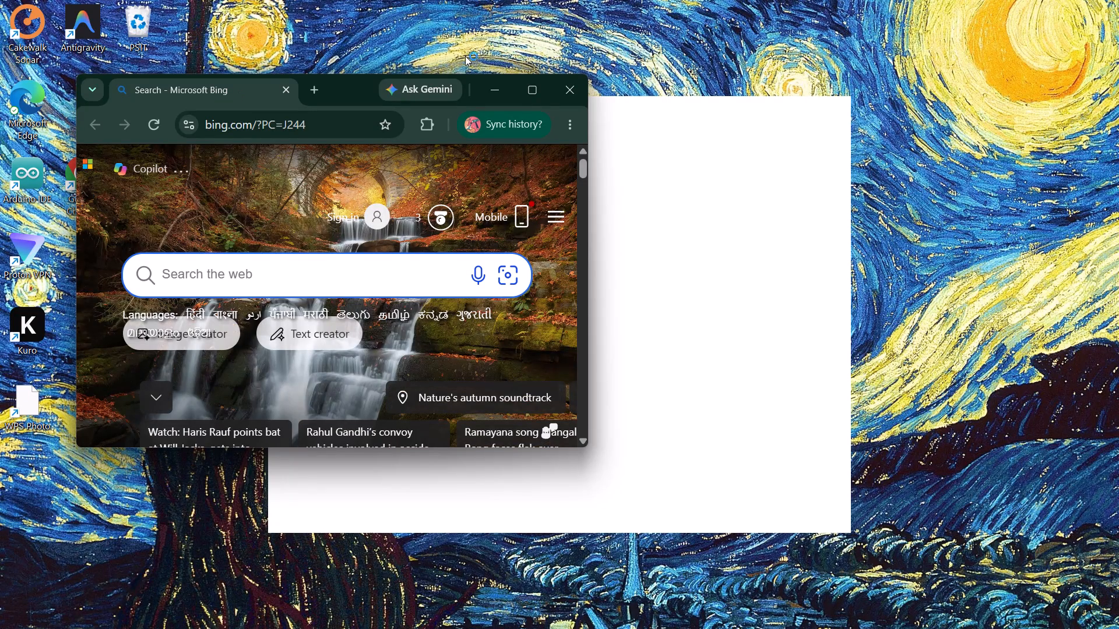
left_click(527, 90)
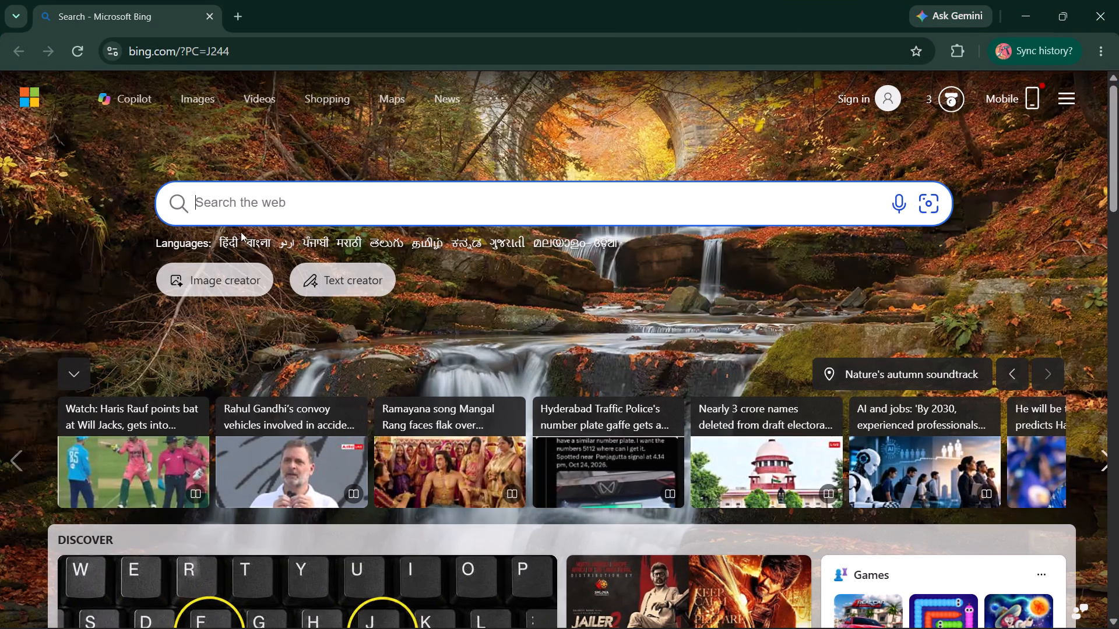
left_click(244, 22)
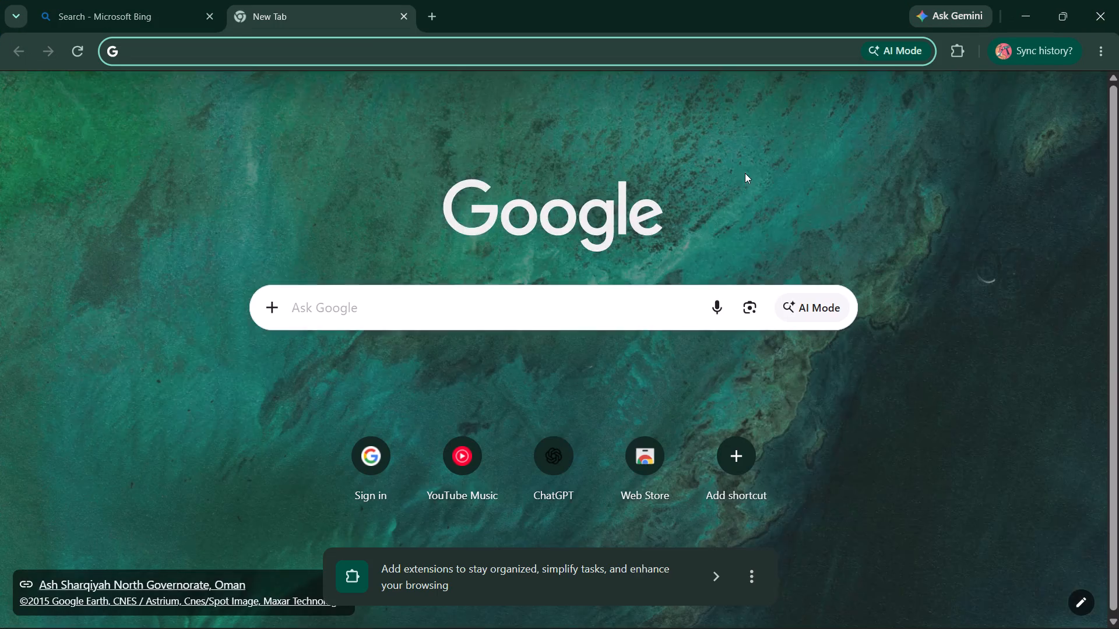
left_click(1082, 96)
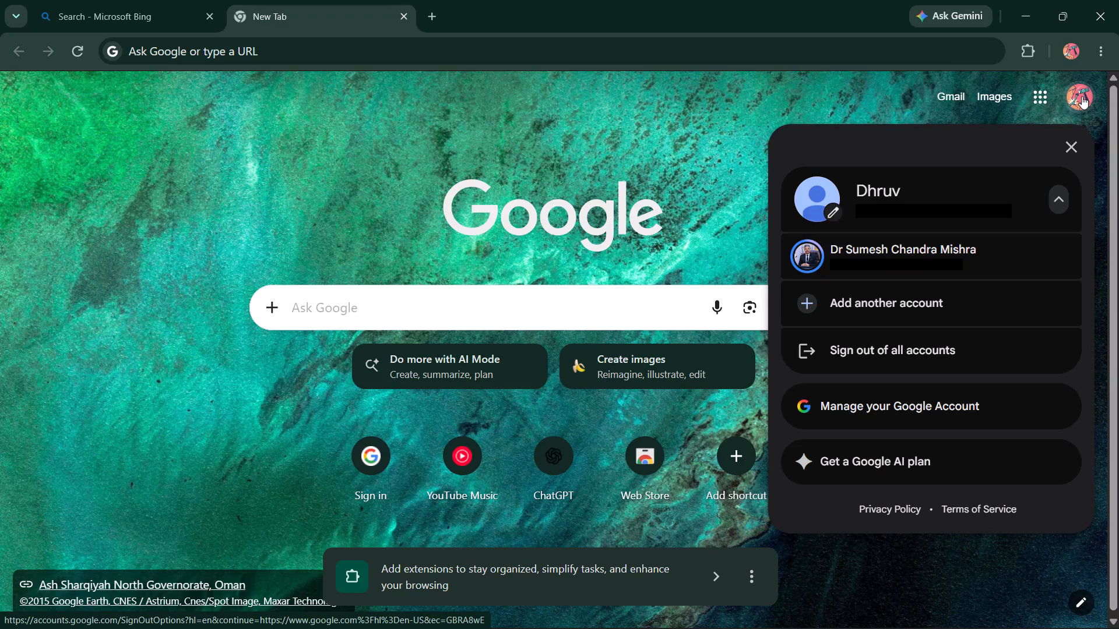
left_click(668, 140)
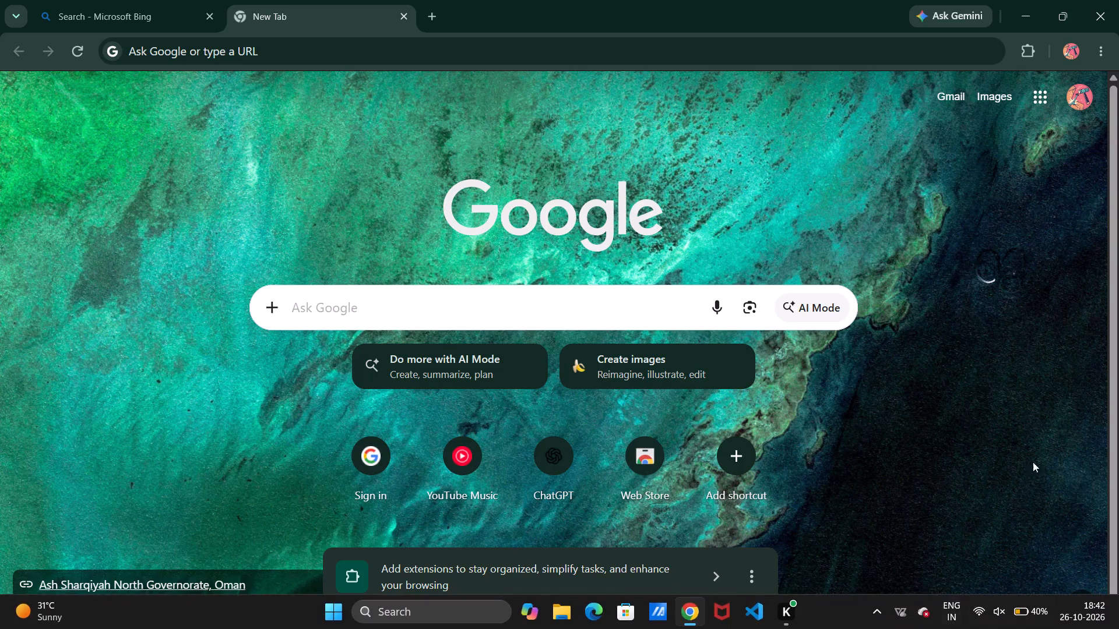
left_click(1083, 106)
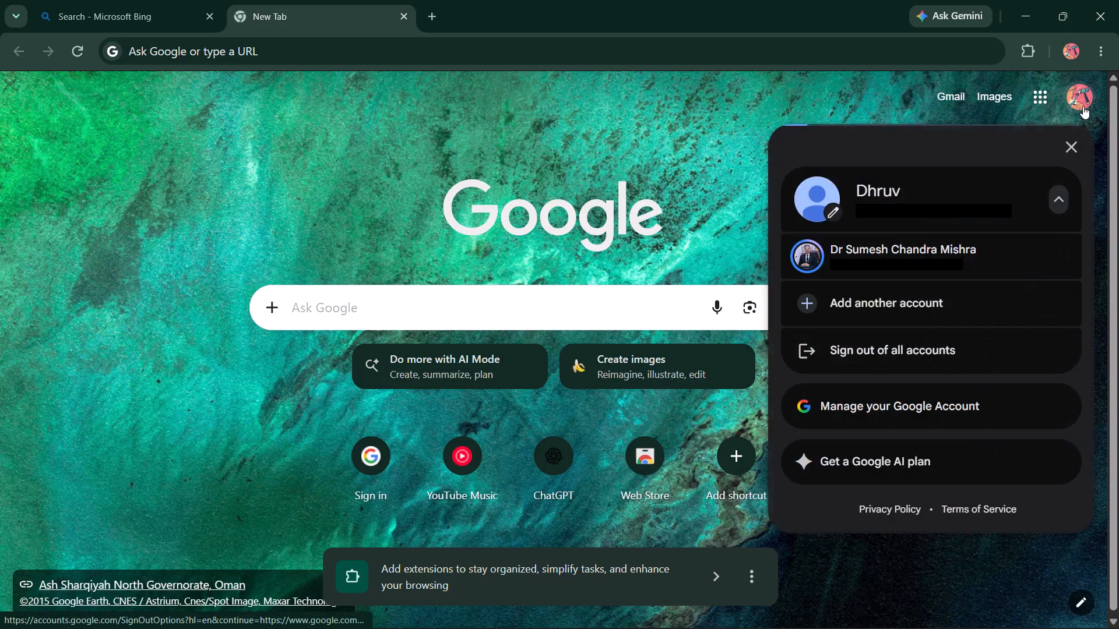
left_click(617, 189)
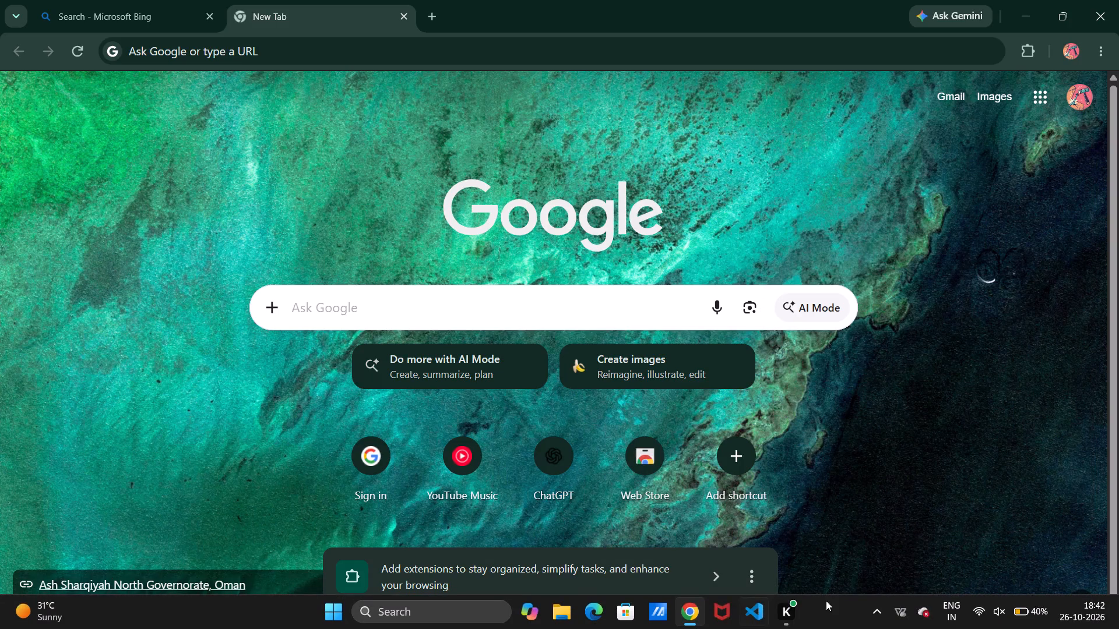
Launch Word and bring up the IOT_Based_Waste_Segregation_System_Report_45pages document in a maximized window, with the browser out of the way.
left_click(422, 607)
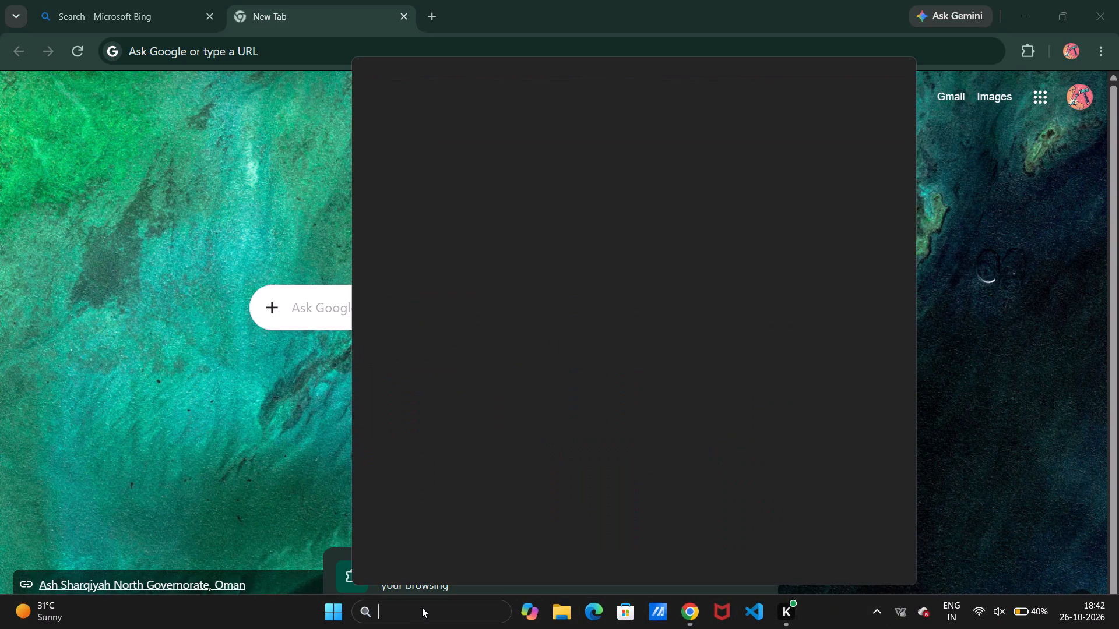
type("word")
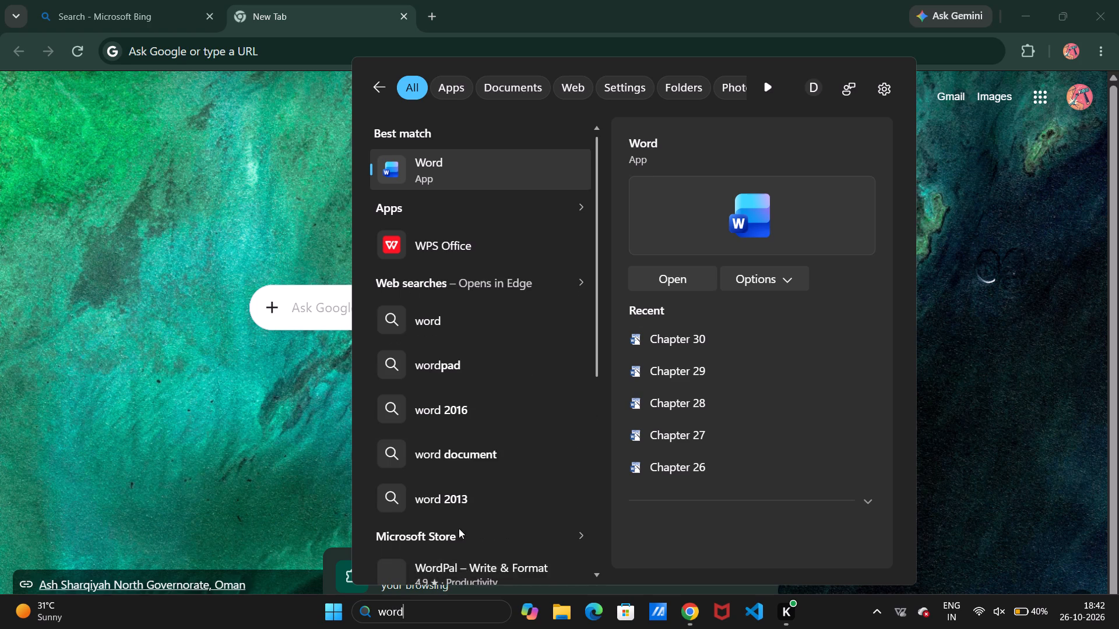
left_click(513, 163)
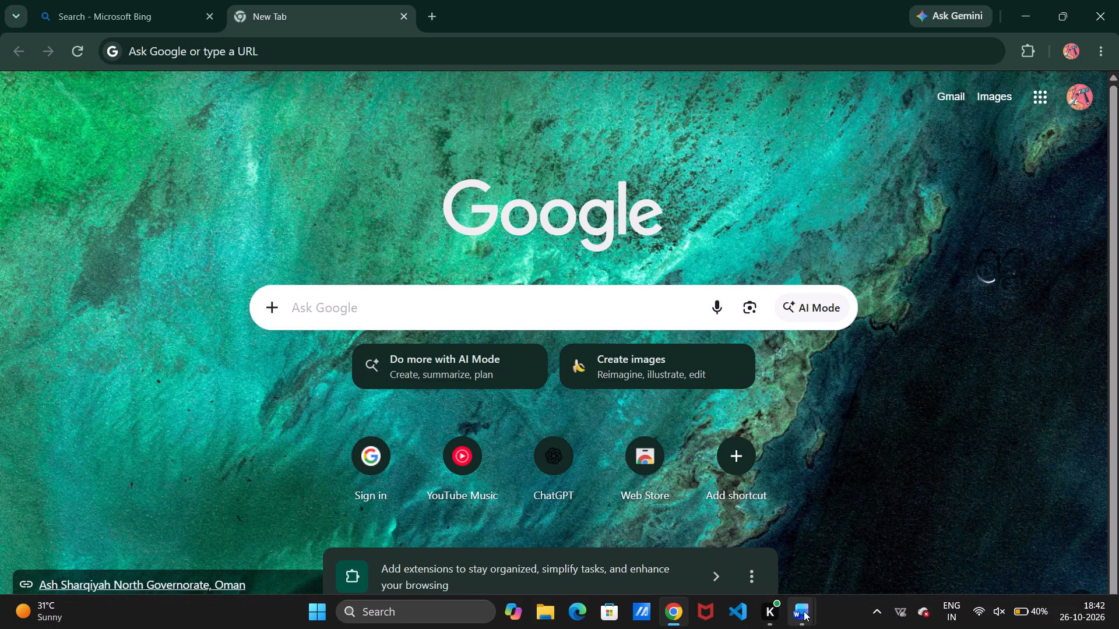
left_click(805, 610)
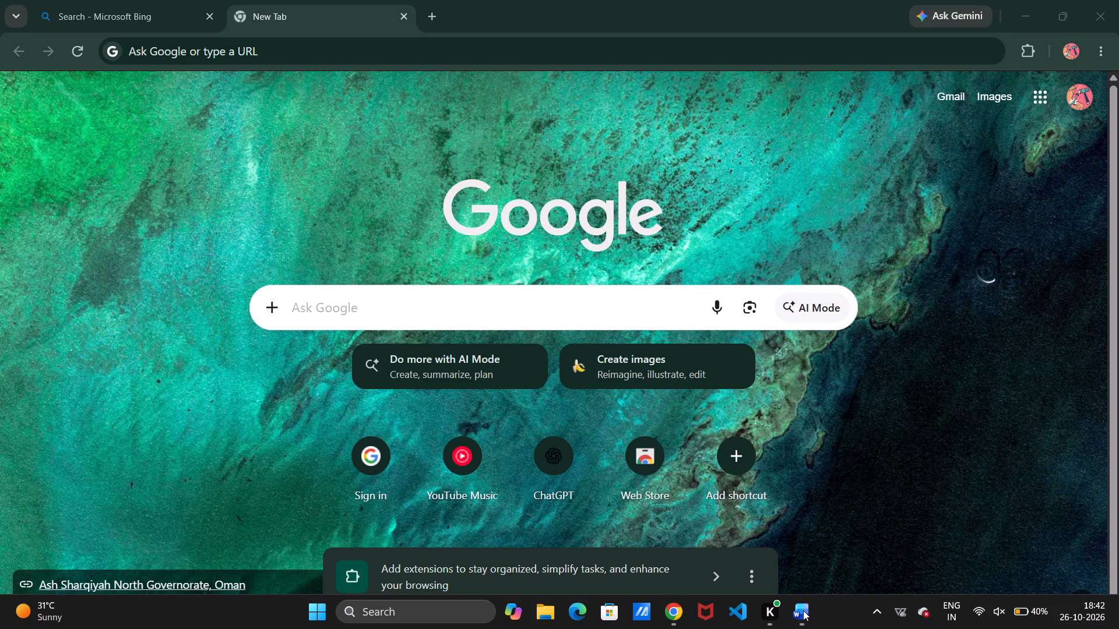
left_click(803, 610)
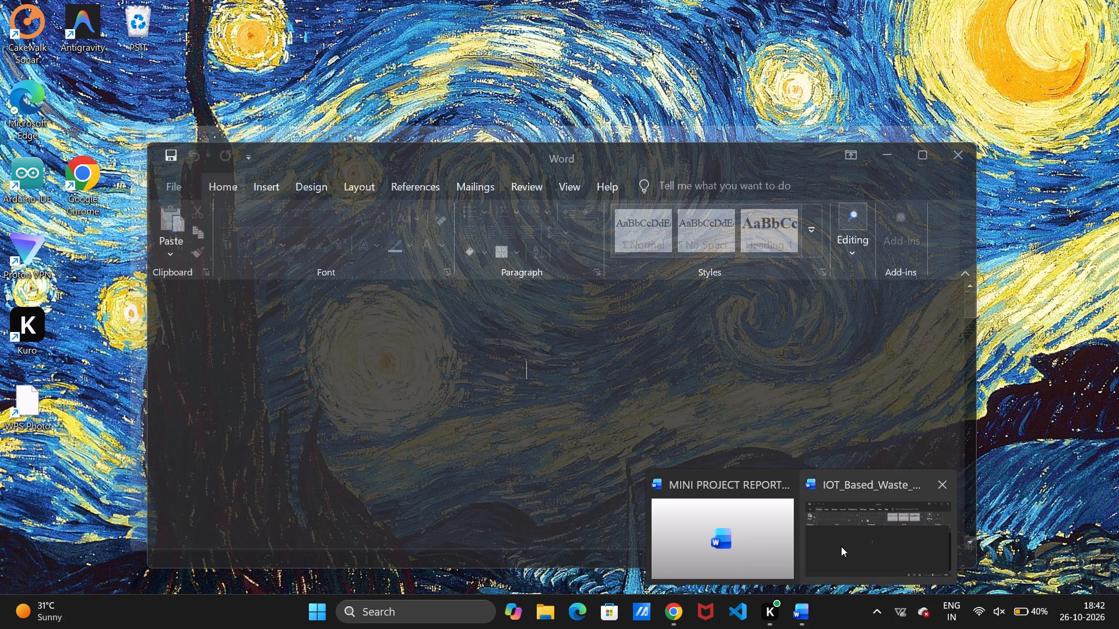
left_click(841, 546)
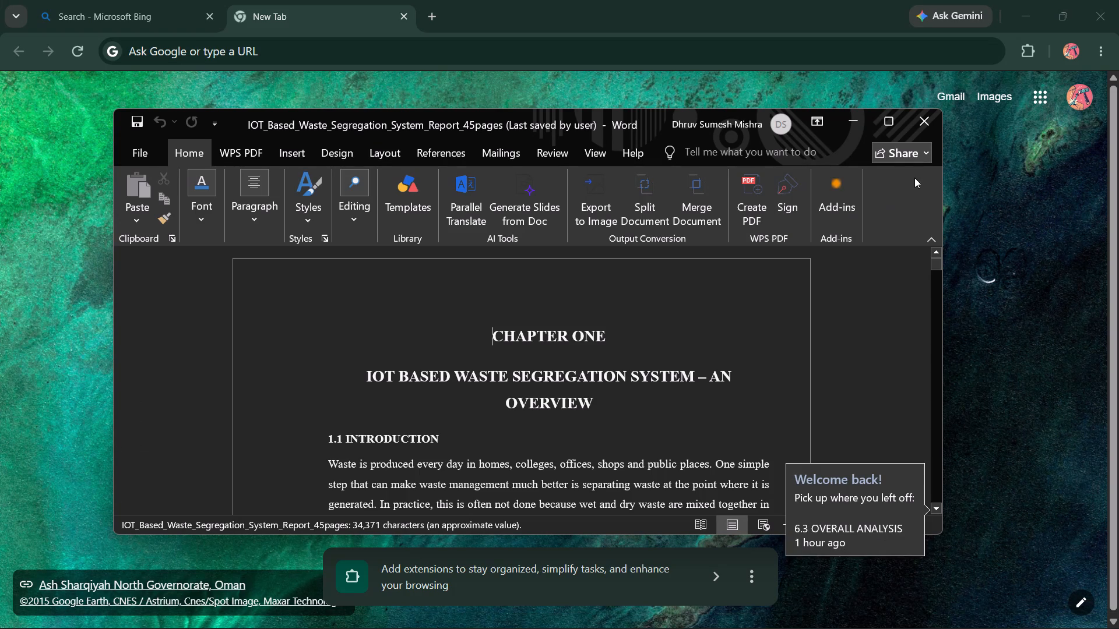
left_click(1041, 6)
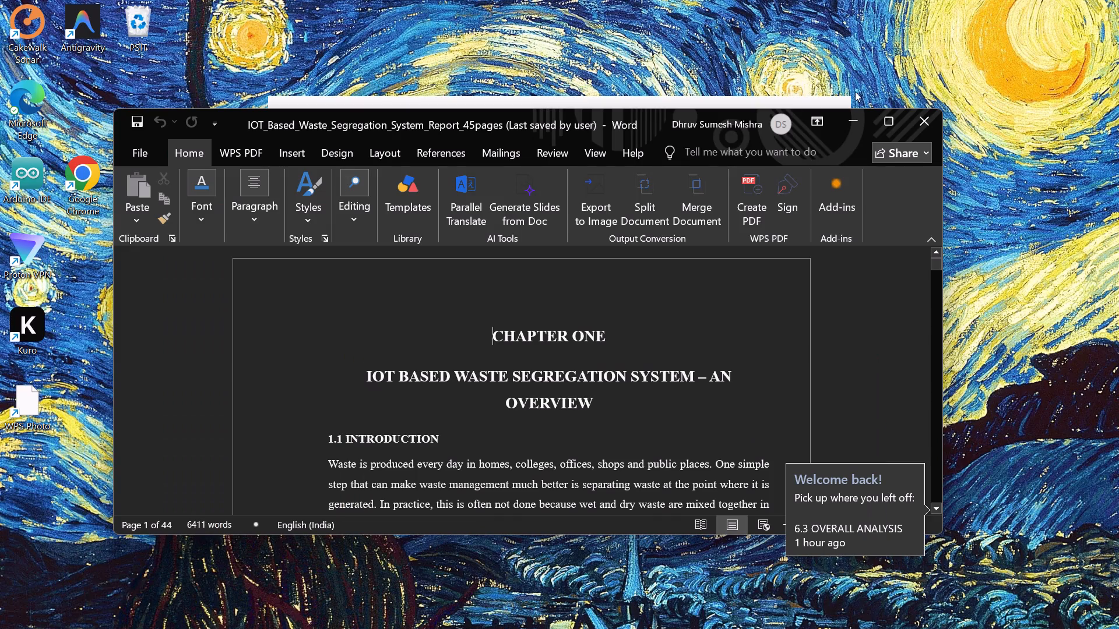
scroll(569, 397, "down", 1)
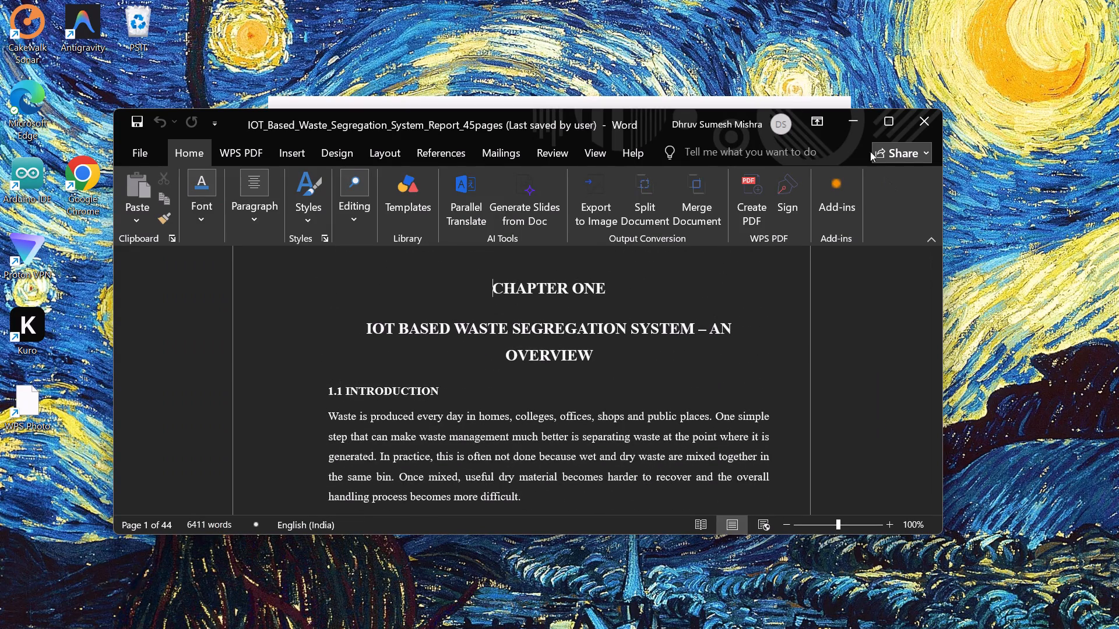
left_click(879, 129)
Skim the opening pages of the waste segregation report, zoomed out to 60% to view several pages side by side.
scroll(711, 341, "up", 2)
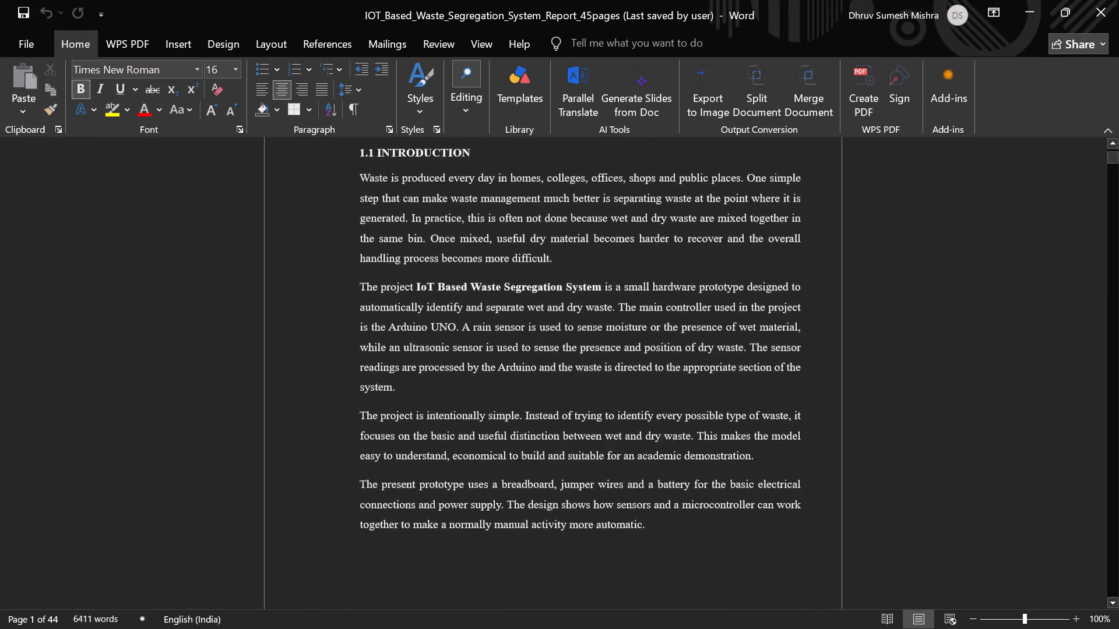
scroll(711, 341, "up", 1)
scroll(711, 341, "down", 1)
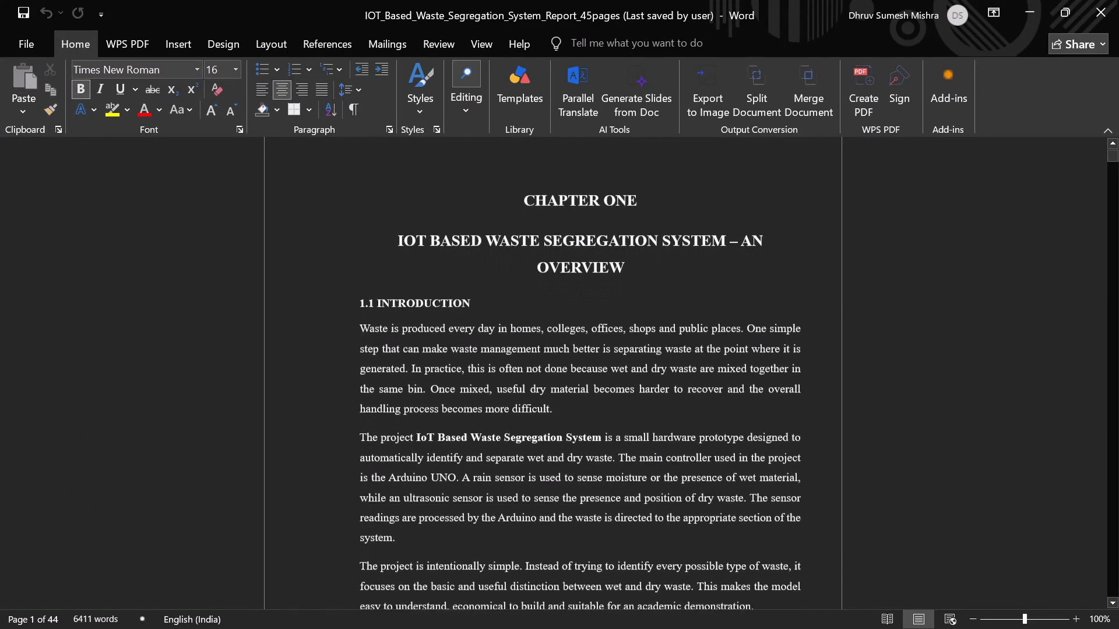
scroll(711, 341, "down", 2)
scroll(711, 341, "up", 2, "ctrl")
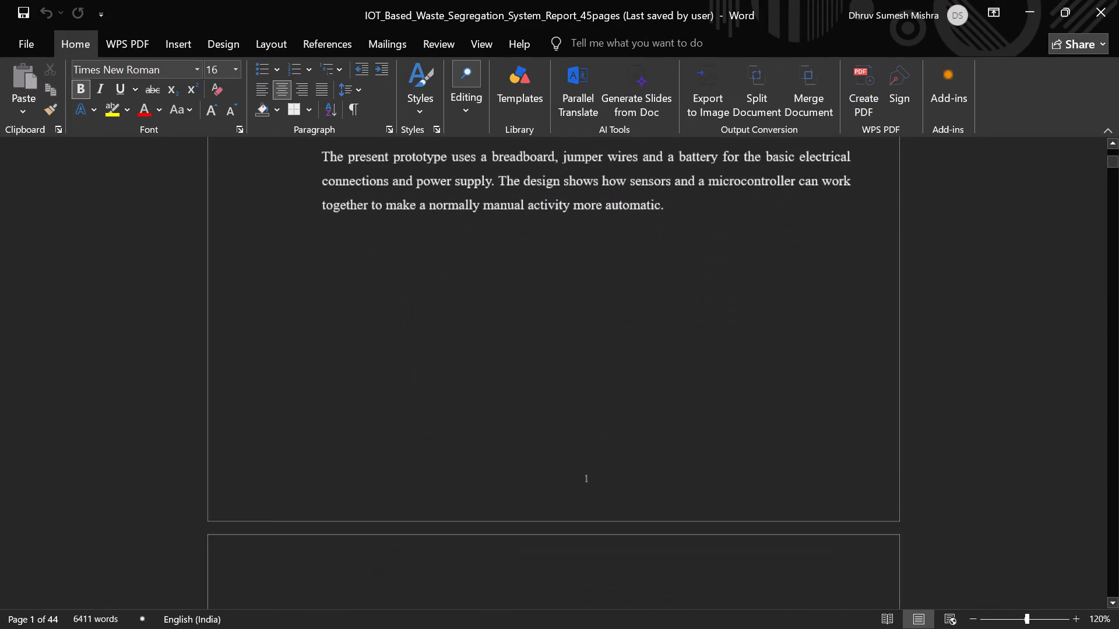
scroll(711, 341, "down", 6, "ctrl")
scroll(711, 341, "up", 3)
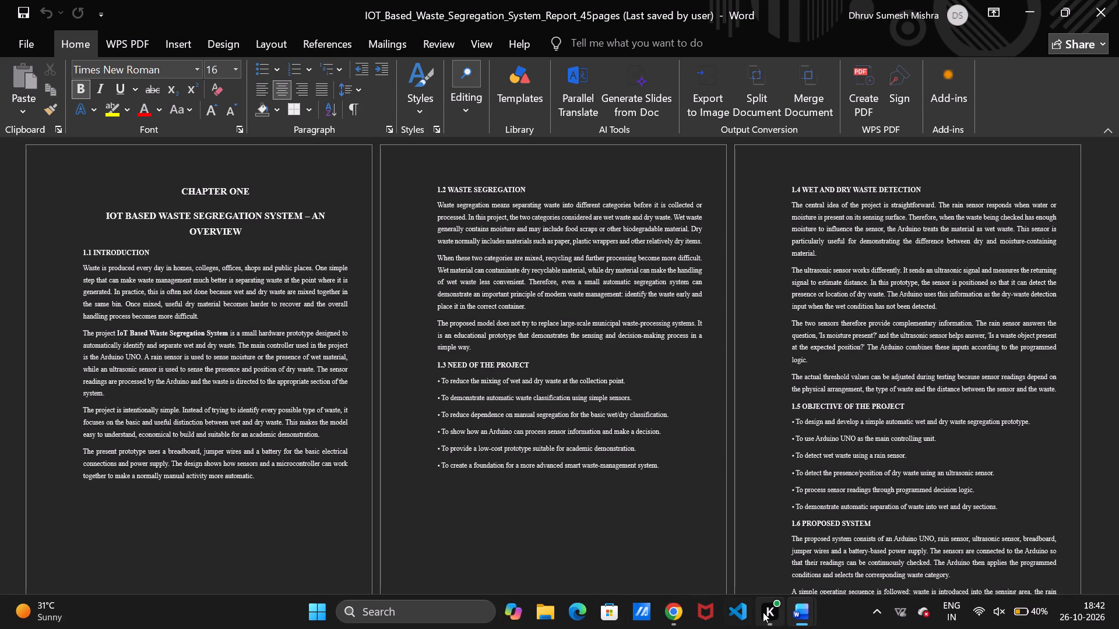
Switch to the recovered MINI PROJECT REPORT TEMP CONT FAN IN INDUSTRY_261026_153752 document and maximize its window.
left_click(768, 566)
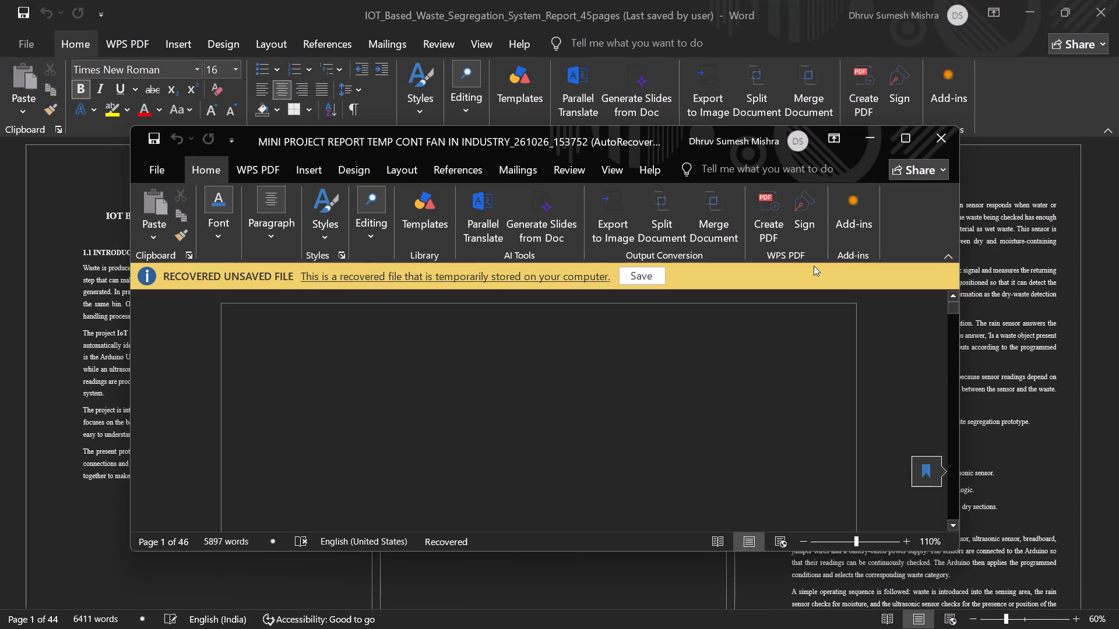
left_click(901, 140)
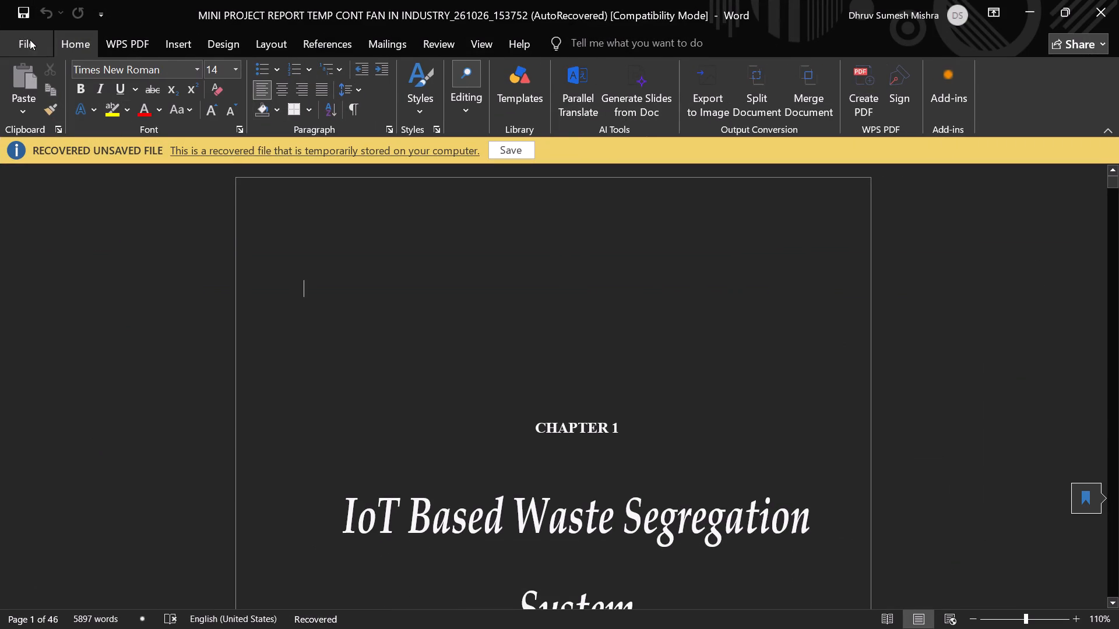
Bring back the recent IOT_Based_Waste_Segregation_System_Report_45pages document, review it from Chapter One through the References, and close it.
left_click(30, 40)
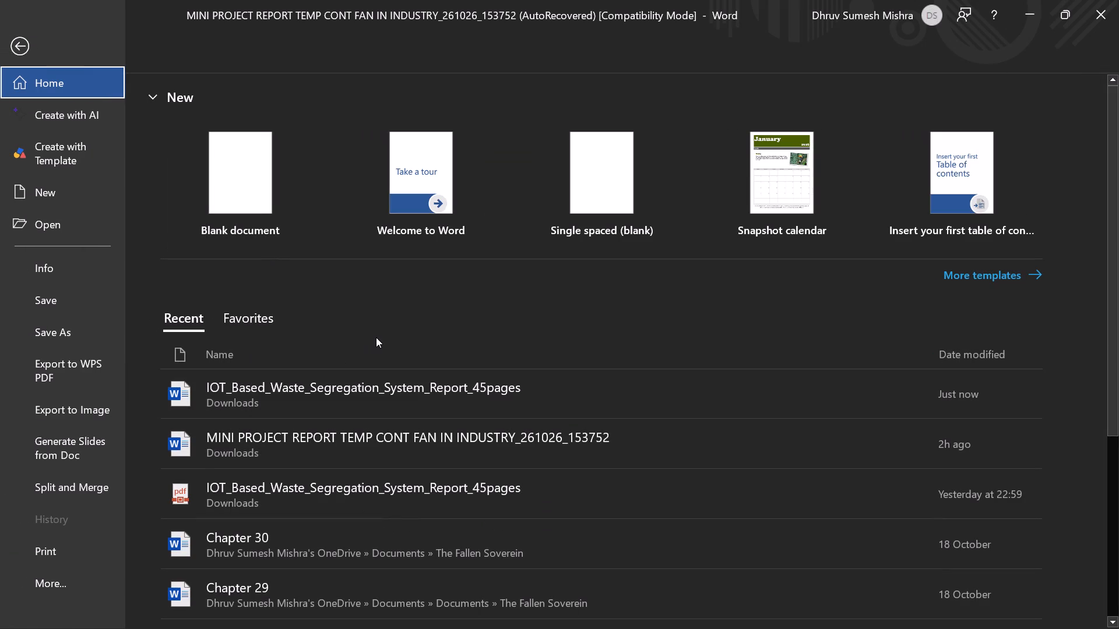
left_click(313, 384)
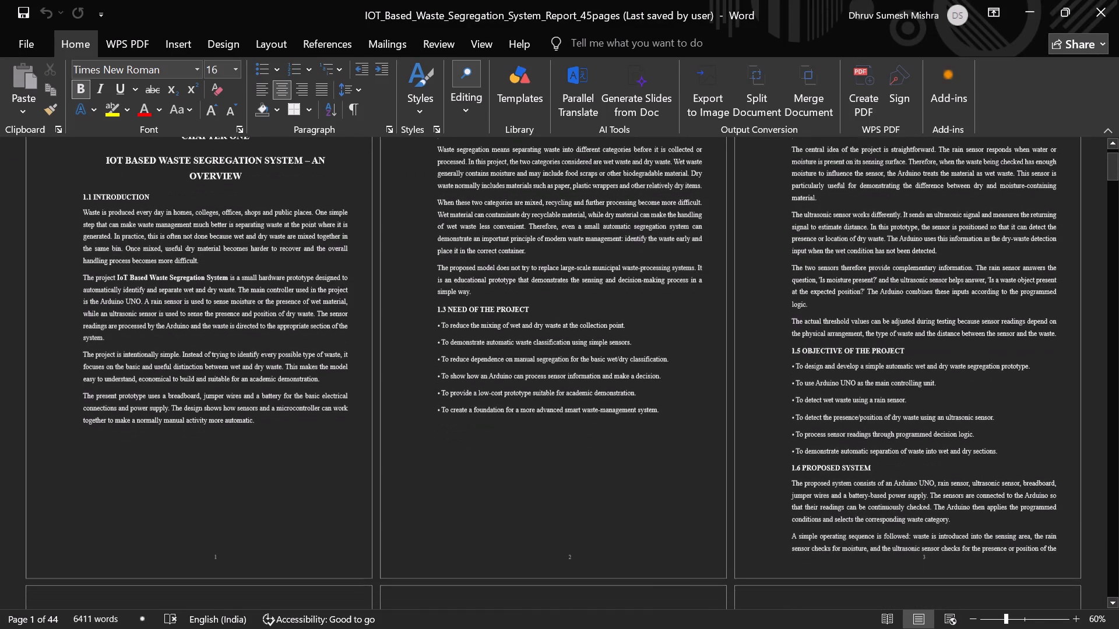
scroll(374, 457, "right", 1)
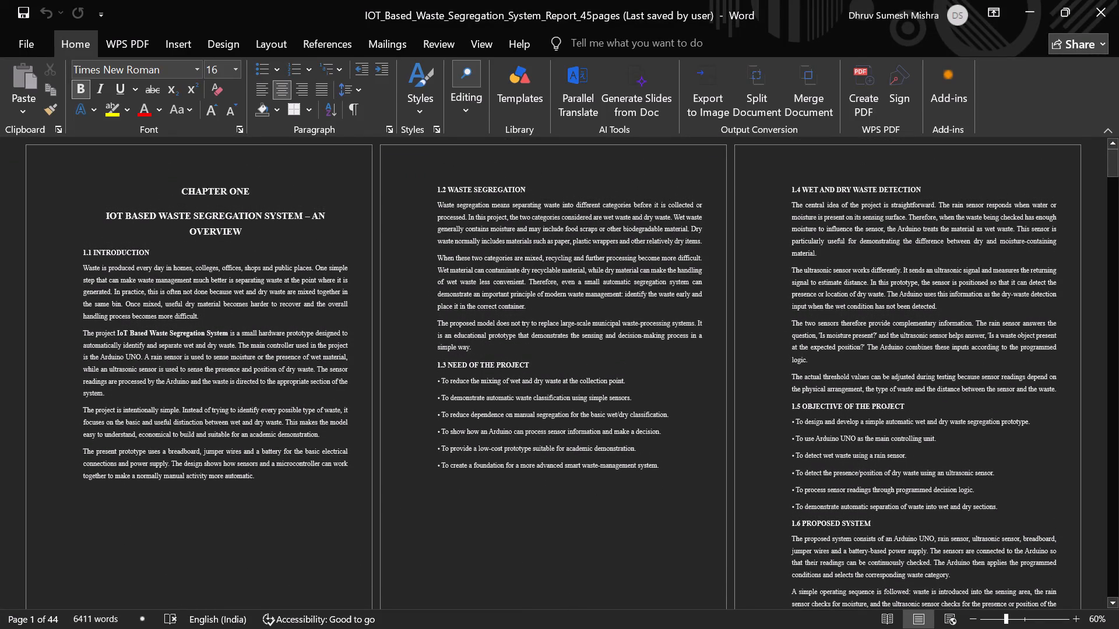
scroll(549, 488, "down", 3)
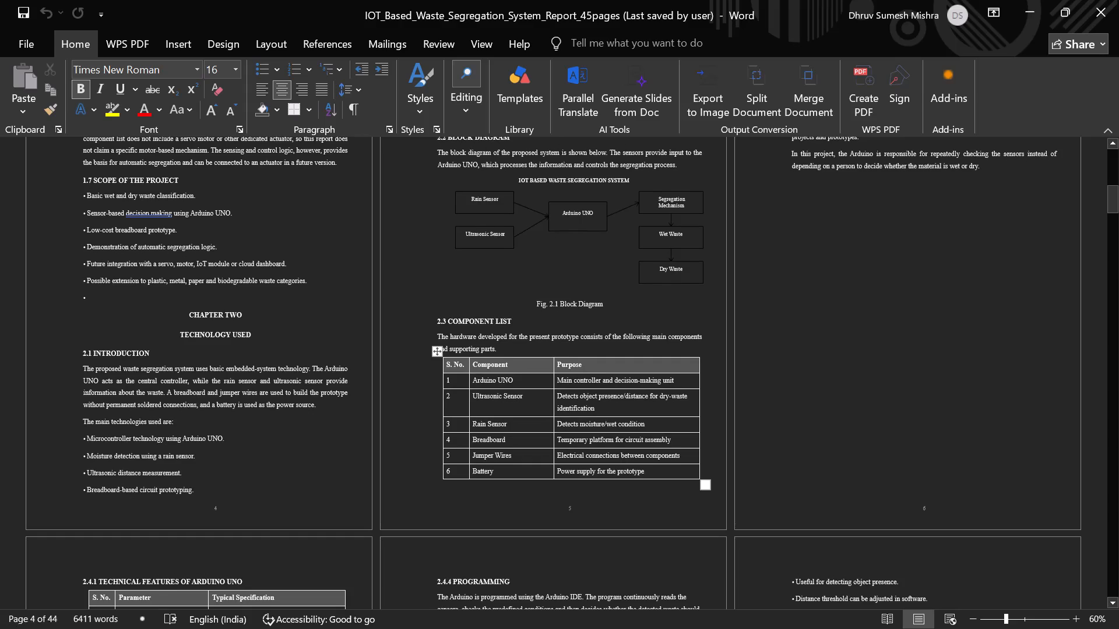
scroll(573, 472, "down", 2)
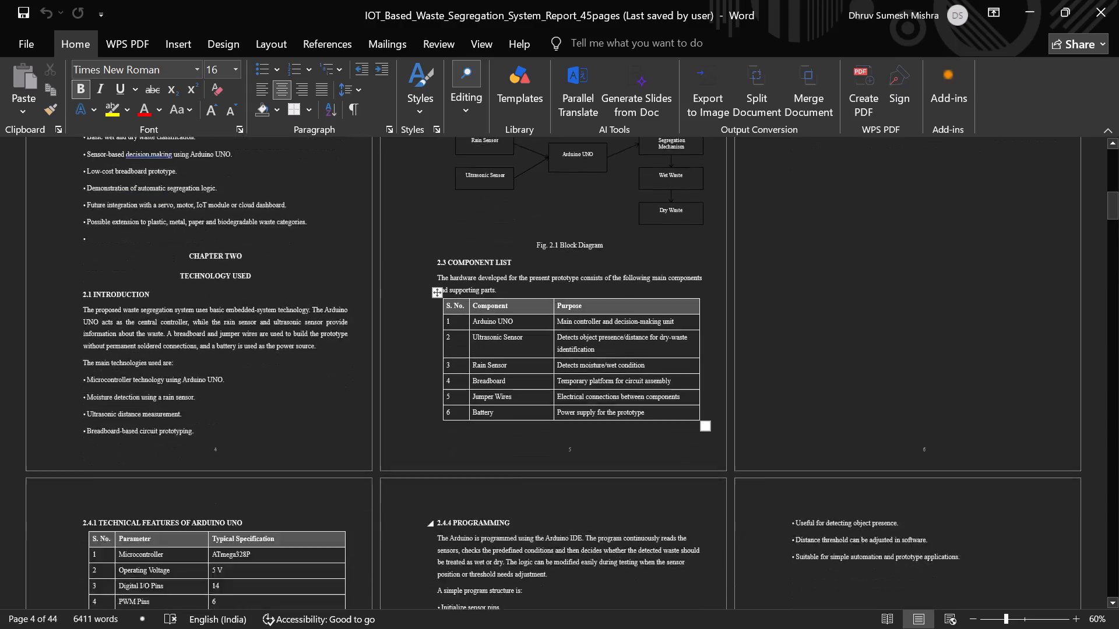
scroll(573, 472, "down", 9)
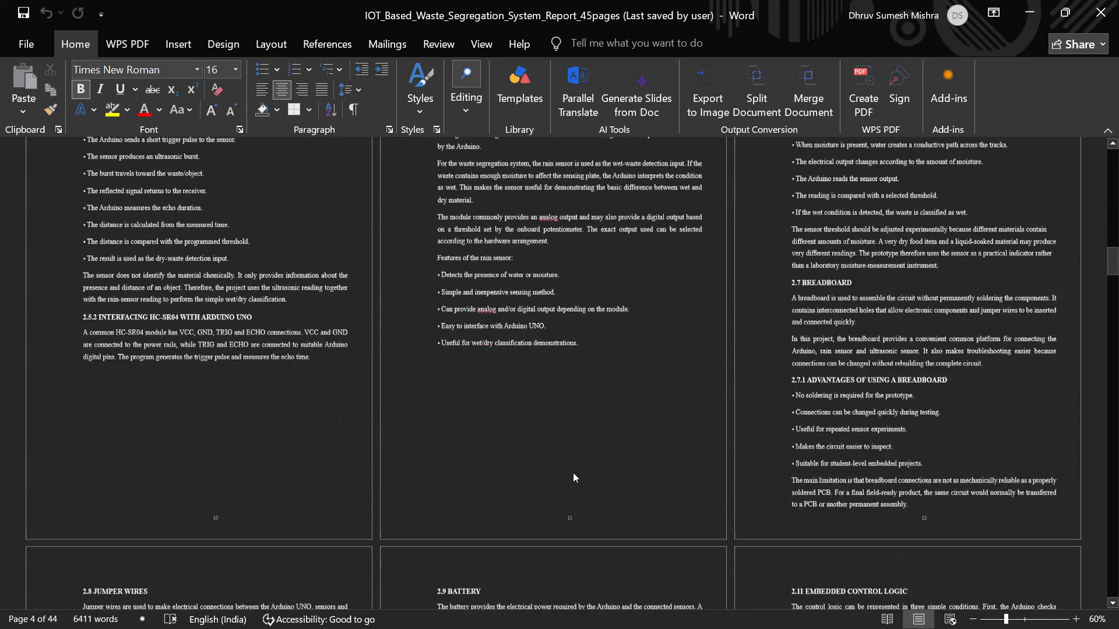
scroll(573, 472, "down", 9)
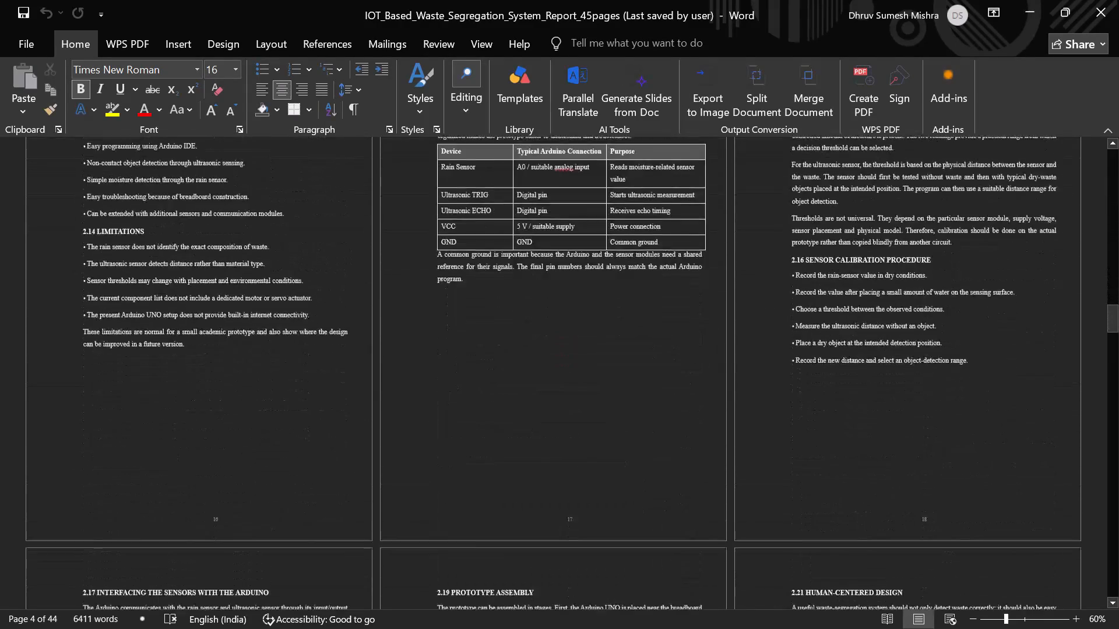
scroll(573, 472, "down", 9)
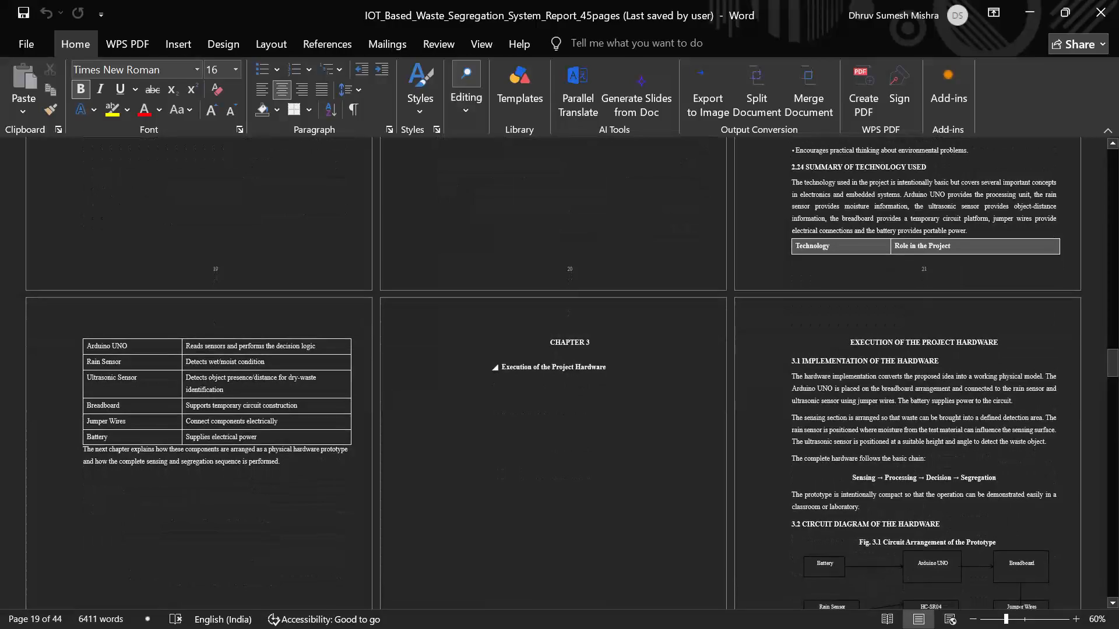
scroll(573, 472, "down", 15)
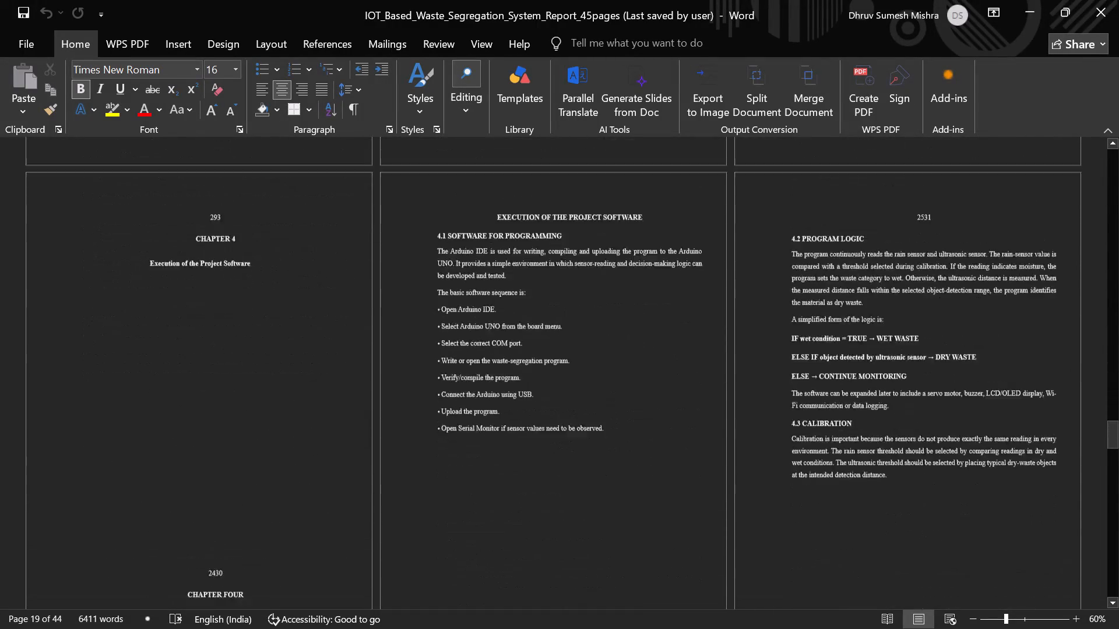
scroll(573, 472, "down", 7)
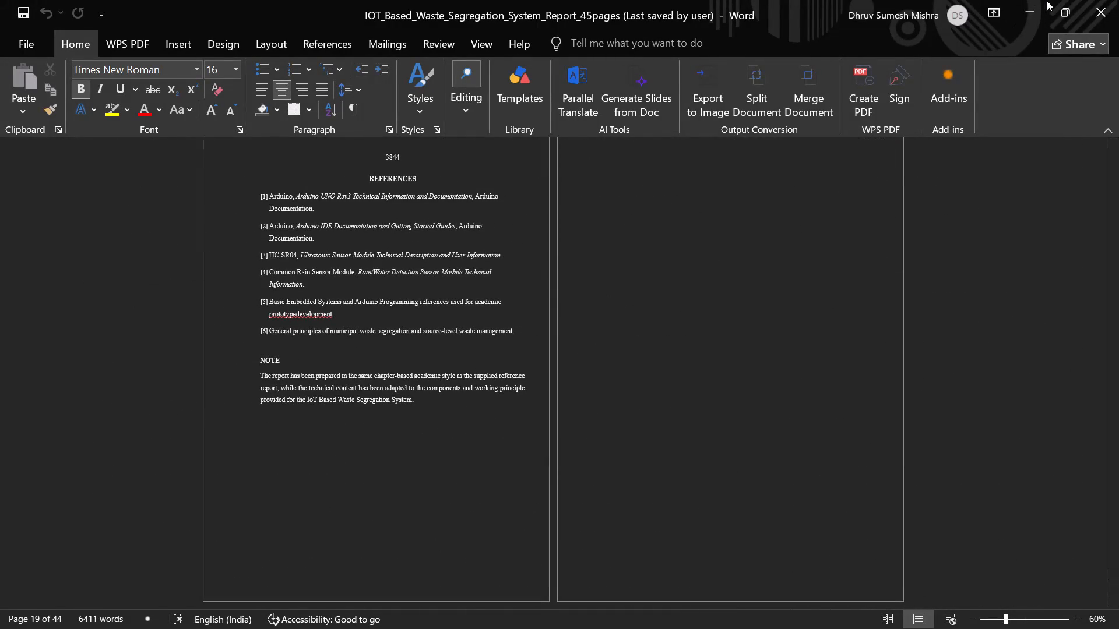
left_click(1118, 0)
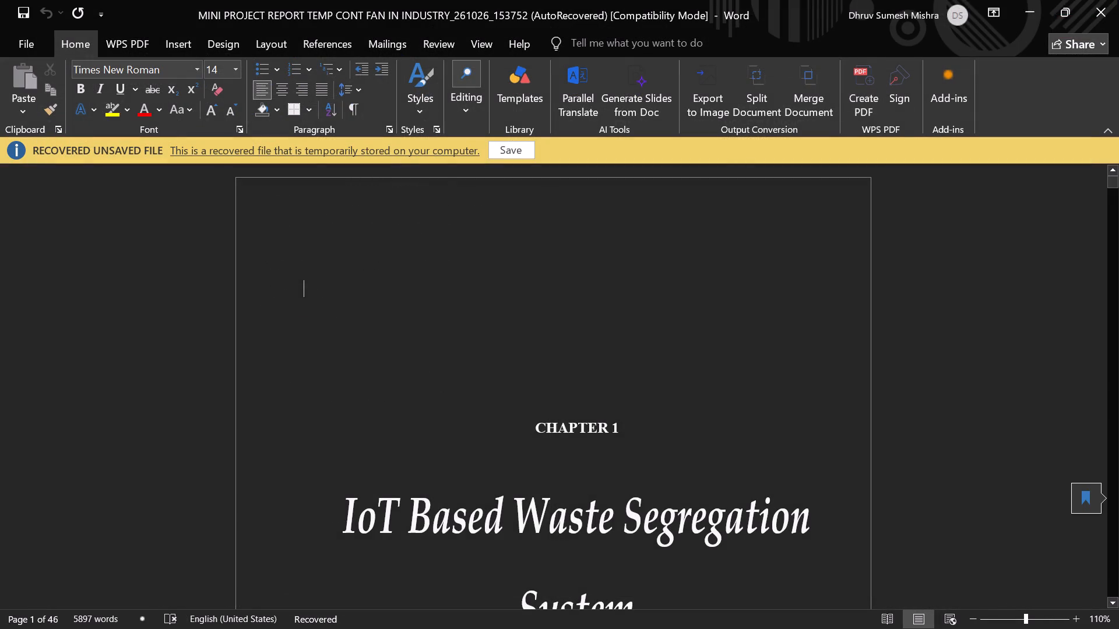
Save the recovered, unsaved mini project report under its existing file name.
scroll(518, 454, "down", 1)
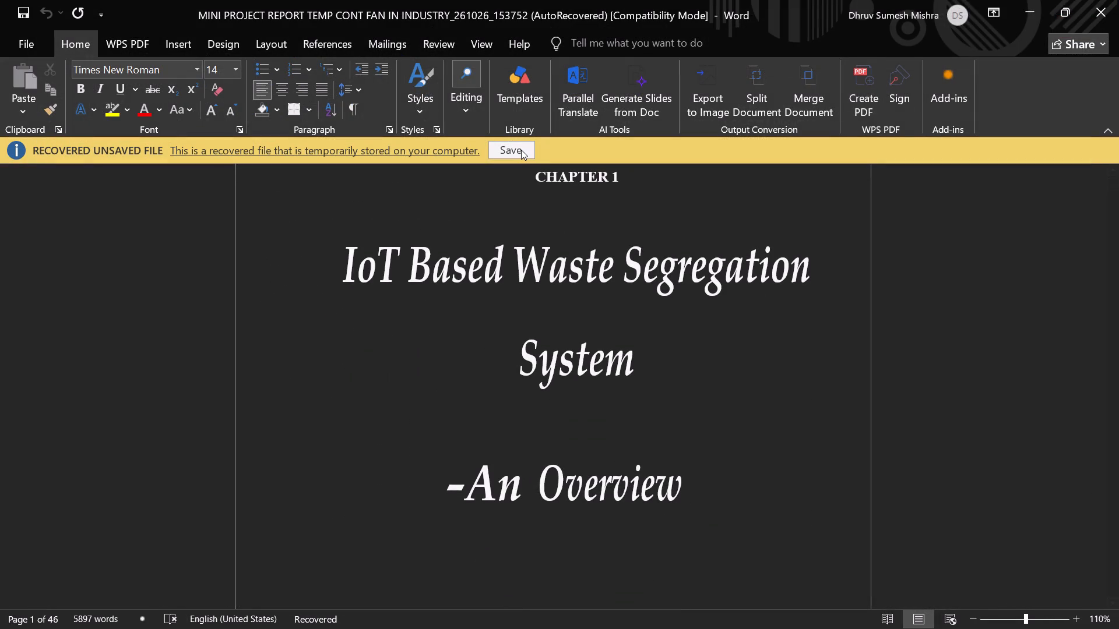
left_click(521, 150)
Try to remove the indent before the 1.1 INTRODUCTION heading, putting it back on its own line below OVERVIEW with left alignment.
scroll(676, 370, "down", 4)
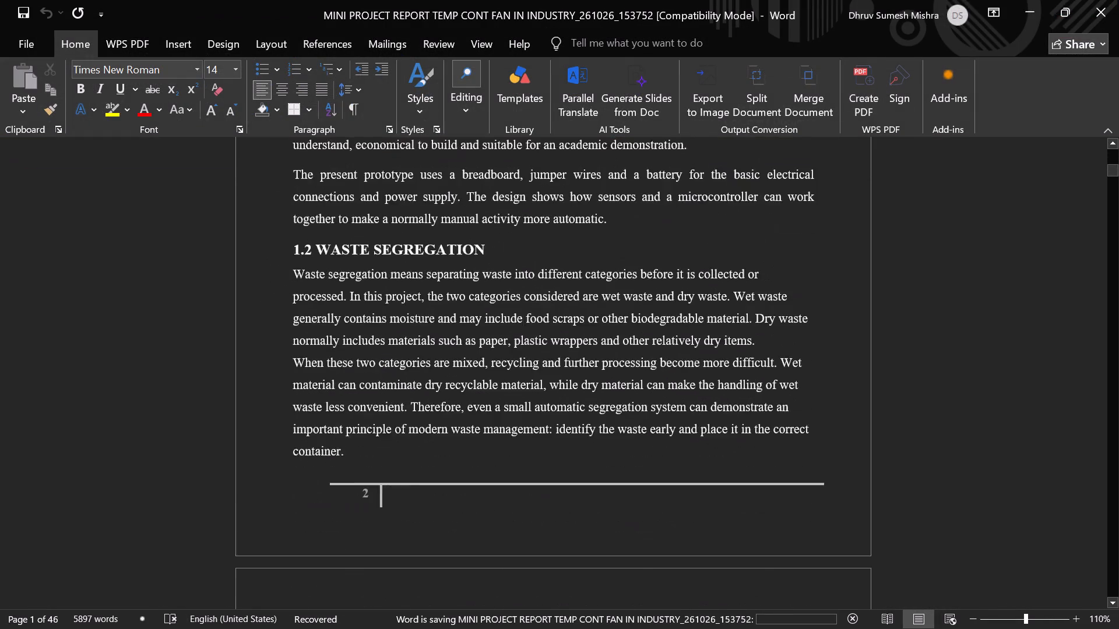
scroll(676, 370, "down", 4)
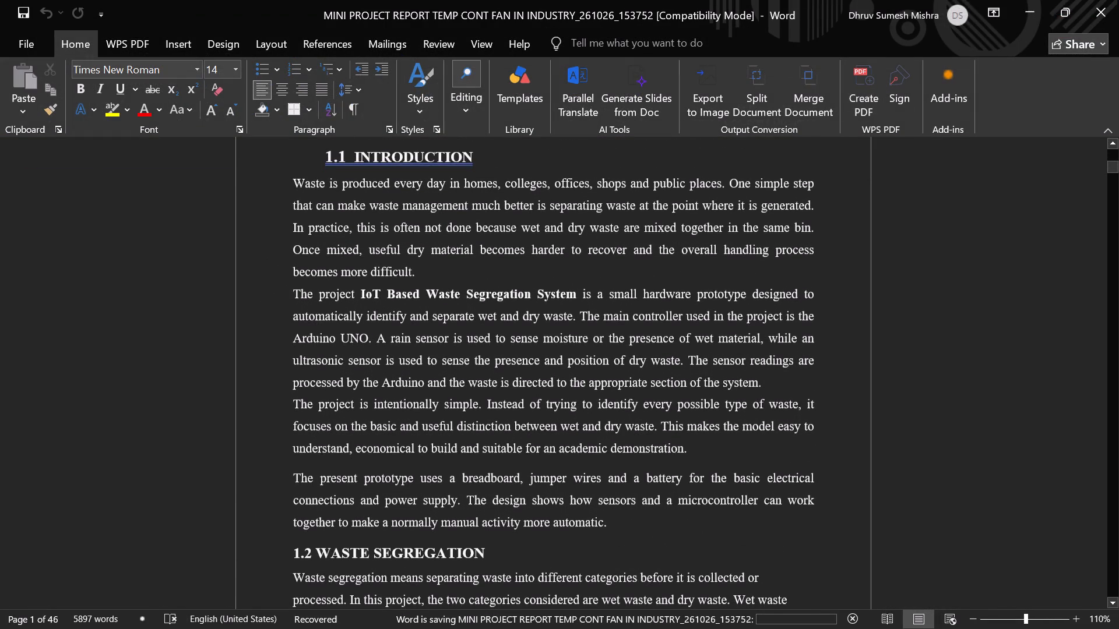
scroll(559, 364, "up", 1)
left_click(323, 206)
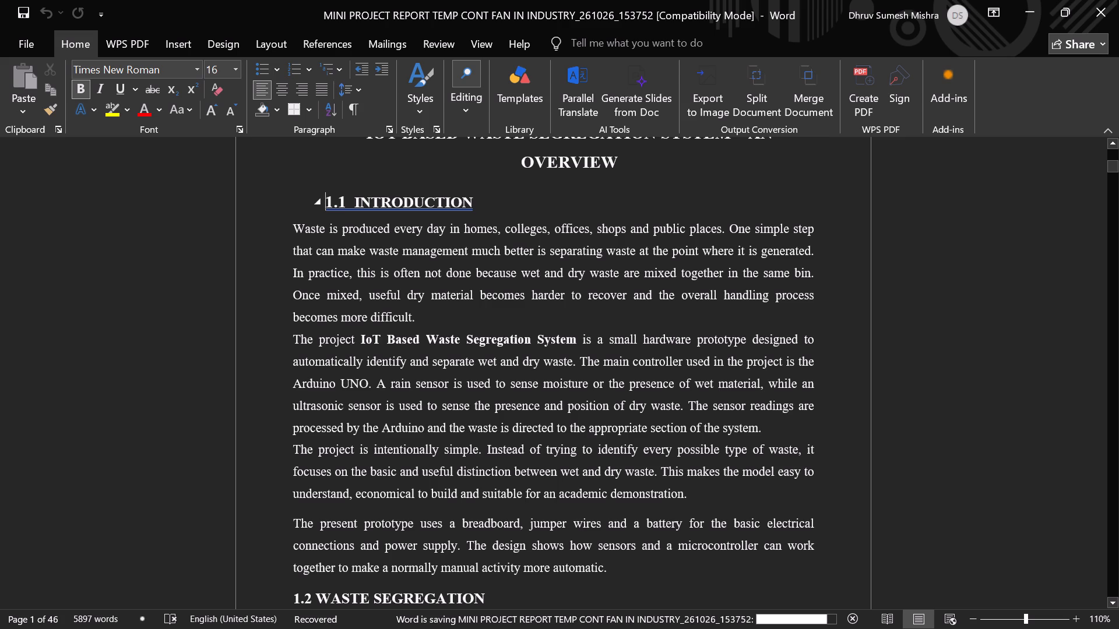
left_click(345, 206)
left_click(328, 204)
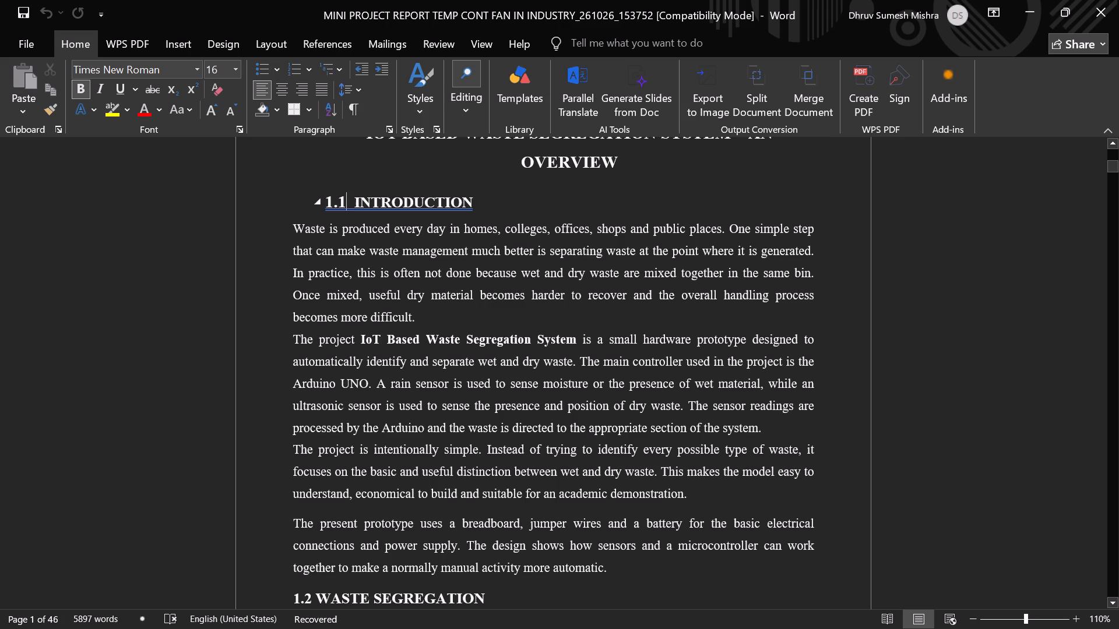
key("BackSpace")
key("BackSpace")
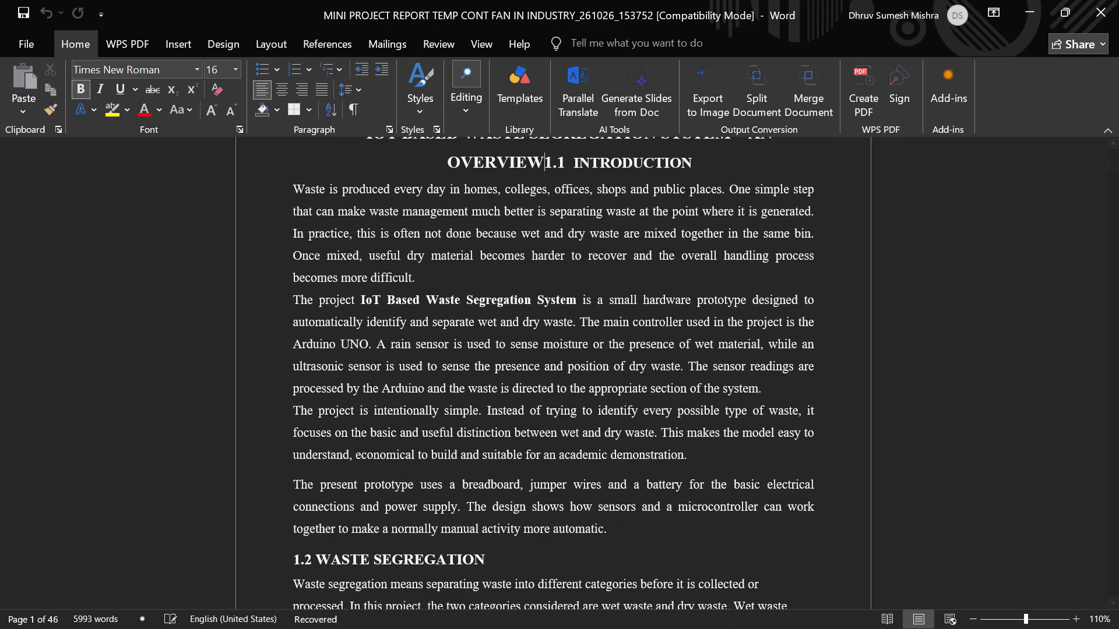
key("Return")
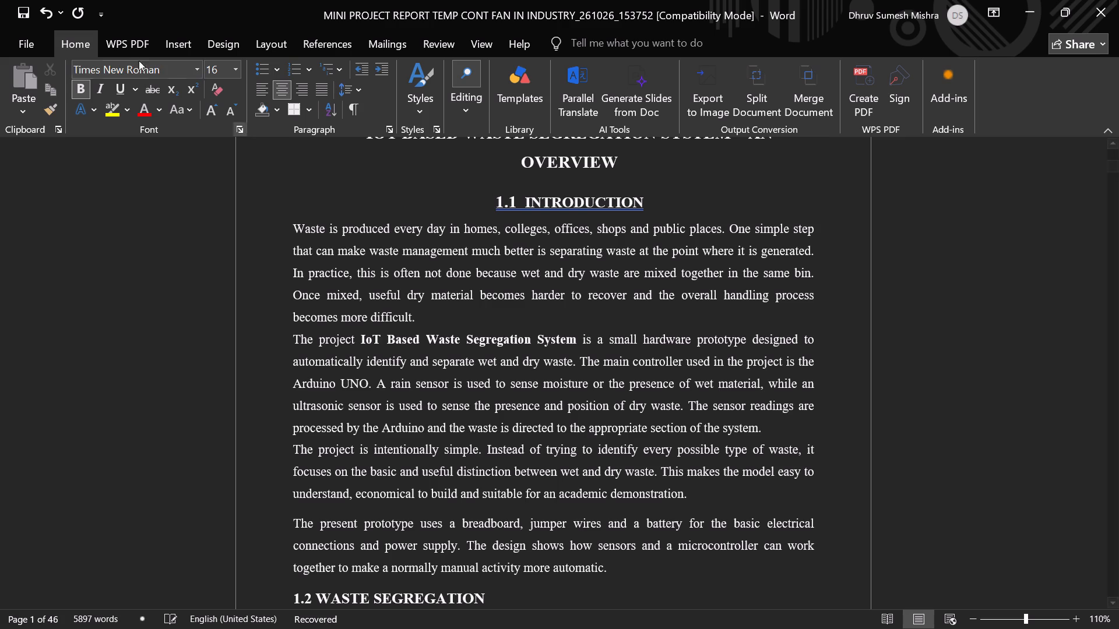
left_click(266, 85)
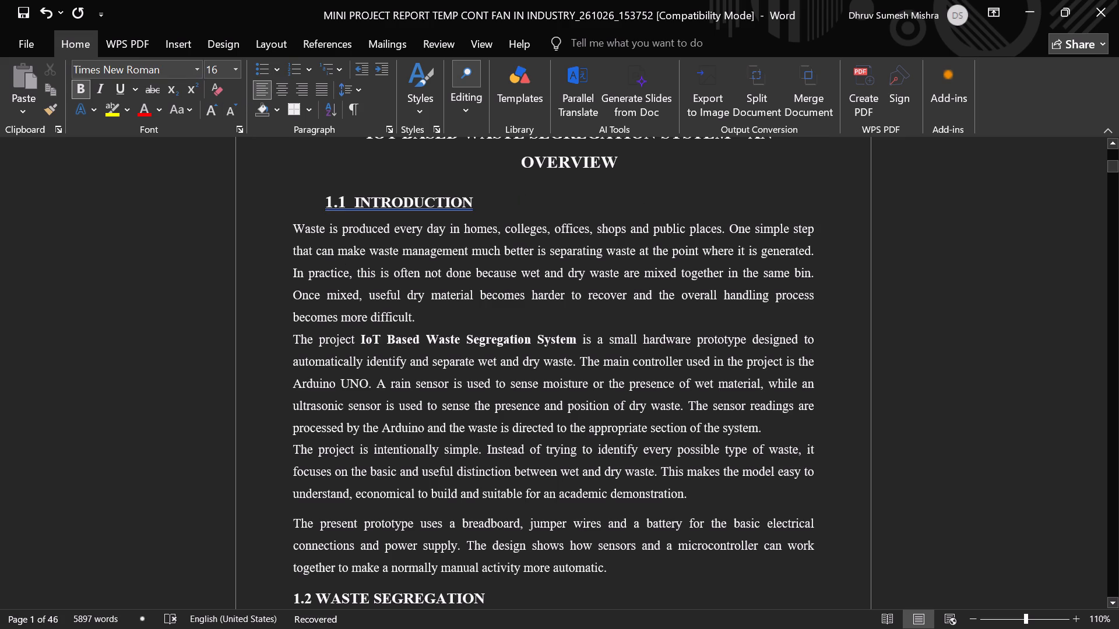
scroll(308, 235, "down", 6)
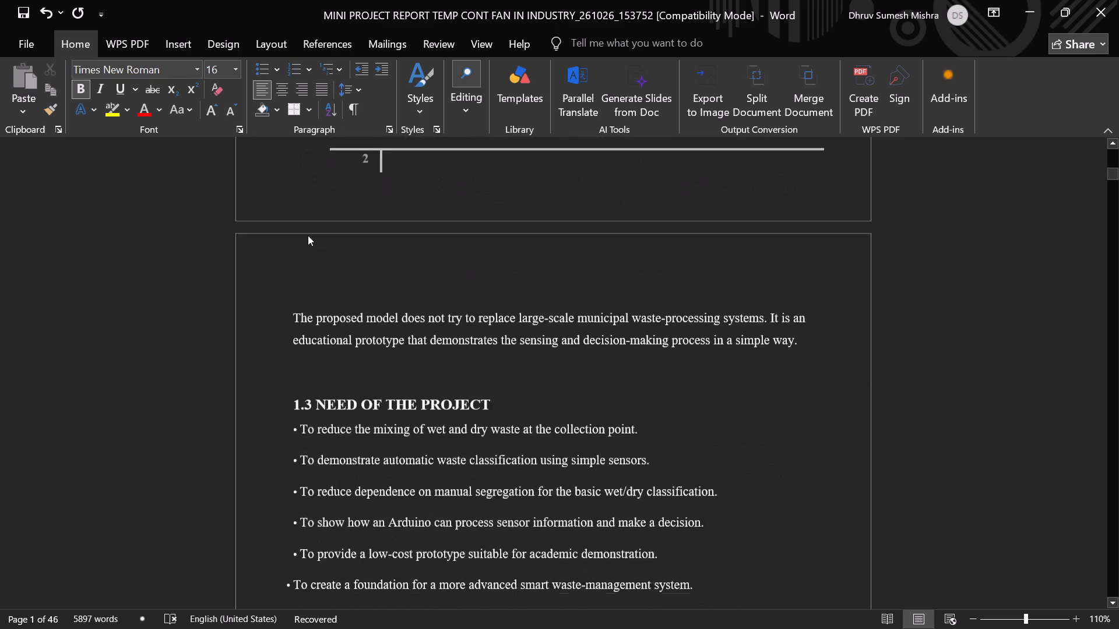
scroll(308, 235, "down", 5)
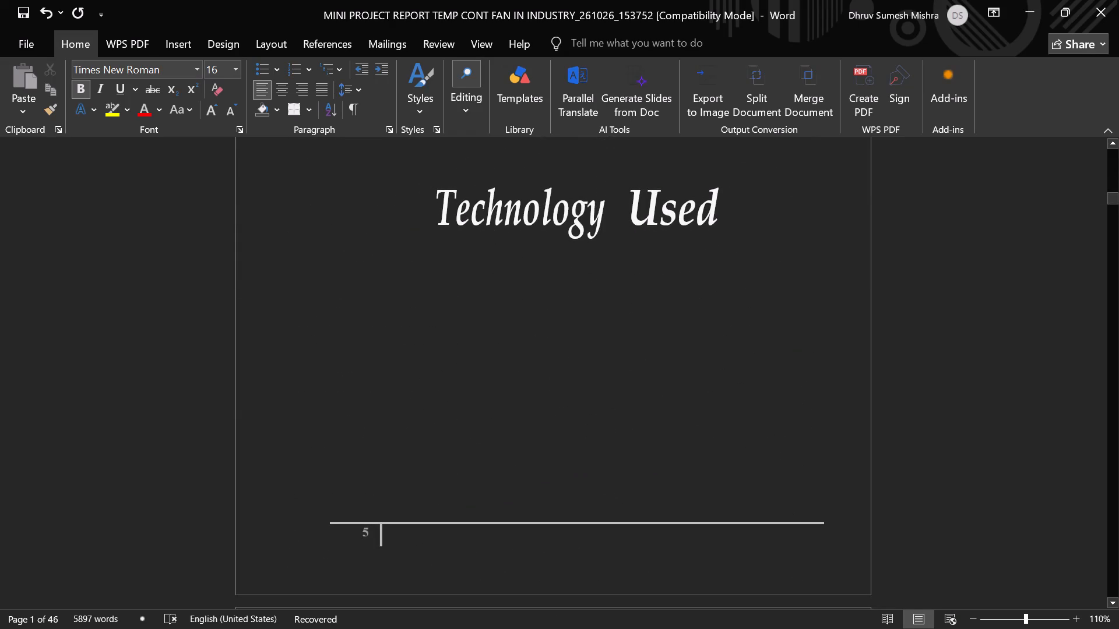
scroll(474, 234, "down", 5)
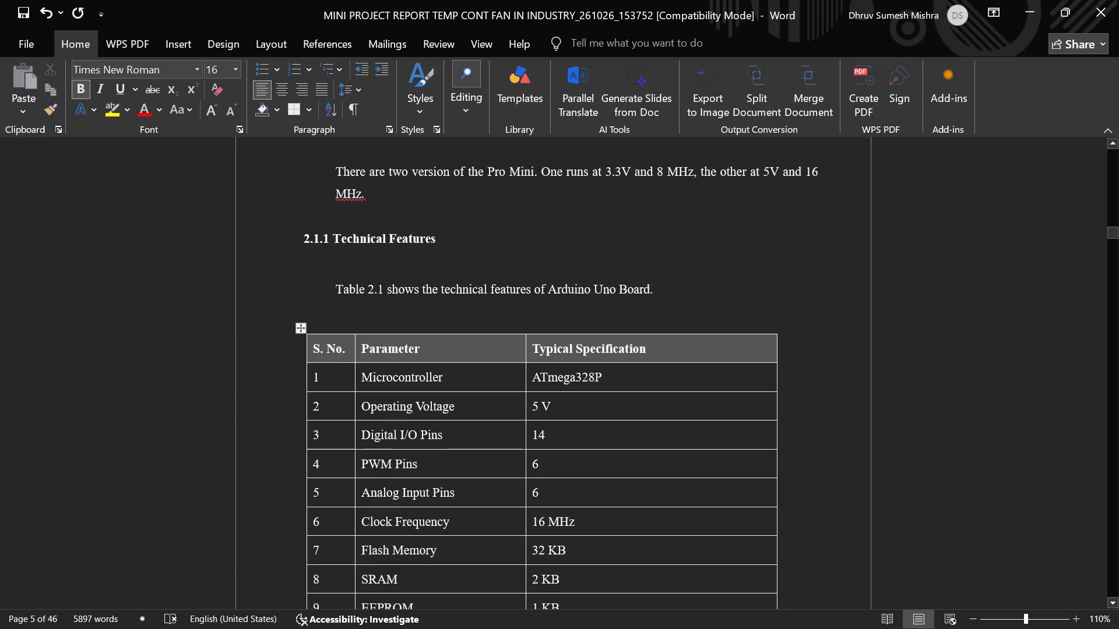
scroll(713, 306, "up", 4)
scroll(713, 306, "down", 3)
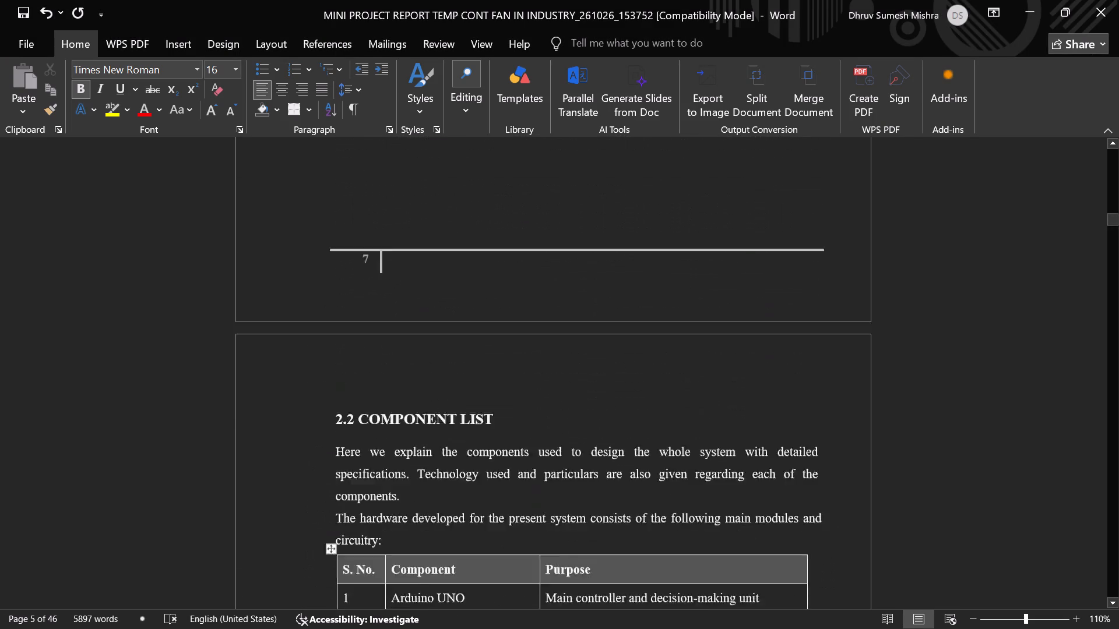
scroll(713, 306, "down", 3)
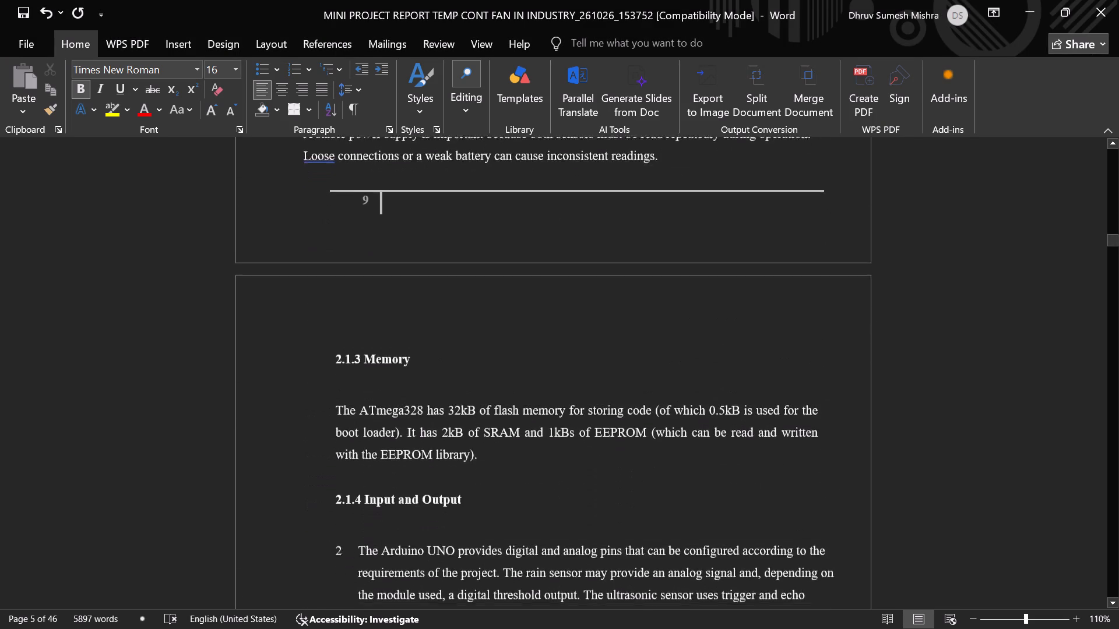
scroll(713, 306, "down", 3)
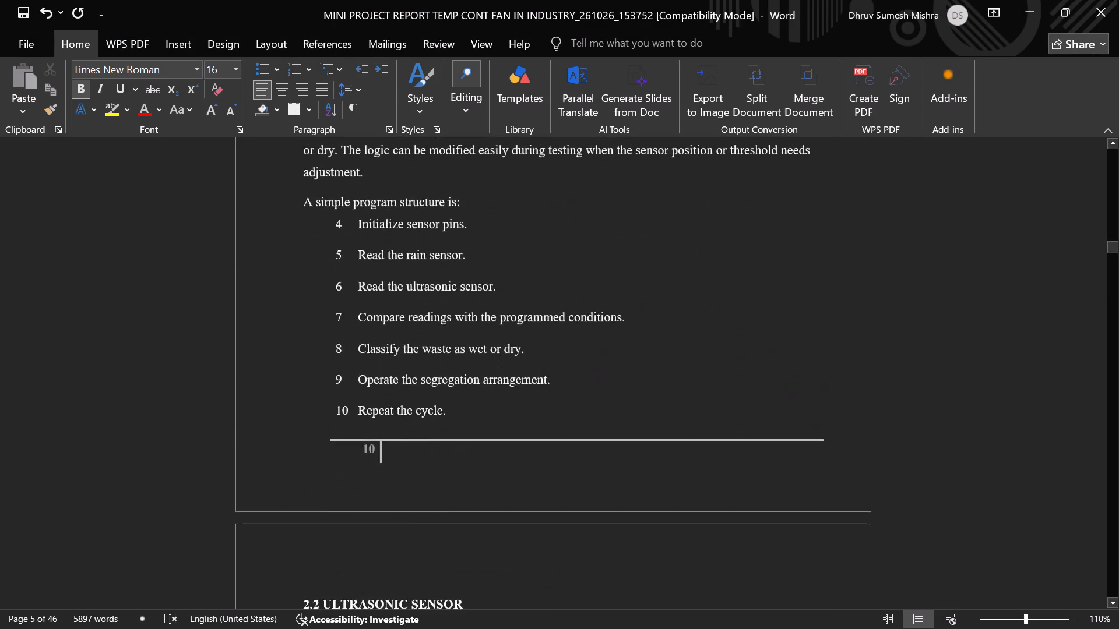
scroll(713, 306, "down", 3)
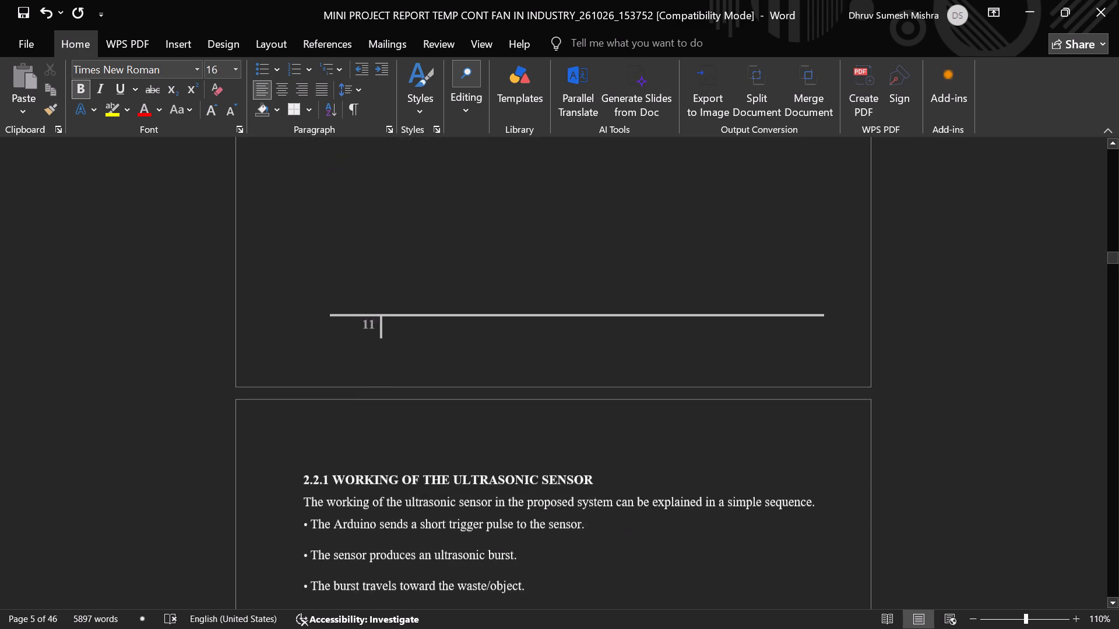
scroll(713, 306, "down", 2)
scroll(713, 306, "up", 1)
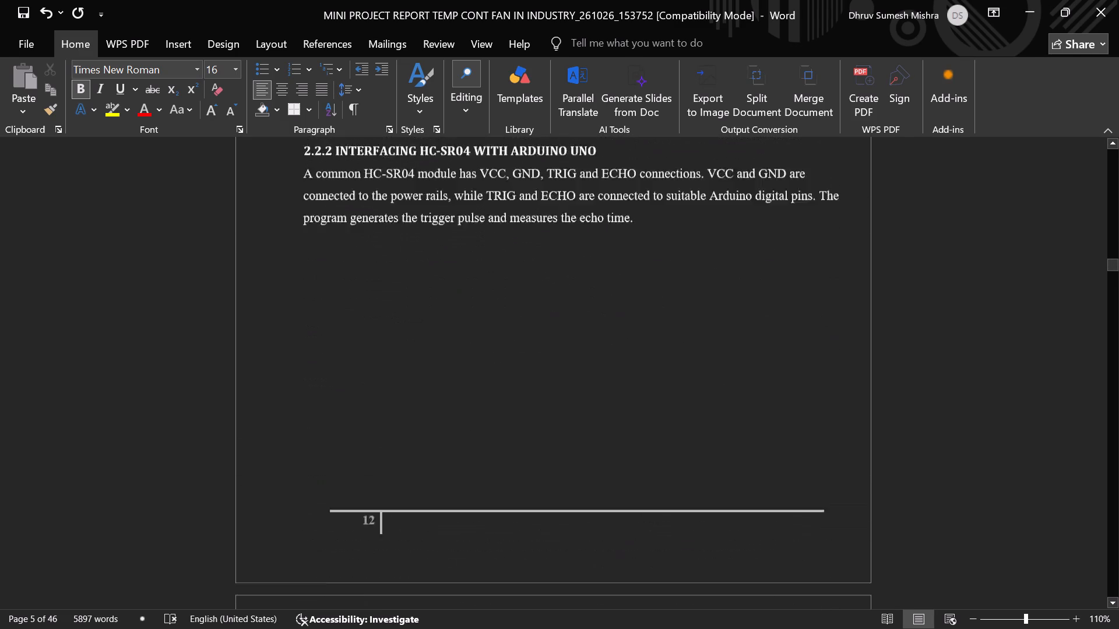
scroll(713, 306, "up", 1)
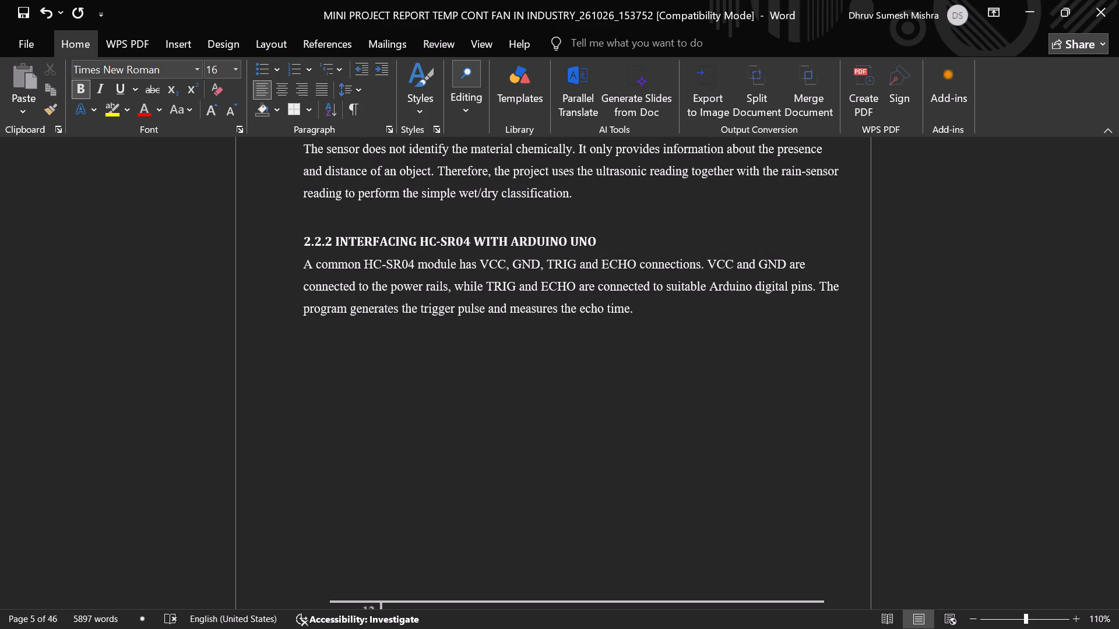
scroll(713, 306, "down", 3)
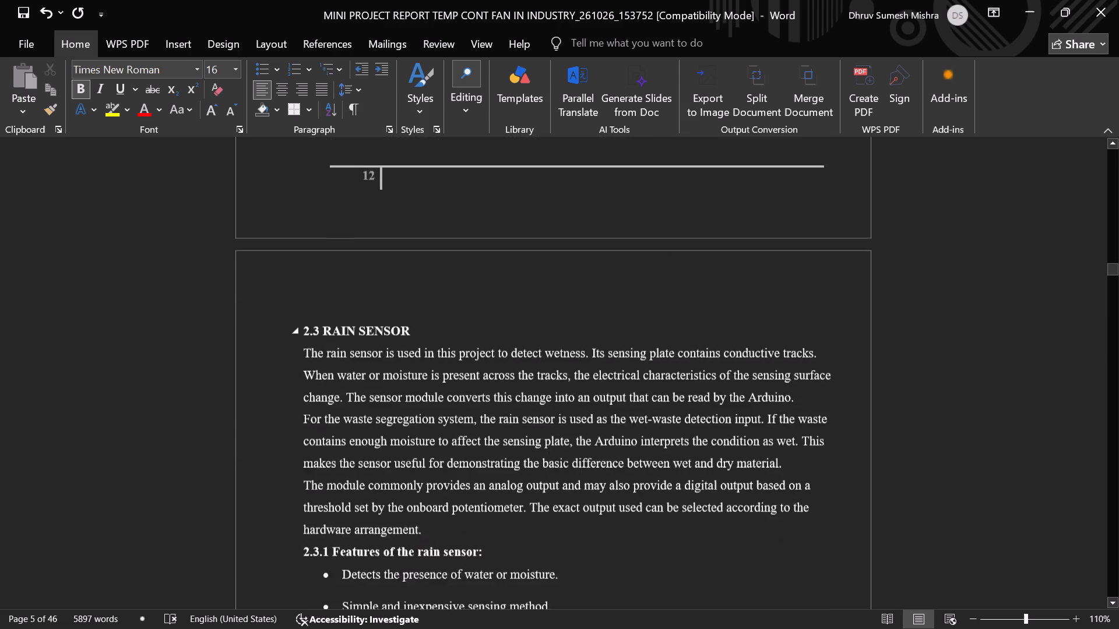
scroll(713, 306, "down", 3)
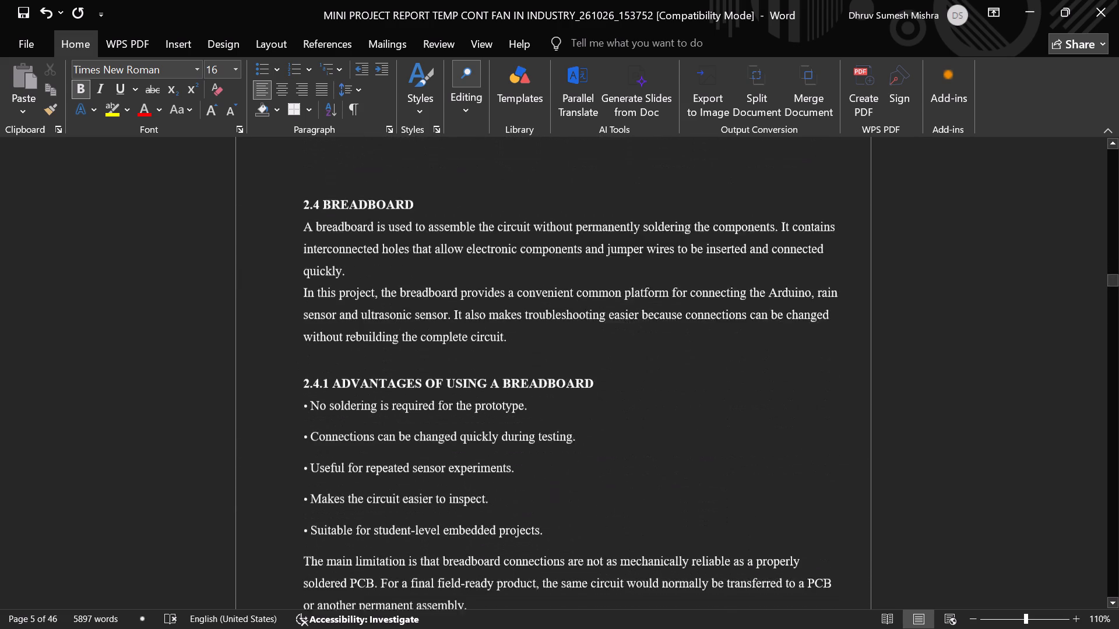
scroll(713, 306, "down", 1)
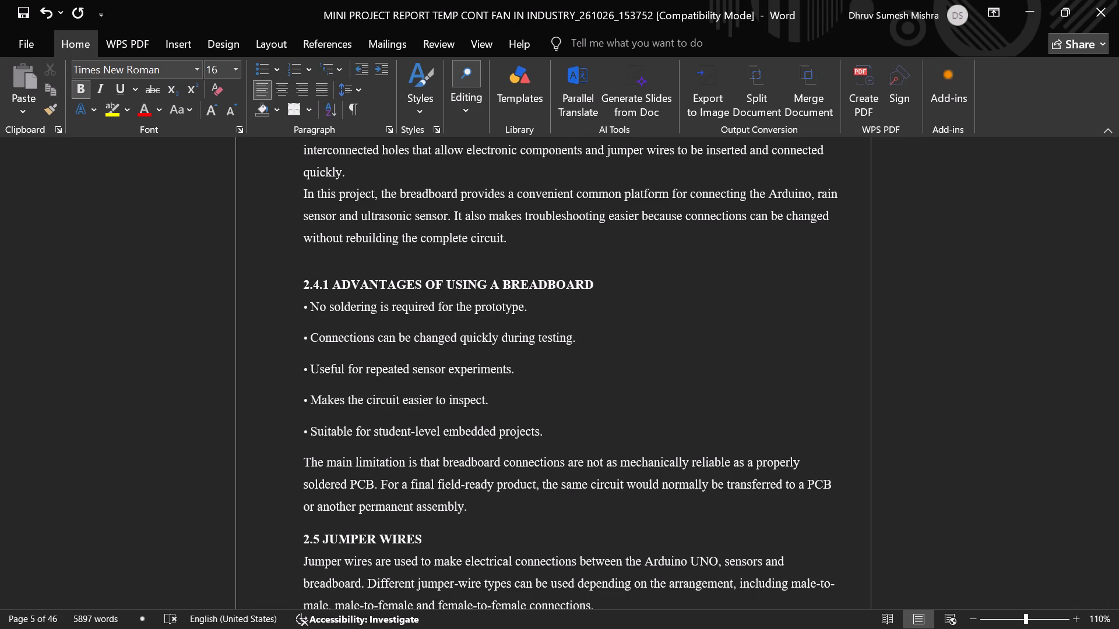
scroll(713, 306, "down", 3)
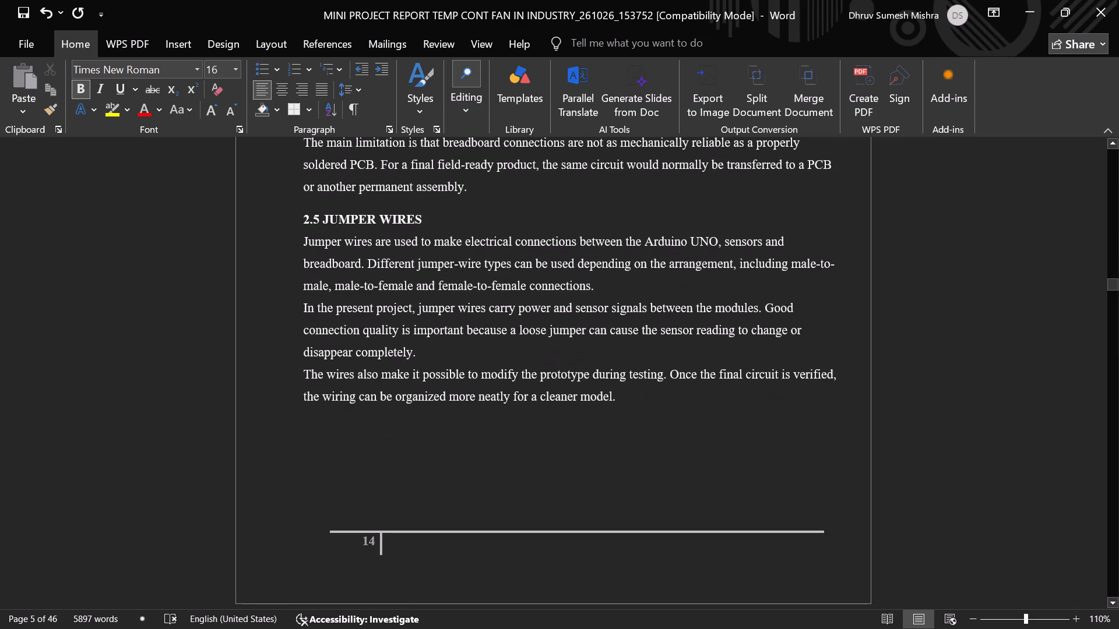
scroll(713, 306, "down", 5)
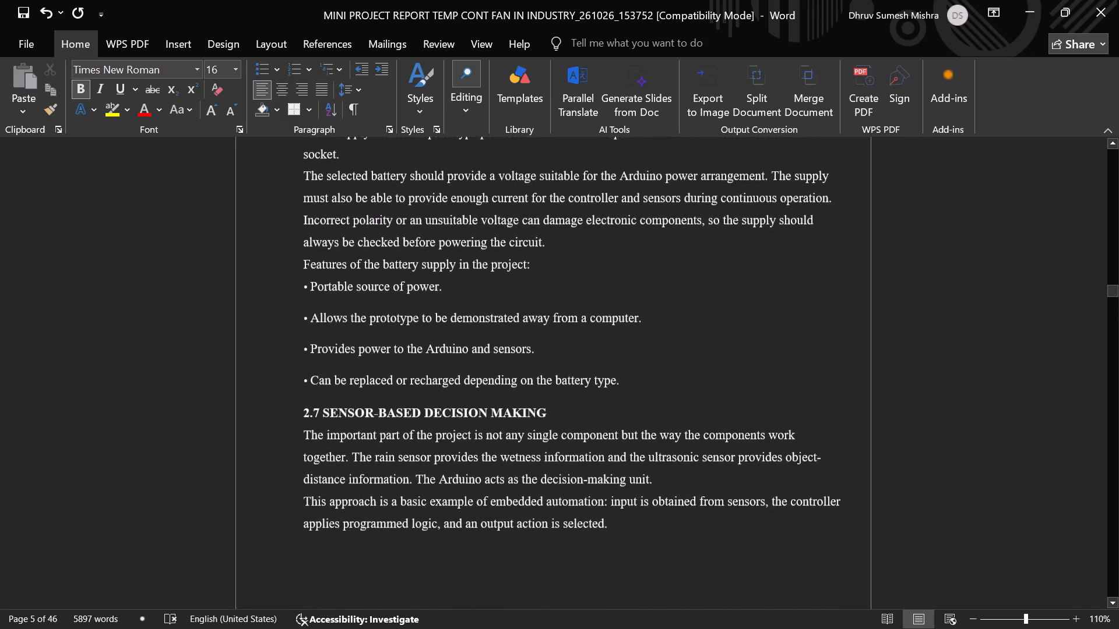
scroll(713, 306, "down", 5)
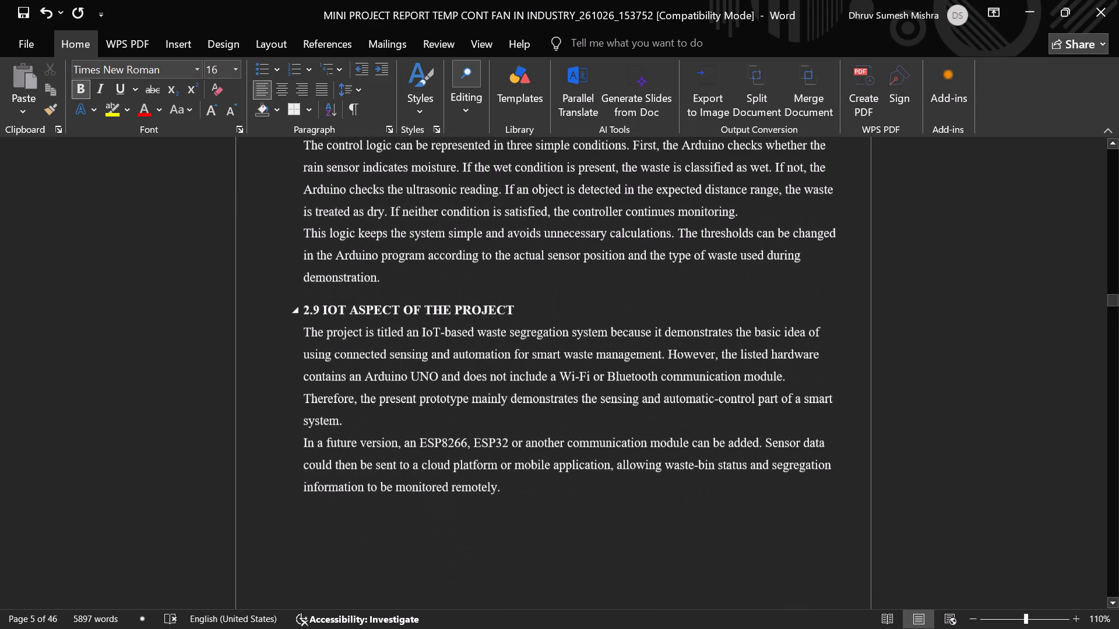
scroll(713, 306, "down", 2)
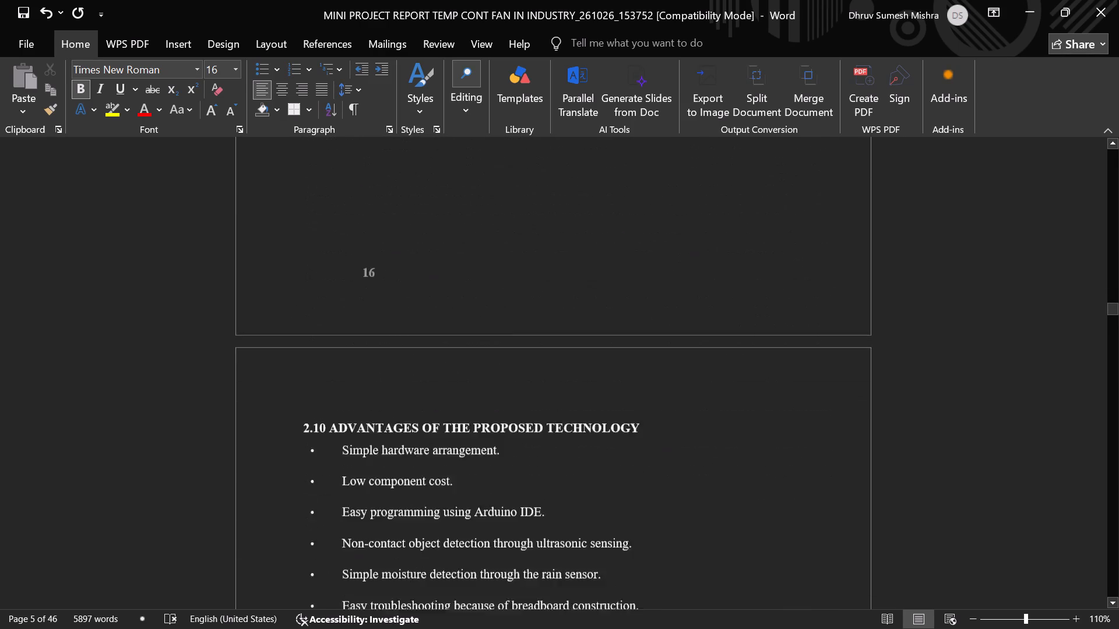
scroll(713, 306, "down", 1)
scroll(713, 306, "left", 1)
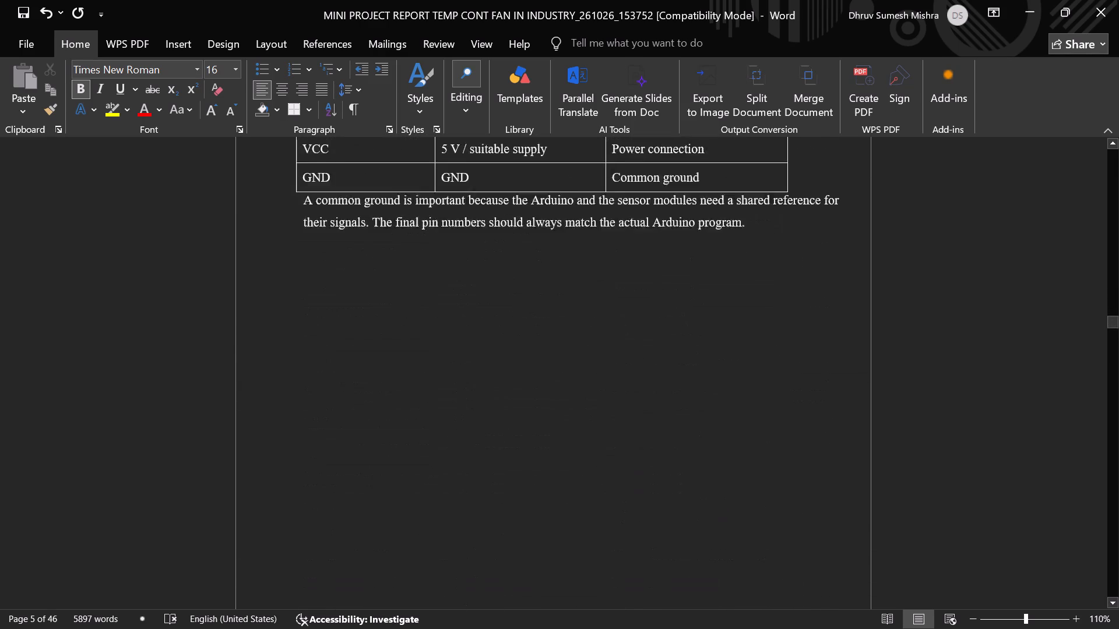
scroll(713, 306, "left", 1)
scroll(713, 306, "down", 1)
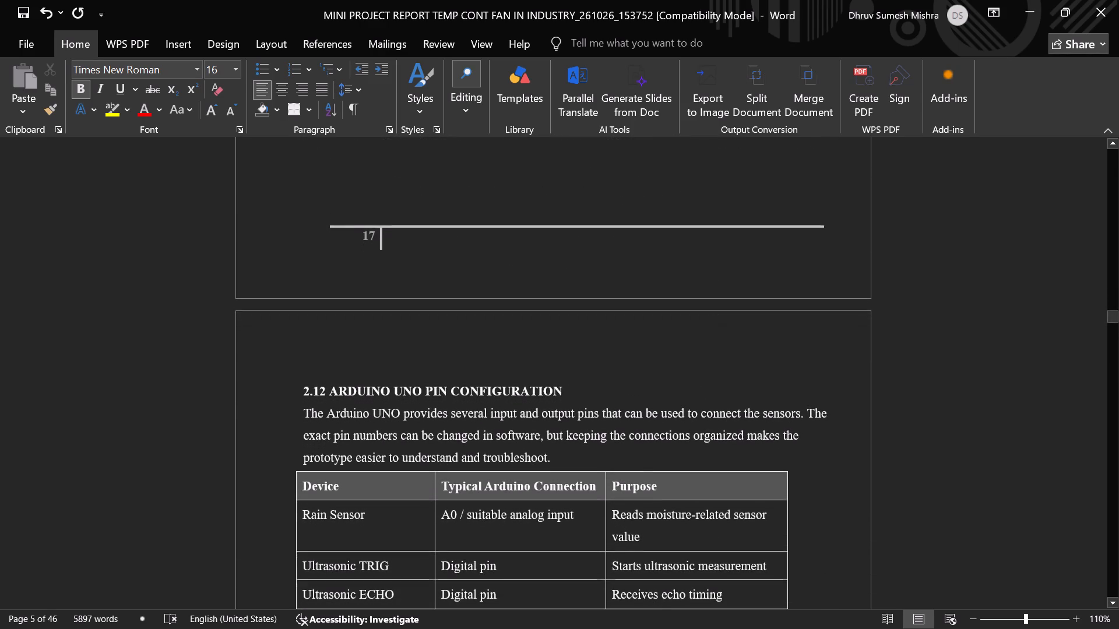
scroll(713, 306, "down", 5)
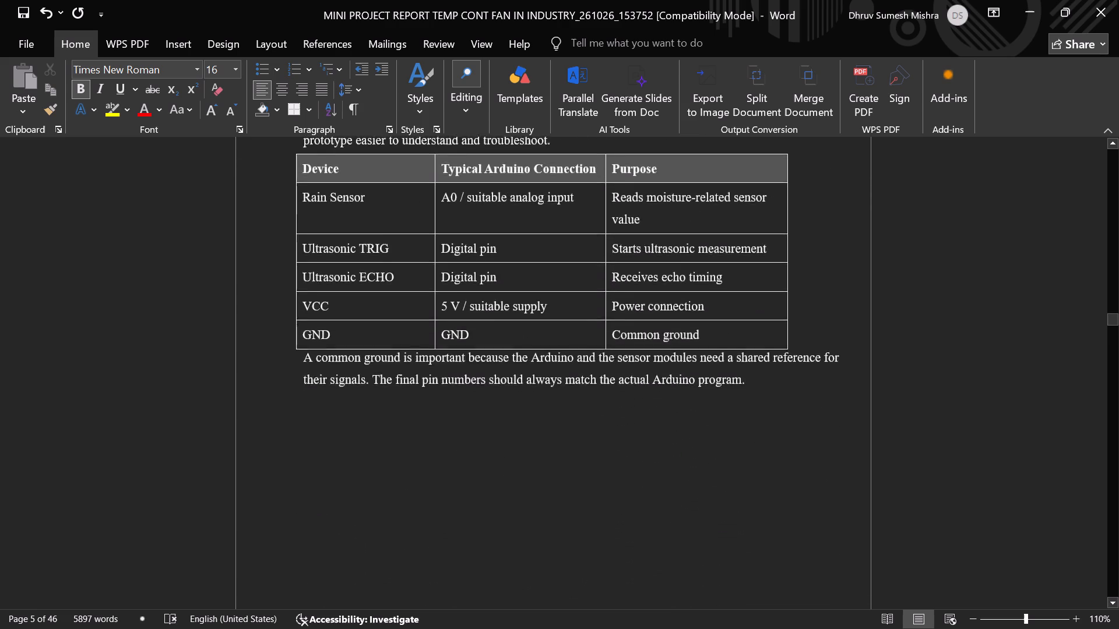
scroll(713, 306, "down", 5)
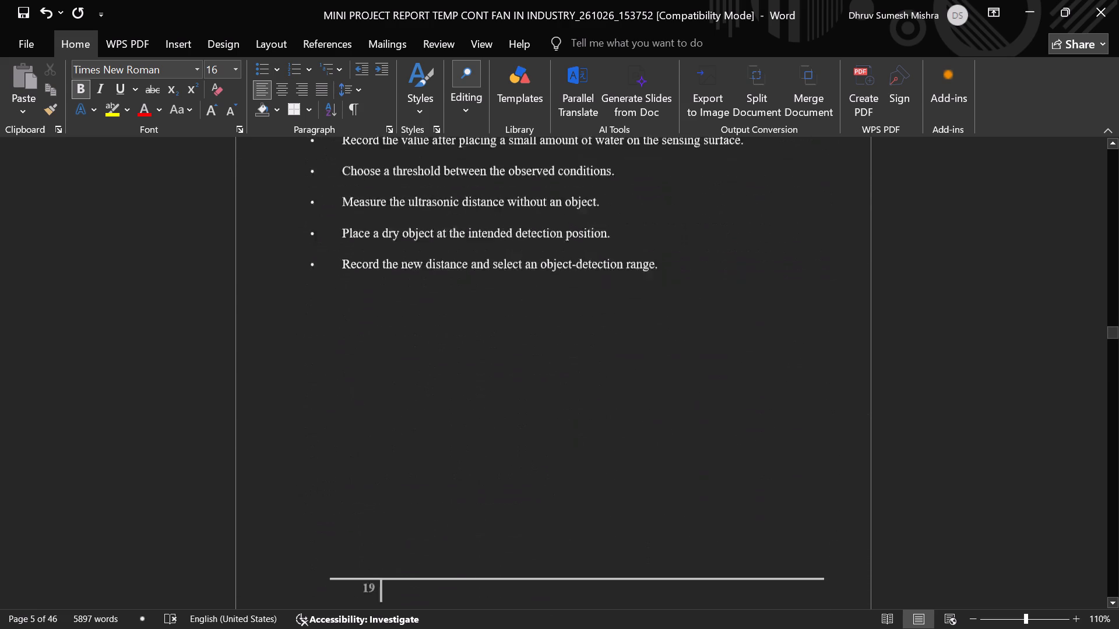
scroll(713, 306, "down", 4)
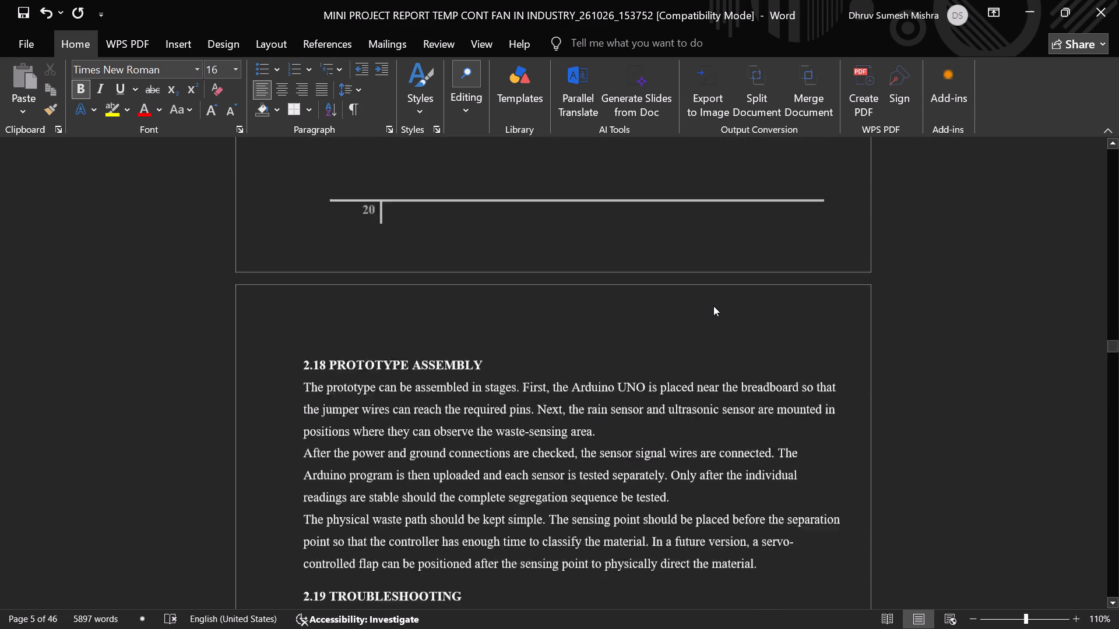
scroll(713, 306, "down", 2)
scroll(713, 306, "up", 2)
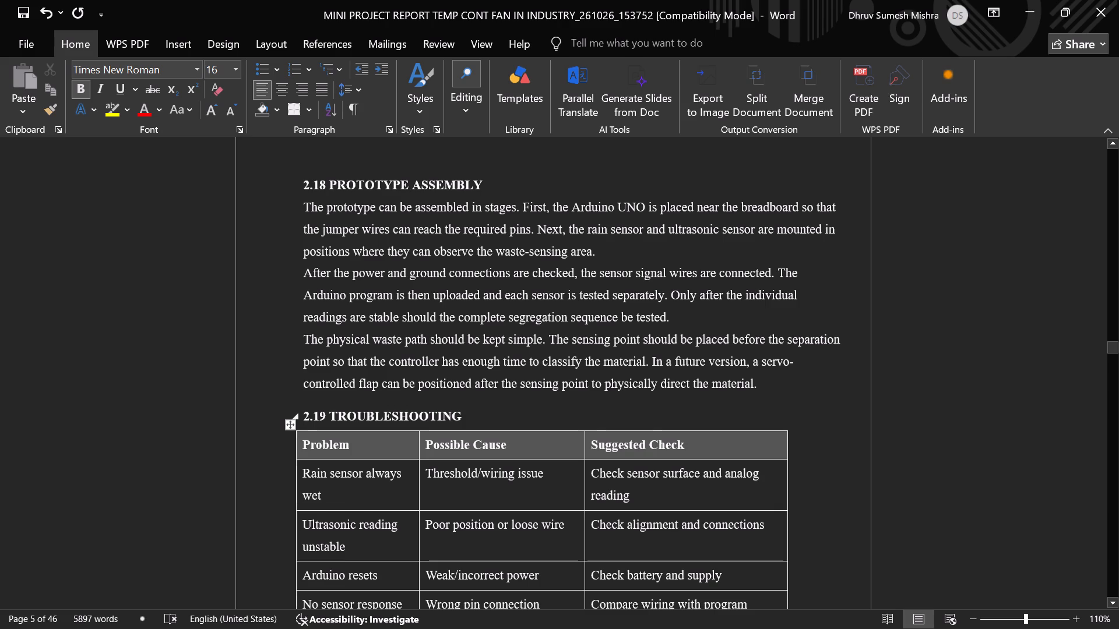
Insert a blank line above the 2.19 TROUBLESHOOTING heading.
left_click(307, 416)
key("Return")
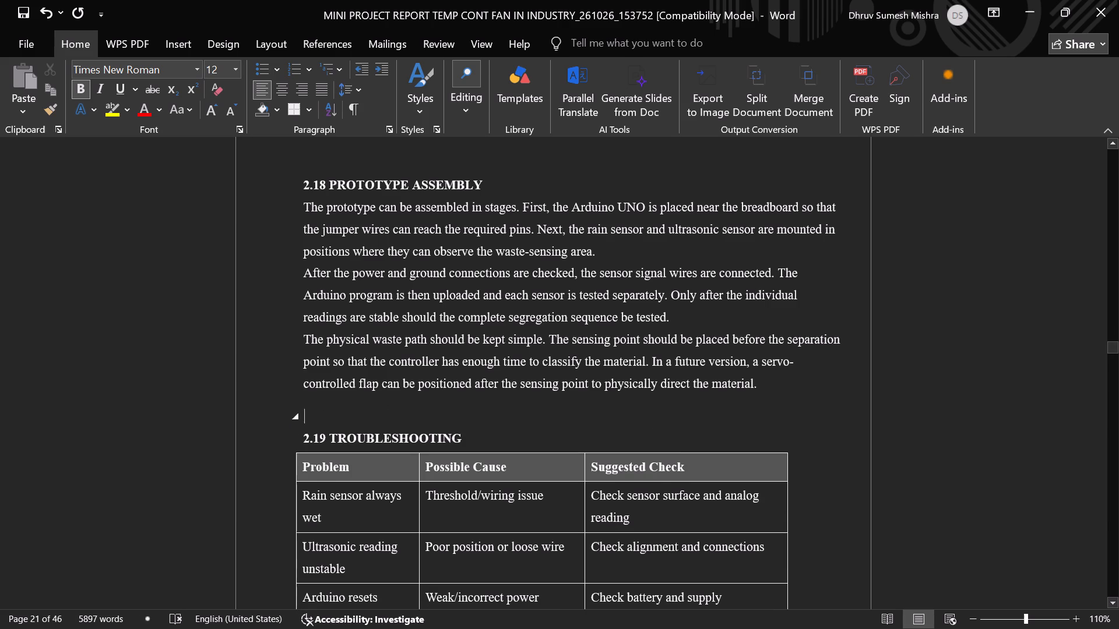
Review the rest of Chapter 2 after the troubleshooting table and the start of Chapter 3 through section 3.2's circuit diagram.
scroll(307, 416, "down", 5)
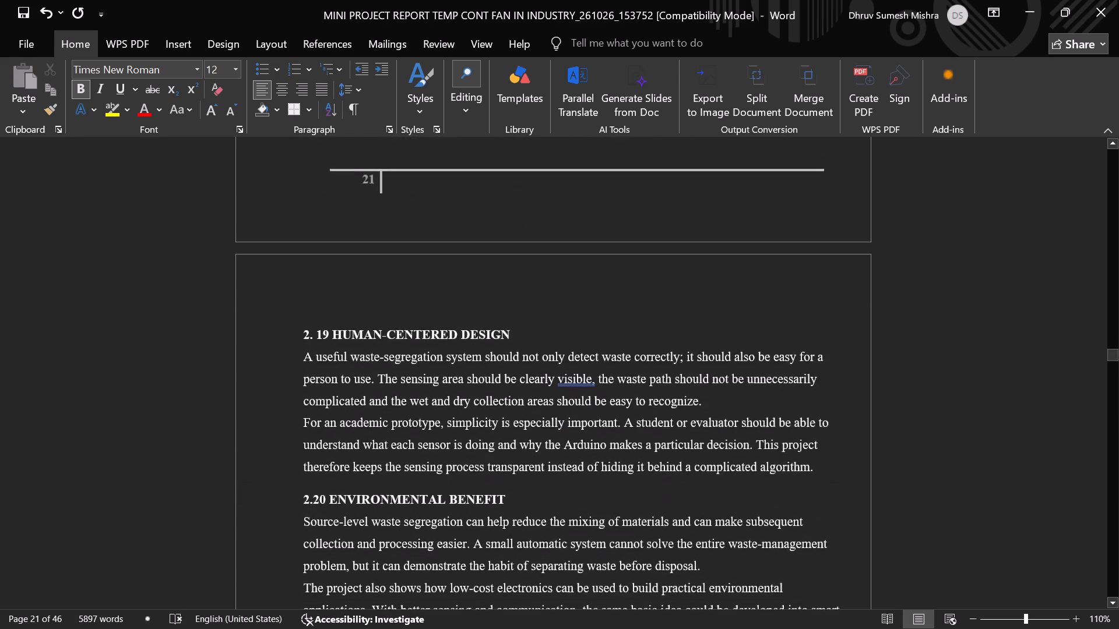
scroll(307, 416, "down", 2)
scroll(307, 416, "up", 1)
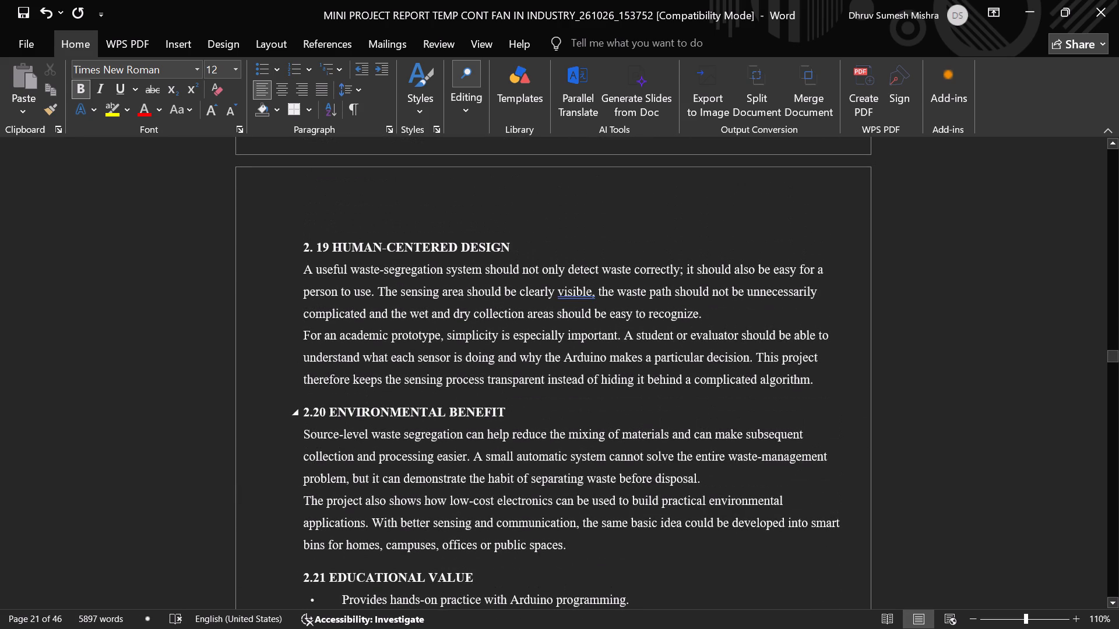
scroll(295, 381, "down", 1)
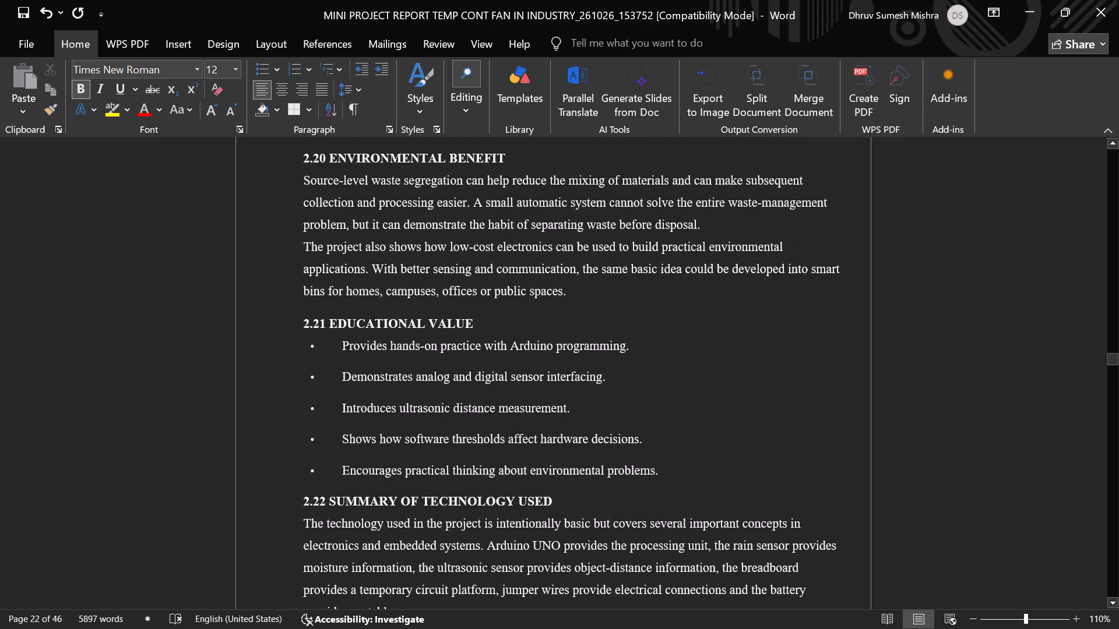
scroll(323, 310, "up", 1)
scroll(323, 310, "down", 2)
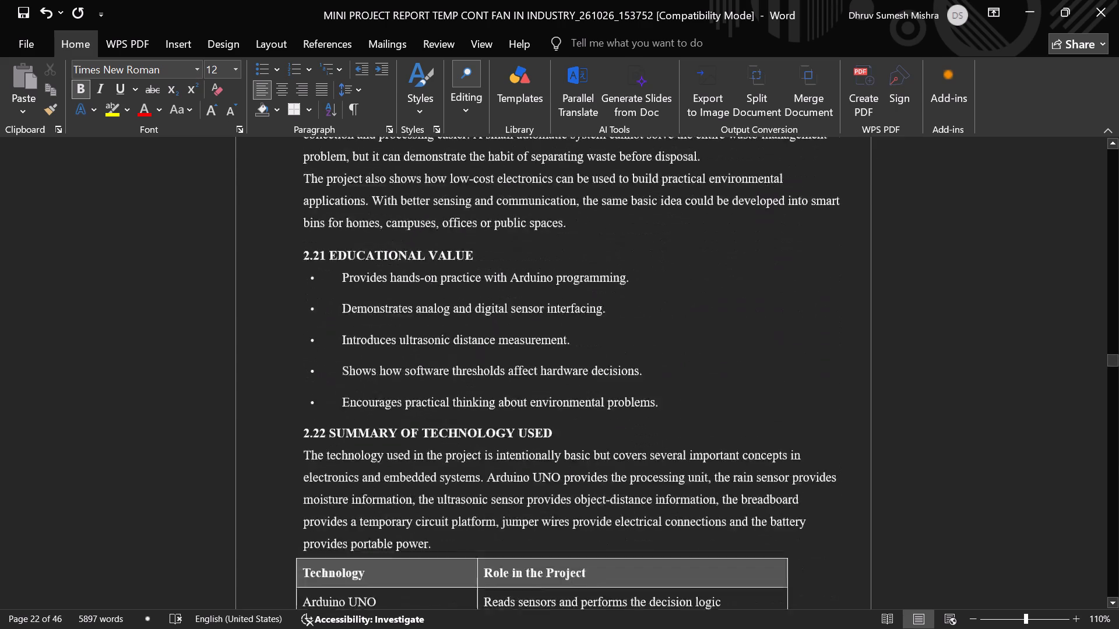
scroll(323, 310, "down", 3)
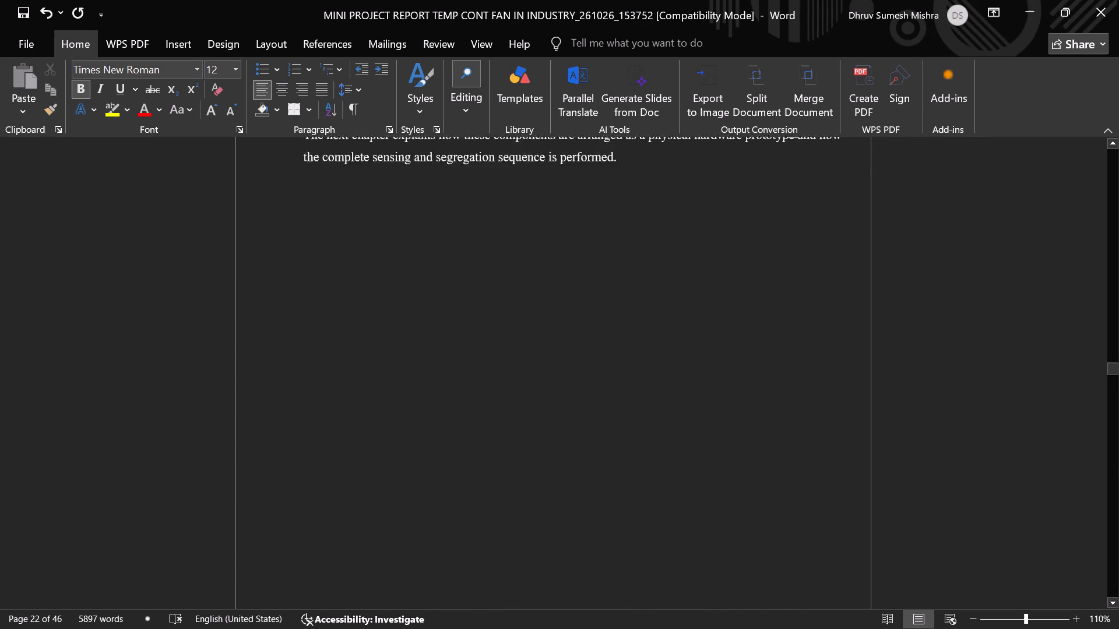
scroll(323, 310, "down", 3)
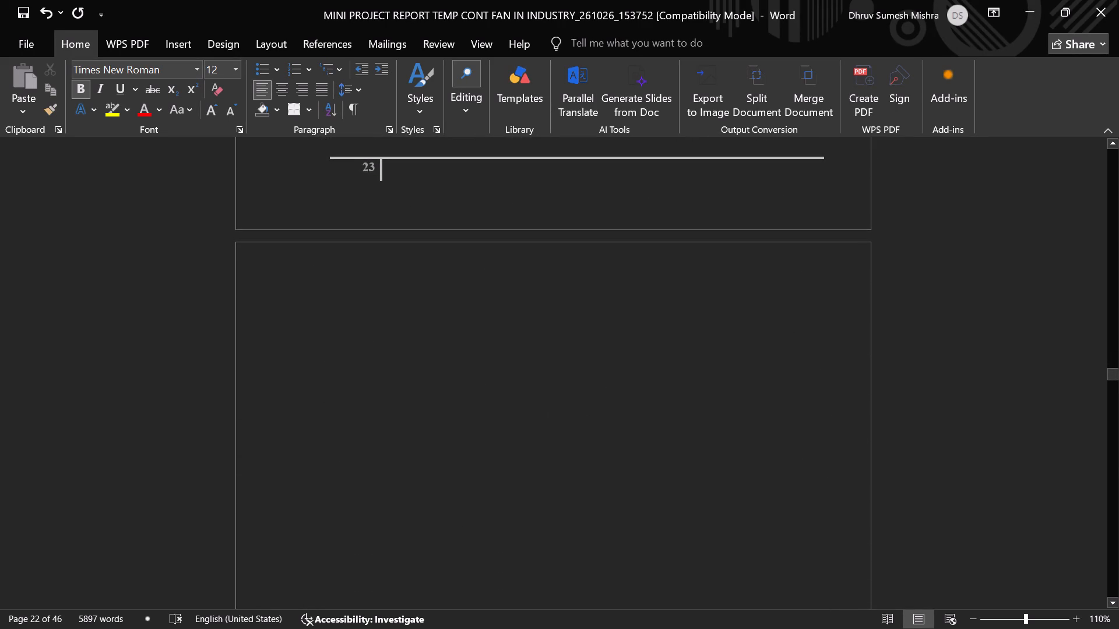
scroll(323, 310, "down", 3)
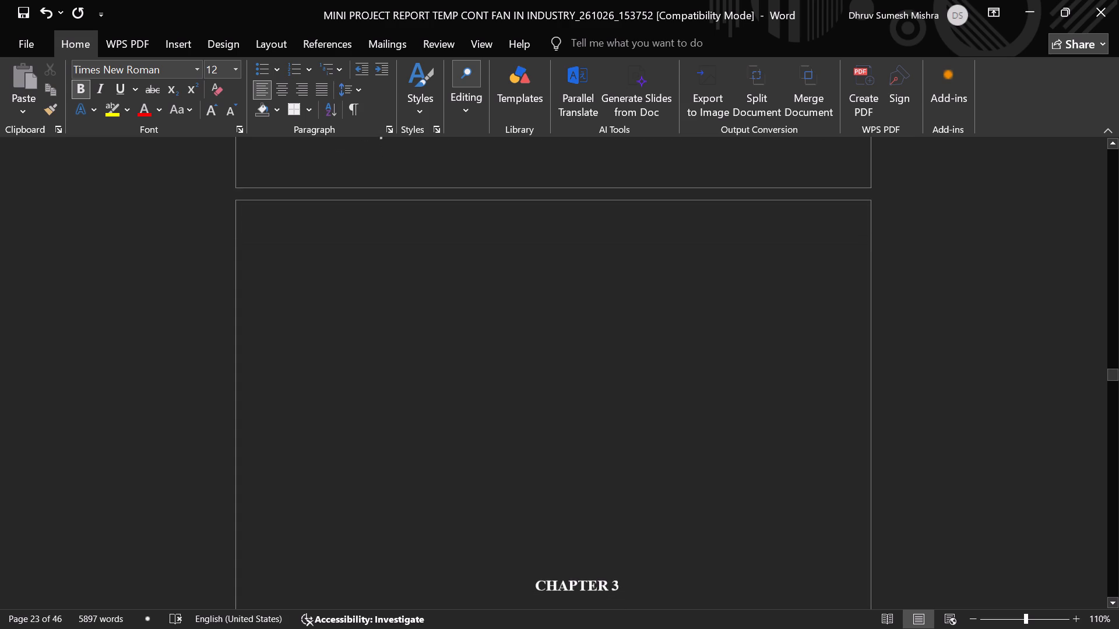
scroll(323, 310, "down", 2)
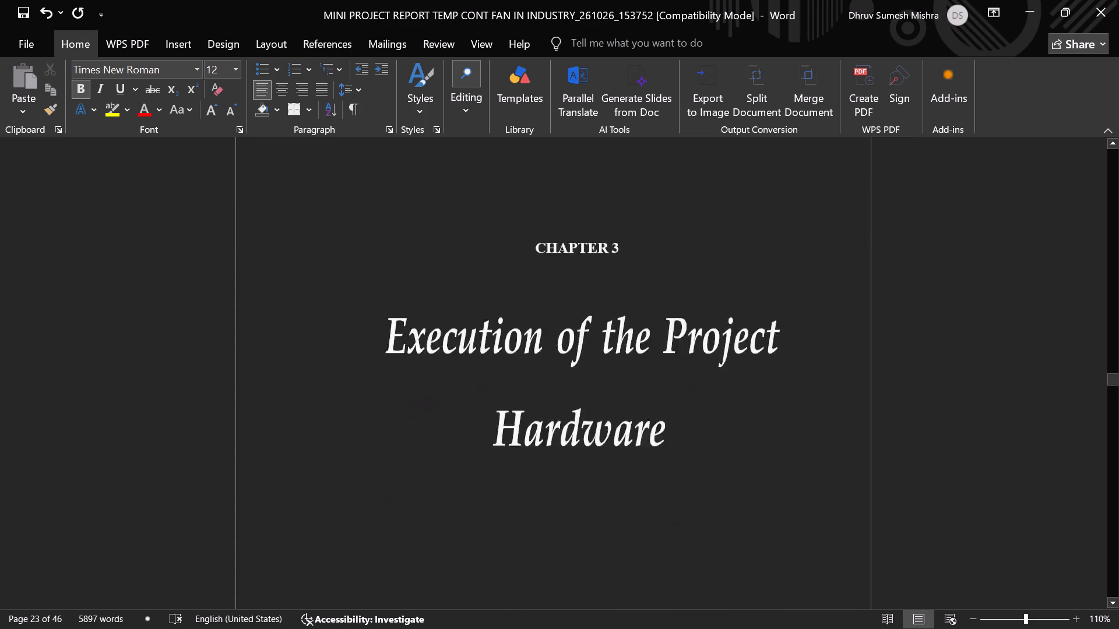
scroll(323, 310, "down", 1)
scroll(404, 275, "down", 1)
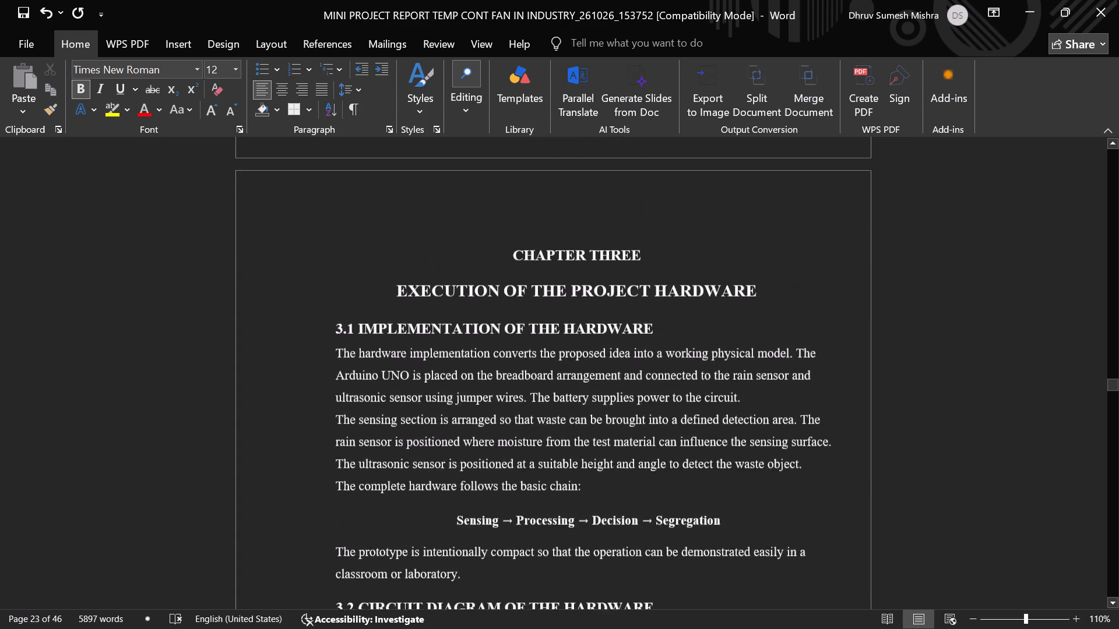
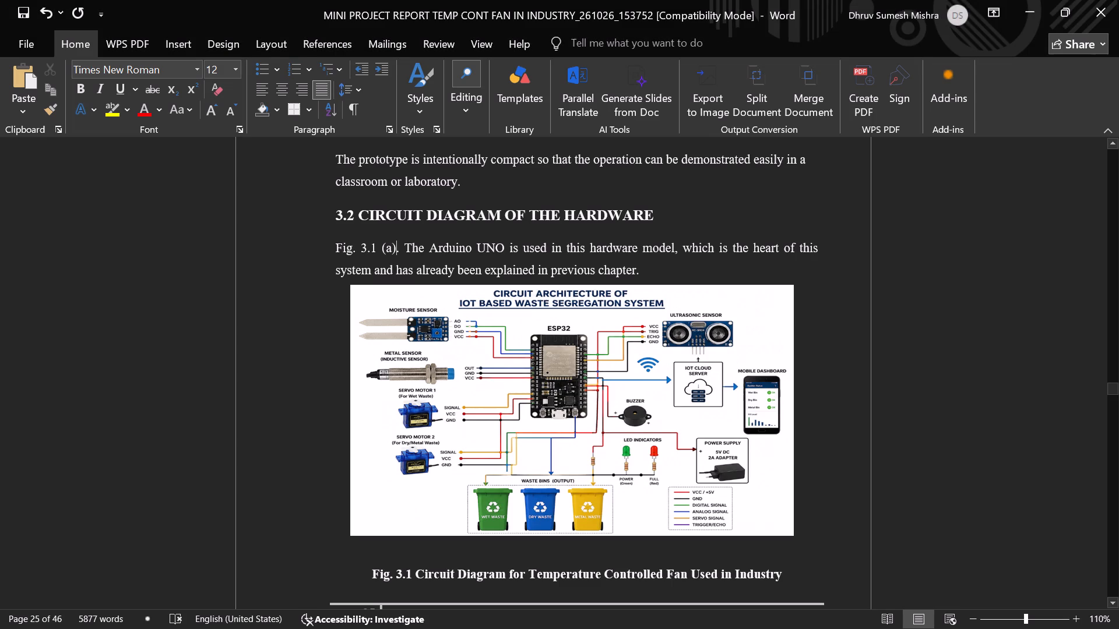
scroll(711, 344, "down", 2)
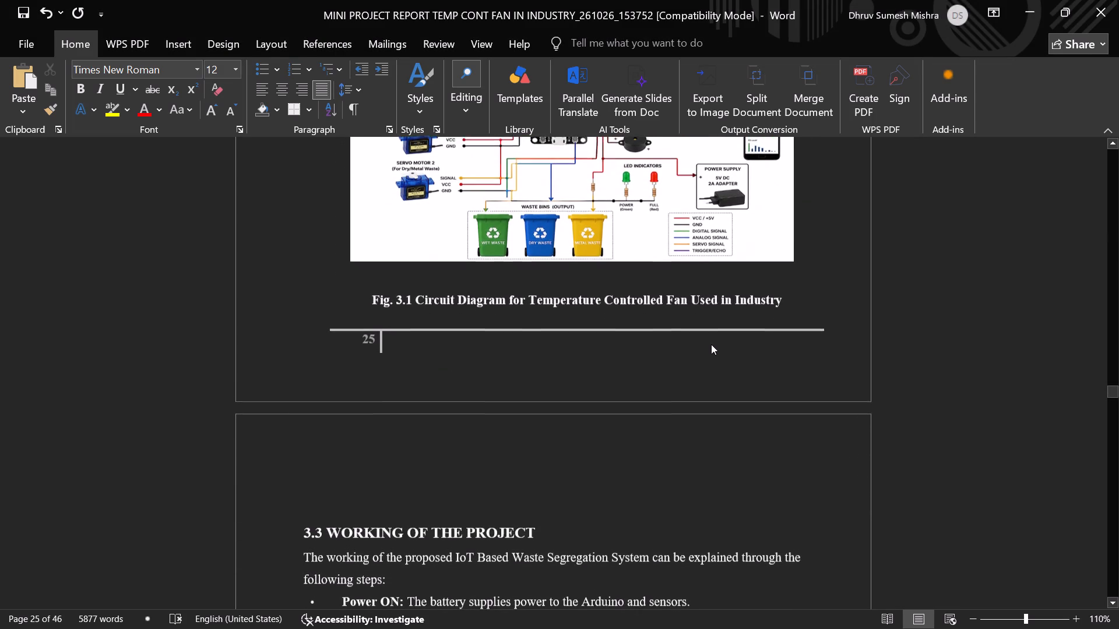
left_click(678, 188)
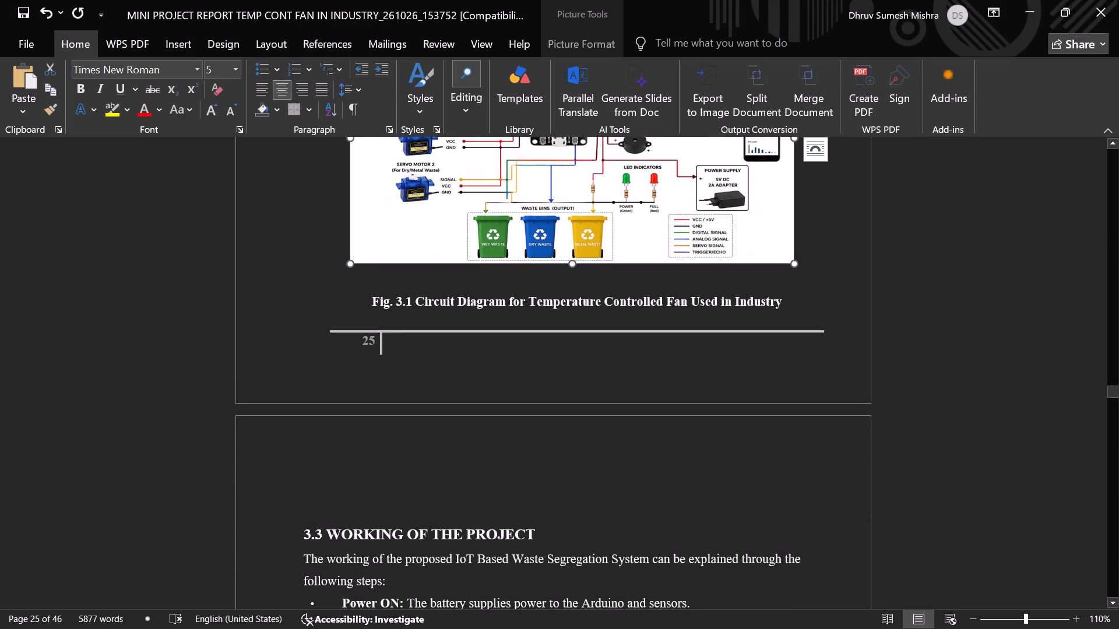
key("Delete")
left_click(674, 190)
Insert the picture "IoT Waste Segregation Circuit Architecture (1)" from Downloads on a new line below the section 3.2 paragraph.
scroll(674, 190, "up", 1)
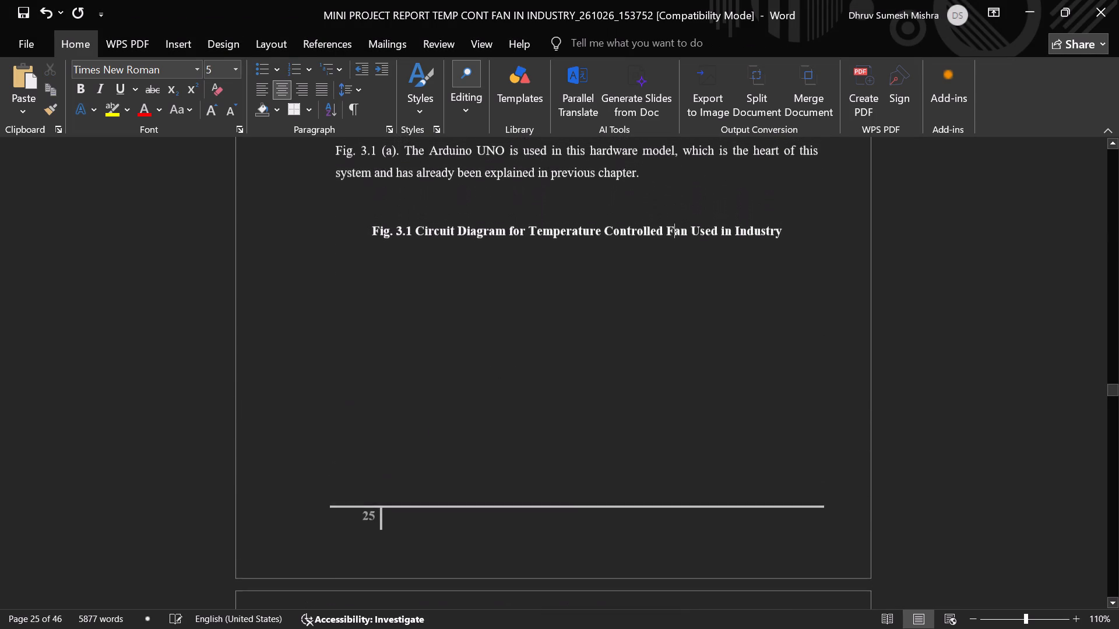
scroll(674, 190, "up", 1)
left_click(666, 174)
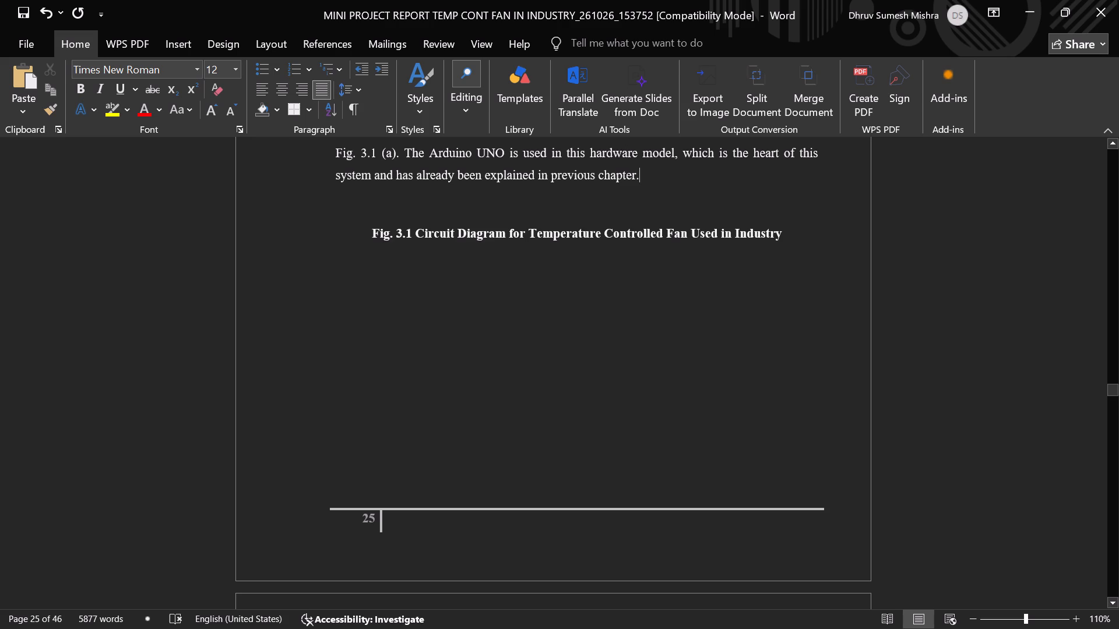
key("Return")
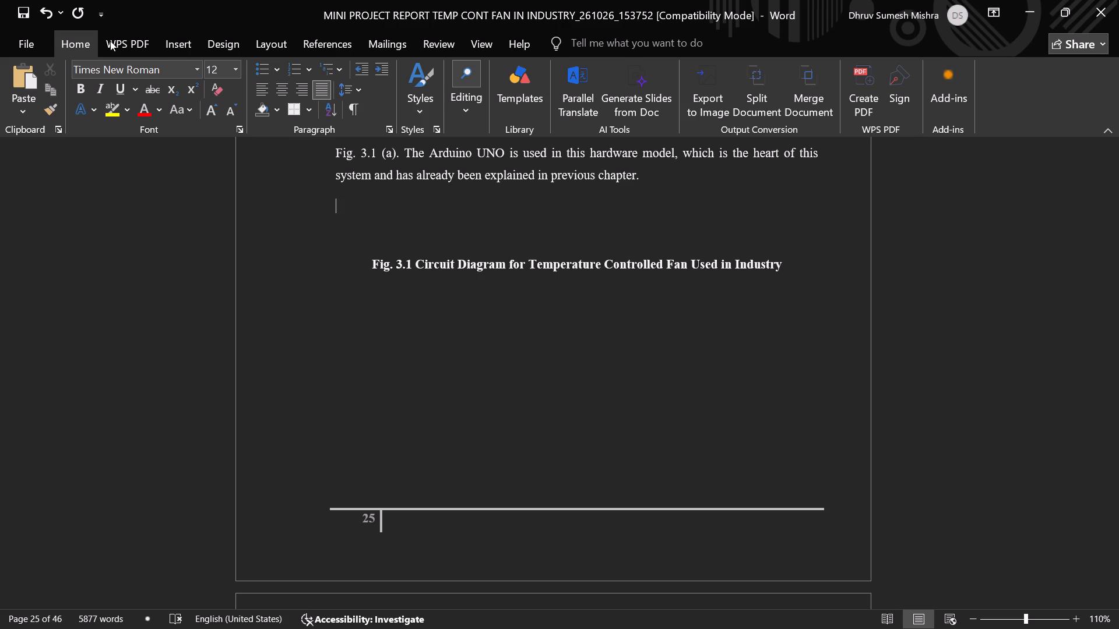
left_click(193, 38)
left_click(162, 88)
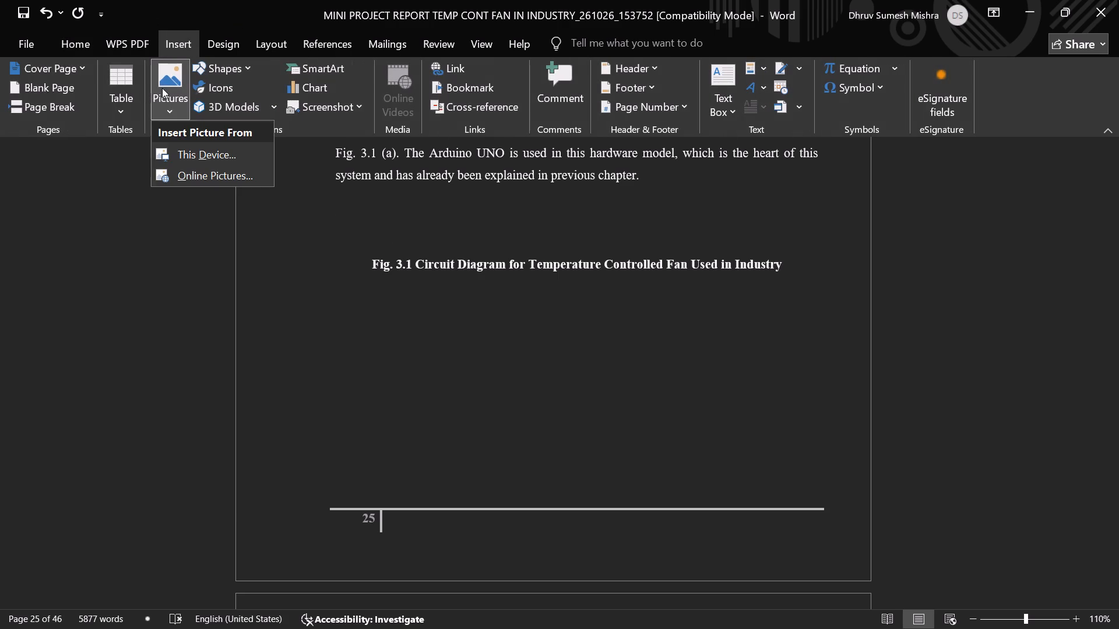
left_click(212, 157)
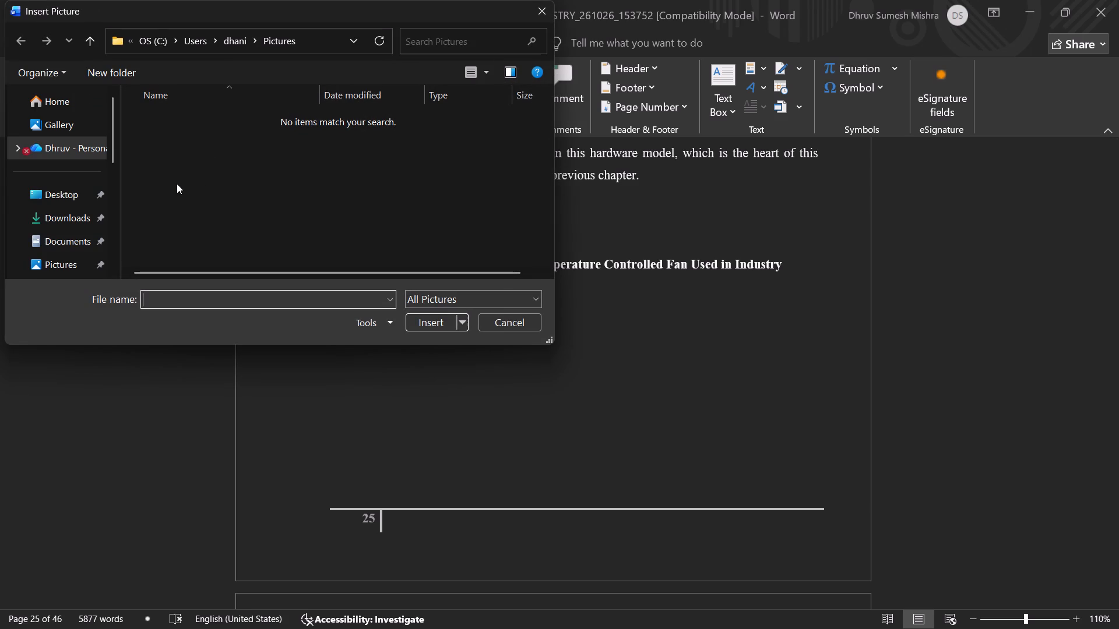
left_click(66, 257)
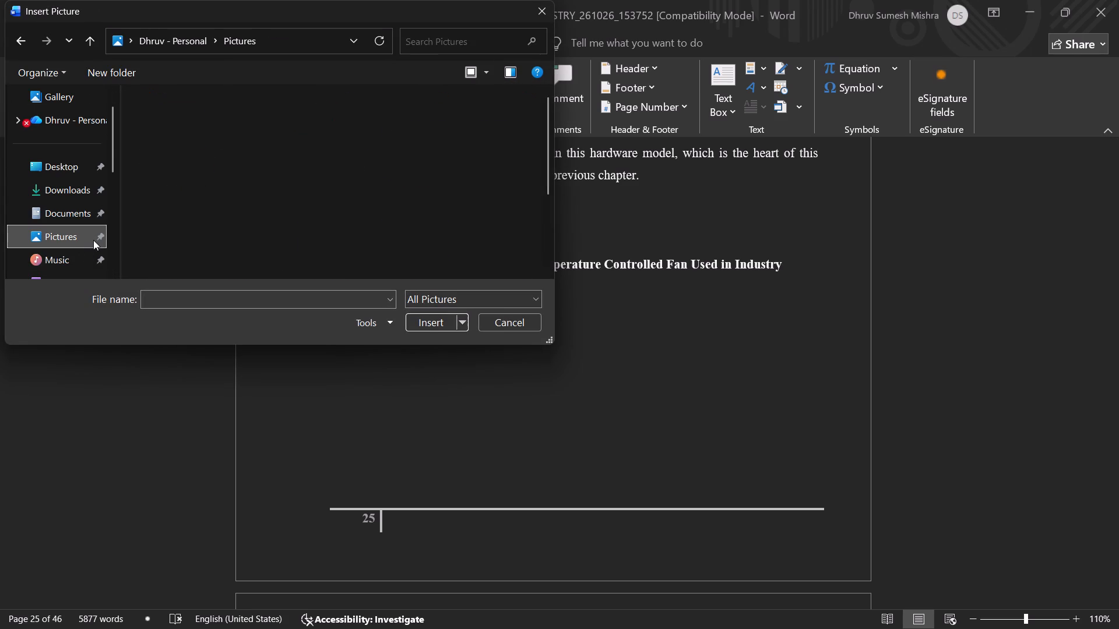
left_click(96, 211)
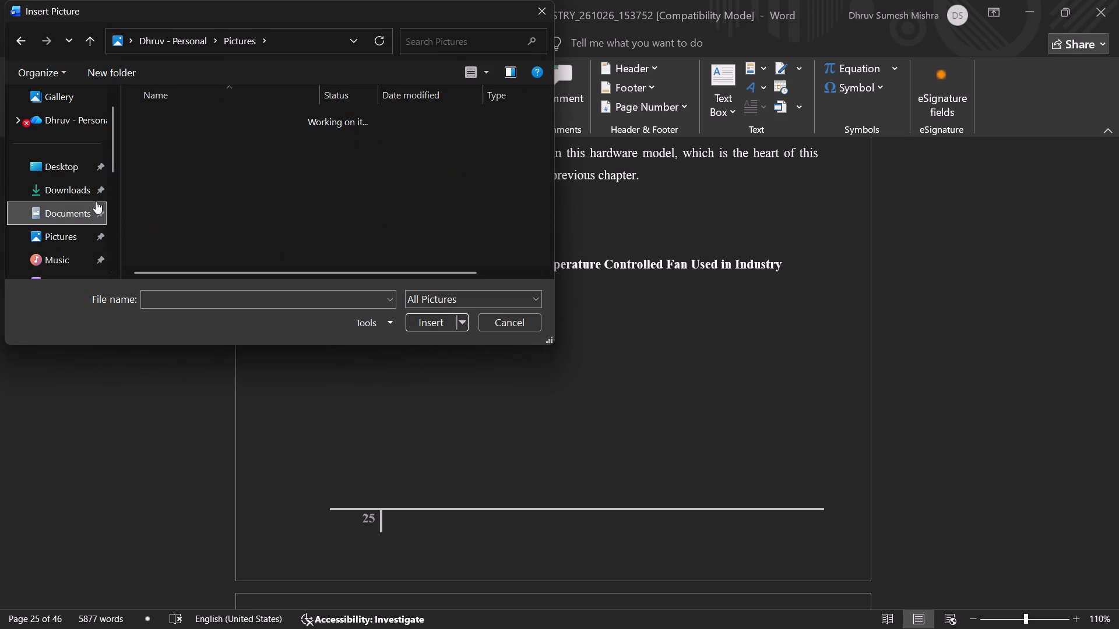
left_click(95, 188)
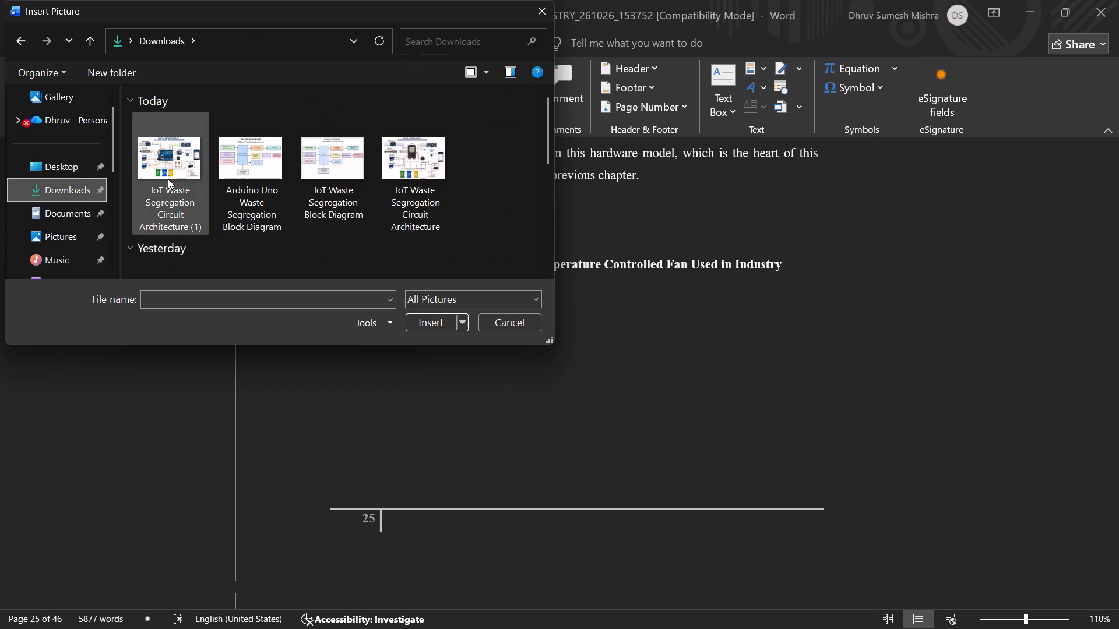
double_click(168, 179)
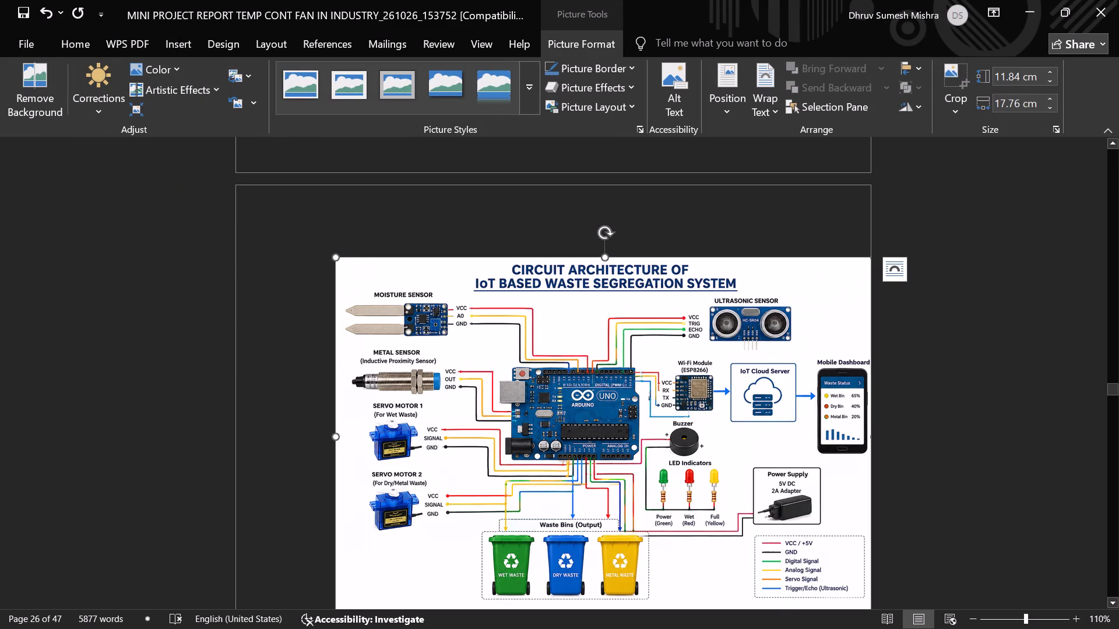
Shrink the inserted Arduino UNO circuit diagram proportionally to about 8.62 cm high by 12.93 cm wide.
left_click_drag(342, 262, 371, 278)
left_click_drag(342, 257, 406, 320)
left_click_drag(336, 256, 404, 381)
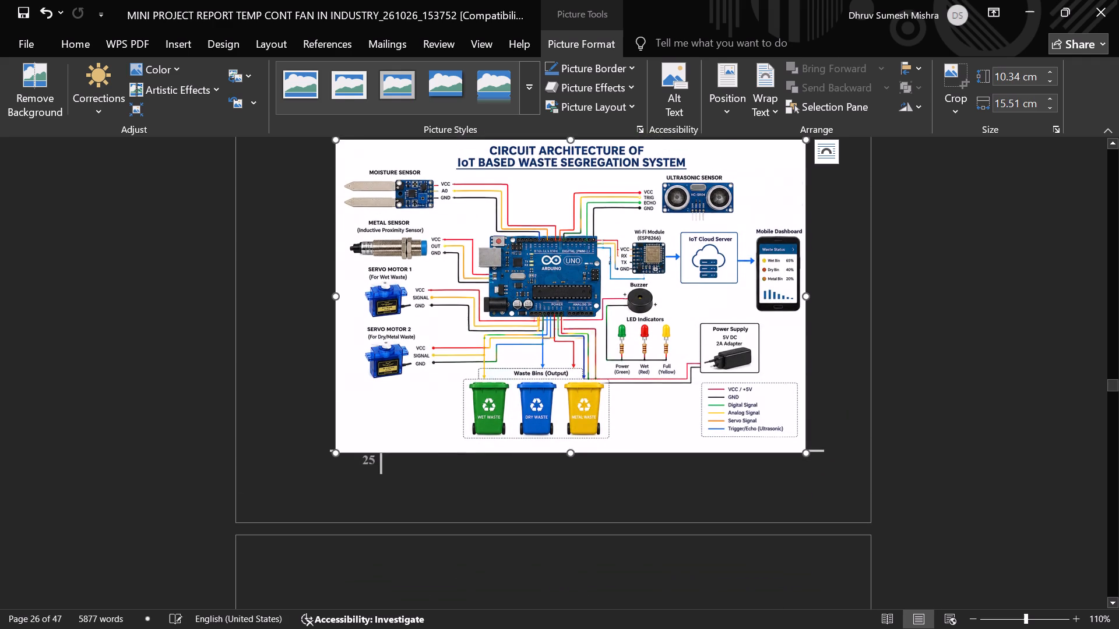
scroll(513, 414, "up", 1)
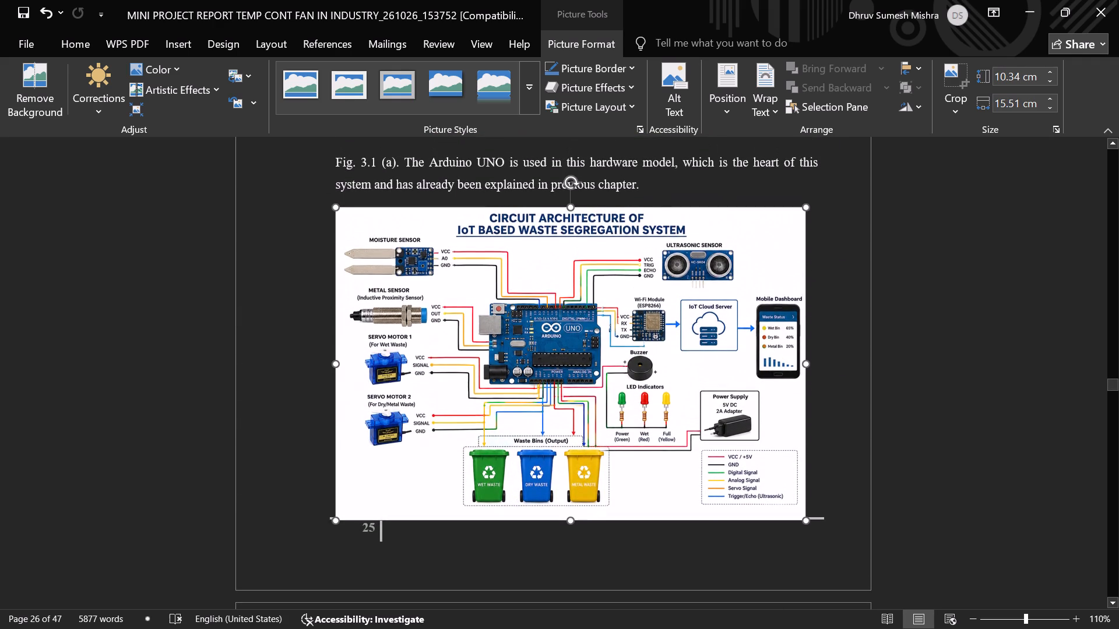
left_click_drag(805, 518, 798, 513)
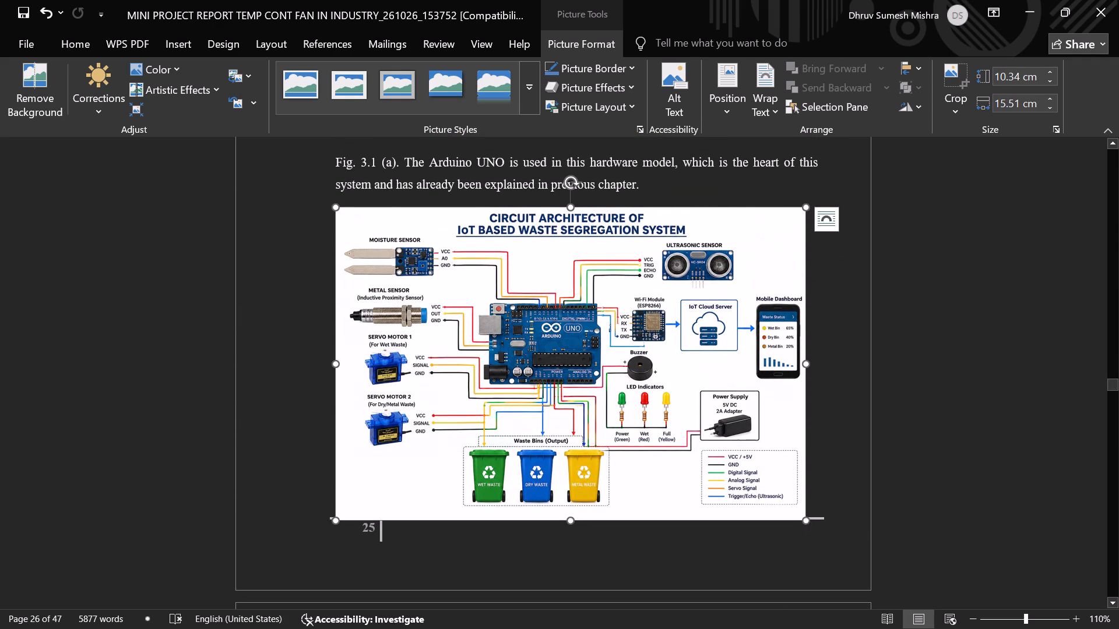
left_click_drag(798, 513, 773, 493)
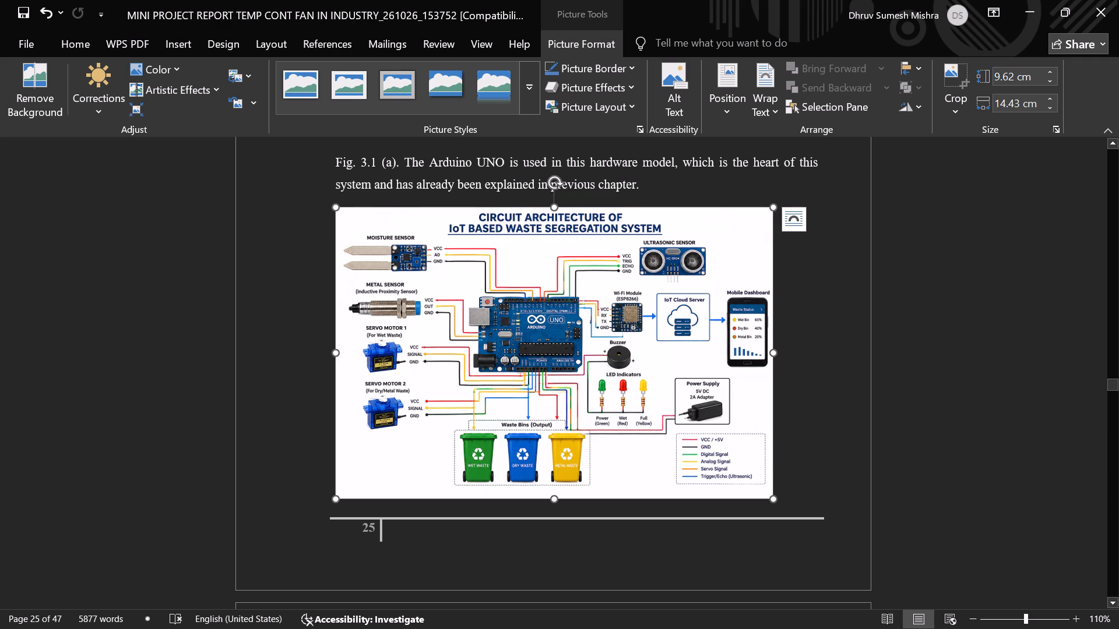
left_click_drag(336, 497, 385, 468)
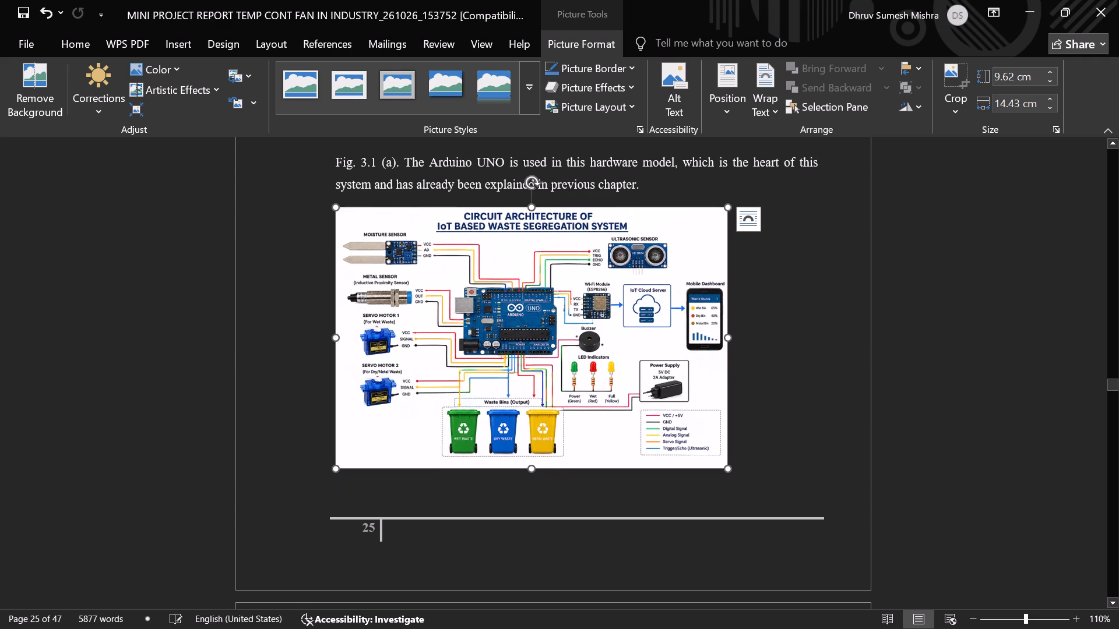
Center the Arduino UNO circuit diagram horizontally on the page.
left_click(78, 40)
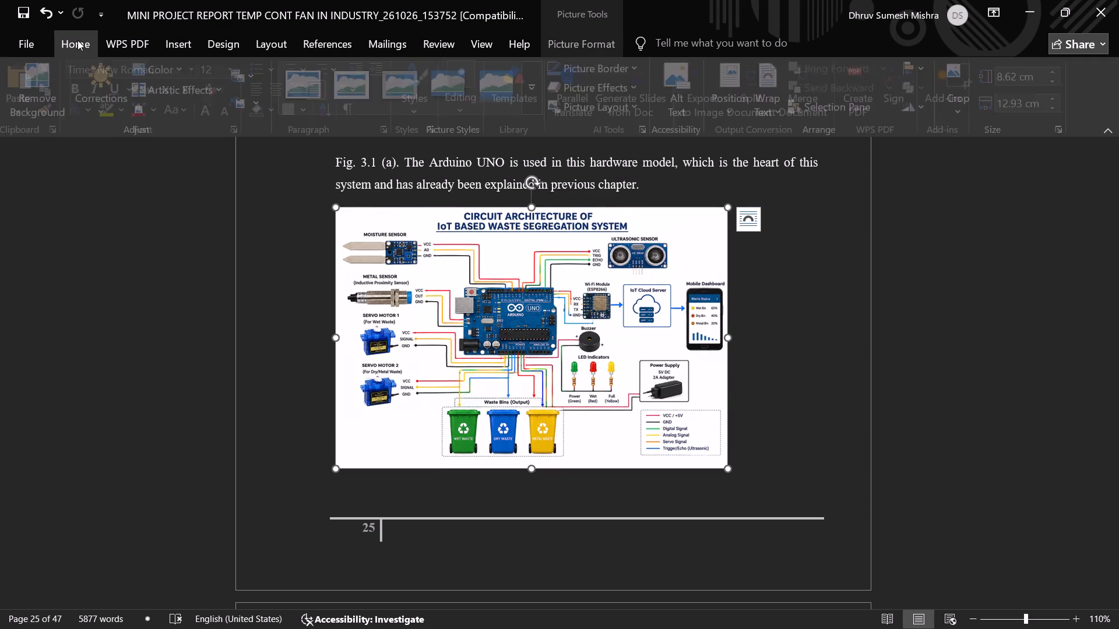
left_click(288, 96)
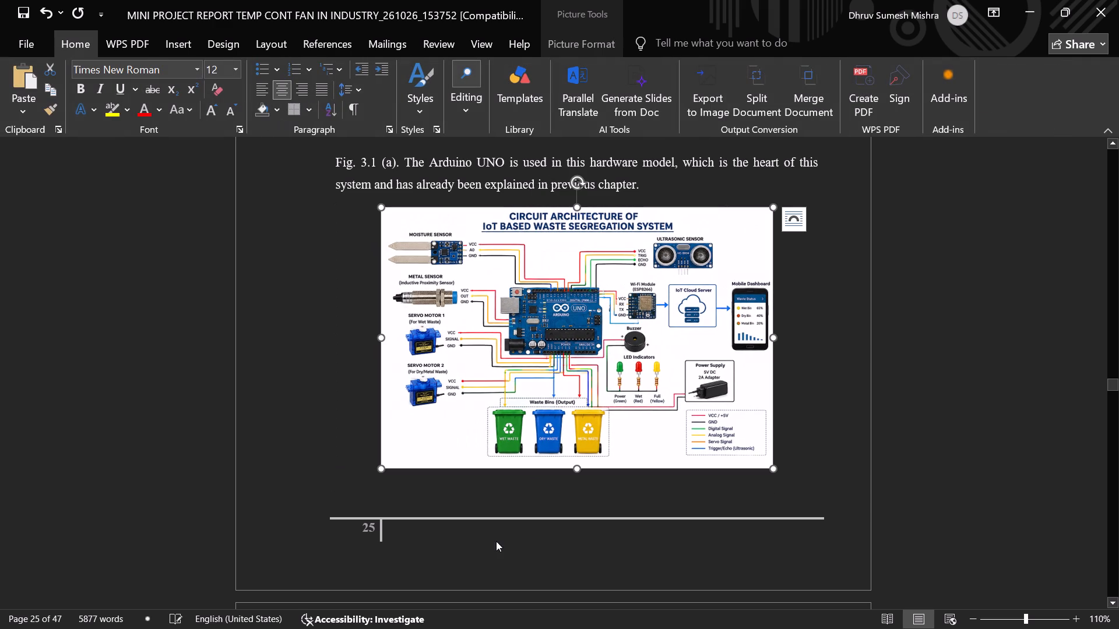
Pull the Fig. 3.1 caption back up to page 25, directly below the circuit diagram, and center it.
scroll(517, 492, "down", 1)
left_click(370, 507)
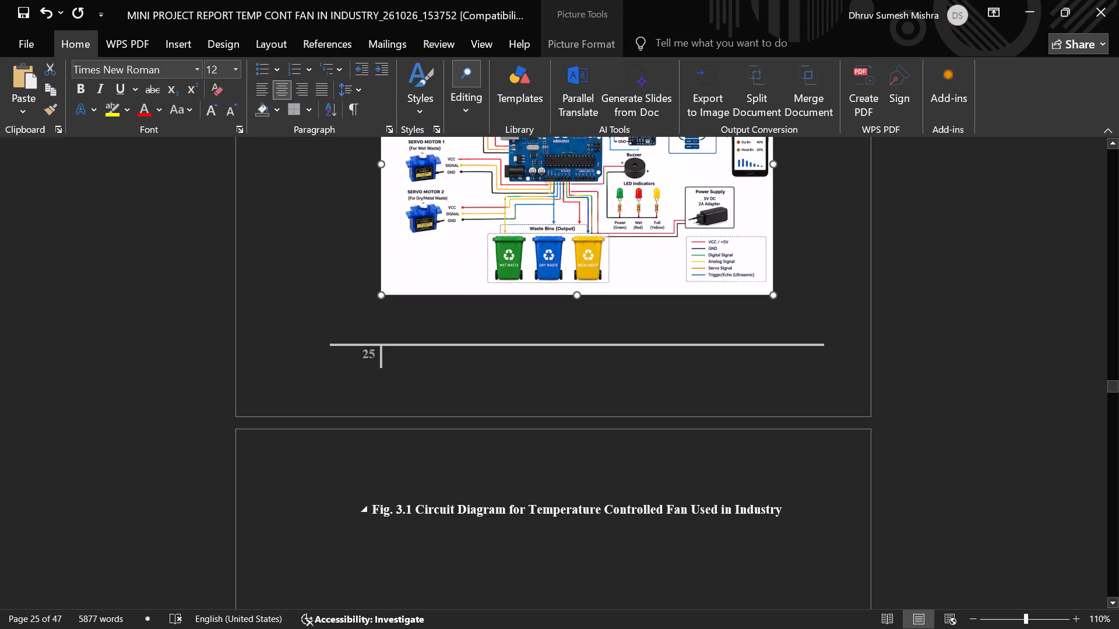
key("BackSpace")
key("BackSpace")
key("BackSpace")
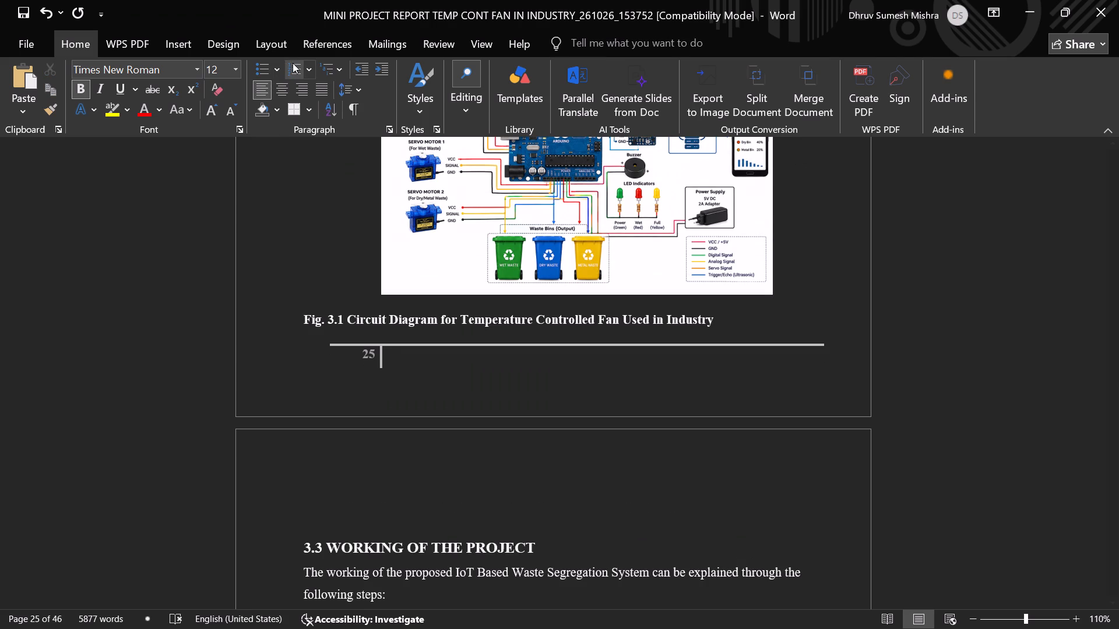
left_click(290, 85)
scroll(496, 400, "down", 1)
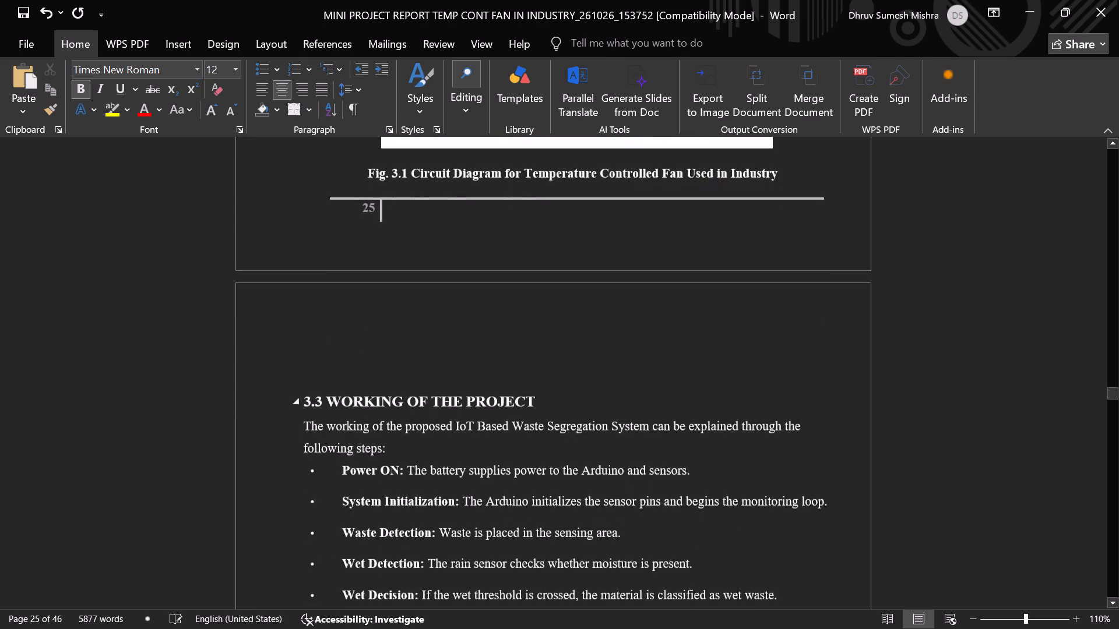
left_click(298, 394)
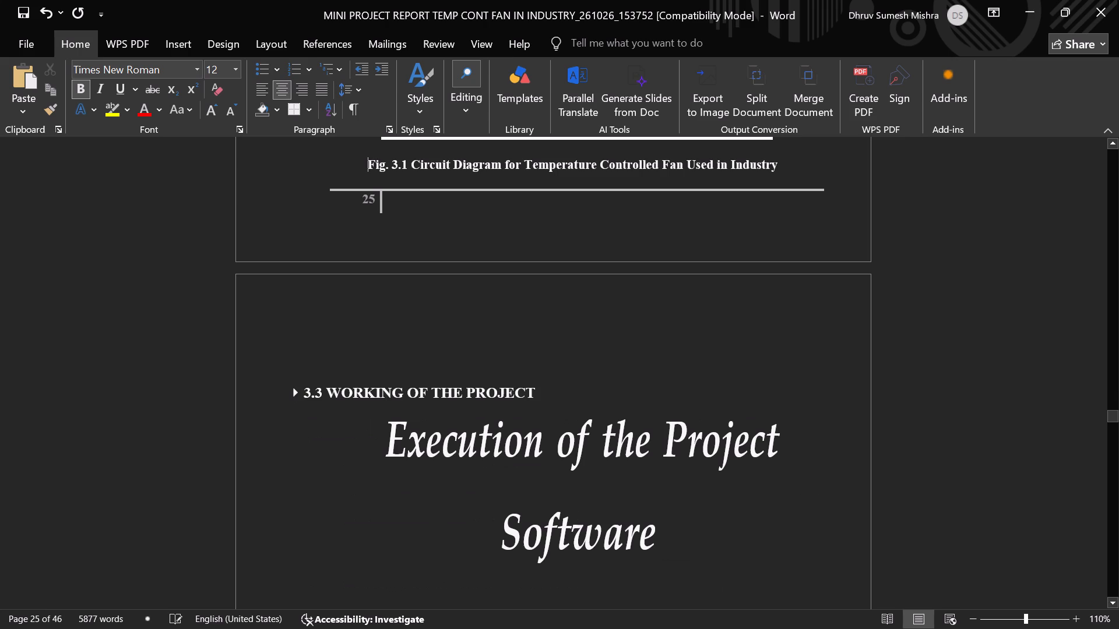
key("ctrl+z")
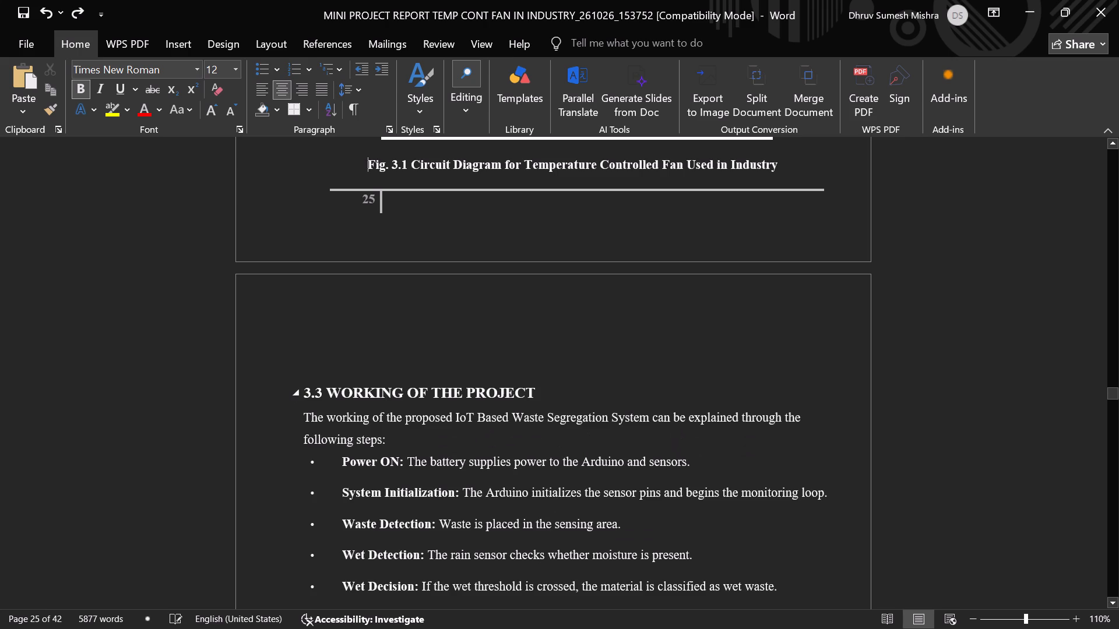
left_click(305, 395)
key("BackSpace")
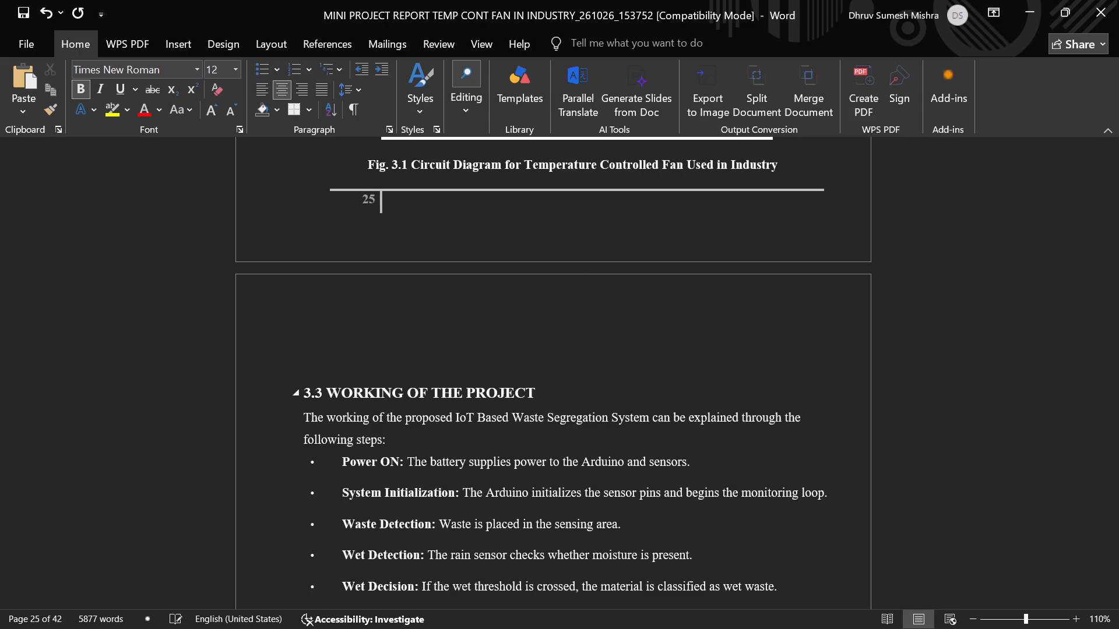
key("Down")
Review the layout of the pages from section 3.3 through the hardware testing and safety sections to Chapter 4.
scroll(305, 395, "down", 4)
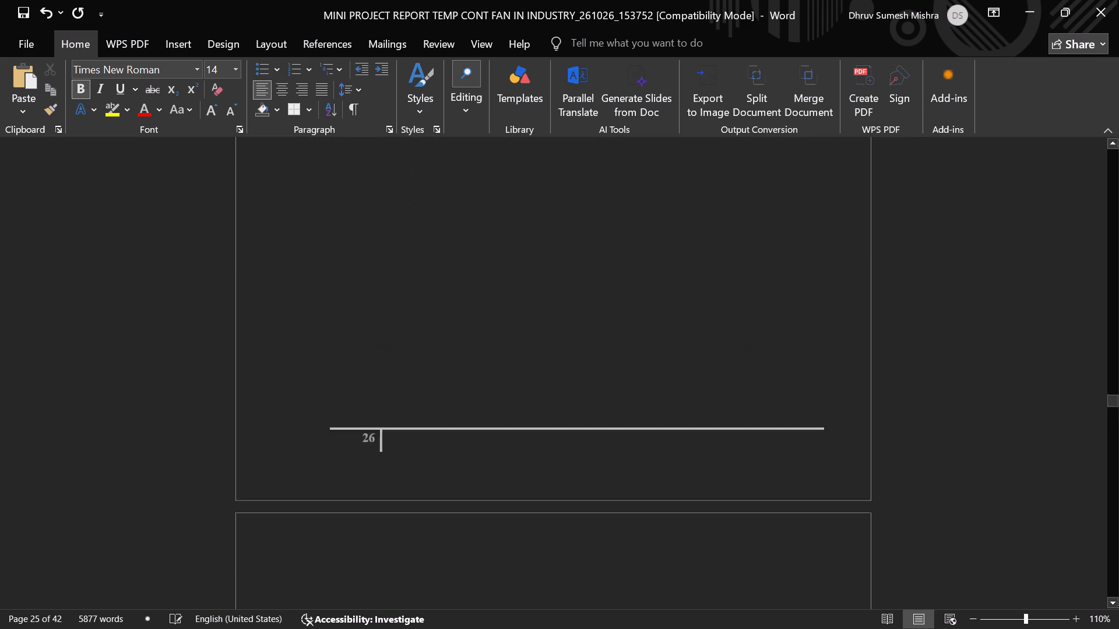
scroll(305, 395, "down", 3)
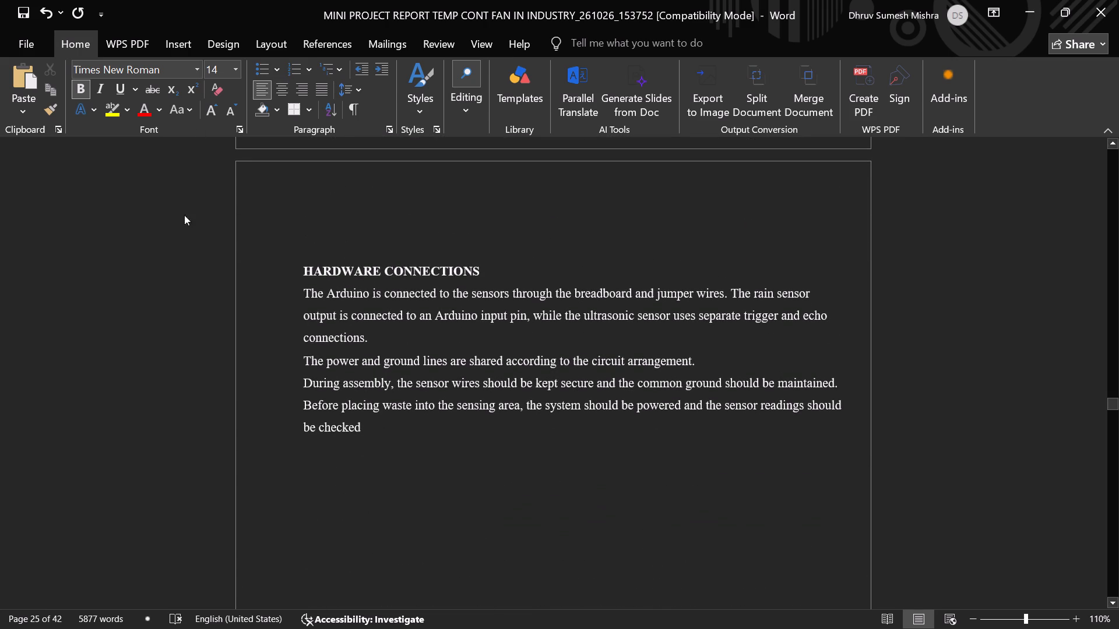
scroll(406, 426, "up", 4)
scroll(406, 426, "down", 2)
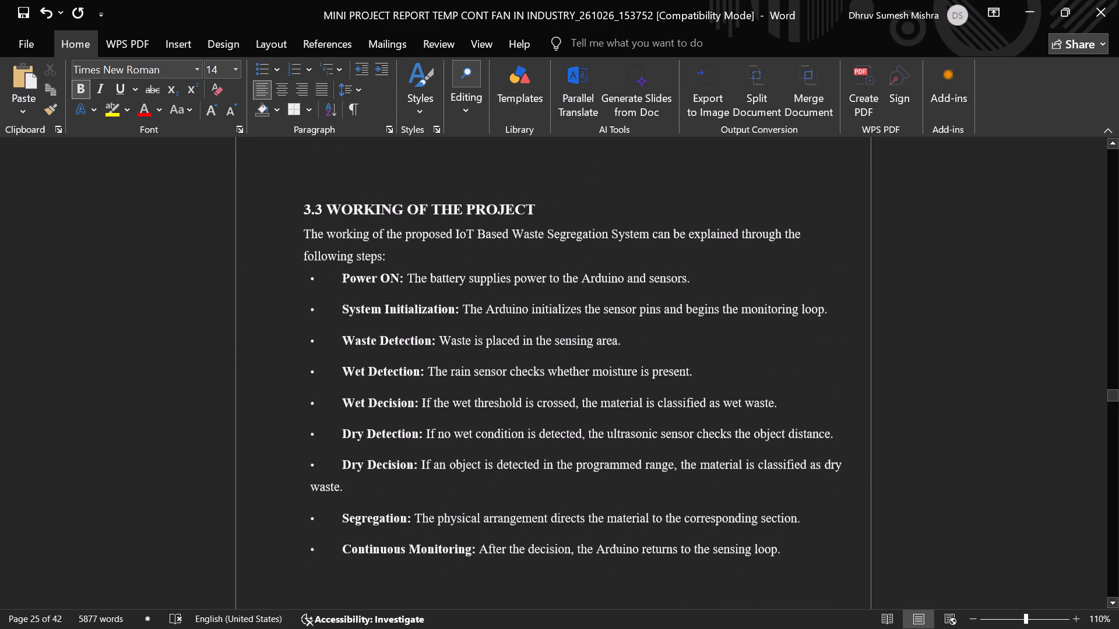
scroll(406, 426, "down", 4)
scroll(406, 426, "up", 1)
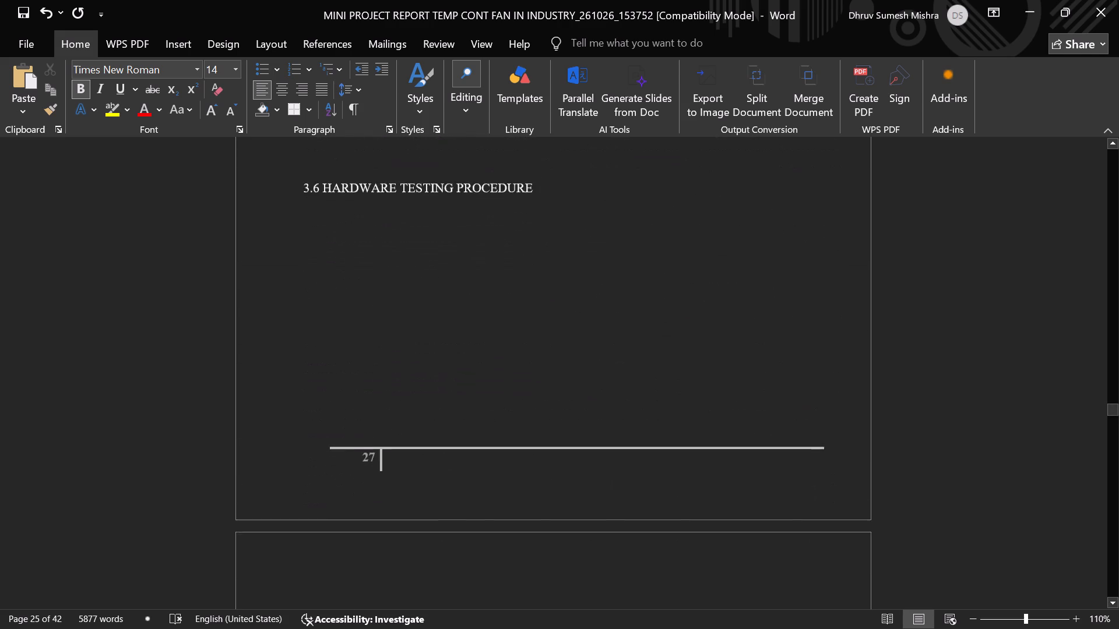
scroll(406, 426, "up", 1)
scroll(406, 426, "down", 2)
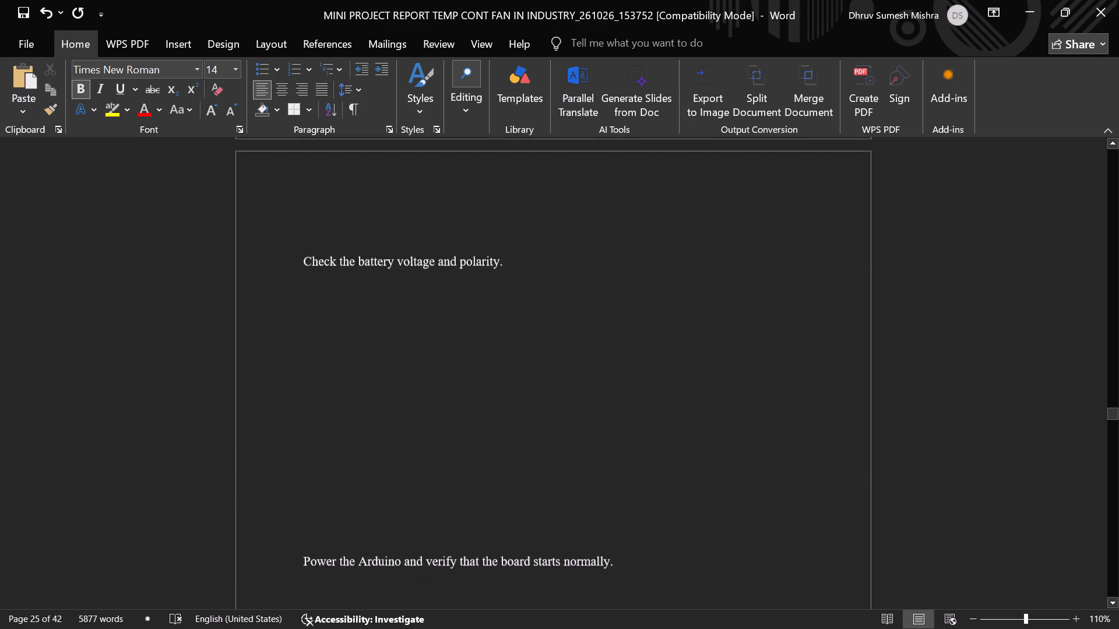
scroll(406, 426, "down", 6)
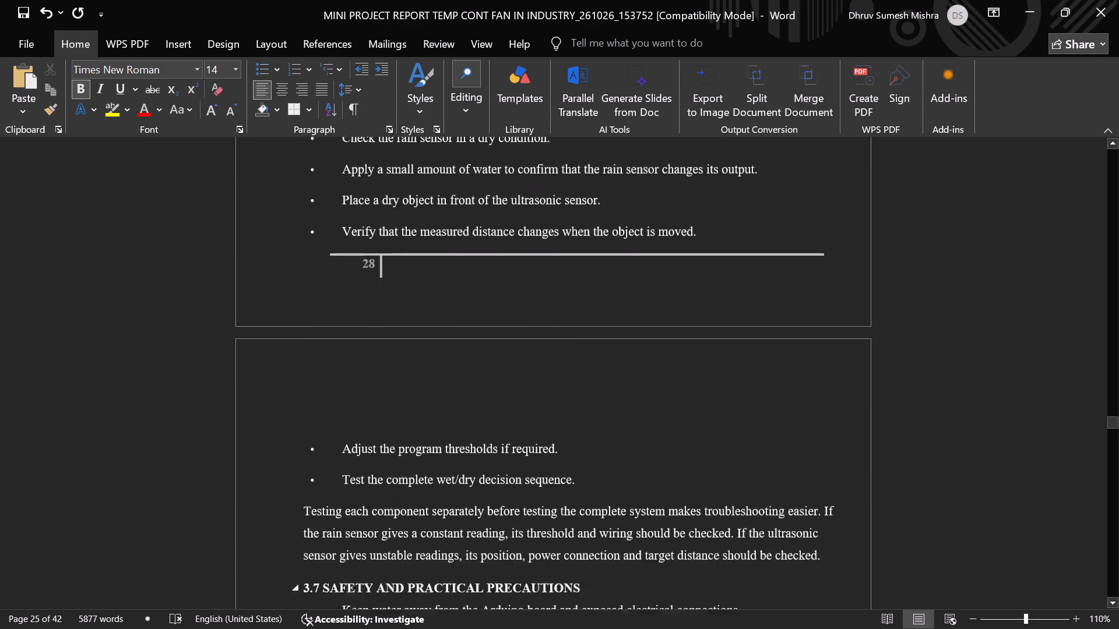
scroll(406, 426, "down", 5)
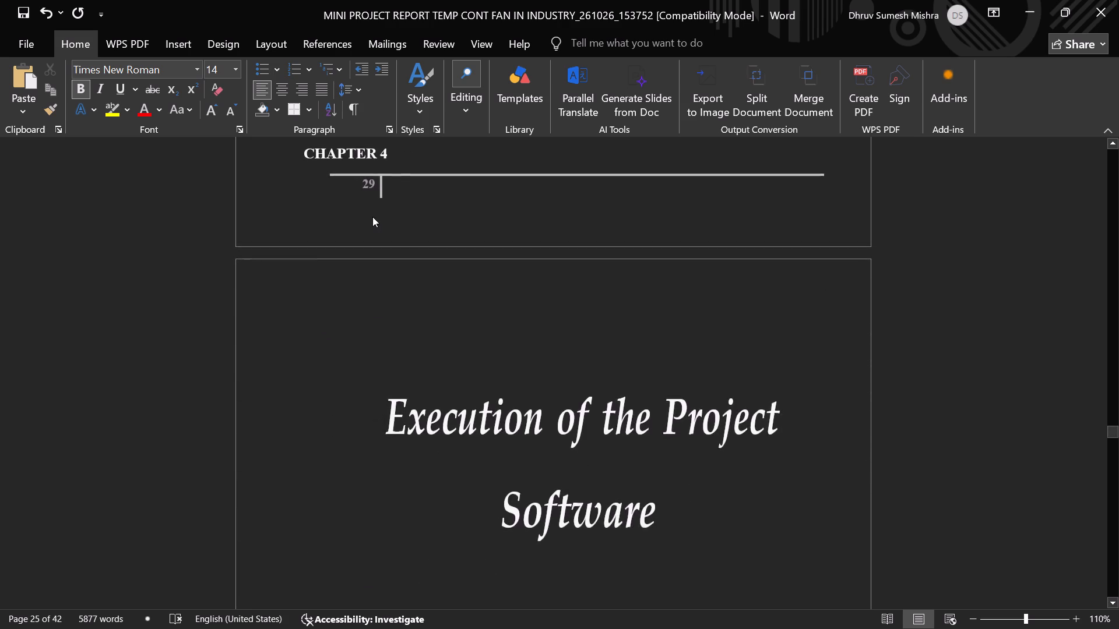
Move the CHAPTER 4 heading from the bottom of page 29 to the top of the following page.
scroll(372, 217, "up", 1)
left_click(305, 271)
left_click(305, 271)
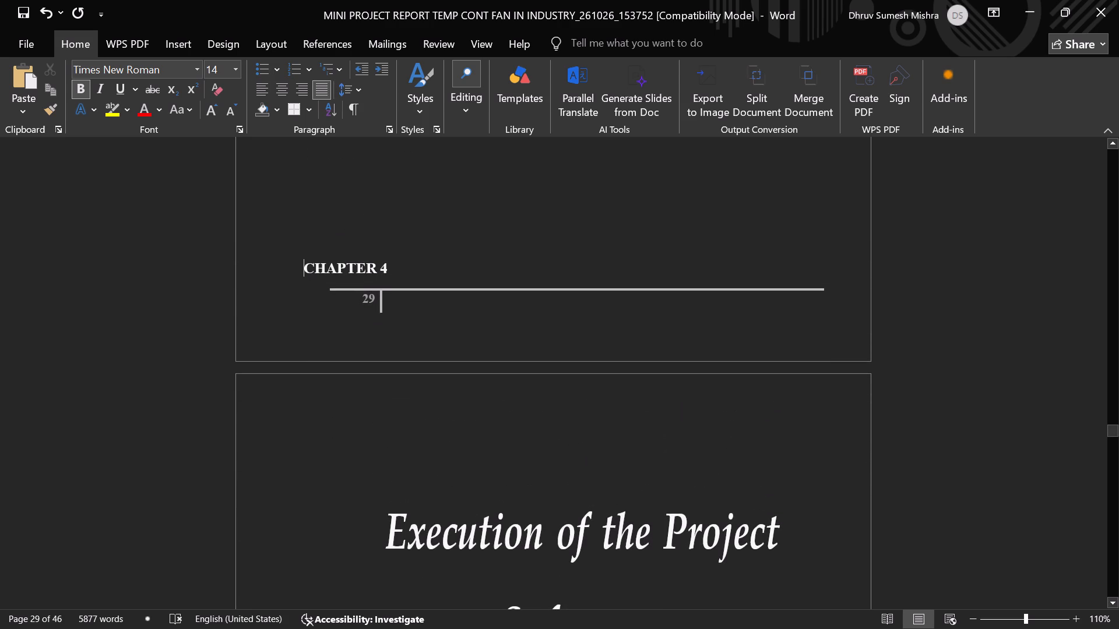
key("Return")
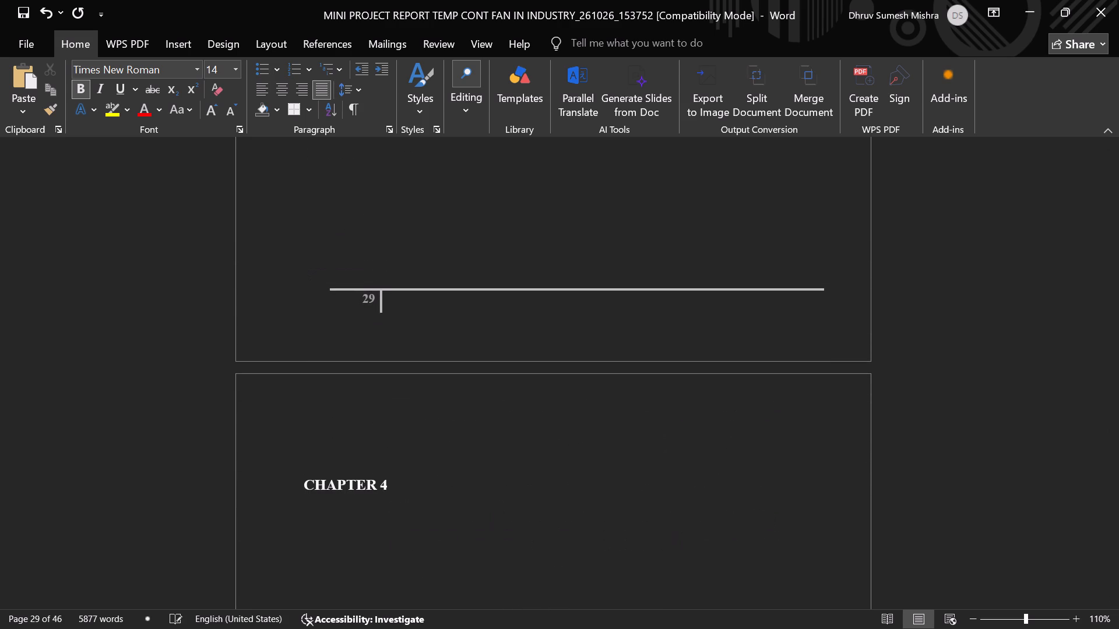
Center the CHAPTER 4 heading.
left_click(275, 83)
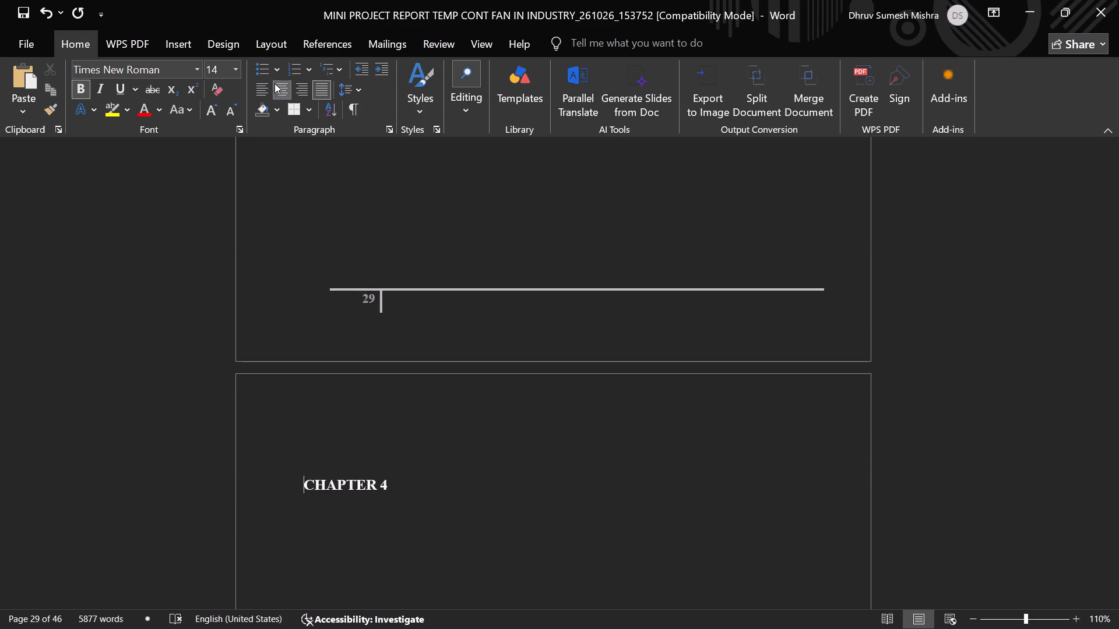
Delete the CHAPTER 4 heading and the large gap between it and the Execution of the Project Software title.
scroll(381, 262, "down", 4)
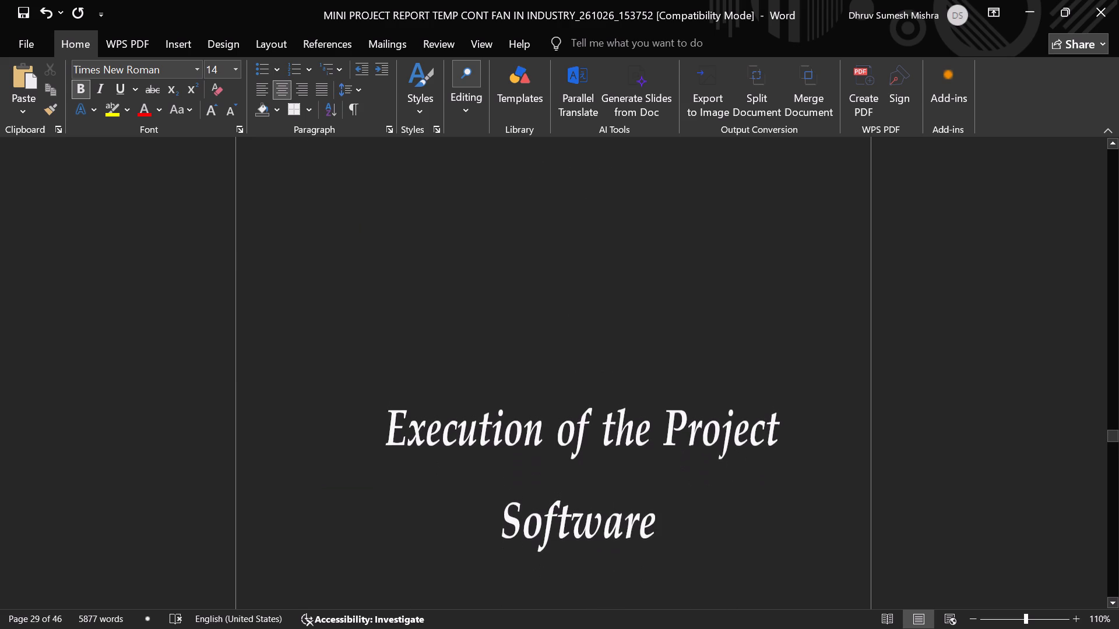
left_click(516, 346)
double_click(579, 352)
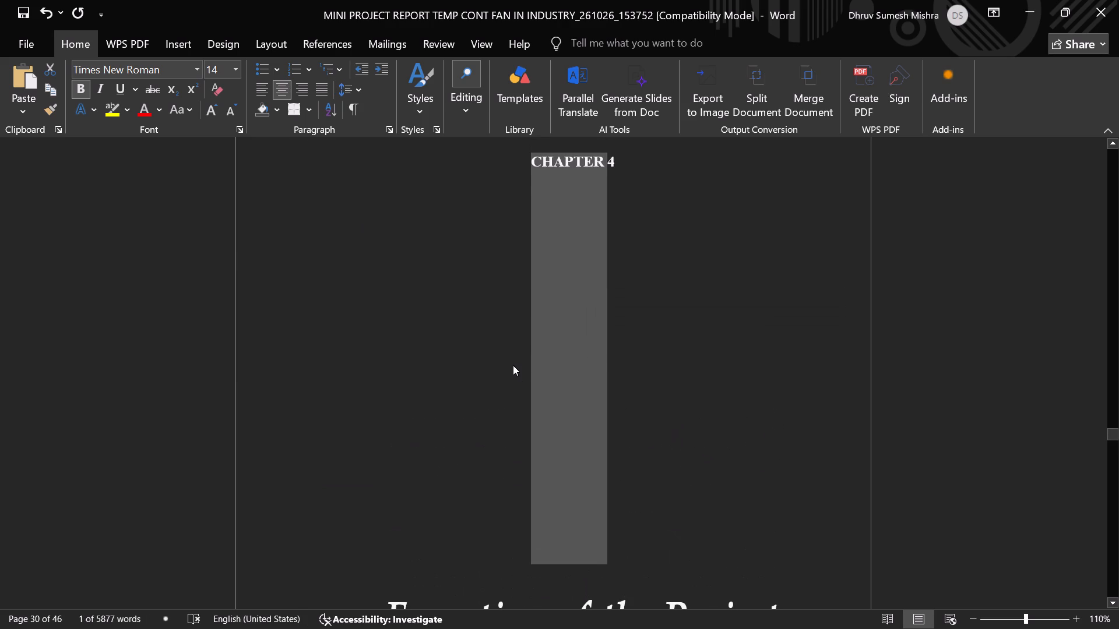
key("BackSpace")
key("BackSpace")
key("BackSpace")
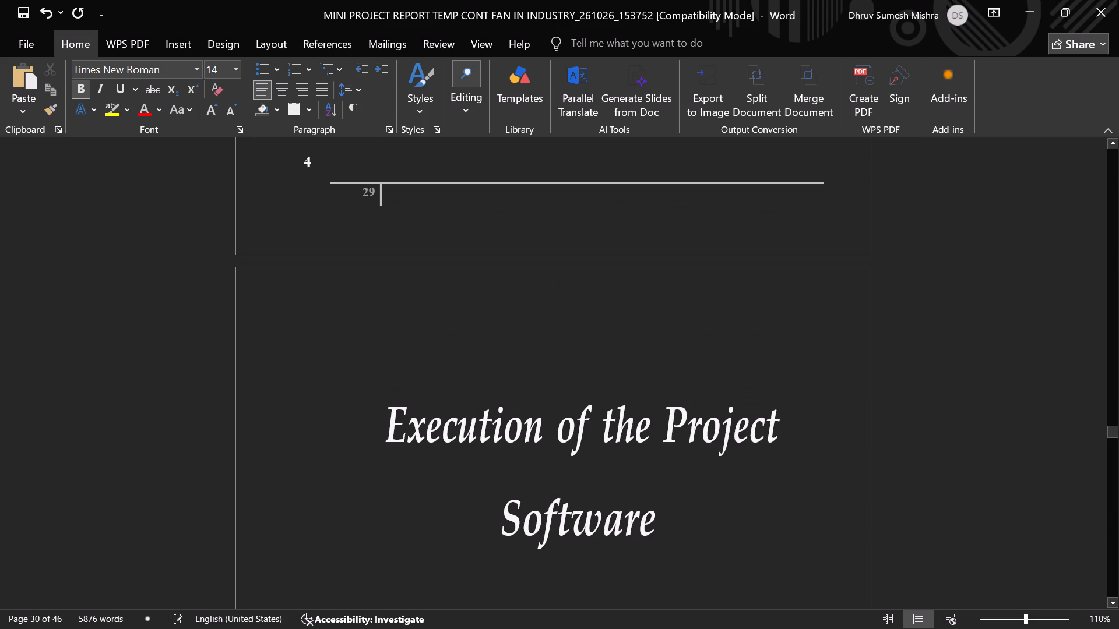
key("Right")
key("BackSpace")
key("Down")
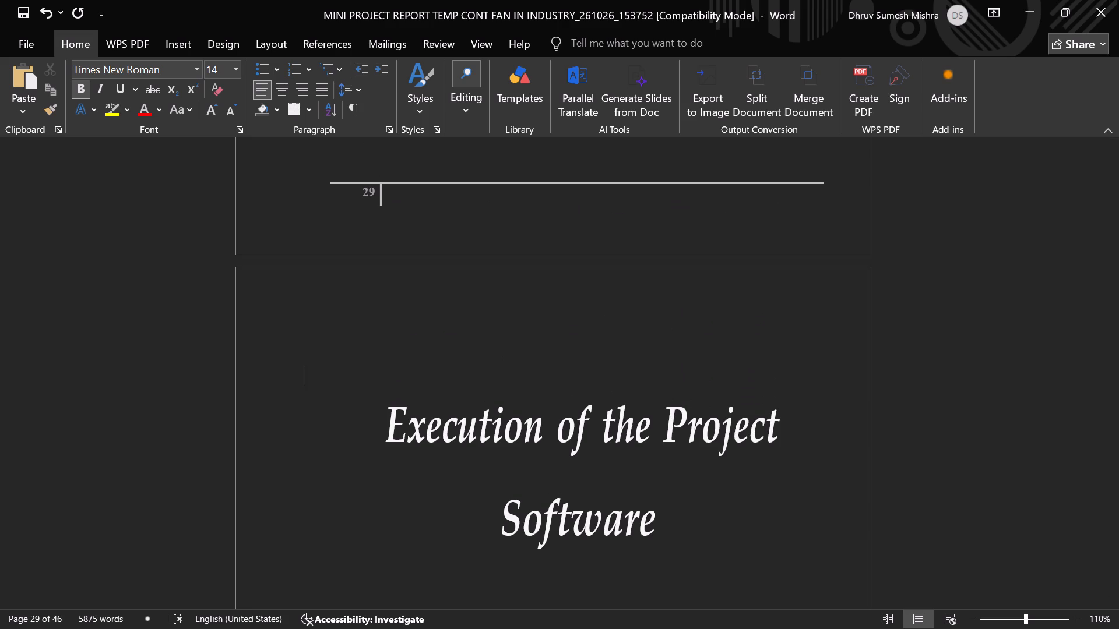
Enter CHAPTER 4 as a centered heading directly above the Execution of the Project Software title on page 30.
type("CHA")
type("PTER 4")
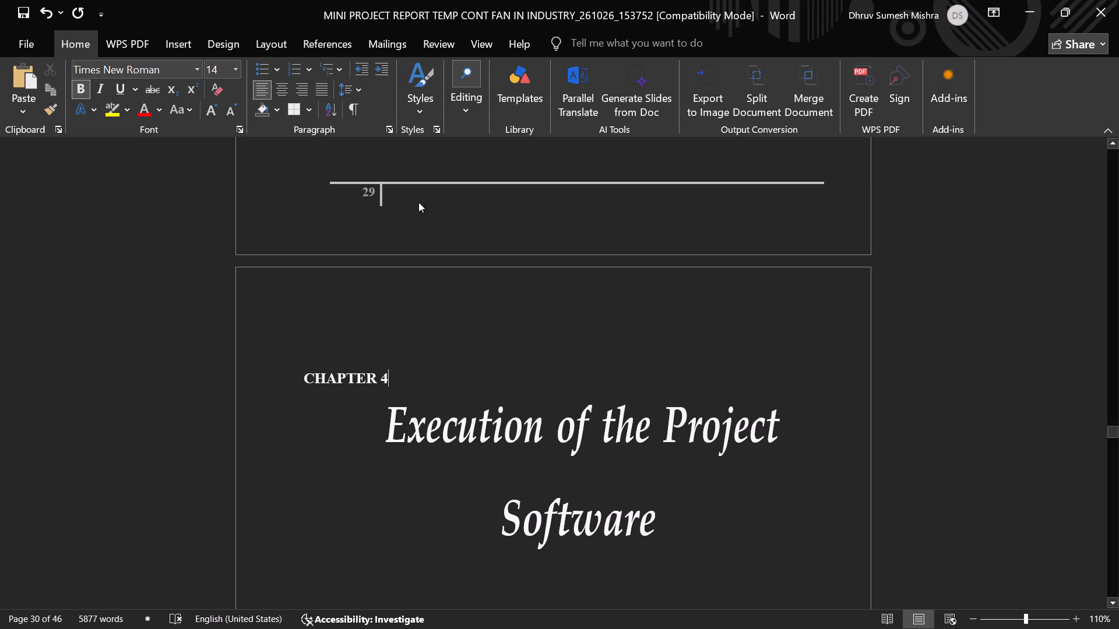
left_click(290, 90)
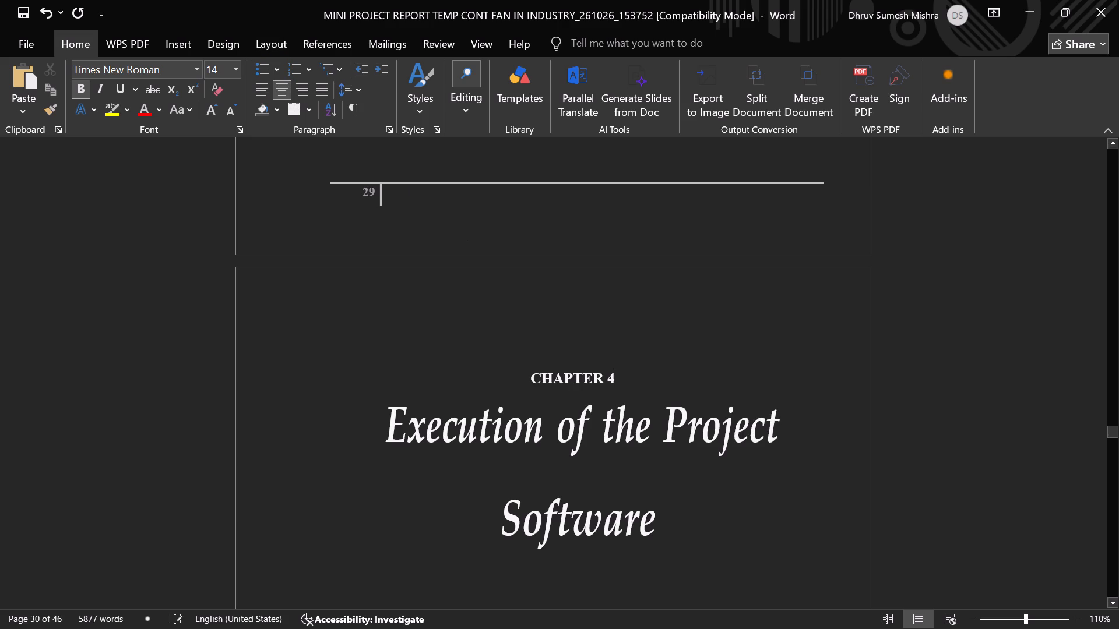
Space out the chapter title page with one blank line below the CHAPTER 4 heading and four blank lines above it.
key("Return")
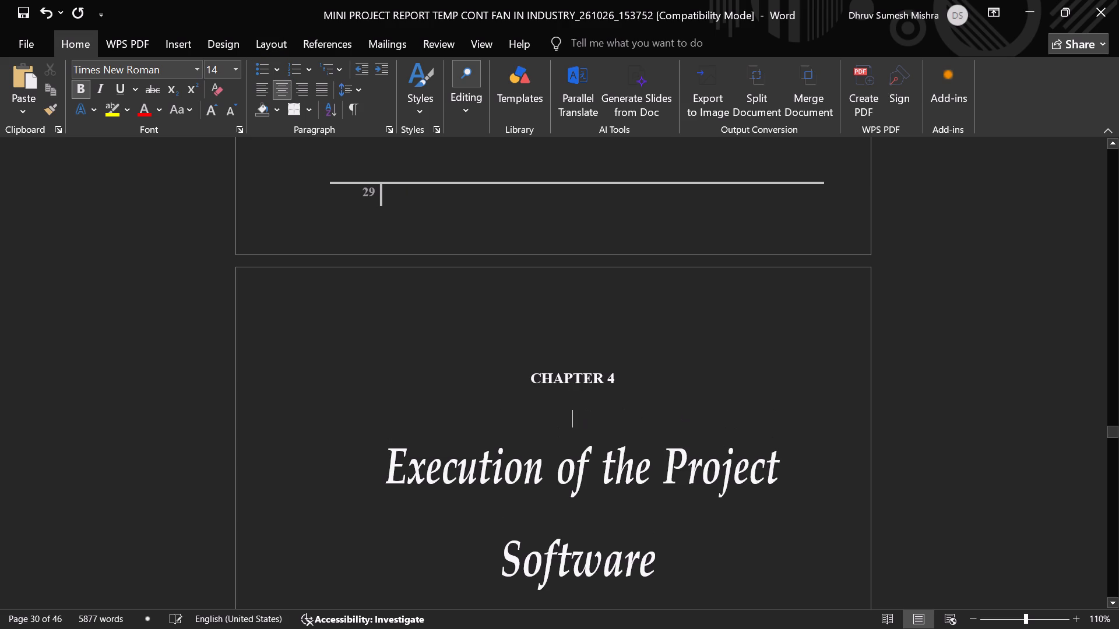
left_click(606, 338)
left_click(562, 338)
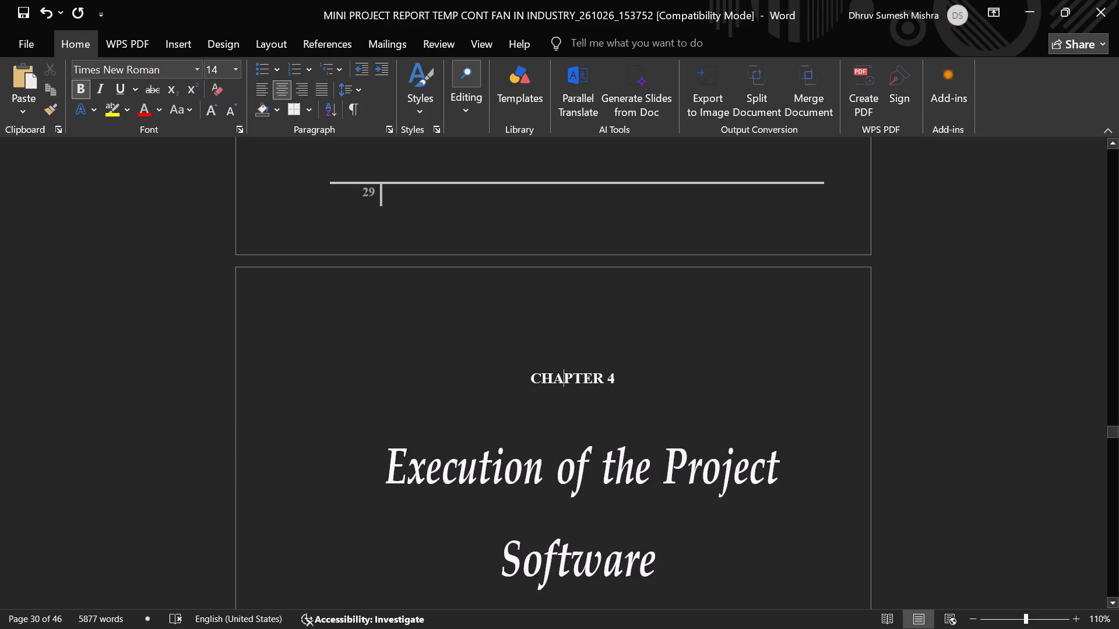
left_click(520, 380)
key("Return")
key("Return")
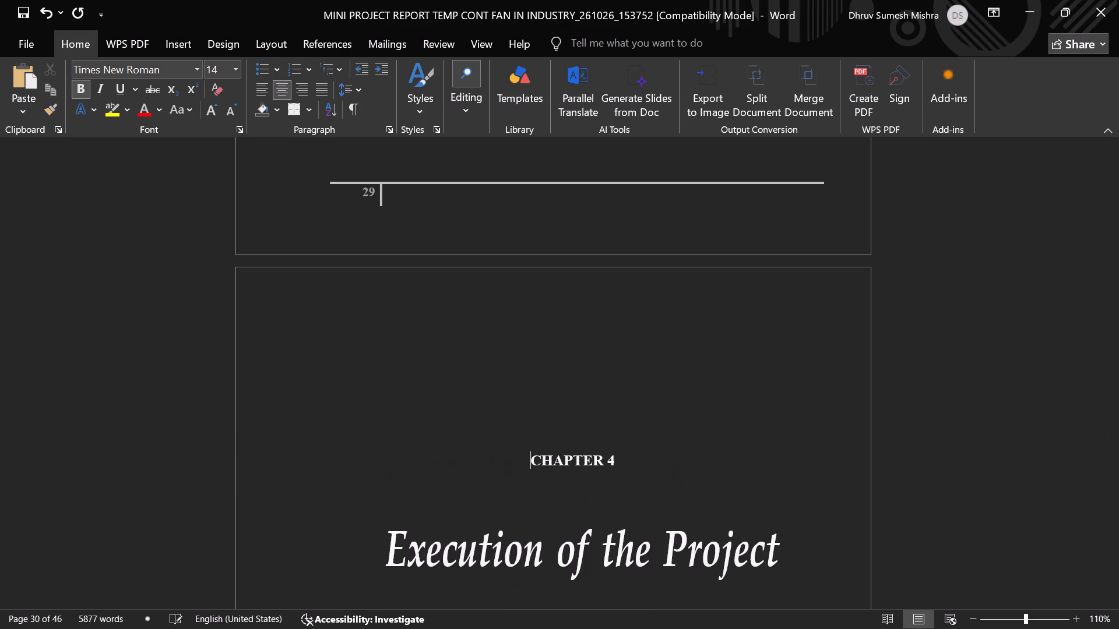
scroll(520, 380, "down", 3)
key("Return")
key("Return")
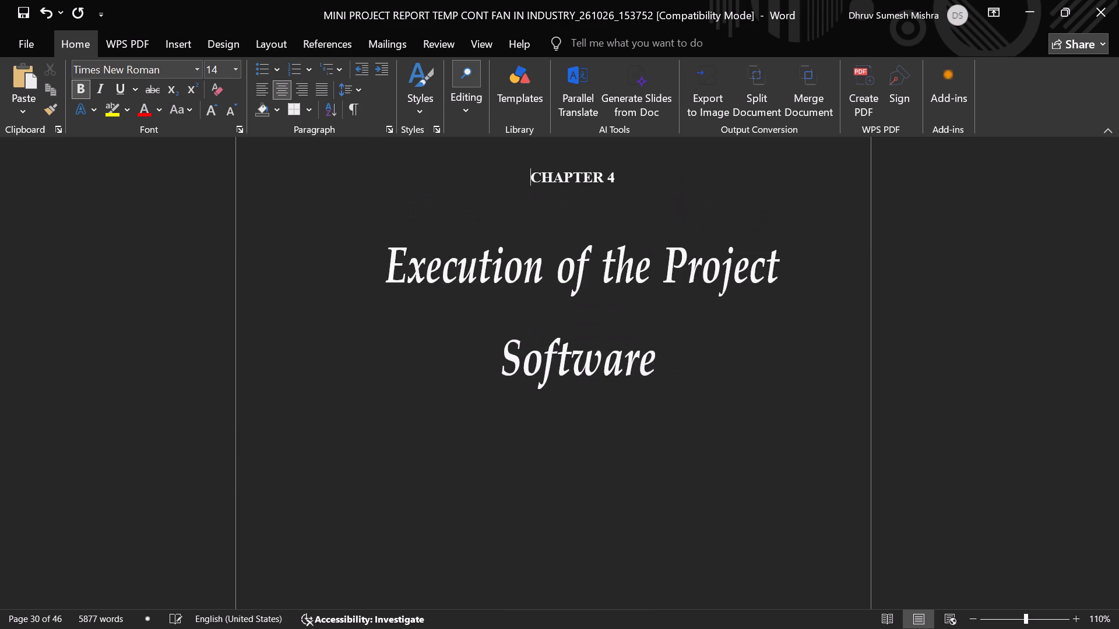
Delete the text of the Continuous Monitoring bullet at the end of the list on page 26.
scroll(520, 380, "up", 7)
scroll(520, 380, "down", 1)
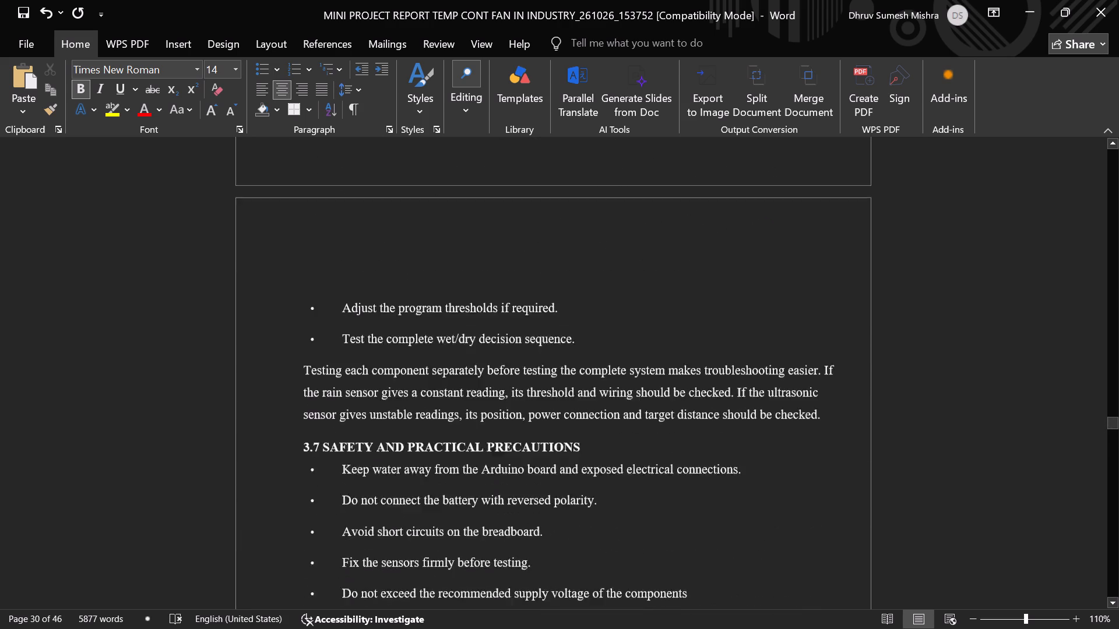
scroll(520, 380, "down", 1)
scroll(424, 439, "up", 3)
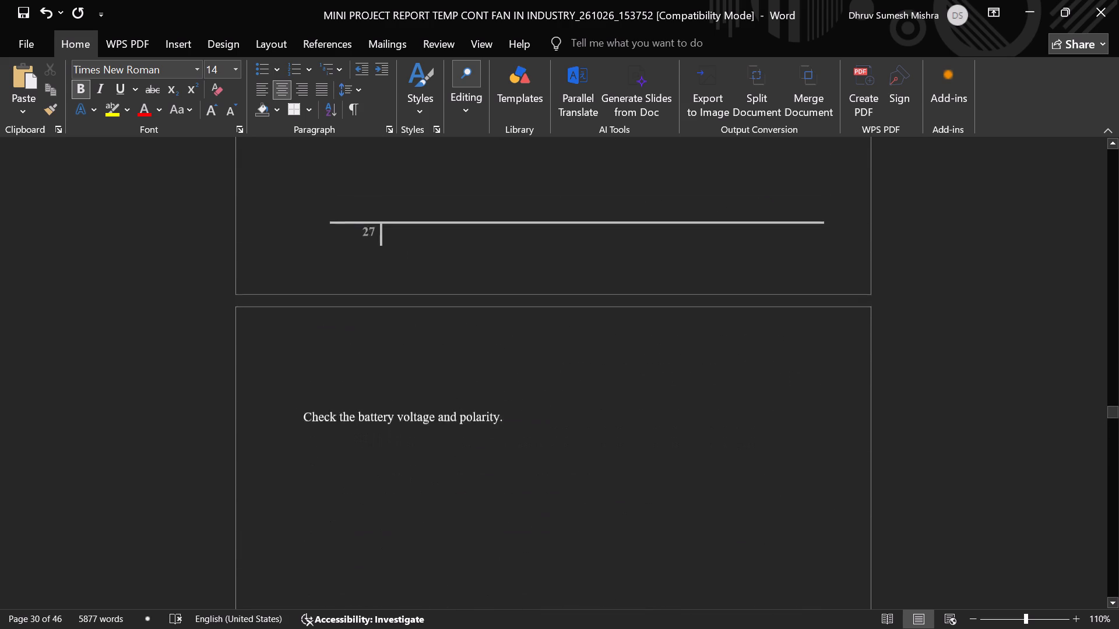
scroll(424, 439, "up", 5)
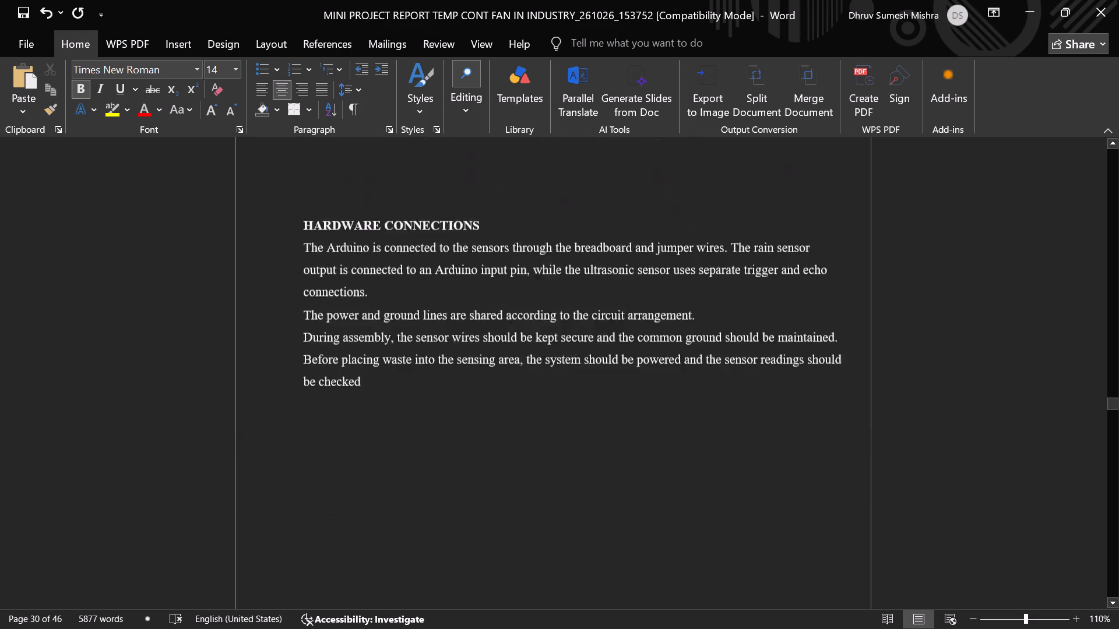
scroll(424, 439, "up", 4)
scroll(424, 439, "right", 1)
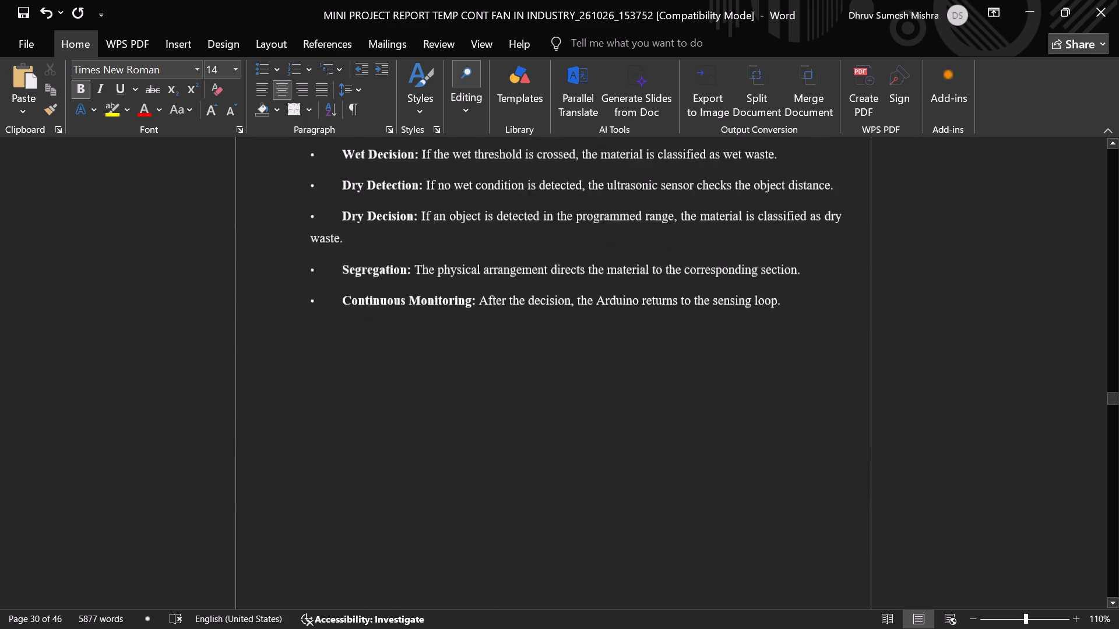
scroll(424, 439, "right", 1)
left_click(348, 303)
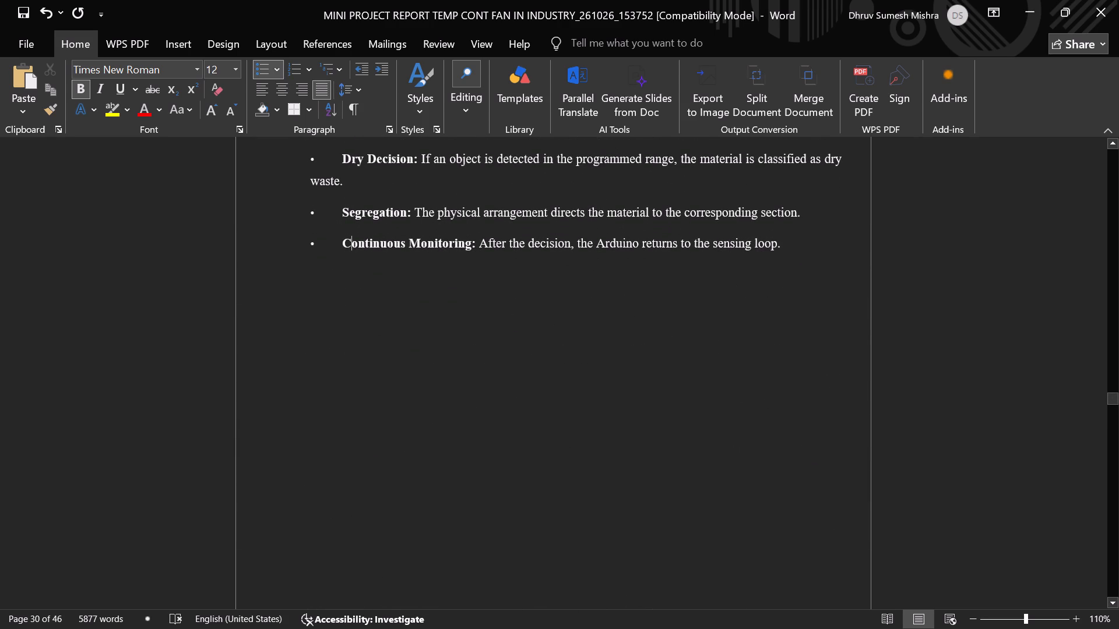
left_click(797, 238)
key("Return")
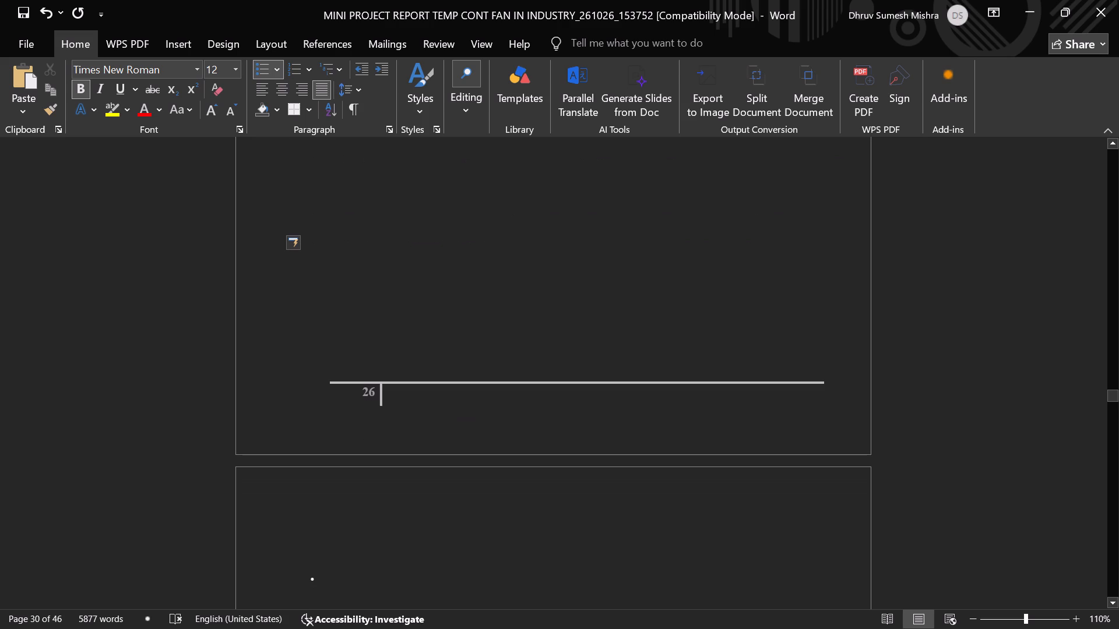
key("BackSpace")
key("shift+Up")
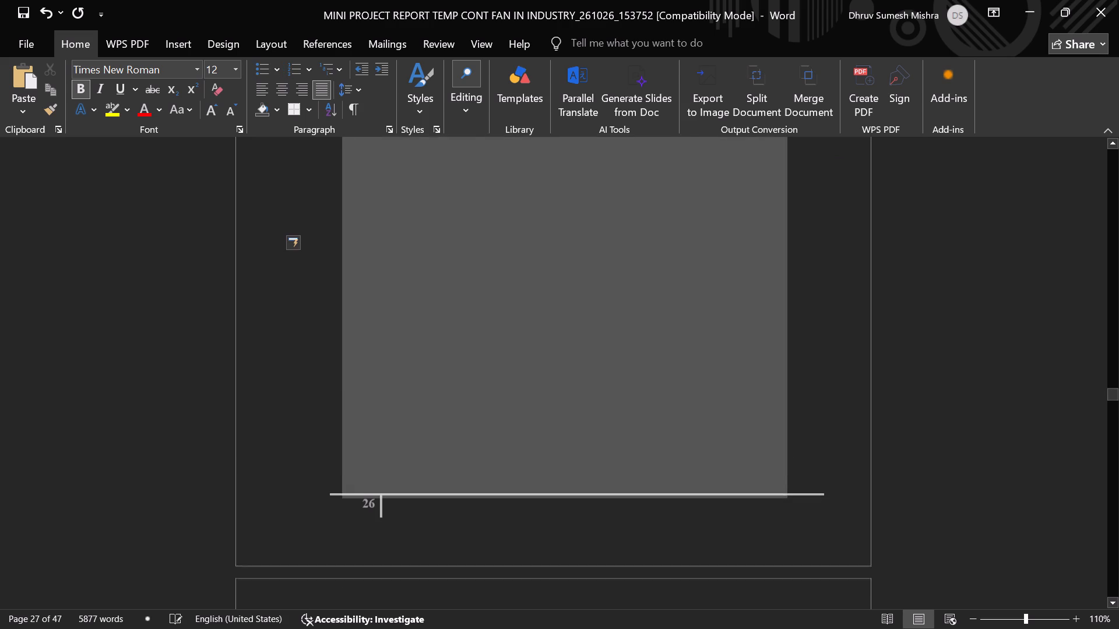
key("BackSpace")
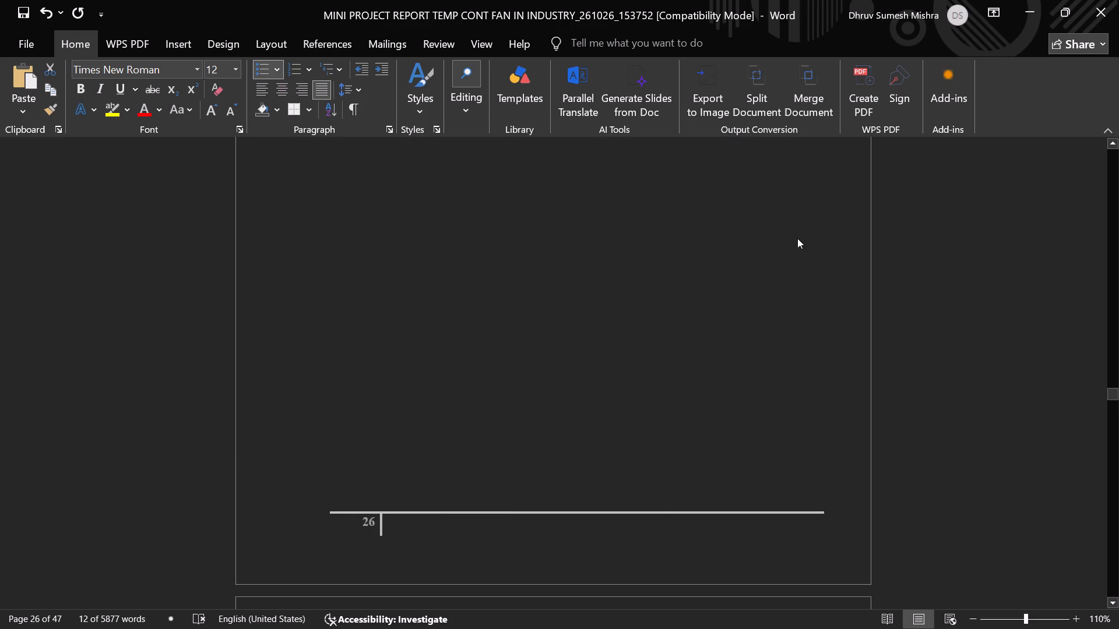
Remove the gap after the Segregation bullet so the HARDWARE CONNECTIONS section moves up onto page 26.
scroll(797, 238, "right", 2)
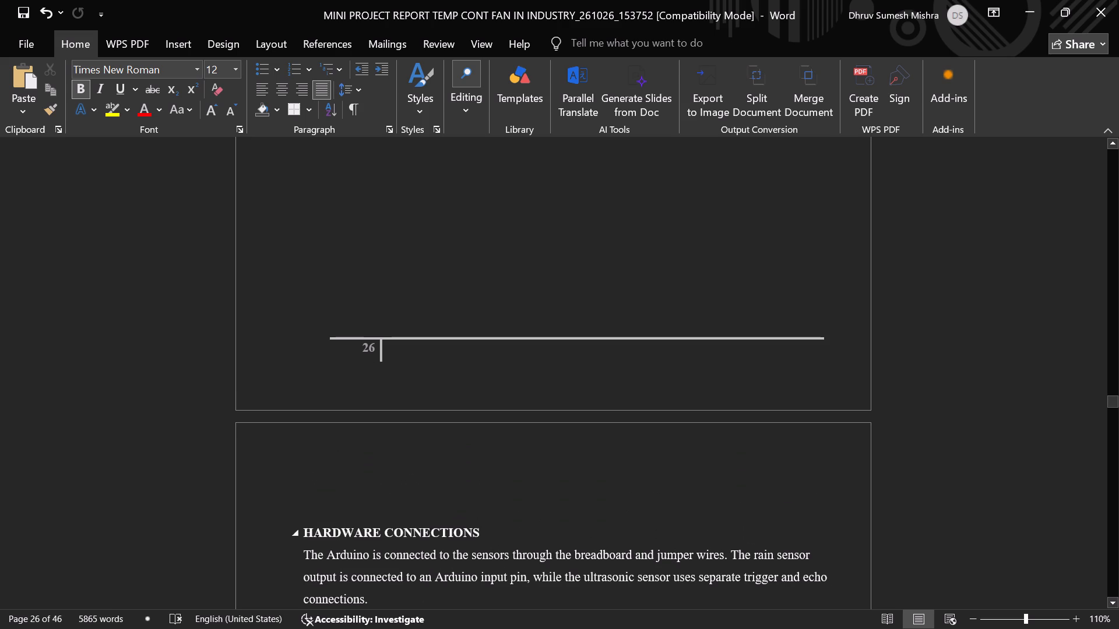
left_click(306, 532)
key("shift+Up")
key("shift+Up")
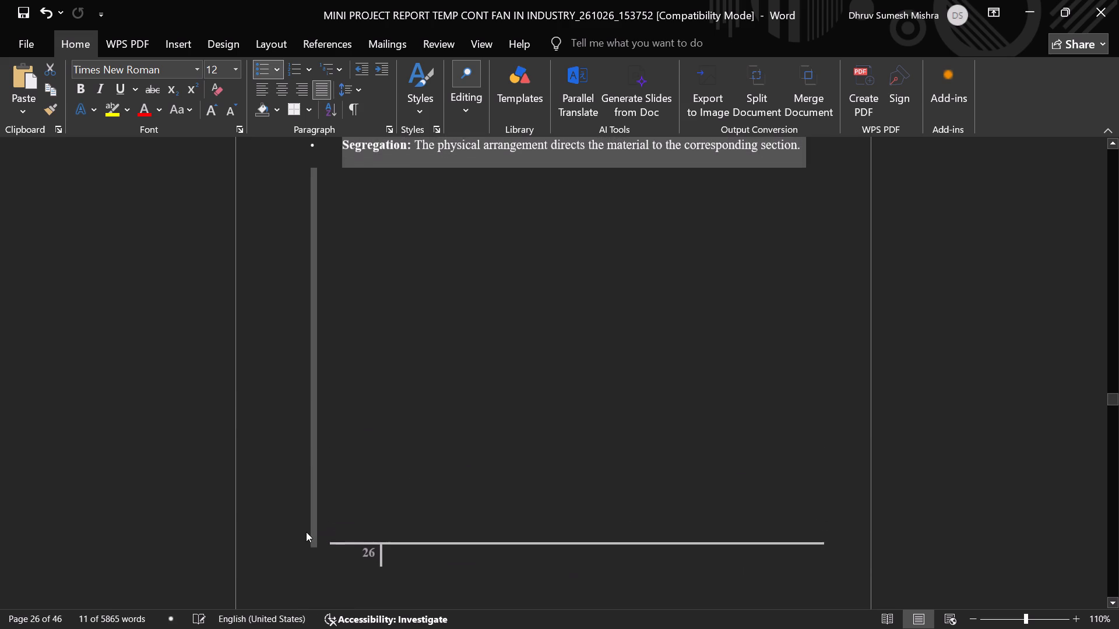
key("shift+Right")
key("shift+Right")
key("shift+Right")
key("shift+Right")
key("shift+Right")
key("shift+Right")
key("shift+Right")
key("shift+Right")
key("shift+Right")
key("shift+Right")
key("shift+Right")
key("shift+Right")
key("shift+Right")
key("shift+Right")
key("shift+Right")
key("shift+Right")
key("shift+Right")
key("shift+Right")
key("shift+Right")
key("shift+Right")
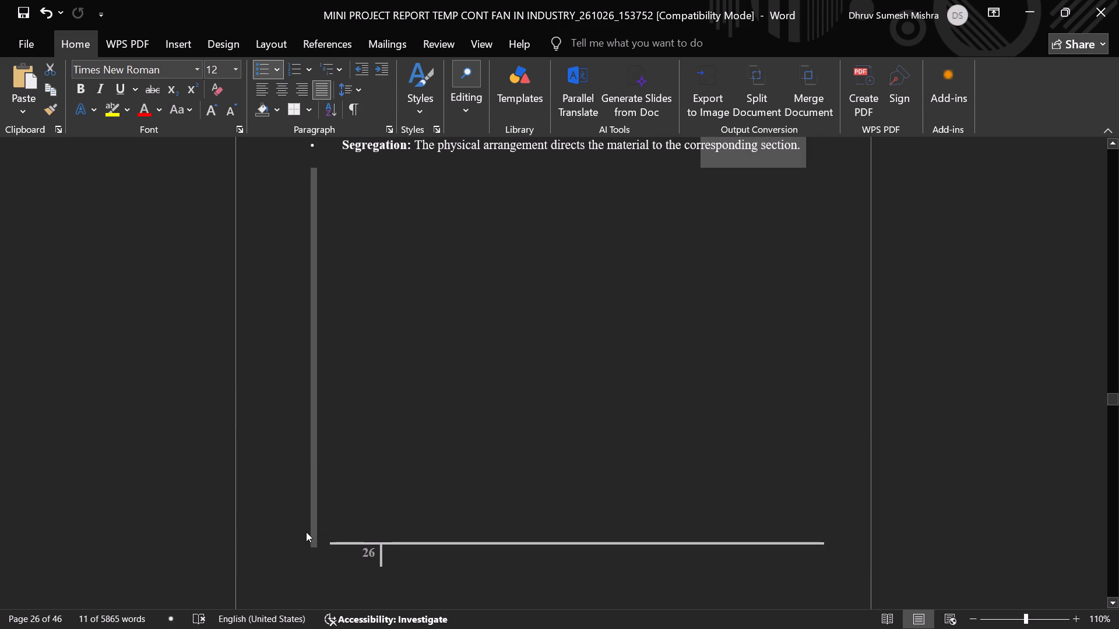
key("shift+Right")
key("shift+Right")
key("shift+Right")
key("shift+Right")
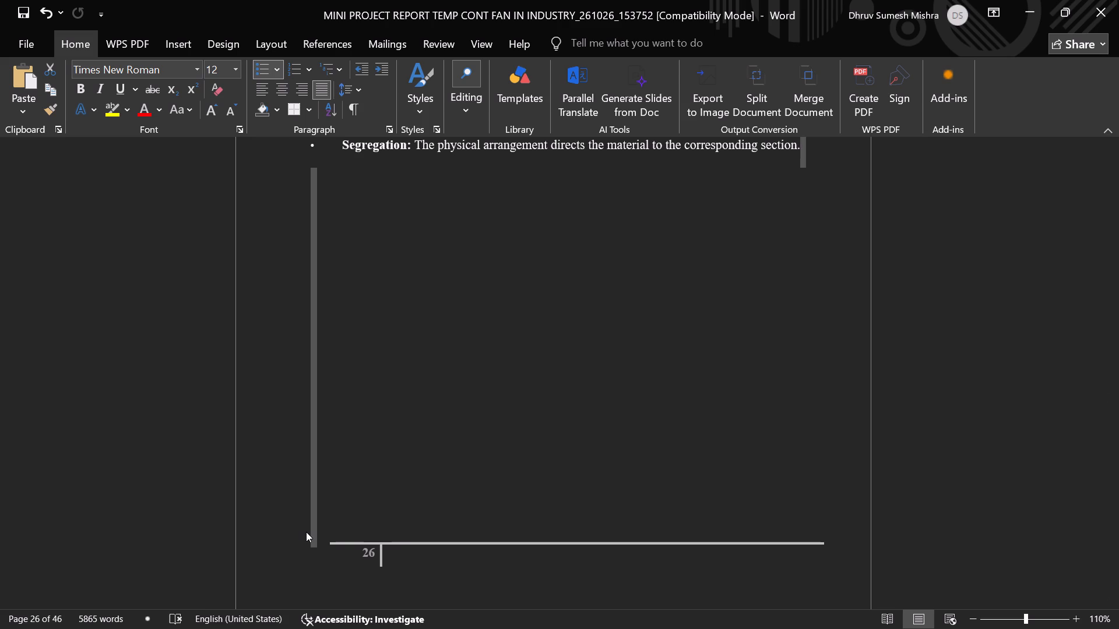
key("BackSpace")
scroll(306, 532, "up", 1)
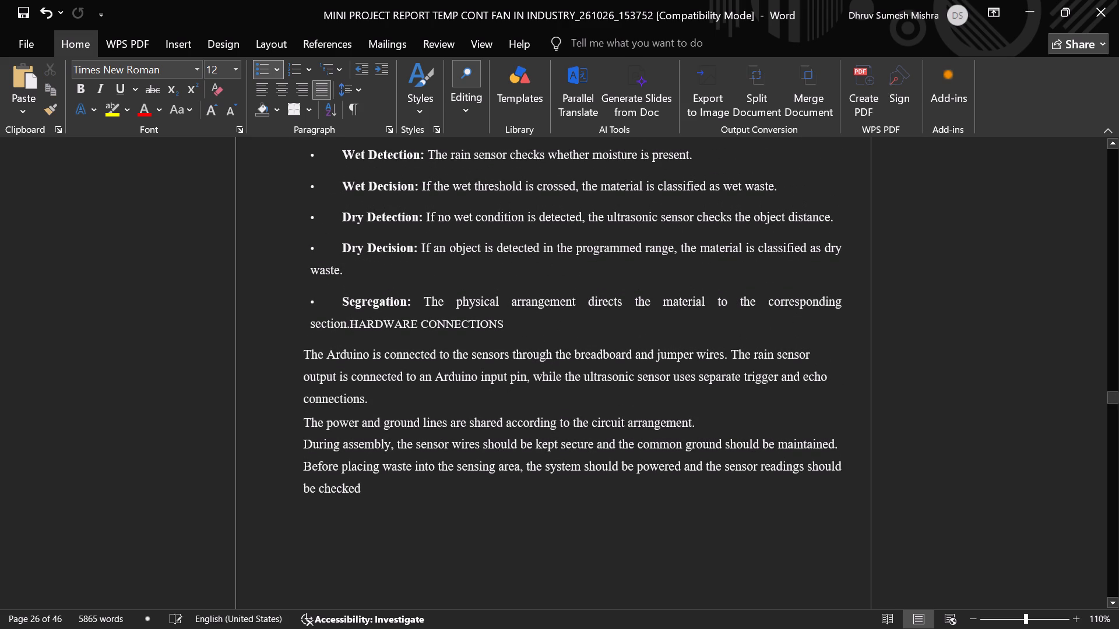
Put HARDWARE CONNECTIONS on its own unbulleted line below the Segregation bullet, with a blank line between them.
left_click(339, 305)
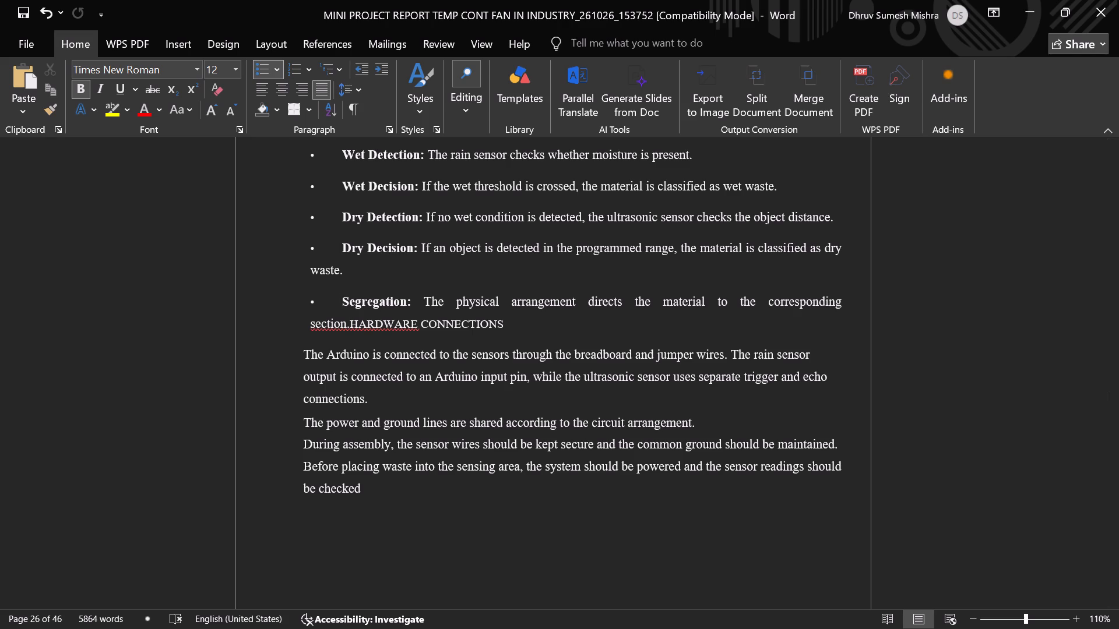
left_click(353, 327)
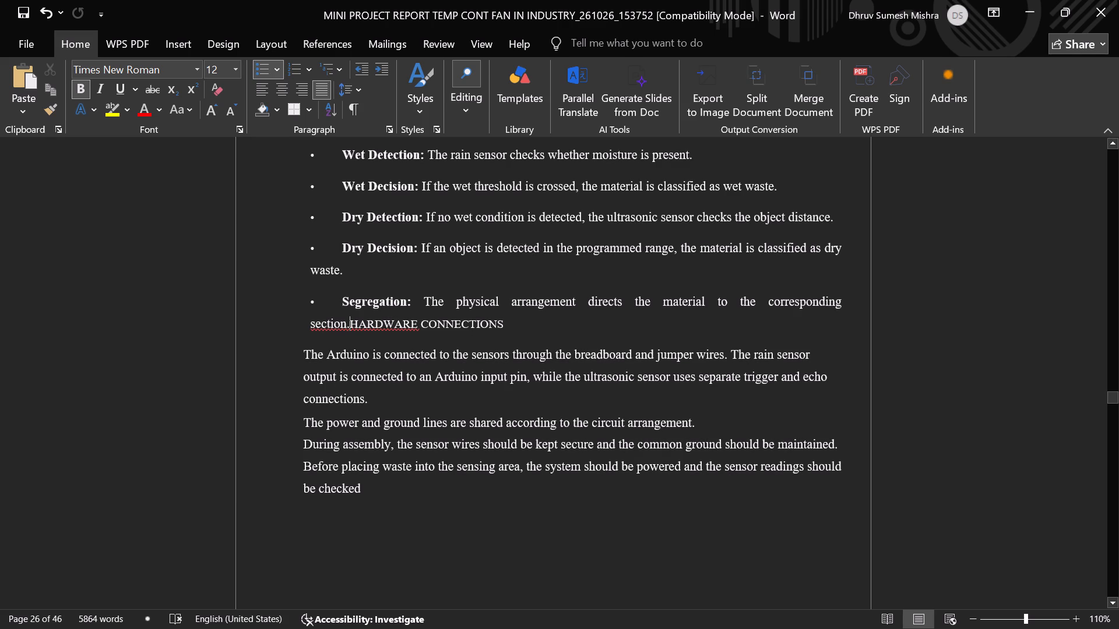
key("Return")
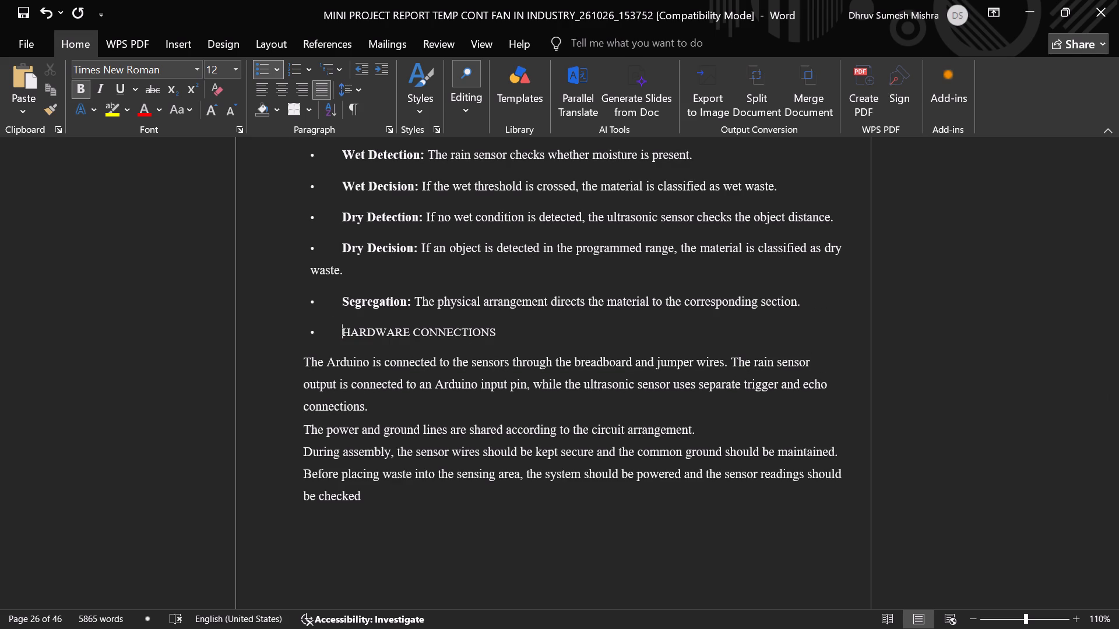
key("BackSpace")
key("BackSpace")
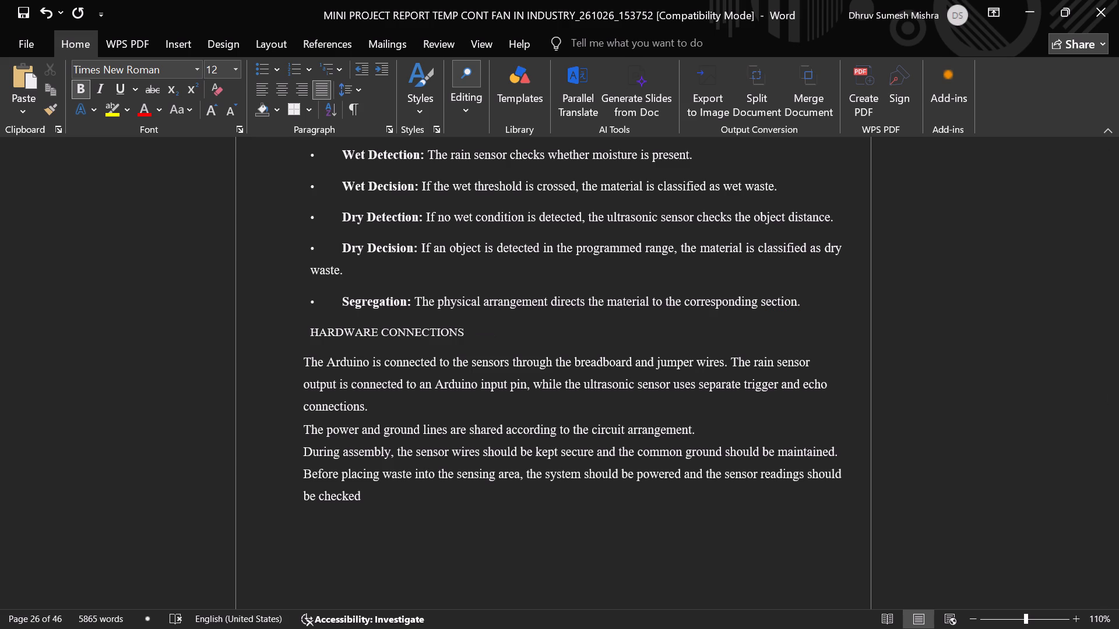
key("Return")
Format the HARDWARE CONNECTIONS heading as left-aligned, 12 pt and bold.
scroll(347, 327, "down", 1)
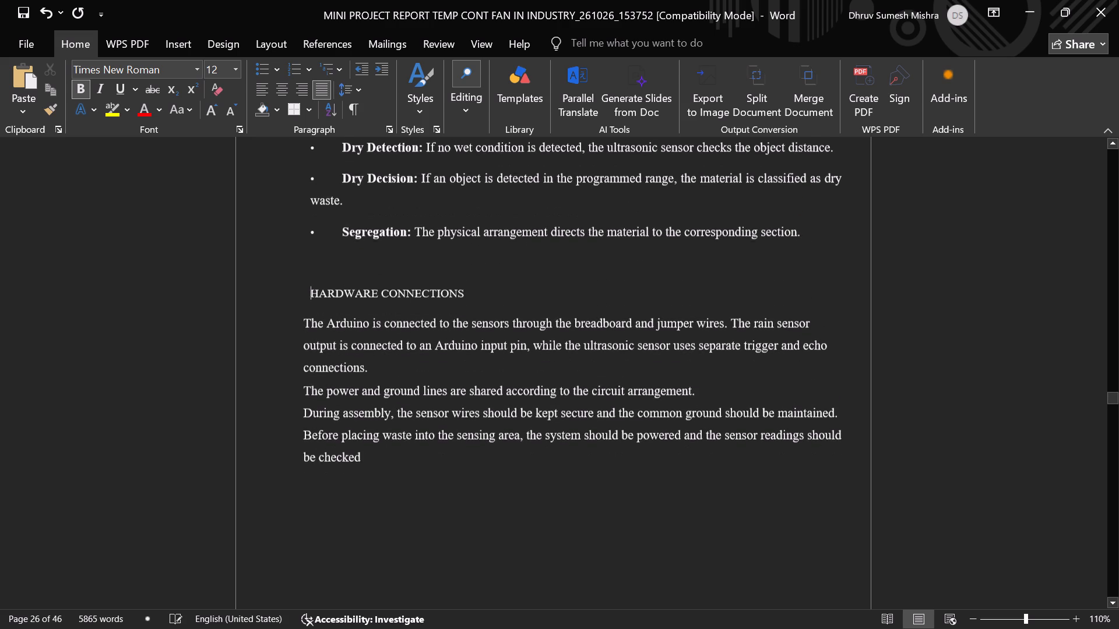
scroll(347, 327, "down", 1)
key("shift+Down")
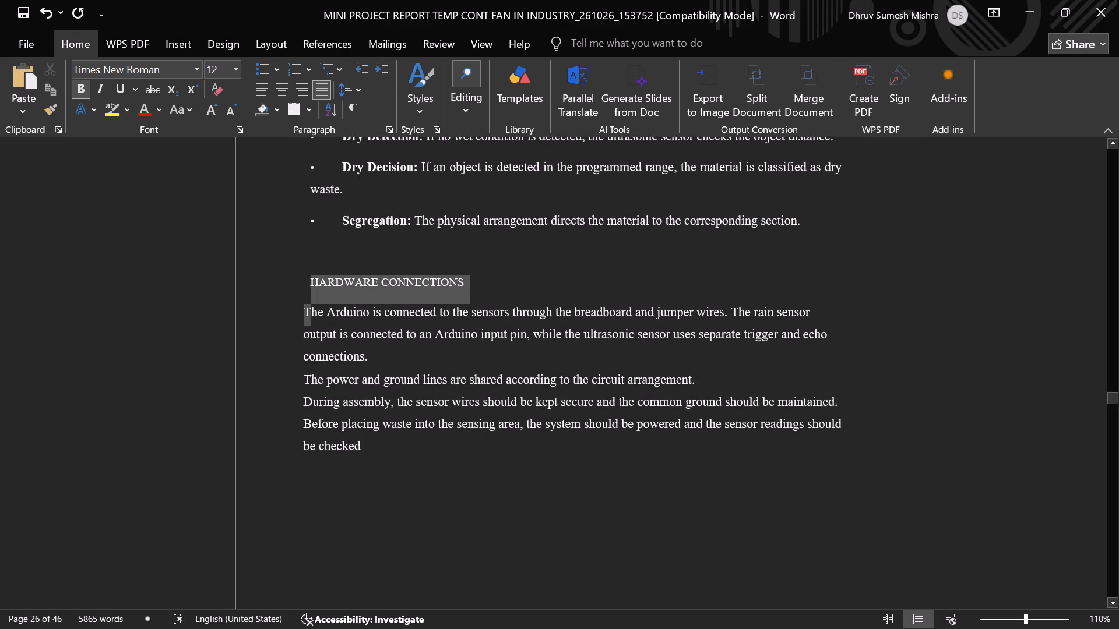
key("shift+Left")
key("shift+Left")
key("shift+Left")
key("shift+Right")
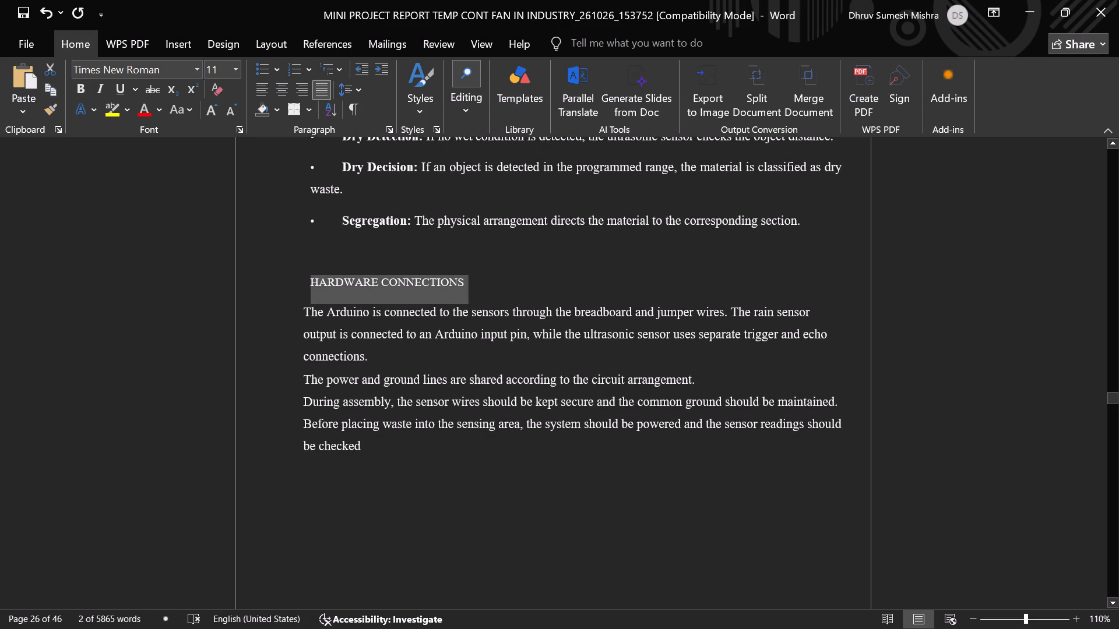
left_click(283, 83)
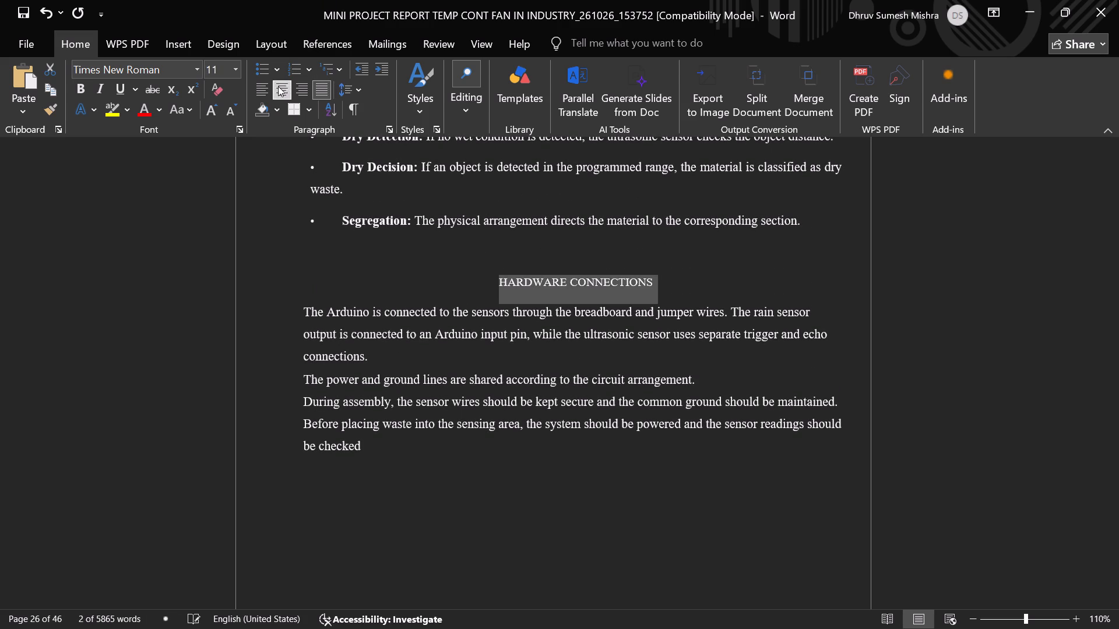
left_click(257, 89)
left_click(207, 118)
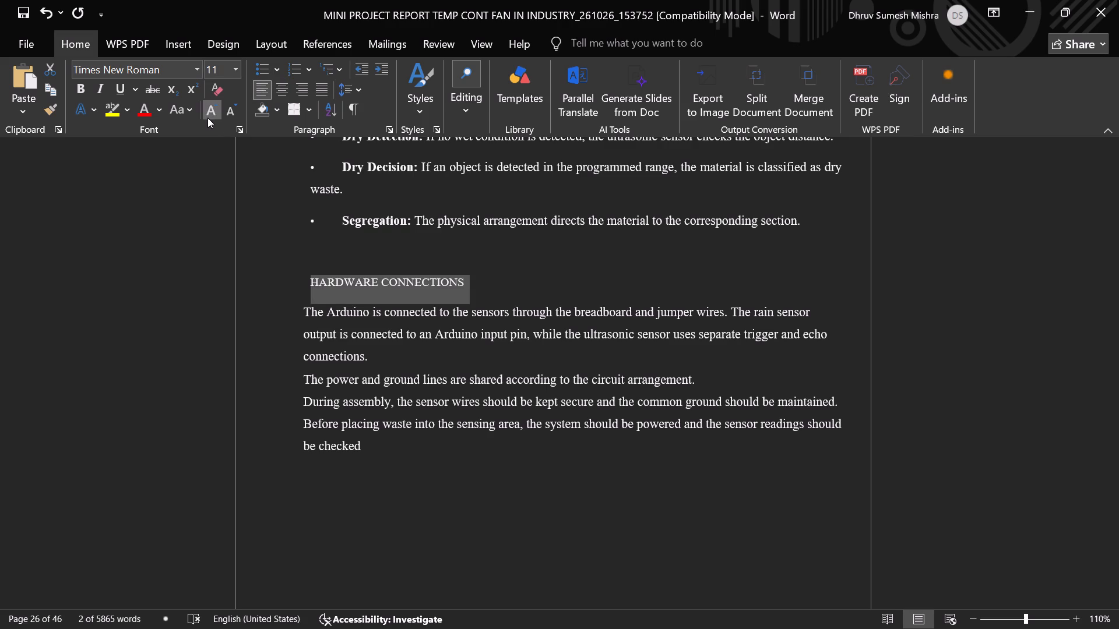
left_click(79, 96)
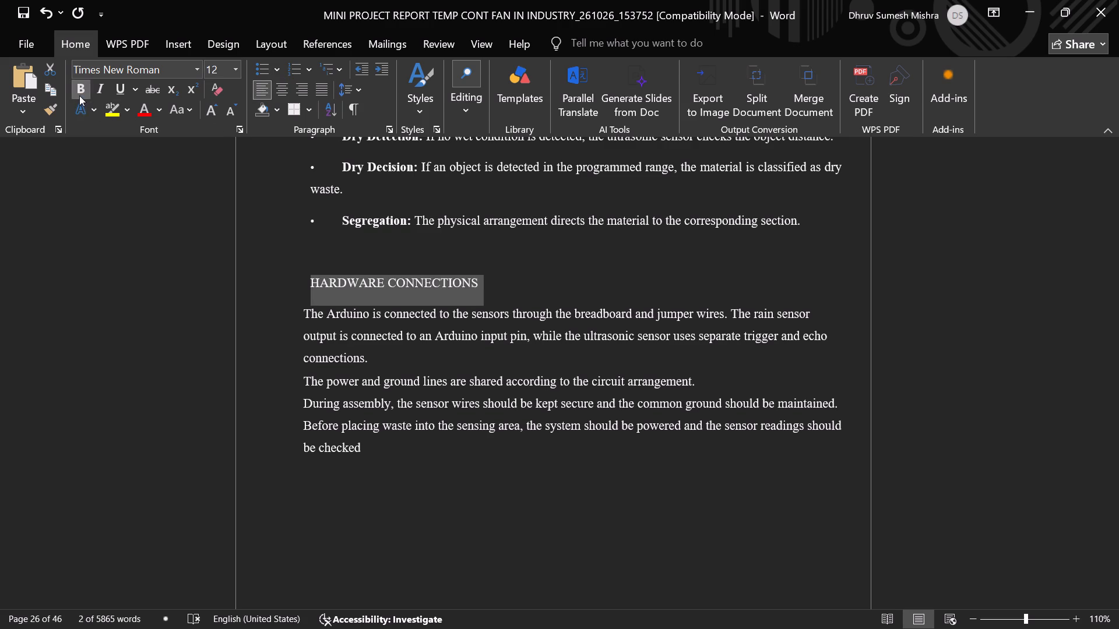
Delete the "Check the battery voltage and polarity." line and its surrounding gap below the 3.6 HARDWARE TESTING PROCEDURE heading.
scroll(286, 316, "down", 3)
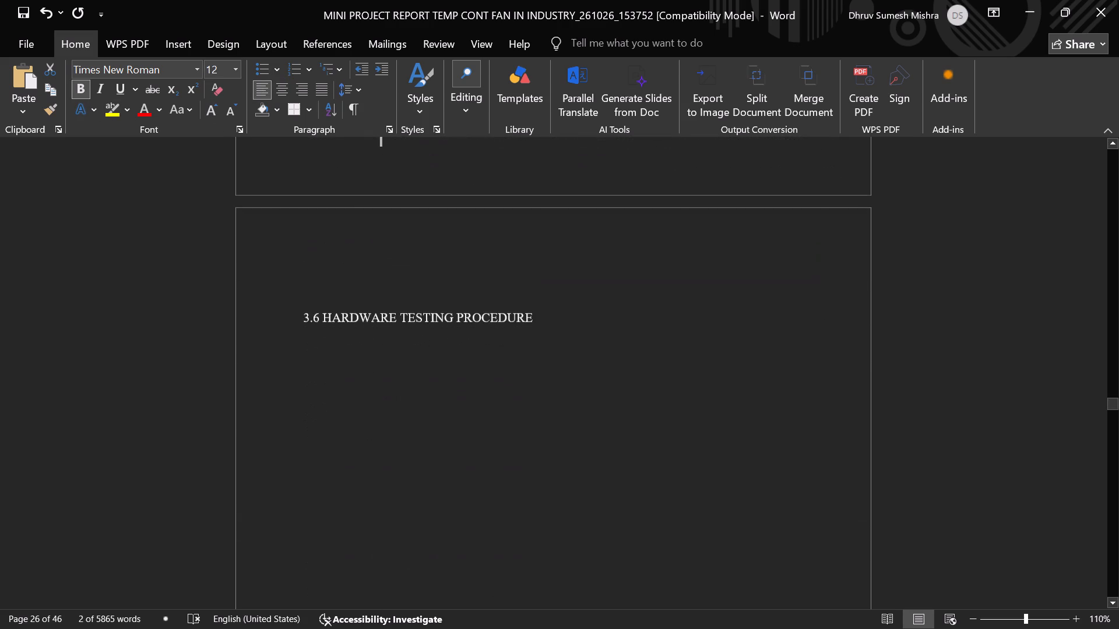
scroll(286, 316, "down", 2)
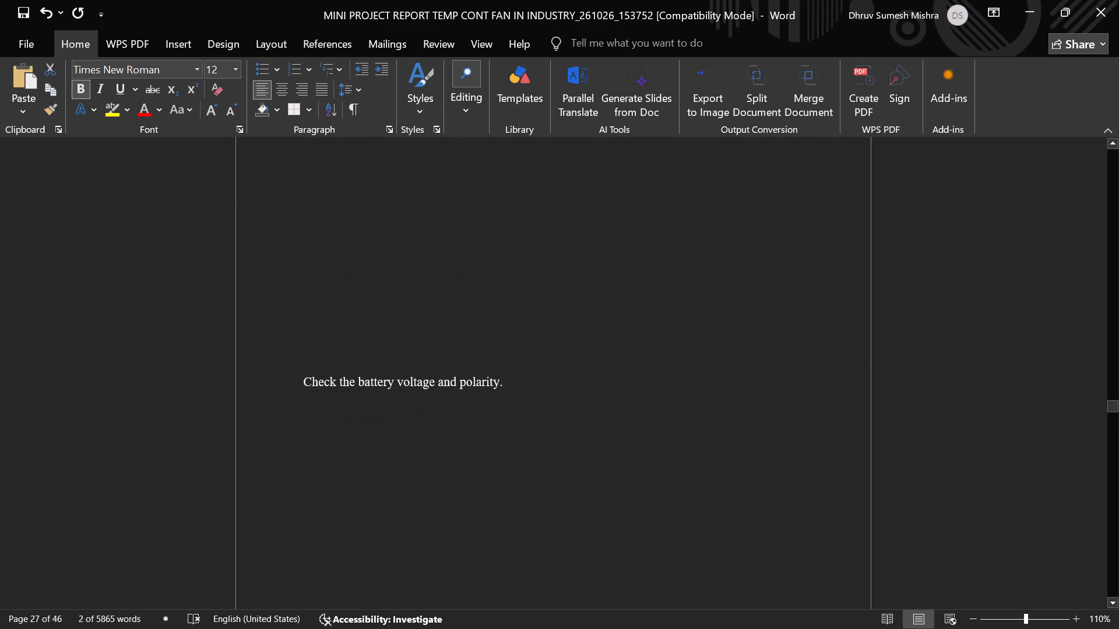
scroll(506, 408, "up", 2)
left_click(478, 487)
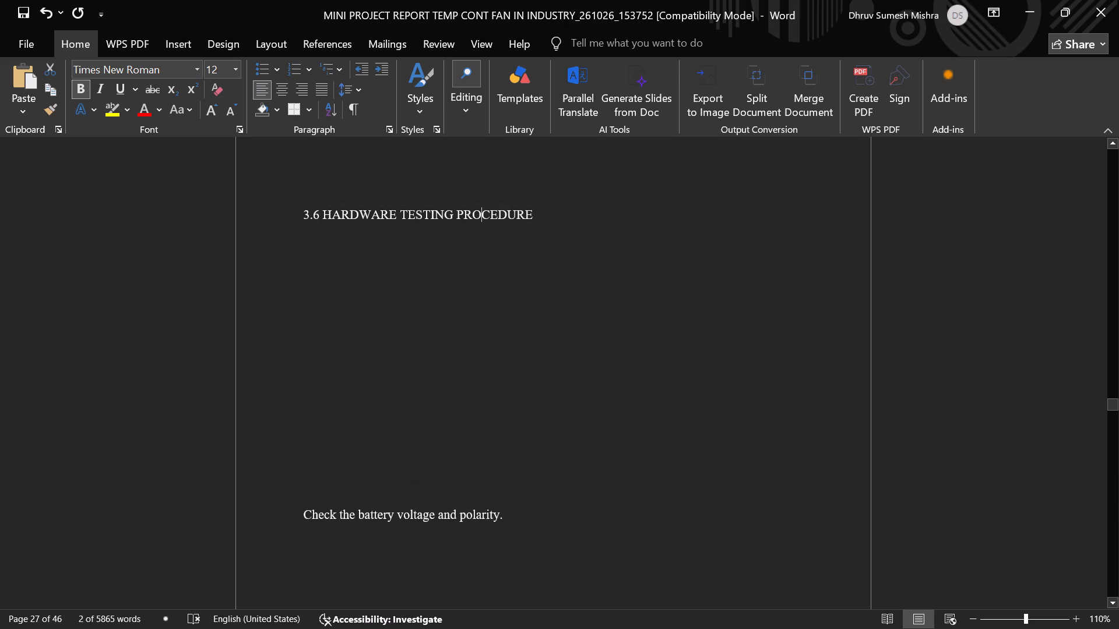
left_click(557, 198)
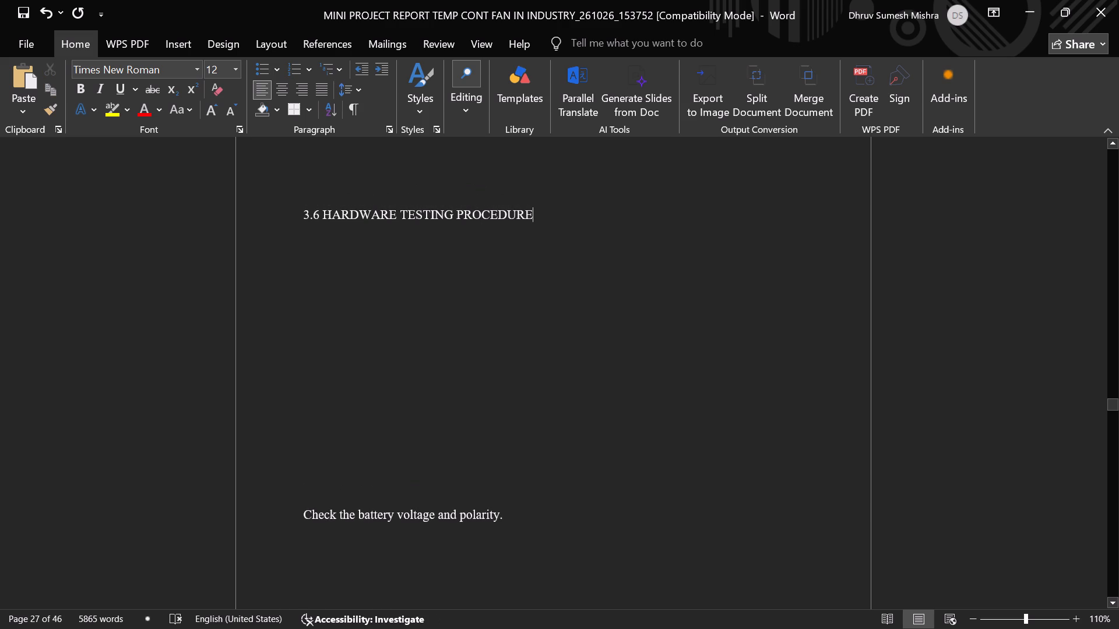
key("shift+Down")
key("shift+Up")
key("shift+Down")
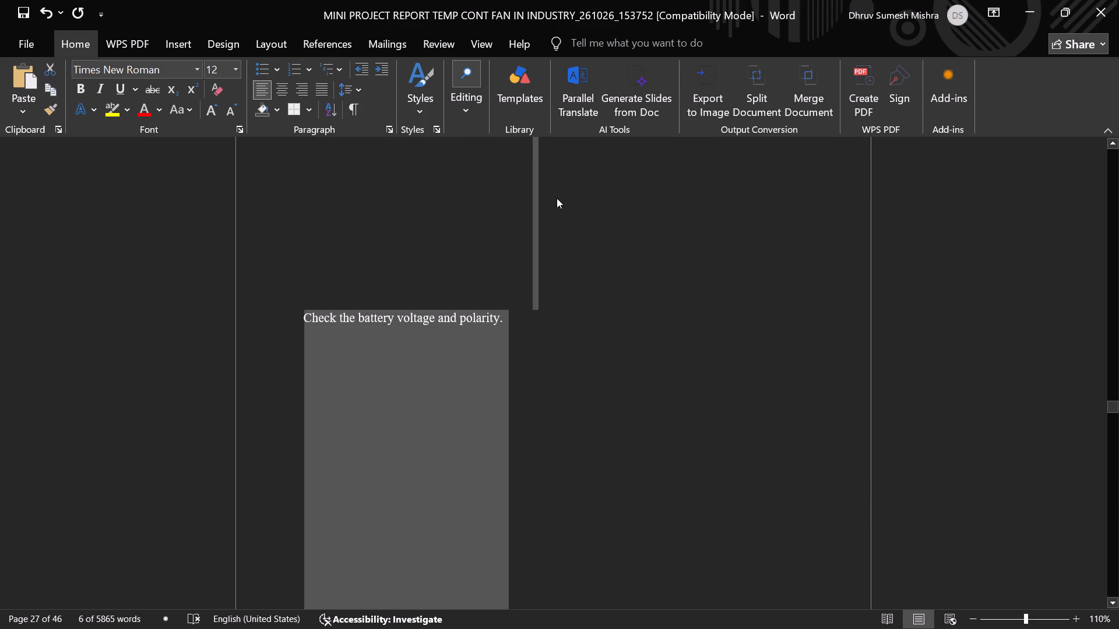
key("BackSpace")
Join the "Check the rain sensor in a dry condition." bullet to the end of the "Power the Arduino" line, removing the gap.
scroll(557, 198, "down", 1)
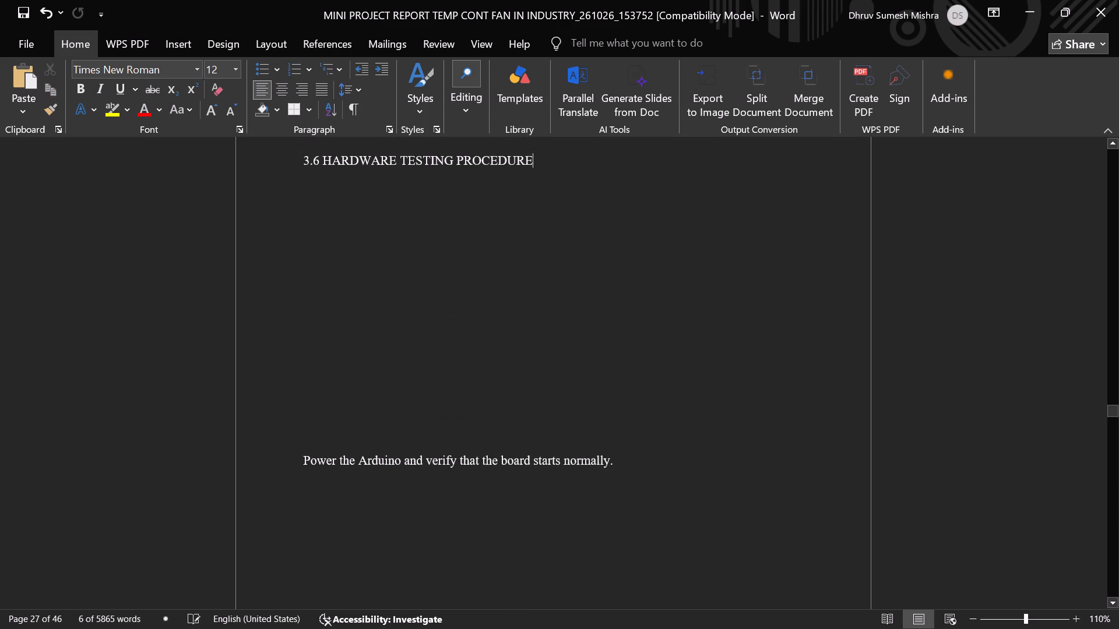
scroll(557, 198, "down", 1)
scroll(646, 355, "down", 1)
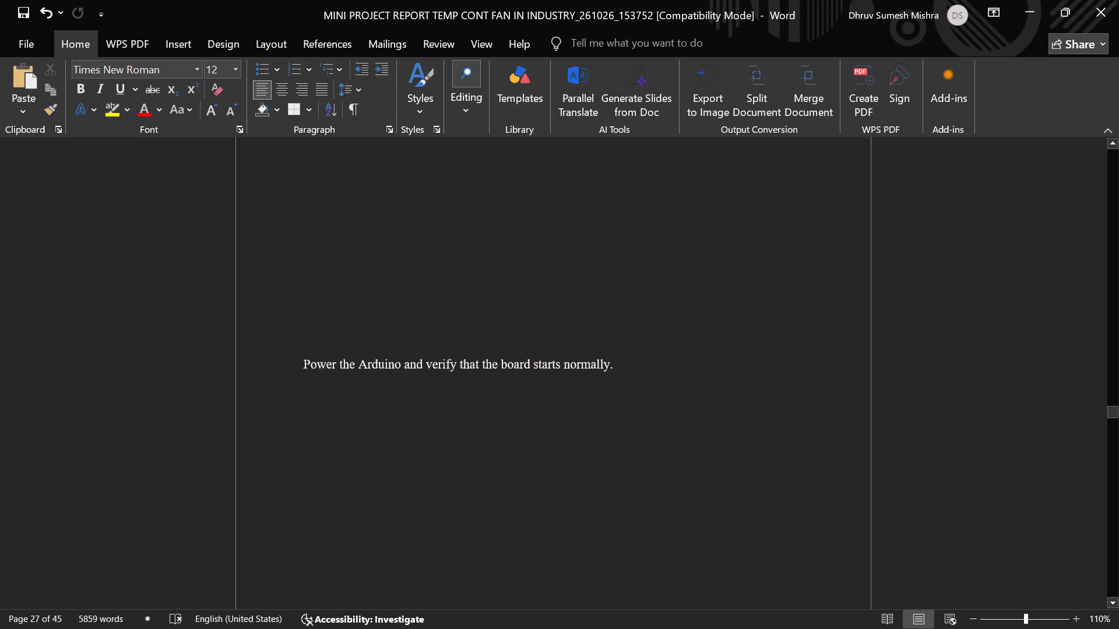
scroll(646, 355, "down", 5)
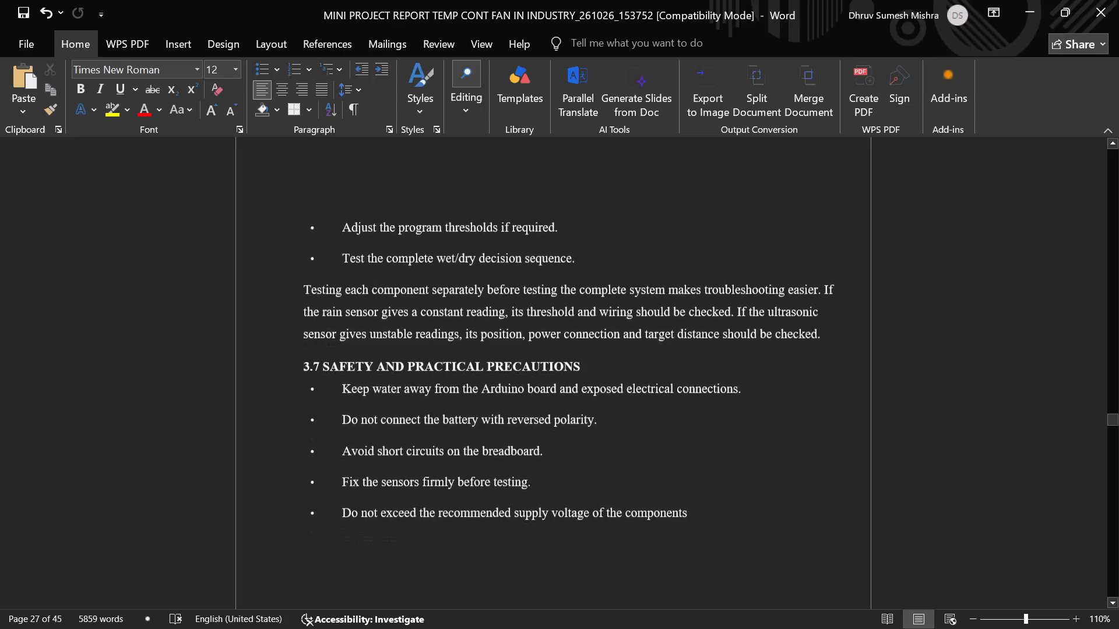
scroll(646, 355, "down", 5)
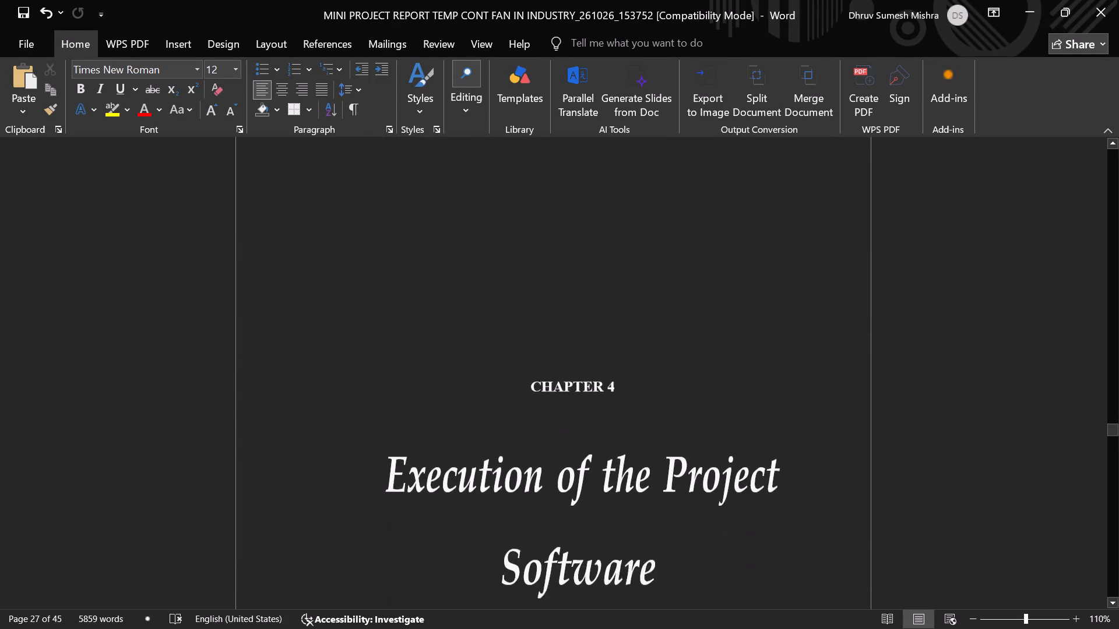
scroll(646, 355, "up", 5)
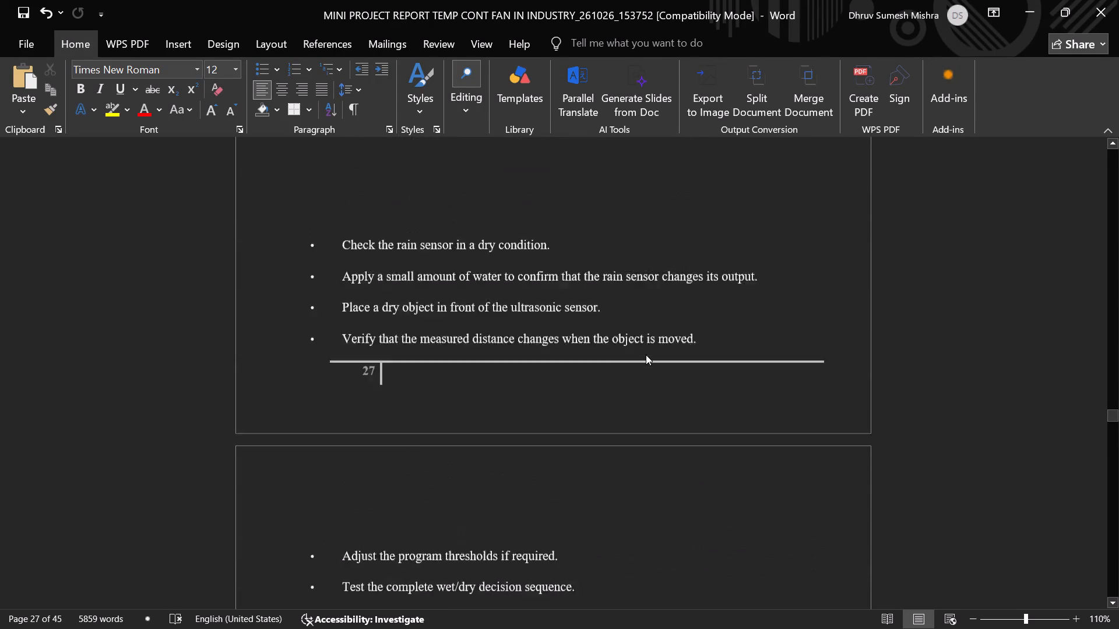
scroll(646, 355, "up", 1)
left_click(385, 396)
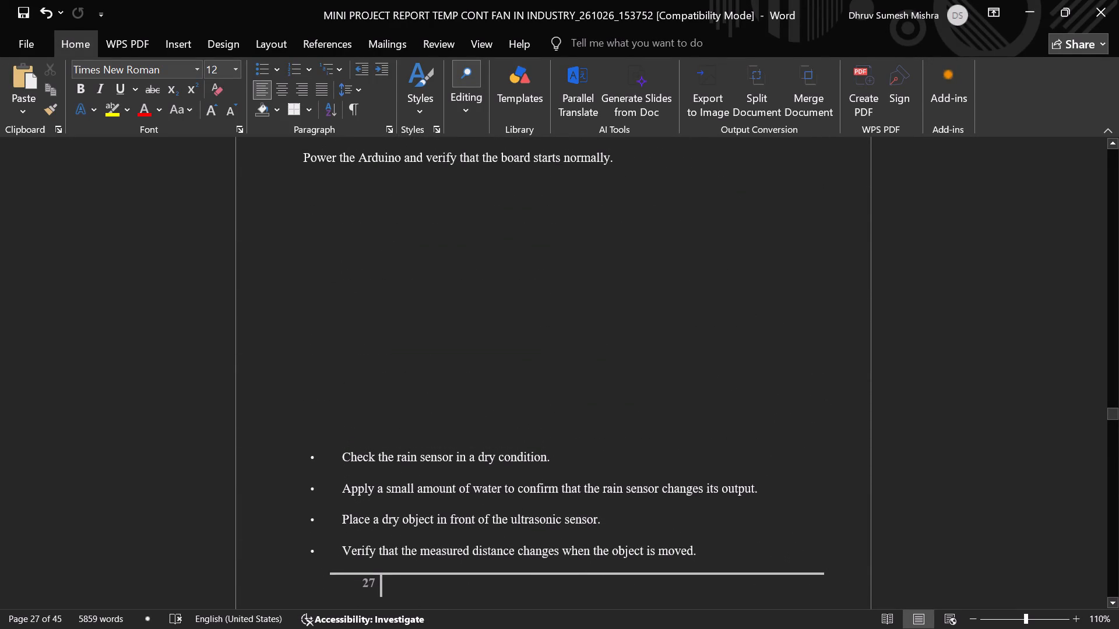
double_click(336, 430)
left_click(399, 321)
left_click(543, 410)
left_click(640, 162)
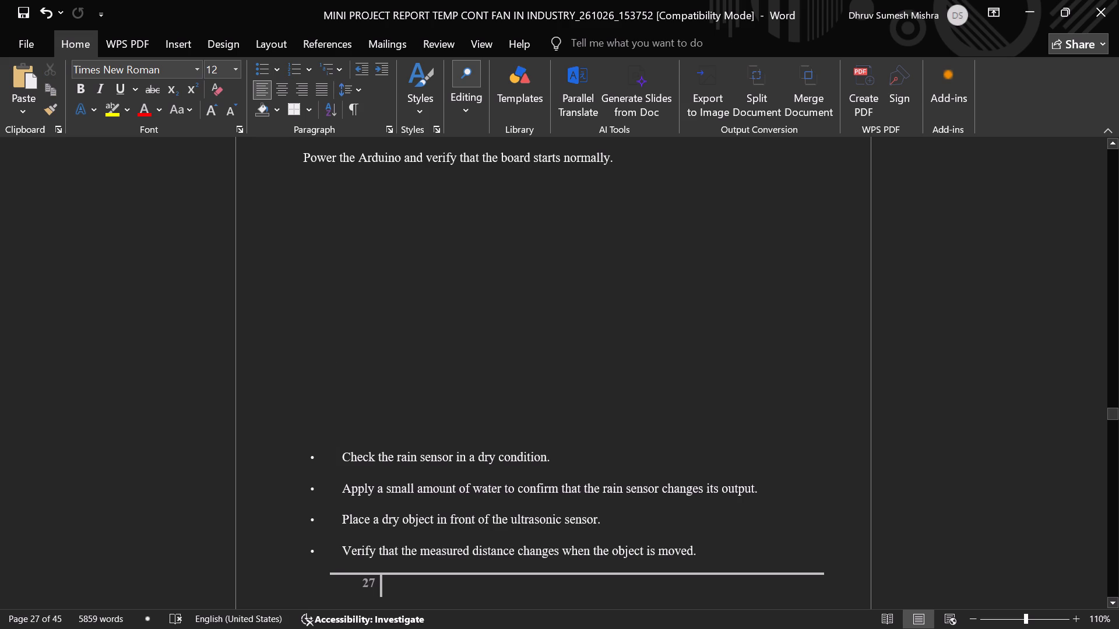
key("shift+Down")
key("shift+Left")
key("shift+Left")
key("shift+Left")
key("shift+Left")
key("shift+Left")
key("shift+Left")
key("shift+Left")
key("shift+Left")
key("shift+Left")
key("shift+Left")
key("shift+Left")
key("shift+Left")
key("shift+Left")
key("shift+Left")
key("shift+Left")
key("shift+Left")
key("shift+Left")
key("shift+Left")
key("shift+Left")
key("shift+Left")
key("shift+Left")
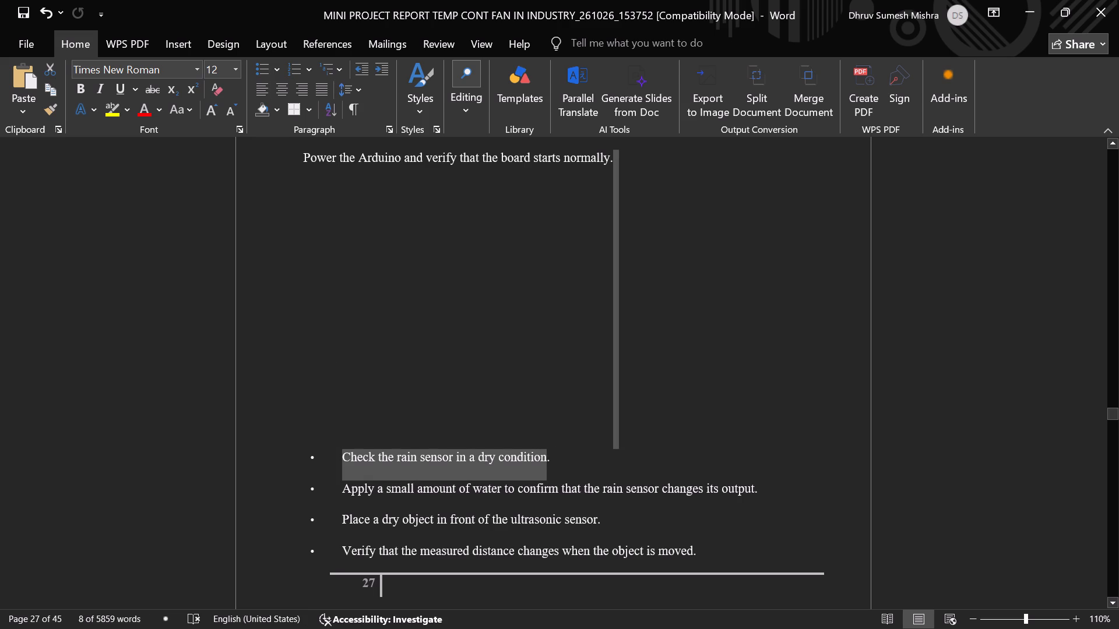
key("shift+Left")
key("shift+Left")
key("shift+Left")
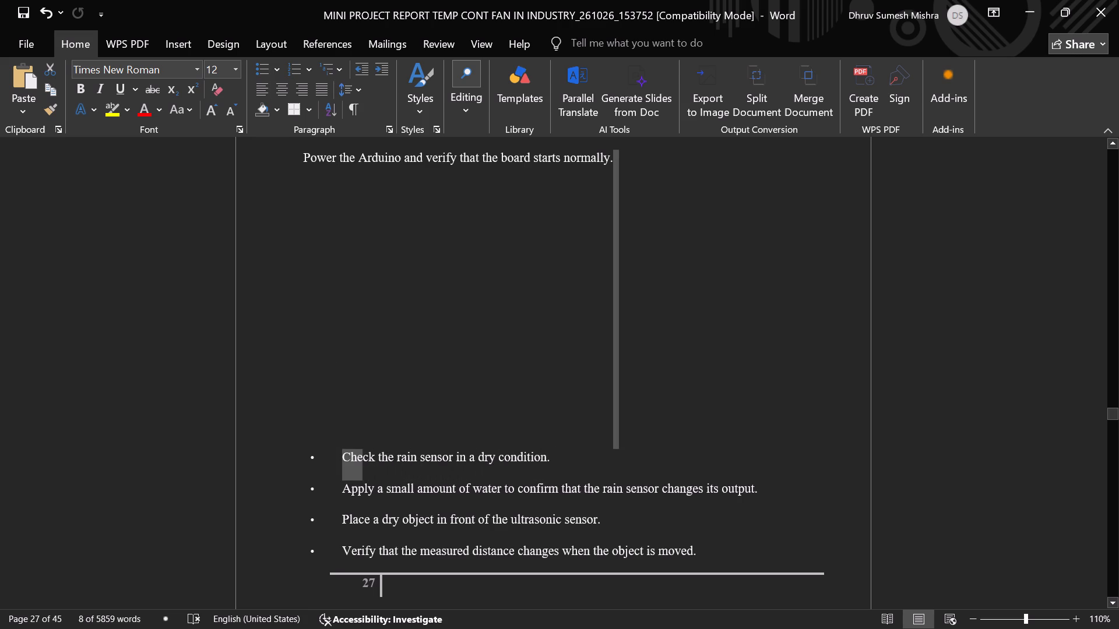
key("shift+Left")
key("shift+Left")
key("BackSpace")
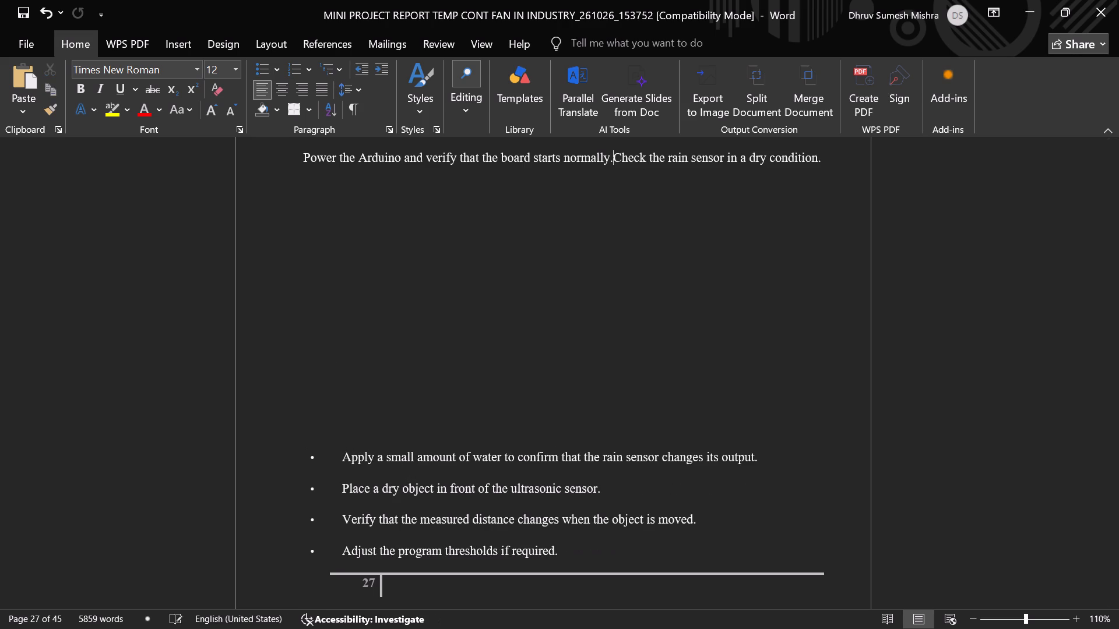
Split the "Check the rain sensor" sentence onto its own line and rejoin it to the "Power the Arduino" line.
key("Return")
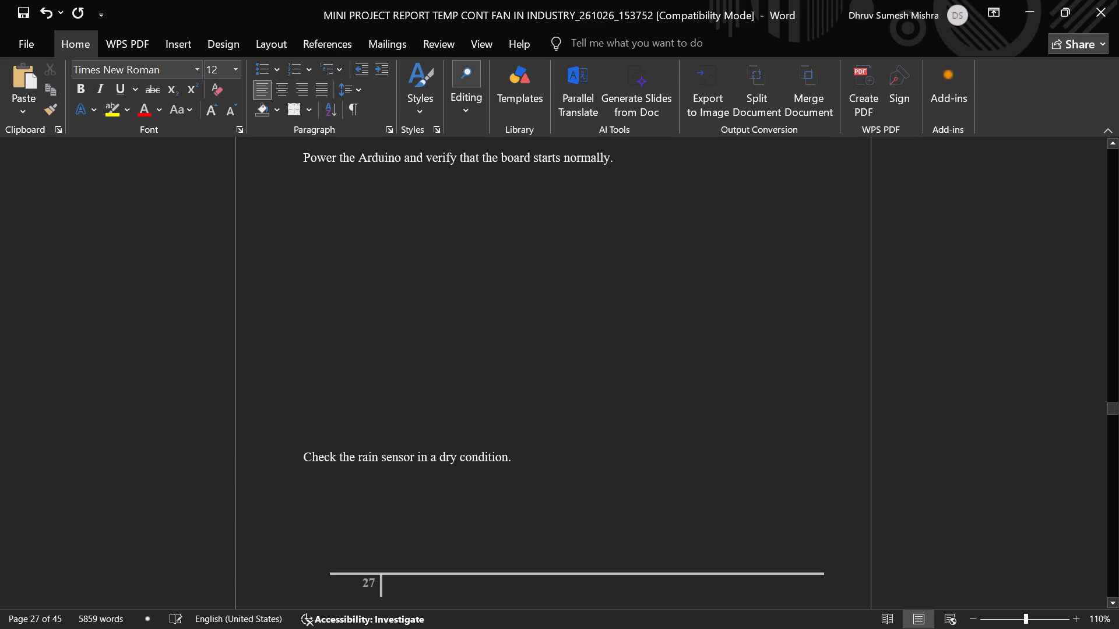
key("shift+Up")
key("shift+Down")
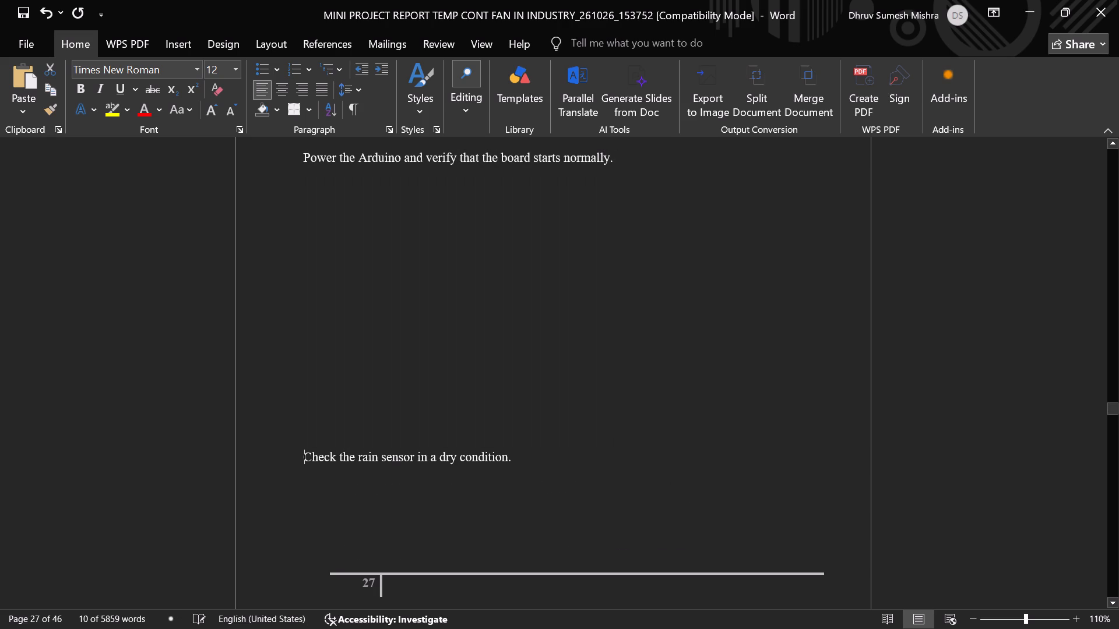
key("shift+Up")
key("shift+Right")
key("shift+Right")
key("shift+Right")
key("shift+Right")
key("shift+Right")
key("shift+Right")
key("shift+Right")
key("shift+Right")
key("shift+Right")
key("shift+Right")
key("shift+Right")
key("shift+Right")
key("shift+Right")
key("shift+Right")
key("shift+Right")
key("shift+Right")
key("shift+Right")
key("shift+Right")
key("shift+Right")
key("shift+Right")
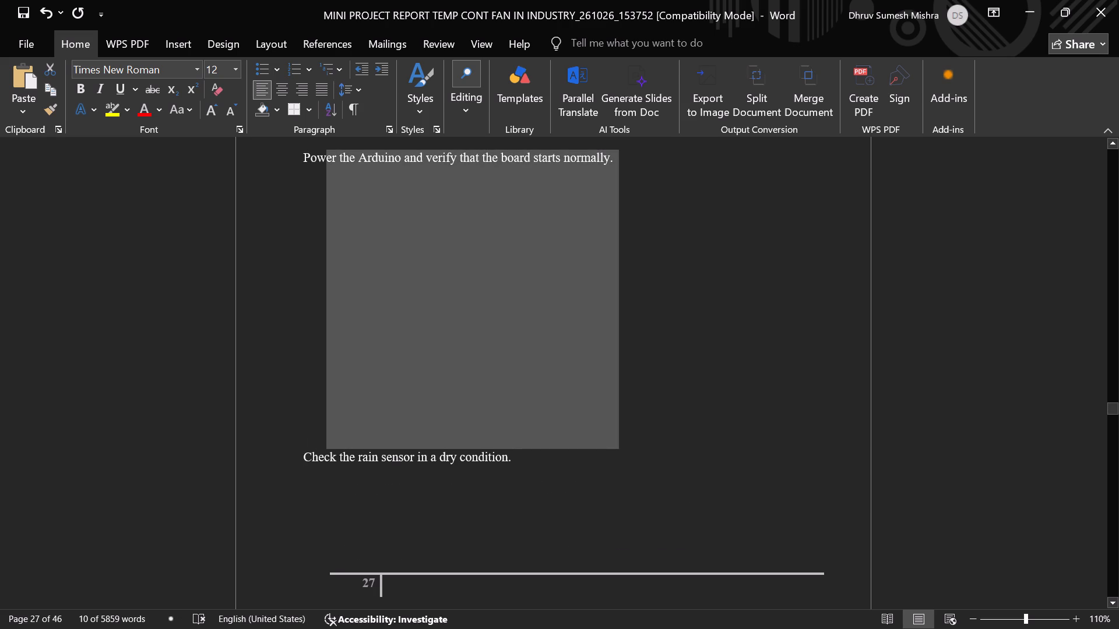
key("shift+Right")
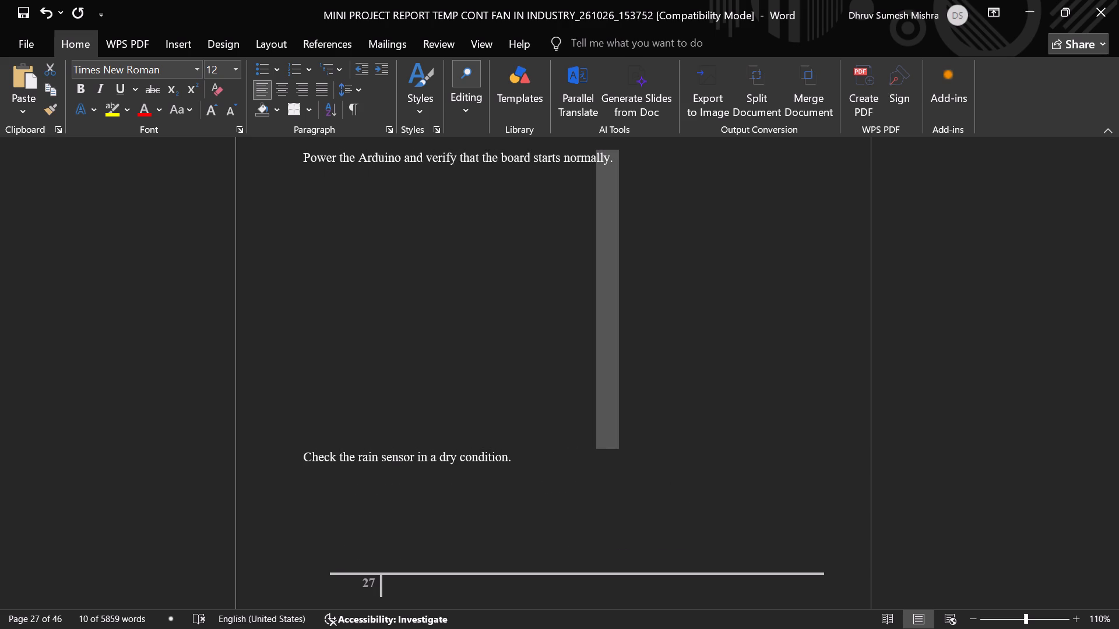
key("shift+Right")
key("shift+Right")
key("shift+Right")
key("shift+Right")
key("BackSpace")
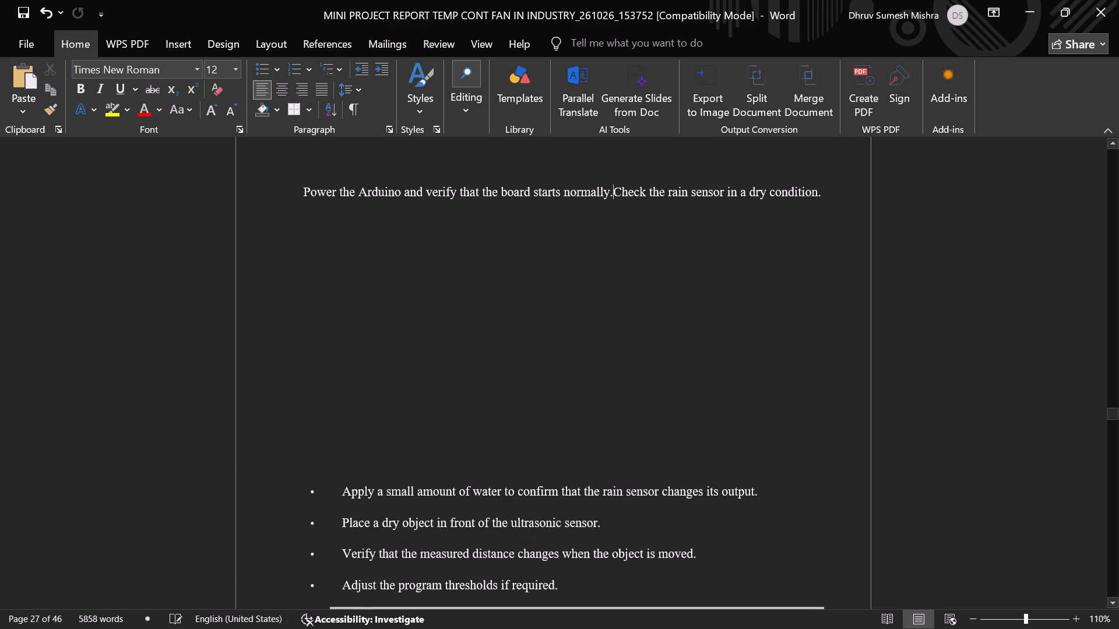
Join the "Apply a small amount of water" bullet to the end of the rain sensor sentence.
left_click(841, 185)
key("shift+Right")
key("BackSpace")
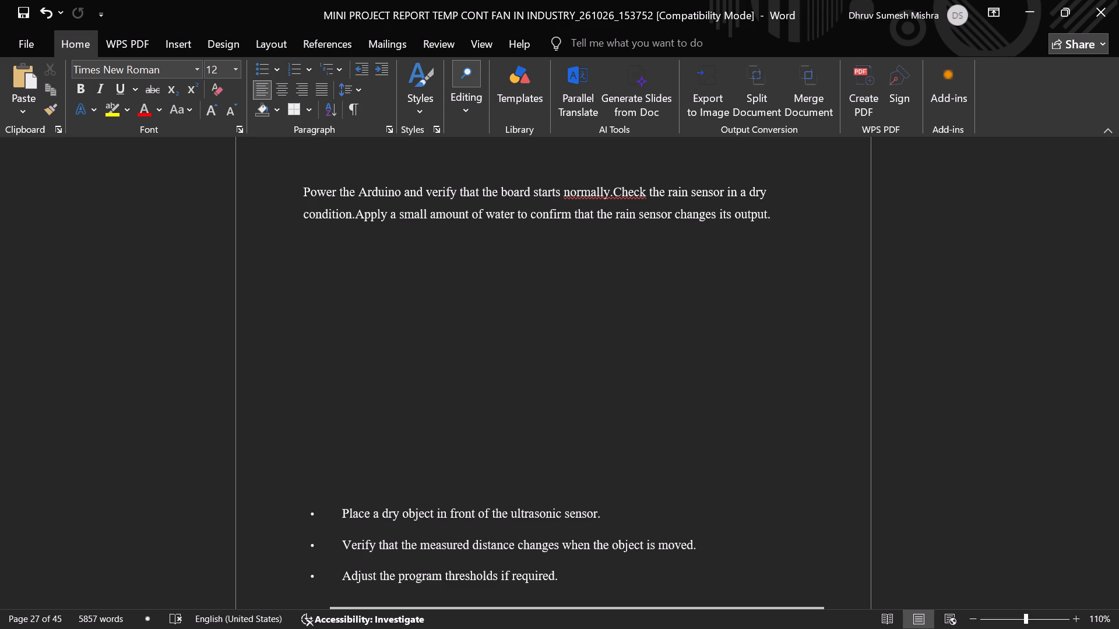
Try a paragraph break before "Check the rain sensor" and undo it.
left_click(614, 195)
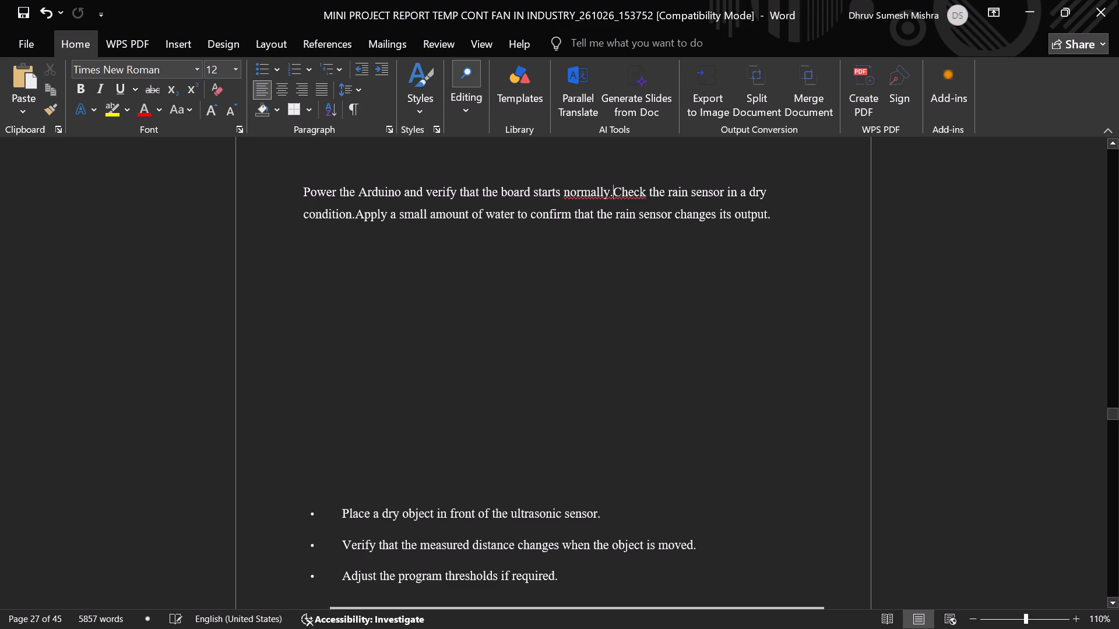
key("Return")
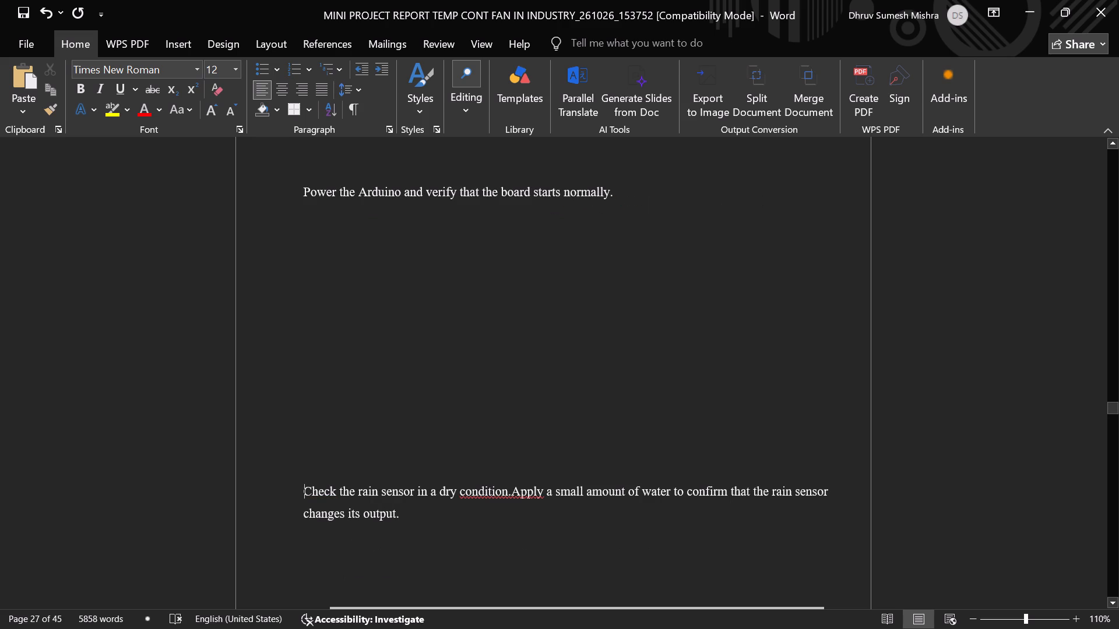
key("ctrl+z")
Delete the whole 3.6 HARDWARE TESTING PROCEDURE section, from its heading through the troubleshooting paragraph above the 3.7 heading.
scroll(614, 195, "down", 3)
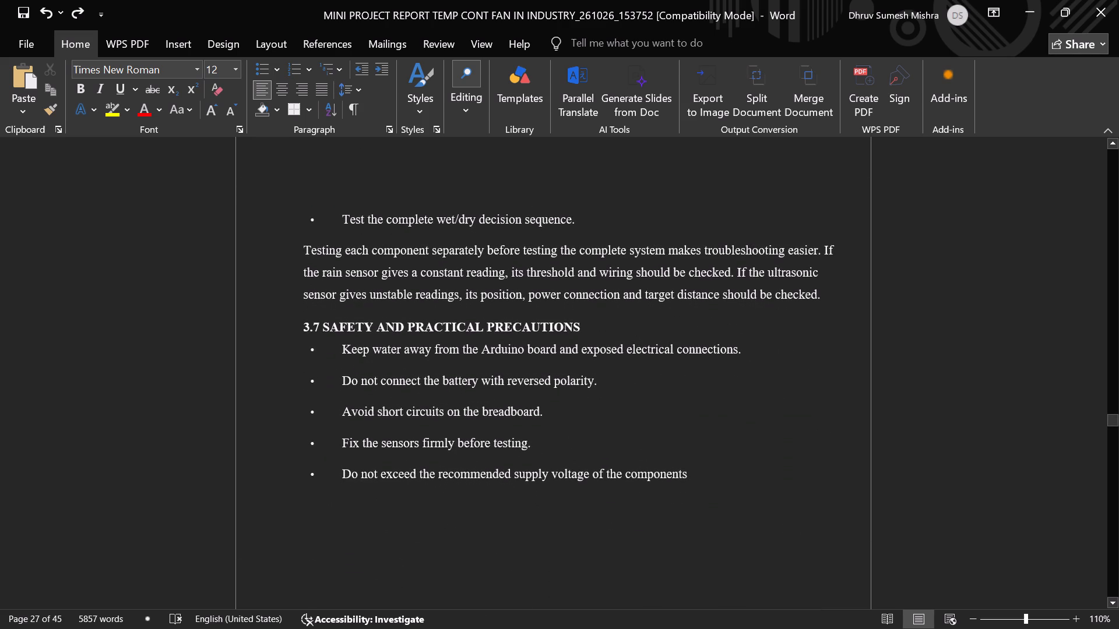
left_click(827, 298)
key("shift+Up")
key("shift+Up")
key("shift+Up")
key("shift+Up")
key("shift+Up")
key("shift+Up")
key("shift+Up")
key("shift+Up")
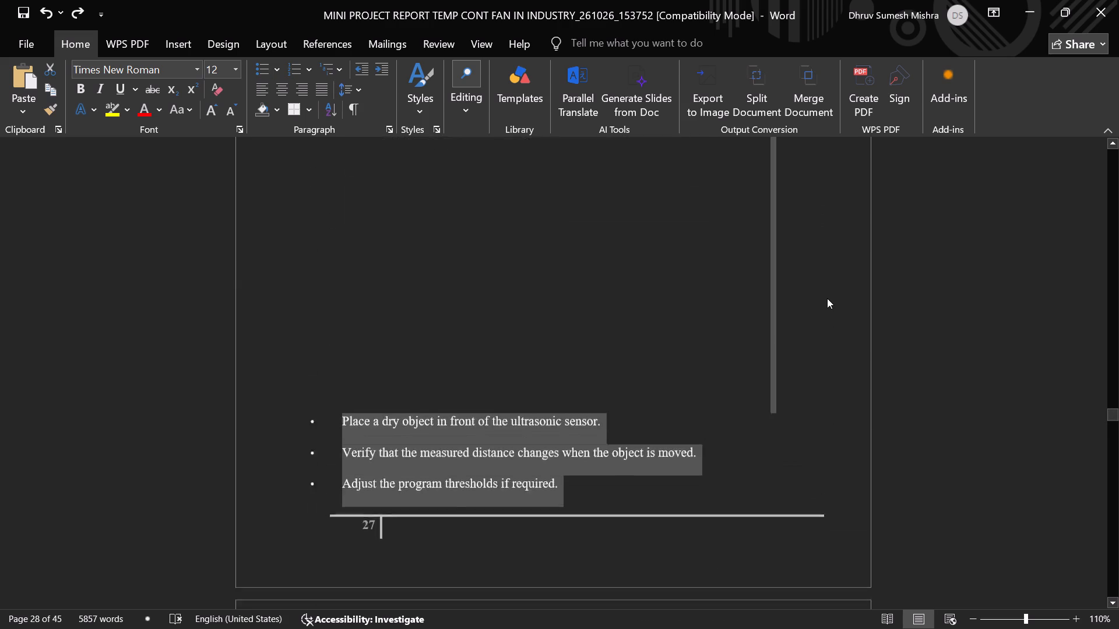
key("shift+Up")
key("shift+Up")
key("shift+Up")
key("shift+Up")
key("shift+Up")
key("shift+Up")
key("shift+Up")
key("shift+Up")
key("shift+Up")
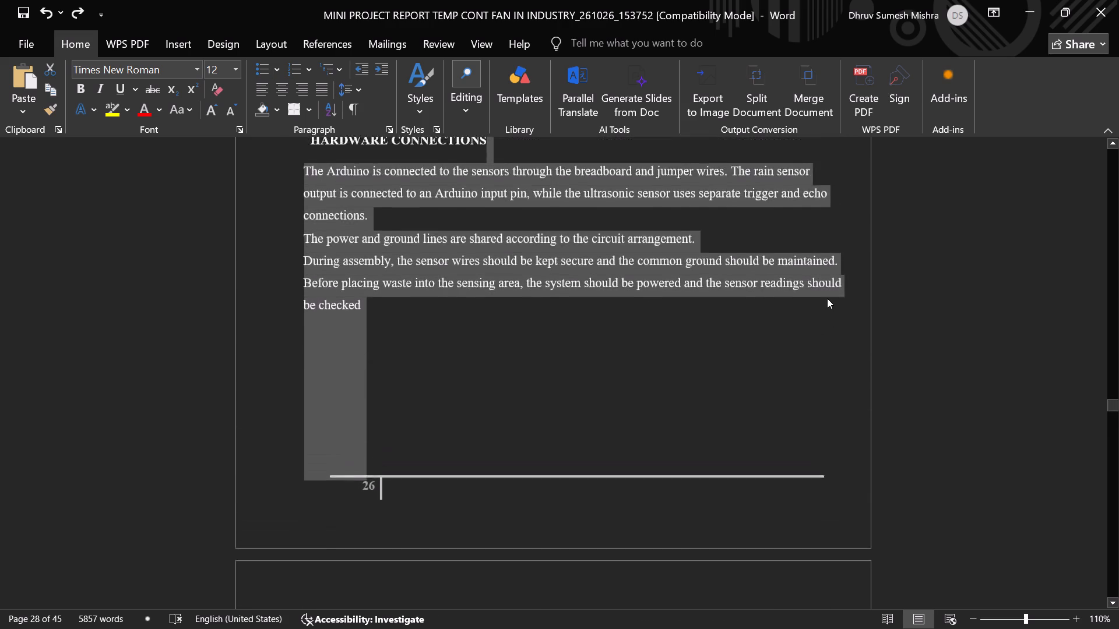
key("shift+Up")
key("shift+Up")
key("shift+Down")
key("shift+Down")
key("shift+Down")
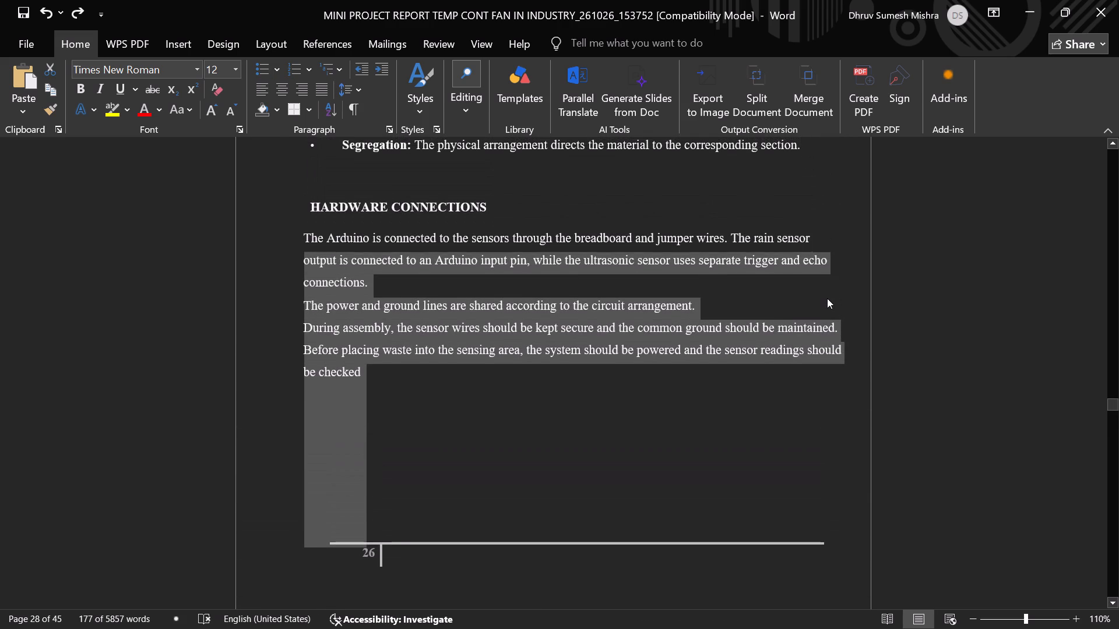
key("shift+Down")
key("shift+Down")
key("shift+Down")
key("shift+Down")
key("shift+Down")
key("shift+Down")
key("shift+Down")
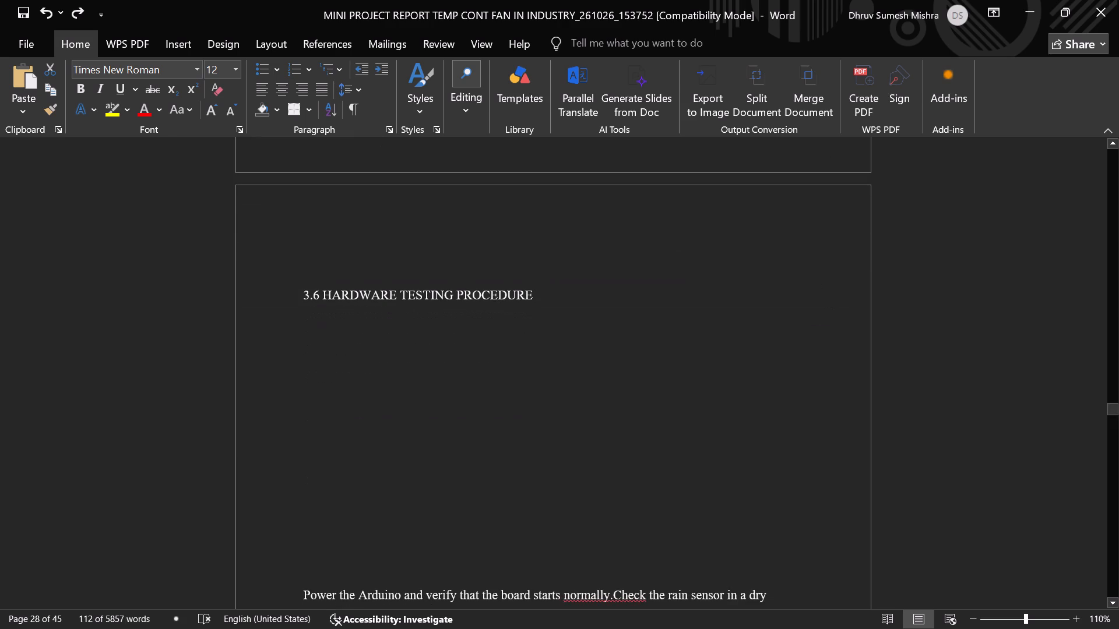
key("shift+Up")
key("shift+Up")
key("shift+Up")
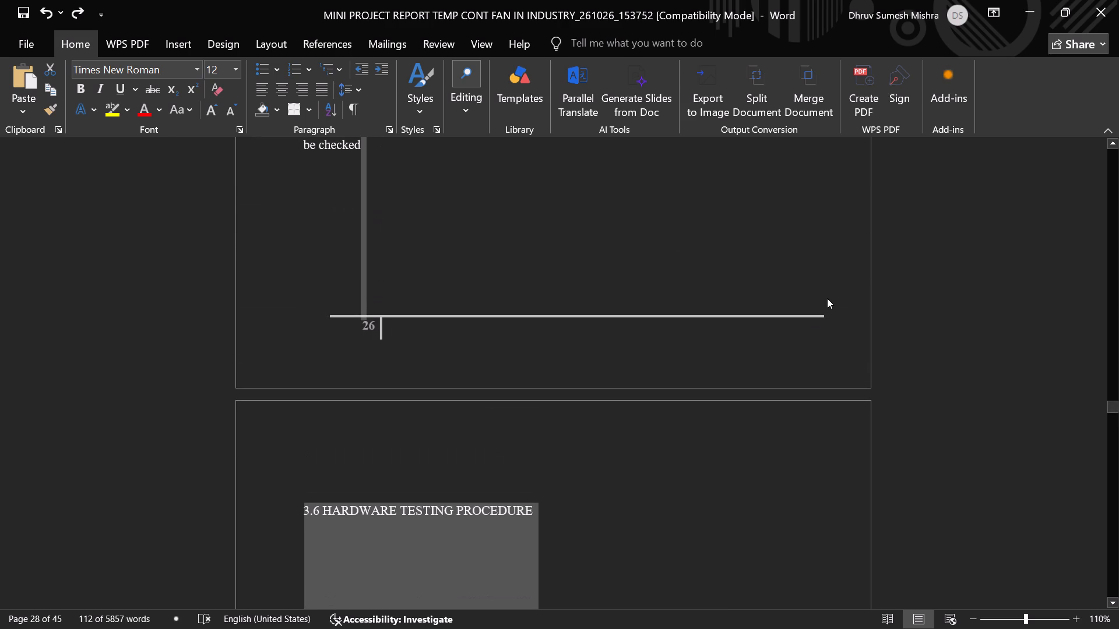
key("shift+Right")
key("BackSpace")
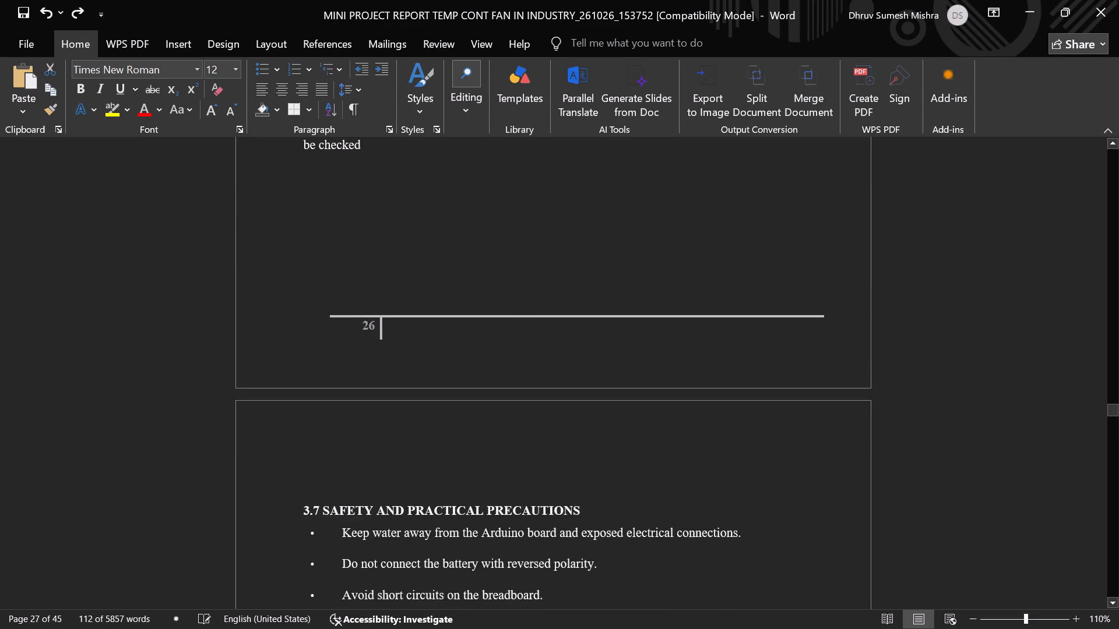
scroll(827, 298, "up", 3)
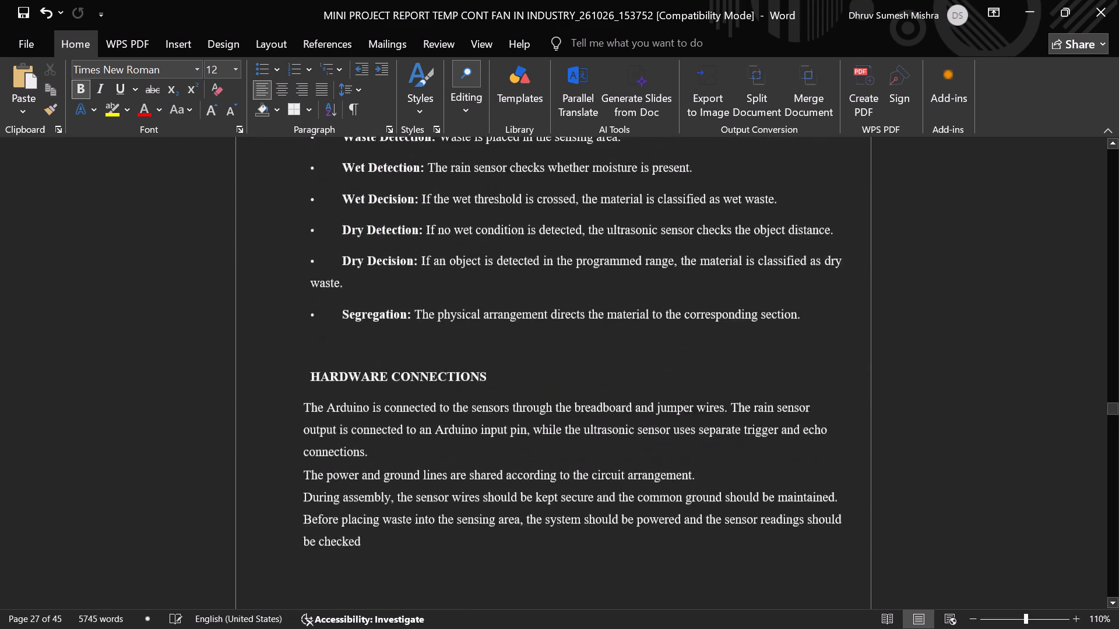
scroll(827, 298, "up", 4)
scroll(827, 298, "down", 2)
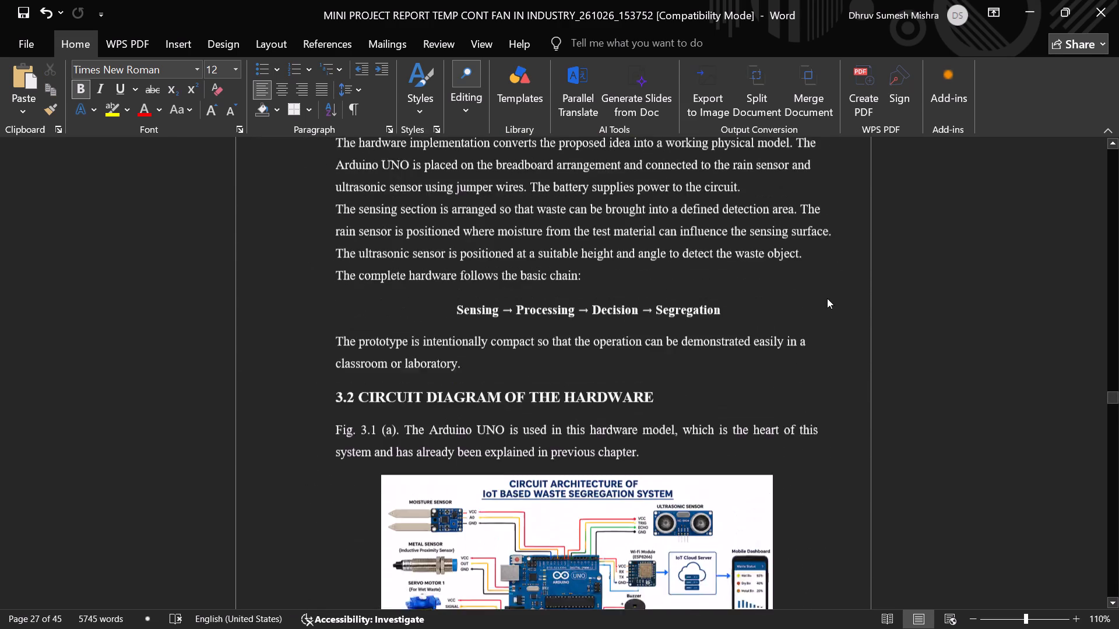
Reset the indent and line break before the HARDWARE CONNECTIONS heading and number the heading 3.4.
scroll(827, 298, "down", 3)
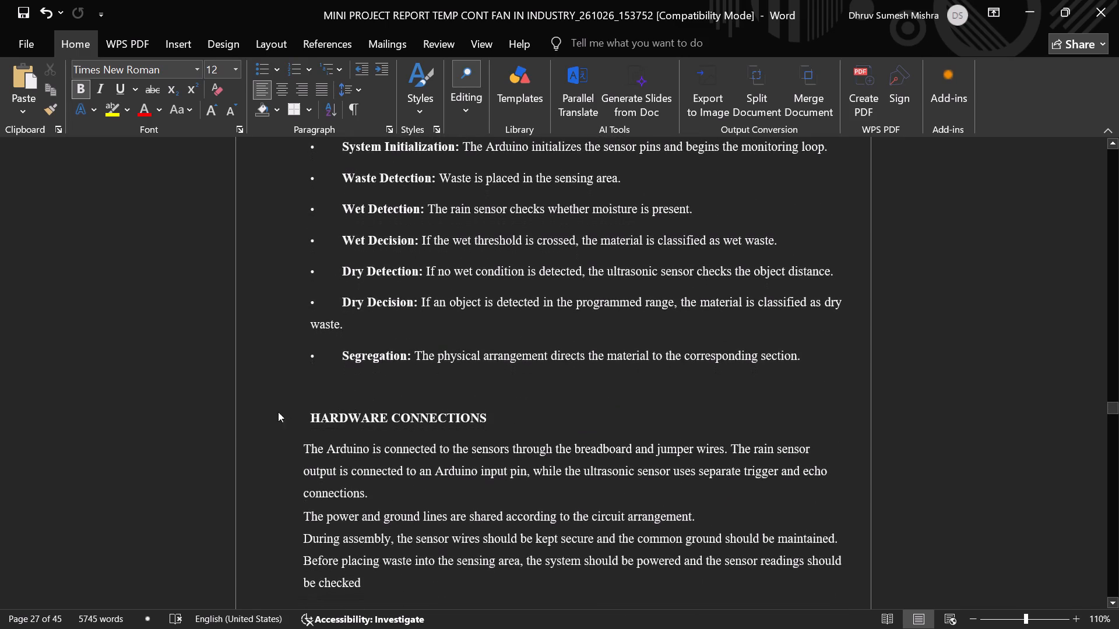
left_click(308, 419)
key("BackSpace")
key("BackSpace")
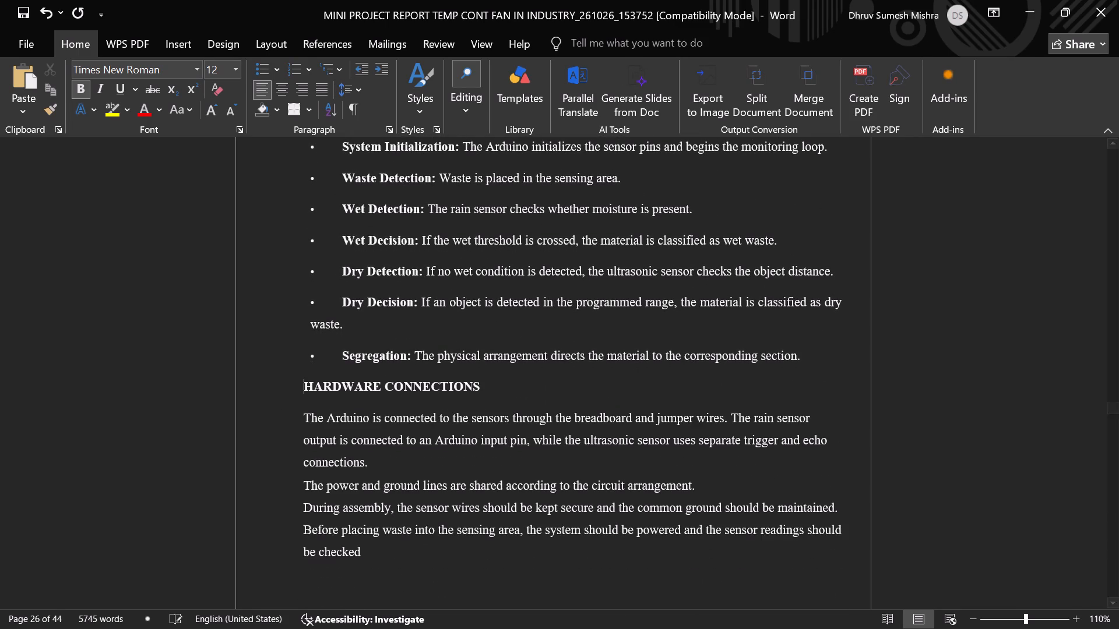
key("Return")
type("3.4")
key("space")
Renumber the SAFETY AND PRACTICAL PRECAUTIONS heading as 3.5.
scroll(308, 419, "down", 4)
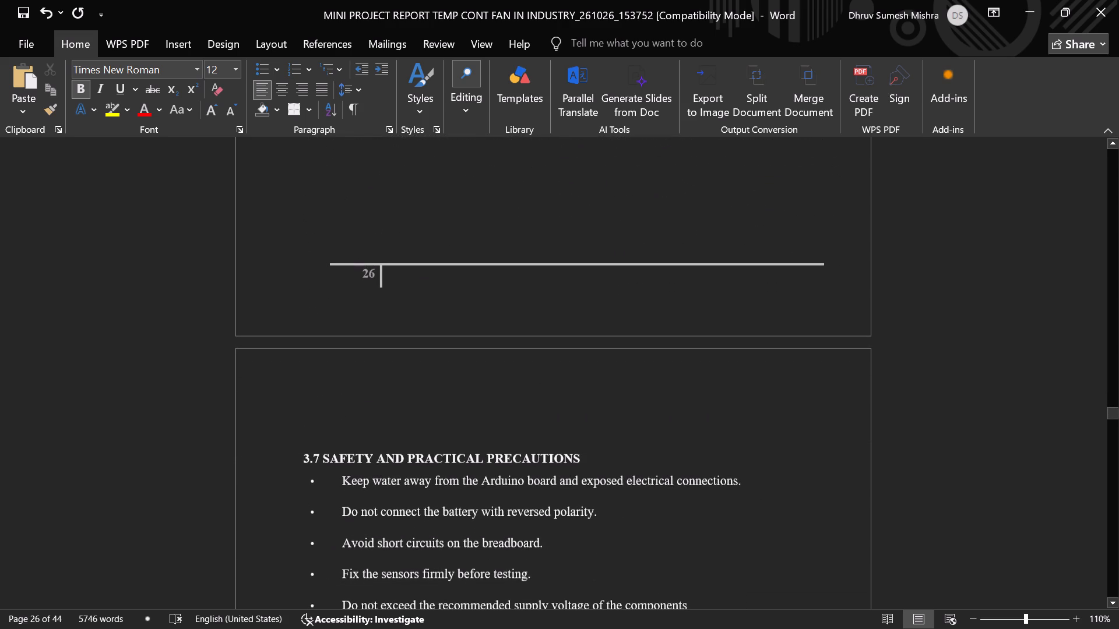
left_click(323, 458)
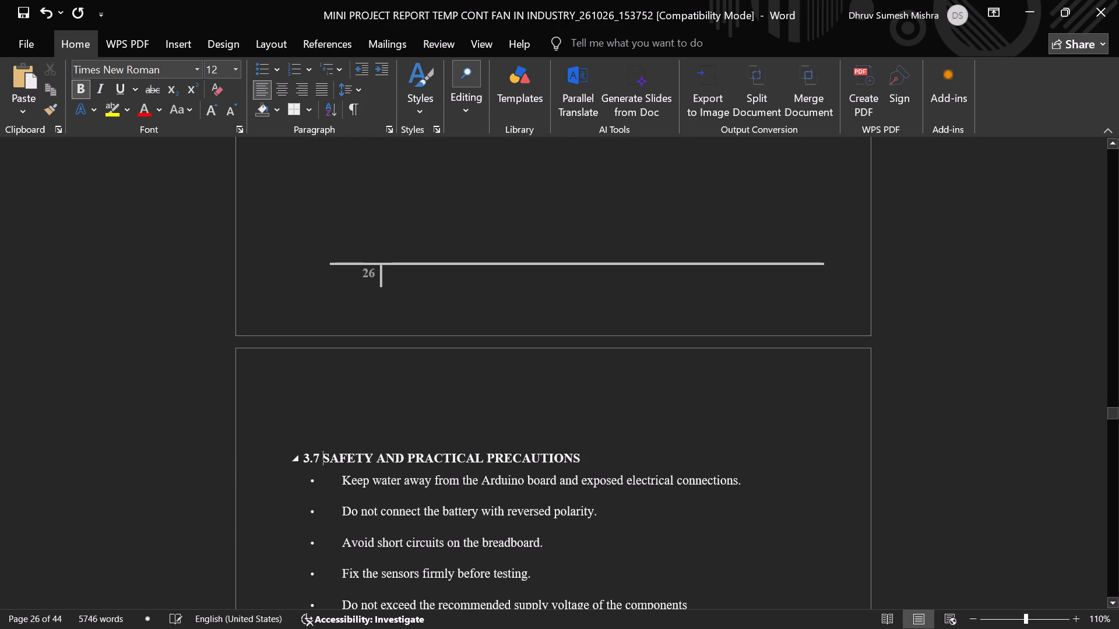
key("Left")
key("BackSpace")
key("5")
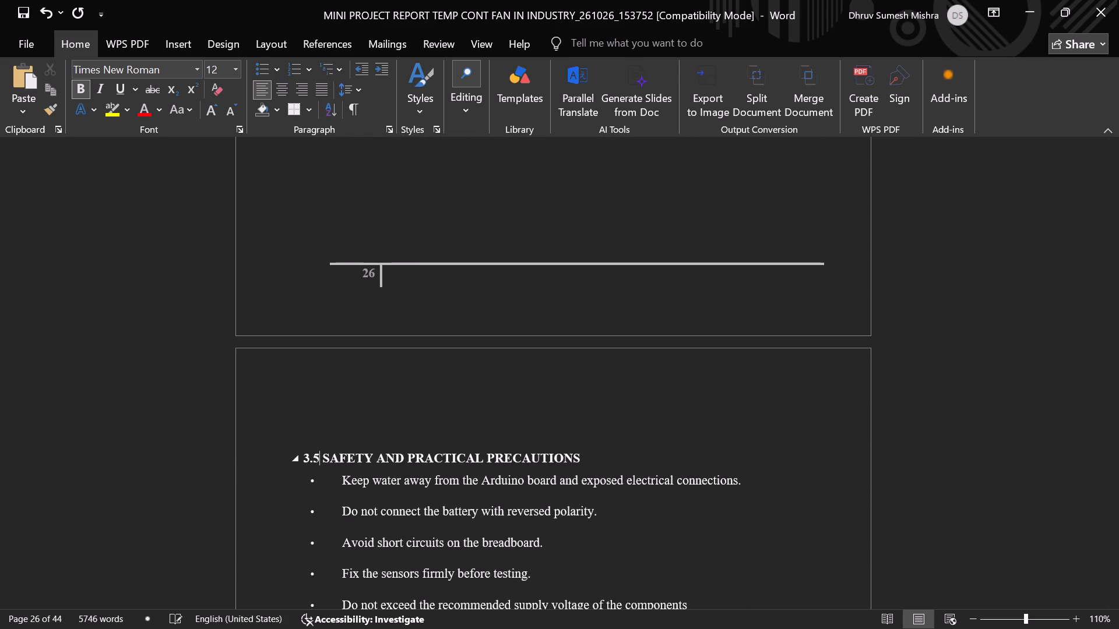
Add the number 4.1 before the DOWNLOADING ARDUINO IDE heading in Chapter Four.
scroll(362, 377, "down", 4)
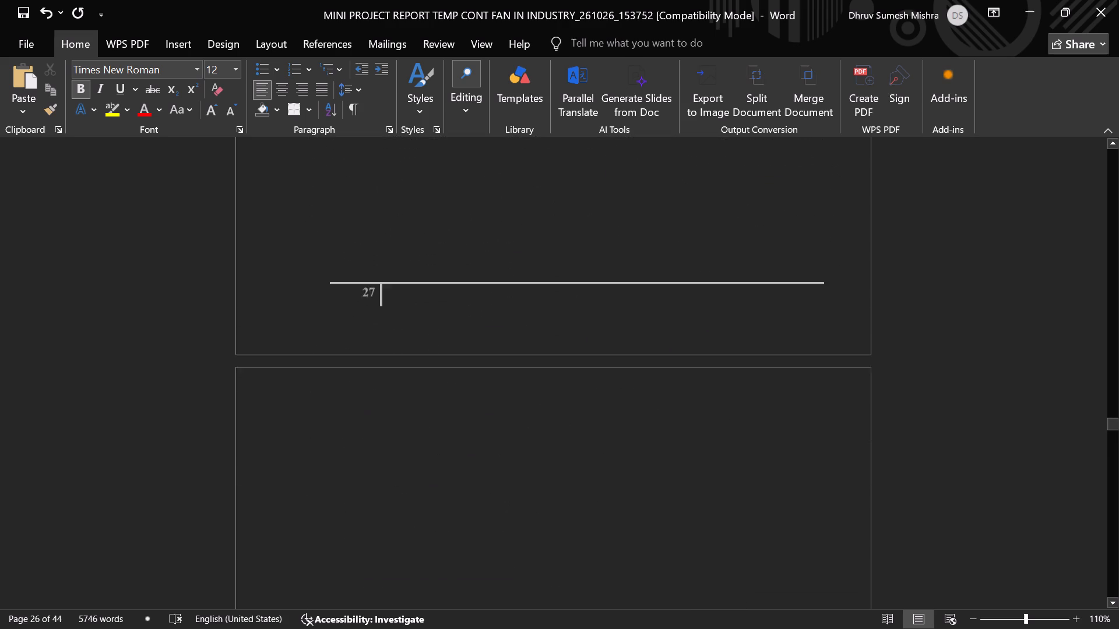
scroll(362, 377, "down", 5)
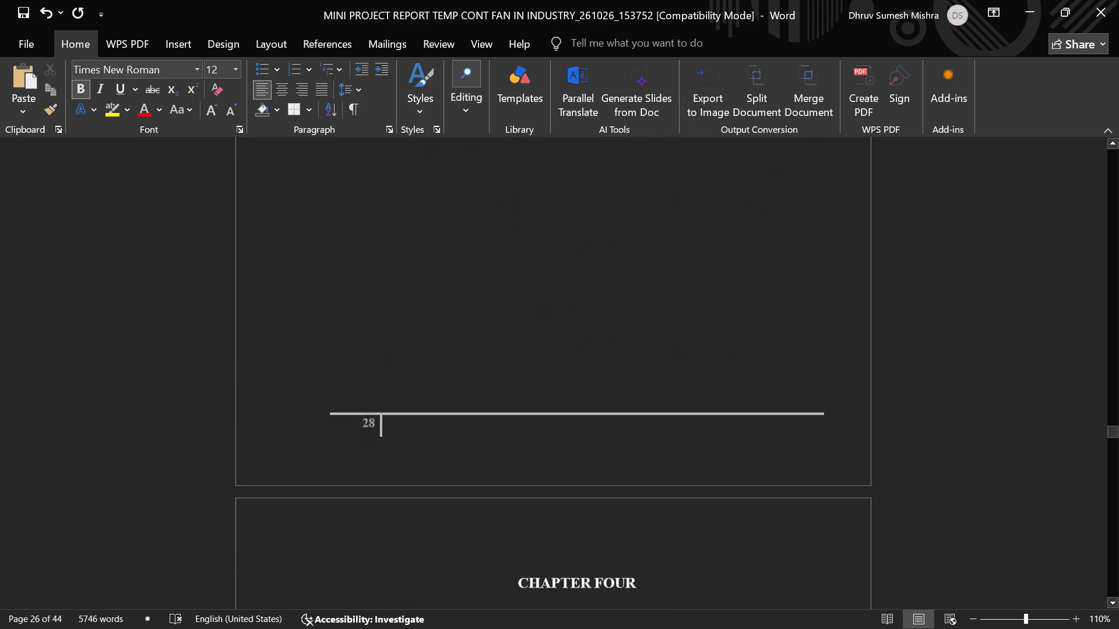
scroll(362, 377, "down", 5)
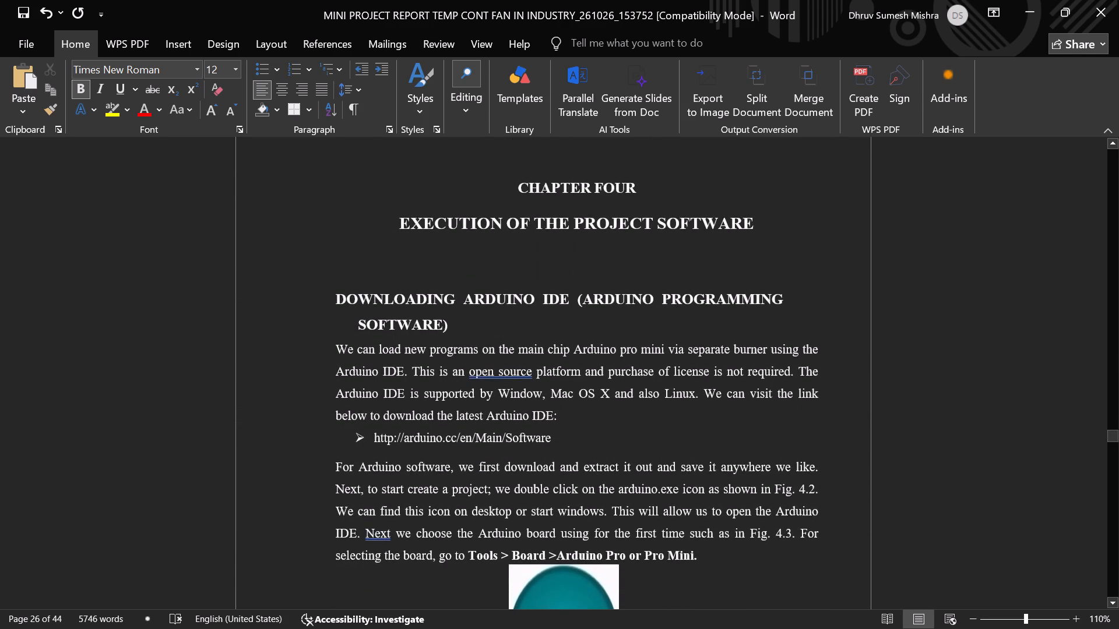
scroll(362, 377, "right", 2)
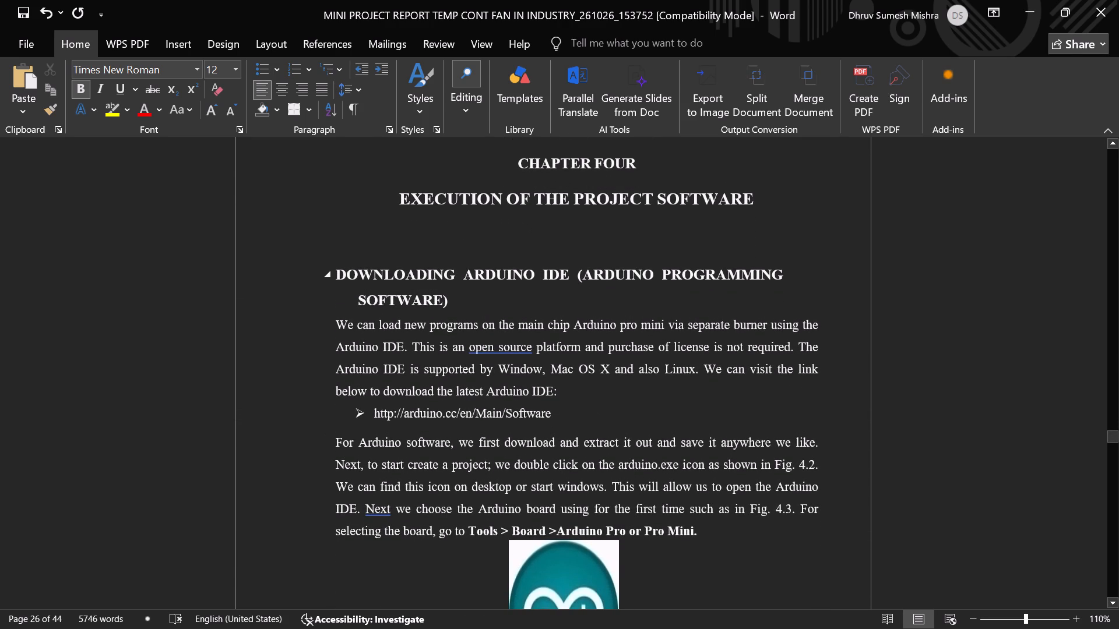
left_click(335, 272)
type("4.1")
key("space")
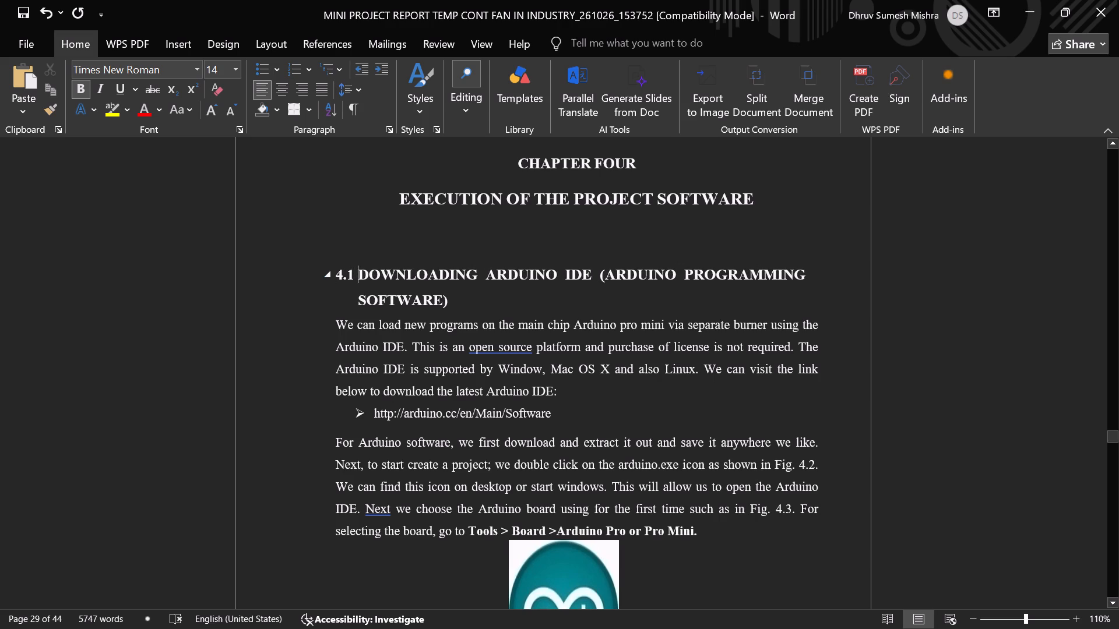
Remove an empty line between the EXECUTION OF THE PROJECT SOFTWARE title and the 4.1 heading.
left_click(336, 277)
key("BackSpace")
key("BackSpace")
key("BackSpace")
key("BackSpace")
left_click(441, 225)
key("BackSpace")
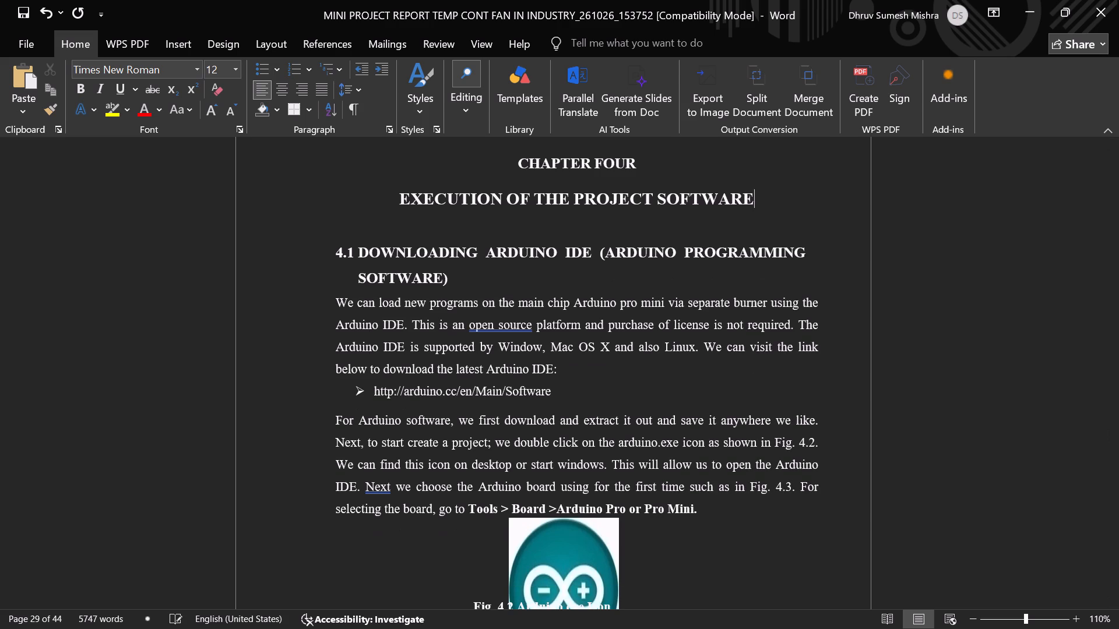
left_click(456, 278)
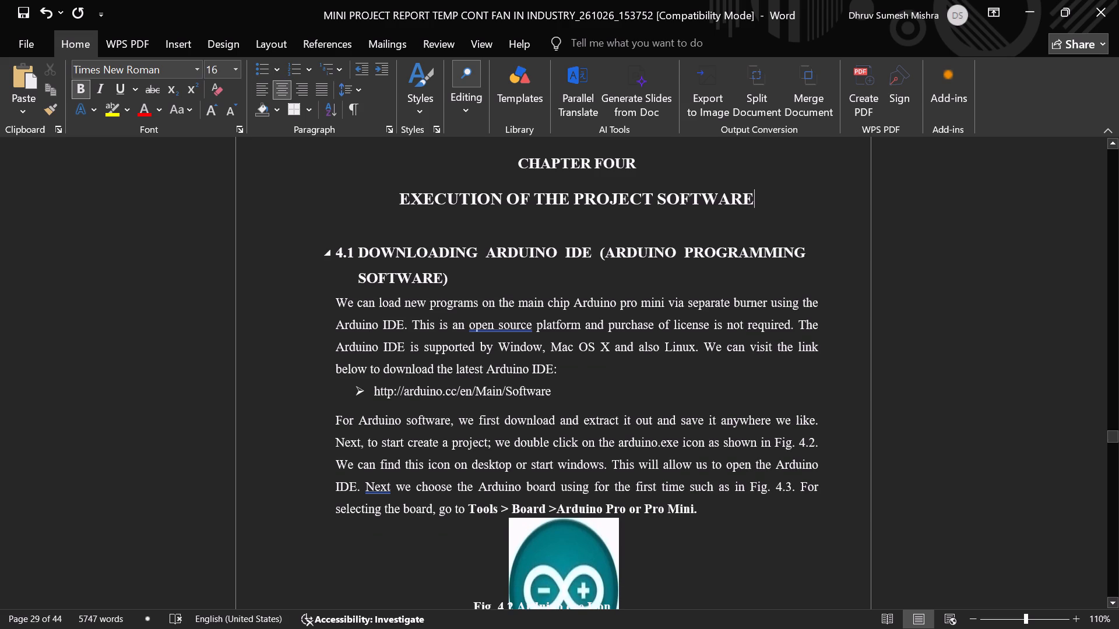
Insert four line breaks before the Arduino.exe Icon caption to move it below the overlapping Arduino logo picture.
scroll(456, 278, "down", 1)
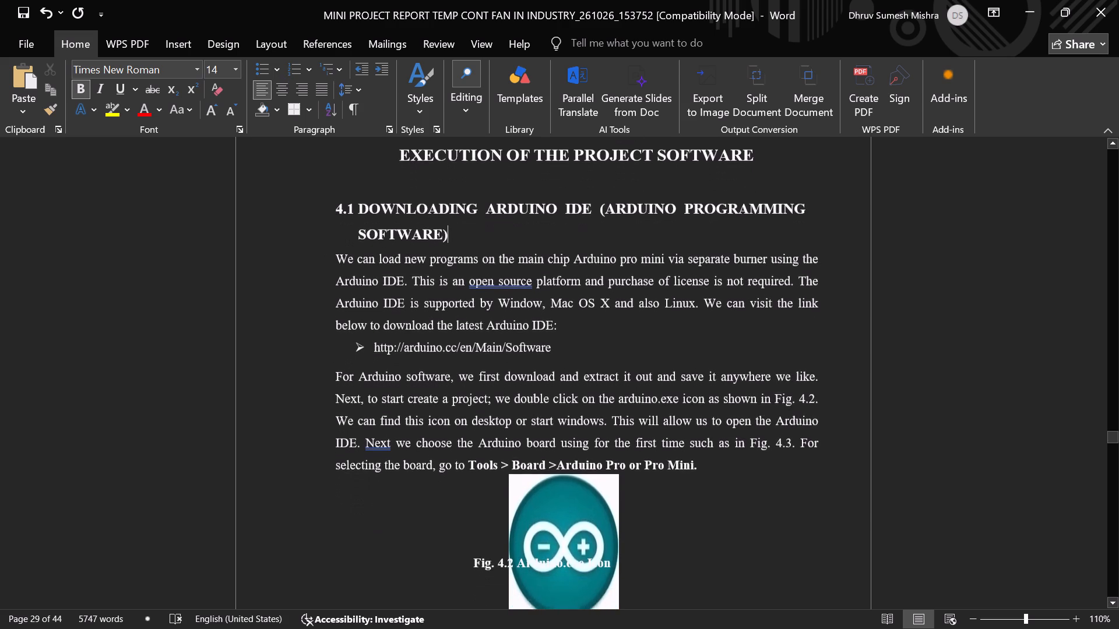
scroll(456, 278, "down", 1)
scroll(456, 278, "right", 2)
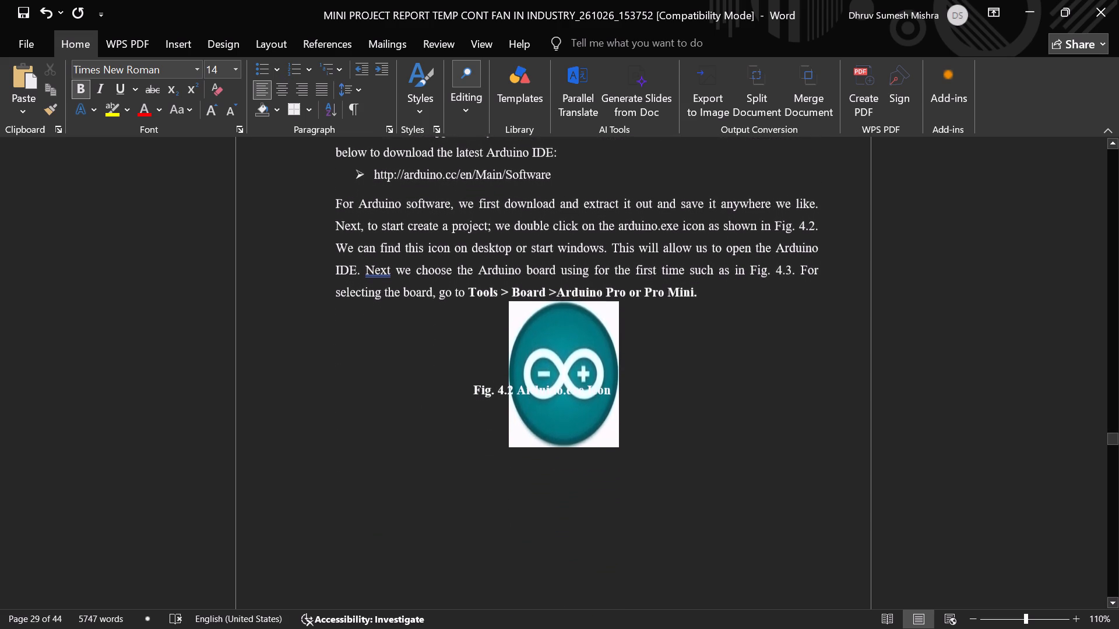
left_click(613, 387)
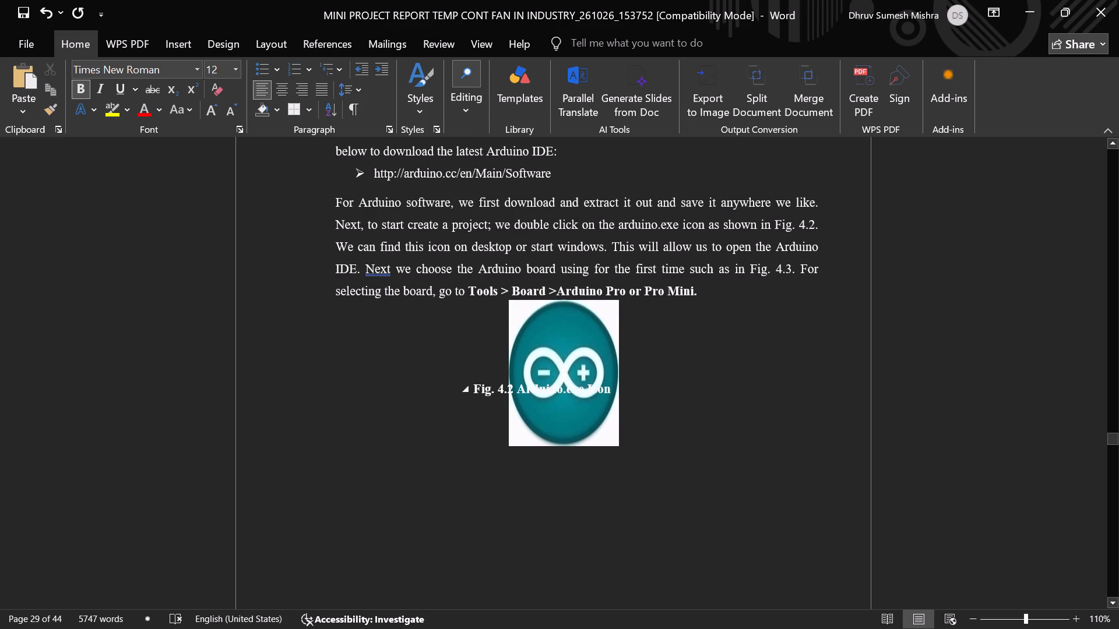
key("Left")
key("Left")
key("Left")
key("Left")
key("Left")
key("Left")
key("Left")
key("Left")
key("Left")
key("Left")
key("Left")
key("Left")
key("Left")
key("Left")
key("Left")
key("Left")
key("Left")
key("Left")
key("Left")
key("Left")
key("Left")
key("Left")
key("Left")
key("Left")
key("Left")
key("Right")
key("Return")
key("Return")
key("Return")
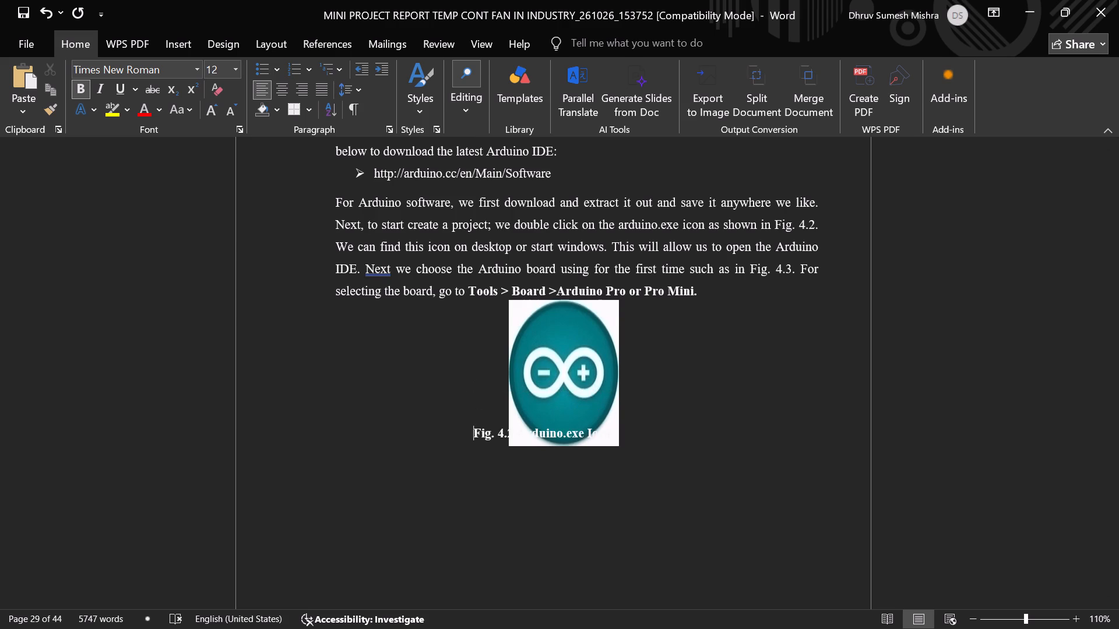
key("Return")
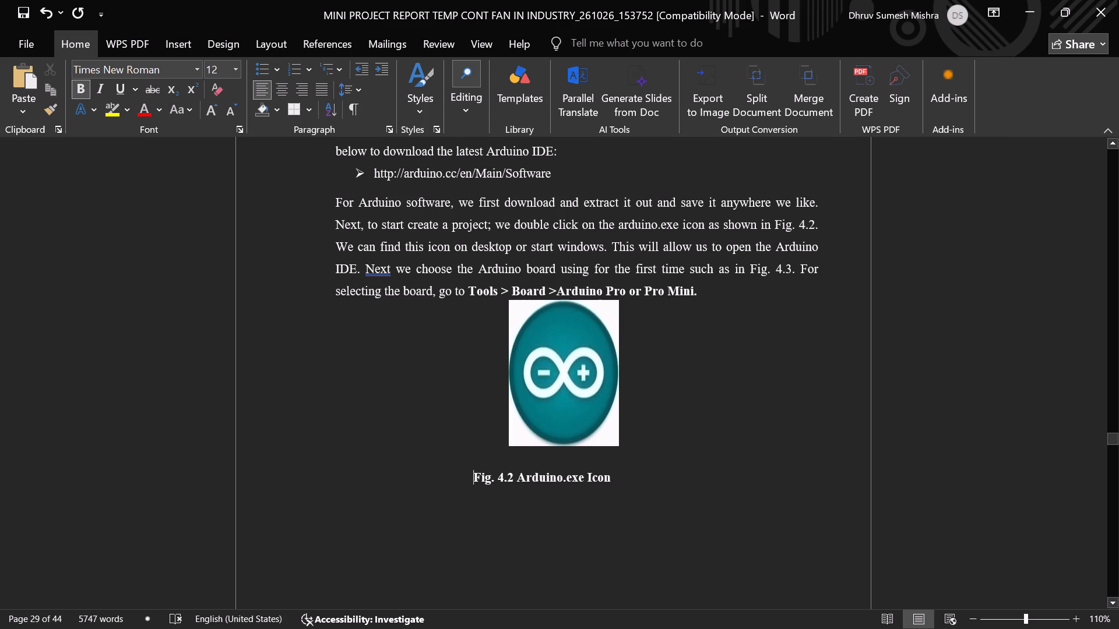
Change the figure references in the "For Arduino software" paragraph to Fig. 4.1 for the arduino.exe icon and Fig. 4.2 for the board choice.
scroll(807, 225, "right", 1)
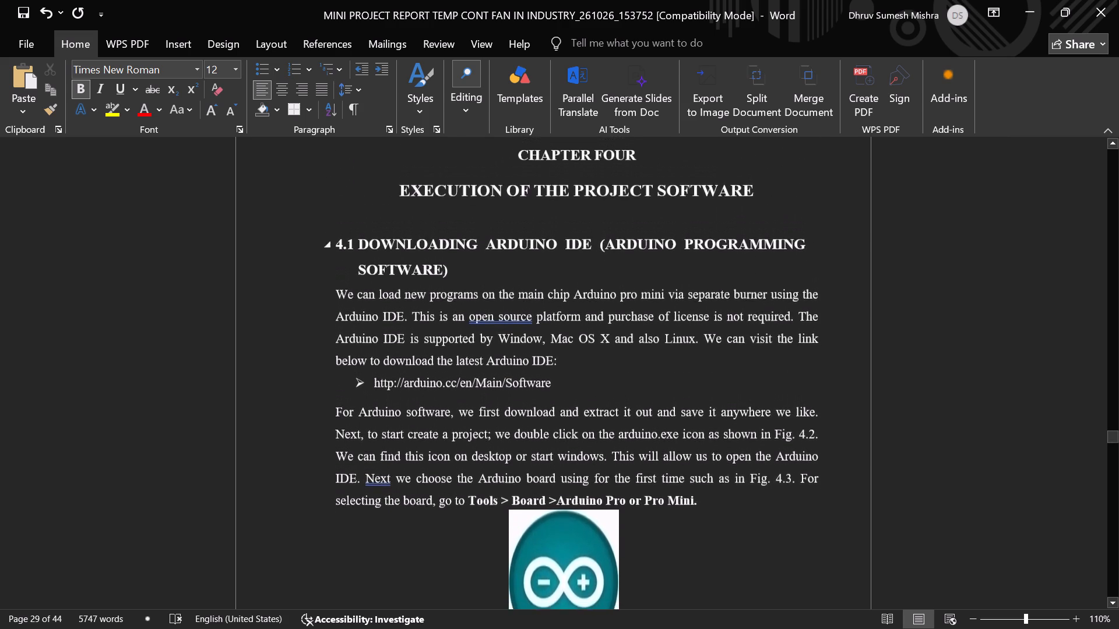
scroll(807, 225, "right", 1)
left_click(814, 295)
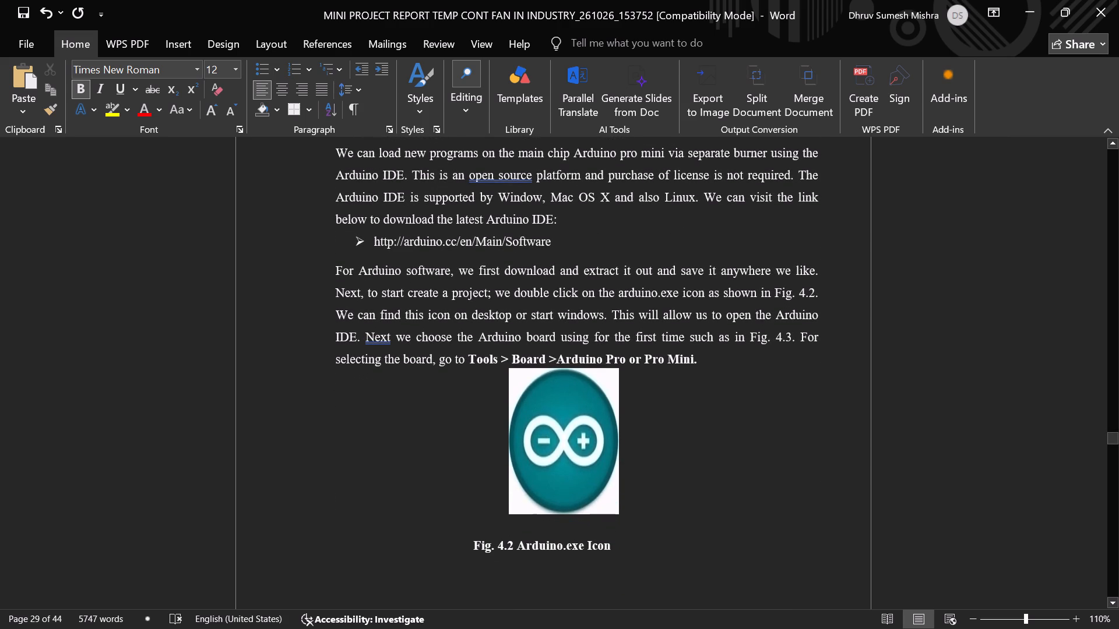
key("BackSpace")
key("1")
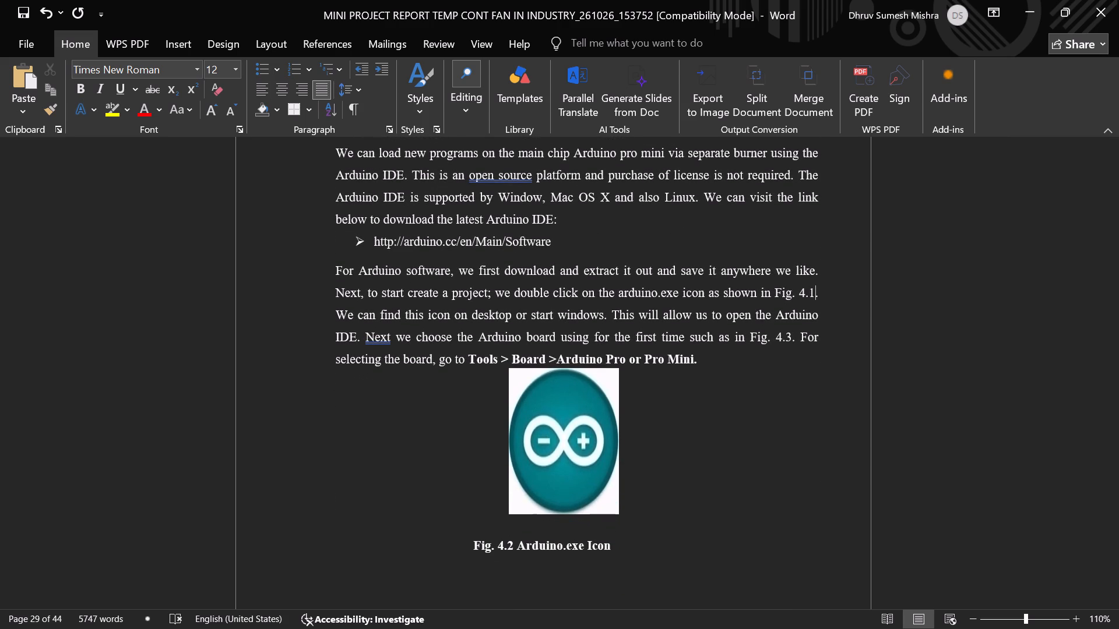
key("Up")
key("Down")
key("Down")
key("Down")
key("Left")
key("Left")
key("Left")
key("Left")
key("BackSpace")
key("2")
Renumber the Arduino.exe Icon caption as Fig. 4.1 and add an extra space after the number.
key("Down")
key("Down")
key("Down")
key("Right")
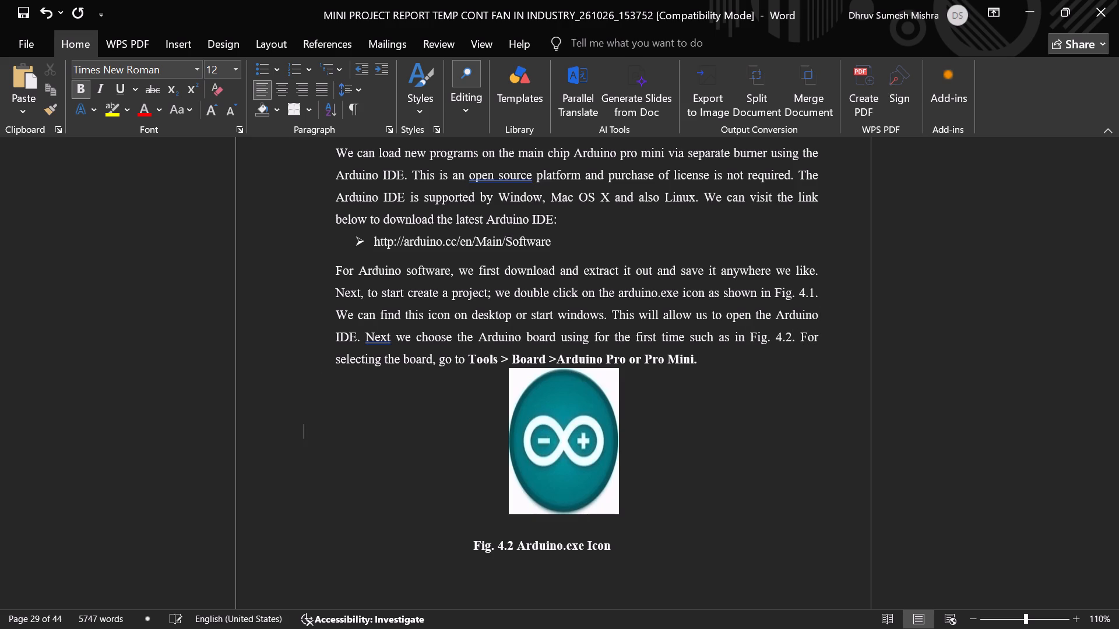
key("Up")
key("Up")
key("Right")
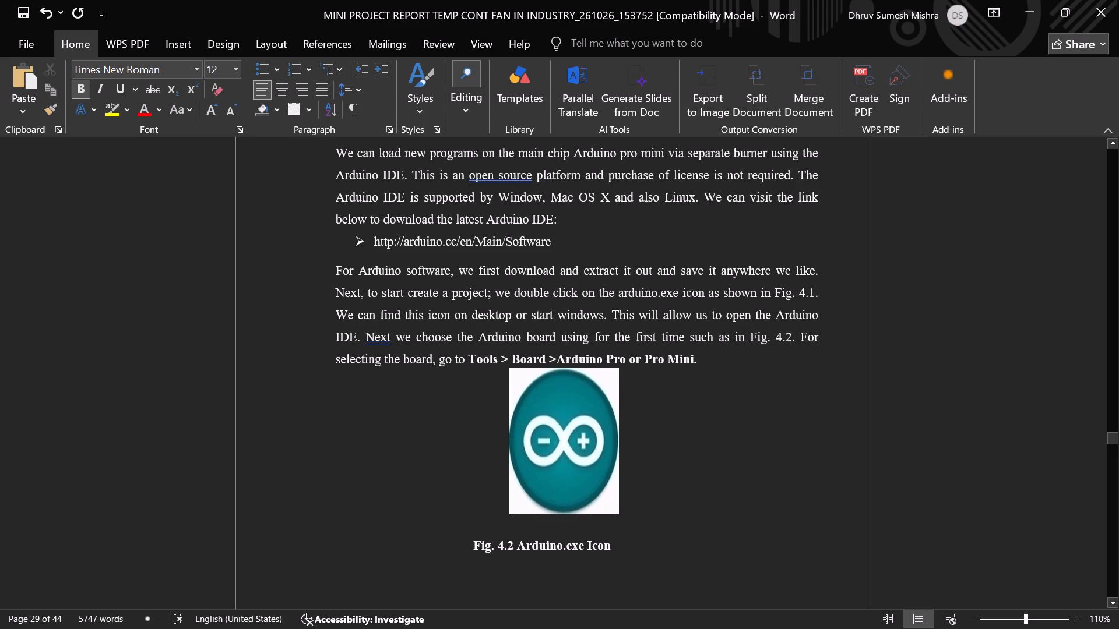
scroll(727, 404, "down", 1)
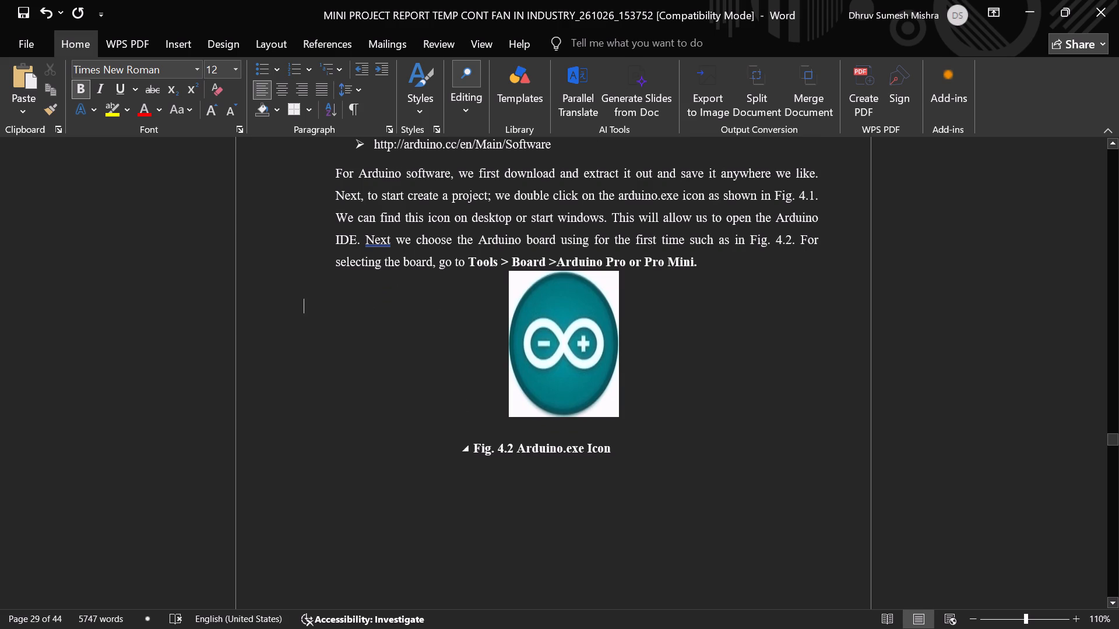
left_click(511, 442)
key("BackSpace")
key("1")
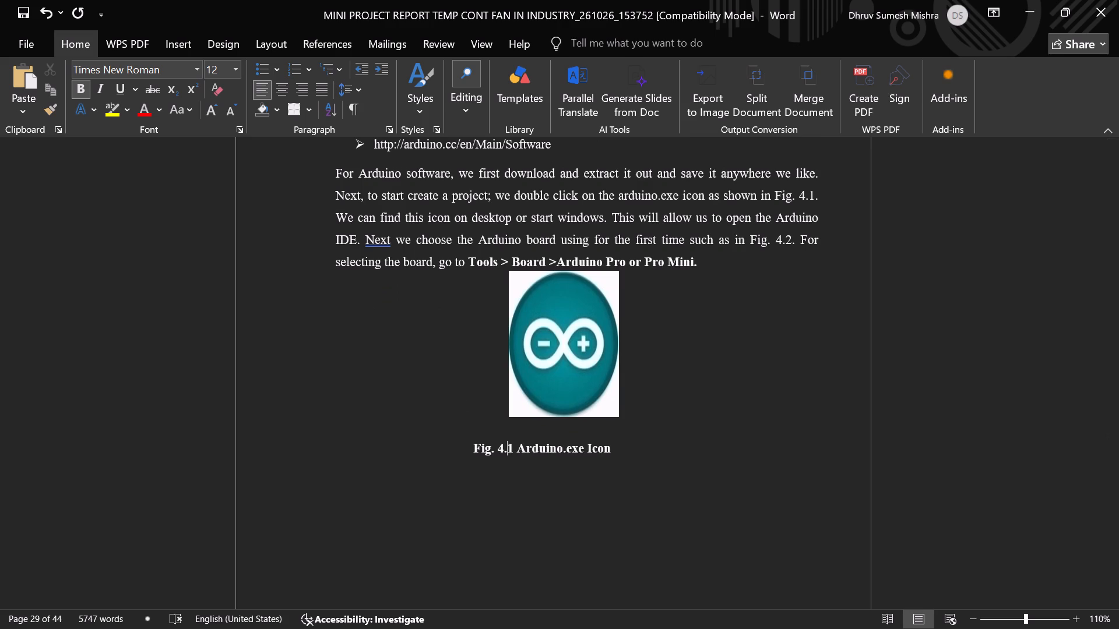
key("space")
key("space")
key("BackSpace")
Stretch the Arduino logo picture horizontally to about one and a half times its width, keeping its height.
left_click(550, 332)
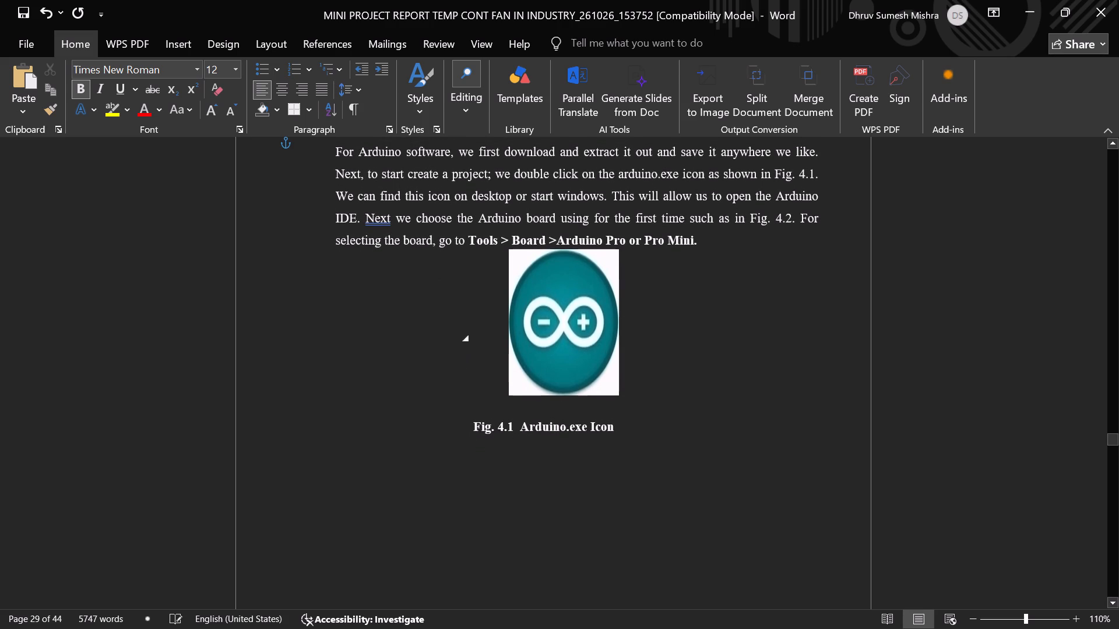
left_click_drag(621, 324, 671, 329)
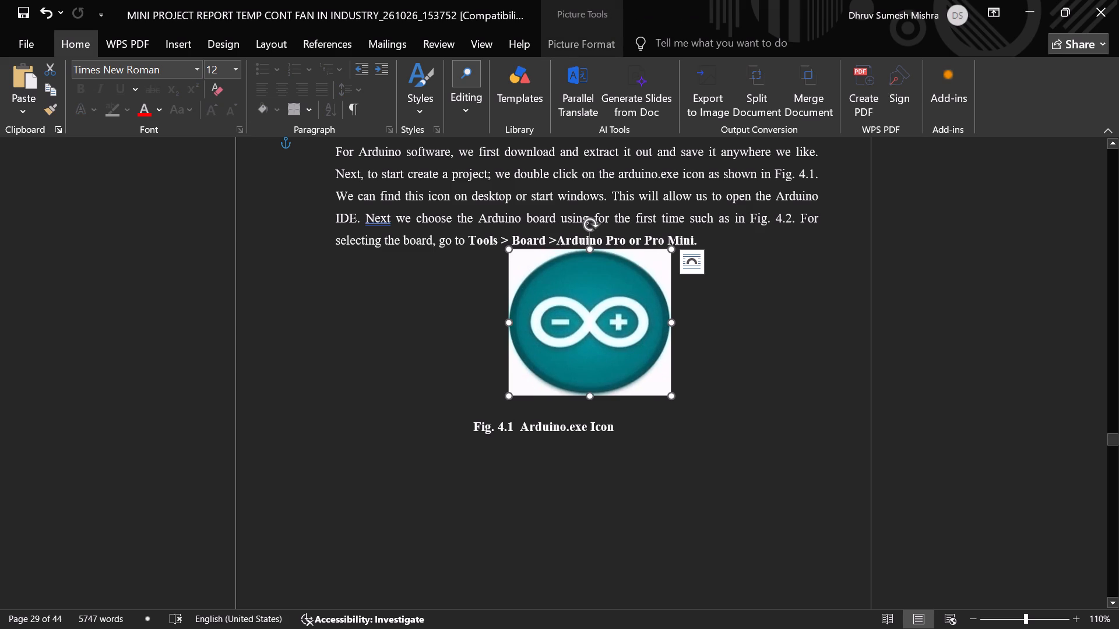
Insert a line break after the sentence ending "Tools > Board >Arduino Pro or Pro Mini." above the Arduino logo.
left_click(706, 243)
key("Return")
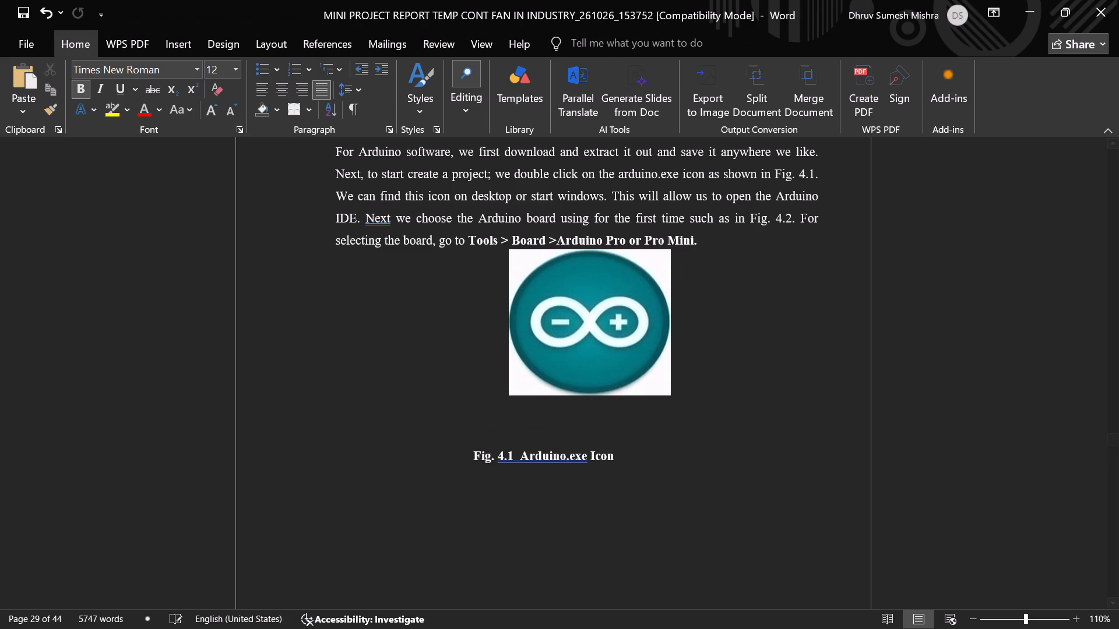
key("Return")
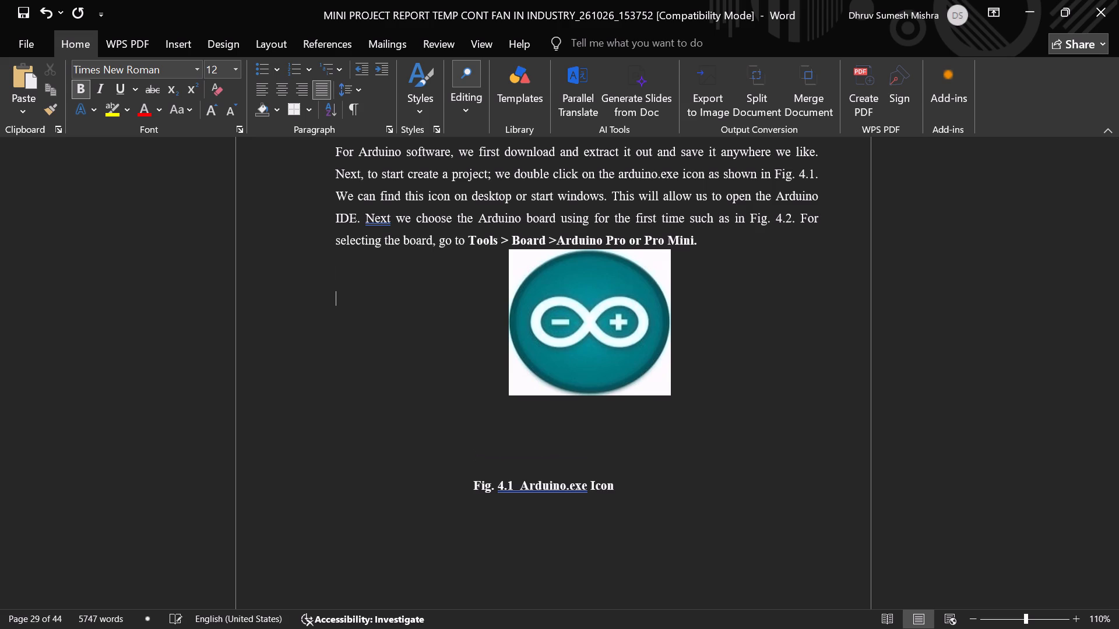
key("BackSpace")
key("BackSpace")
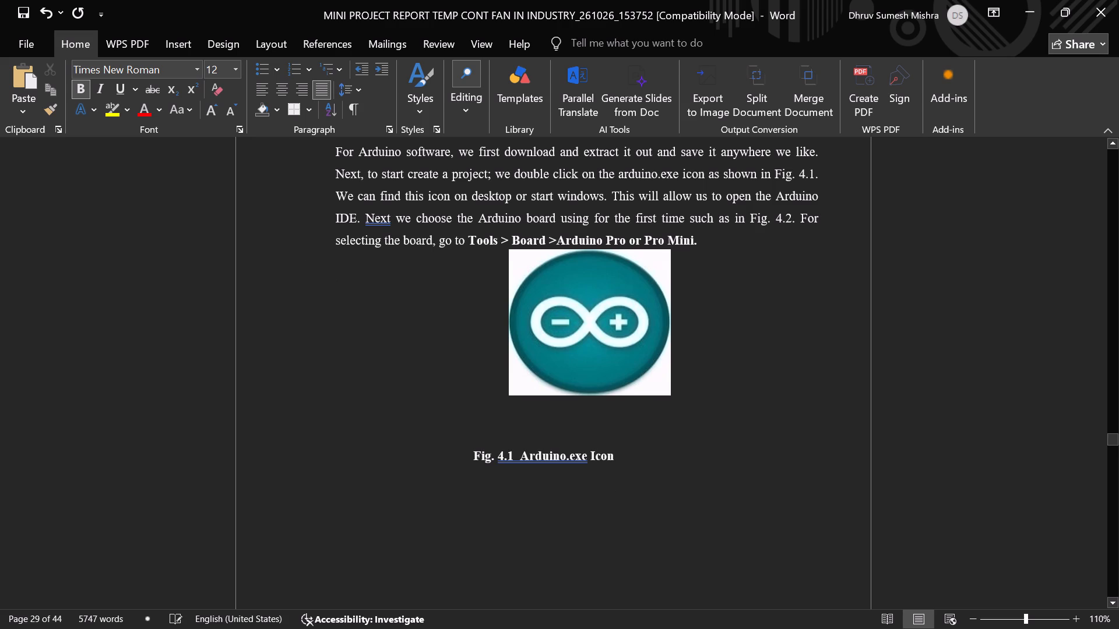
Move the Arduino logo picture slightly down and left, into the gap between the paragraph and the Fig. 4.1 caption.
left_click(654, 305)
left_click_drag(621, 312, 597, 337)
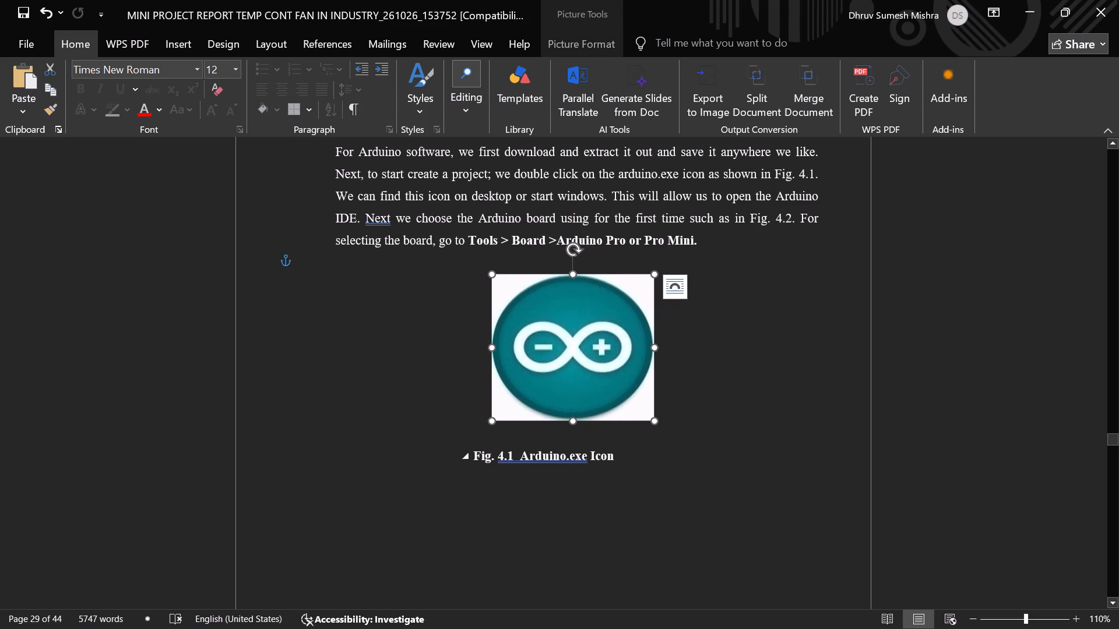
left_click(576, 367)
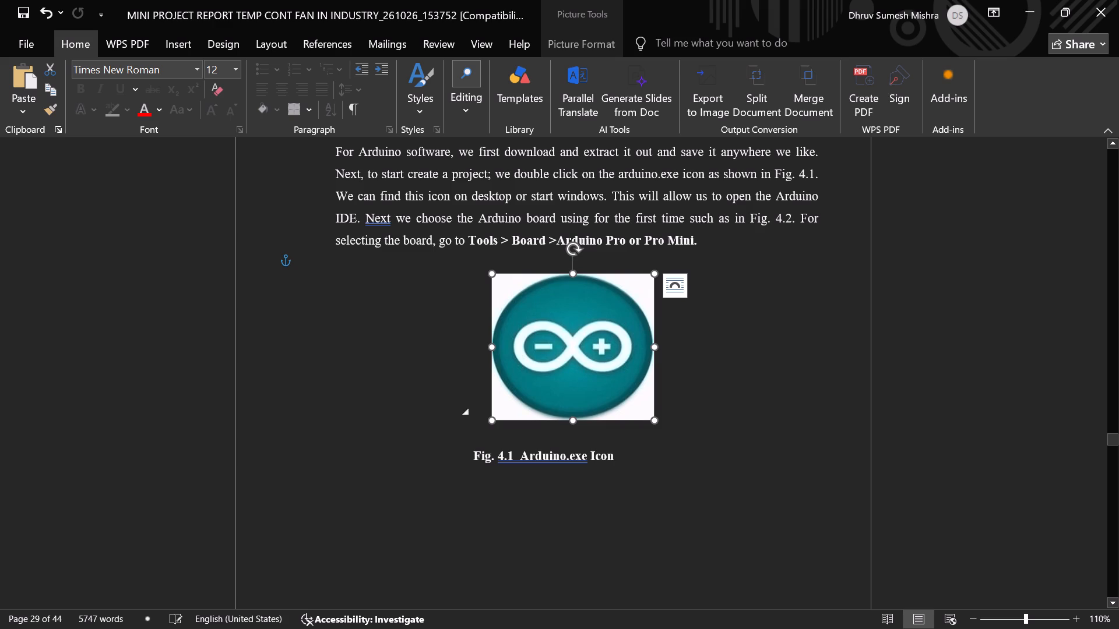
Shift the Fig. 4.1 Arduino.exe Icon caption to the right with eight leading spaces, centring it under the logo.
left_click(472, 455)
key("space")
key("space")
key("space")
key("space")
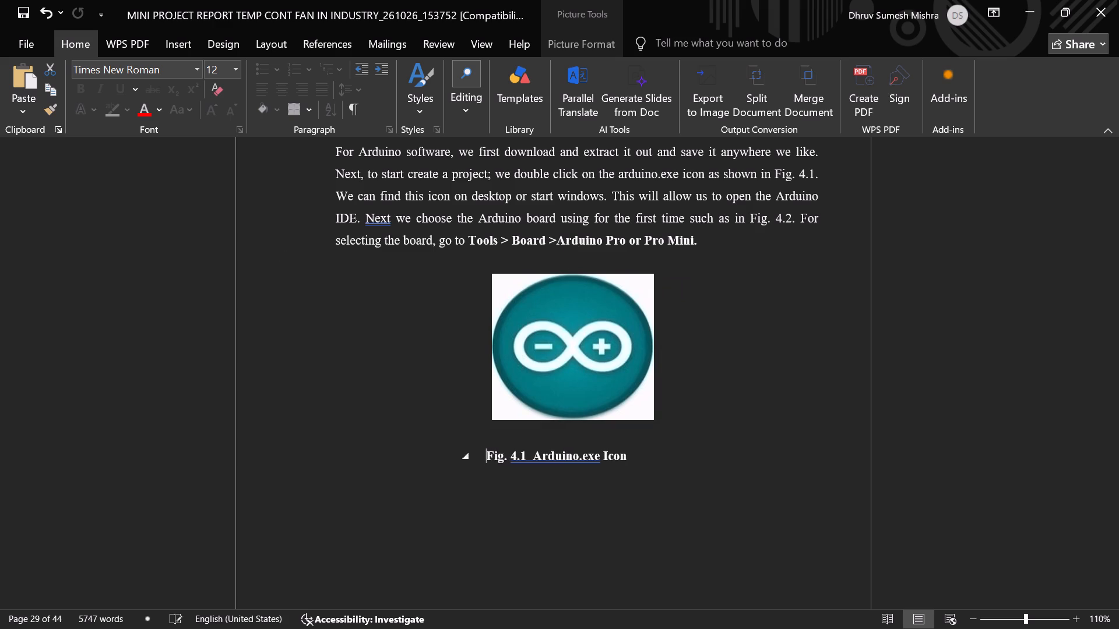
key("space")
key("space")
key("space")
key("space")
Renumber the "Selection of Arduino Pro Mini" caption as Fig. 4.2.
scroll(472, 455, "down", 3)
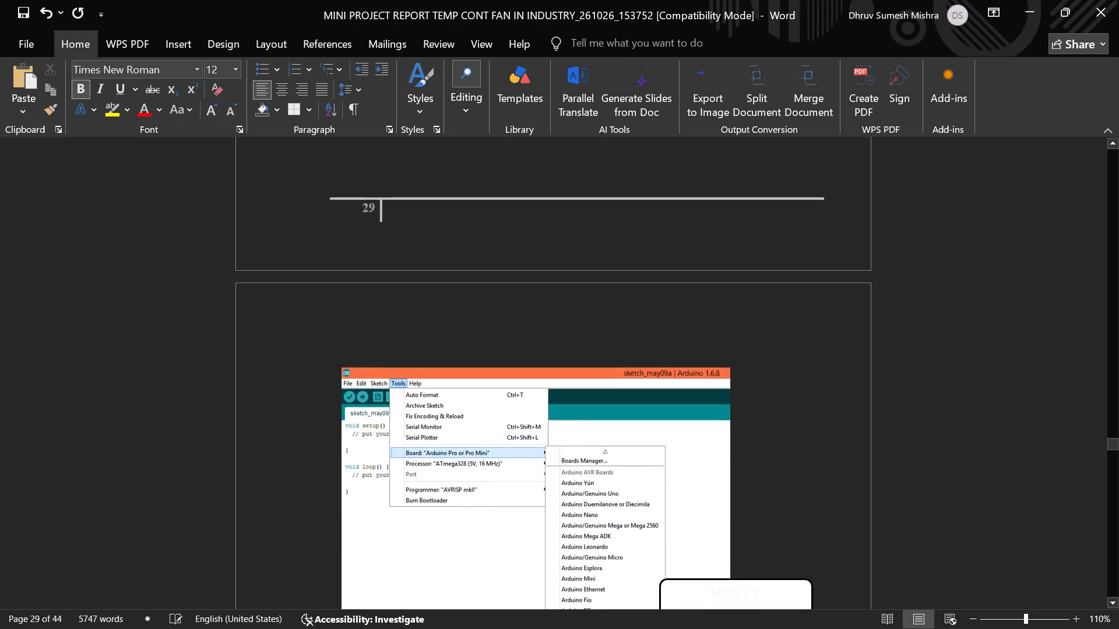
scroll(472, 455, "down", 3)
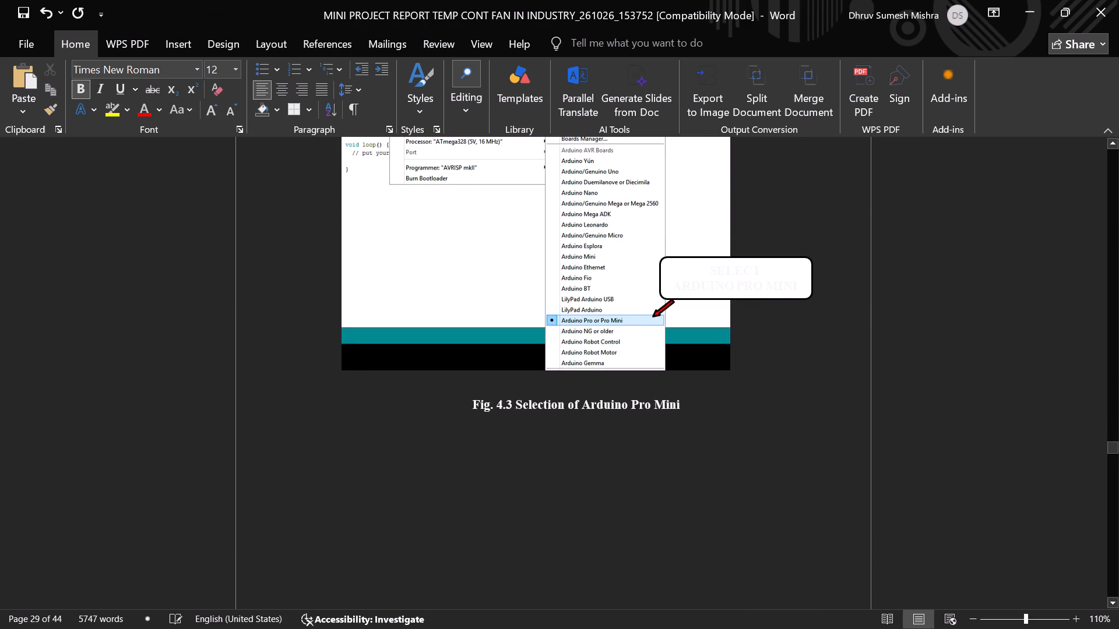
left_click(516, 408)
key("Left")
key("BackSpace")
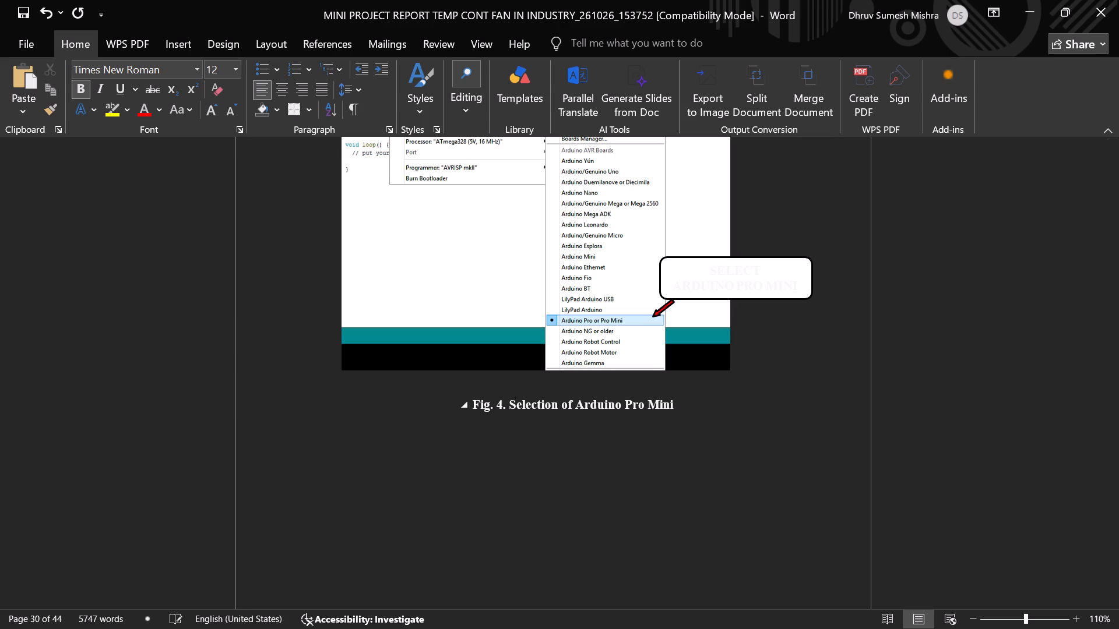
key("2")
Replace "Pro Mini" with "Nano" in the Fig. 4.2 caption so it reads "Selection of Arduino Nano".
key("Right")
key("Right")
key("Right")
key("Right")
key("Right")
key("Right")
key("Right")
key("Right")
key("Right")
key("Right")
key("Right")
key("Right")
key("Right")
key("Right")
key("Right")
key("Right")
key("Right")
key("Right")
key("Right")
key("Right")
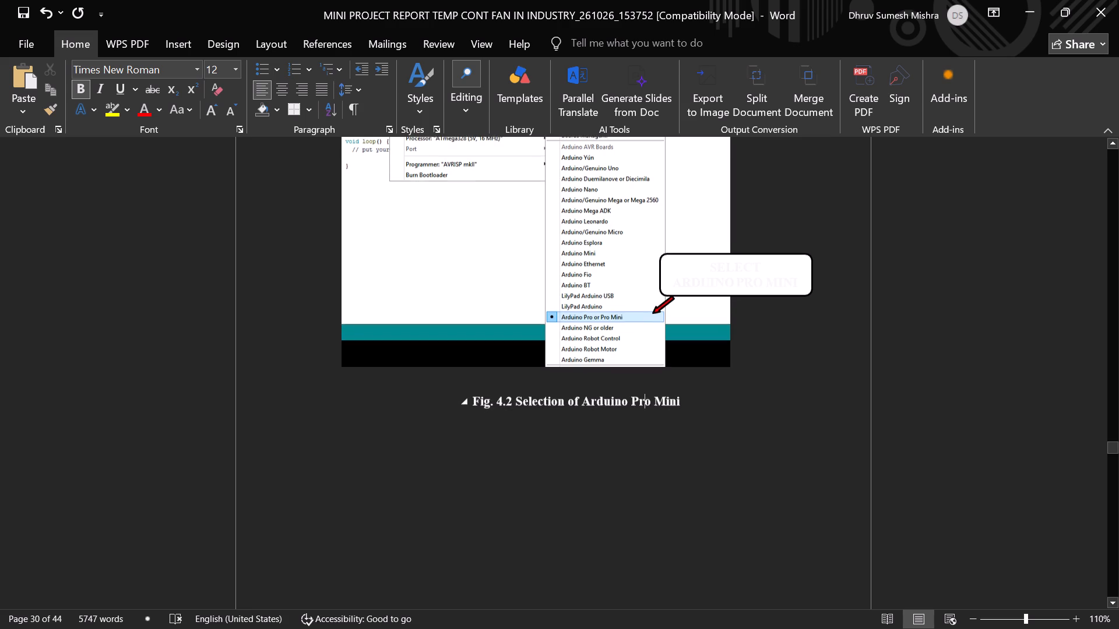
key("Right")
key("Right")
key("Right")
key("Right")
key("Right")
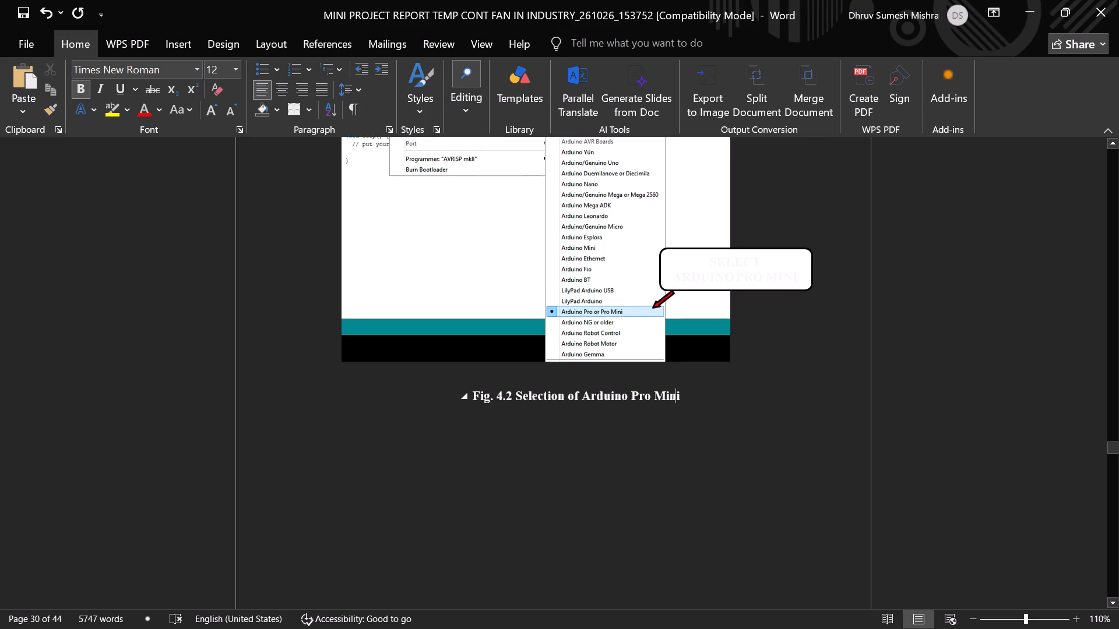
key("Right")
key("BackSpace")
key("BackSpace")
key("BackSpace")
key("BackSpace")
key("BackSpace")
key("BackSpace")
key("BackSpace")
key("BackSpace")
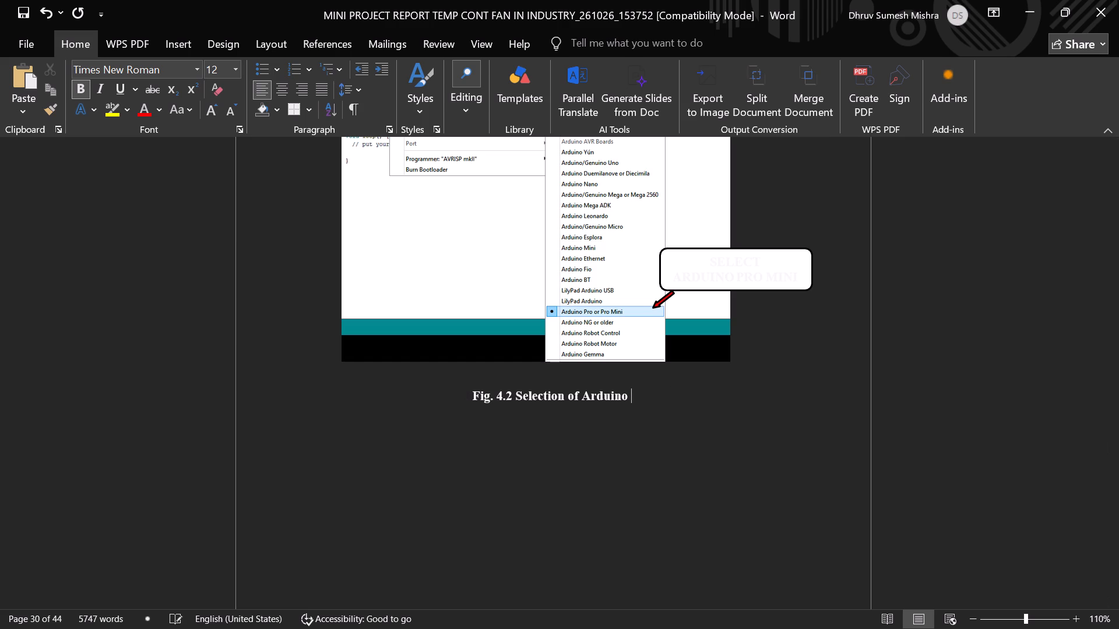
Shrink the board-selection picture above the Fig. 4.2 caption to about 83% of its width and about 72% of its height.
scroll(516, 408, "down", 1)
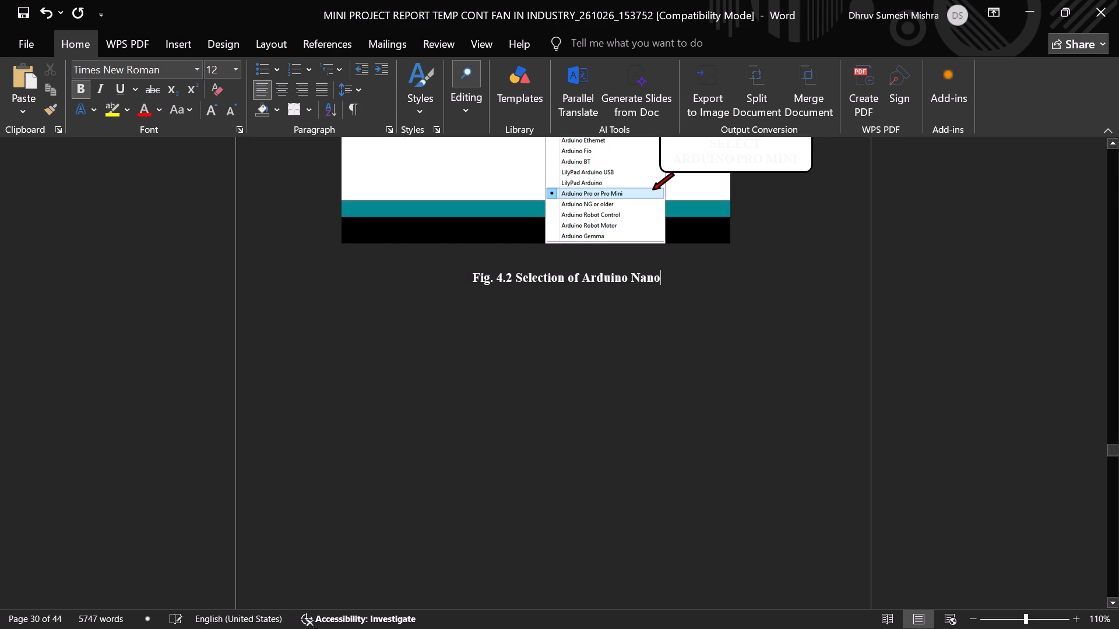
scroll(516, 408, "down", 3)
scroll(516, 408, "up", 8)
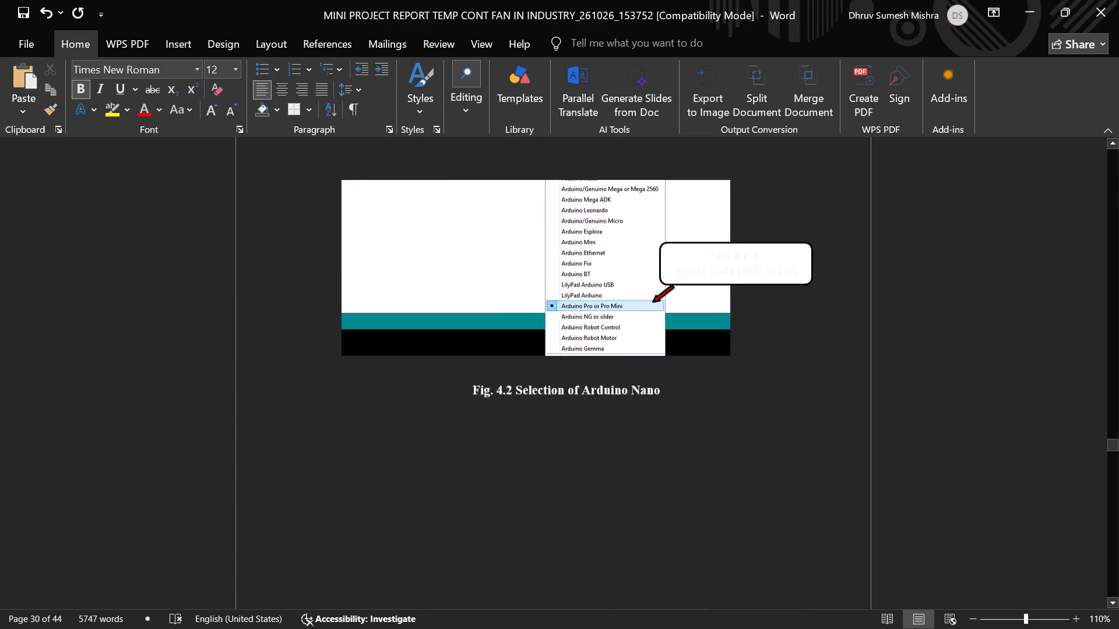
scroll(516, 408, "down", 3)
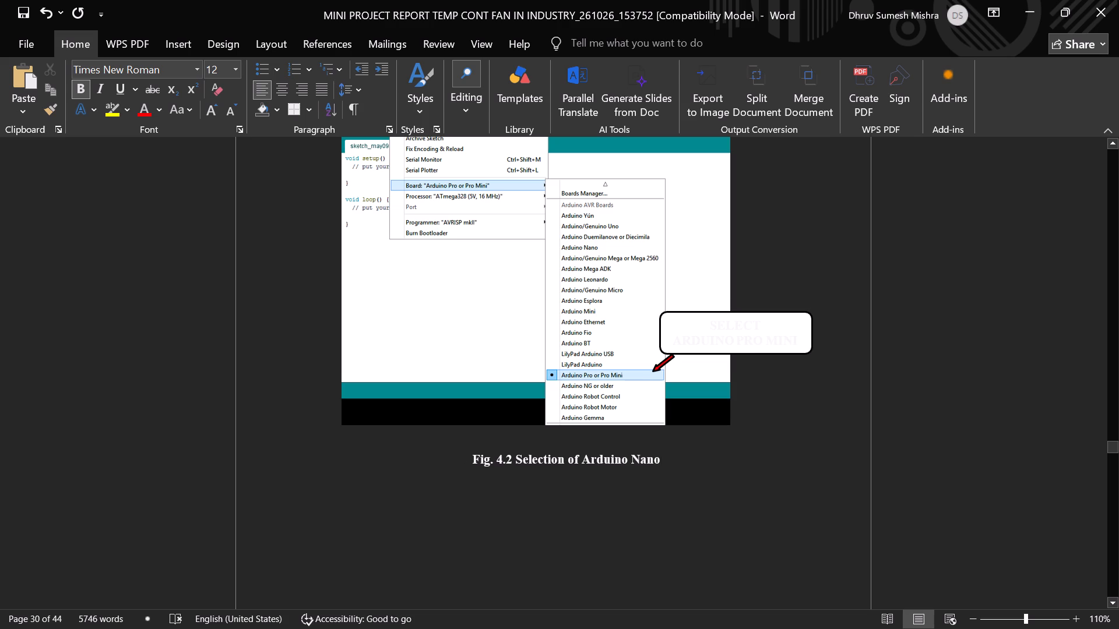
scroll(729, 300, "down", 5)
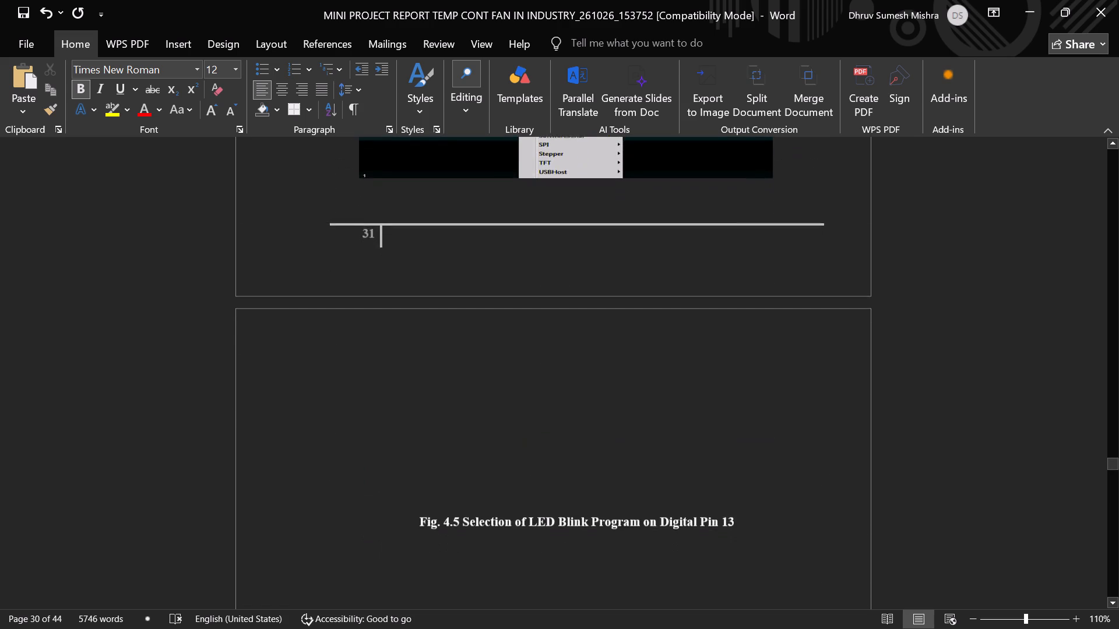
scroll(729, 300, "up", 1)
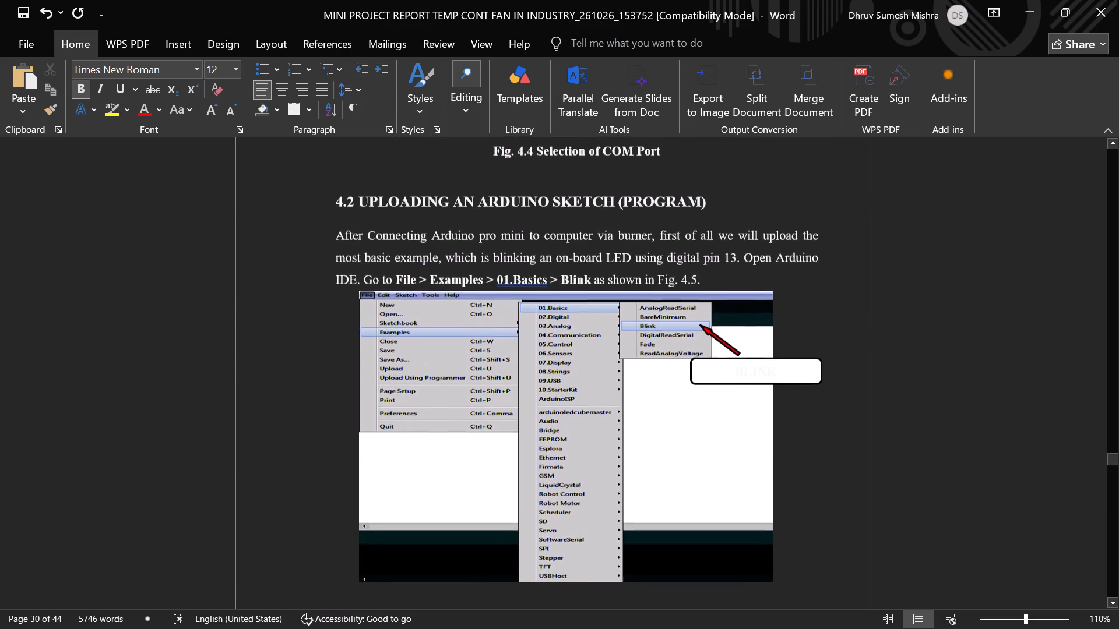
scroll(729, 300, "up", 5)
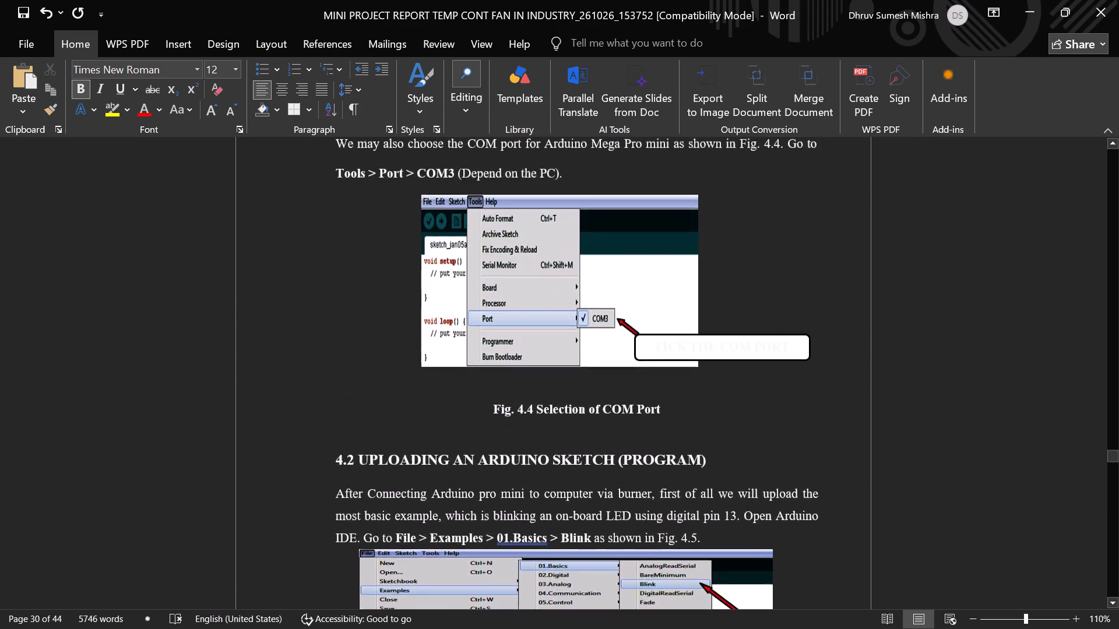
scroll(729, 300, "up", 5)
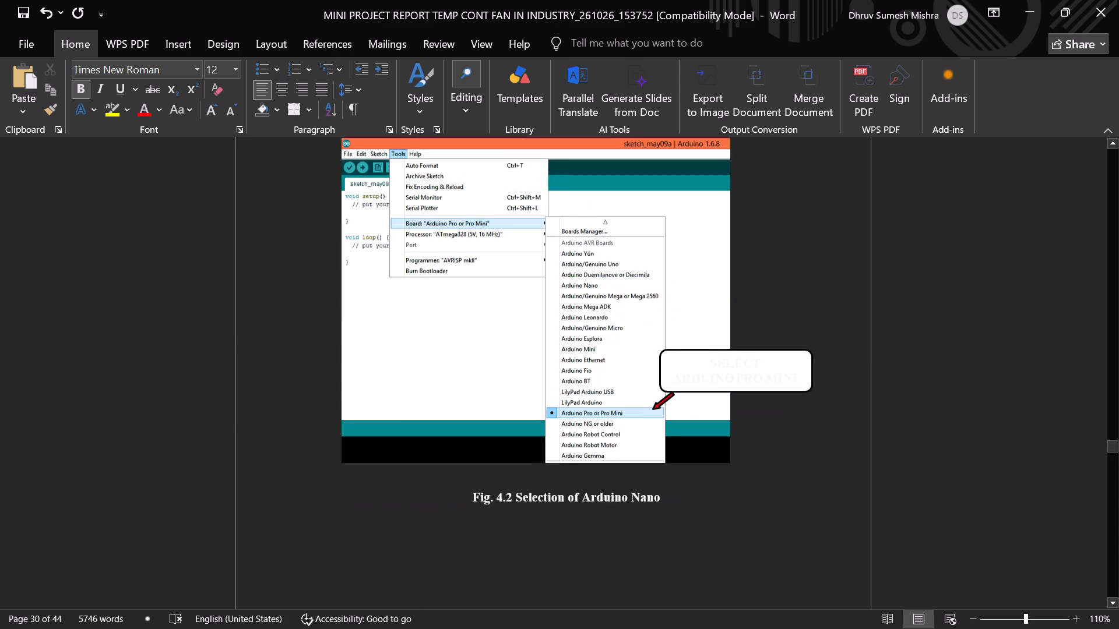
left_click(615, 313)
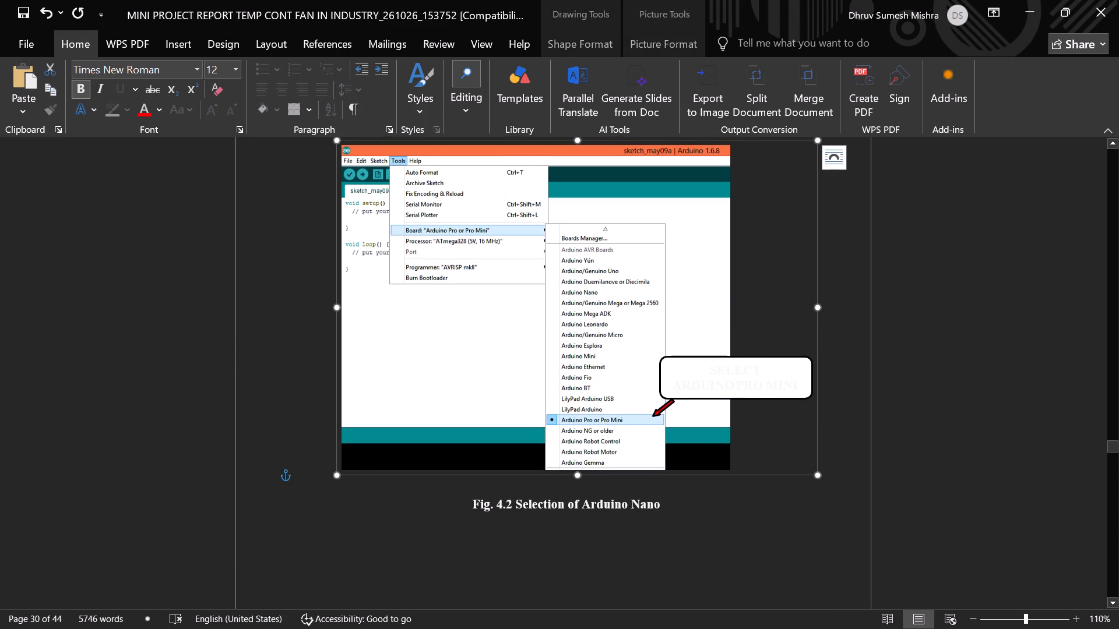
left_click_drag(337, 476, 397, 413)
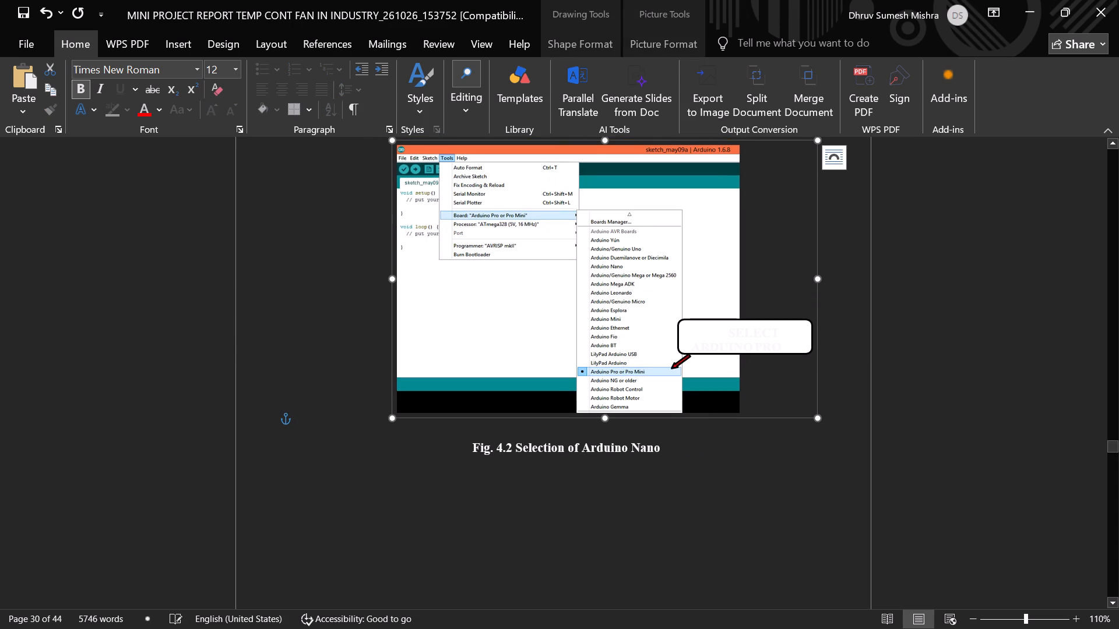
left_click_drag(814, 419, 779, 404)
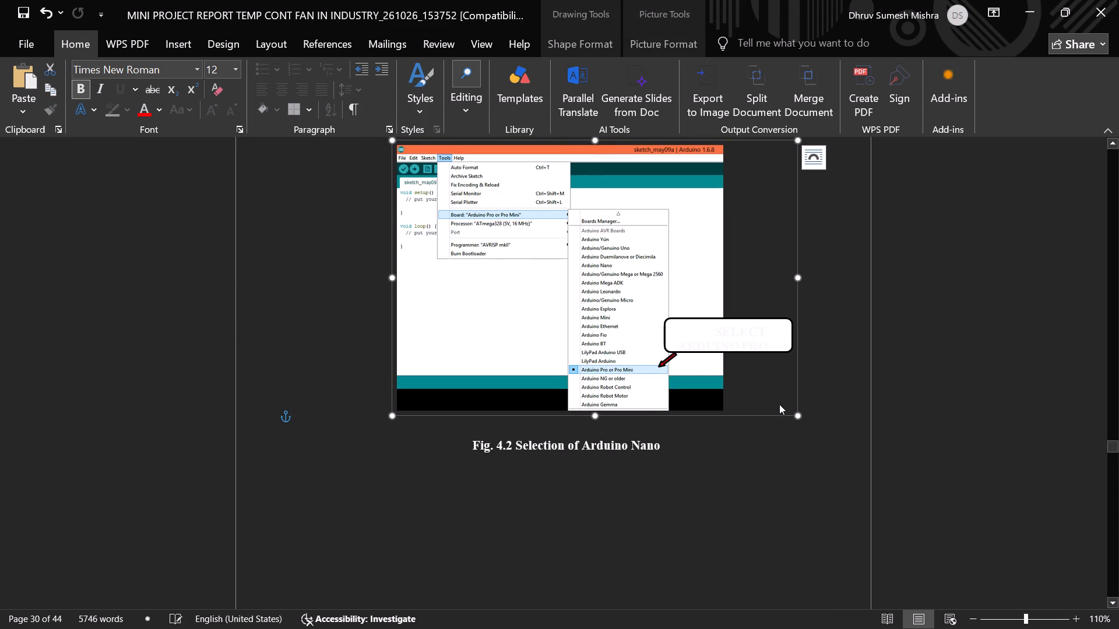
left_click_drag(797, 416, 785, 377)
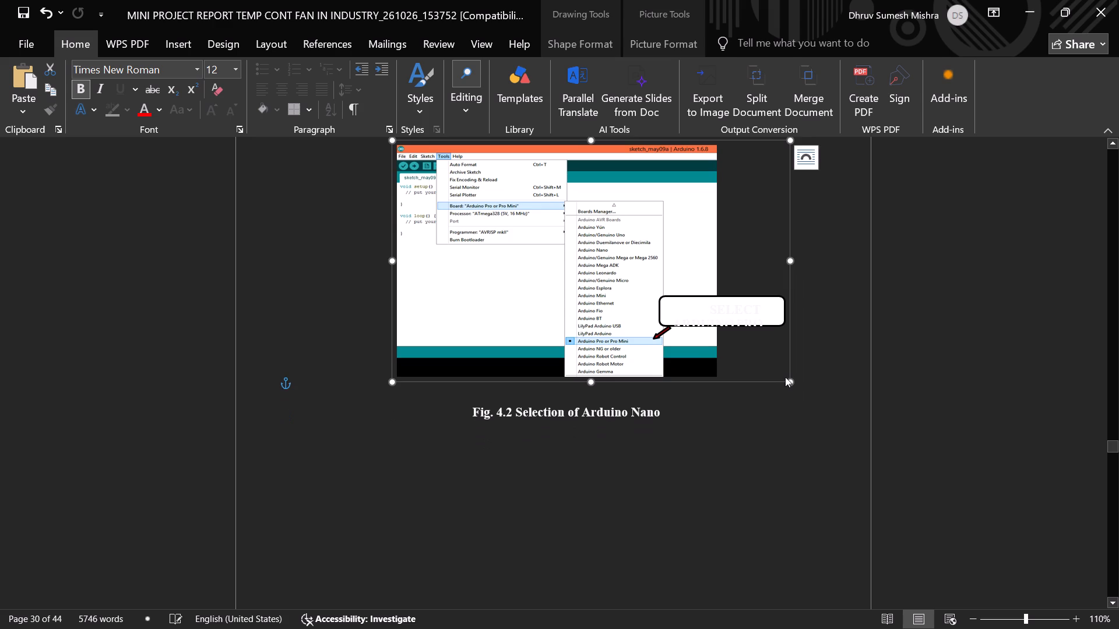
Delete the empty space after the Fig. 4.2 caption, bringing the COM port paragraph up onto the same page.
scroll(785, 377, "down", 4)
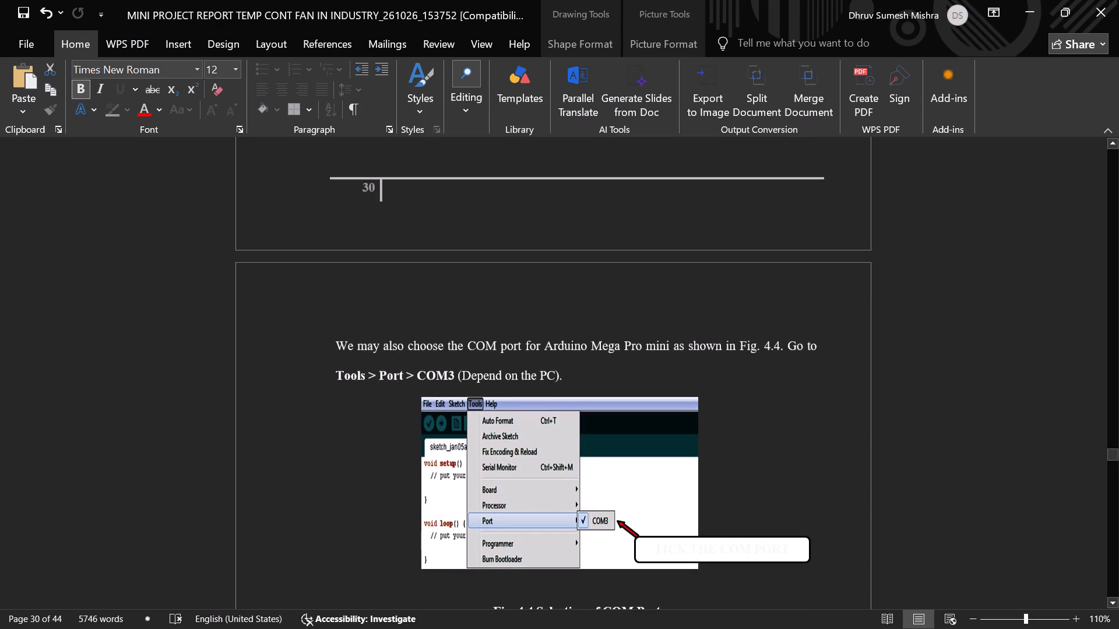
scroll(423, 262, "up", 5)
scroll(671, 464, "down", 1)
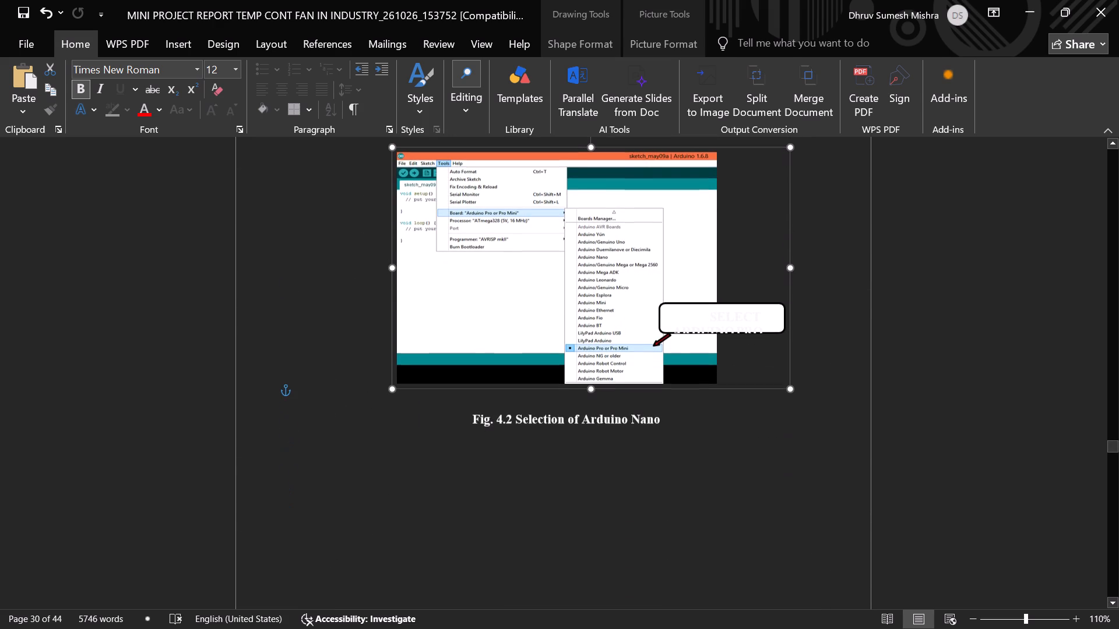
left_click(675, 417)
key("Return")
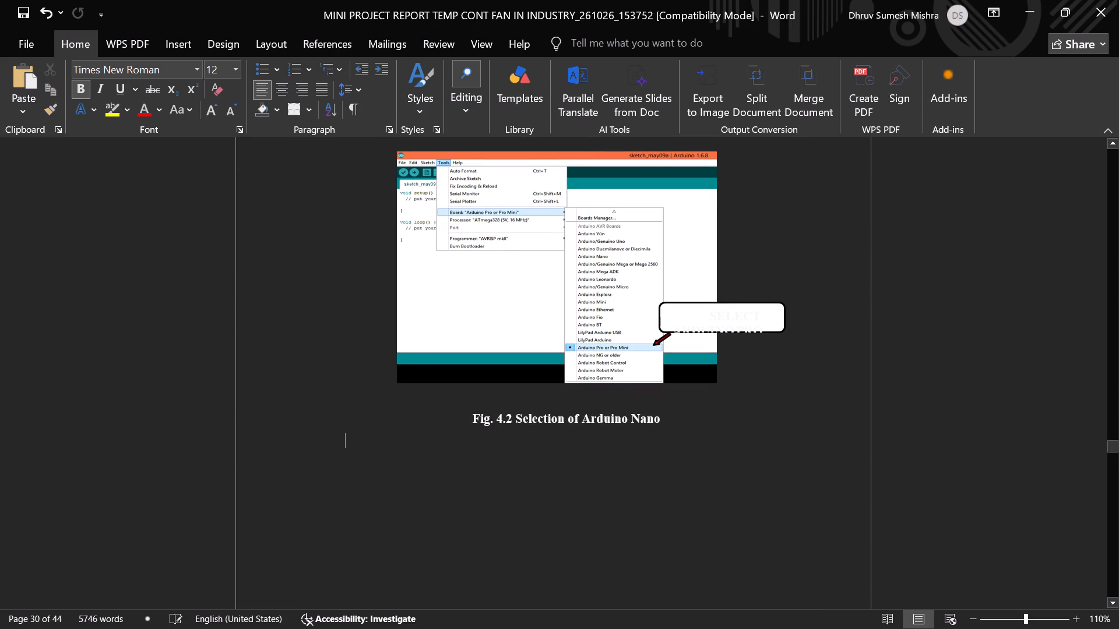
key("shift+Down")
key("shift+Down")
key("shift+Up")
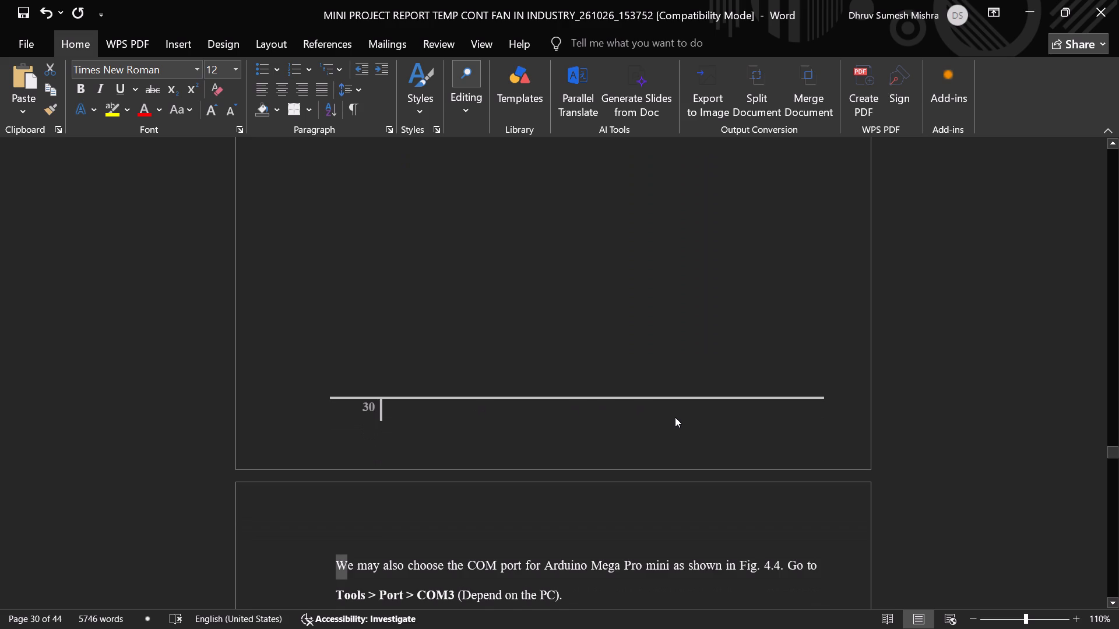
key("shift+Left")
key("shift+Right")
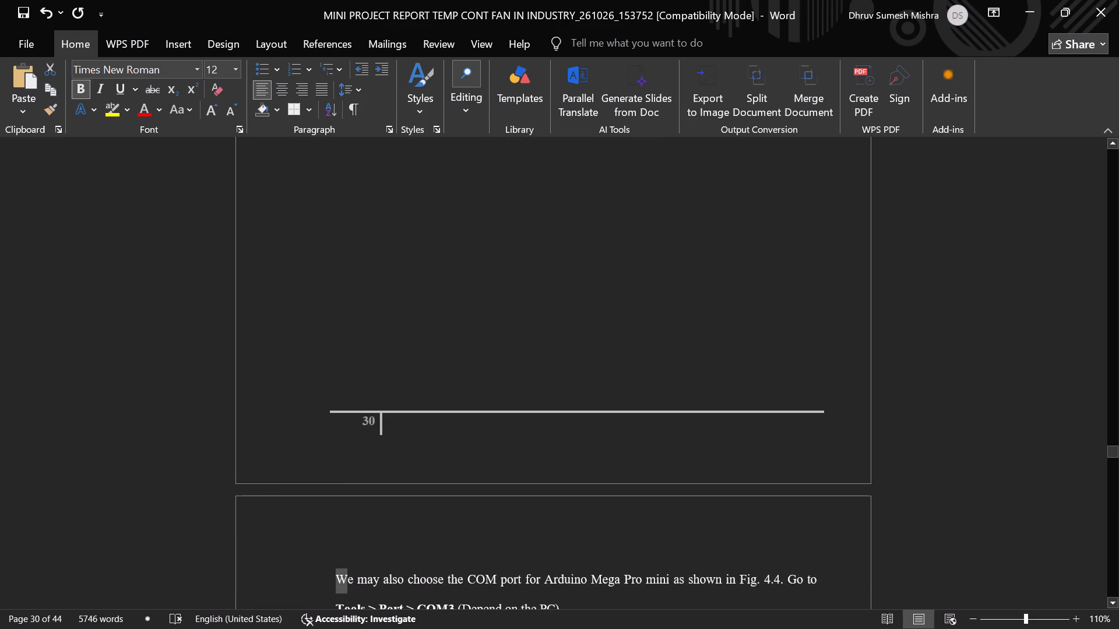
key("shift+Left")
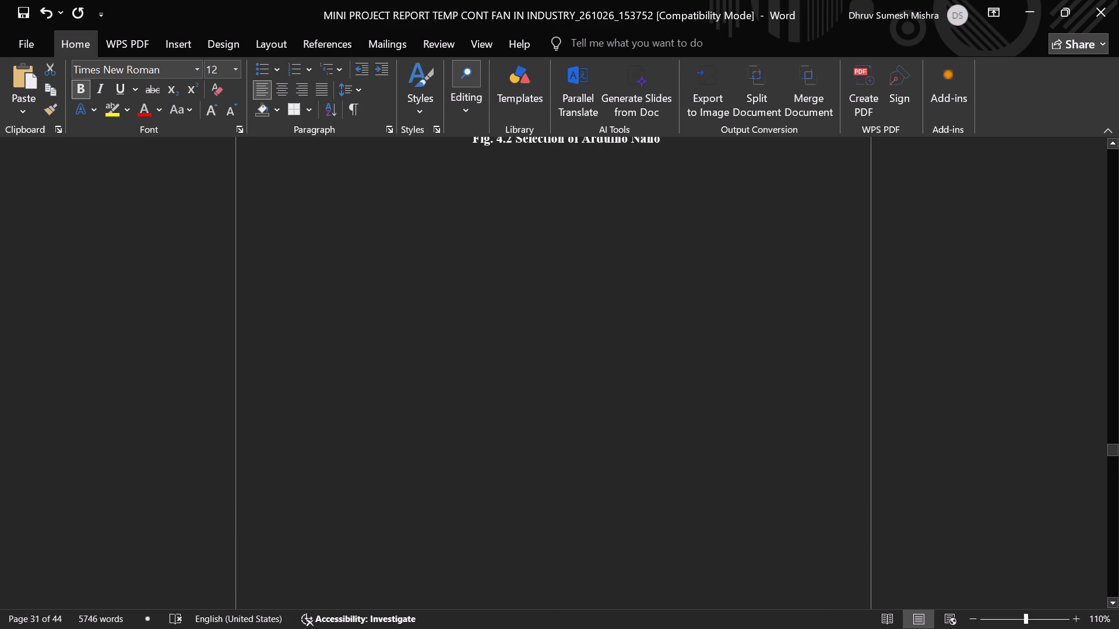
scroll(489, 197, "up", 1)
left_click(489, 197)
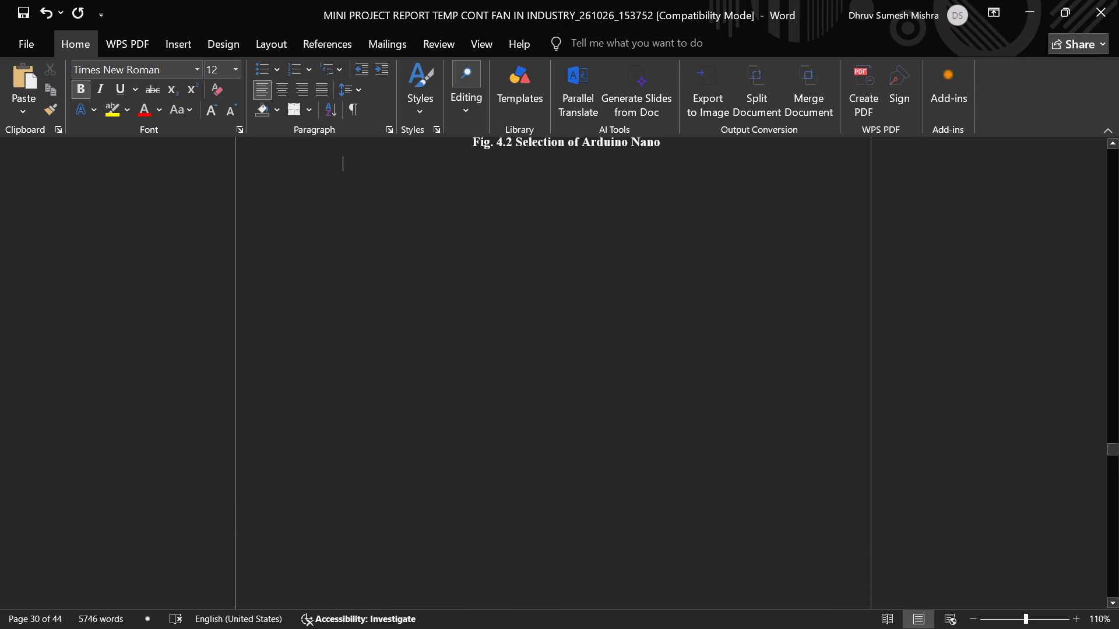
left_click_drag(343, 168, 367, 628)
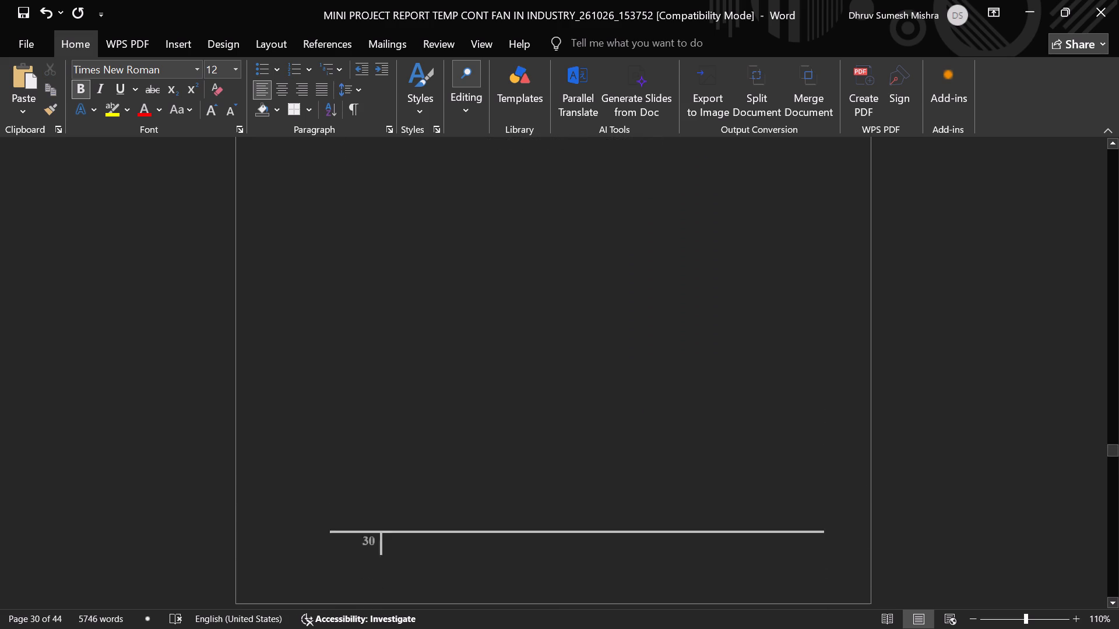
left_click_drag(367, 628, 304, 531)
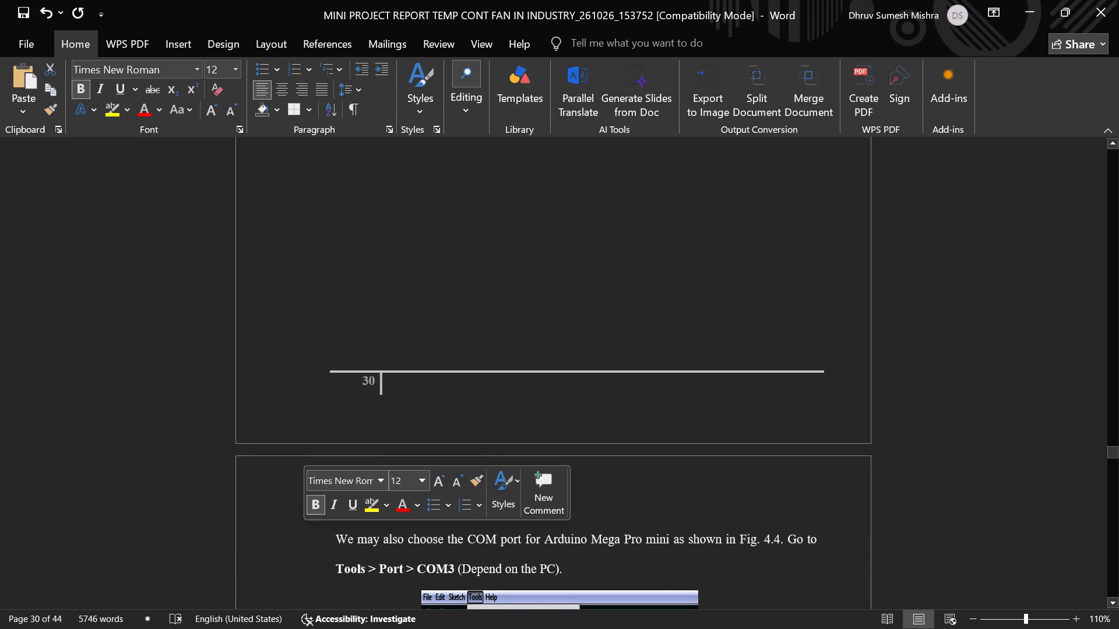
key("Delete")
scroll(398, 515, "up", 2)
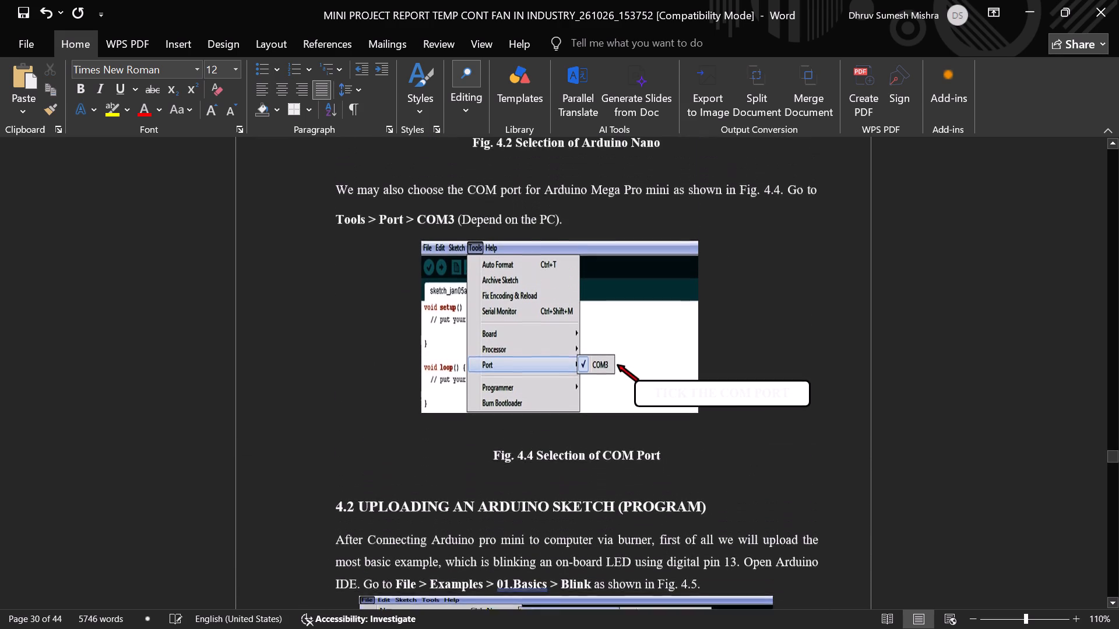
scroll(398, 515, "up", 2)
scroll(398, 515, "down", 2)
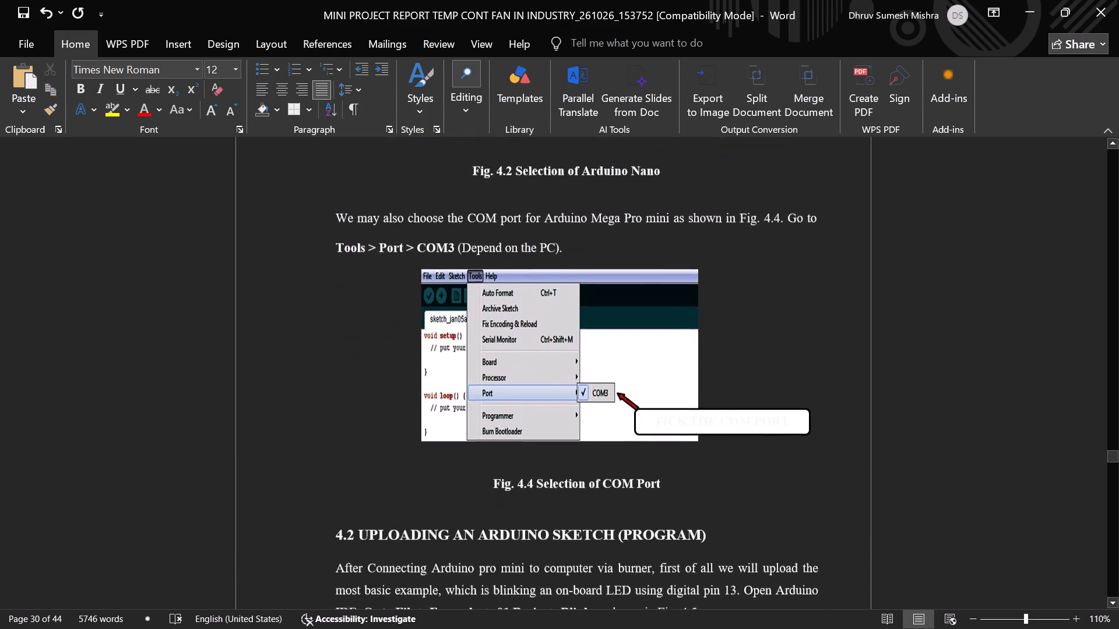
scroll(398, 515, "down", 1)
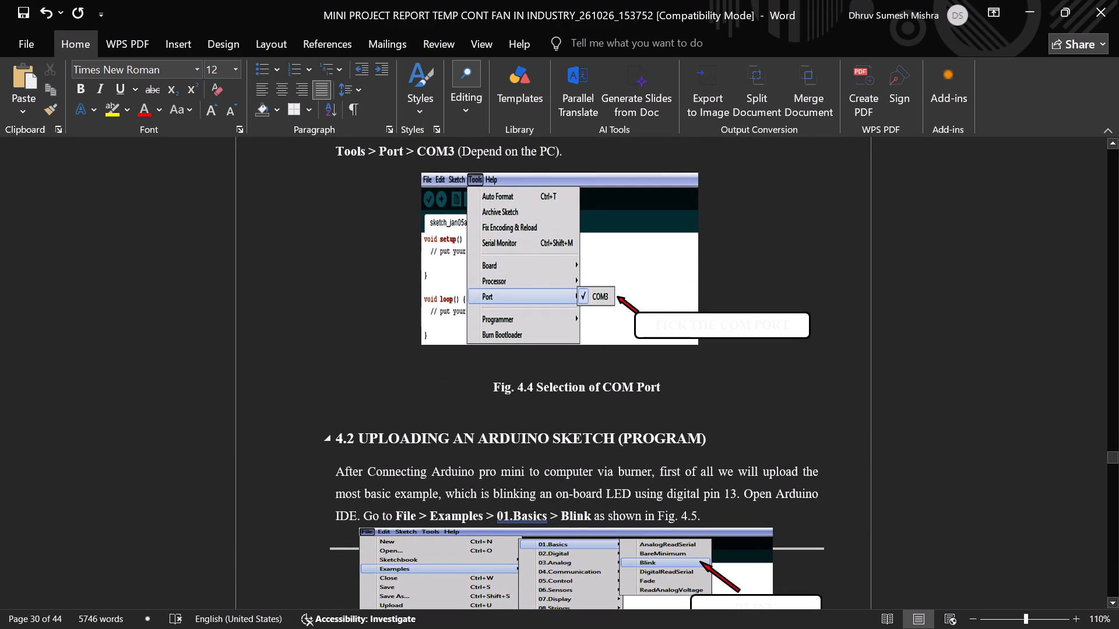
Remove the automatic numbering from the "UPLOADING AN ARDUINO SKETCH (PROGRAM)" heading and enter 4.2 as plain text before it.
left_click(335, 440)
key("Left")
key("Left")
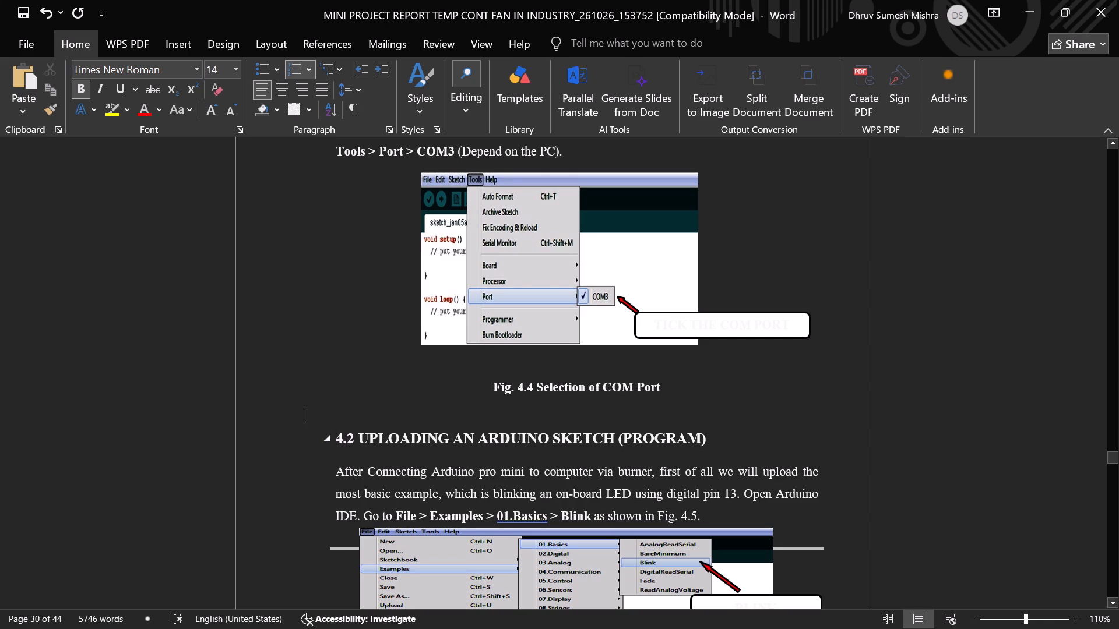
key("Right")
left_click(308, 75)
left_click(301, 122)
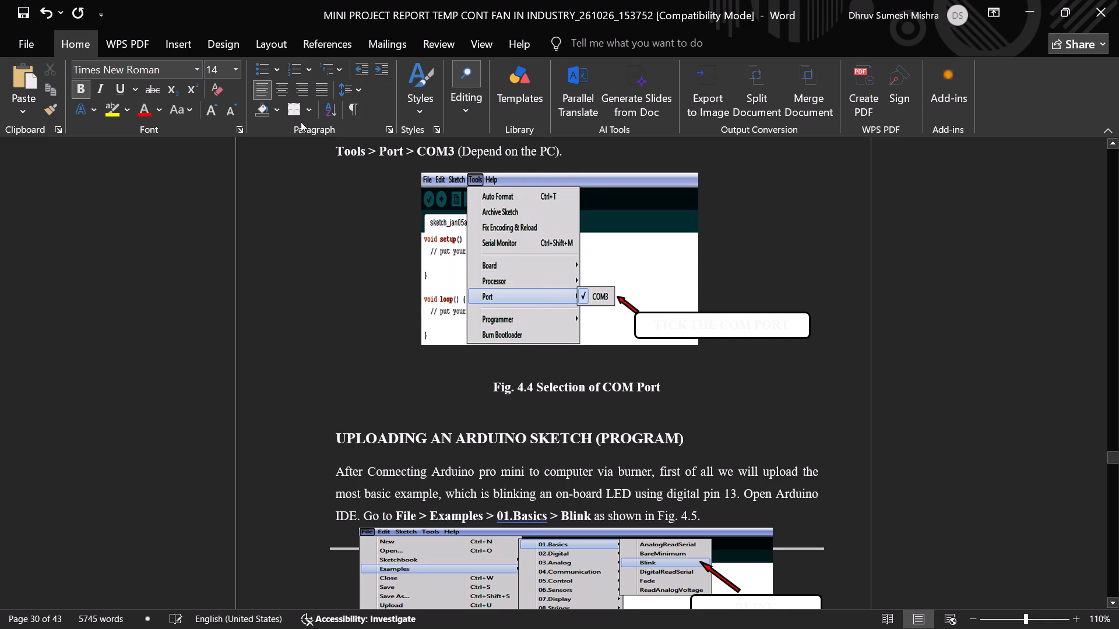
type("4.2")
Insert six blank lines before the 4.2 heading to push it onto the next page.
key("Left")
key("Left")
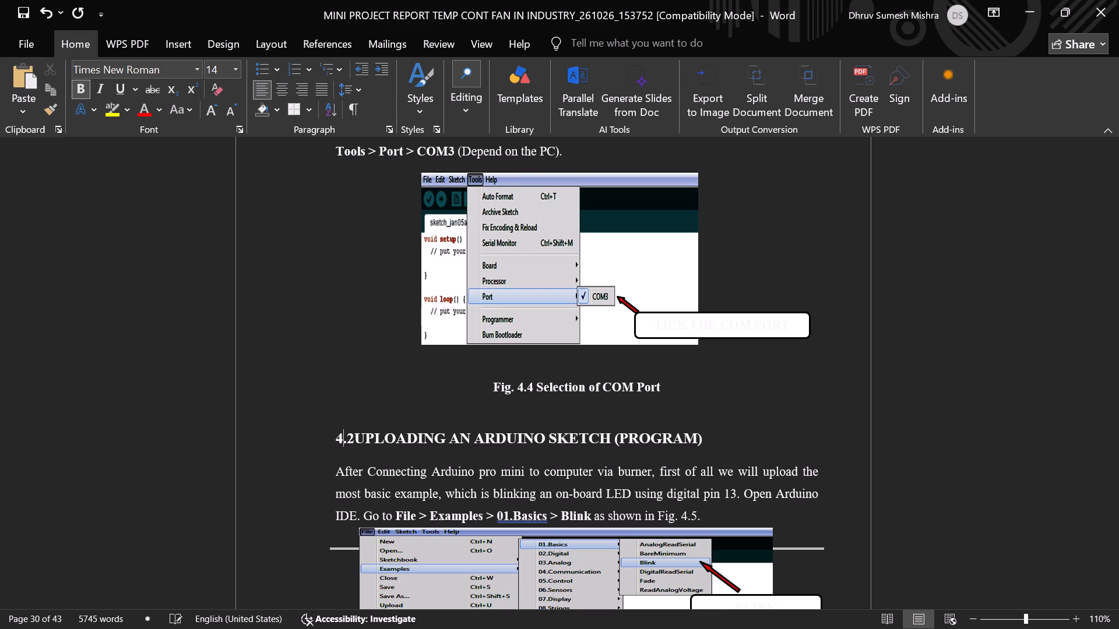
key("Left")
key("Return")
key("Return")
key("Return")
key("Return")
key("Return")
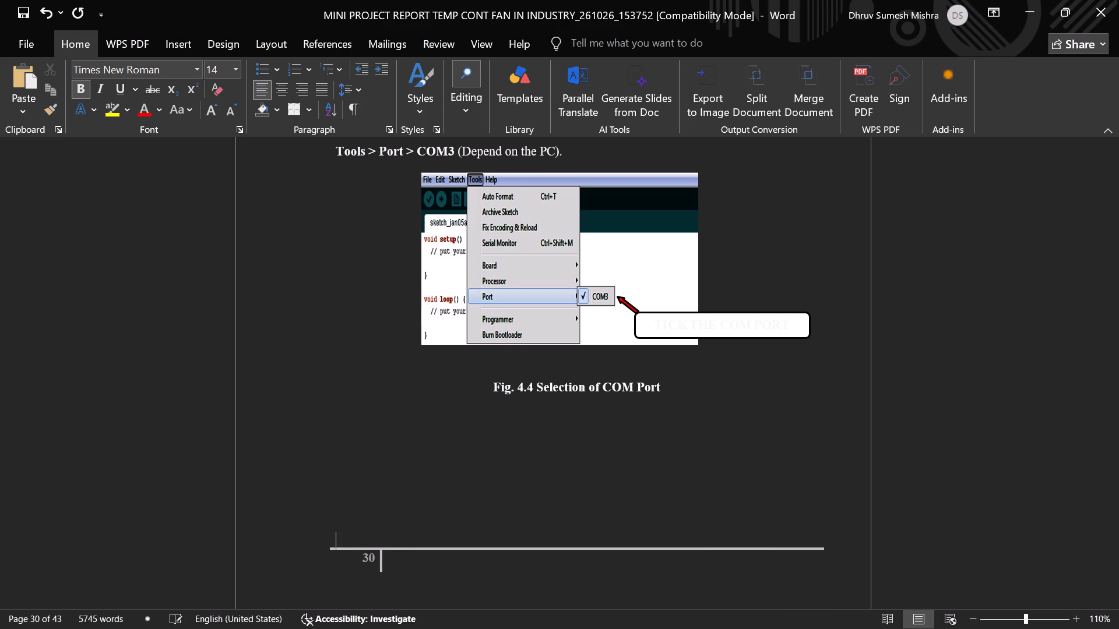
key("Return")
scroll(301, 122, "down", 2)
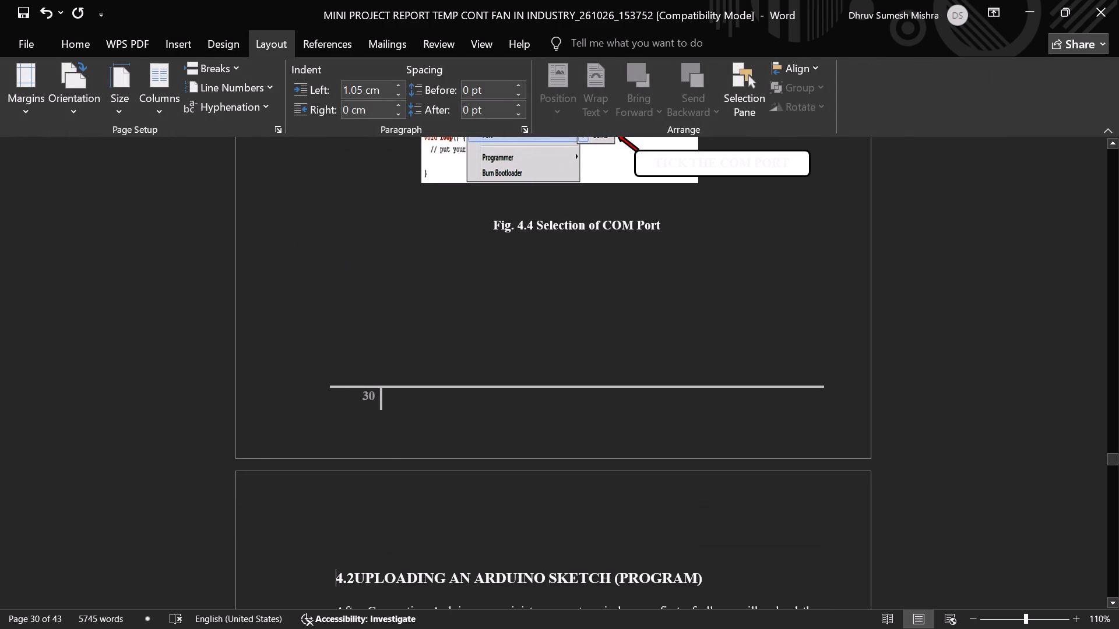
Insert a blank line between the Fig. 4.2 caption and the COM port paragraph.
scroll(421, 256, "up", 6)
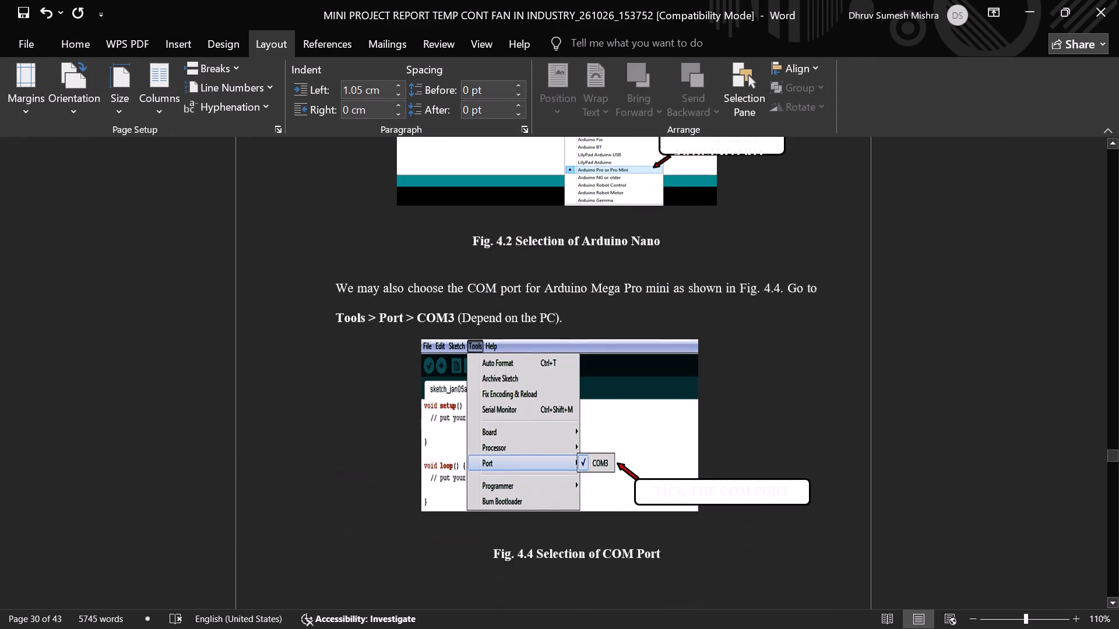
left_click(338, 265)
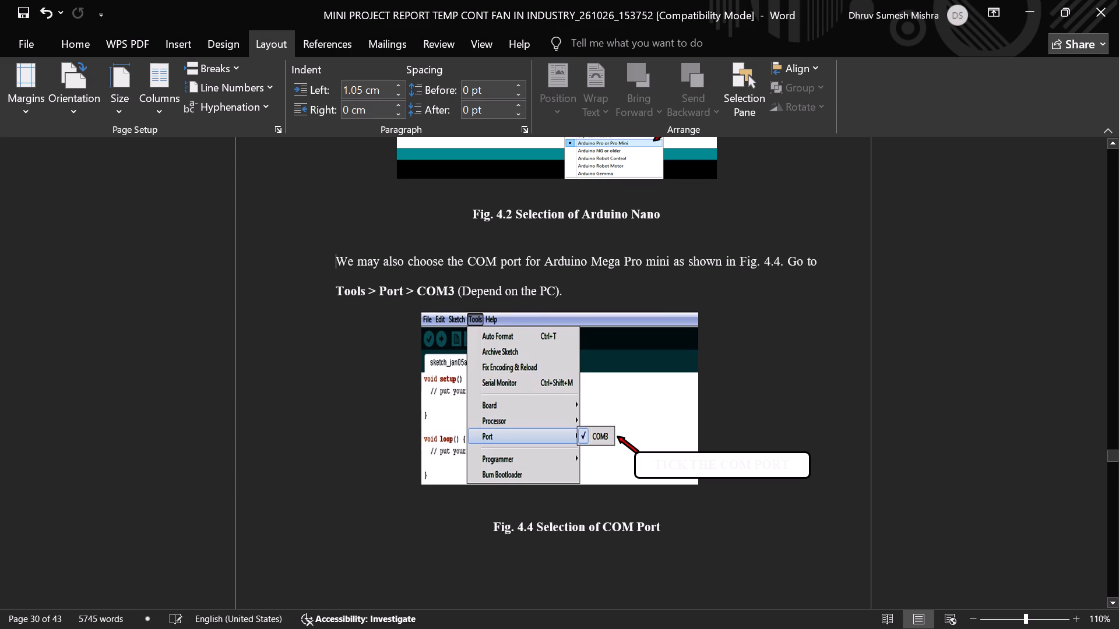
key("Return")
Renumber the "Selection of COM Port" caption as Fig. 4.3.
scroll(338, 265, "down", 1)
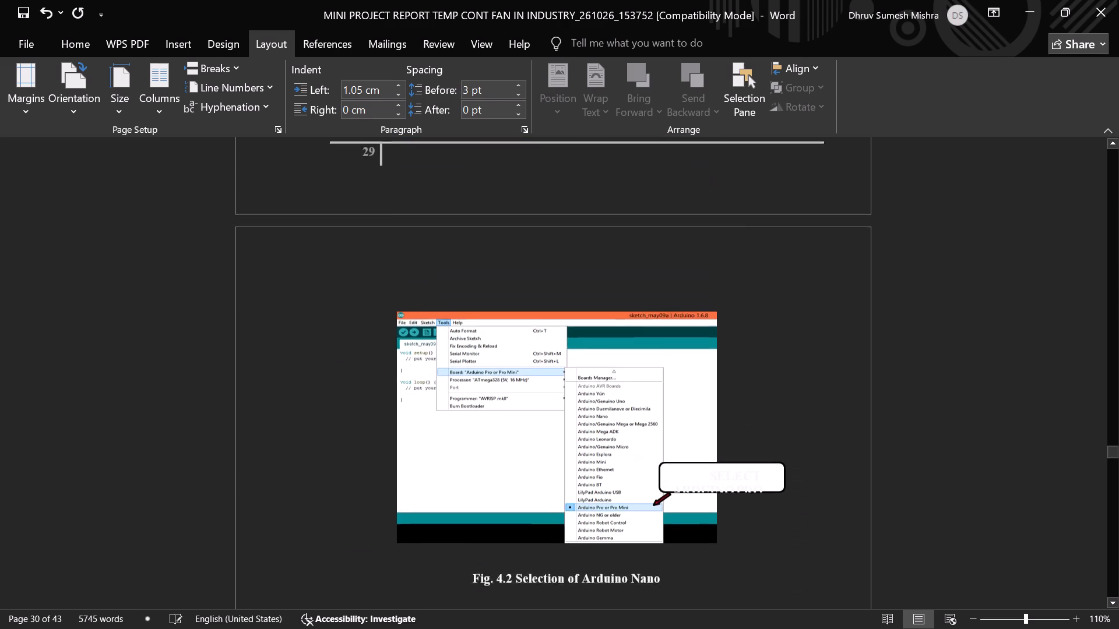
scroll(338, 265, "down", 1)
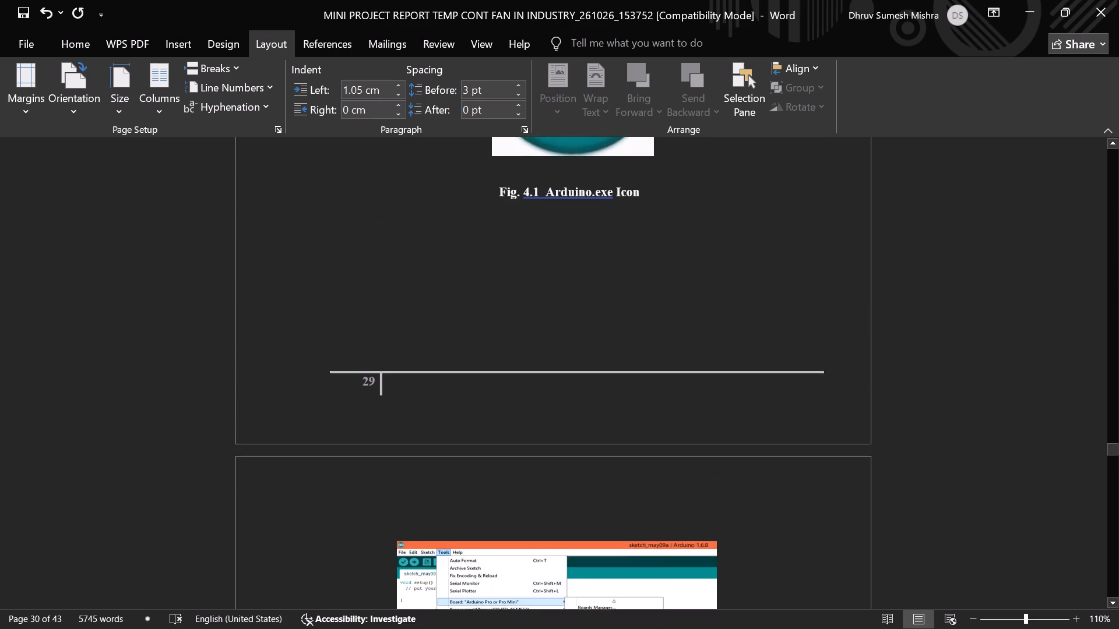
scroll(338, 265, "down", 1)
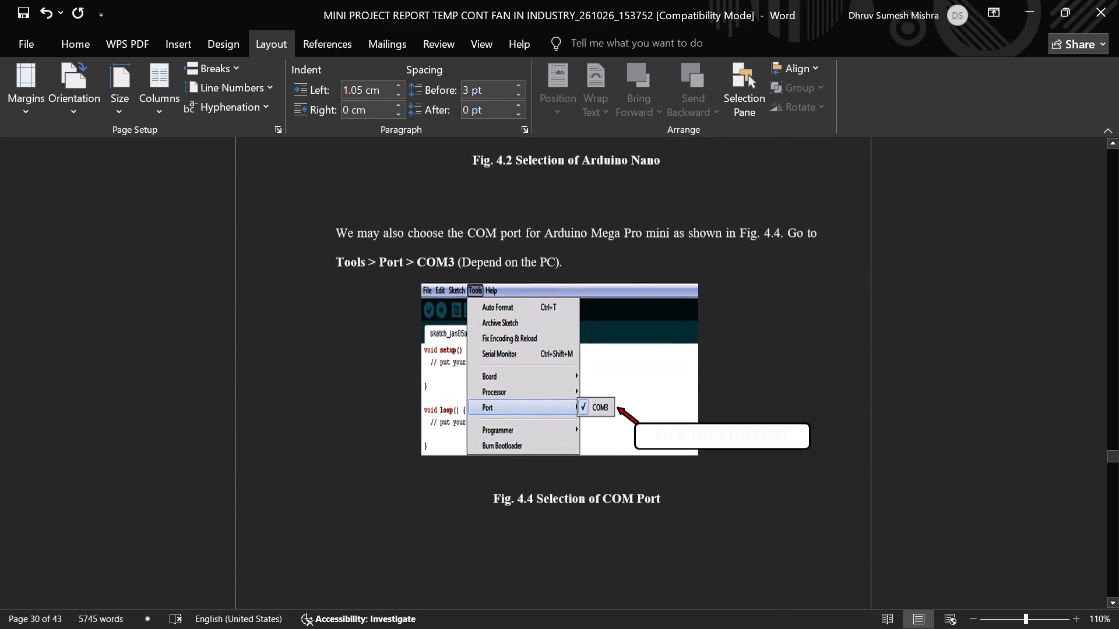
scroll(338, 265, "down", 1)
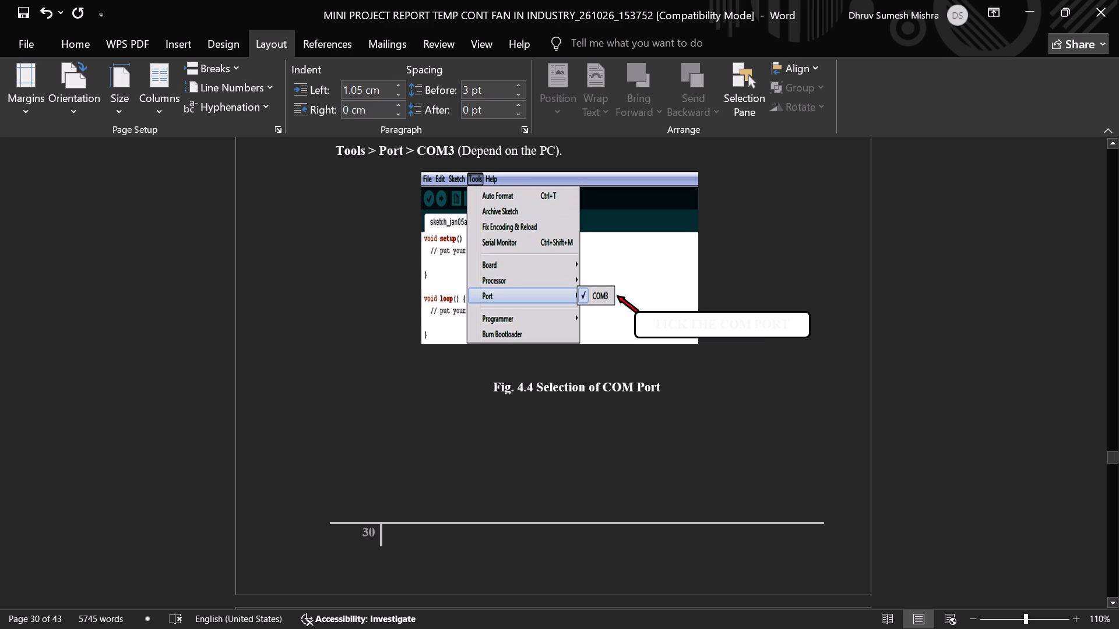
left_click(532, 389)
key("BackSpace")
key("3")
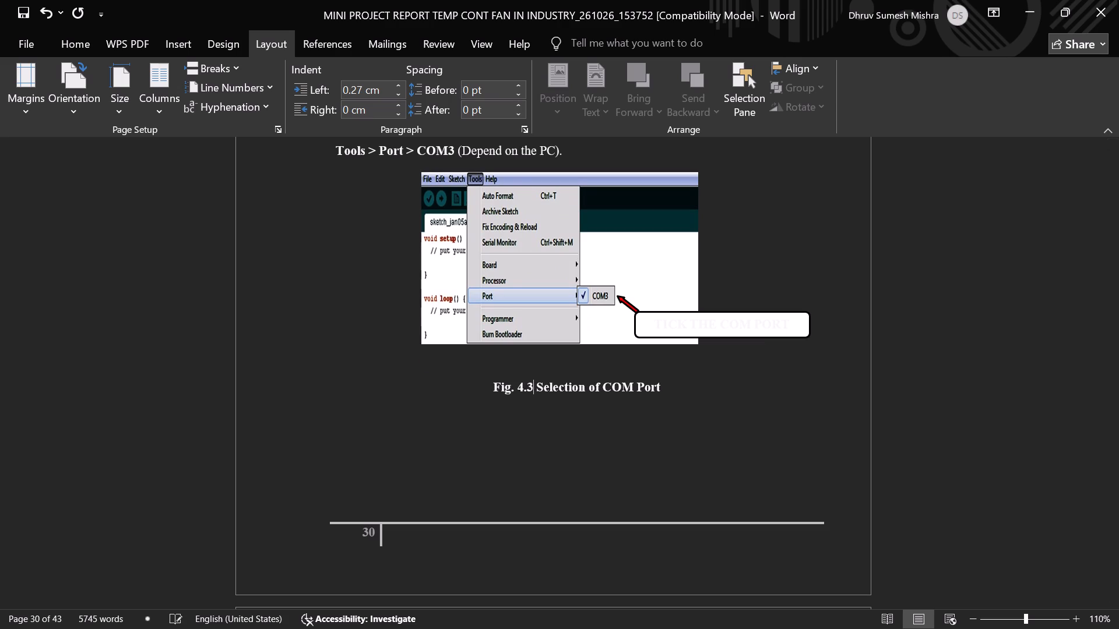
Add a space between 4.2 and "UPLOADING" in the section heading.
key("Down")
key("Down")
key("Down")
scroll(532, 389, "down", 1)
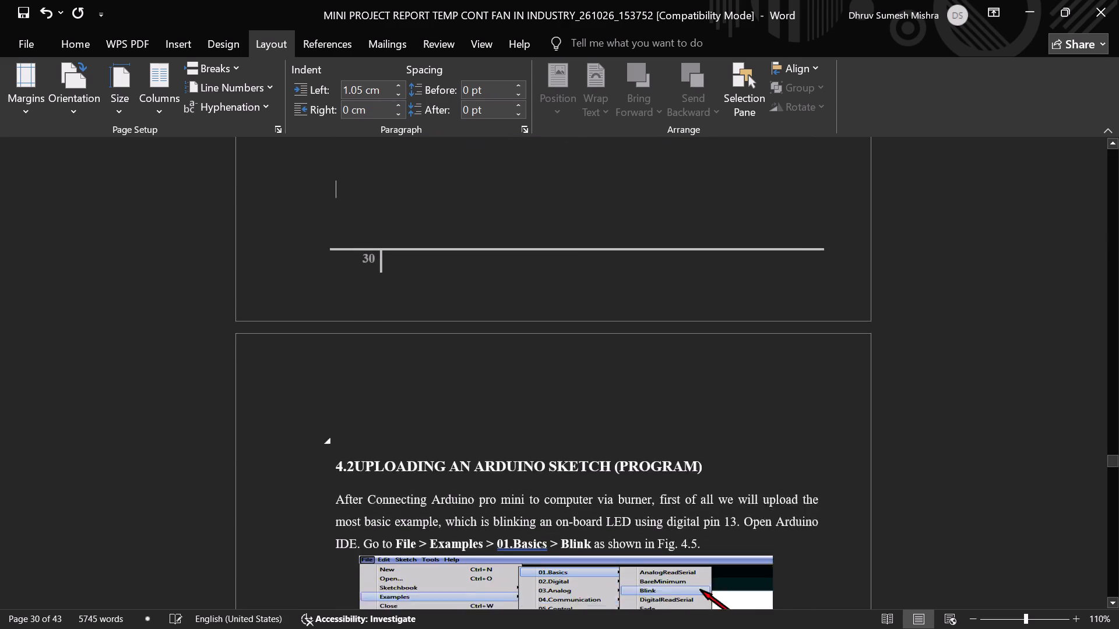
scroll(532, 389, "down", 2)
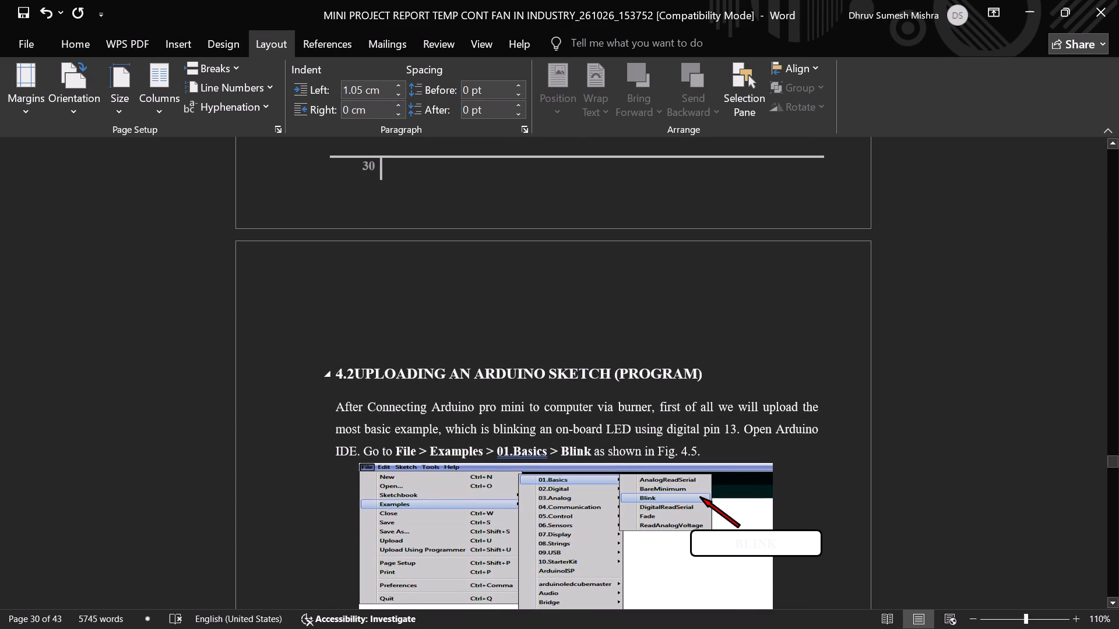
scroll(603, 225, "up", 10)
scroll(603, 225, "down", 1)
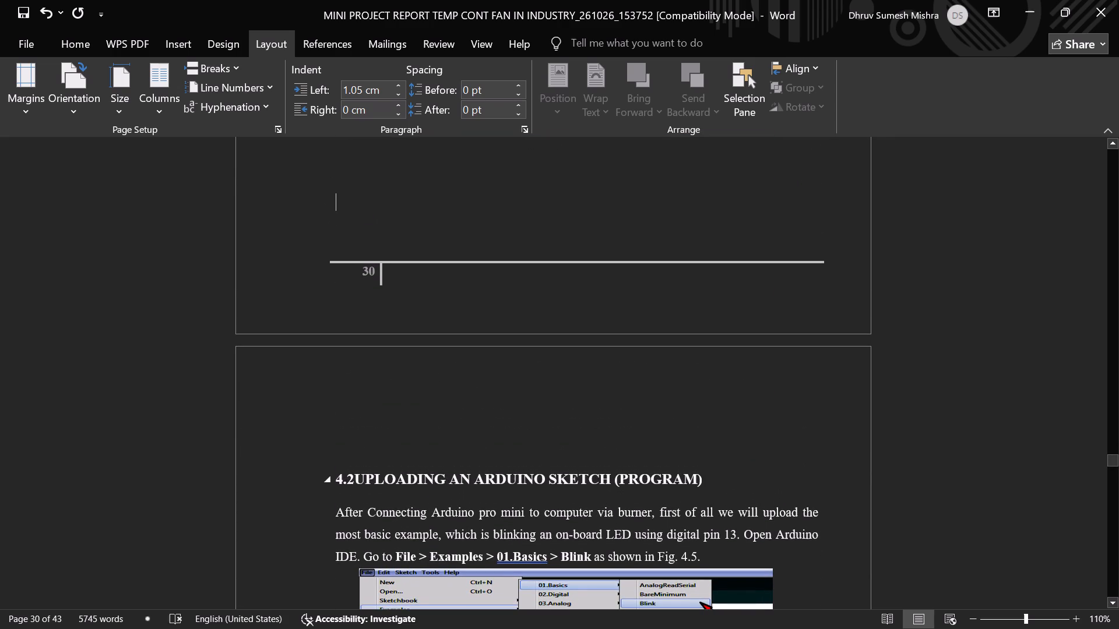
left_click(357, 482)
key("space")
Insert two blank lines after the section 4.2 paragraph that introduces the Blink example picture.
scroll(357, 482, "down", 1)
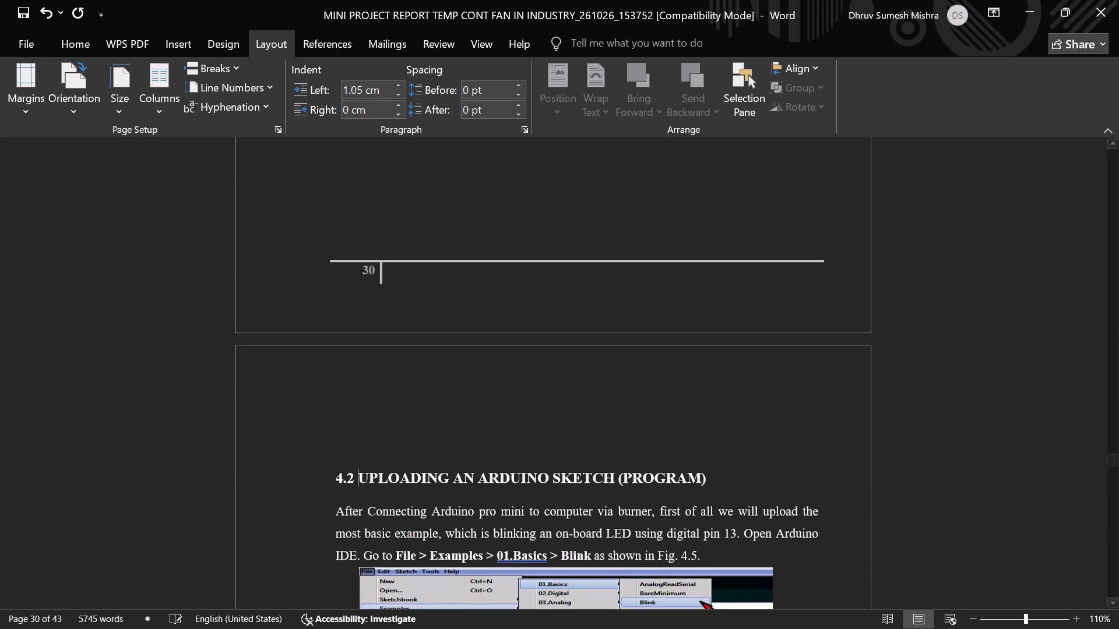
scroll(357, 482, "down", 2)
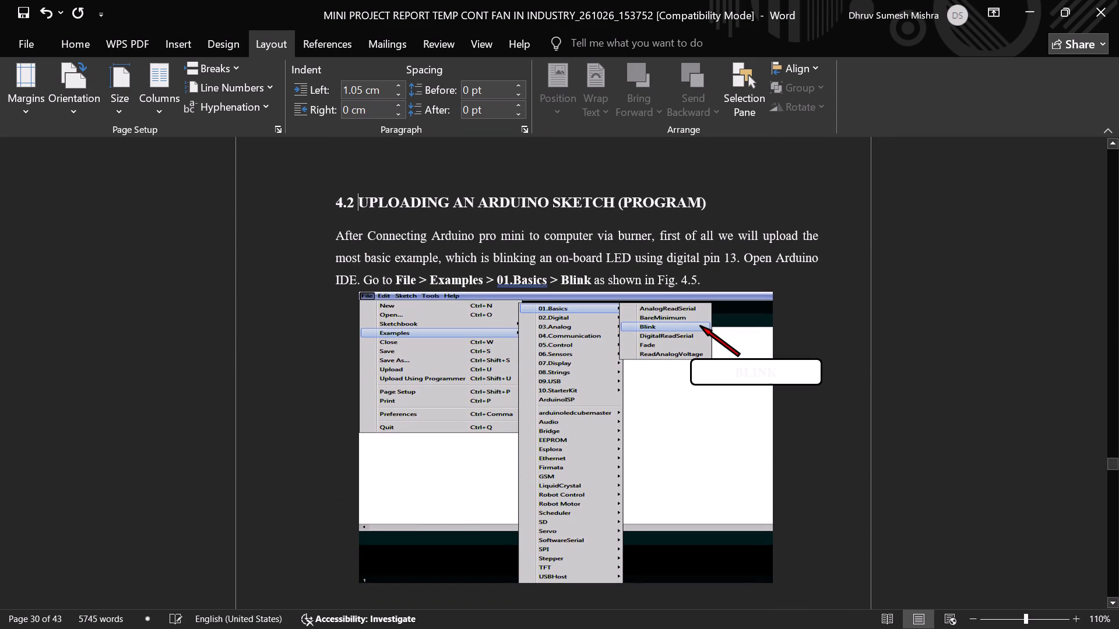
left_click(707, 277)
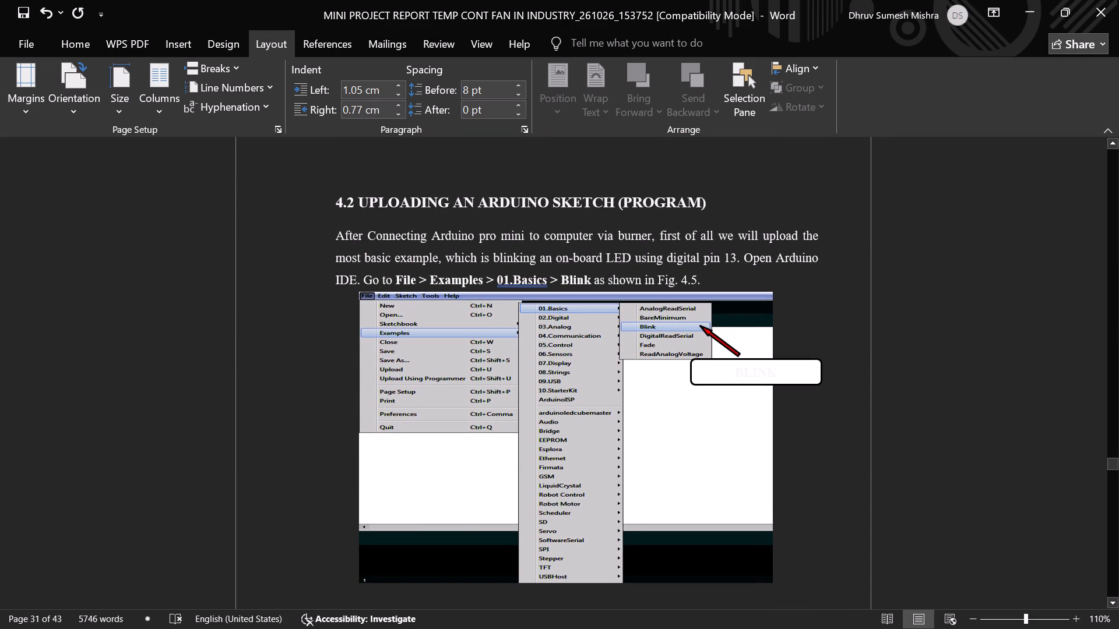
key("Return")
left_click(709, 275)
key("Return")
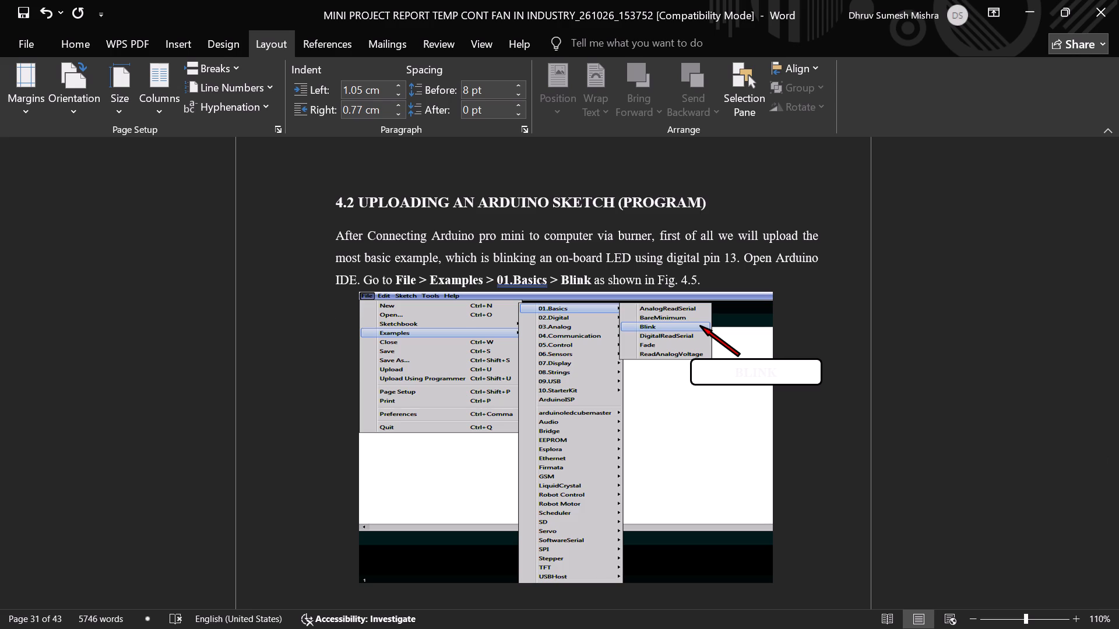
Delete the surplus blank lines between the Blink example picture and its caption, bringing the caption directly beneath the picture.
scroll(709, 275, "down", 2)
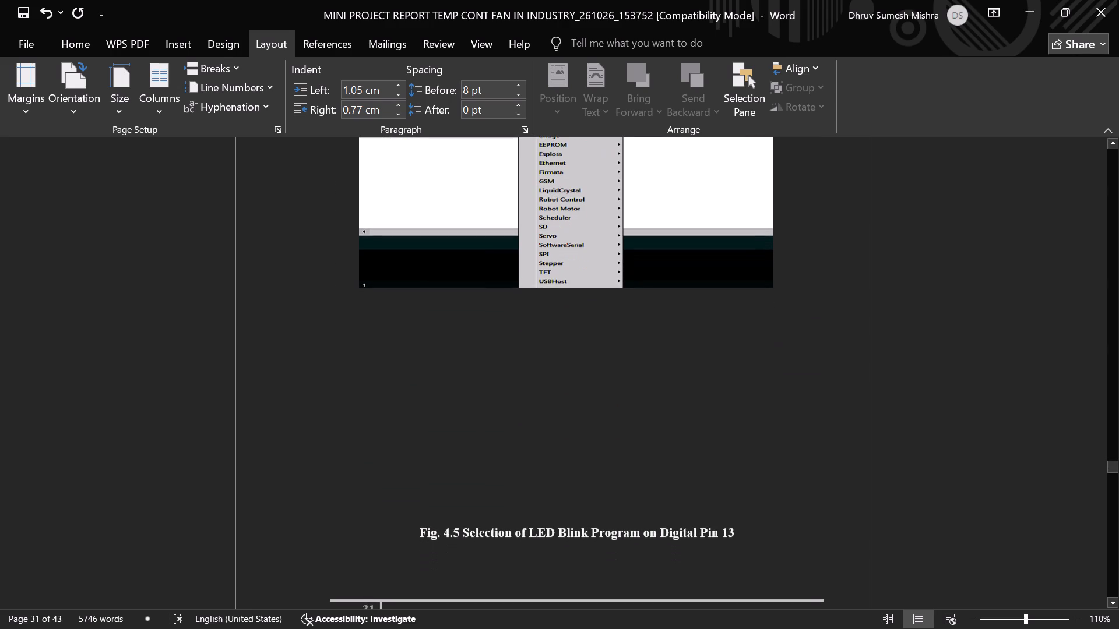
left_click(615, 484)
key("BackSpace")
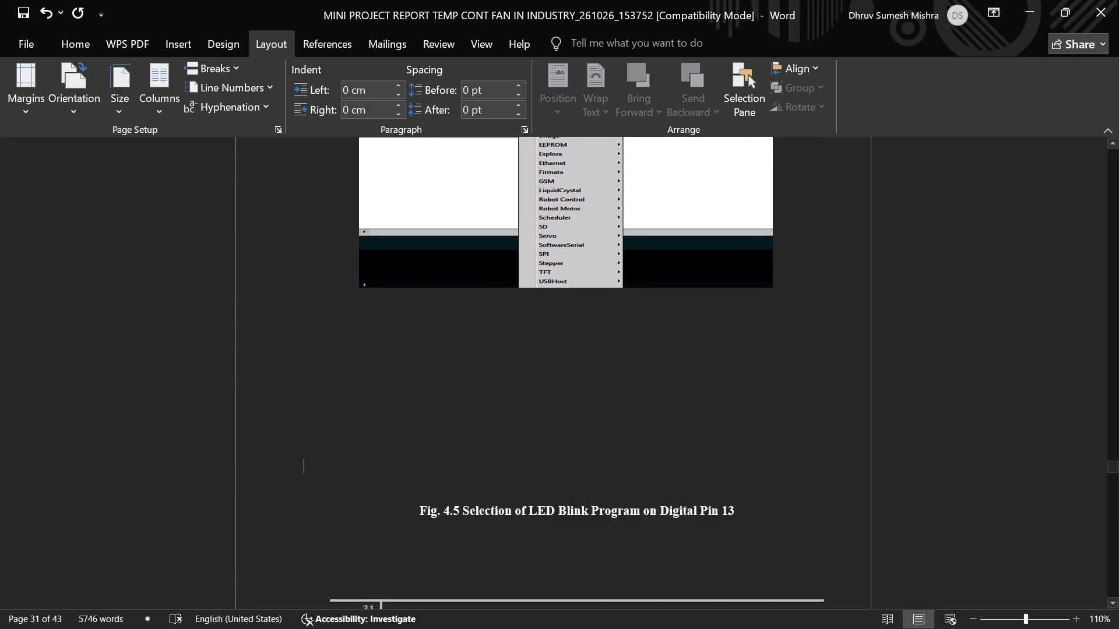
key("BackSpace")
key("BackSpace")
key("BackSpace")
key("BackSpace")
key("BackSpace")
key("BackSpace")
key("BackSpace")
key("BackSpace")
key("BackSpace")
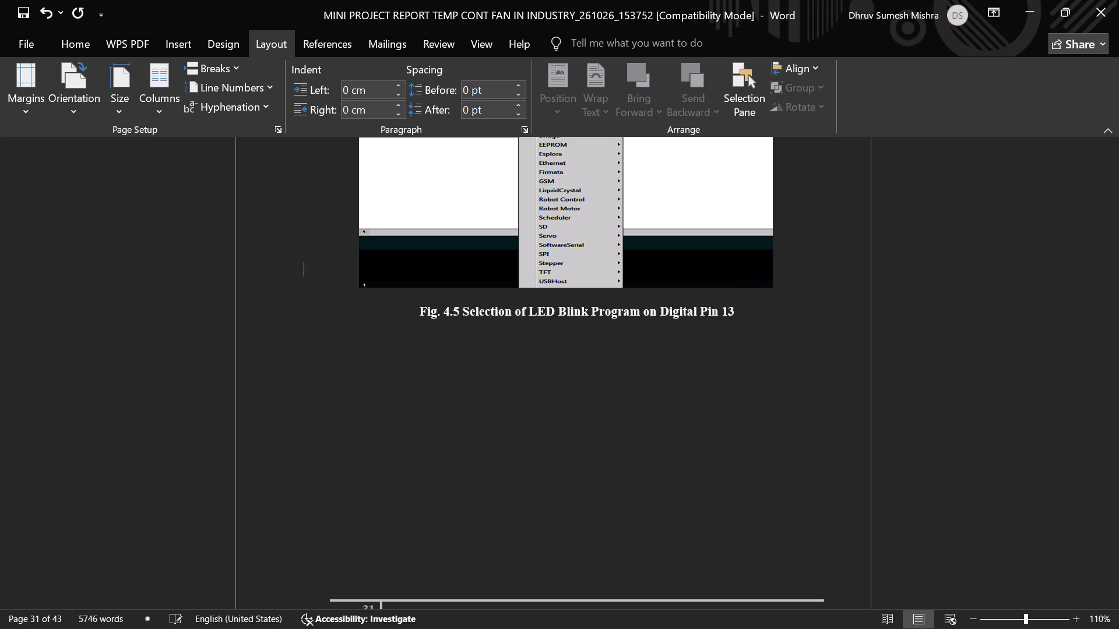
Change the figure reference at the end of the section 4.2 paragraph to Fig. 4.4.
scroll(615, 484, "up", 5)
scroll(615, 484, "down", 1)
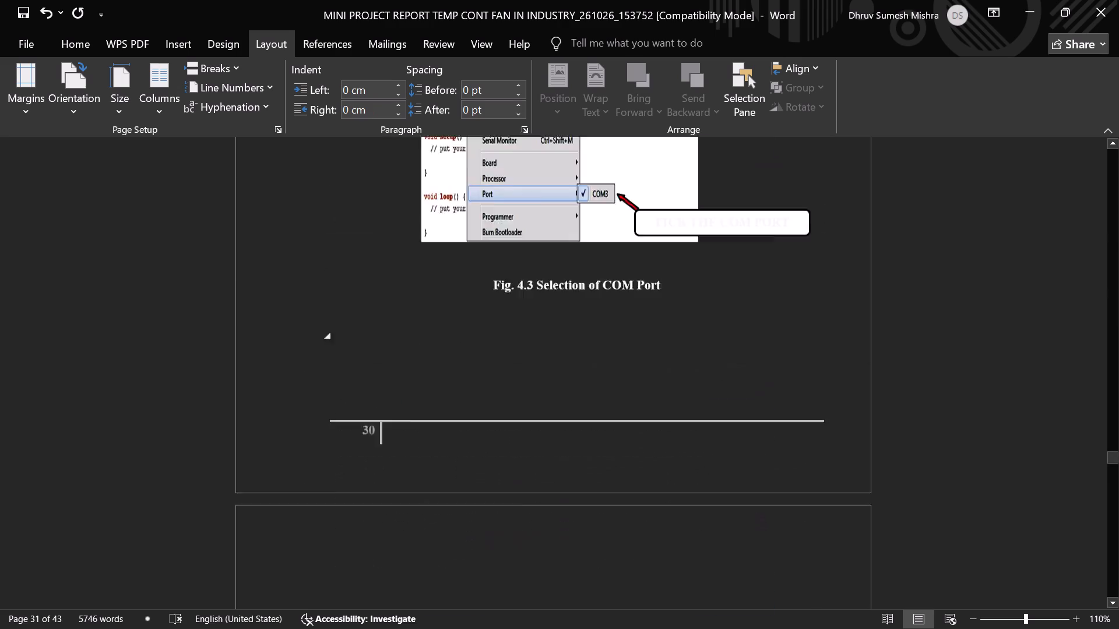
scroll(615, 484, "down", 1)
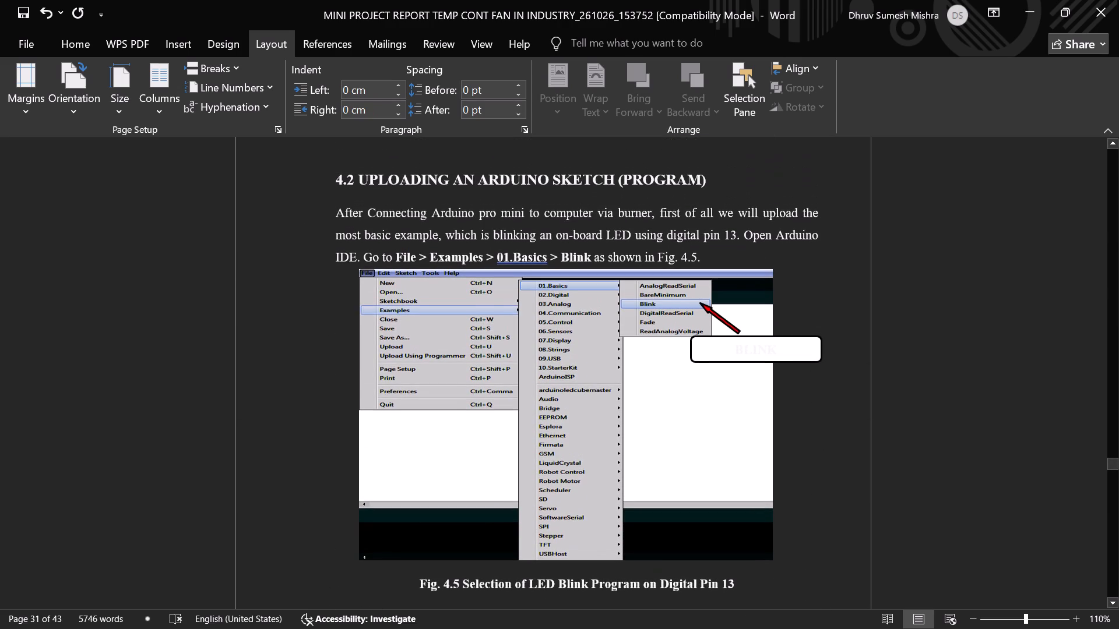
left_click(694, 260)
key("Right")
key("BackSpace")
key("4")
Renumber the "Selection of LED Blink Program on Digital Pin 13" caption as Fig. 4.4.
key("Down")
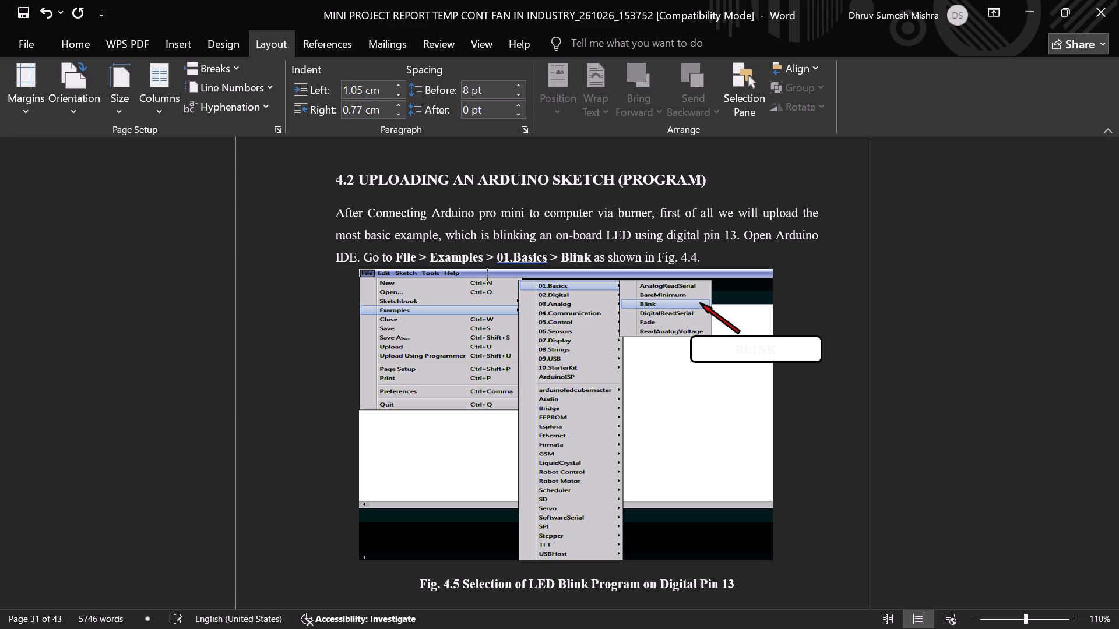
key("Down")
key("Down")
key("Down")
key("Down")
key("Down")
key("Down")
key("Down")
key("Down")
key("Down")
key("Down")
key("Down")
key("Down")
key("Right")
key("Right")
key("Right")
key("Right")
key("Right")
key("Right")
key("Right")
key("Right")
key("Right")
key("BackSpace")
key("4")
Change the figure reference in the "Done uploading" paragraph to Fig. 4.5.
scroll(694, 260, "down", 3)
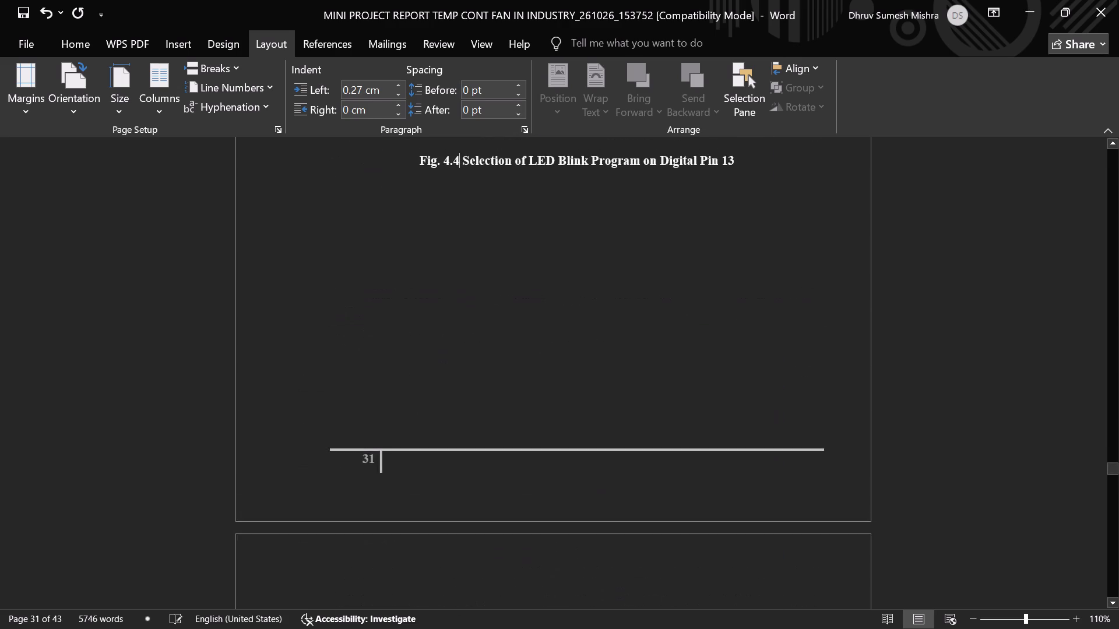
scroll(694, 260, "down", 4)
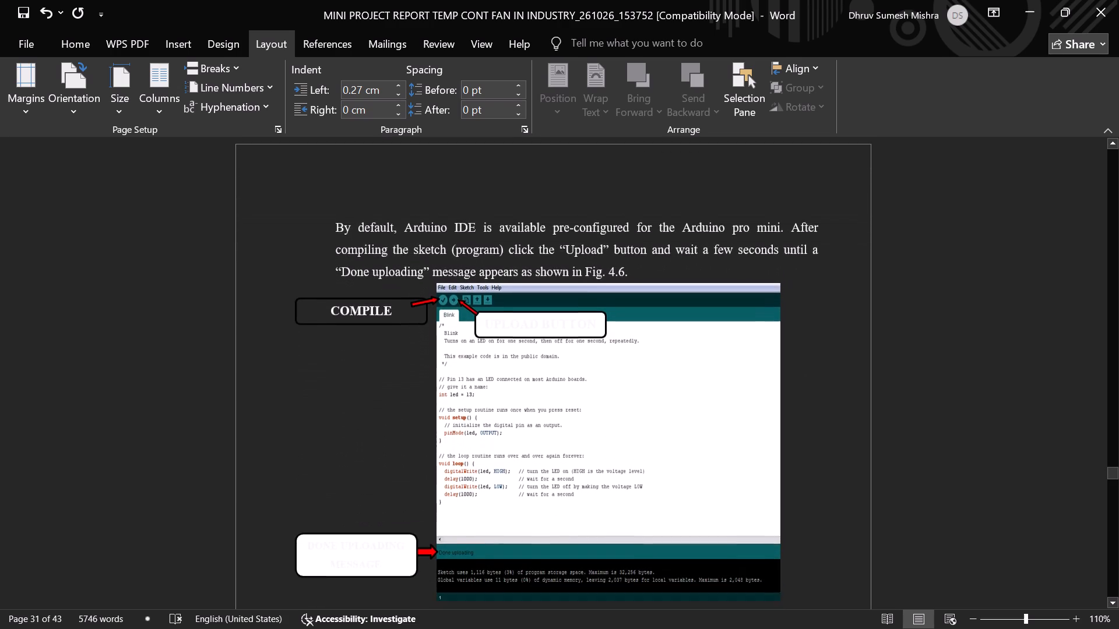
scroll(694, 260, "down", 3)
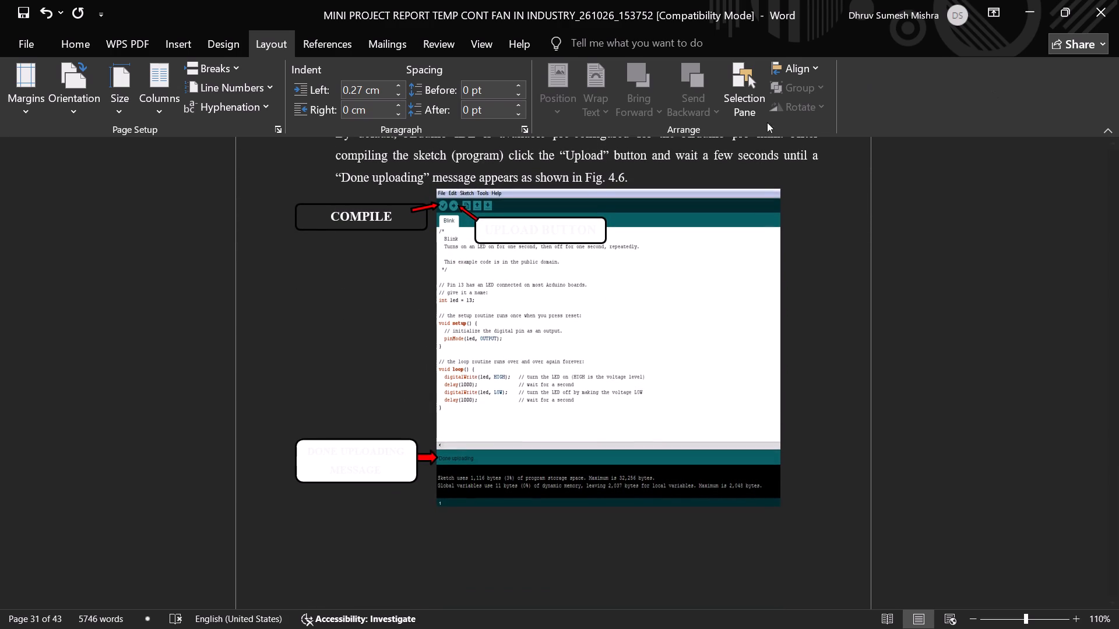
left_click(642, 170)
key("Left")
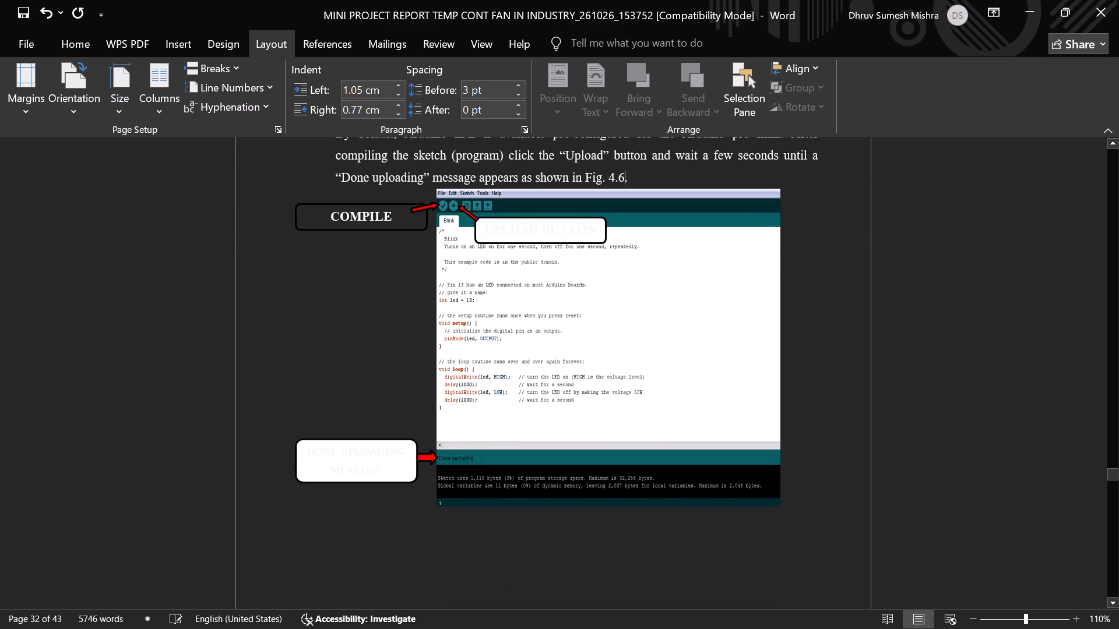
key("BackSpace")
key("5")
key("Down")
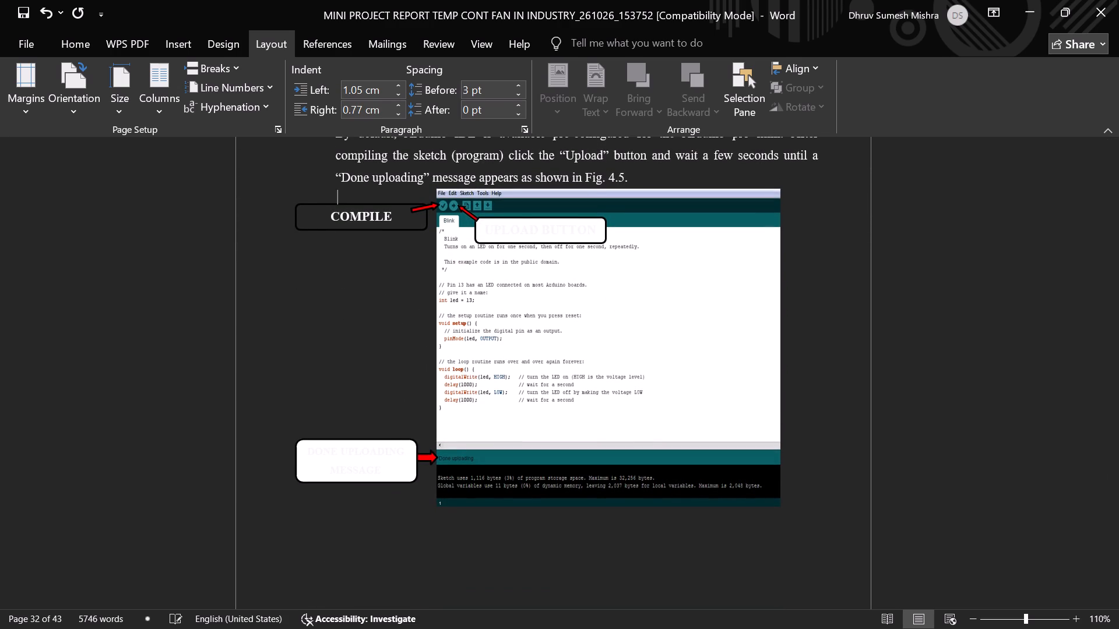
Insert a blank line after the "Done uploading" paragraph, above the compile-and-upload picture.
key("Right")
key("Up")
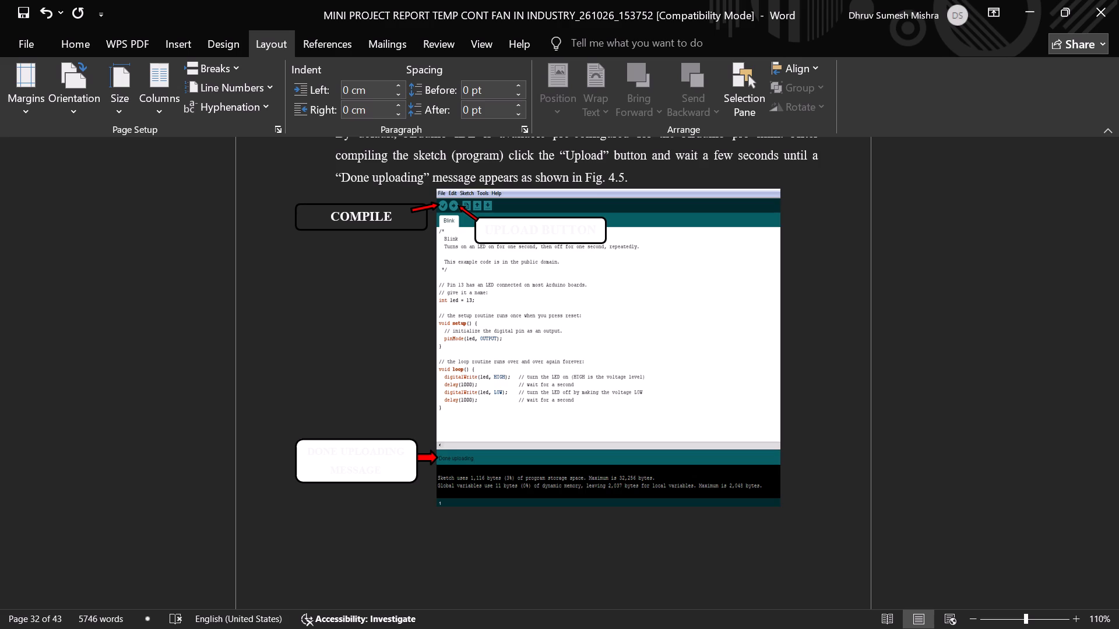
key("backslash")
key("BackSpace")
key("Return")
left_click(692, 172)
key("Return")
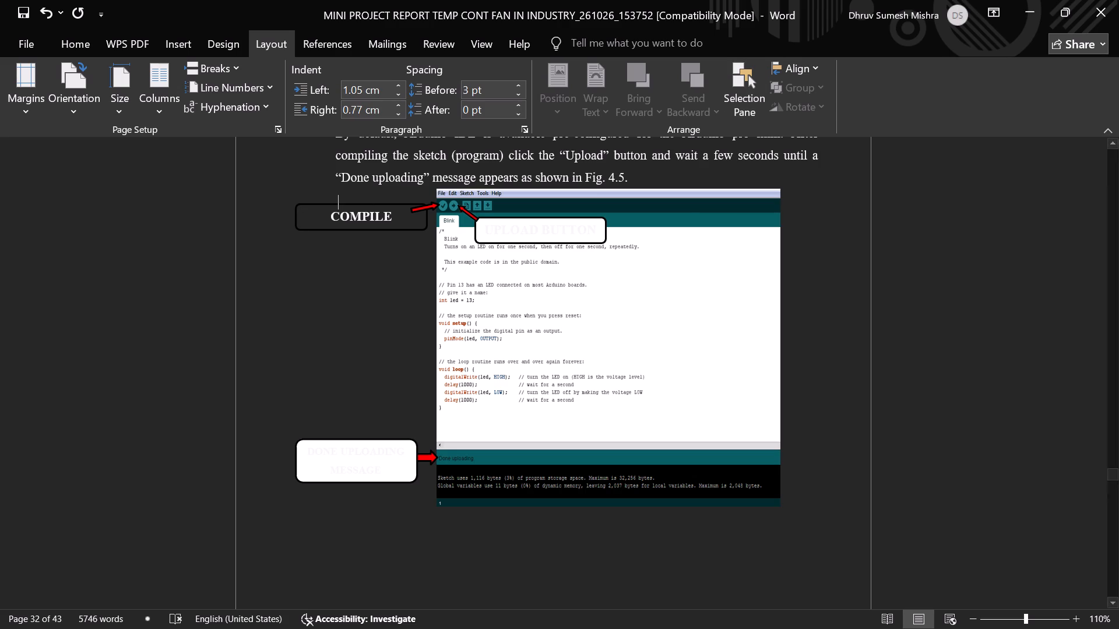
Delete the surplus blank lines between the compile-and-upload picture and its Fig. 4.6 caption.
scroll(692, 172, "down", 2)
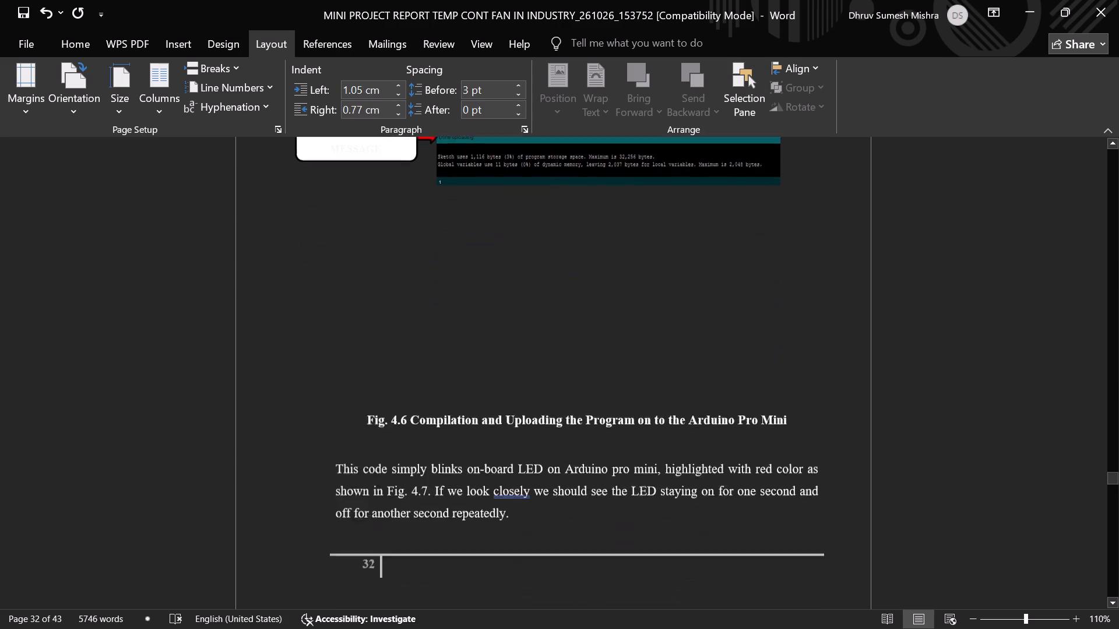
scroll(692, 172, "down", 1)
left_click(596, 271)
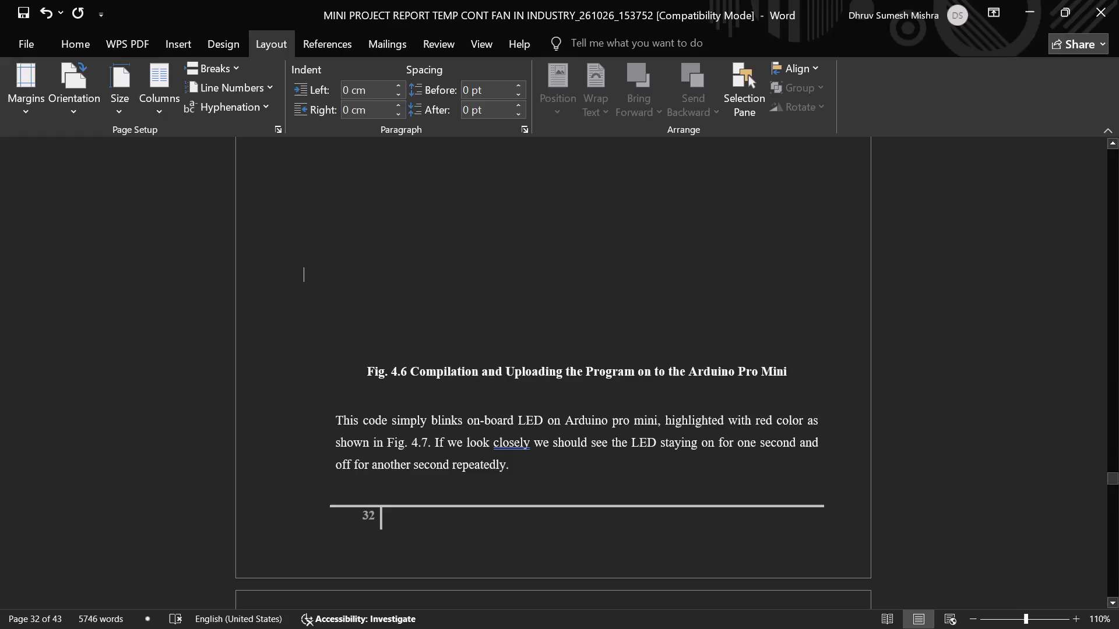
key("BackSpace")
key("BackSpace")
key("BackSpace")
key("BackSpace")
key("BackSpace")
scroll(596, 271, "up", 1)
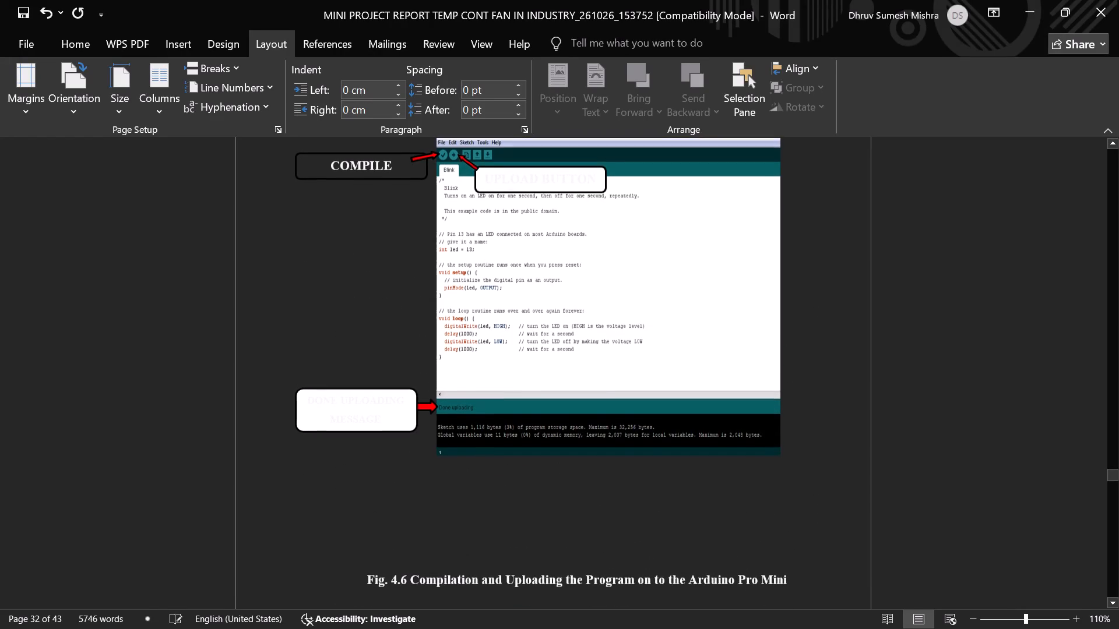
key("BackSpace")
key("BackSpace")
scroll(596, 271, "down", 1)
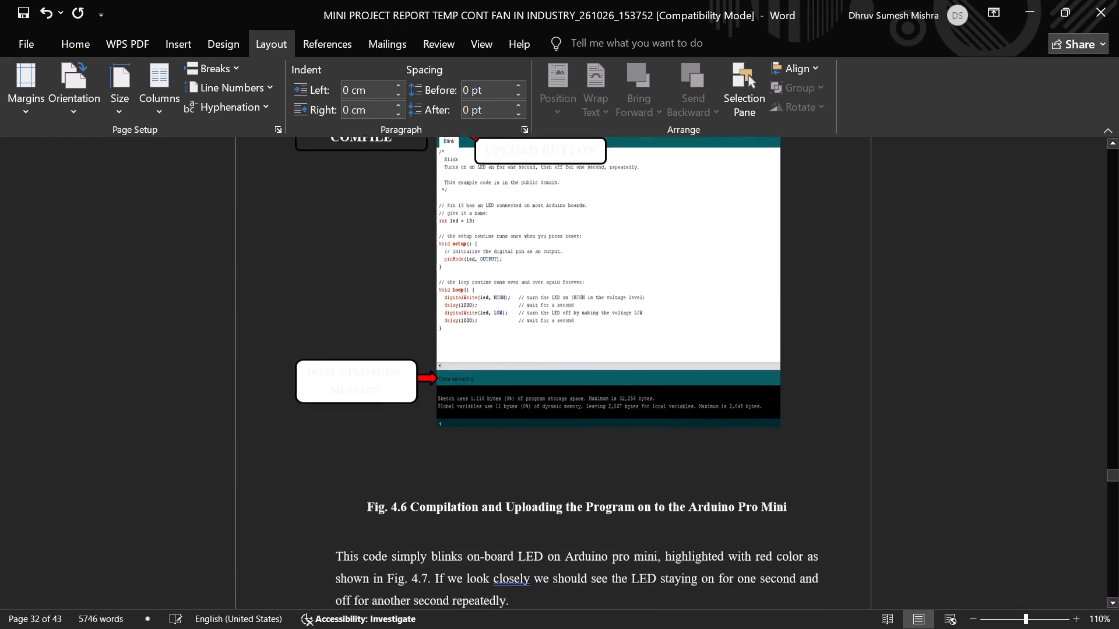
scroll(596, 271, "down", 1)
left_click(571, 425)
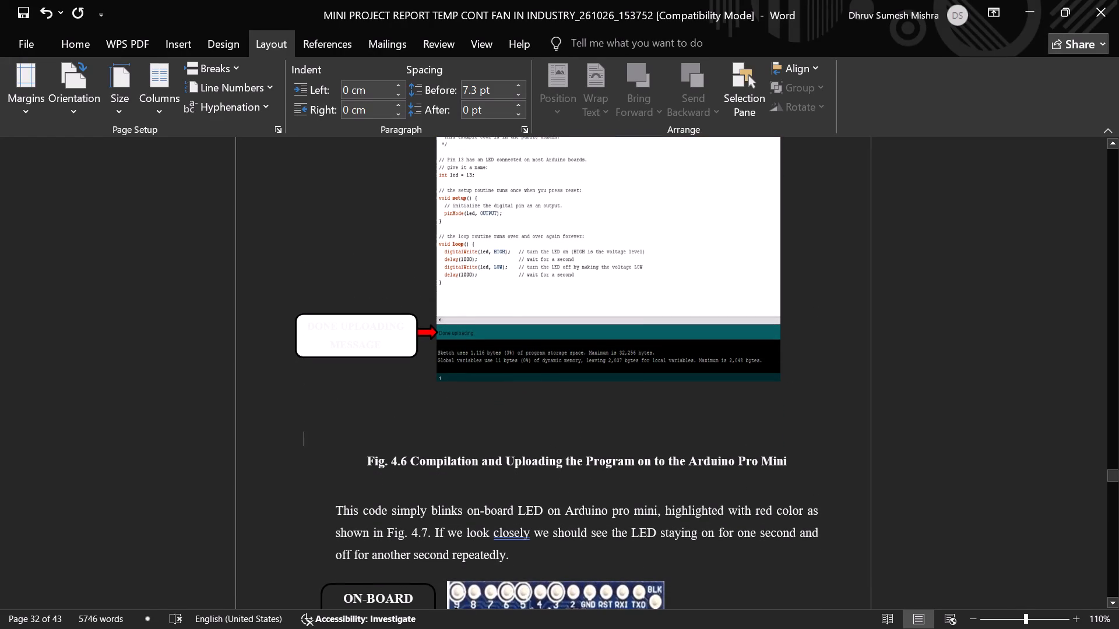
key("BackSpace")
Switch to Chrome and run a Google image search for "arduino board led blinking" in a new tab.
scroll(571, 425, "right", 2)
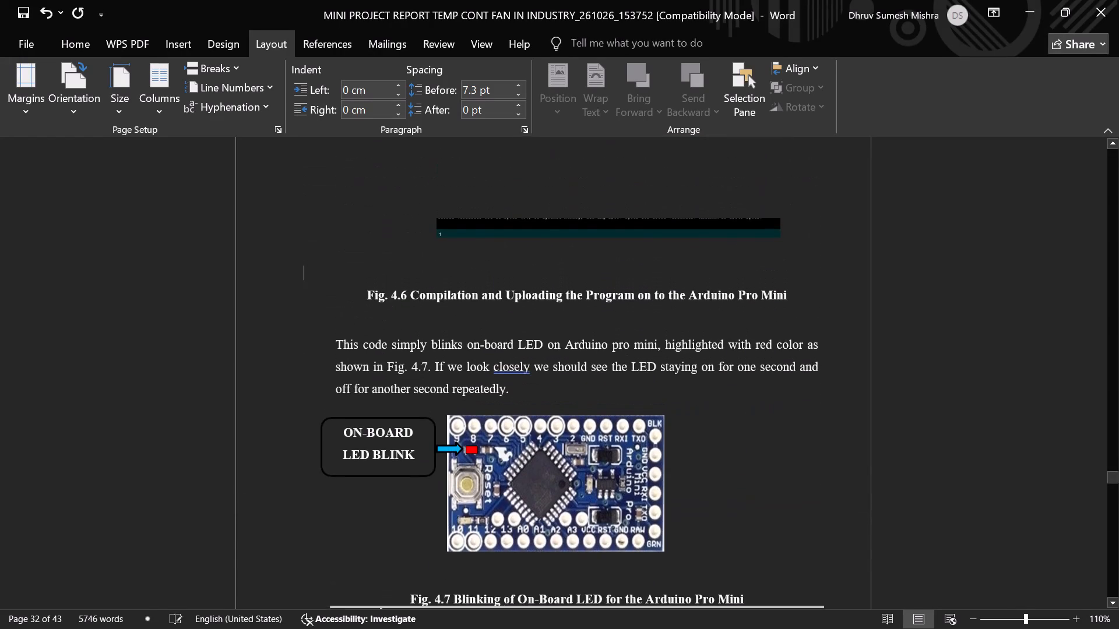
scroll(571, 425, "right", 1)
key("alt+Tab")
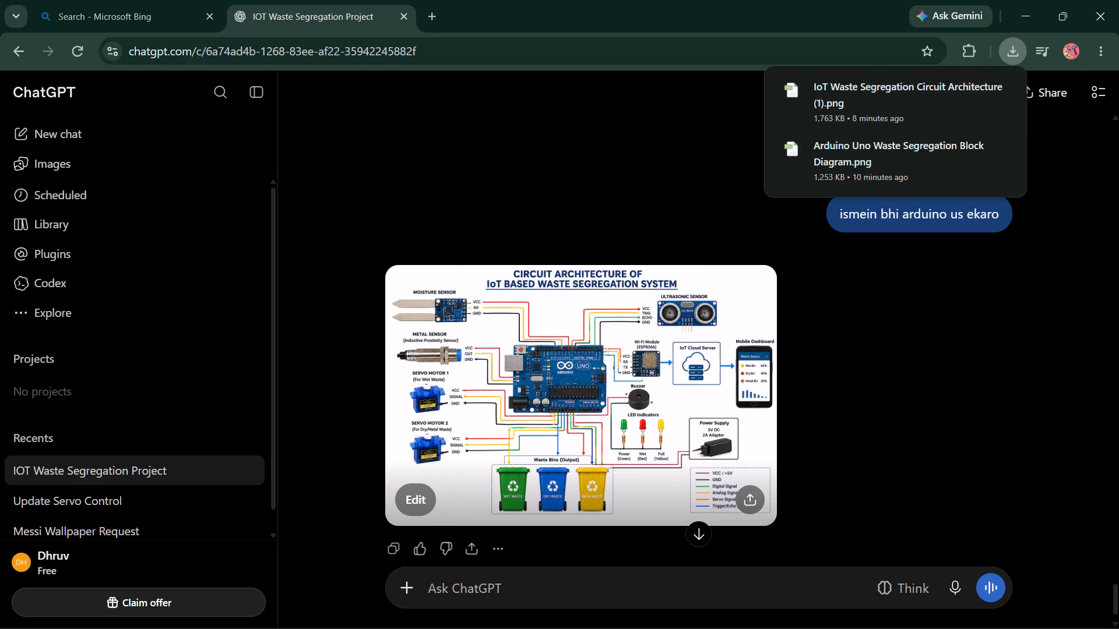
left_click(427, 23)
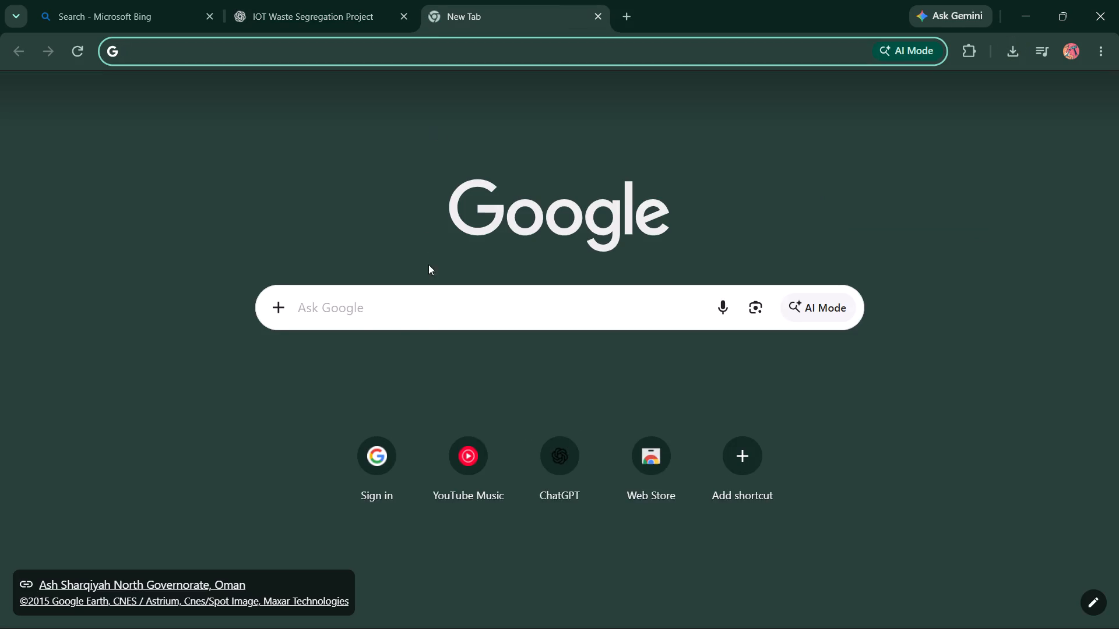
left_click(432, 313)
type("arduino bpard")
key("space")
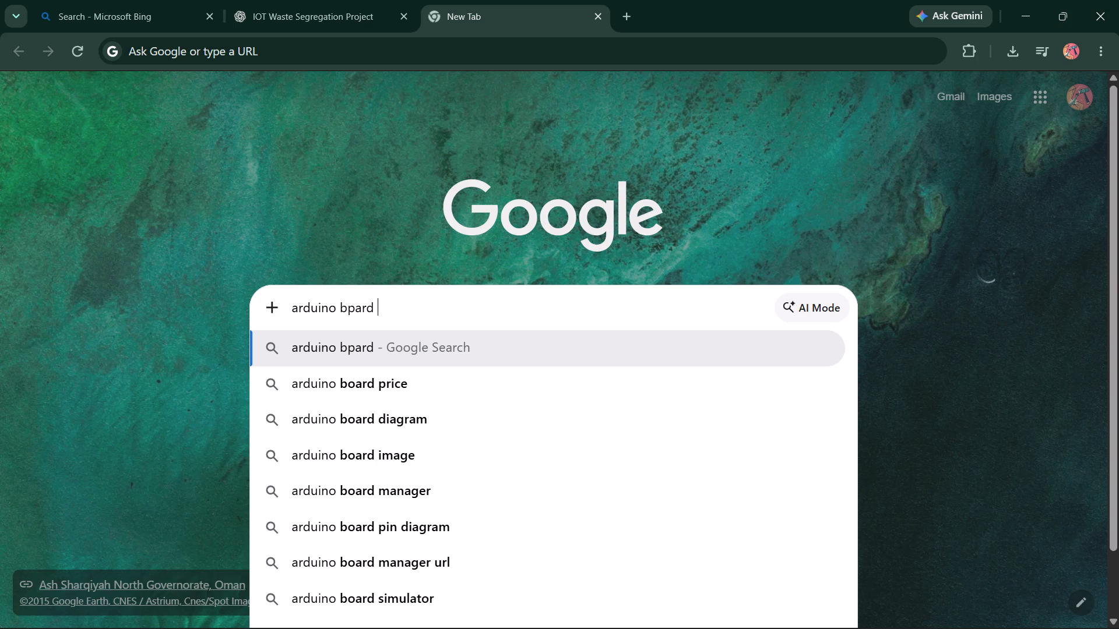
key("Down")
key("BackSpace")
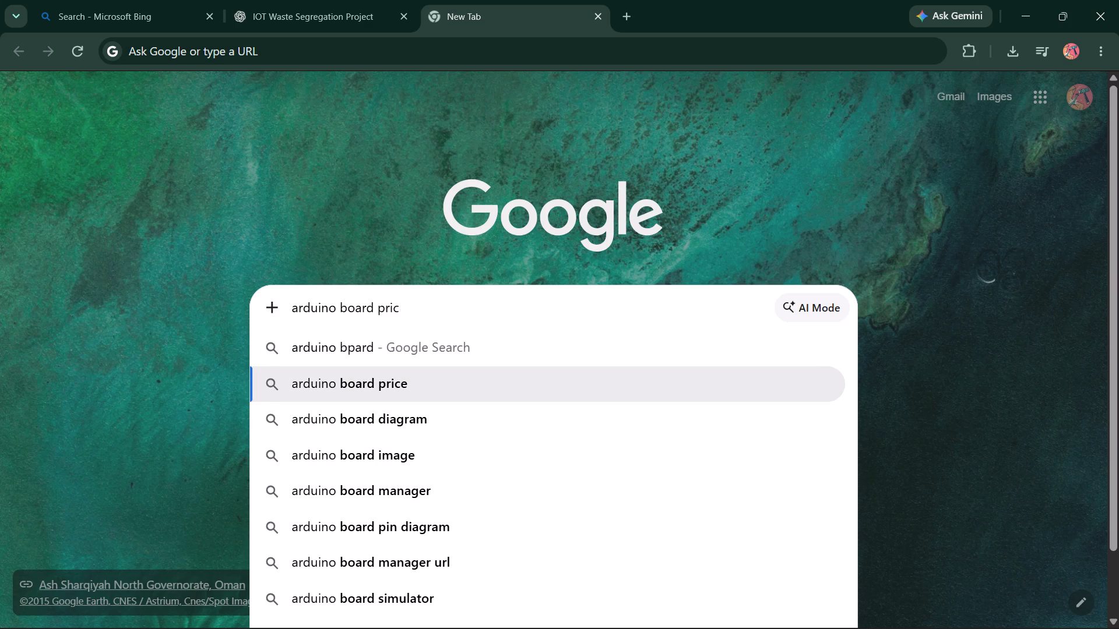
key("BackSpace")
key("BackSpace")
key("BackSpace")
key("BackSpace")
type("led blinking")
key("Return")
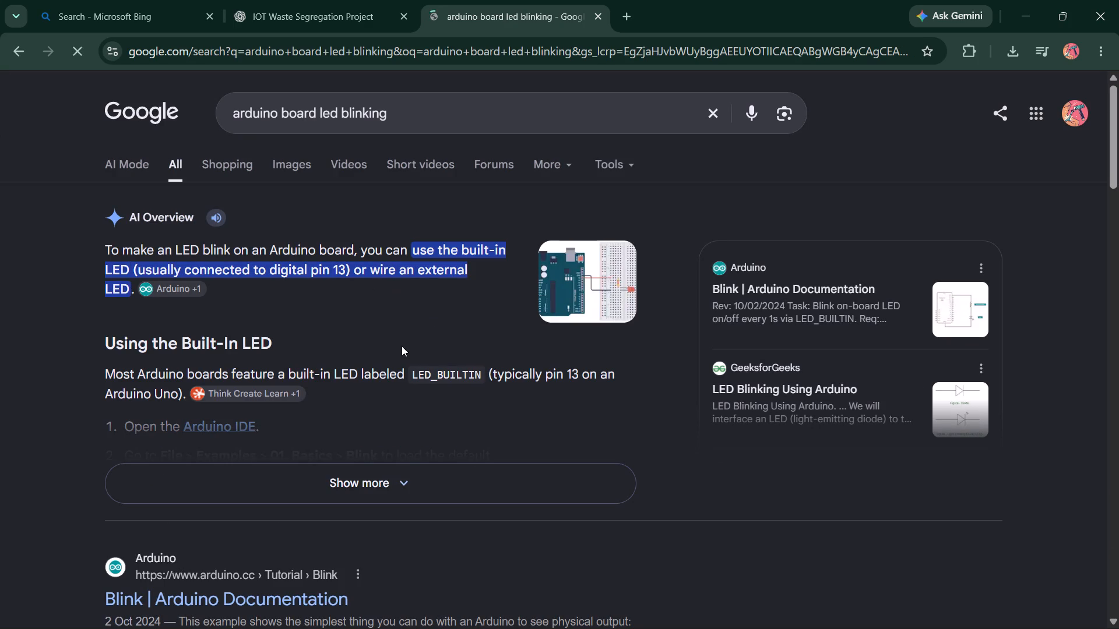
left_click(310, 169)
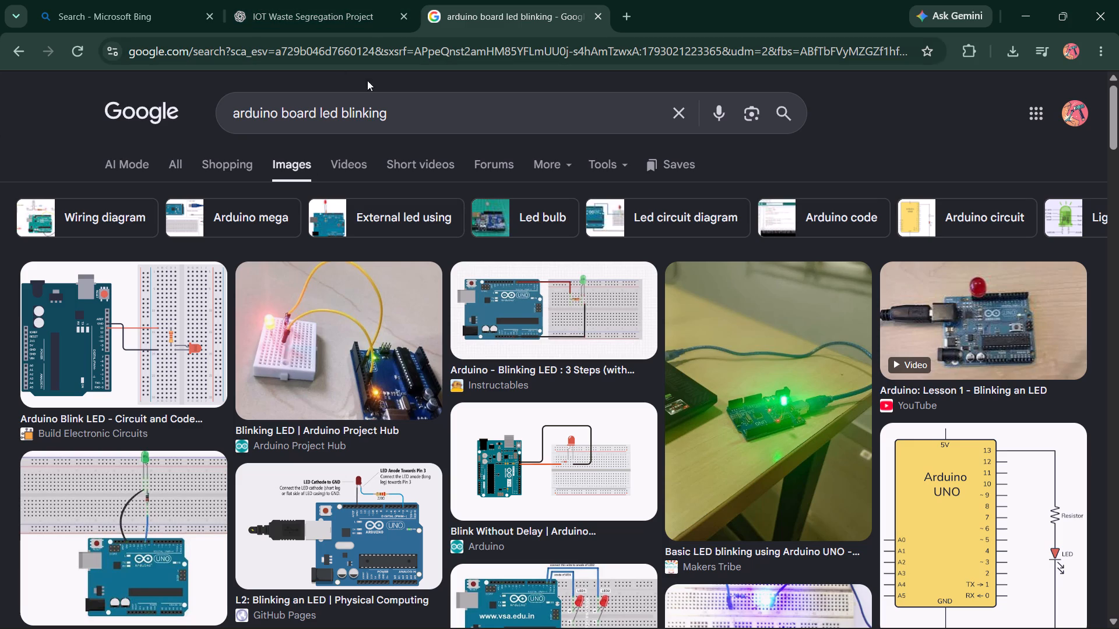
Refine the image search to "arduino board led blinking on board".
left_click(394, 109)
key("space")
type("on board")
key("space")
key("Return")
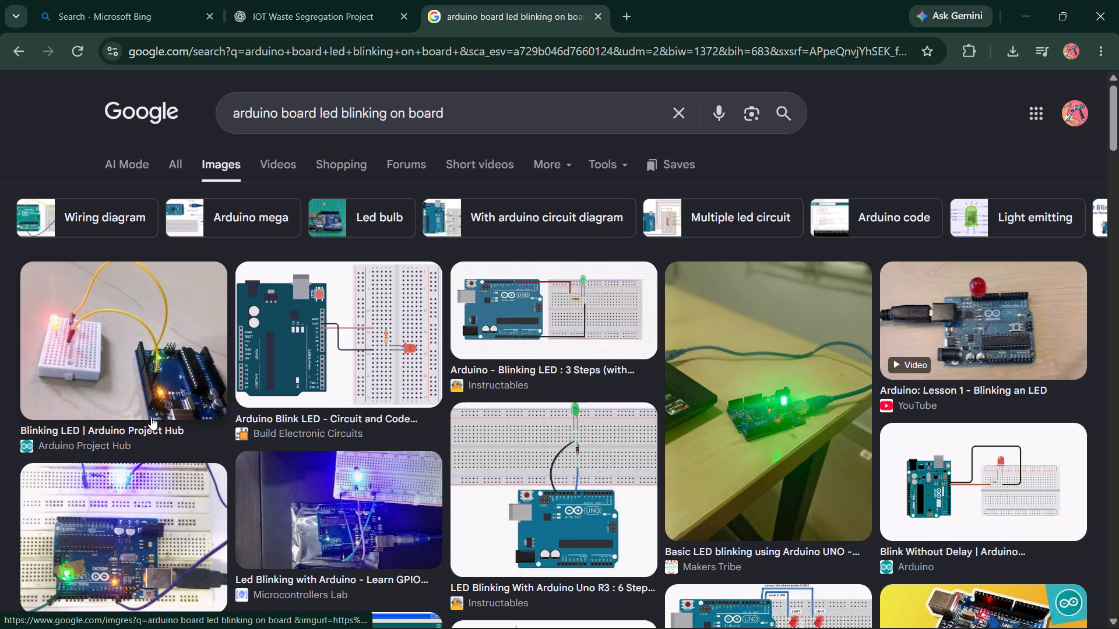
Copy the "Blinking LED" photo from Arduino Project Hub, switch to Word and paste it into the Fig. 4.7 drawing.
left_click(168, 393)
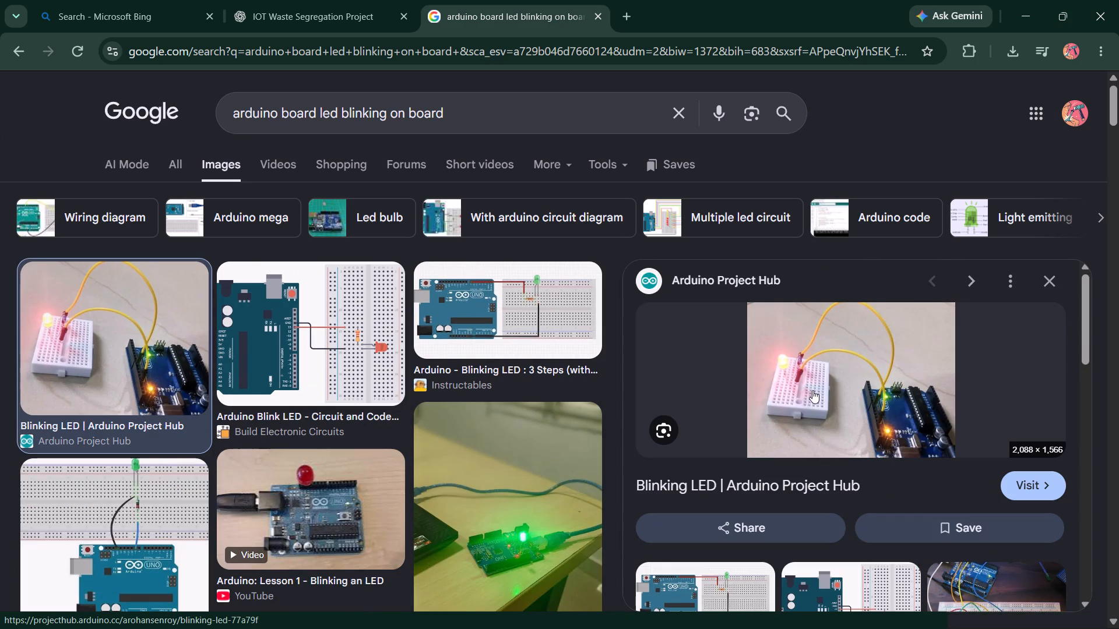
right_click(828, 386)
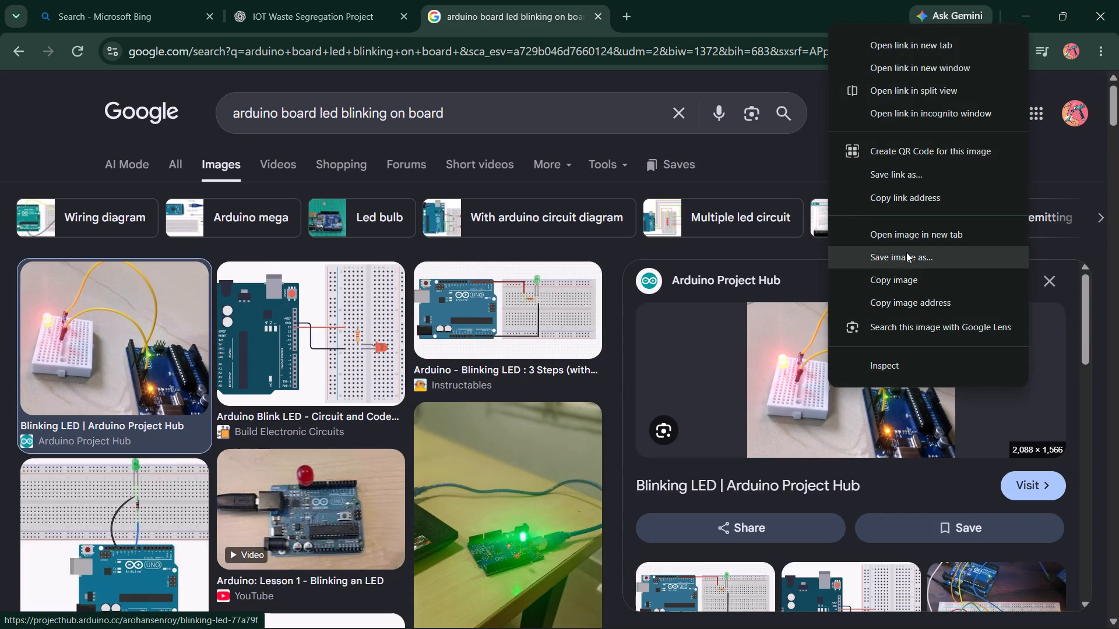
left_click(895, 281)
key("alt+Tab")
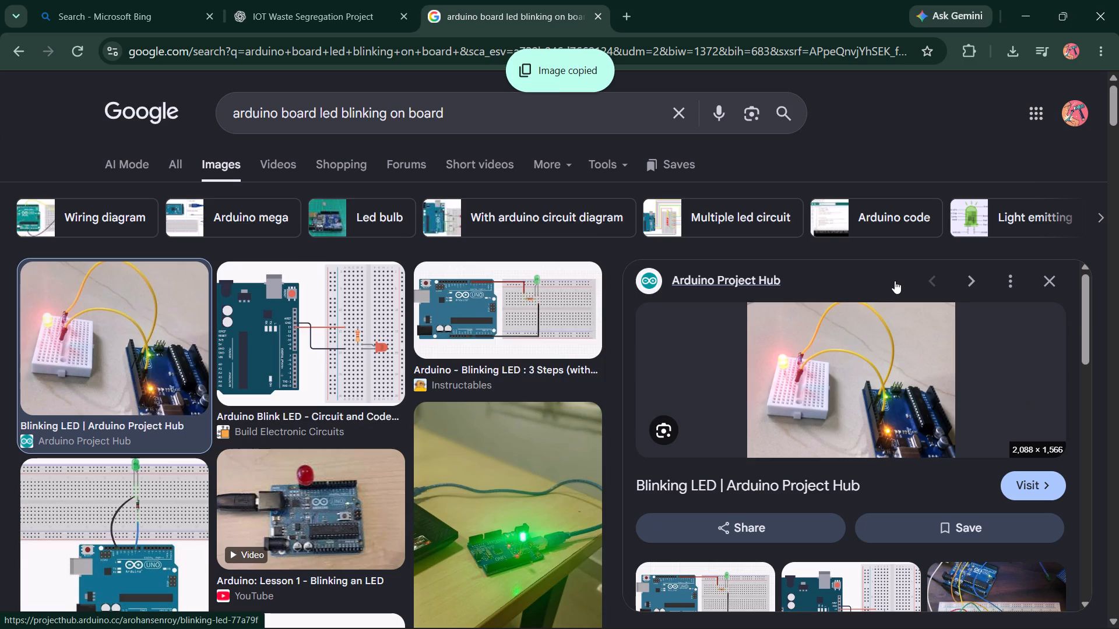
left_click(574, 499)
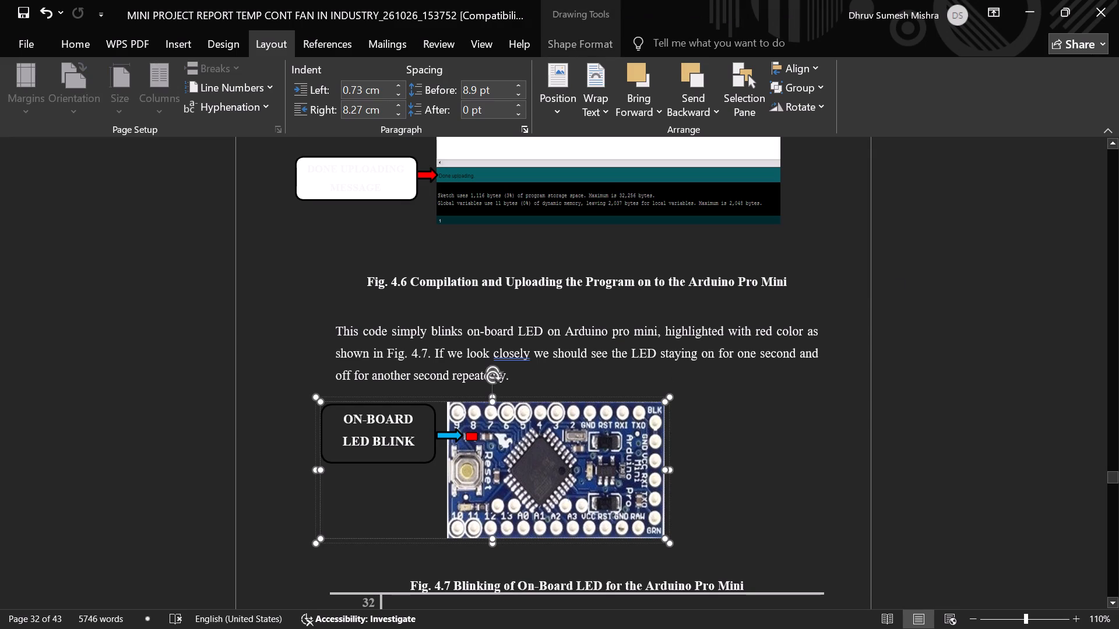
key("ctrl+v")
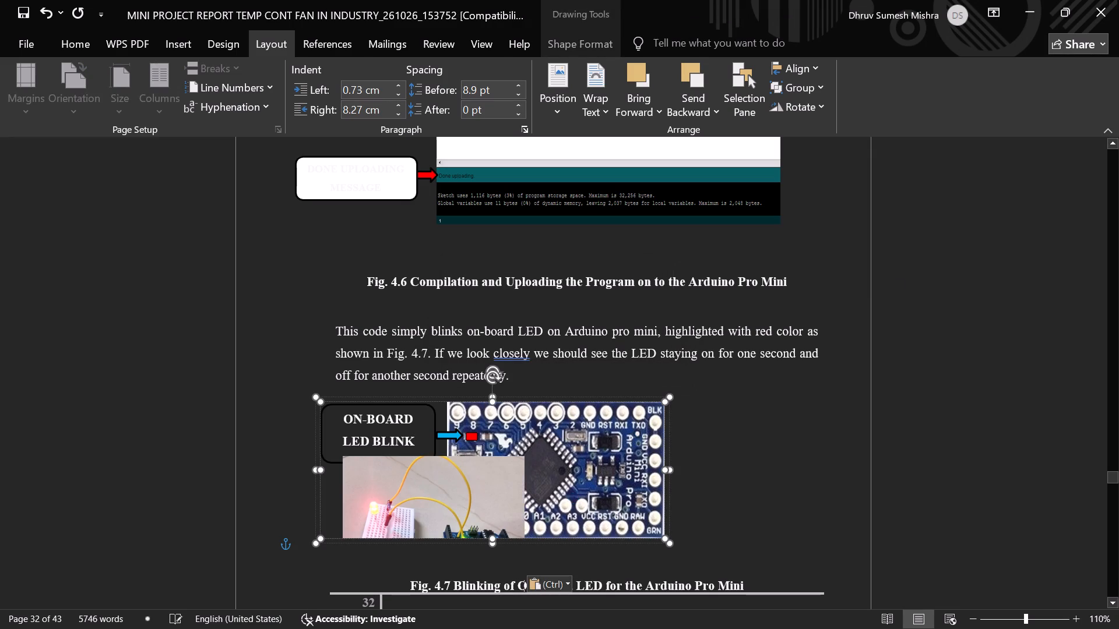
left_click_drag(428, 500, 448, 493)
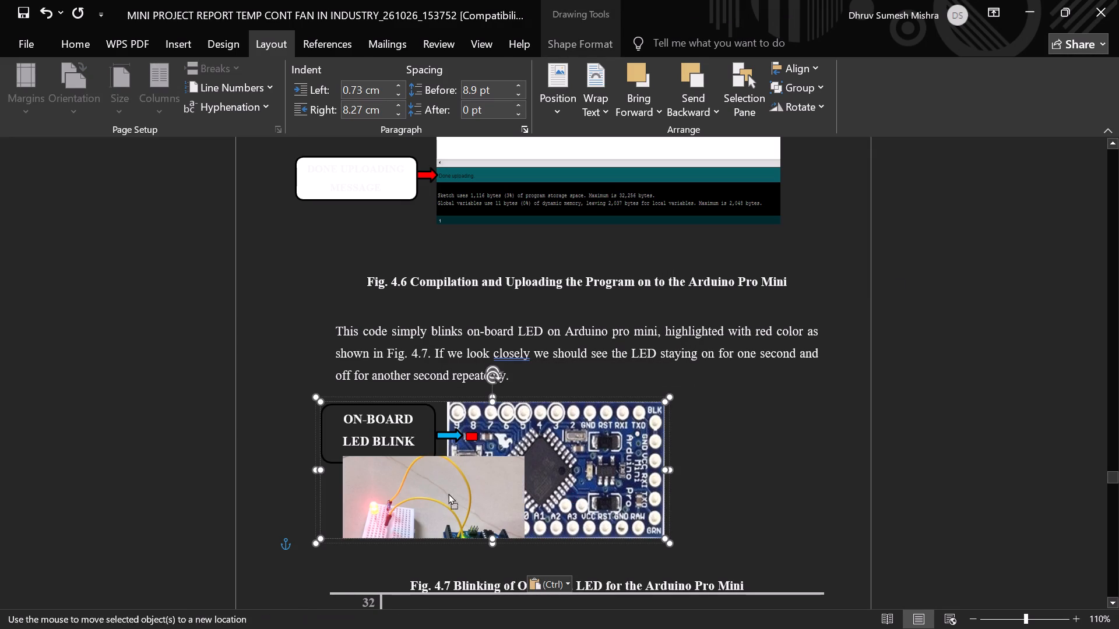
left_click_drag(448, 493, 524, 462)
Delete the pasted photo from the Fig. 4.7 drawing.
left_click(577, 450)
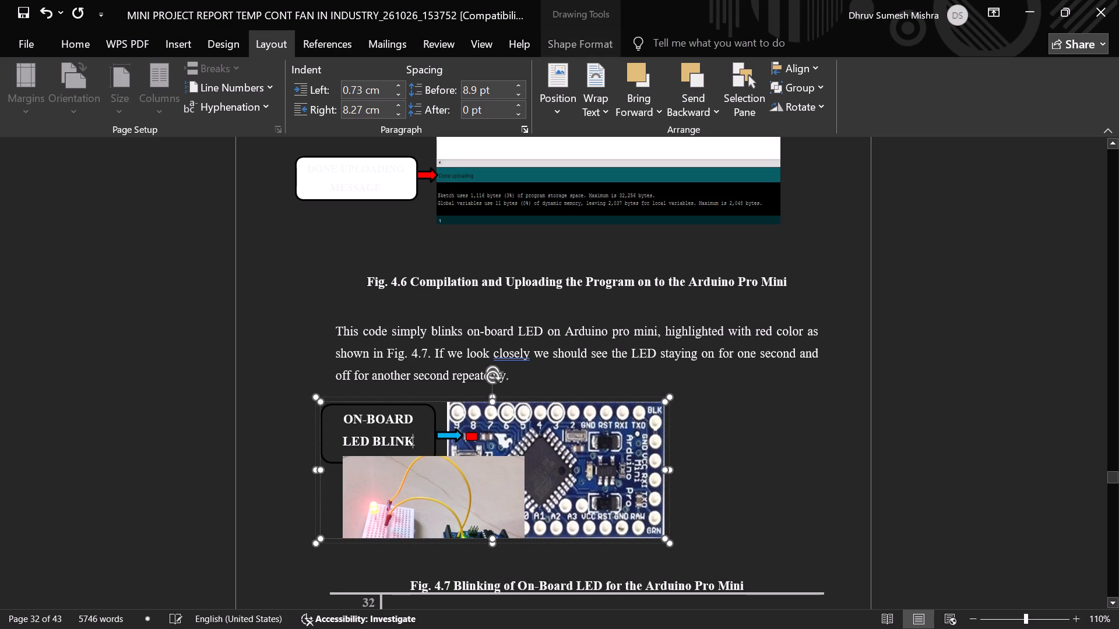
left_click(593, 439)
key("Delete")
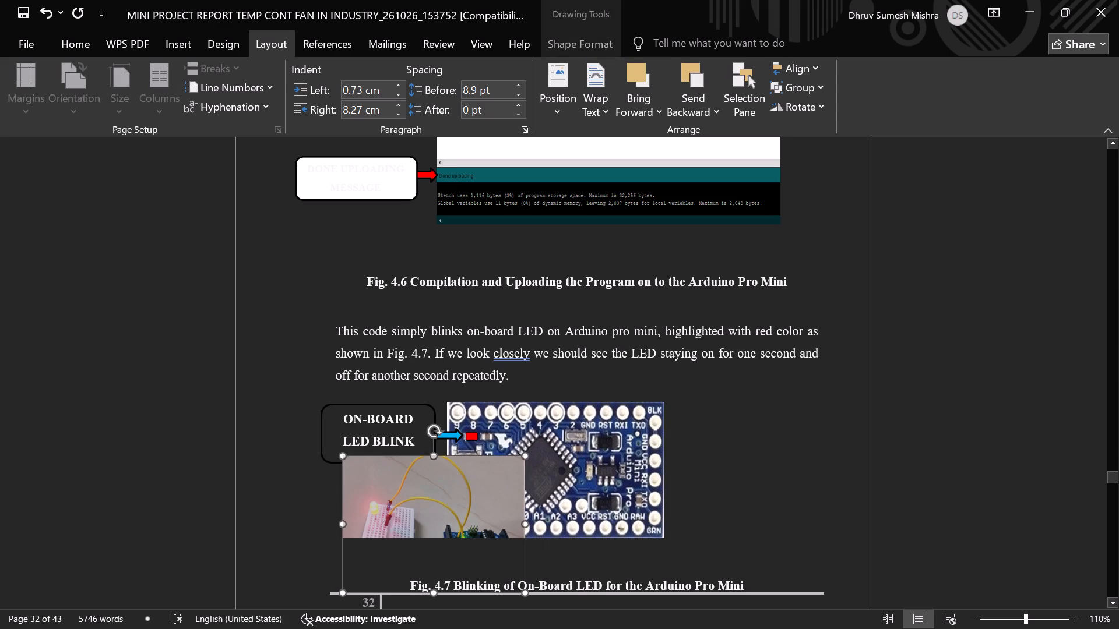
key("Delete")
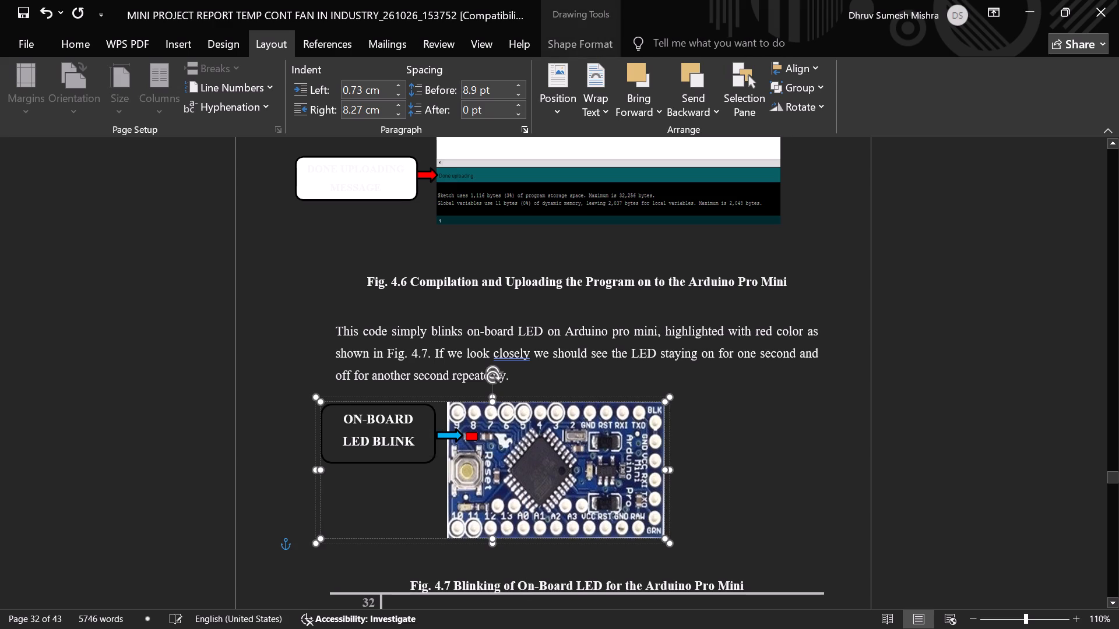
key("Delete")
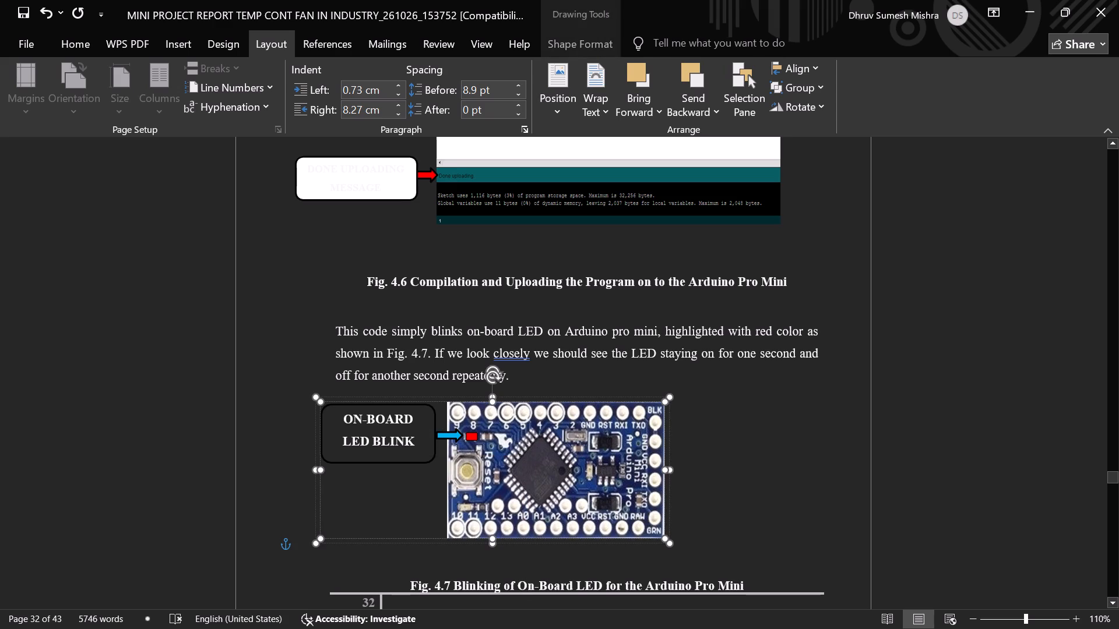
Cut the "ON-BOARD LED BLINK" label, the Arduino Pro Mini picture and the leftover callout above the Fig. 4.7 caption.
right_click(570, 401)
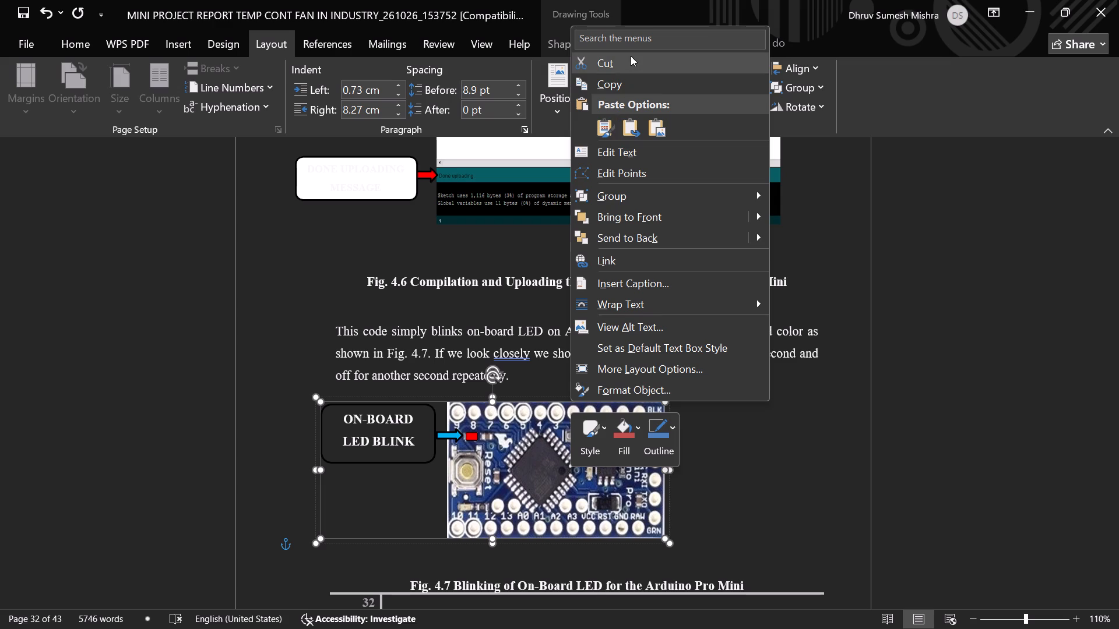
left_click(631, 56)
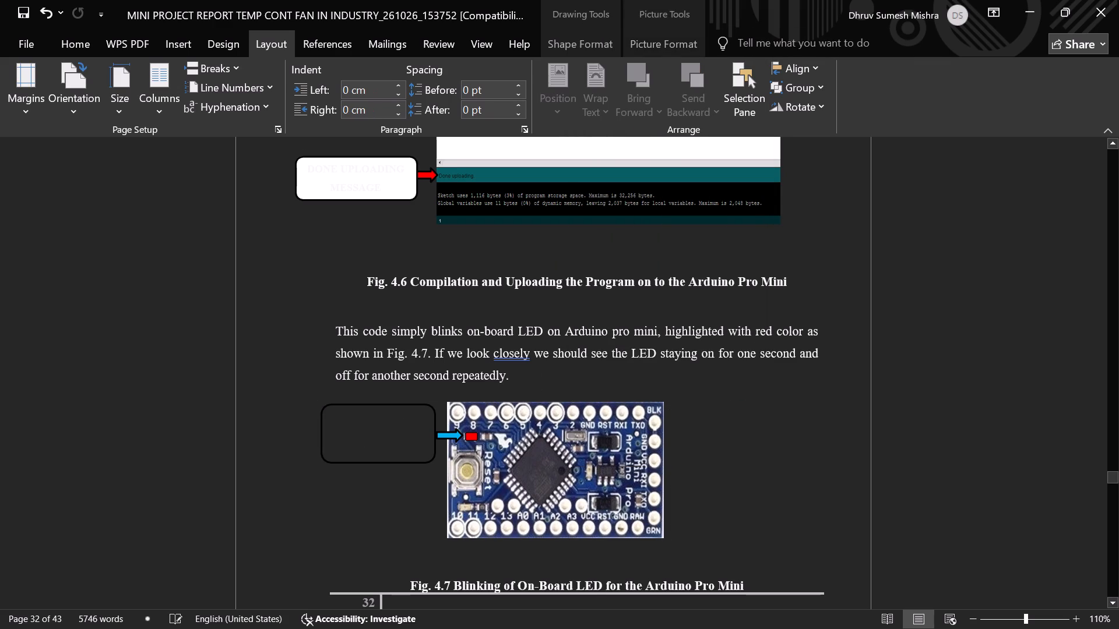
left_click(539, 406)
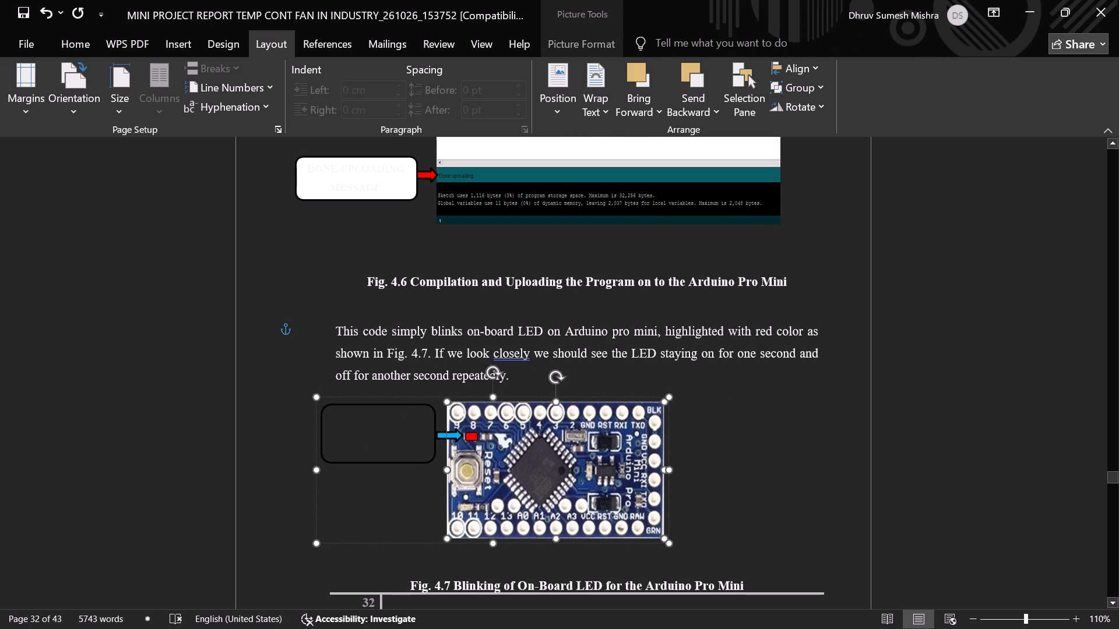
right_click(584, 408)
left_click(631, 250)
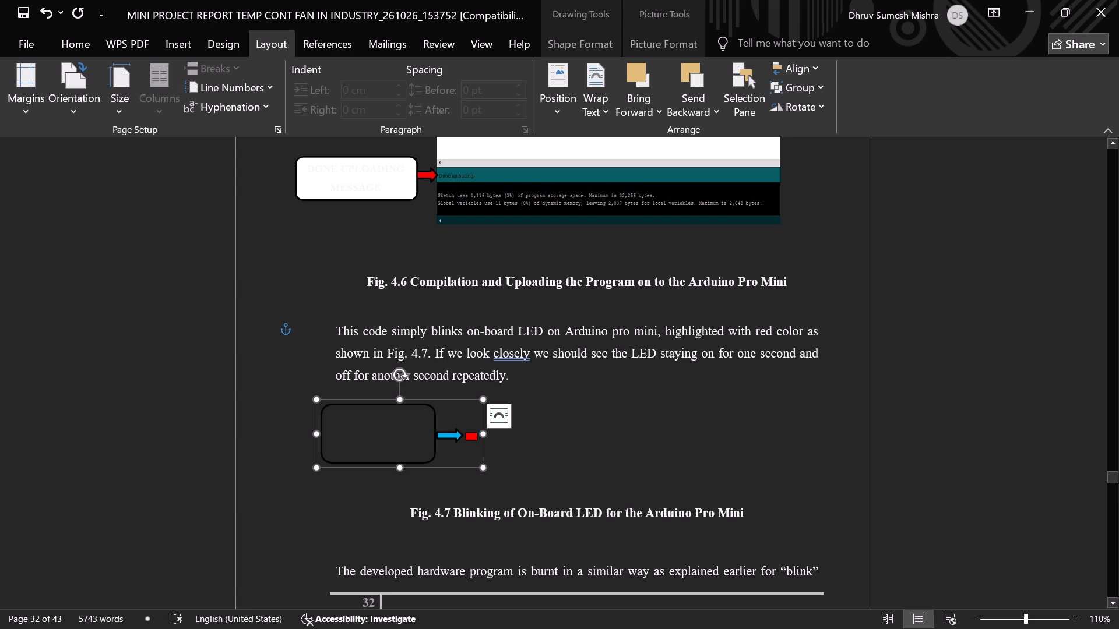
right_click(420, 399)
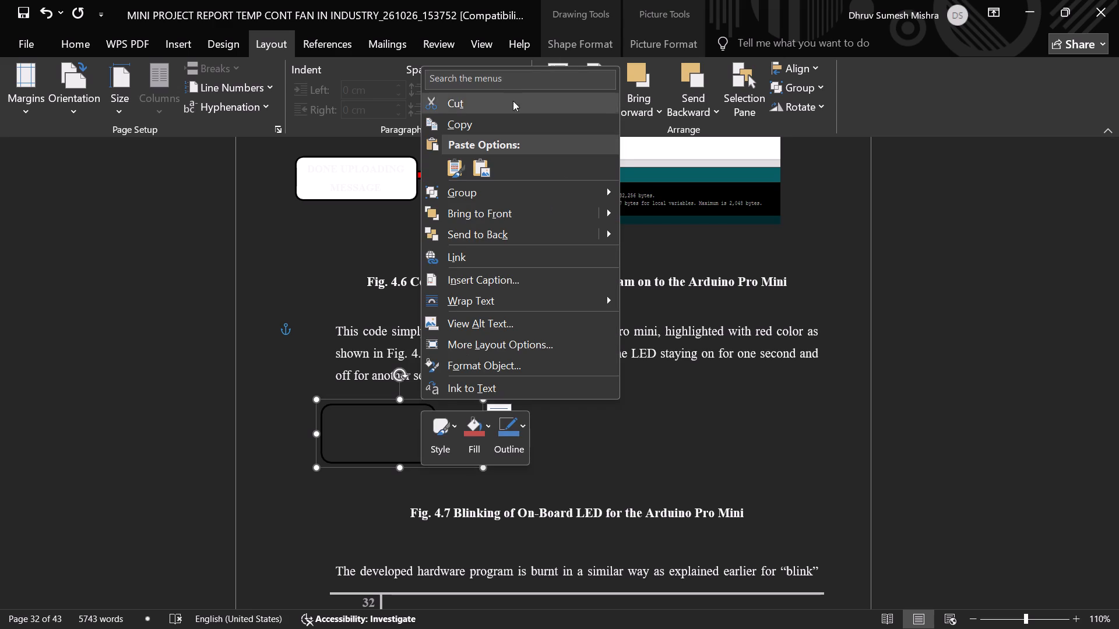
left_click(527, 97)
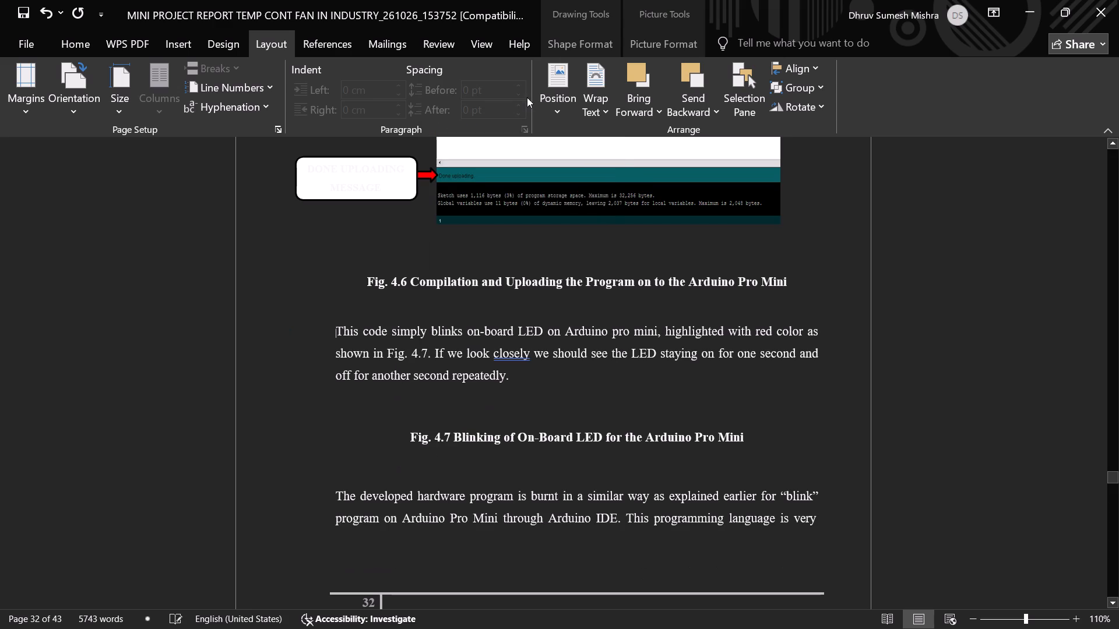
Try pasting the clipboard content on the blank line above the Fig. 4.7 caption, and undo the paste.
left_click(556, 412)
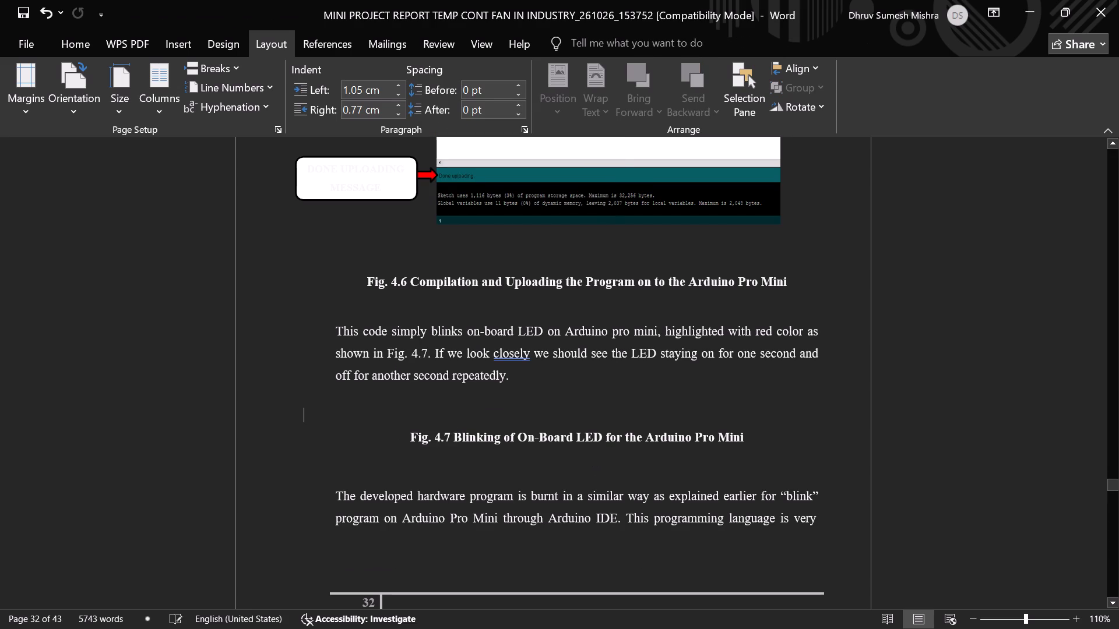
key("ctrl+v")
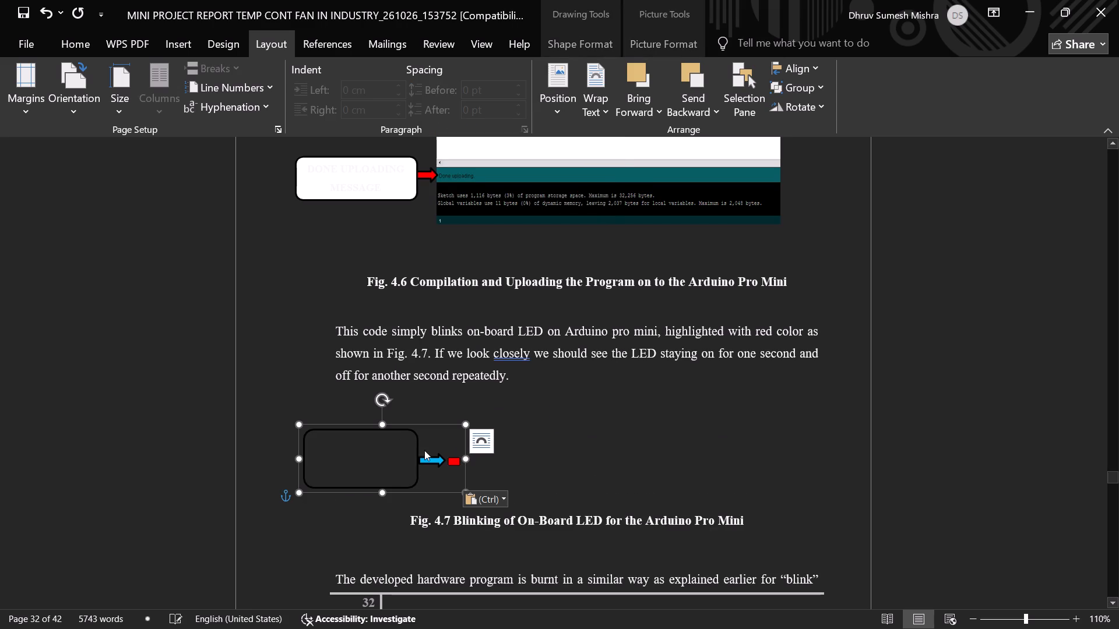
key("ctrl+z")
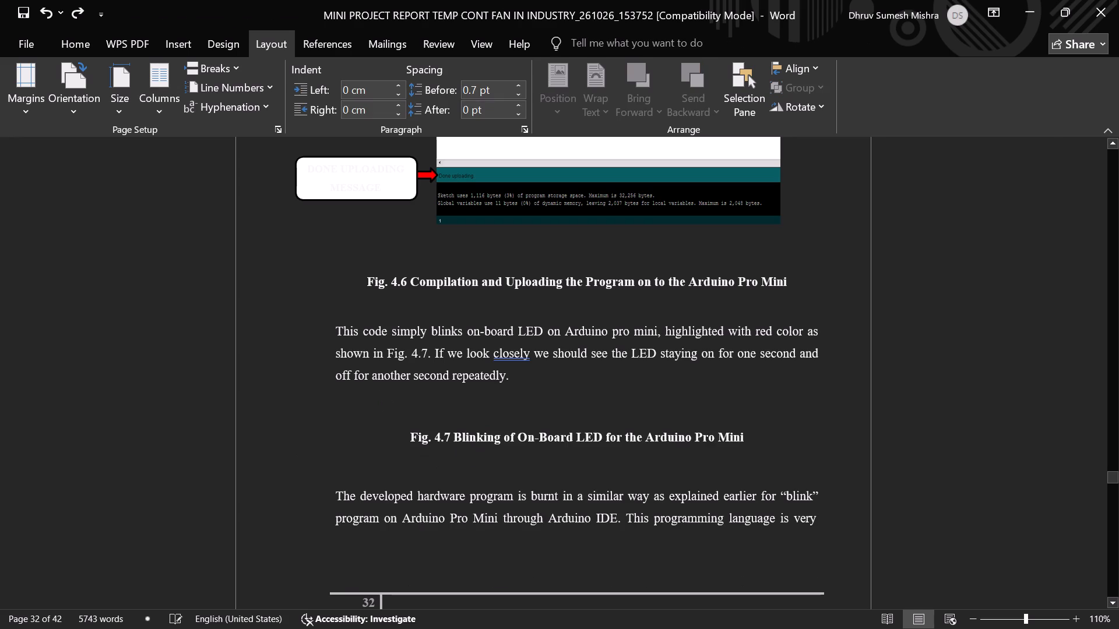
Switch to Chrome, copy the "Blinking LED" photo from Arduino Project Hub again, and paste it above the Fig. 4.7 caption in Word.
key("alt+Tab")
right_click(829, 355)
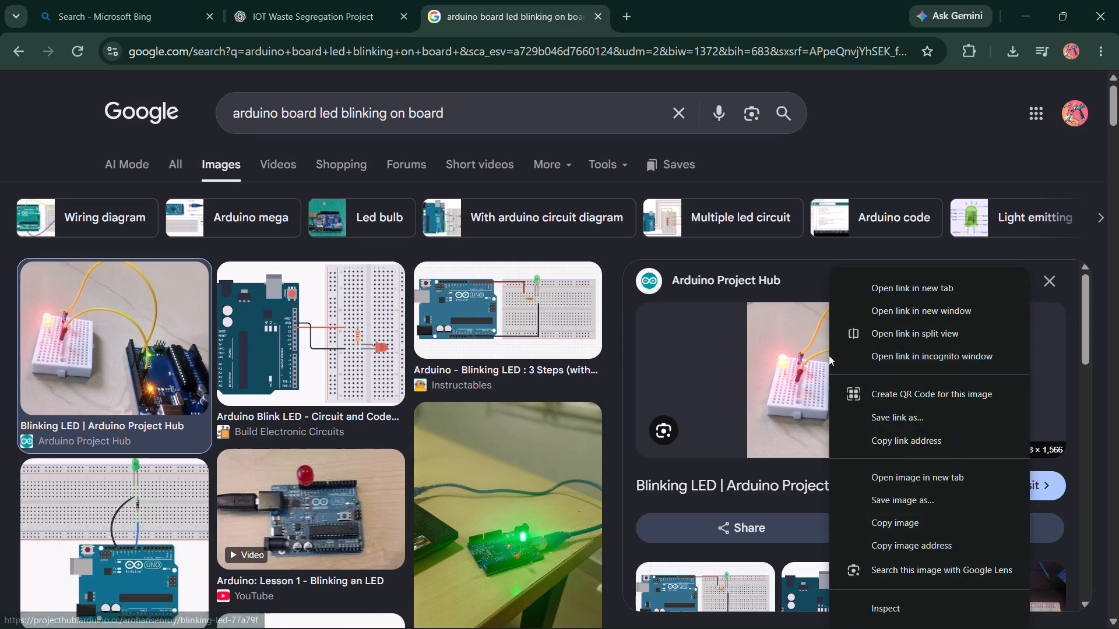
left_click(903, 523)
key("alt+Tab")
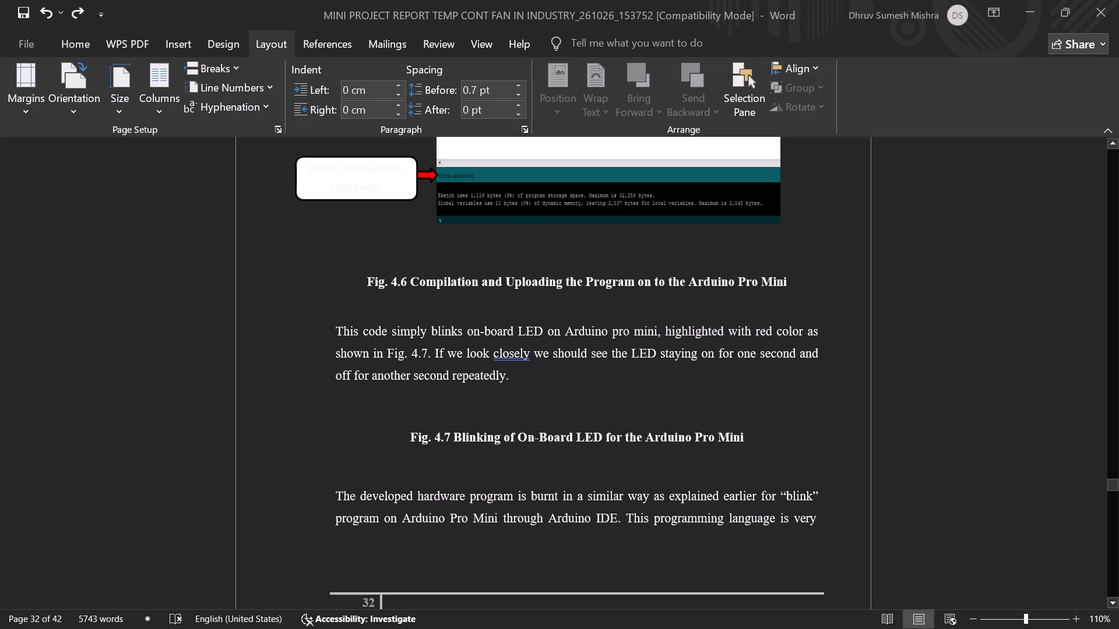
key("ctrl+v")
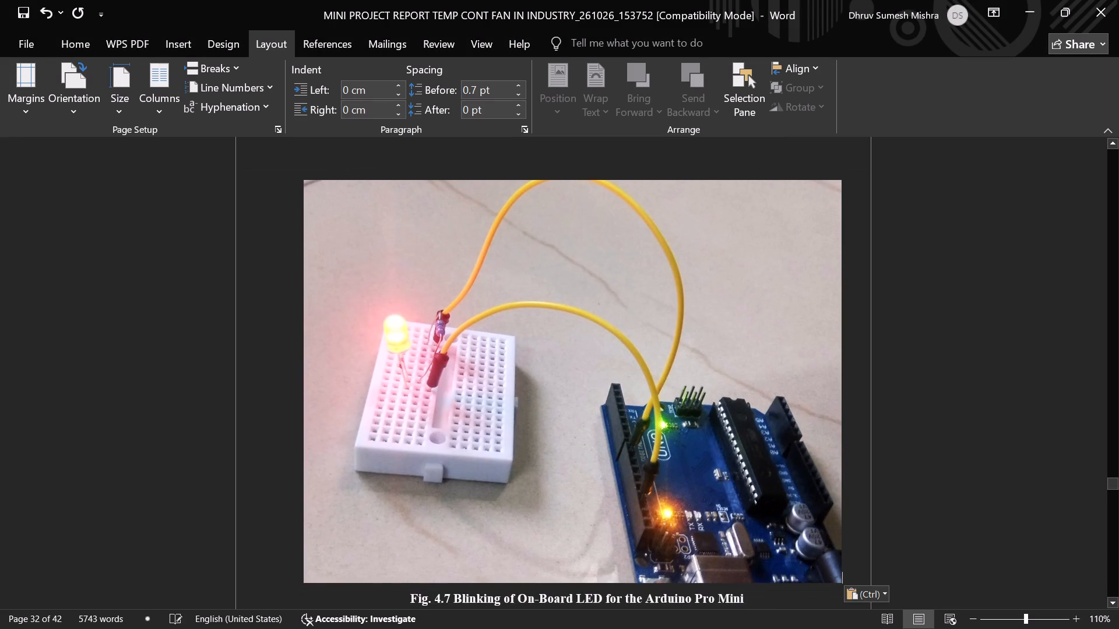
Shrink the pasted Blinking LED photo to about 40% of its width and centre it above the Fig. 4.7 caption.
scroll(601, 467, "down", 1)
left_click(724, 370)
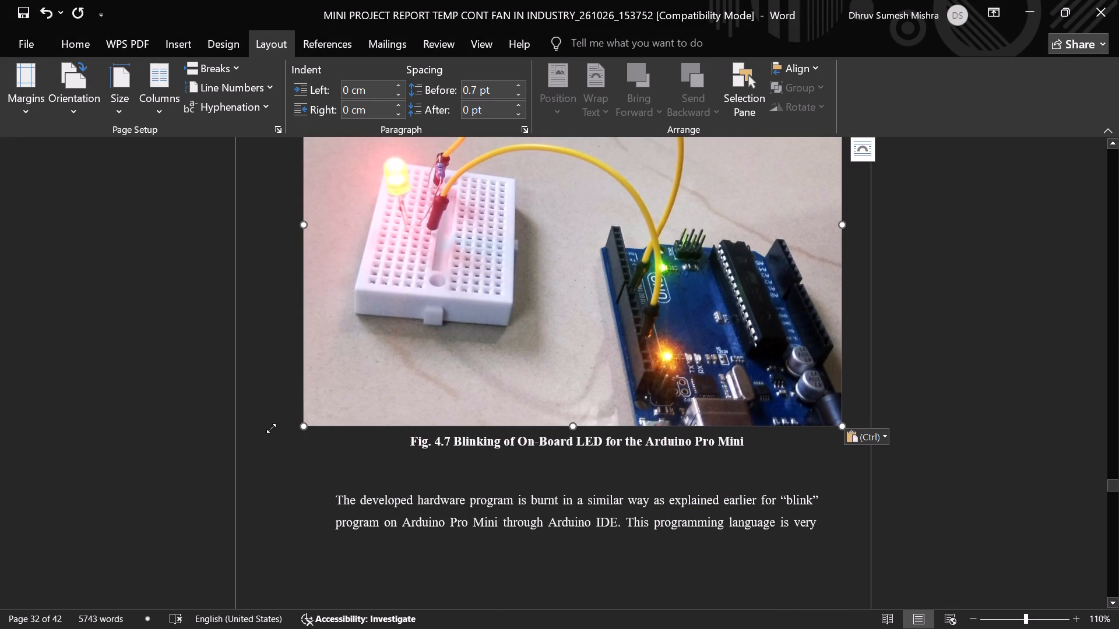
left_click_drag(301, 430, 520, 216)
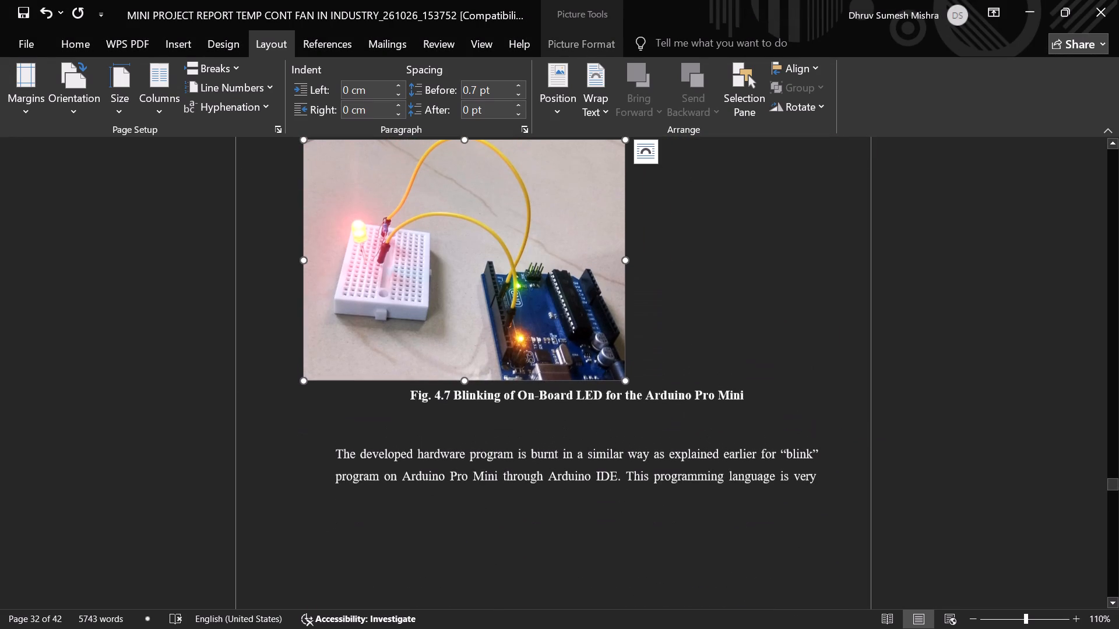
left_click(306, 379)
left_click(306, 379)
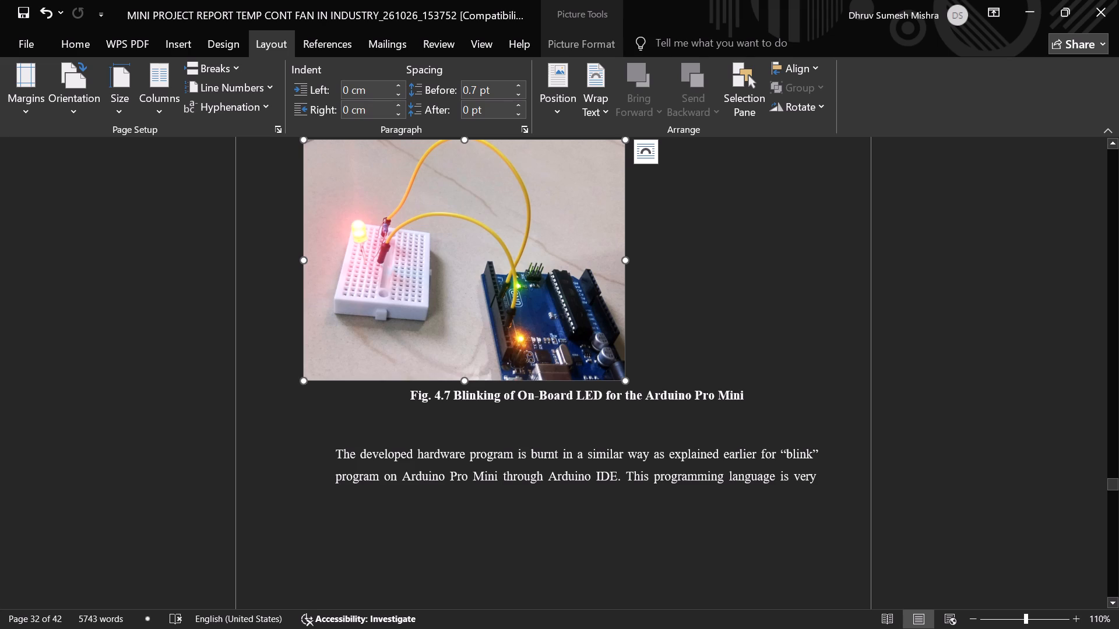
left_click_drag(305, 381, 410, 296)
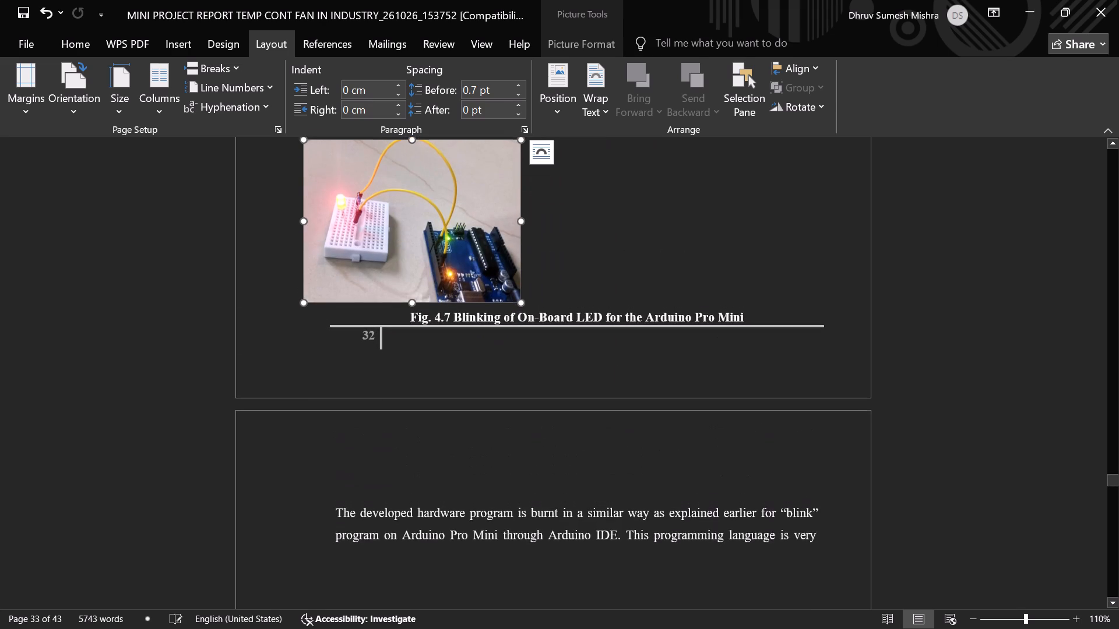
scroll(410, 296, "up", 1)
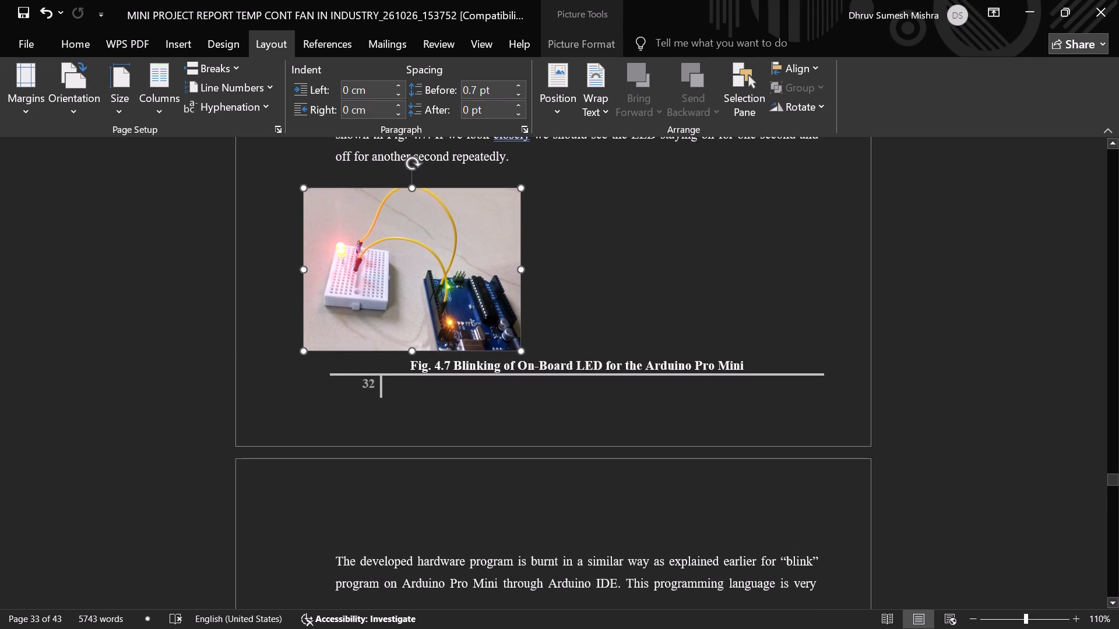
left_click(89, 50)
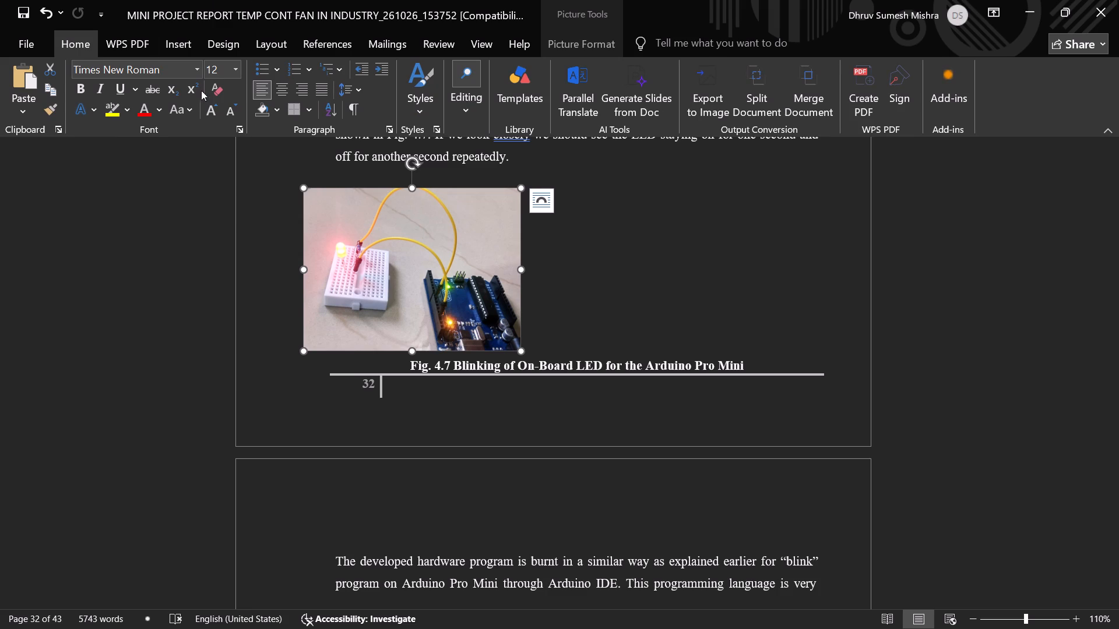
left_click(282, 88)
Remove the left indent from the "This code simply blinks on-board LED" paragraph, keeping it separate from the Fig. 4.6 caption.
scroll(424, 188, "up", 1)
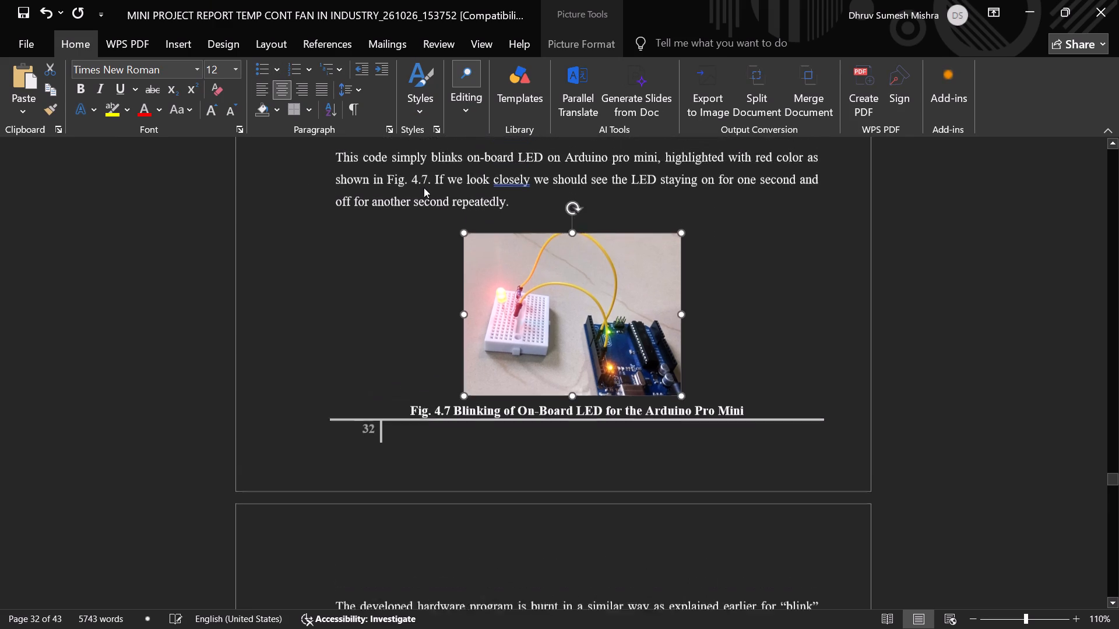
scroll(424, 188, "up", 2)
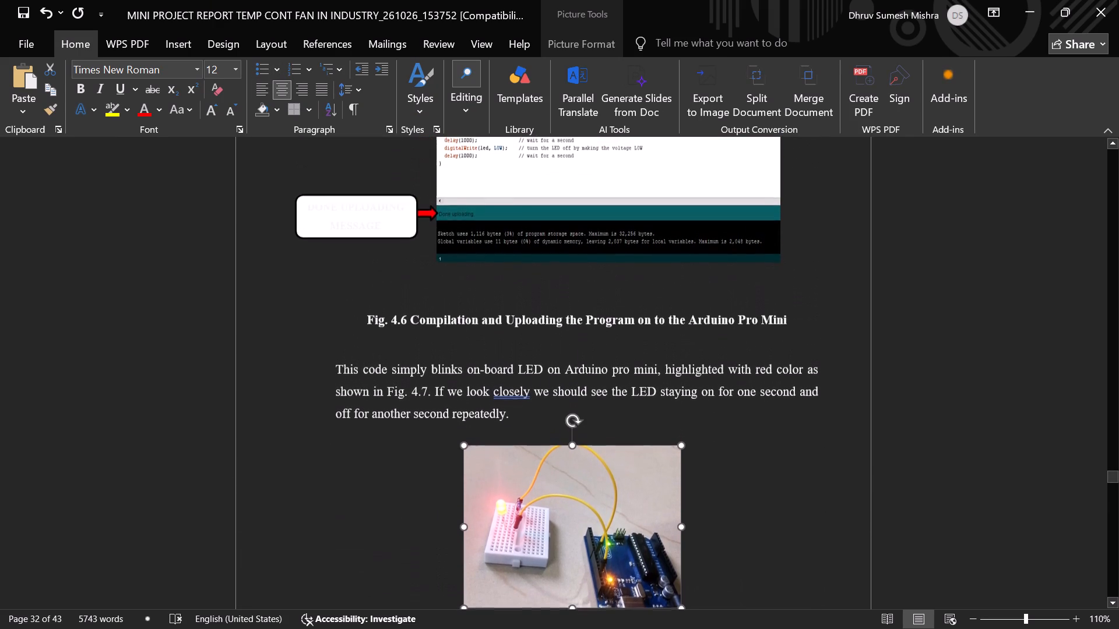
left_click(333, 366)
key("BackSpace")
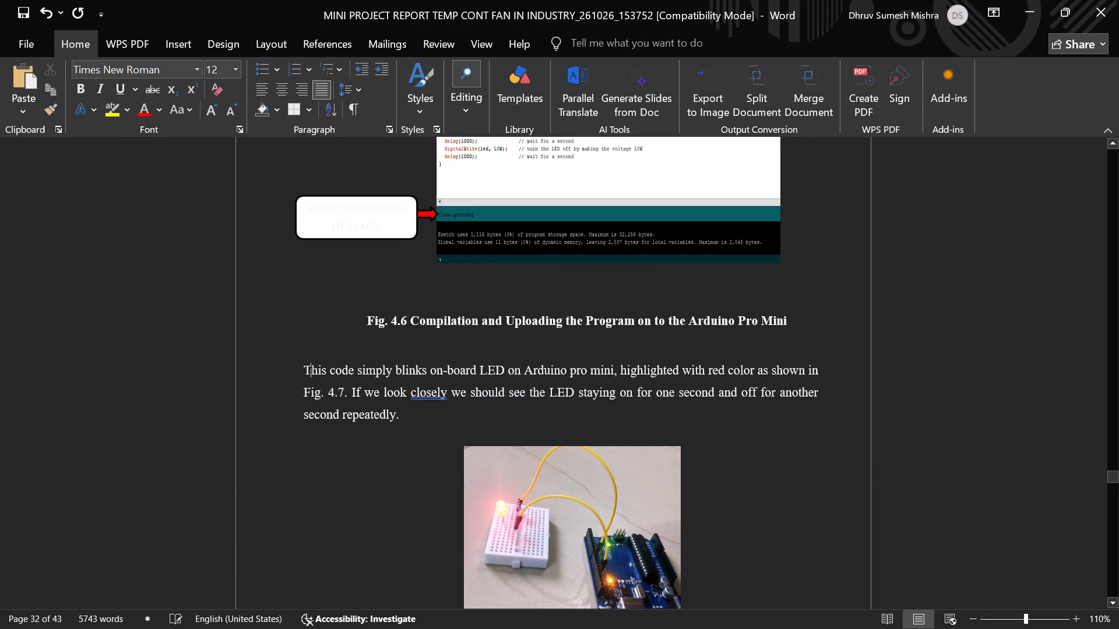
key("BackSpace")
key("Return")
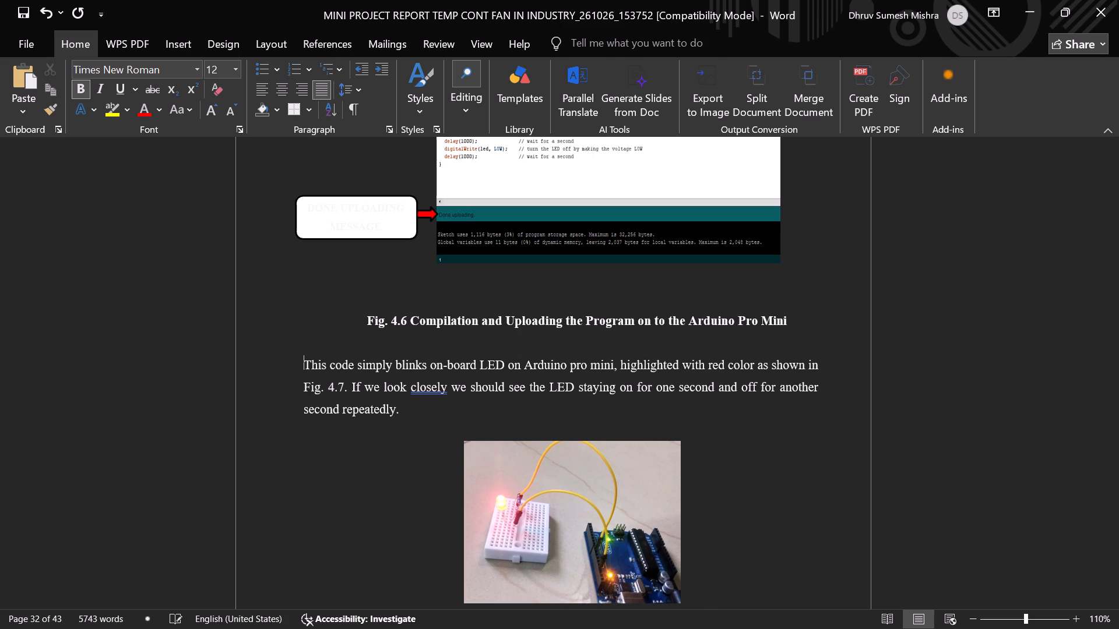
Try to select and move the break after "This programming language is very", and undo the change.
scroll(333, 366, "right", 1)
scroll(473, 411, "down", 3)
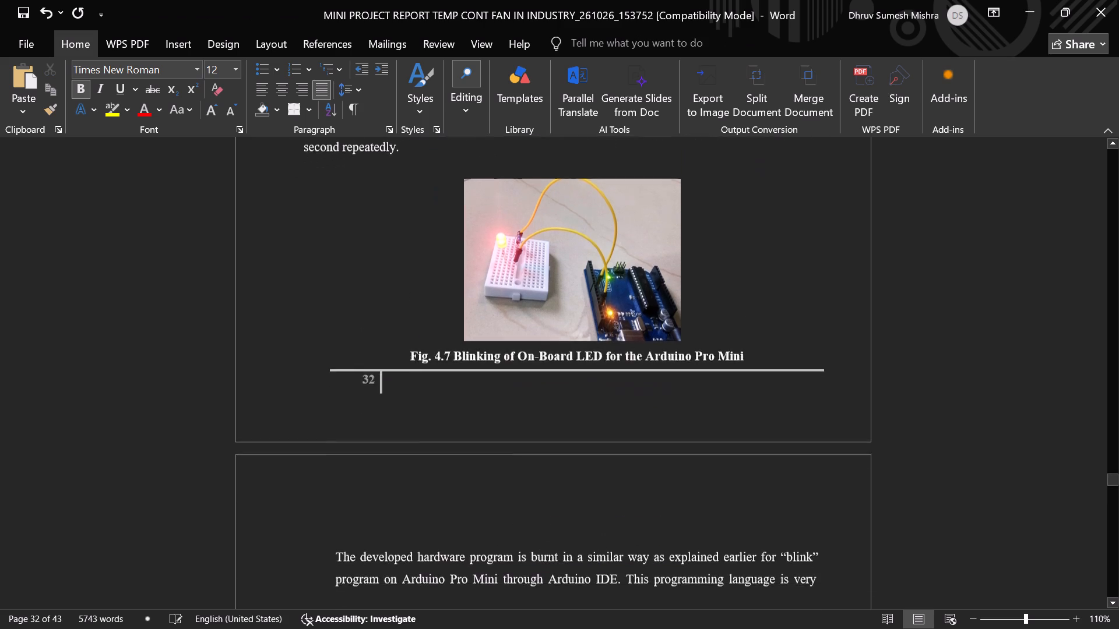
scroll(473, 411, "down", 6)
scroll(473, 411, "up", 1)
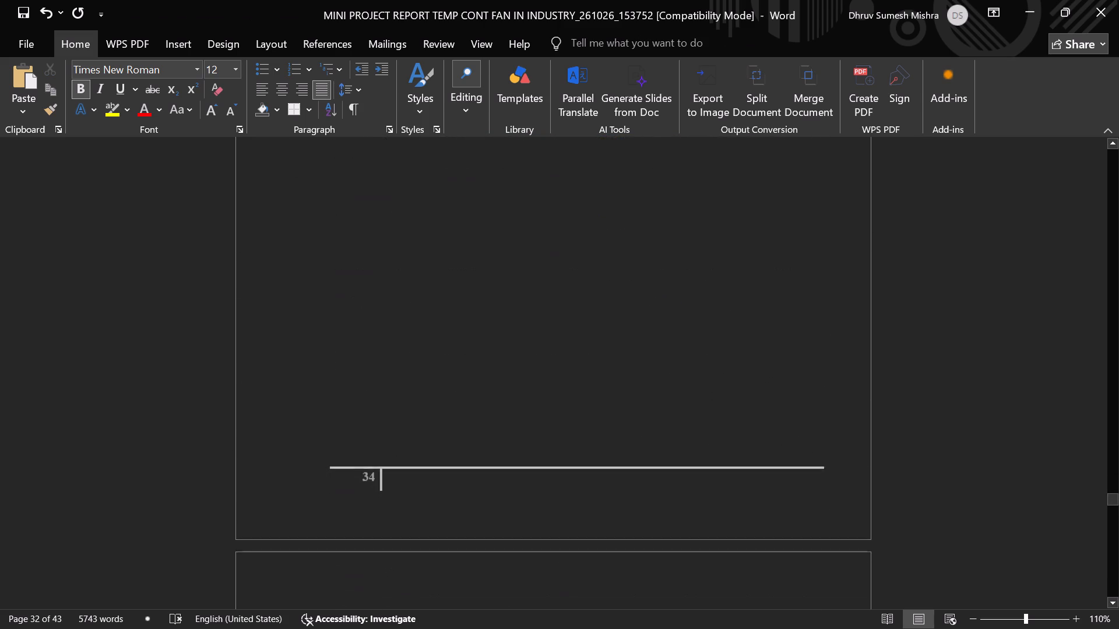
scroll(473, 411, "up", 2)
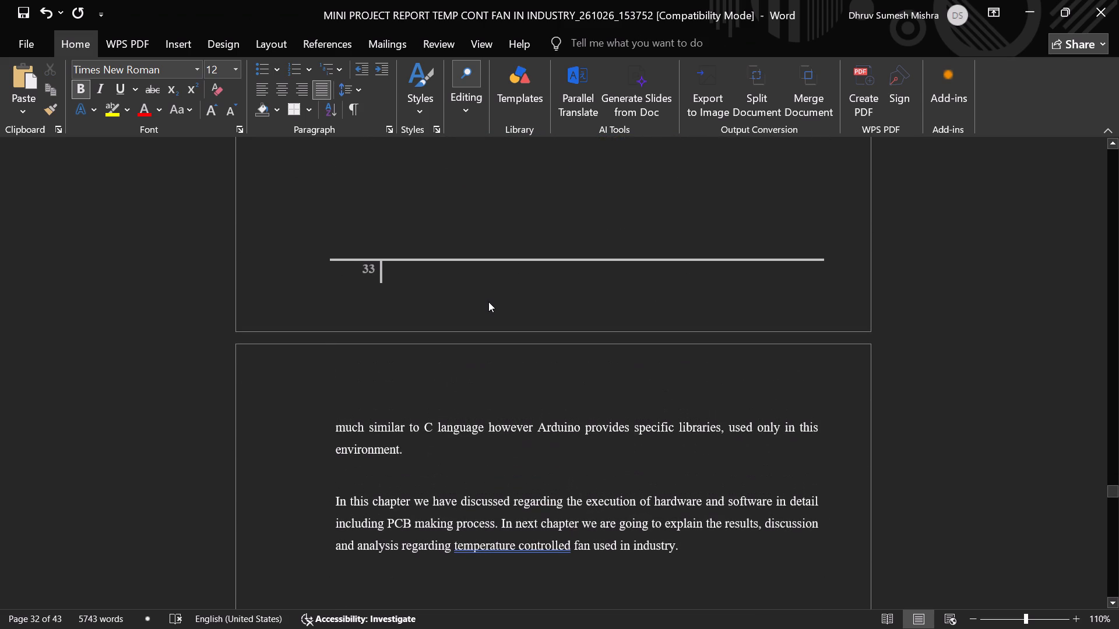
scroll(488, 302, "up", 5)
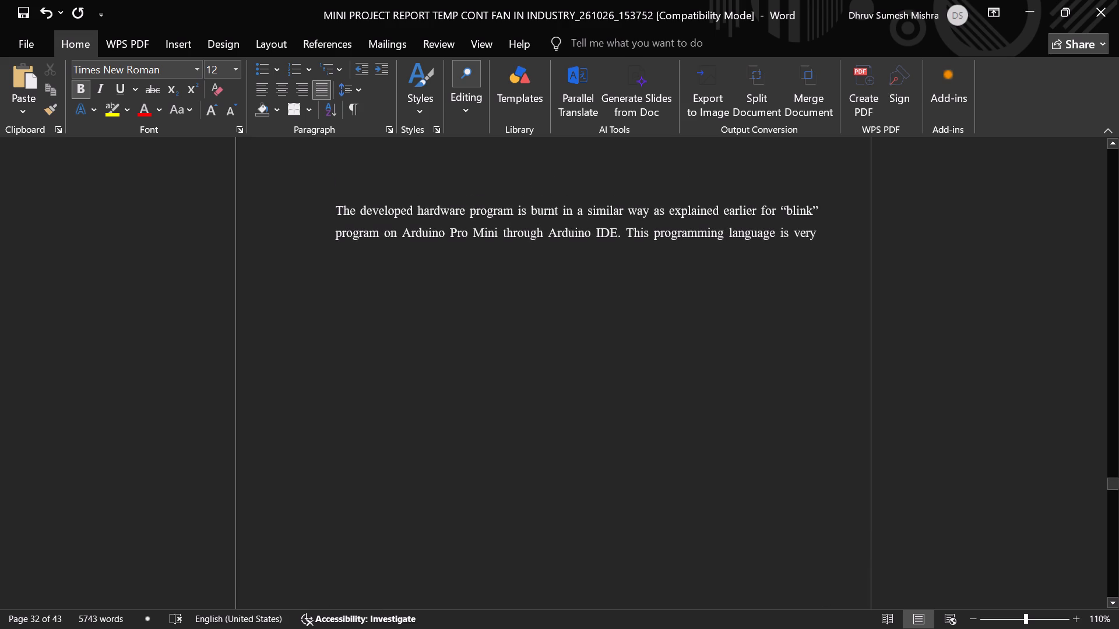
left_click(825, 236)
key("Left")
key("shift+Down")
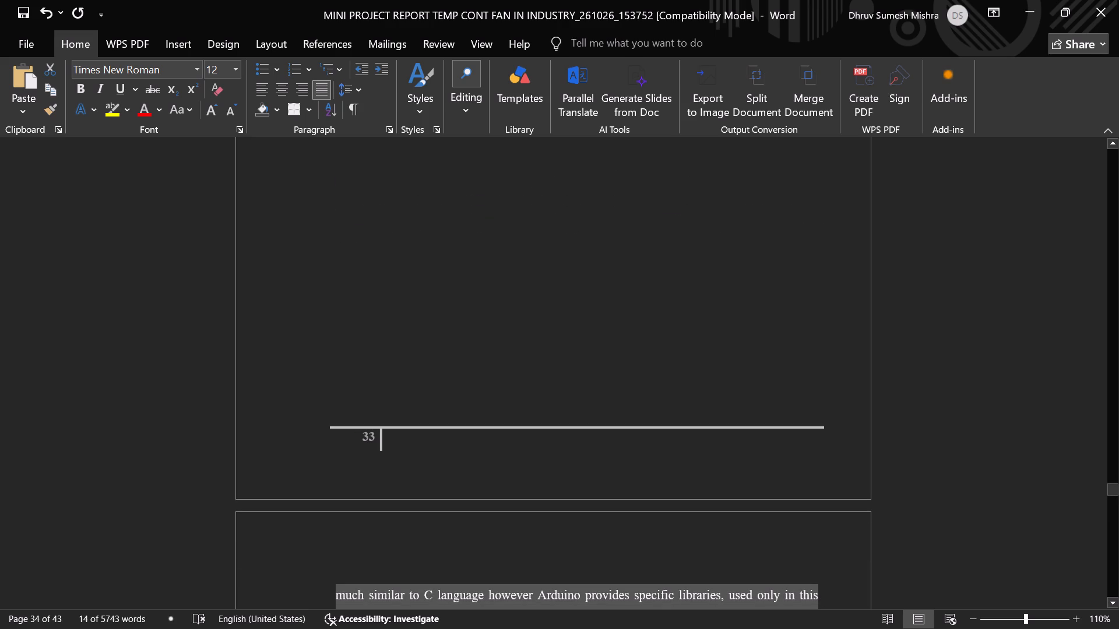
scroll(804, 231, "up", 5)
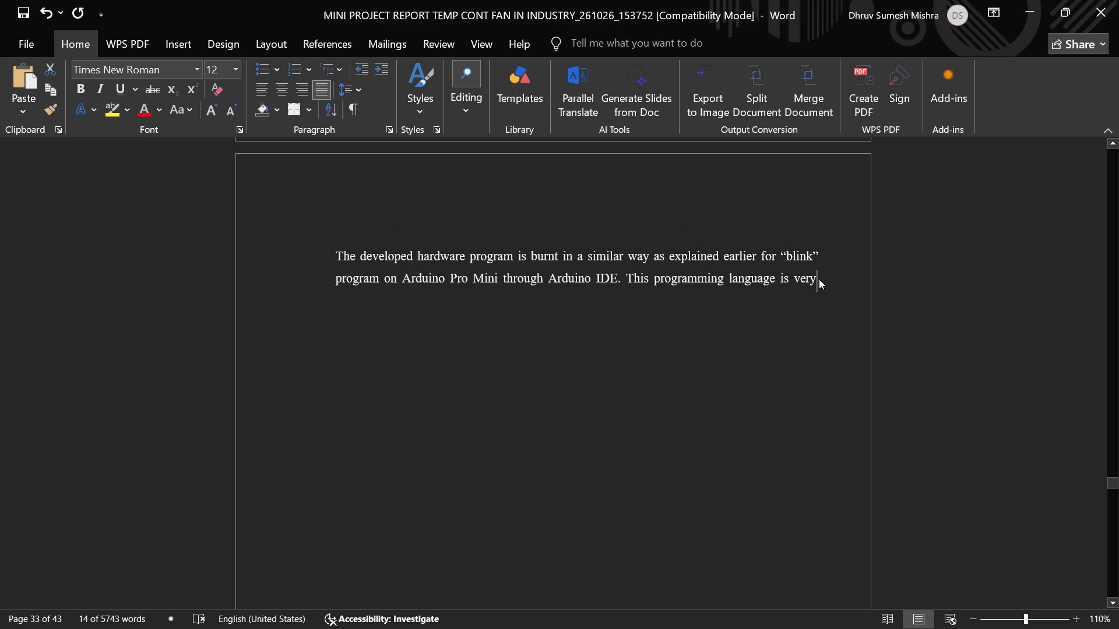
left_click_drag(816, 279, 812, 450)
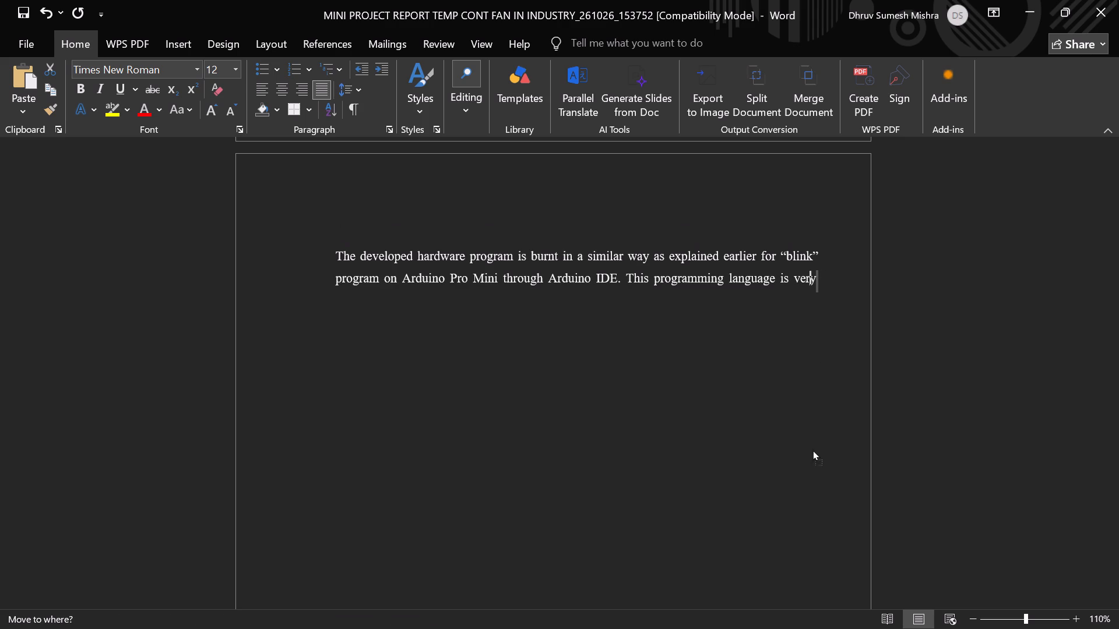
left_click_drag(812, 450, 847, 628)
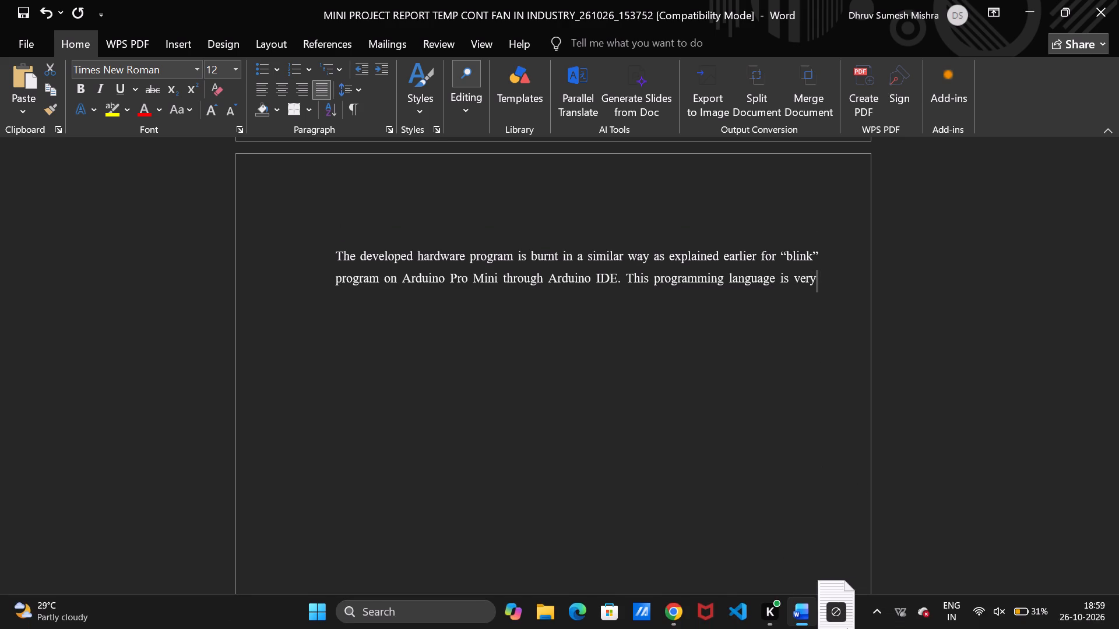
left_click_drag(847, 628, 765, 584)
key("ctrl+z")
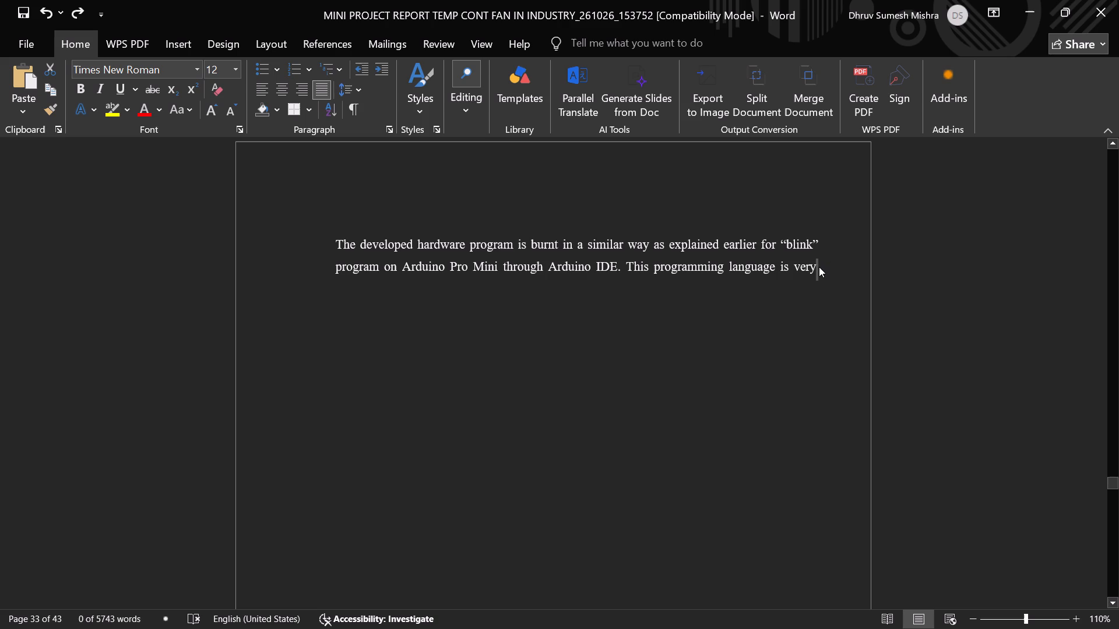
Try to delete the gap between "This programming language is very" and "much similar to C language".
left_click_drag(815, 266, 786, 433)
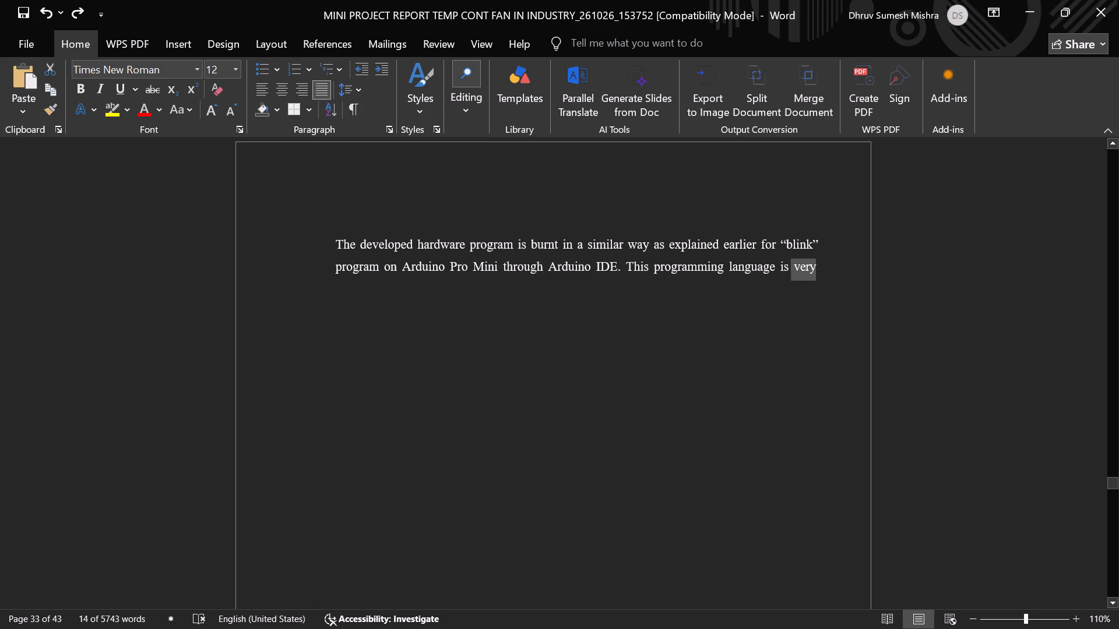
left_click_drag(786, 433, 706, 628)
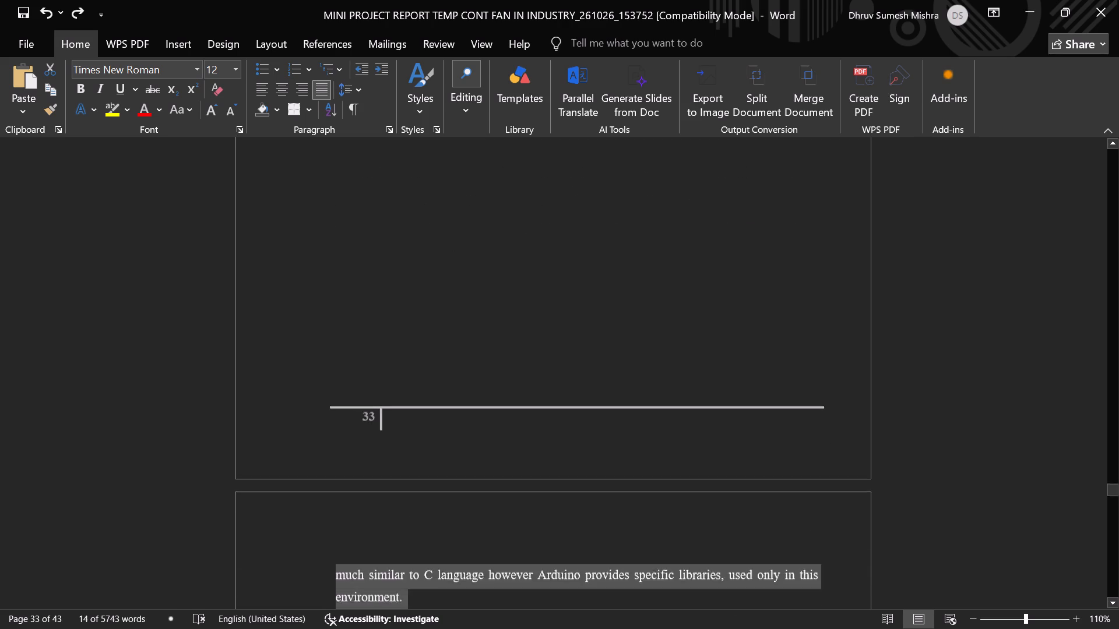
left_click_drag(706, 628, 320, 437)
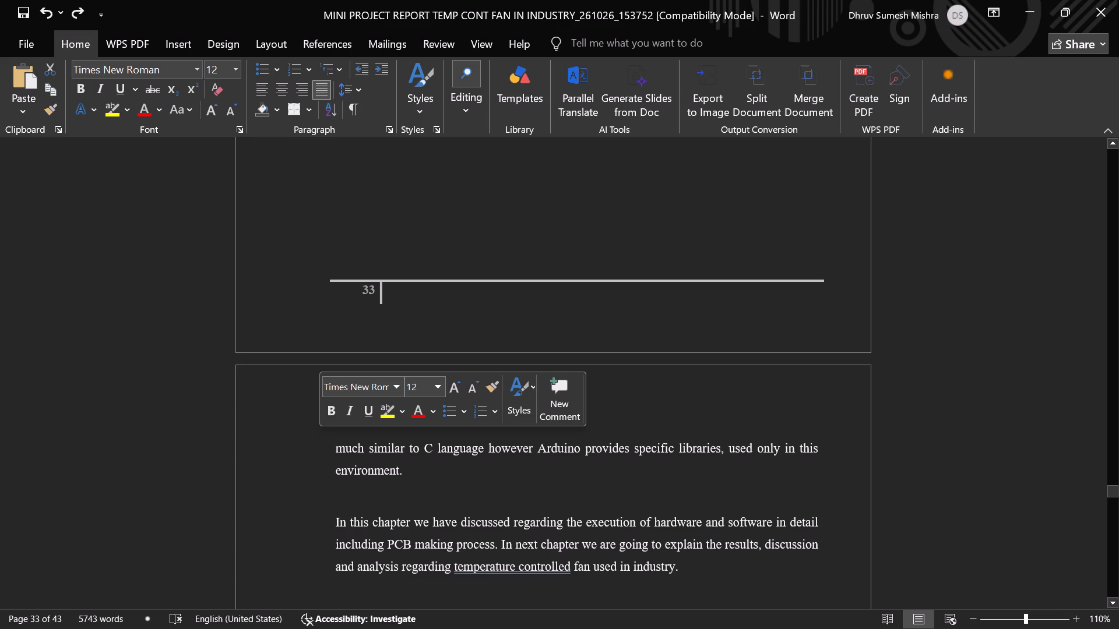
key("Delete")
scroll(543, 433, "up", 1)
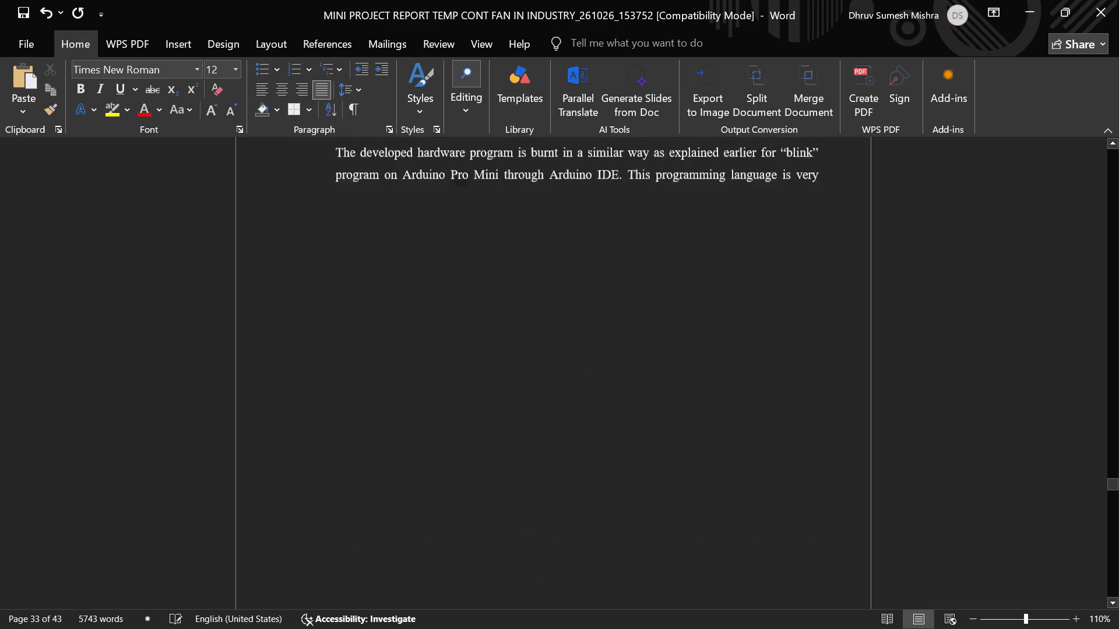
Delete the break between "This programming language is very" and "much similar to C language" so the sentence runs on one page.
scroll(543, 433, "up", 1)
scroll(543, 433, "down", 3)
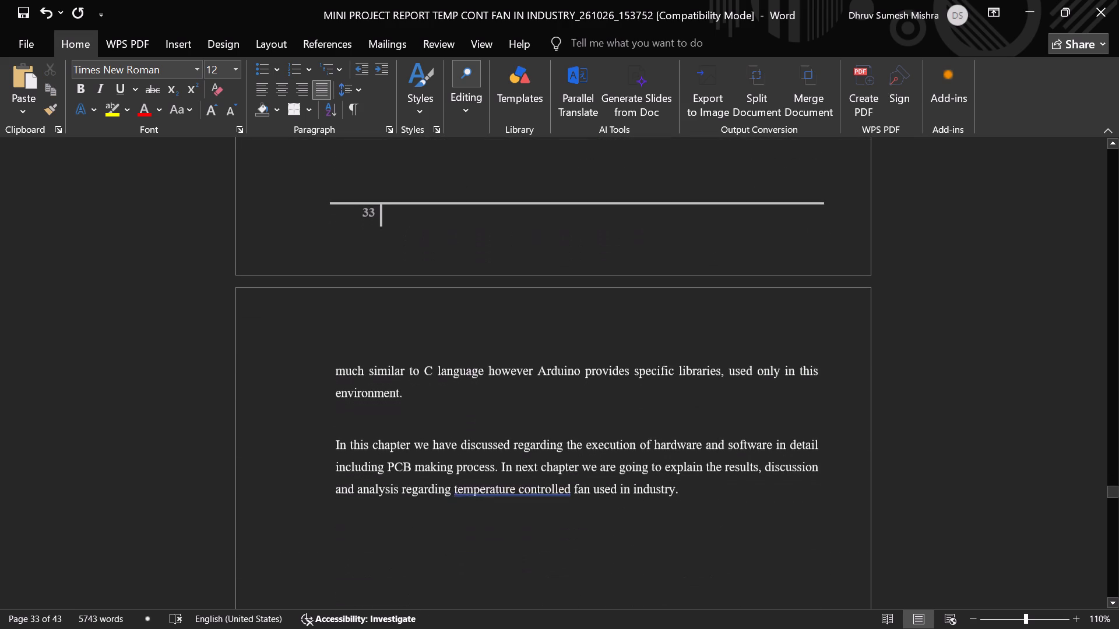
scroll(472, 414, "down", 5)
scroll(472, 414, "up", 2)
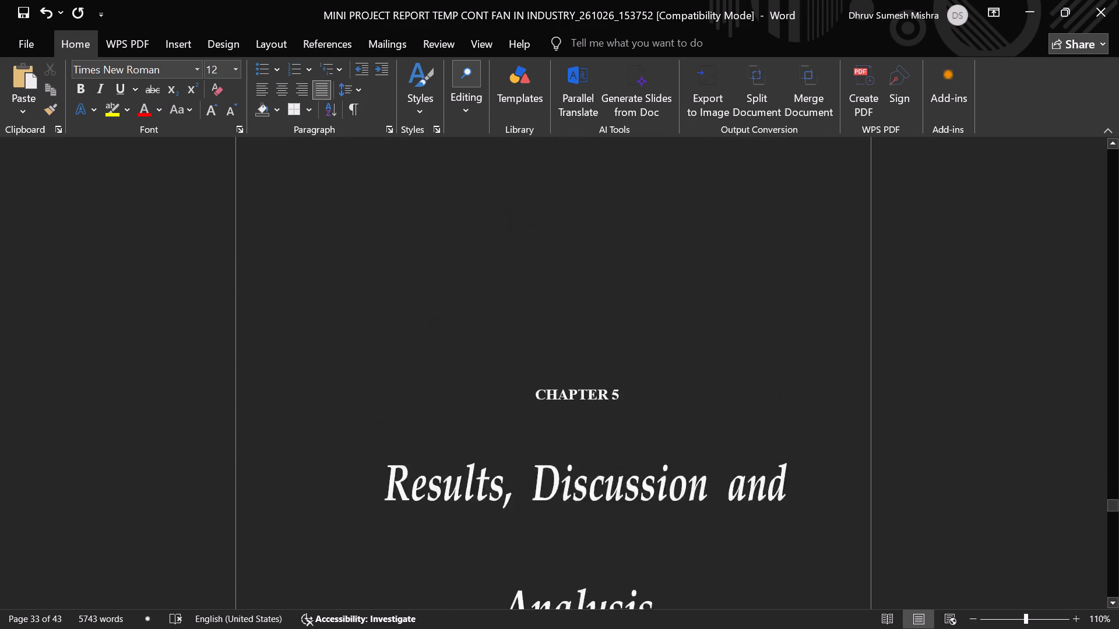
scroll(472, 414, "up", 4)
scroll(620, 314, "down", 2)
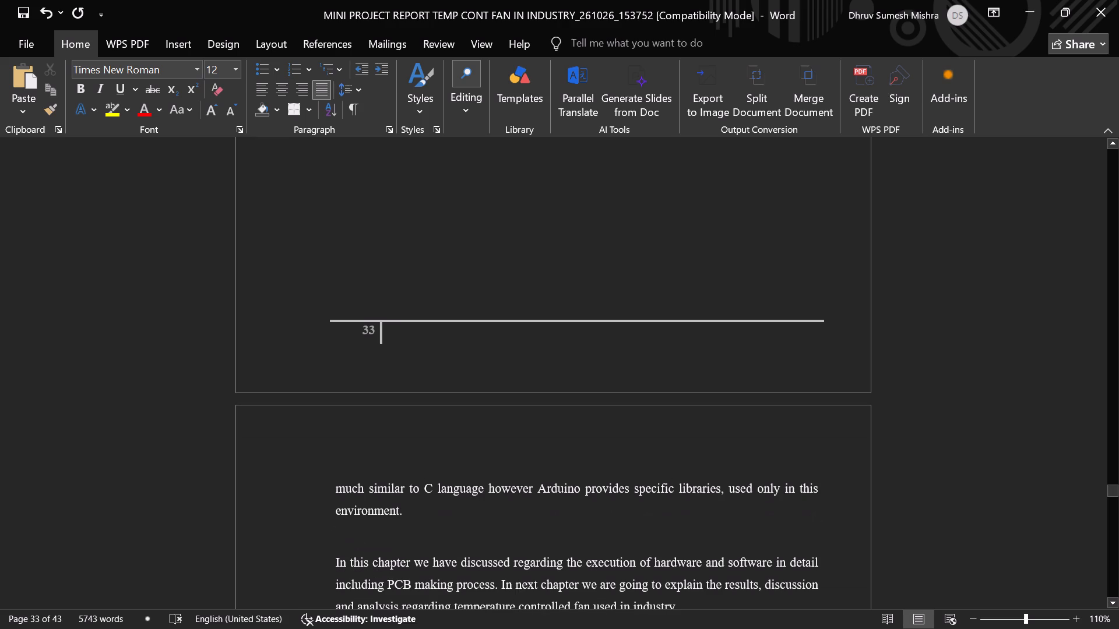
left_click(333, 490)
left_click_drag(333, 490, 321, 467)
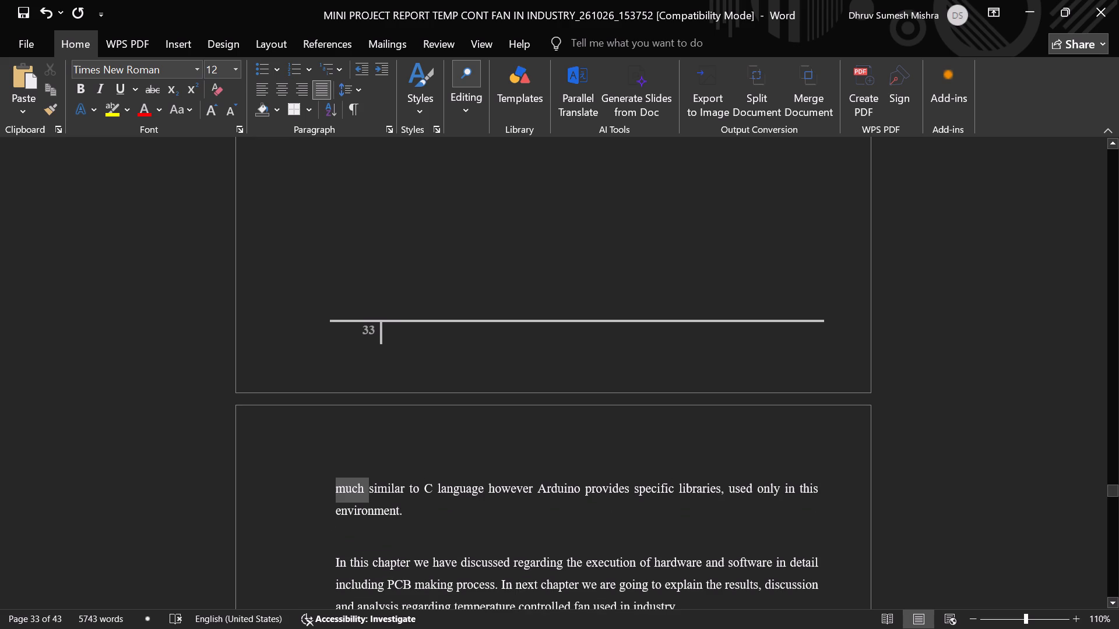
left_click_drag(321, 467, 227, 374)
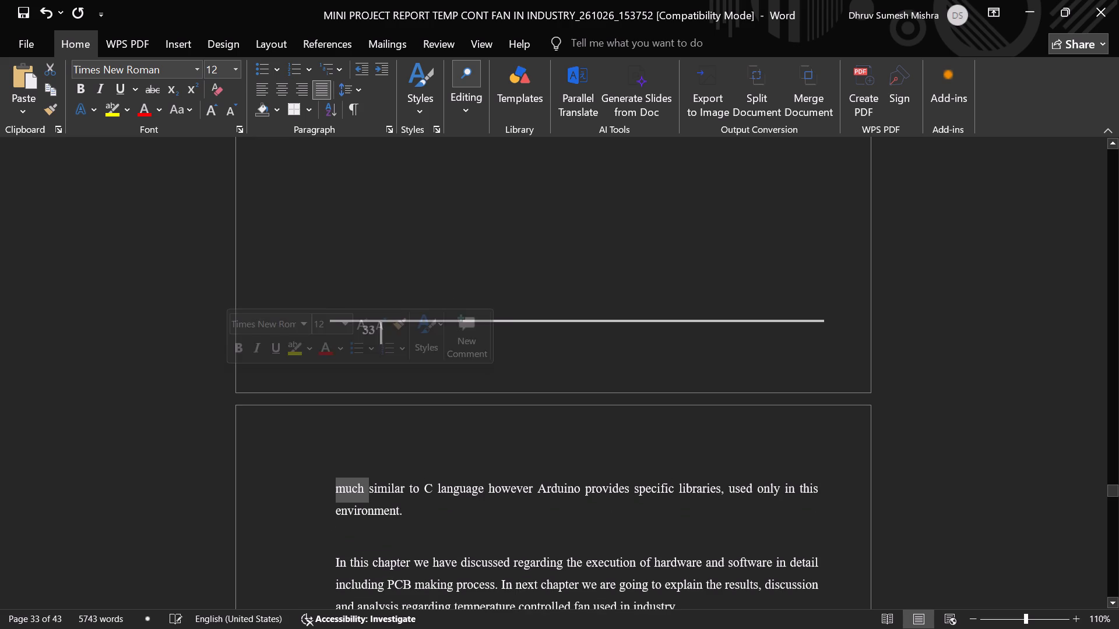
left_click(529, 239)
scroll(529, 239, "up", 2)
scroll(529, 239, "right", 1)
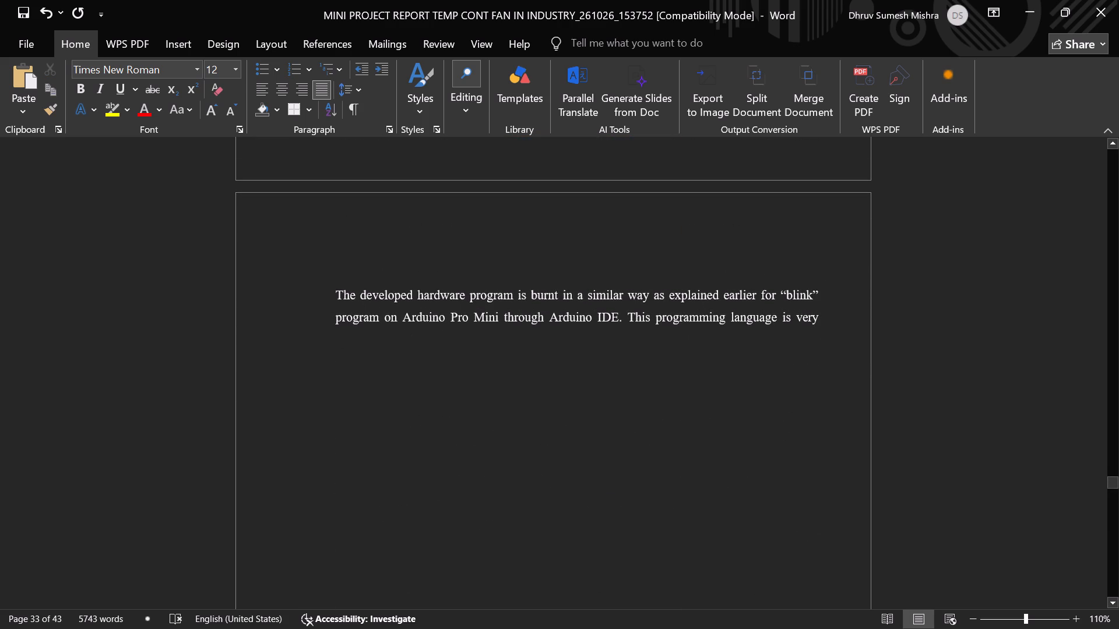
left_click(825, 323)
left_click_drag(825, 323, 826, 415)
left_click_drag(826, 415, 714, 628)
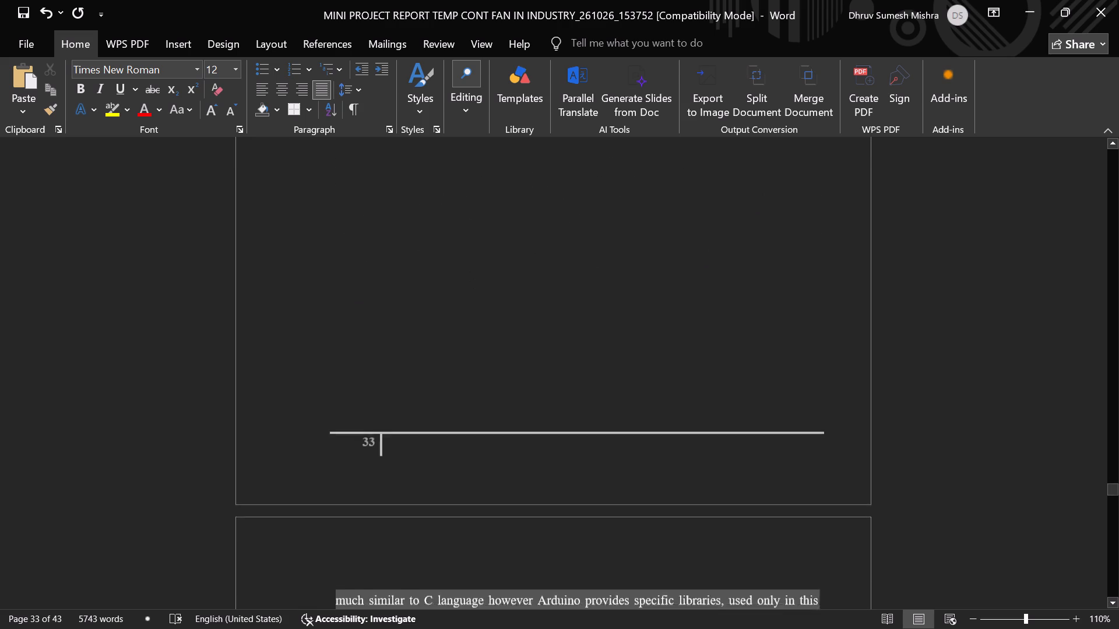
left_click_drag(714, 628, 323, 416)
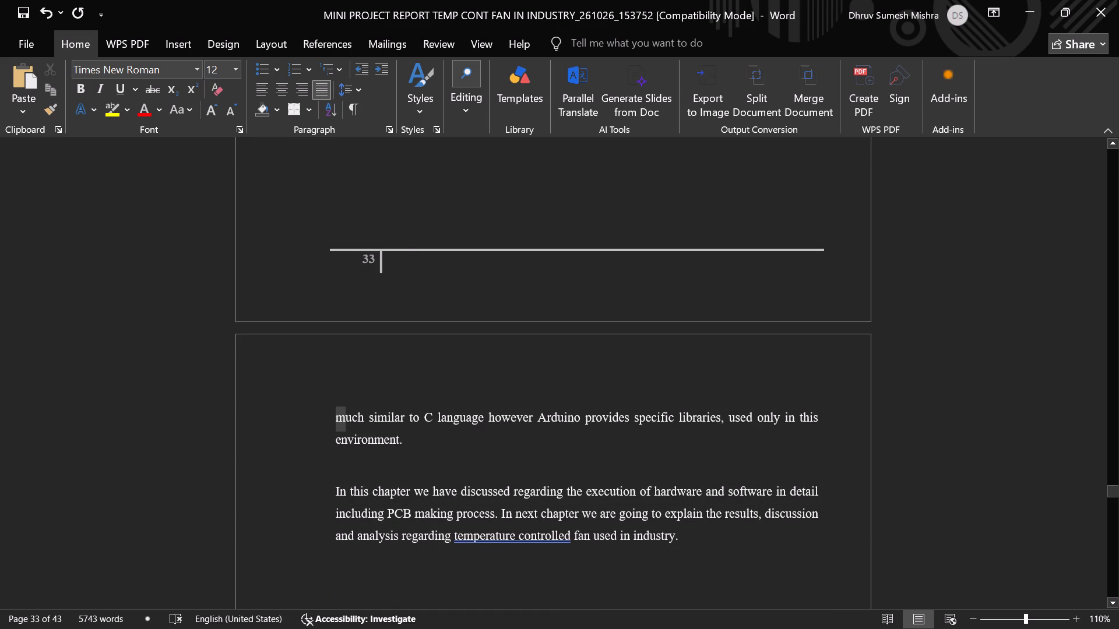
key("BackSpace")
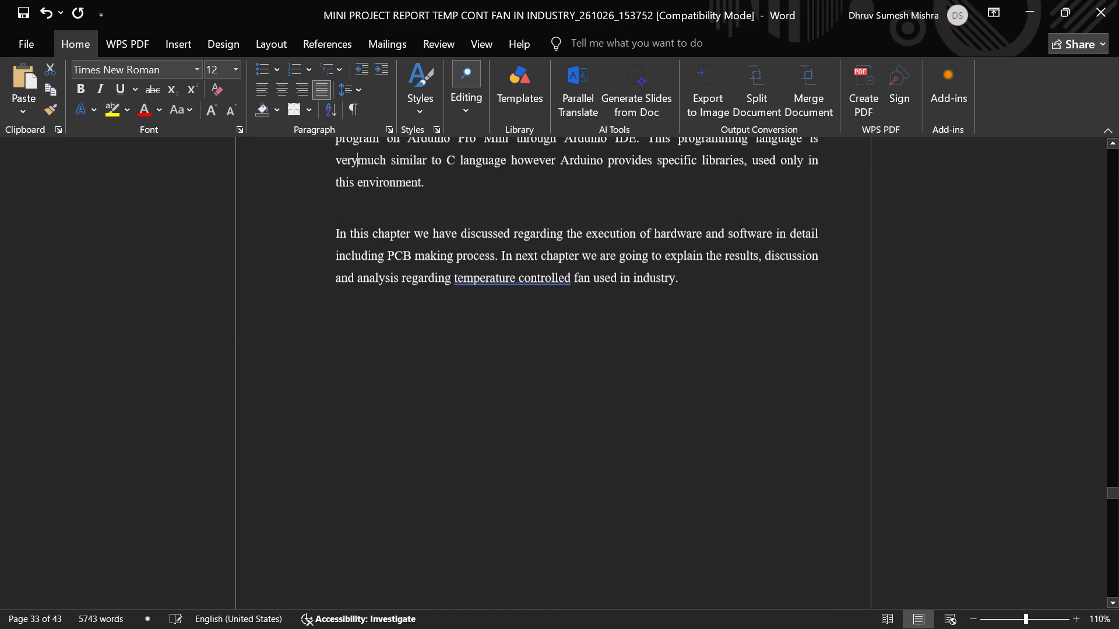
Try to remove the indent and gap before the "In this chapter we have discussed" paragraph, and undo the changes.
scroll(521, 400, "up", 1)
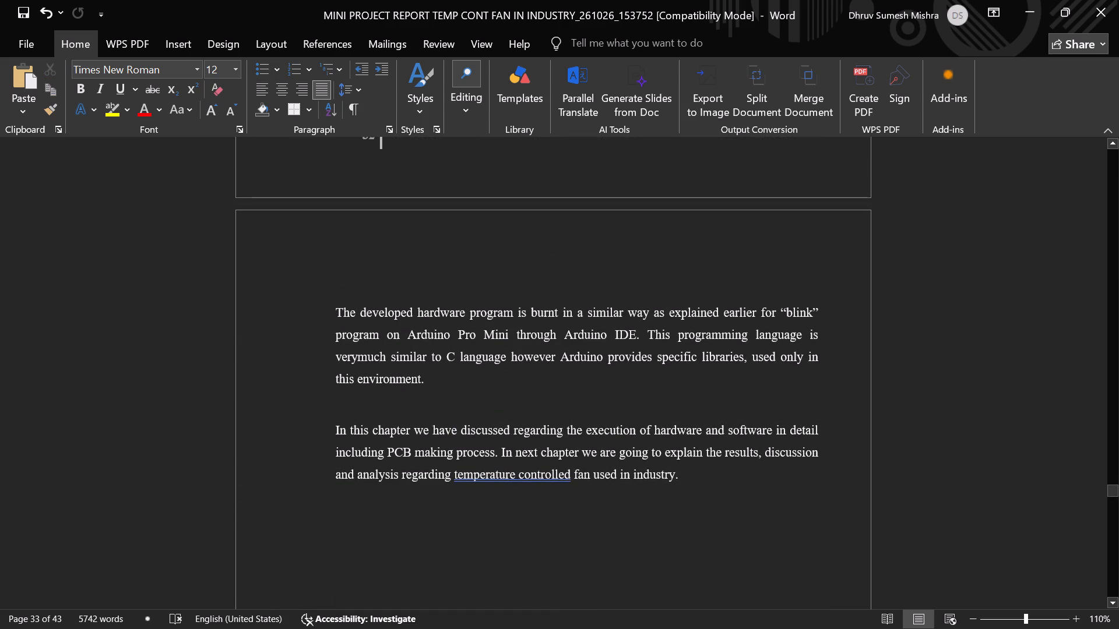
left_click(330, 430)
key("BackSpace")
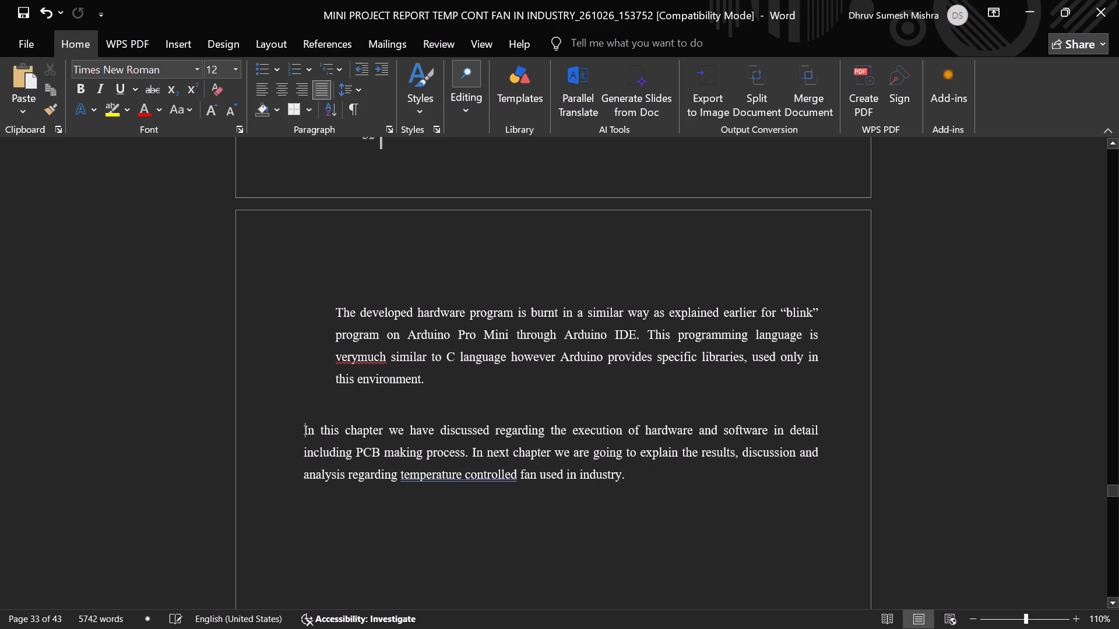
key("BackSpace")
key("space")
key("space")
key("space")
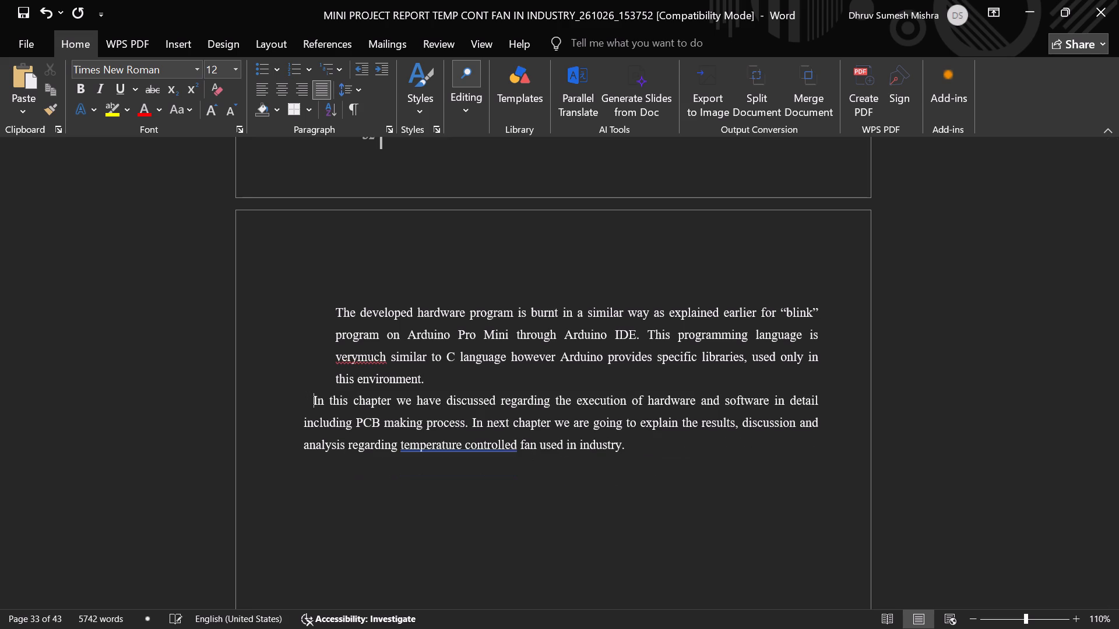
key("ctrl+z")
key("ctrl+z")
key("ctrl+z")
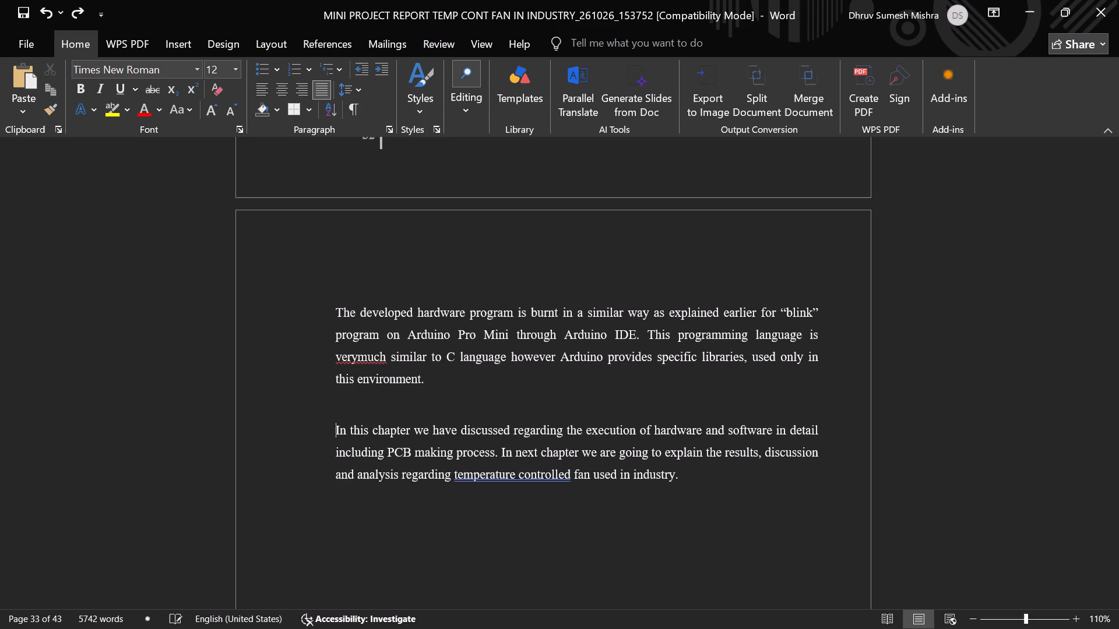
Delete the empty line above the "In this chapter we have discussed" paragraph, keeping its indent.
left_click(356, 408)
key("BackSpace")
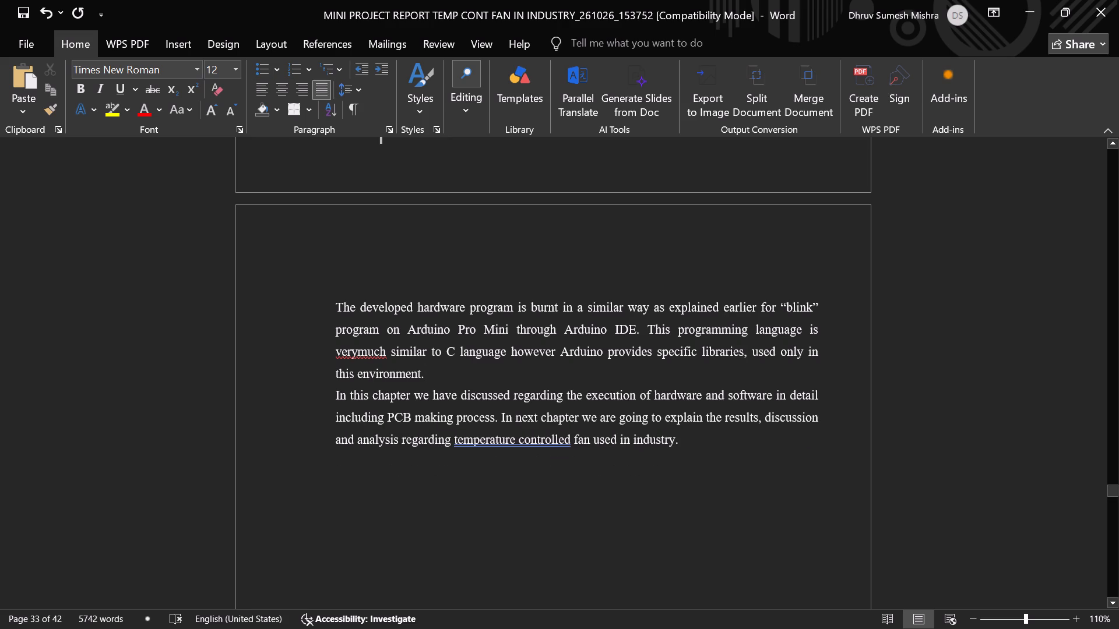
Review the end of Chapter 4 and the start of Chapter 5, checking the page layout and the figure pictures.
scroll(413, 403, "down", 4)
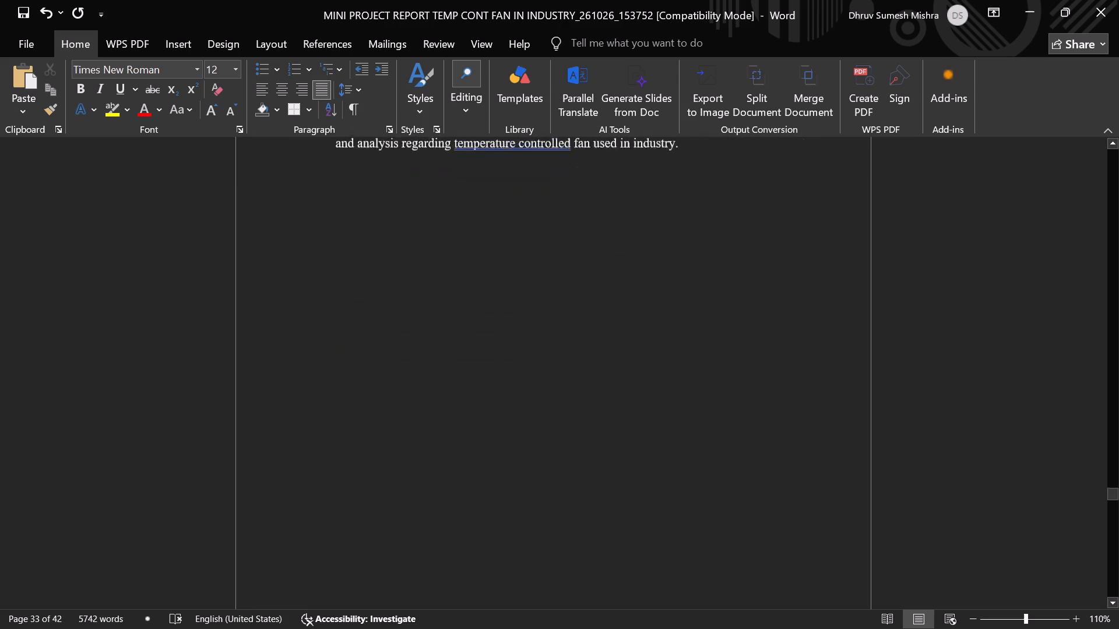
scroll(413, 403, "down", 2)
scroll(413, 403, "up", 1)
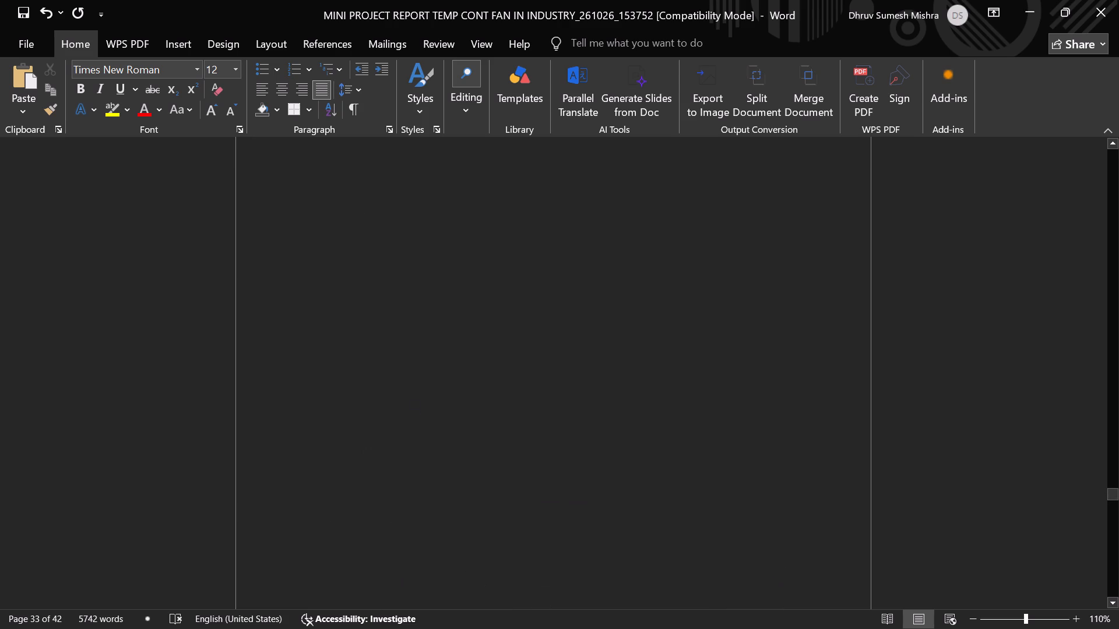
scroll(587, 293, "up", 1)
scroll(637, 441, "down", 2)
scroll(637, 441, "up", 3)
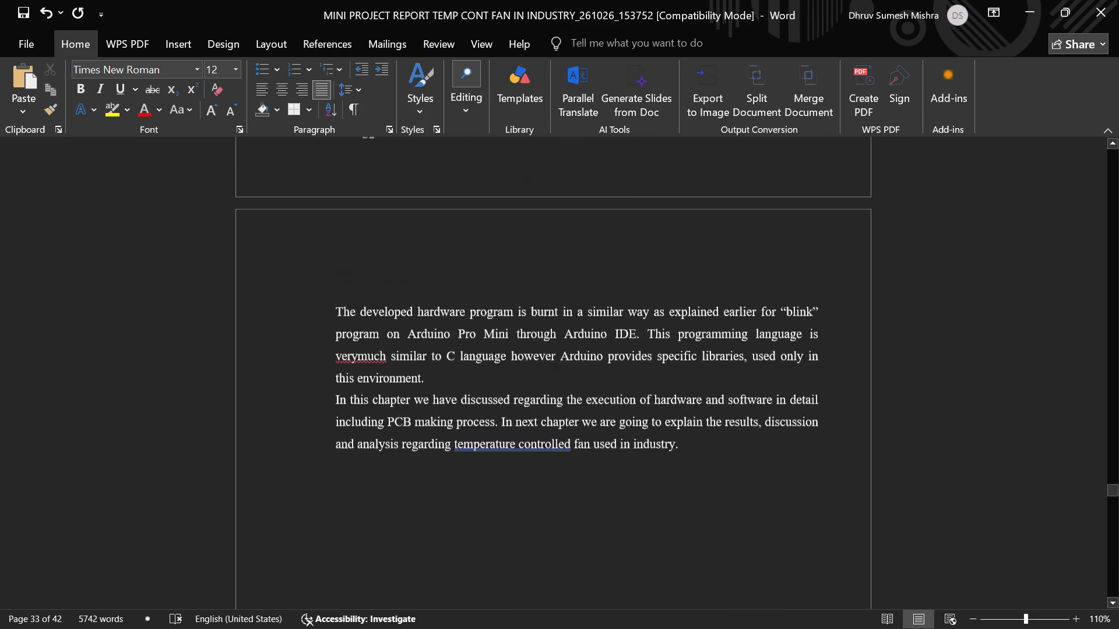
scroll(637, 441, "up", 3)
scroll(637, 441, "down", 1)
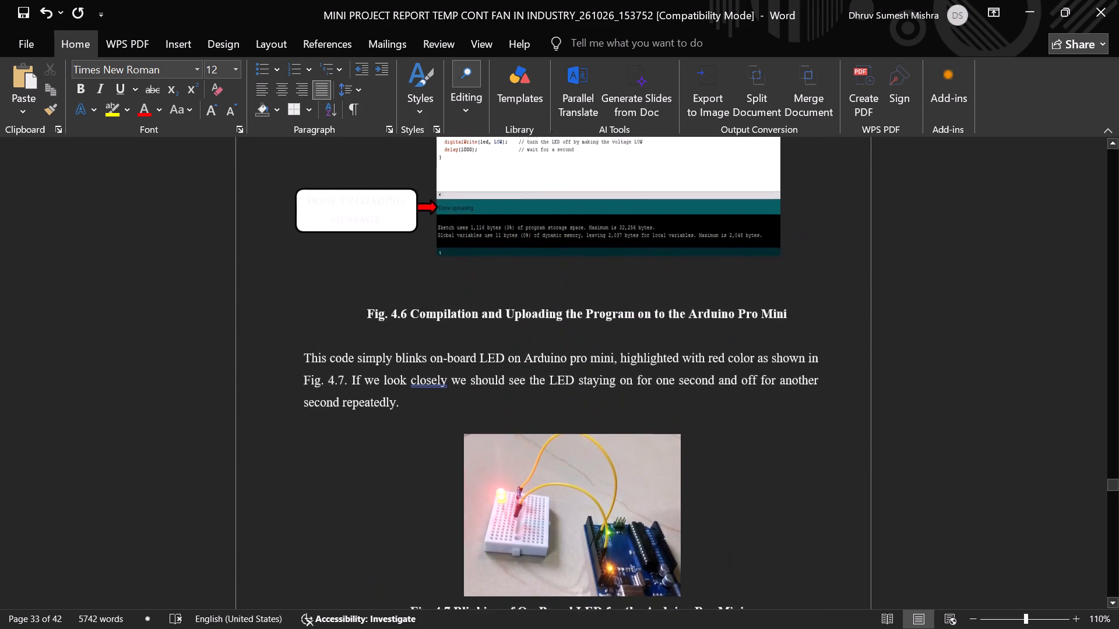
scroll(637, 441, "down", 1)
scroll(637, 441, "up", 1)
scroll(637, 441, "down", 1)
scroll(637, 441, "up", 1)
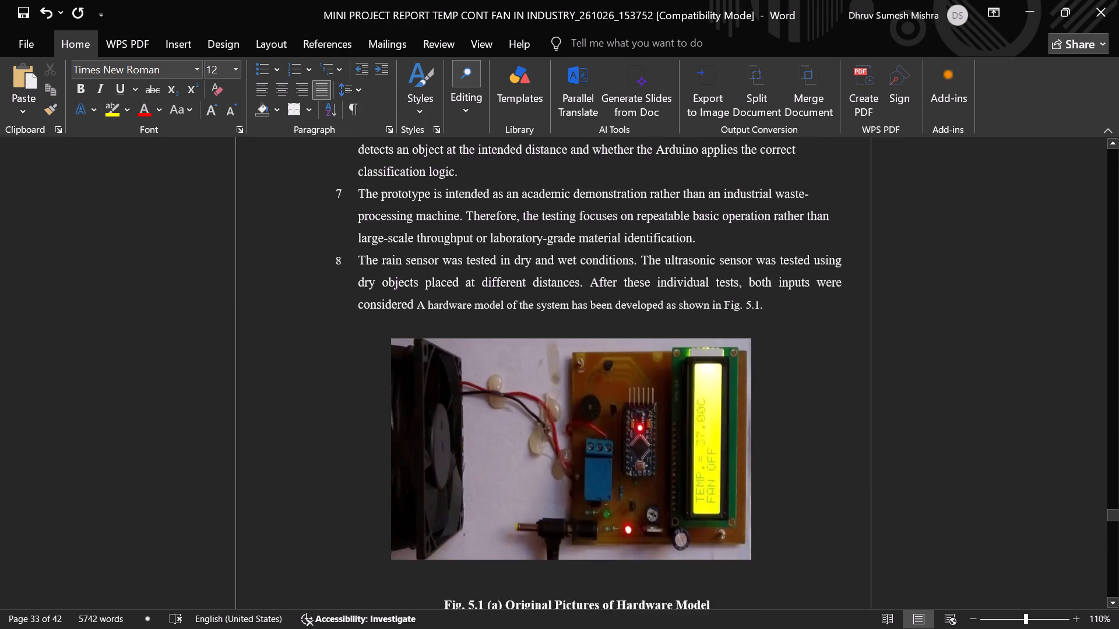
scroll(637, 441, "up", 1)
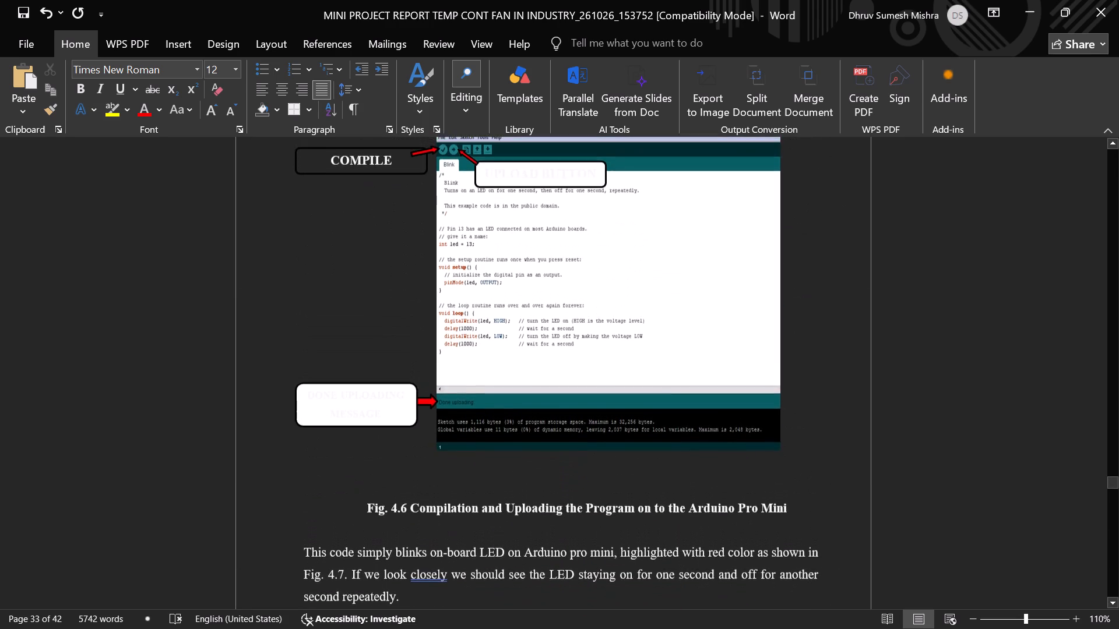
Switch to Chrome and search Google Images for "arduino uno board".
key("alt+Tab")
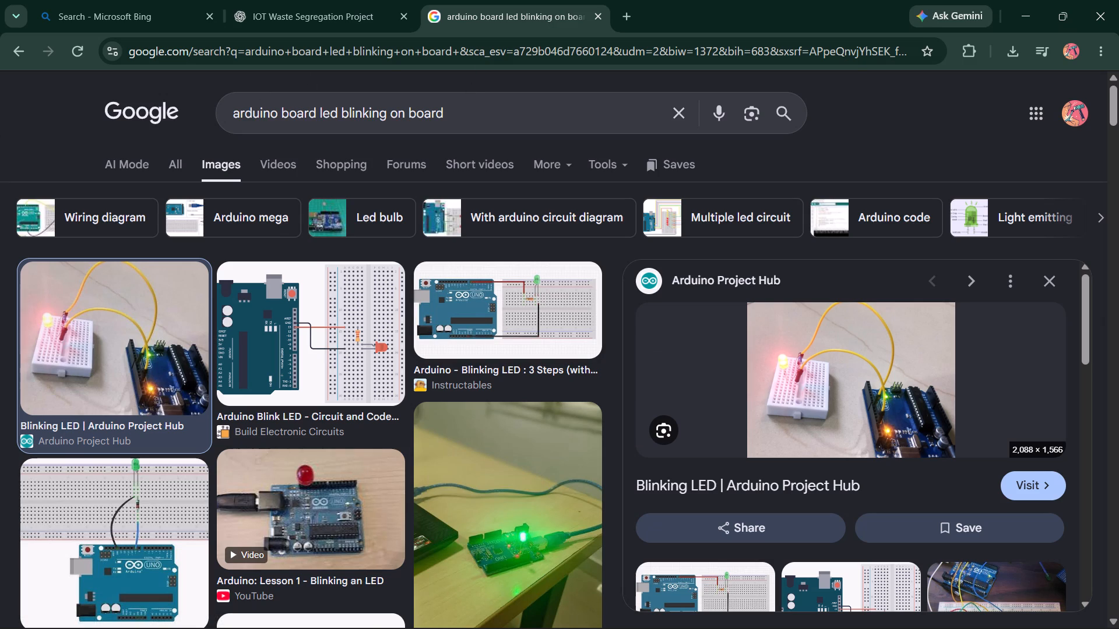
left_click(473, 115)
key("ctrl+a")
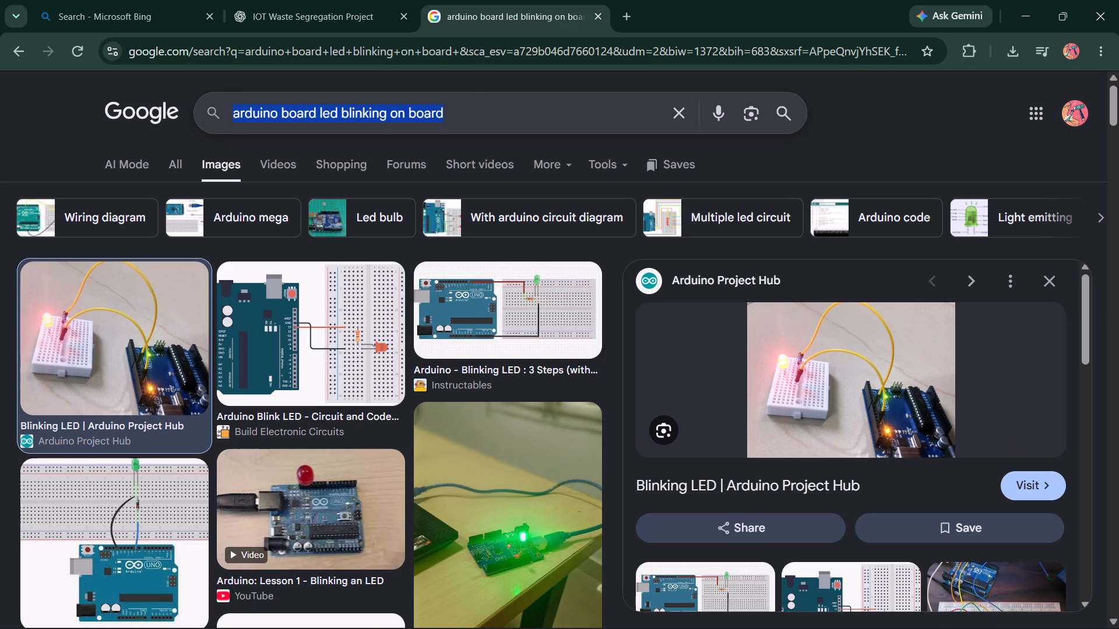
type("arduino")
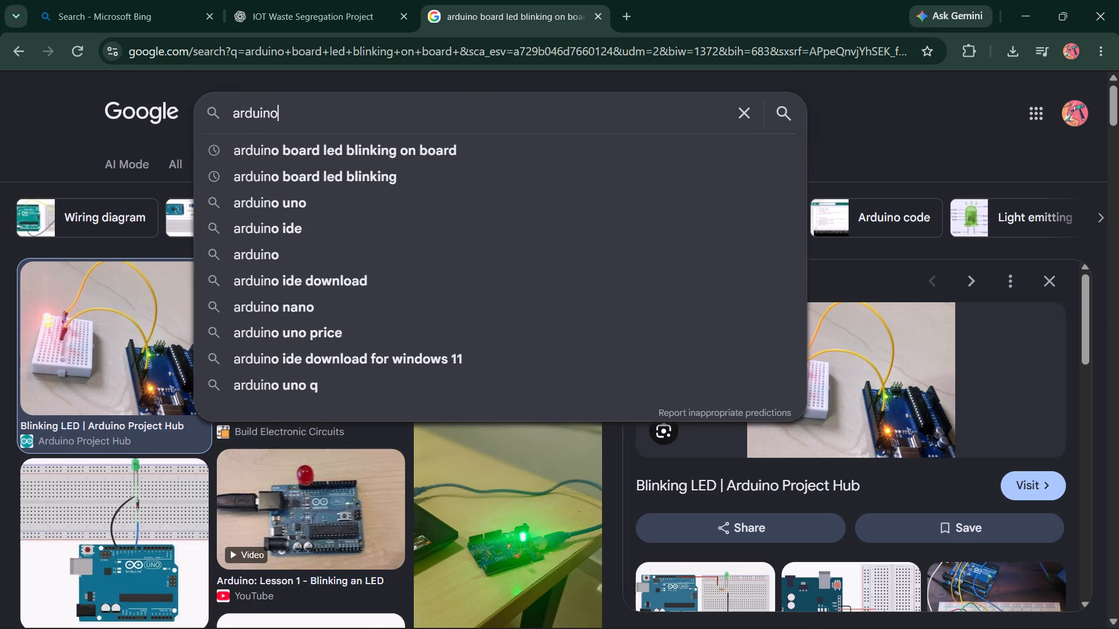
key("space")
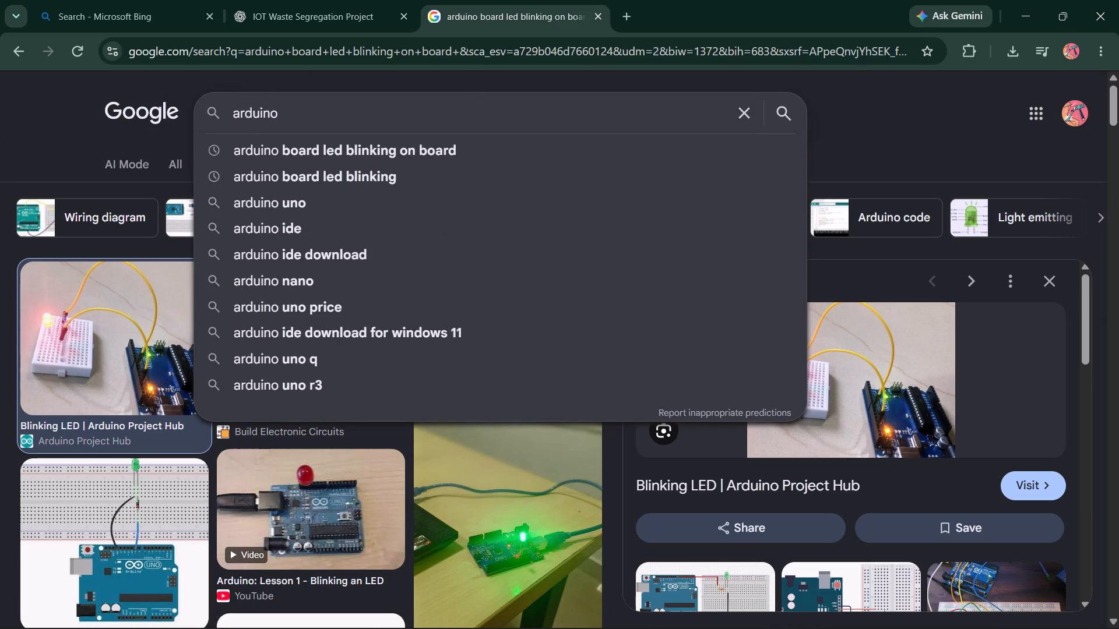
key("Down")
key("Down")
key("Down")
key("space")
type("board")
key("Return")
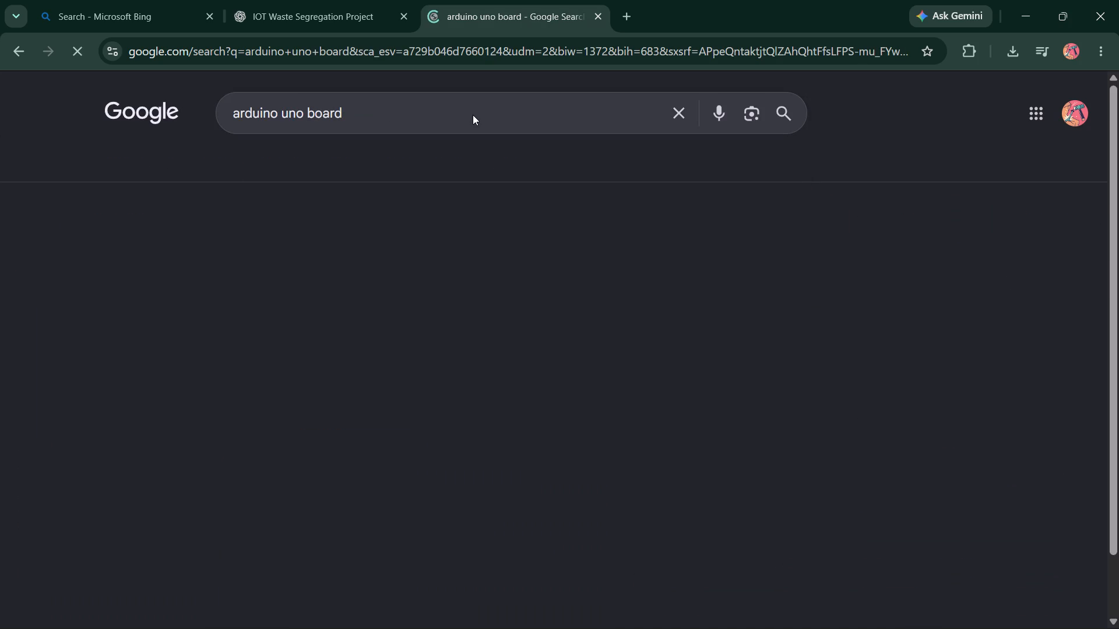
Copy the blue Arduino Uno R3 DIP Development Board picture from Indian Hobby Center in the image results.
scroll(316, 309, "down", 1)
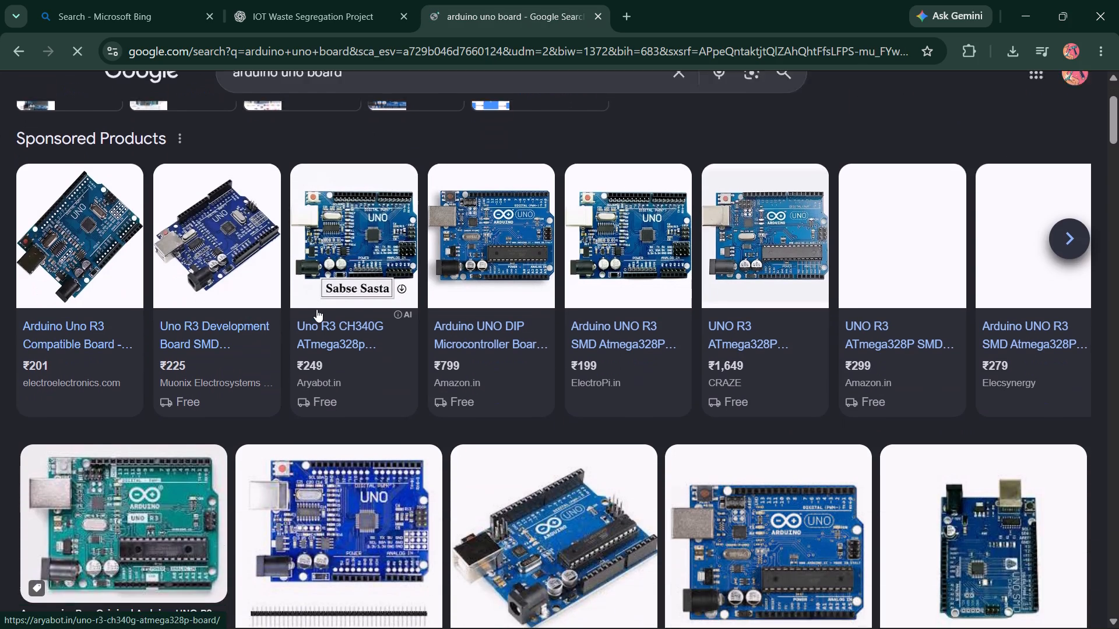
scroll(316, 309, "down", 2)
scroll(452, 349, "down", 1)
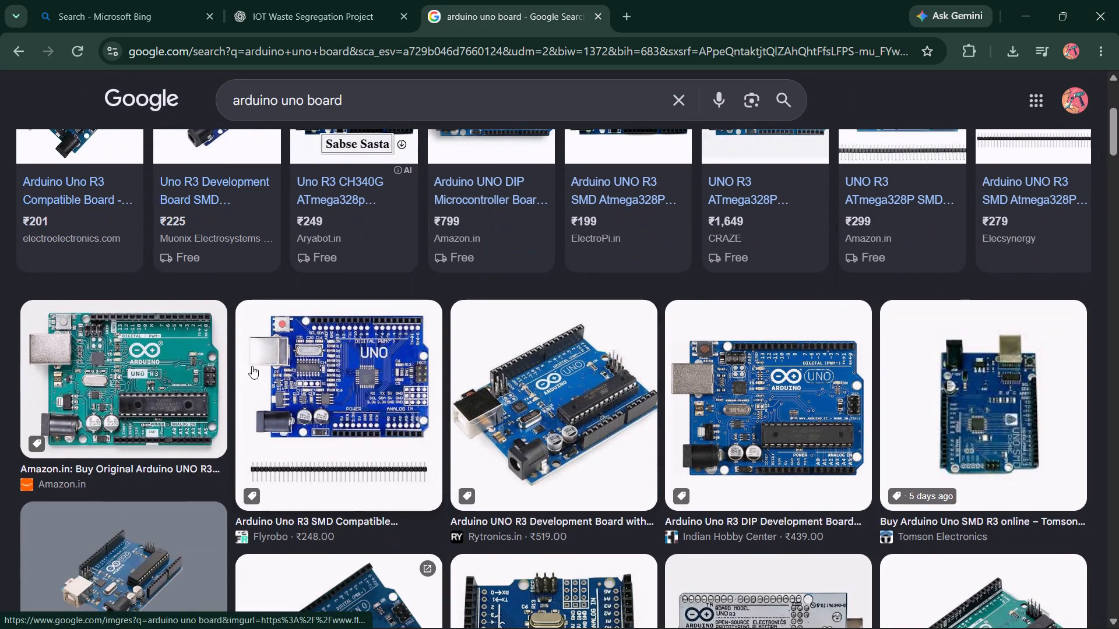
right_click(799, 388)
left_click(870, 281)
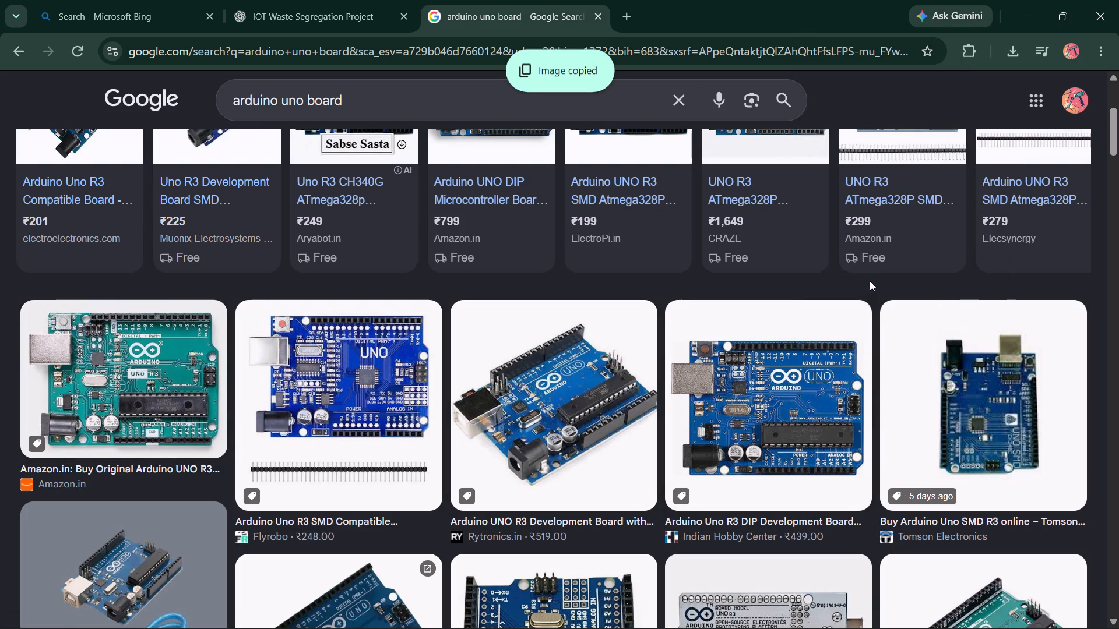
Return to the mini project report and review Chapter Five's introduction and the Fig. 5.1 hardware pictures, checking content and page layout.
key("alt+Tab")
scroll(655, 359, "down", 3)
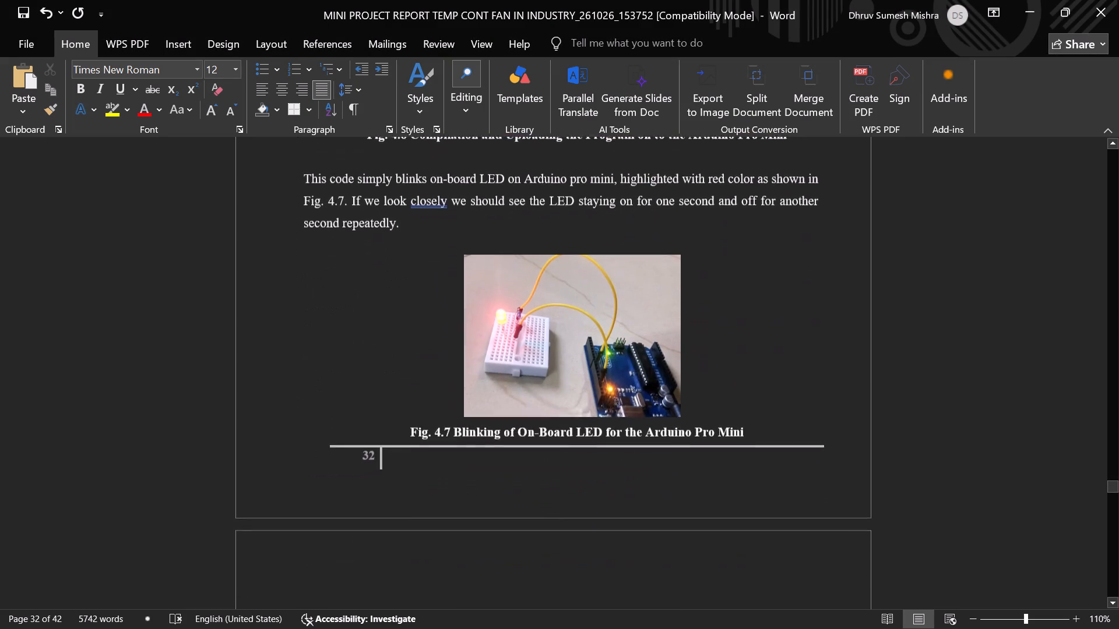
scroll(655, 359, "down", 7)
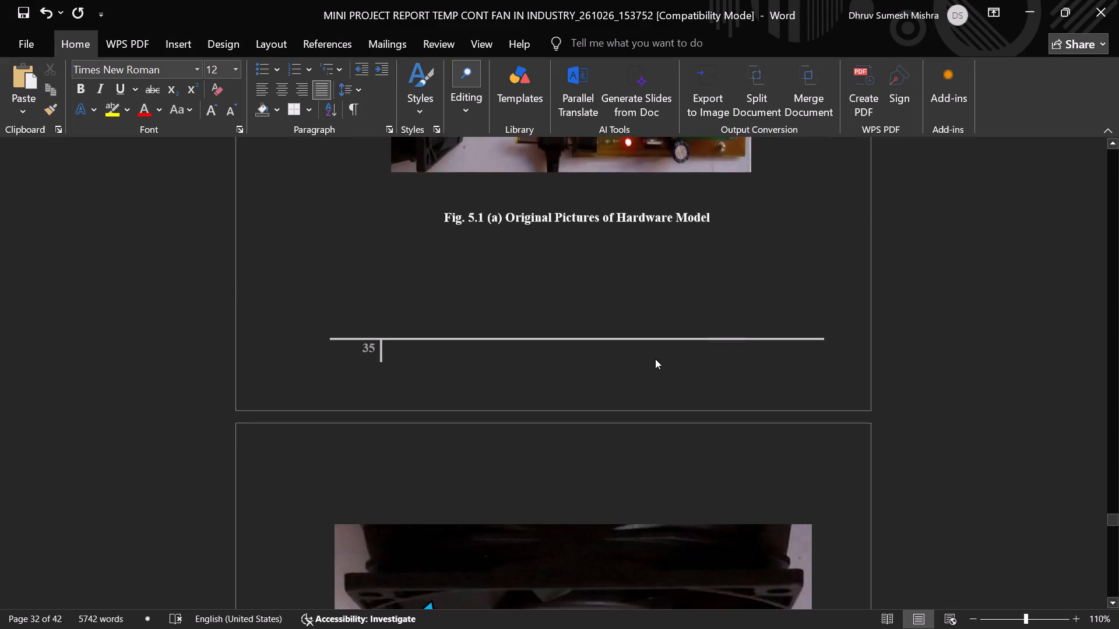
scroll(655, 359, "up", 4)
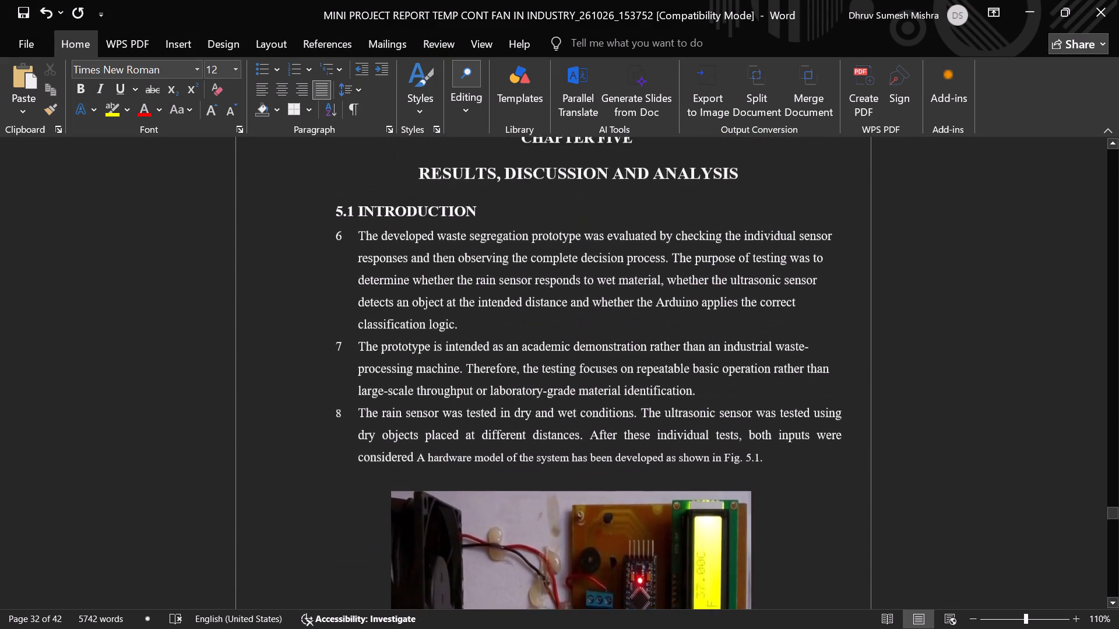
scroll(655, 359, "up", 1)
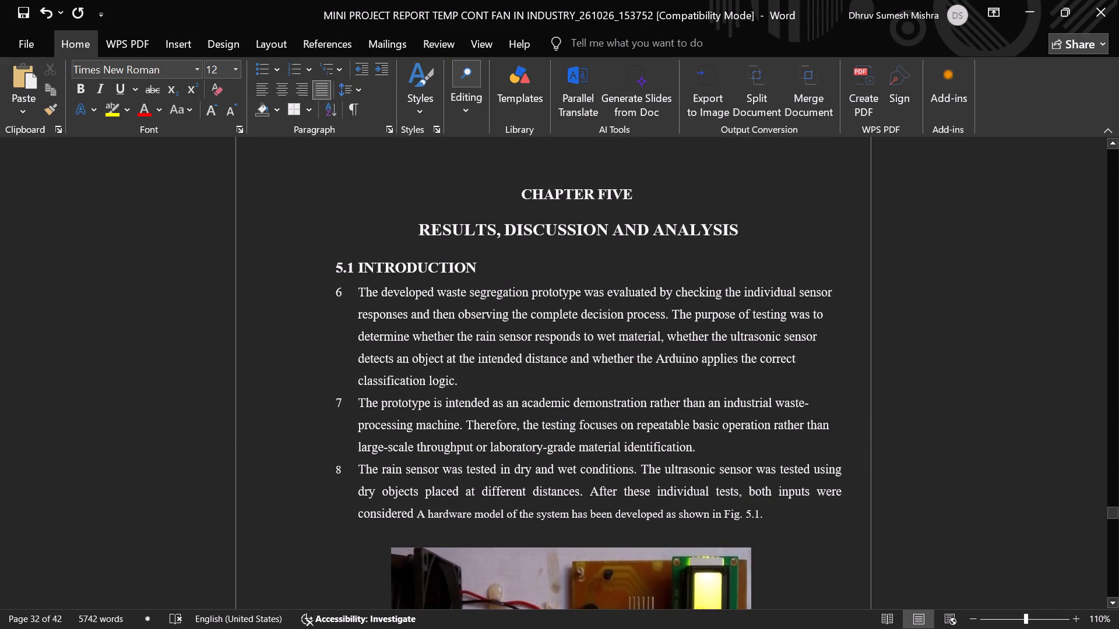
left_click(353, 287)
scroll(353, 287, "down", 2)
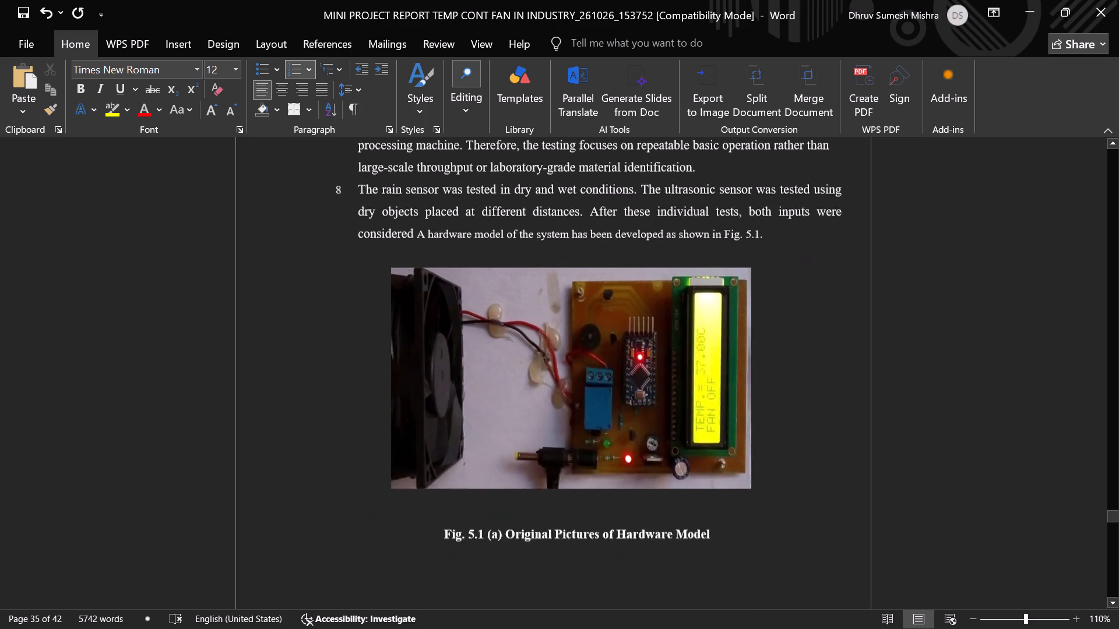
scroll(353, 287, "down", 5)
scroll(353, 287, "up", 1)
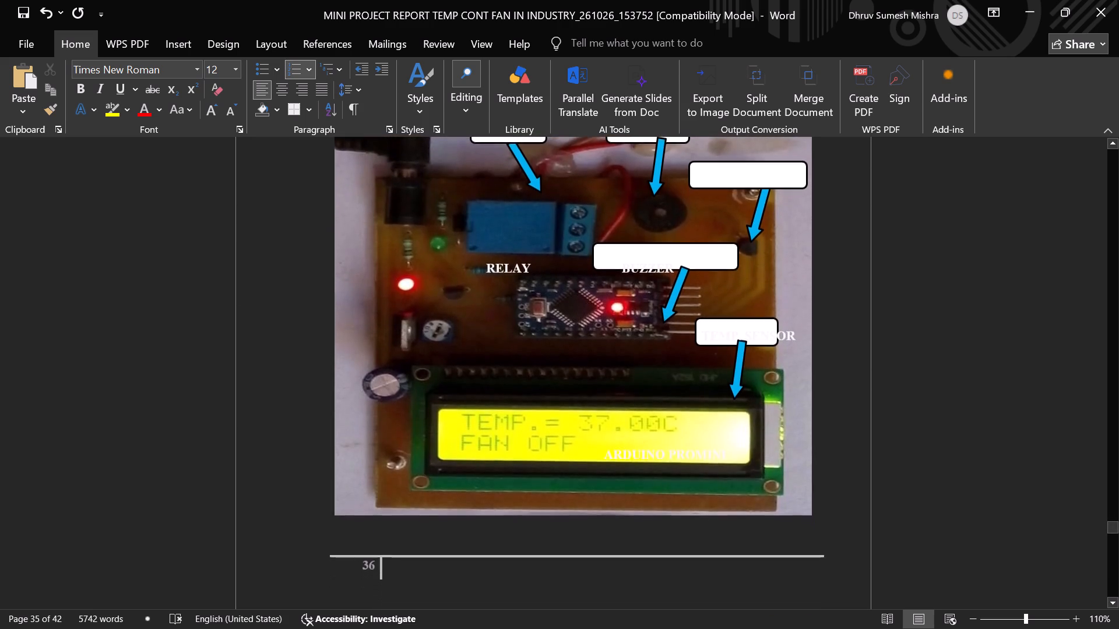
scroll(353, 287, "up", 1)
scroll(353, 287, "down", 1)
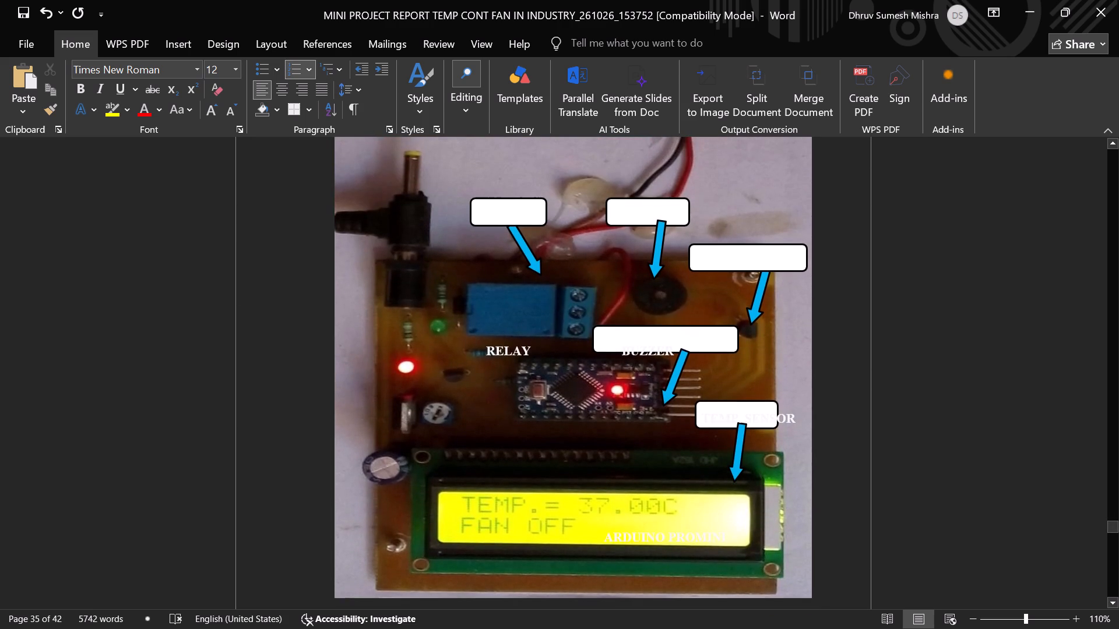
scroll(353, 287, "down", 3)
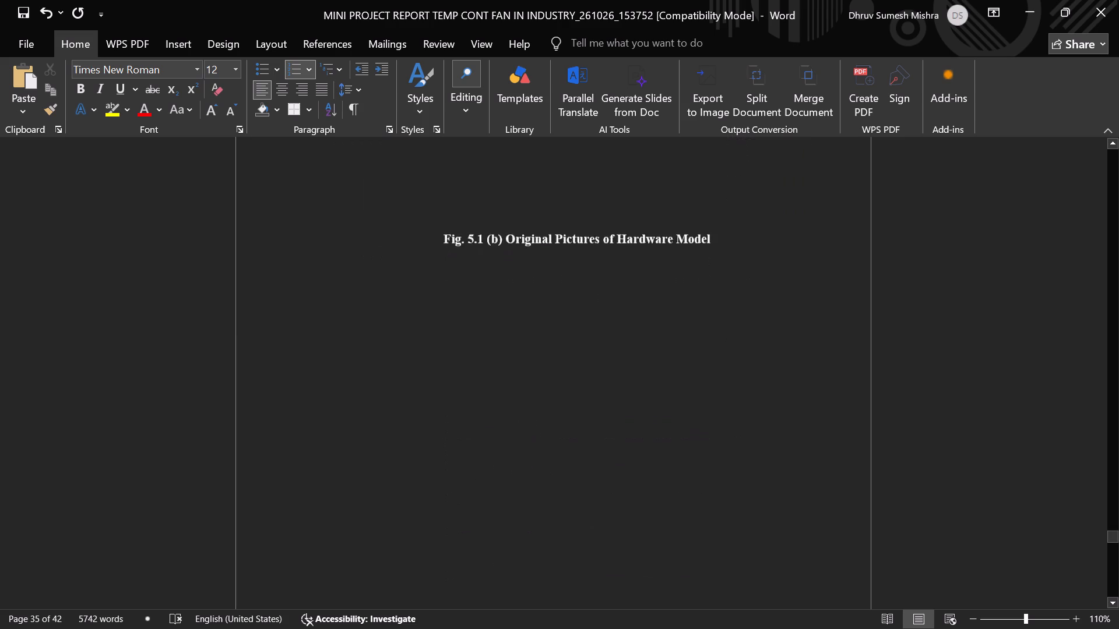
scroll(353, 287, "down", 2)
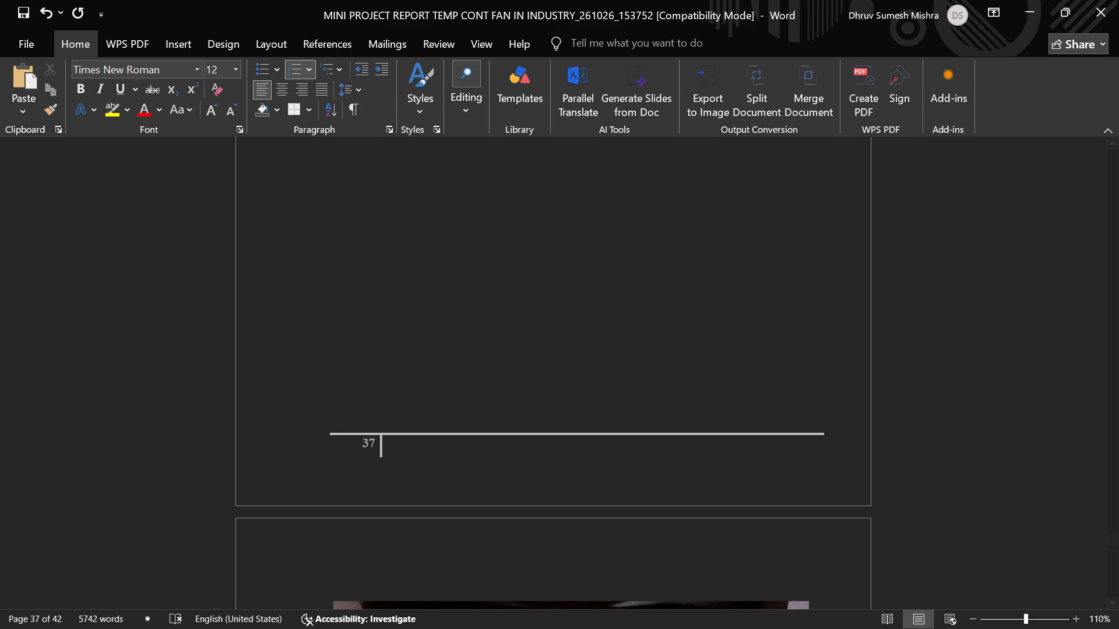
scroll(353, 287, "up", 2)
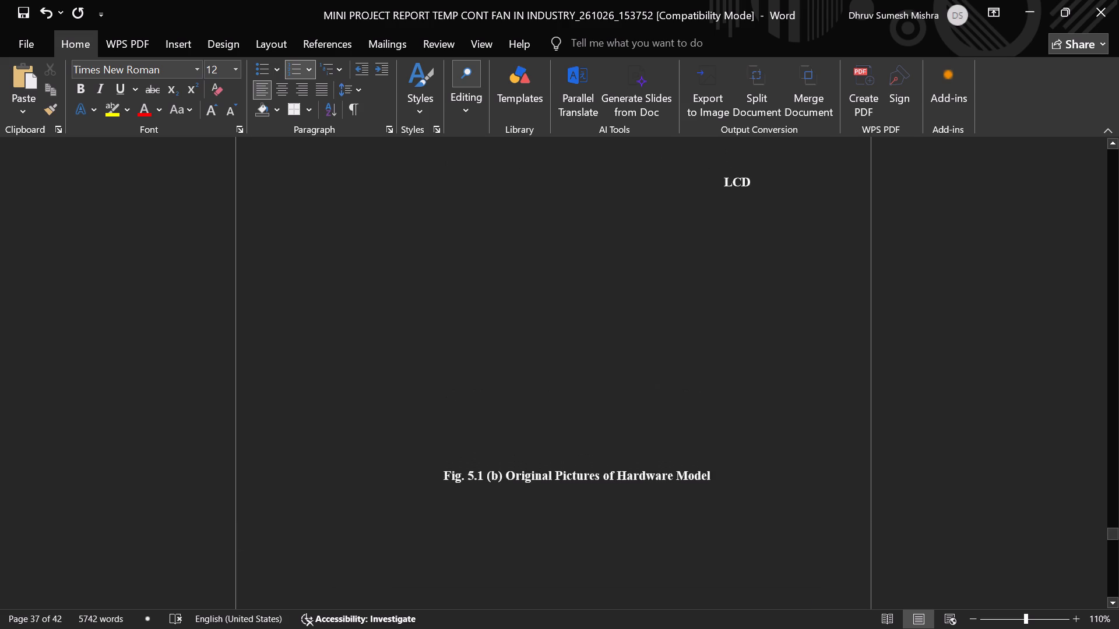
Delete the stray LCD label and the empty space before it on the page following the annotated hardware picture.
scroll(353, 287, "up", 2)
scroll(353, 287, "right", 1)
scroll(353, 287, "up", 1)
scroll(353, 287, "right", 2)
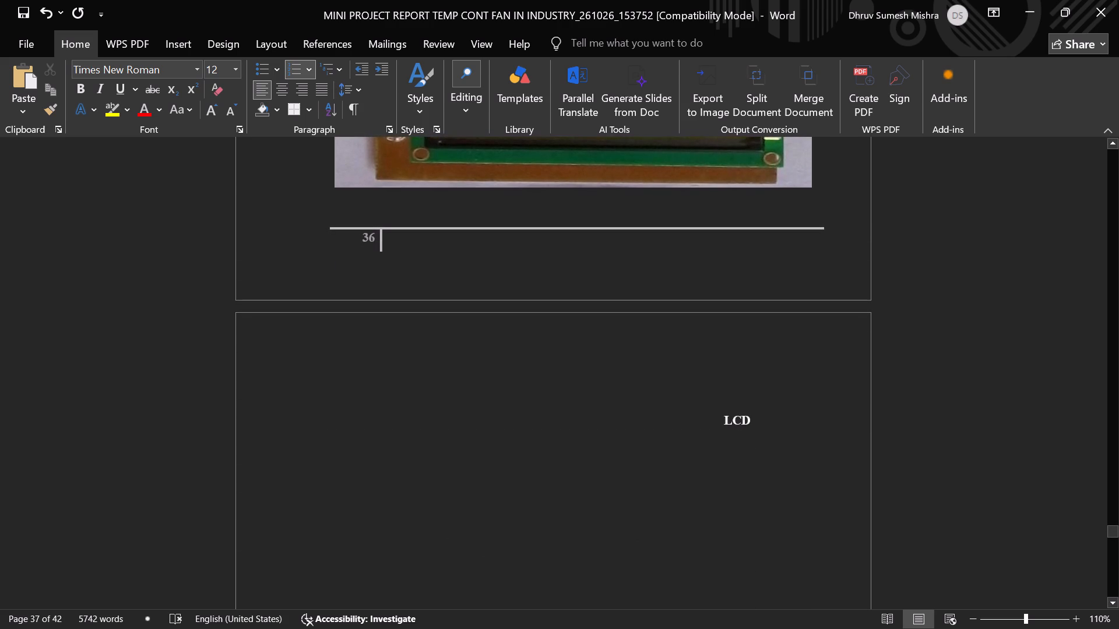
left_click(752, 427)
key("BackSpace")
key("BackSpace")
key("BackSpace")
key("BackSpace")
key("BackSpace")
key("BackSpace")
key("BackSpace")
key("BackSpace")
key("BackSpace")
key("BackSpace")
key("BackSpace")
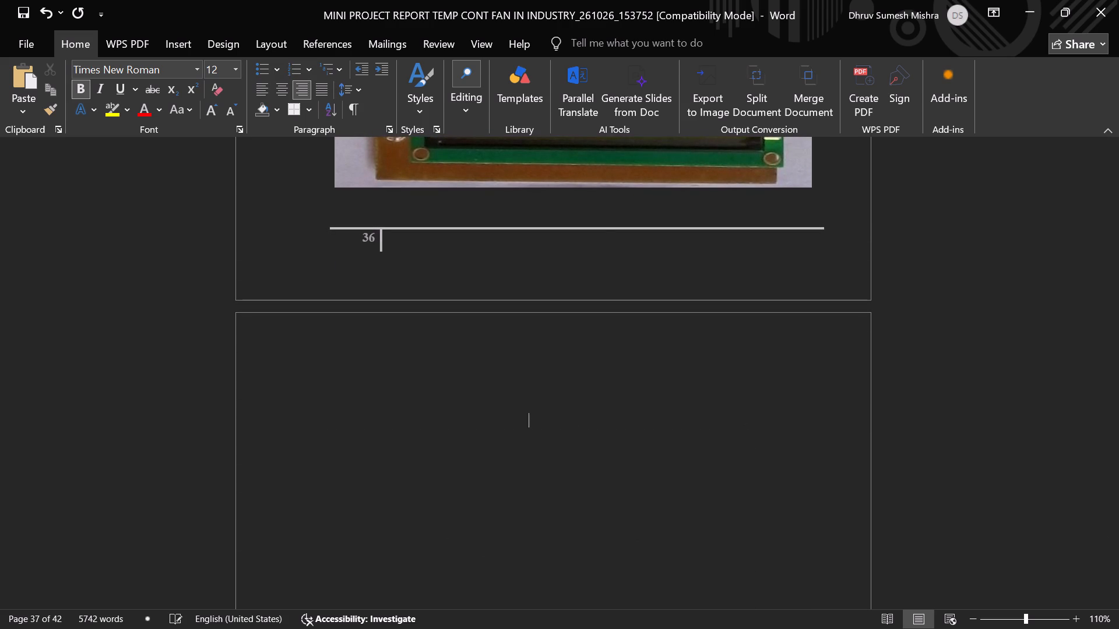
Insert six line breaks where the LCD label was, above the Fig. 5.1 (b) caption.
key("Return")
key("Return")
key("Return")
key("Return")
key("Return")
key("Return")
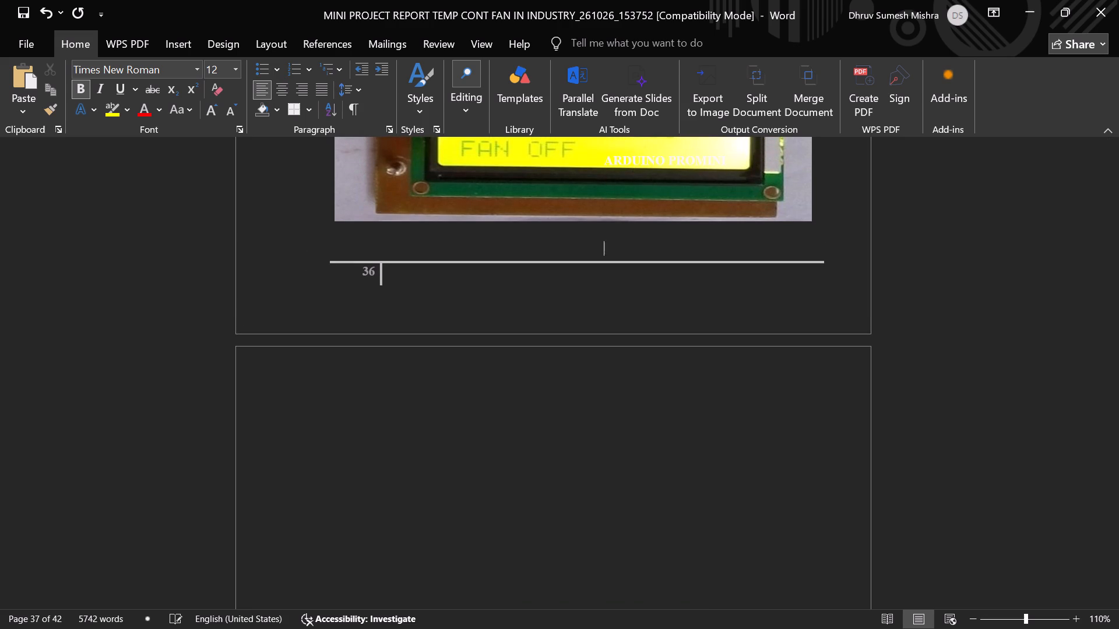
Examine the component rows of Table 5.1 Cost of the Hardware Model.
scroll(752, 427, "down", 2)
scroll(729, 522, "down", 11)
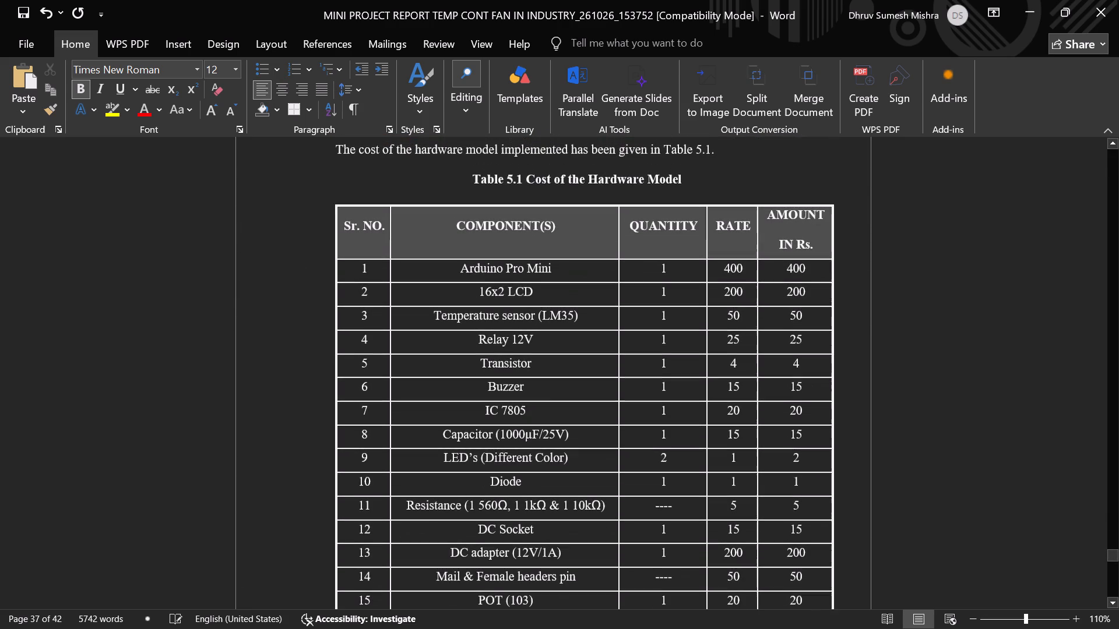
scroll(720, 444, "down", 1)
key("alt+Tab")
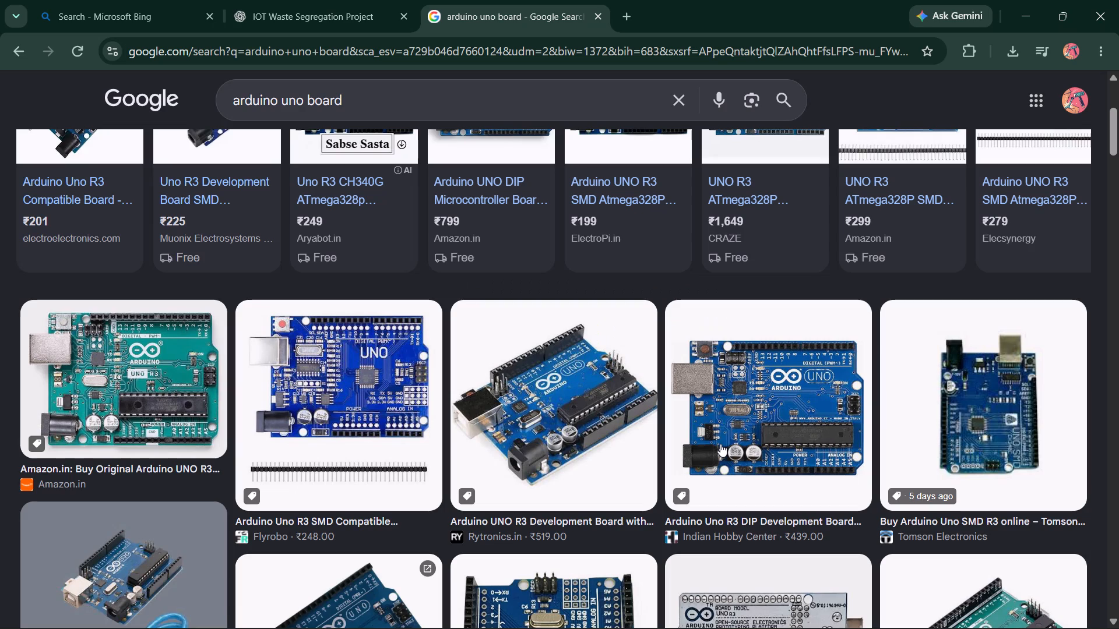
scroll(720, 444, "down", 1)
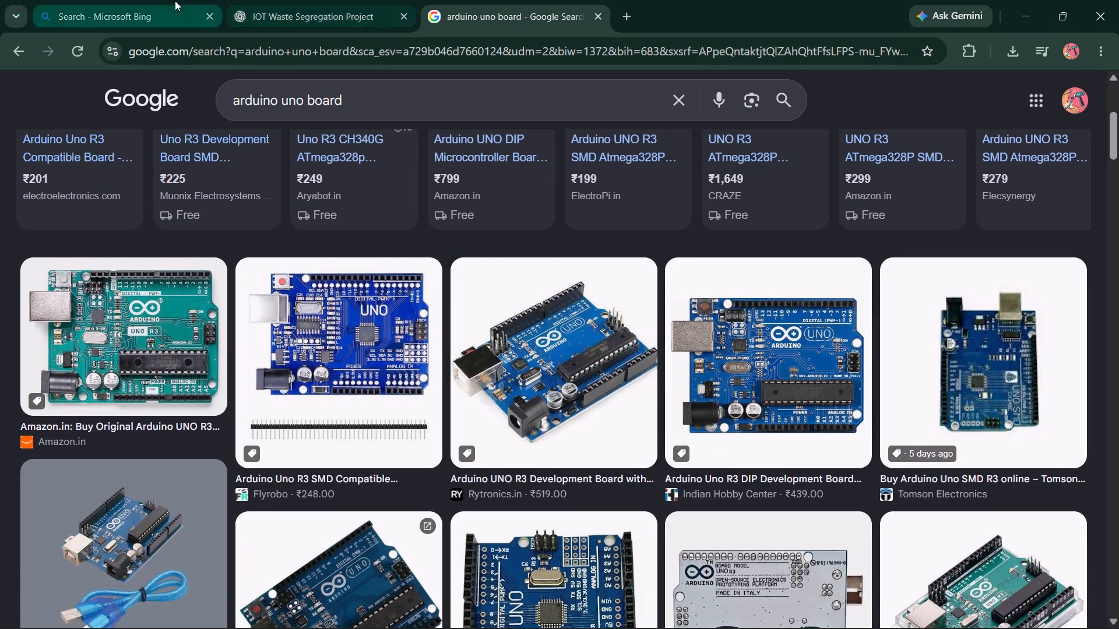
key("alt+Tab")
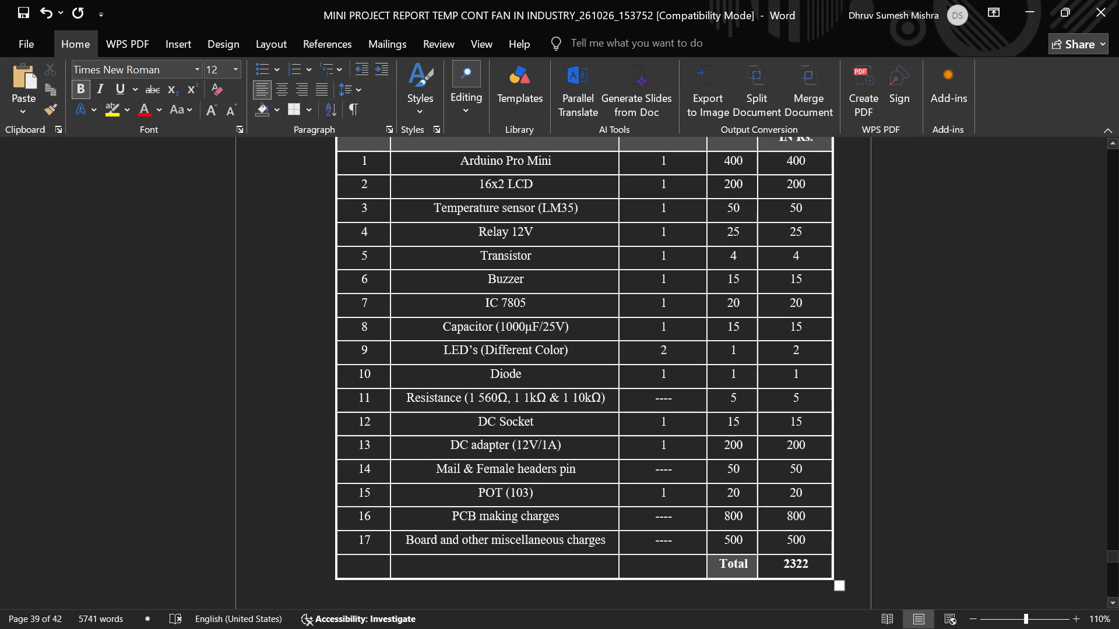
Open the recent document IOT_Based_Waste_Segregation_System_Report_45pages from Downloads.
left_click(17, 40)
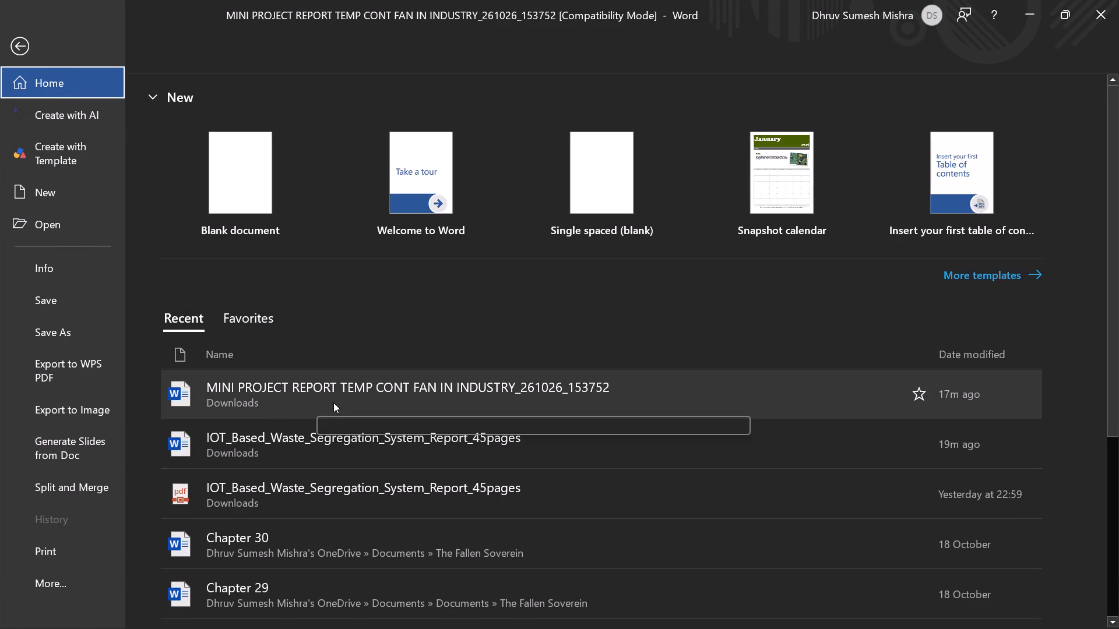
left_click(318, 452)
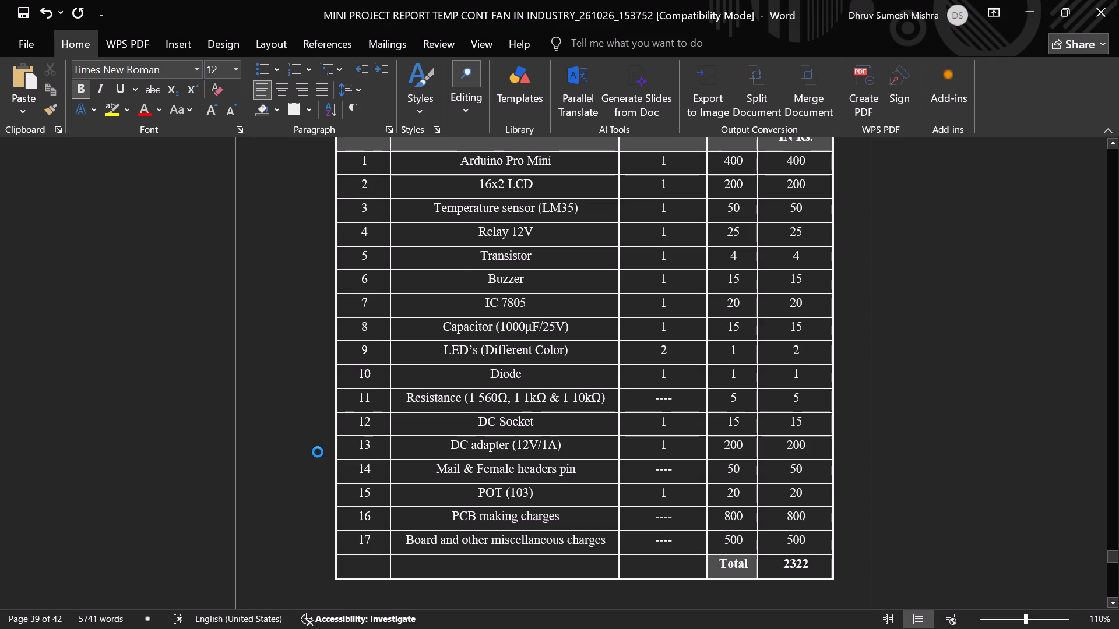
Copy the whole cost table under section 5.5 Cost Calculation of the Hardware Model in the 45-page waste segregation report.
scroll(529, 405, "right", 1)
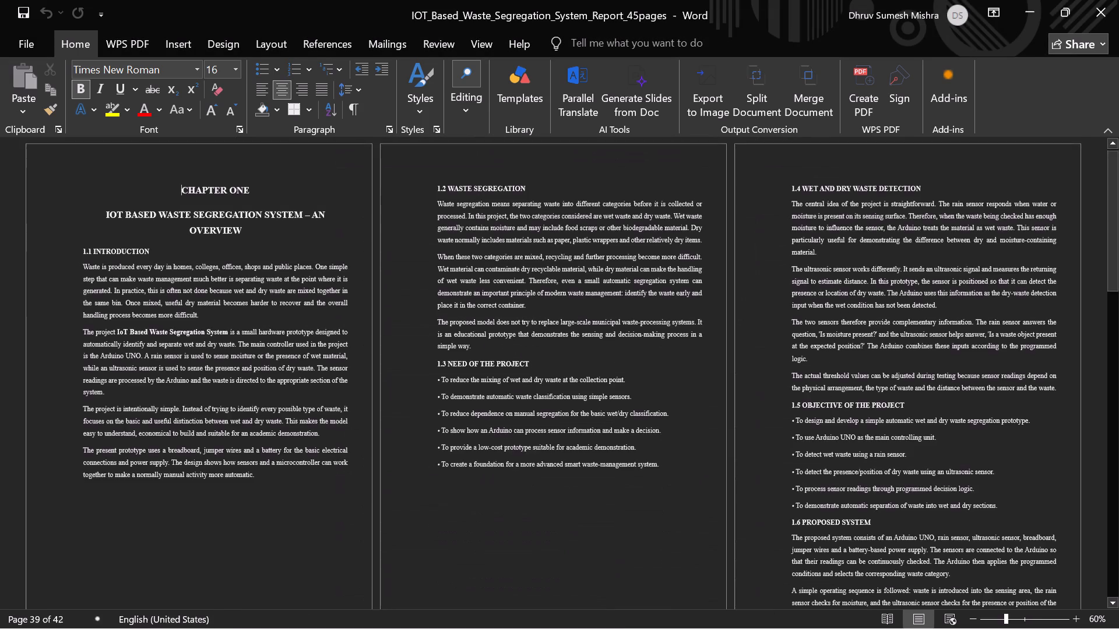
scroll(740, 441, "down", 7)
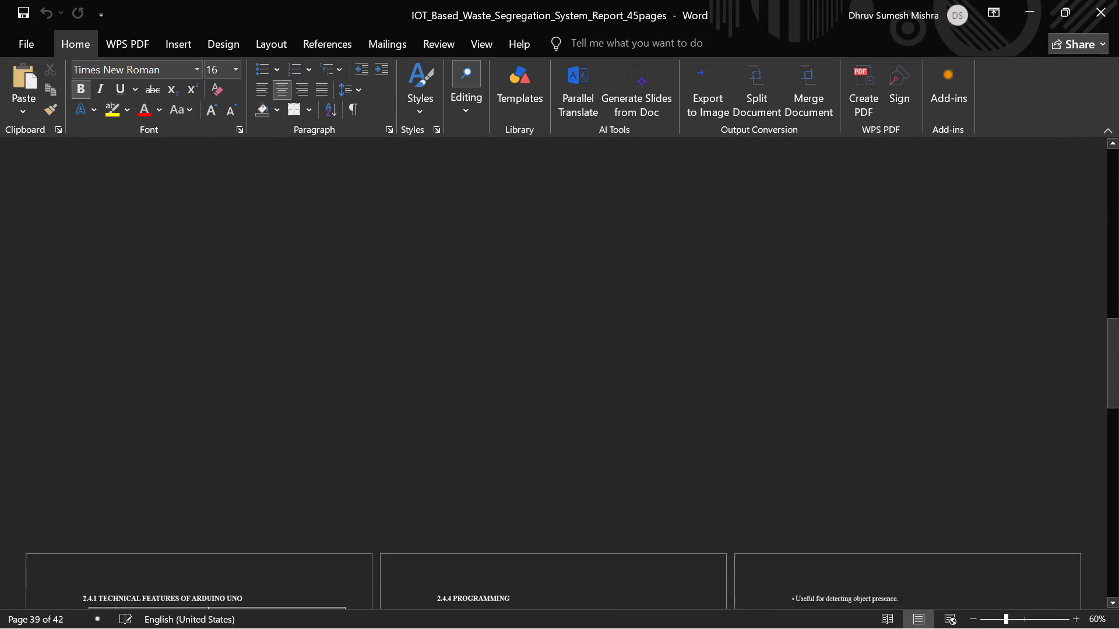
scroll(740, 441, "down", 18)
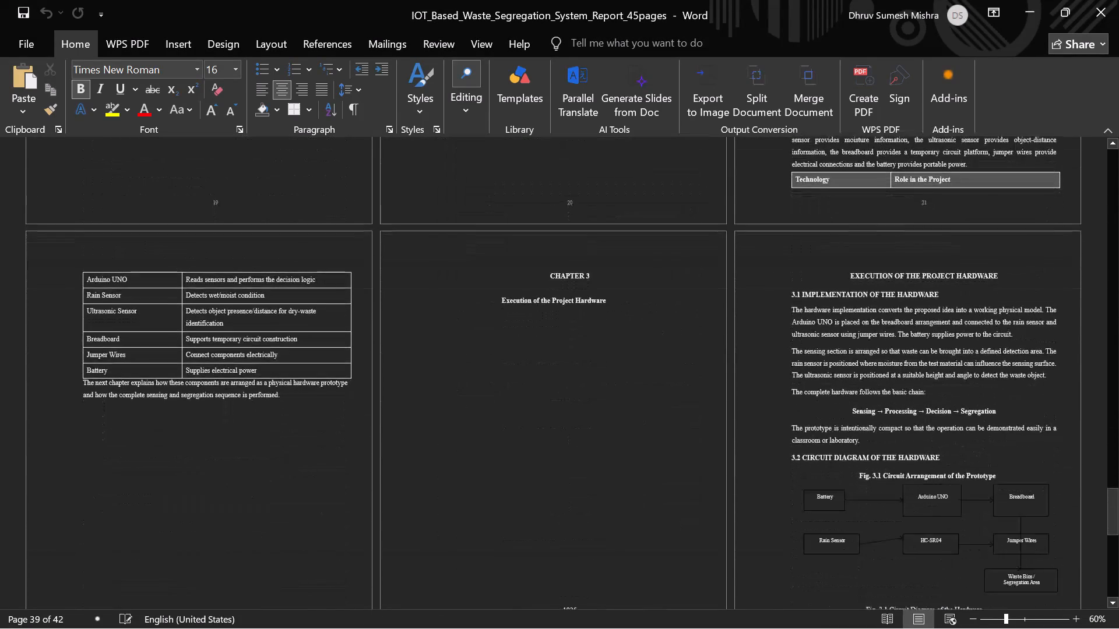
scroll(740, 441, "down", 8)
scroll(833, 285, "down", 2)
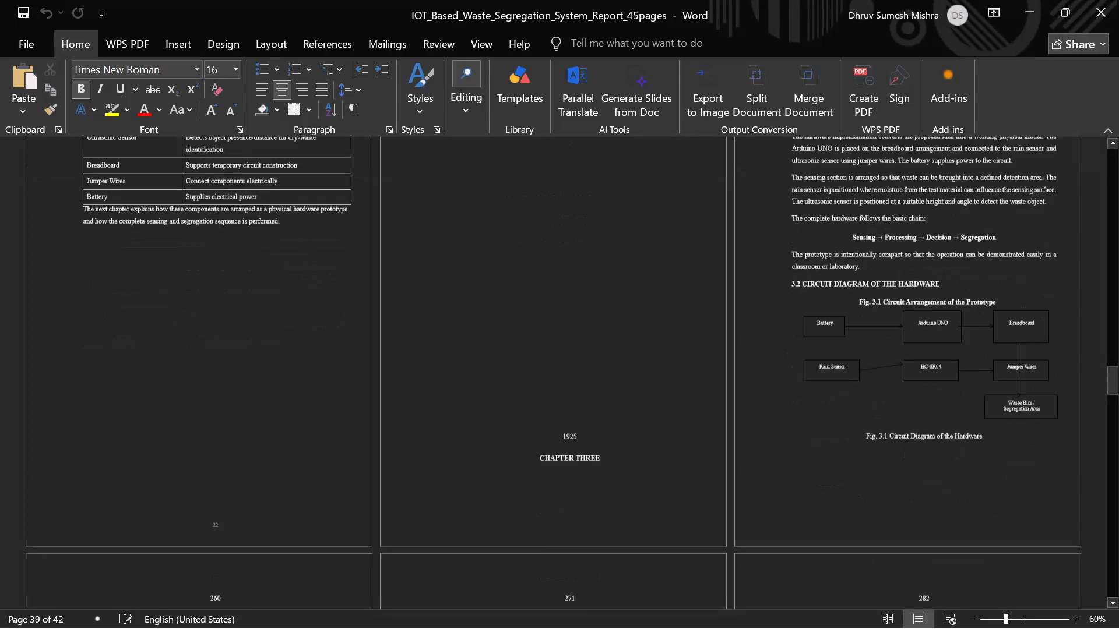
scroll(833, 285, "down", 8)
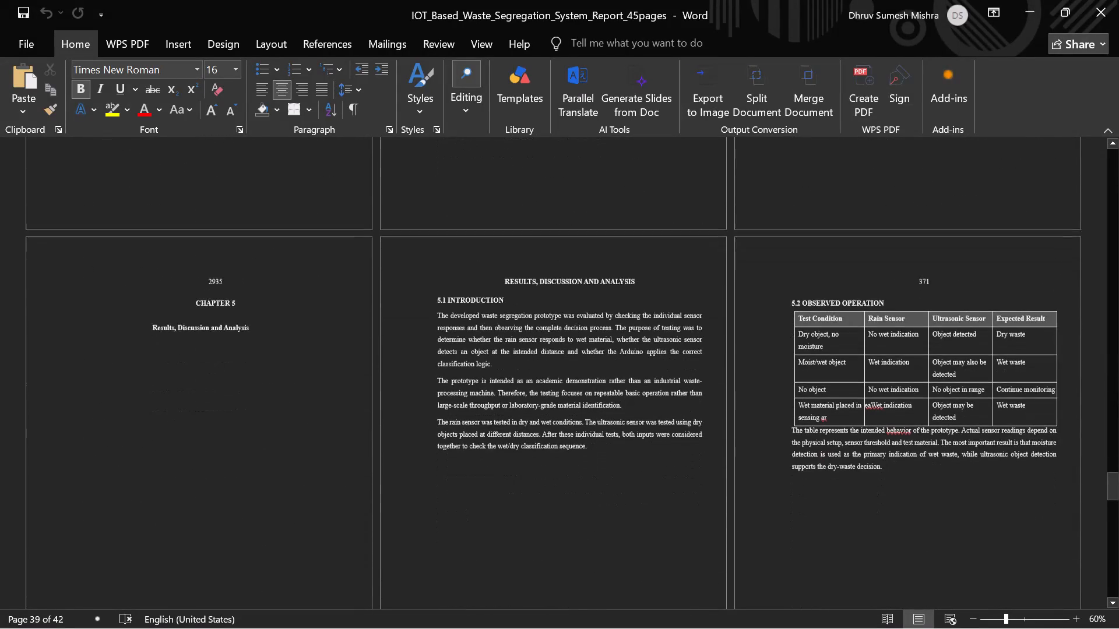
scroll(833, 285, "down", 3)
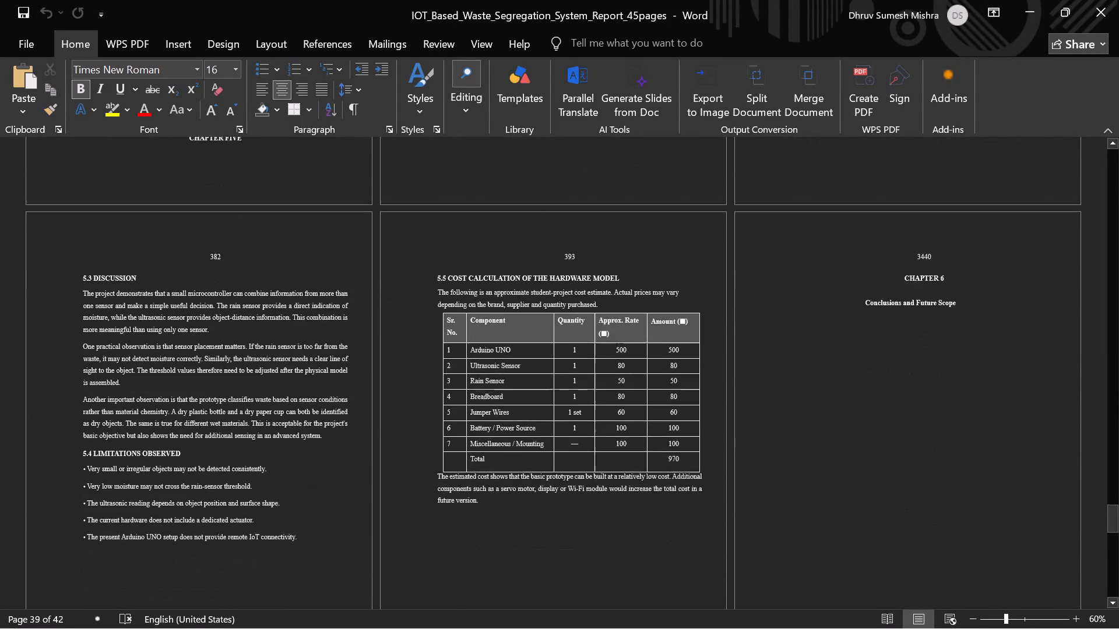
scroll(833, 285, "down", 1)
scroll(492, 517, "up", 4)
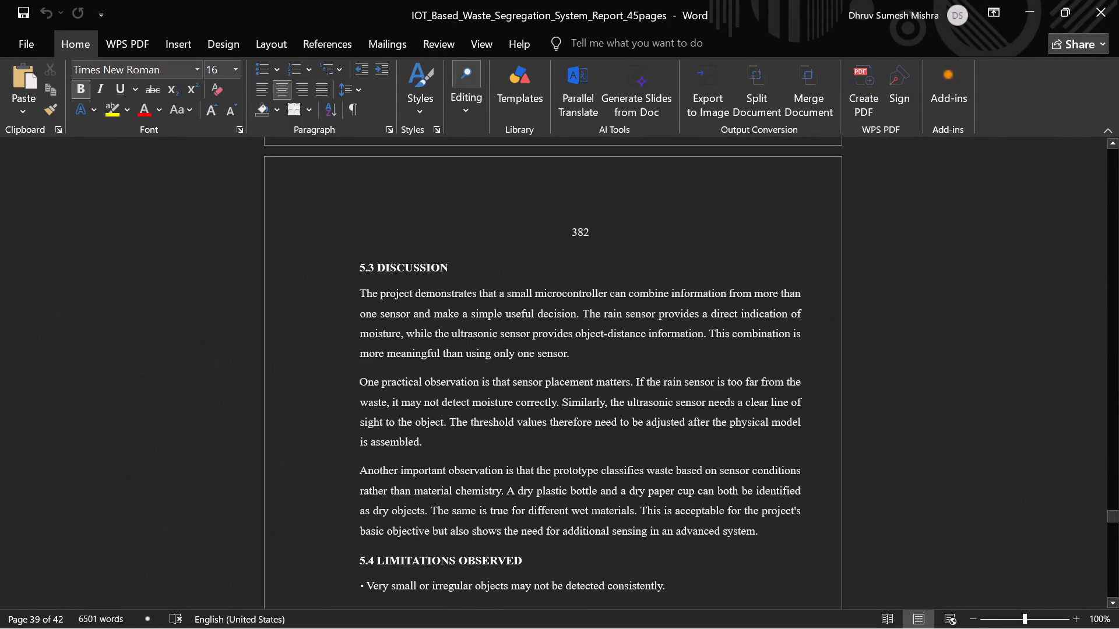
scroll(658, 475, "down", 4)
scroll(658, 475, "up", 1)
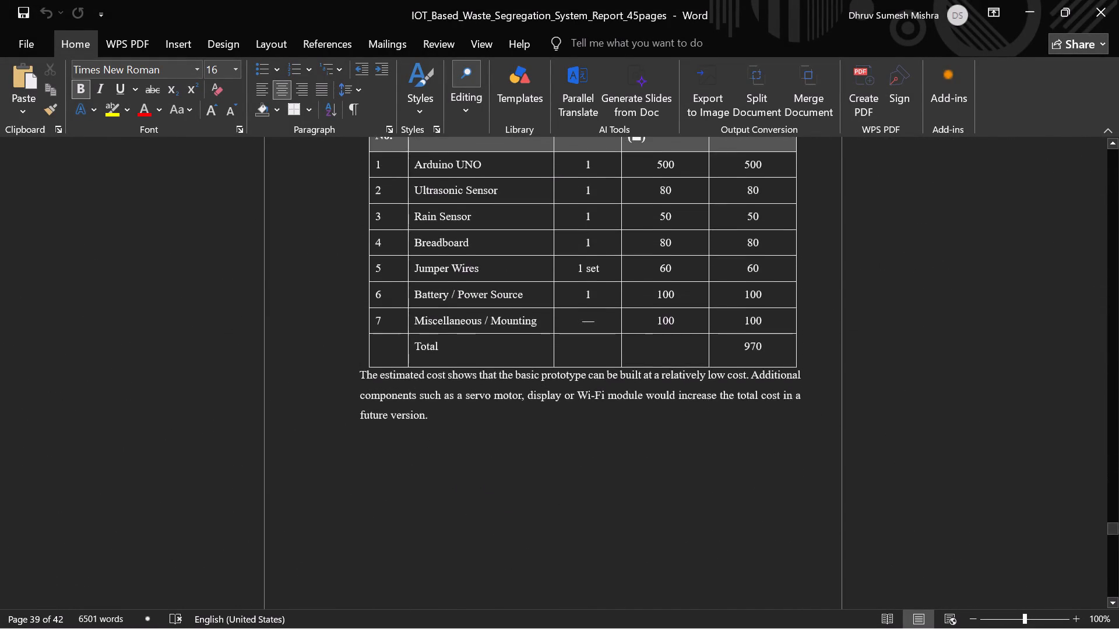
scroll(658, 475, "up", 1)
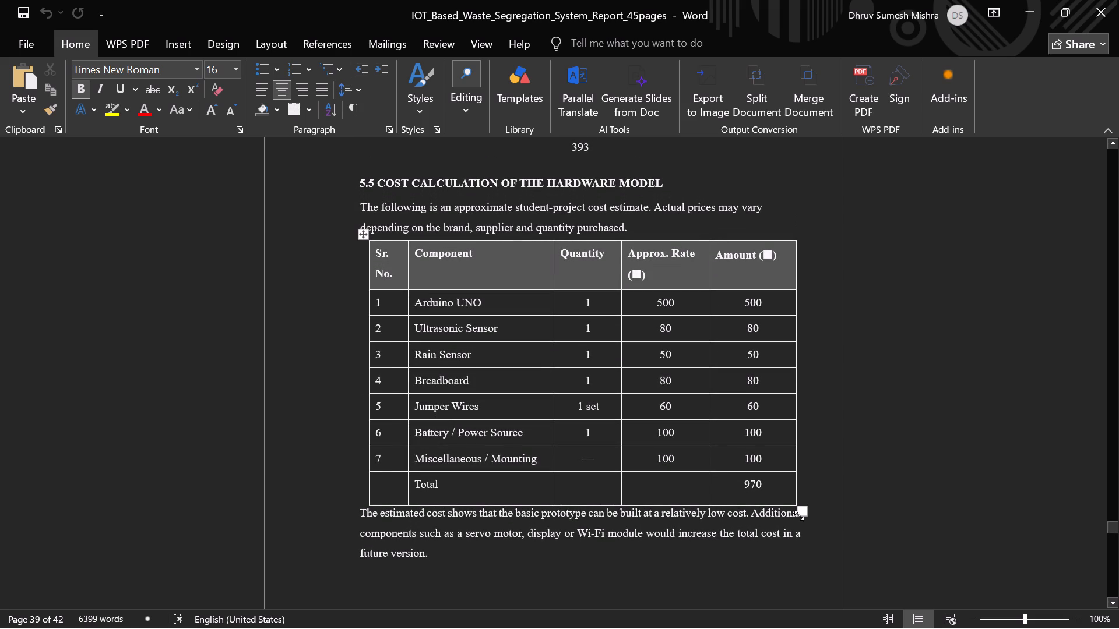
left_click(800, 511)
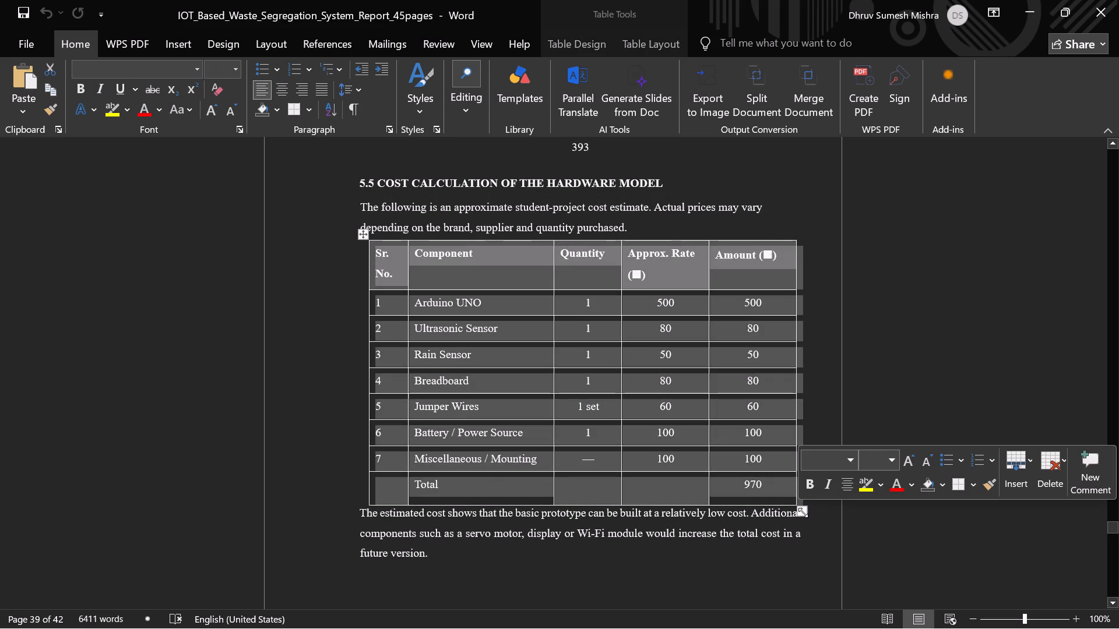
right_click(803, 513)
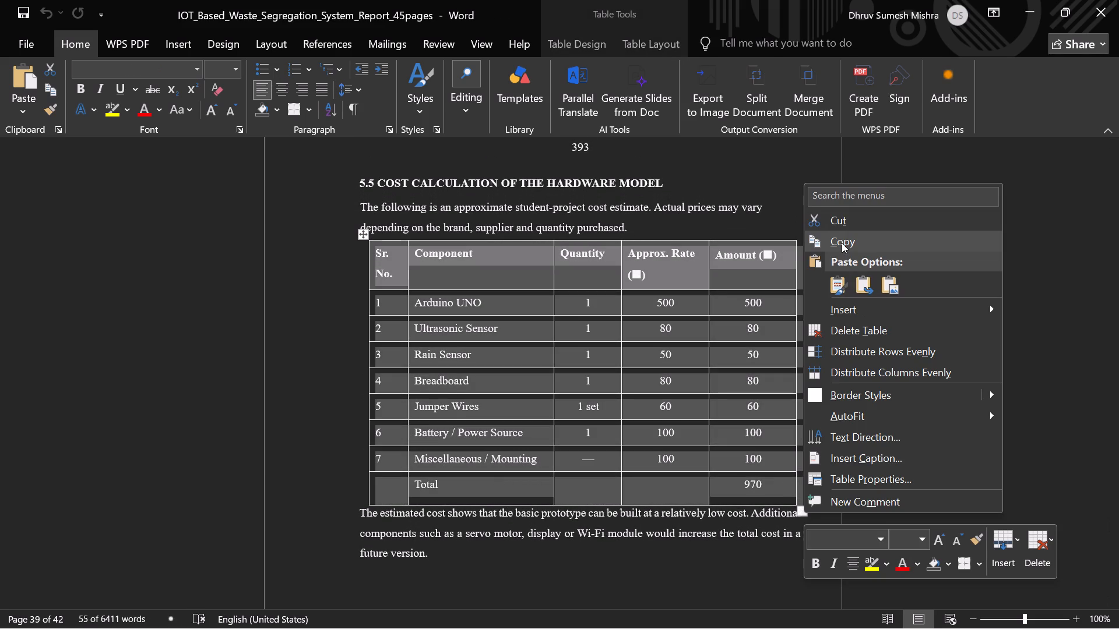
left_click(842, 243)
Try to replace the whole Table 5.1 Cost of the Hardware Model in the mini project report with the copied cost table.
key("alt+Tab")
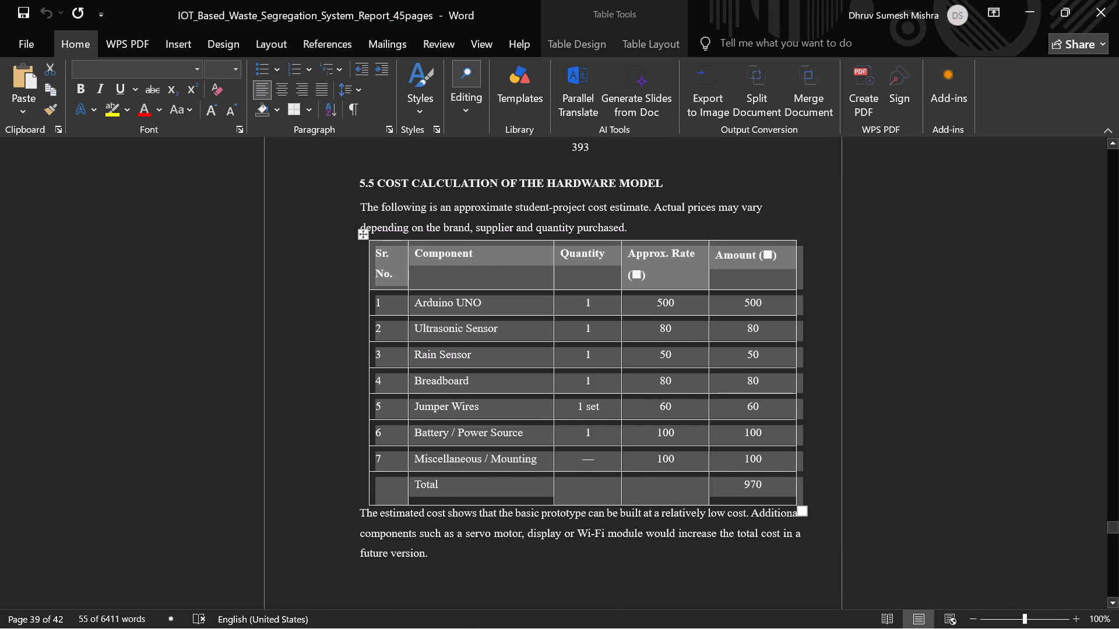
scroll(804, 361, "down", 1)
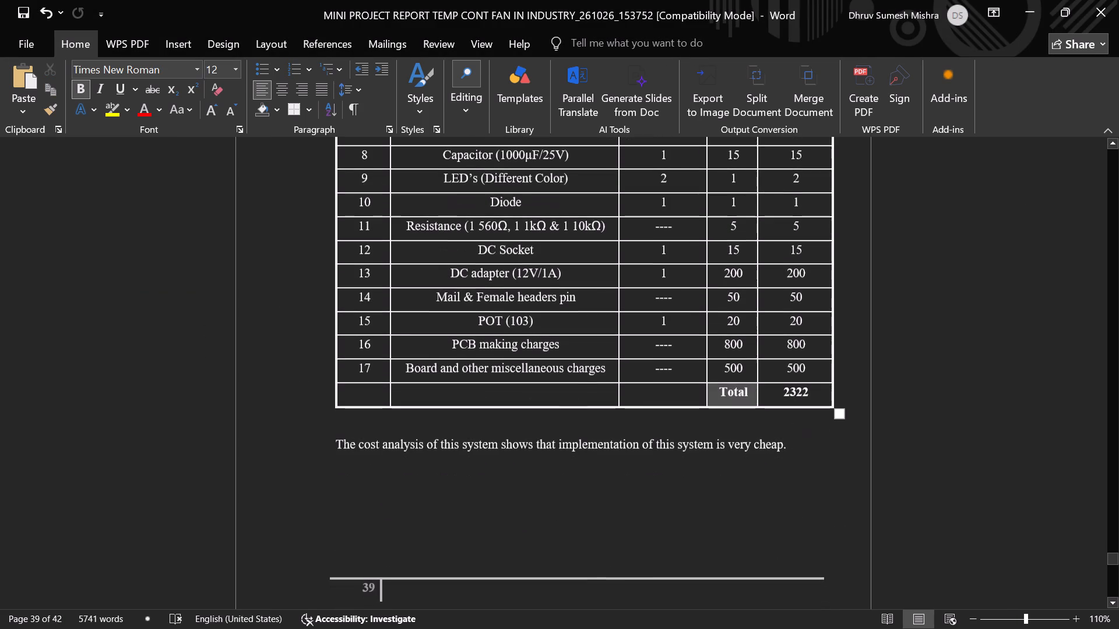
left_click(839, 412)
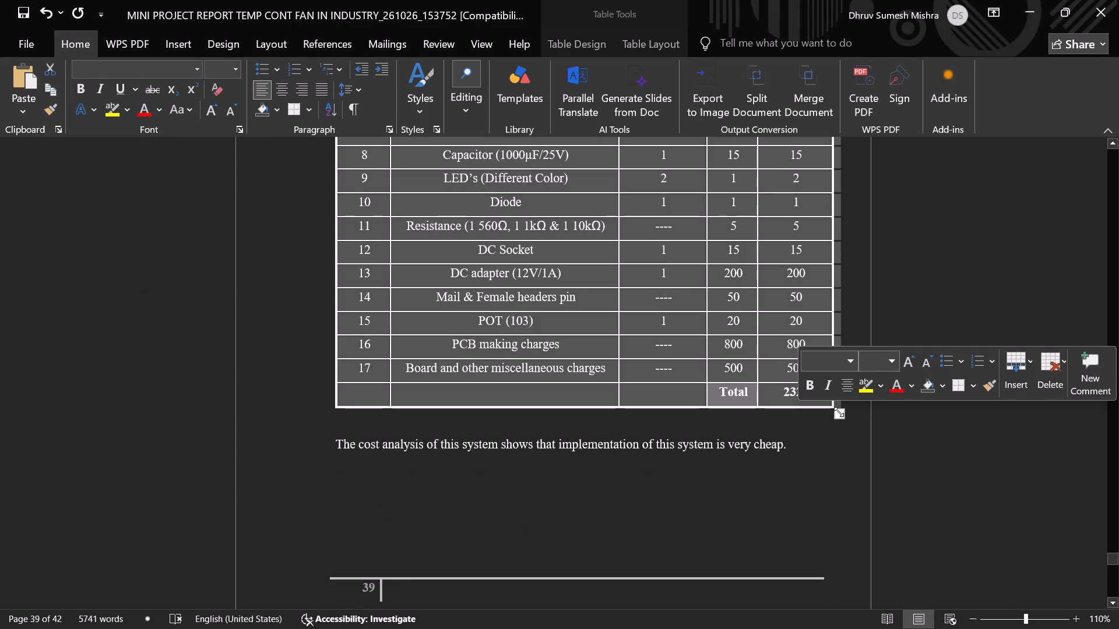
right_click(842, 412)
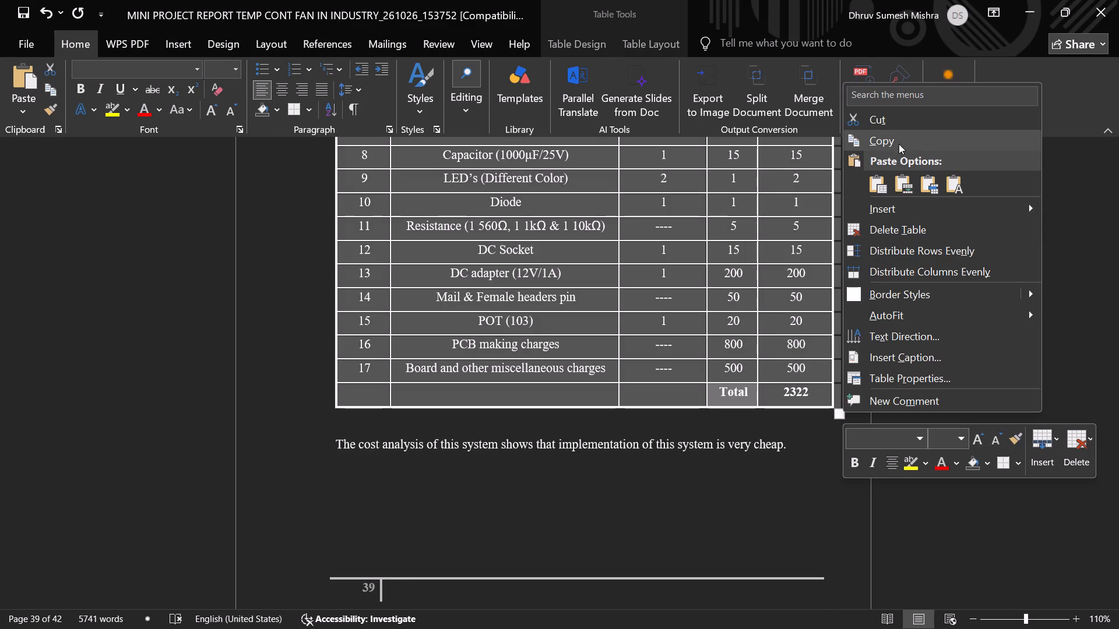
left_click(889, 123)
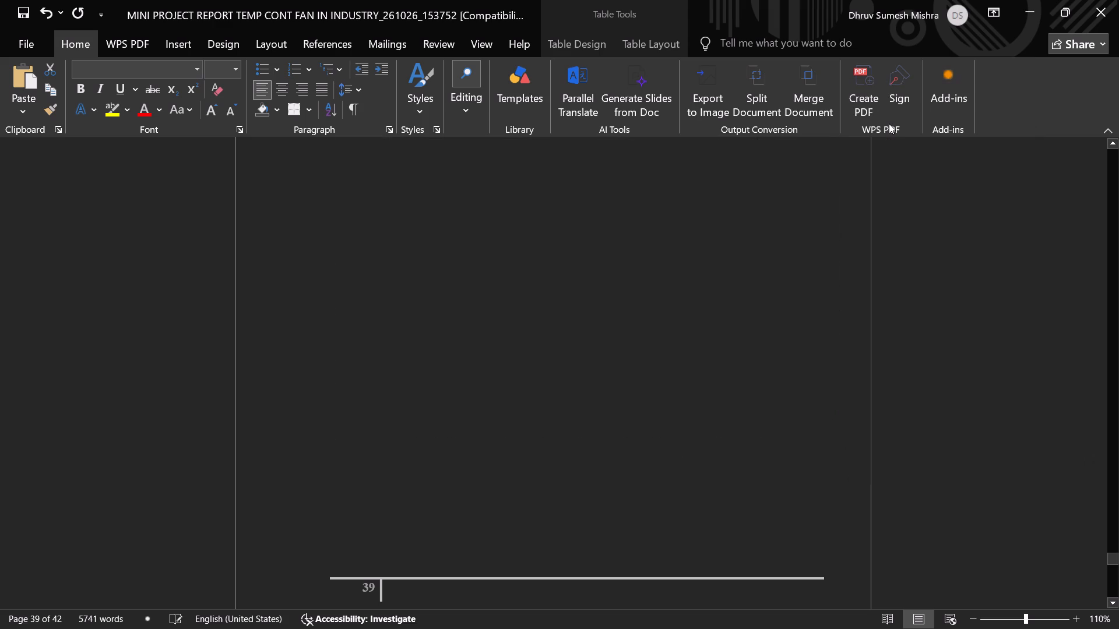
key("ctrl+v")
Examine the mini project report from the Fig. 5.1 (c) picture through Table 5.1 to the Chapter Six conclusions.
scroll(734, 282, "up", 1)
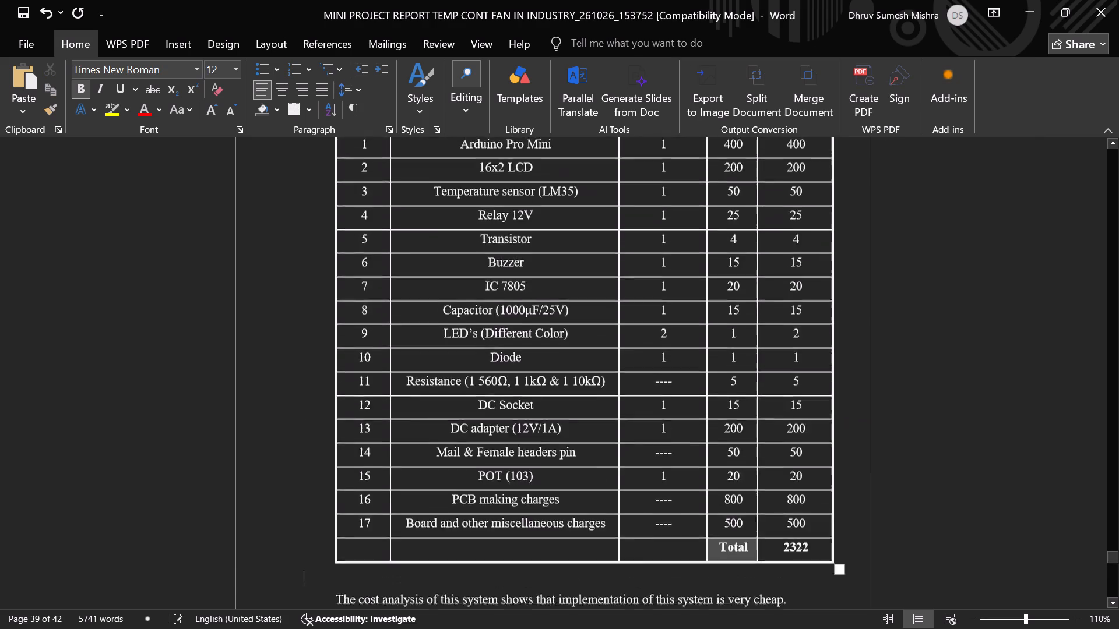
scroll(734, 282, "up", 1)
scroll(599, 174, "up", 1)
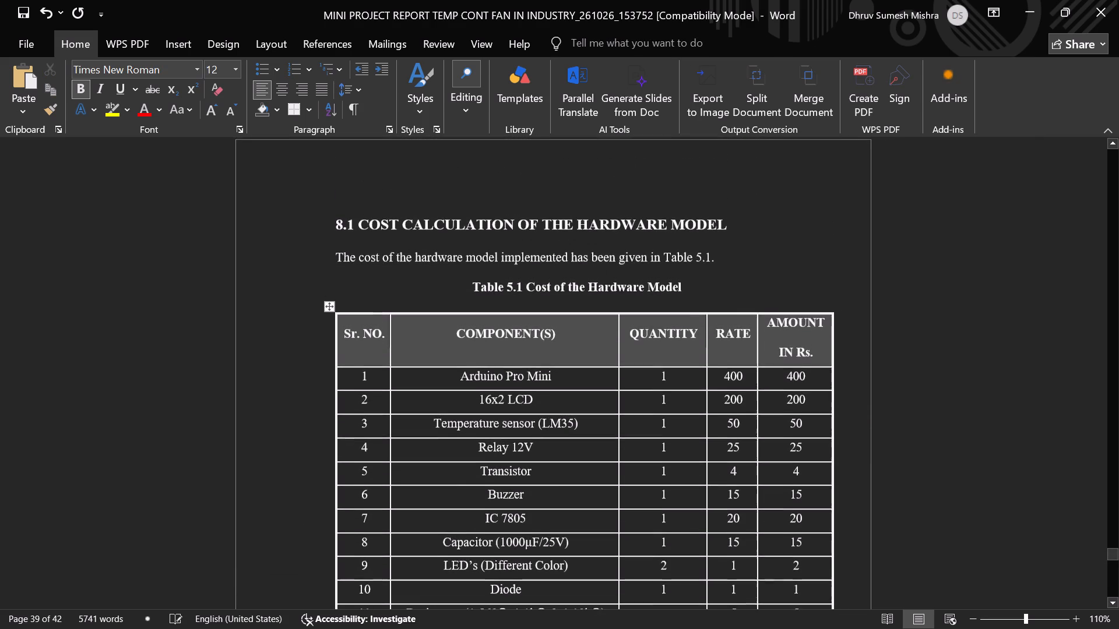
scroll(664, 251, "up", 1)
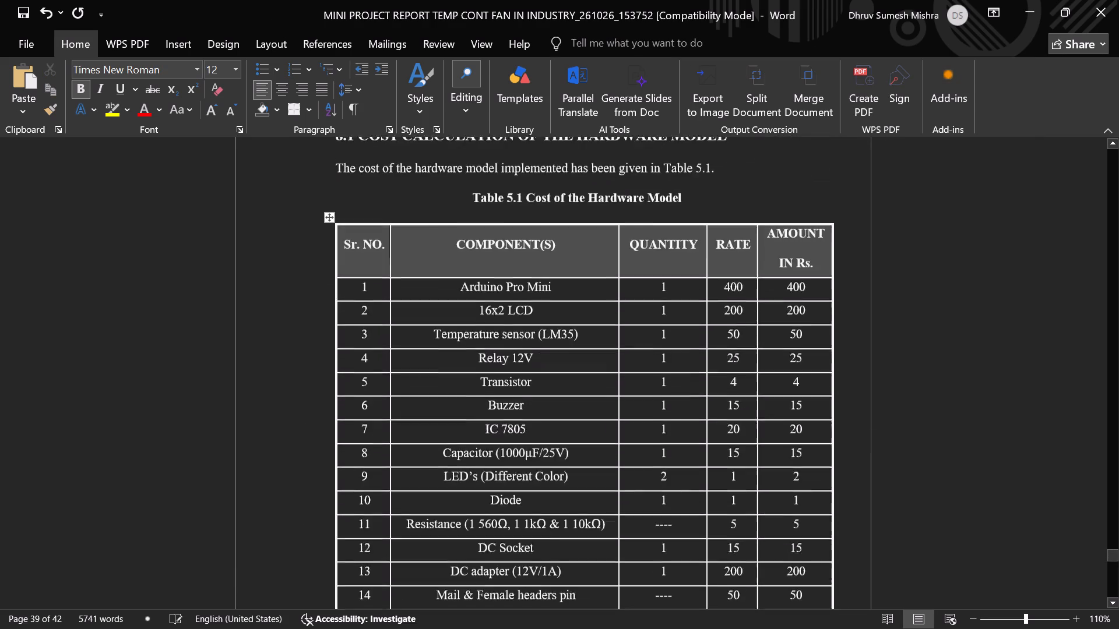
scroll(664, 251, "up", 1)
scroll(664, 251, "down", 1)
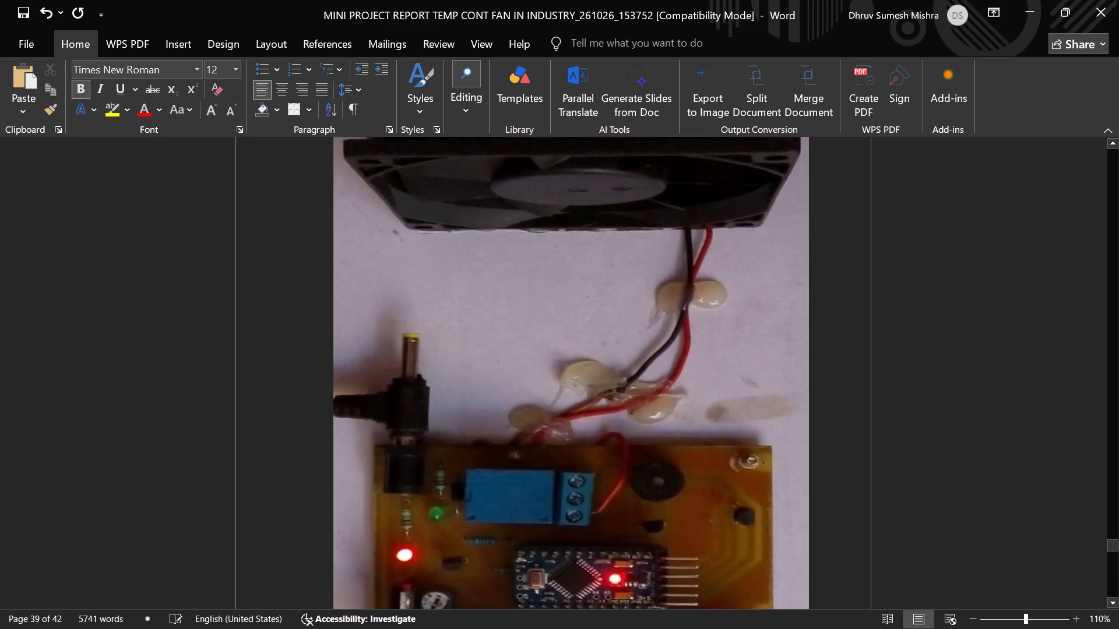
scroll(664, 251, "down", 6)
scroll(664, 251, "up", 4)
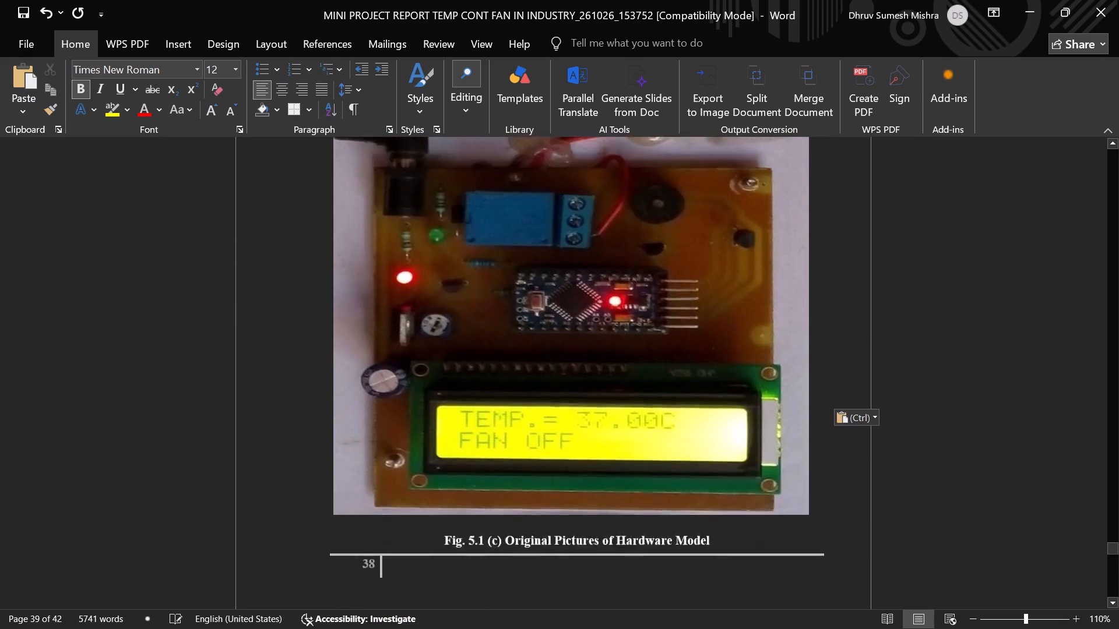
scroll(664, 251, "down", 4)
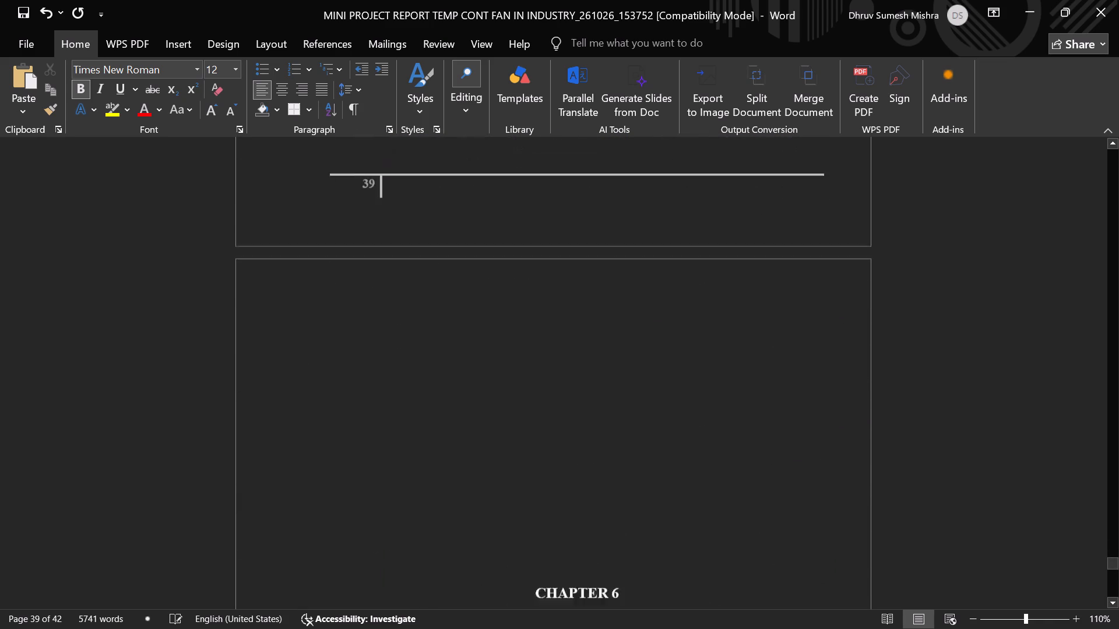
scroll(664, 251, "down", 3)
scroll(664, 251, "up", 1)
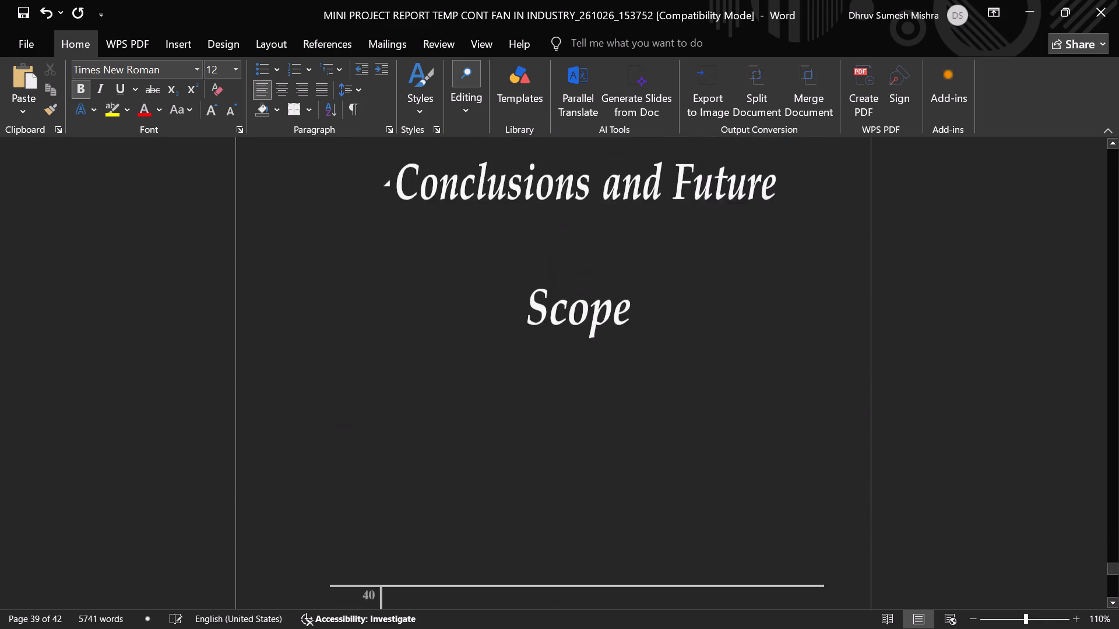
scroll(664, 251, "down", 3)
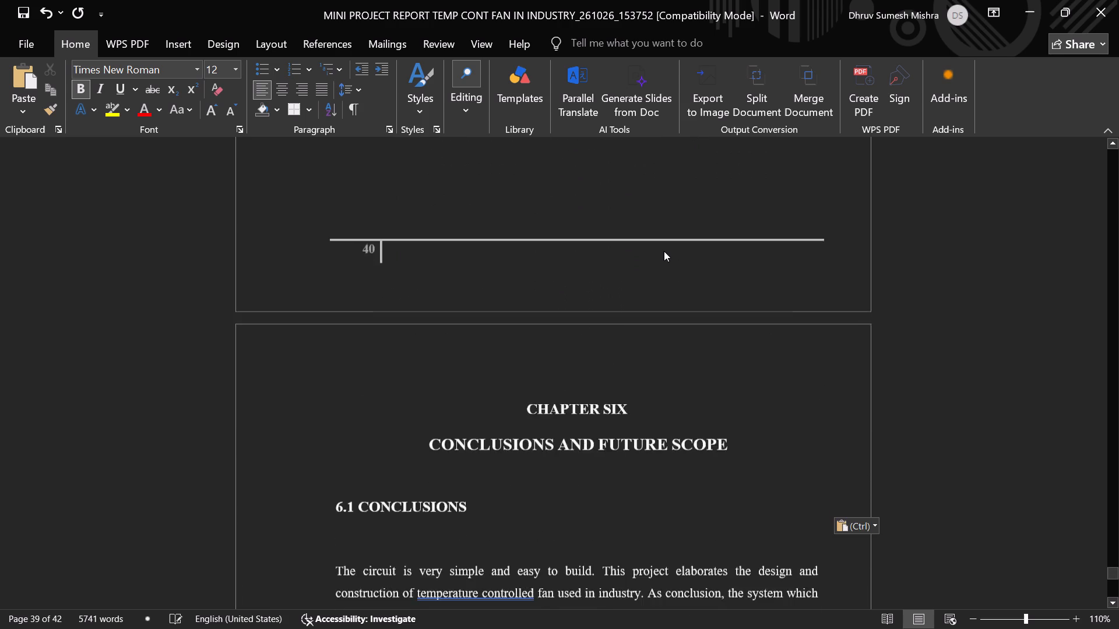
scroll(664, 251, "down", 1)
In the 45-page waste segregation report, copy the 6.1 Conclusions text from its first paragraph up to "demonstrating the".
key("alt+Tab")
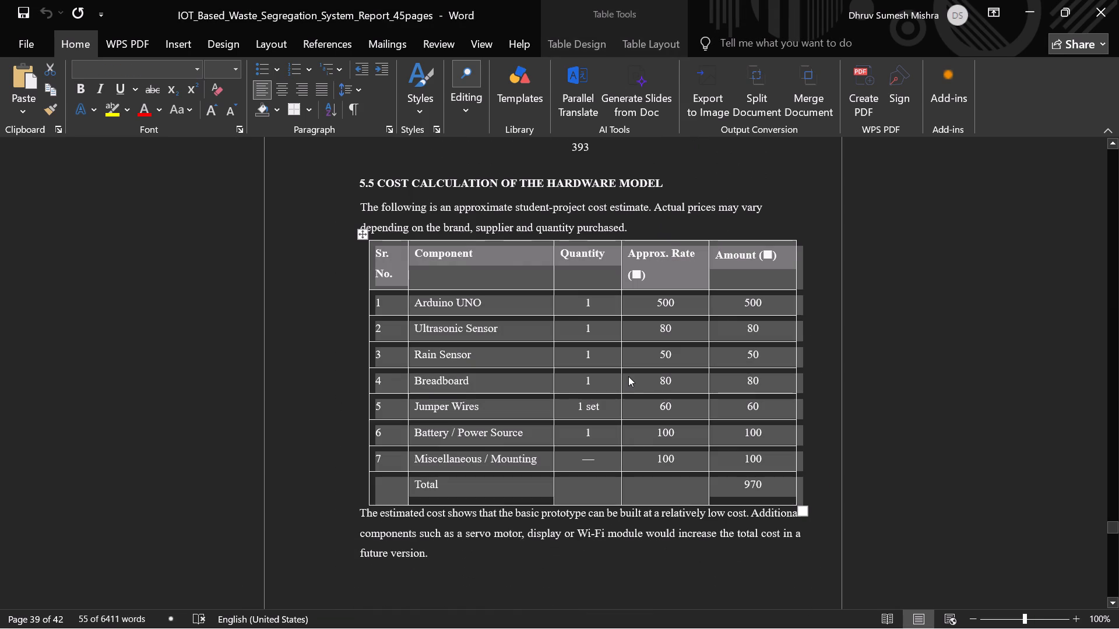
left_click(654, 582)
scroll(654, 582, "down", 6)
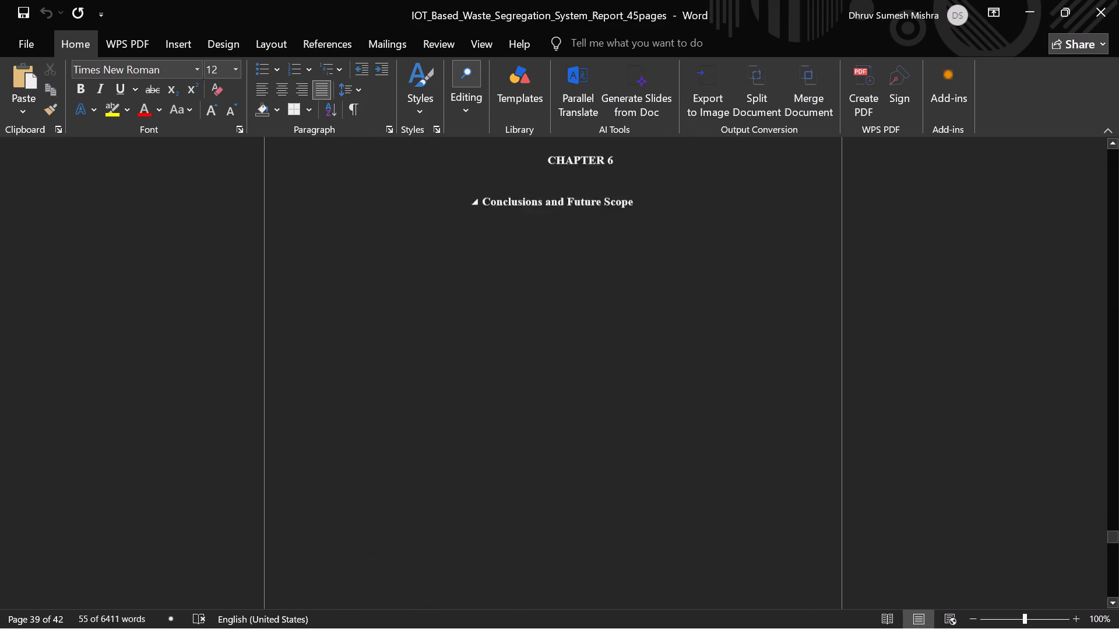
scroll(654, 582, "down", 1)
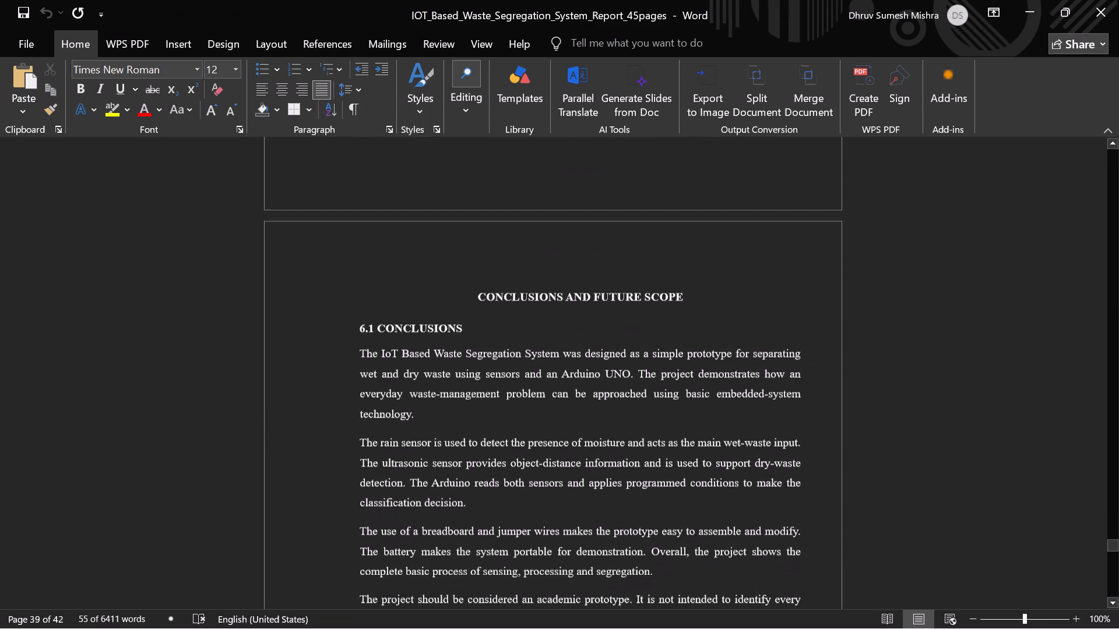
scroll(473, 463, "down", 1)
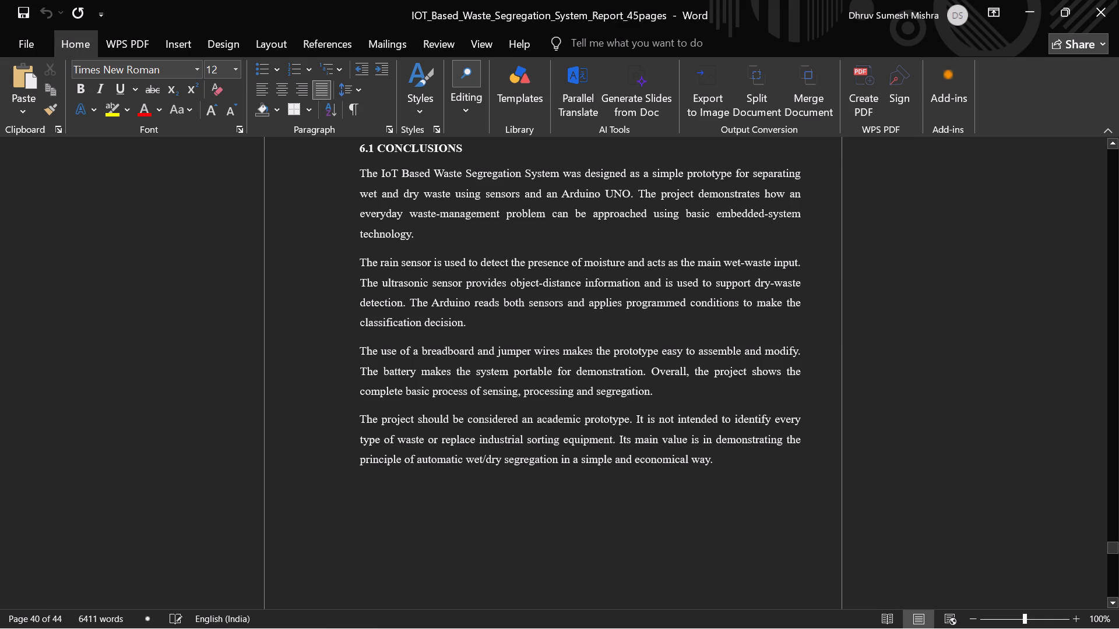
left_click_drag(361, 174, 613, 444)
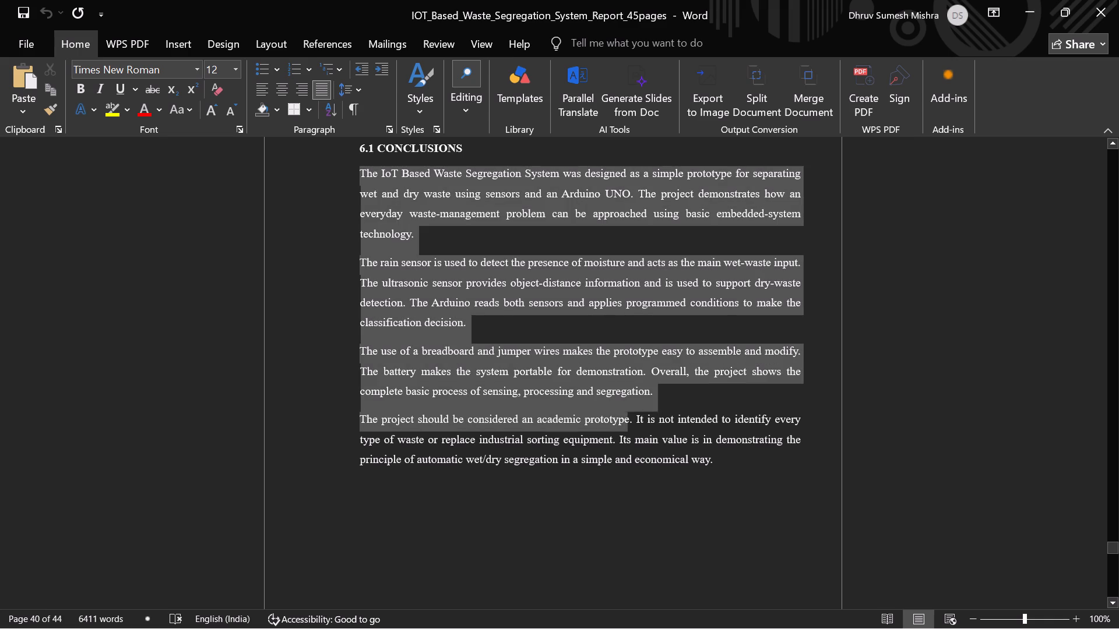
left_click_drag(613, 444, 715, 456)
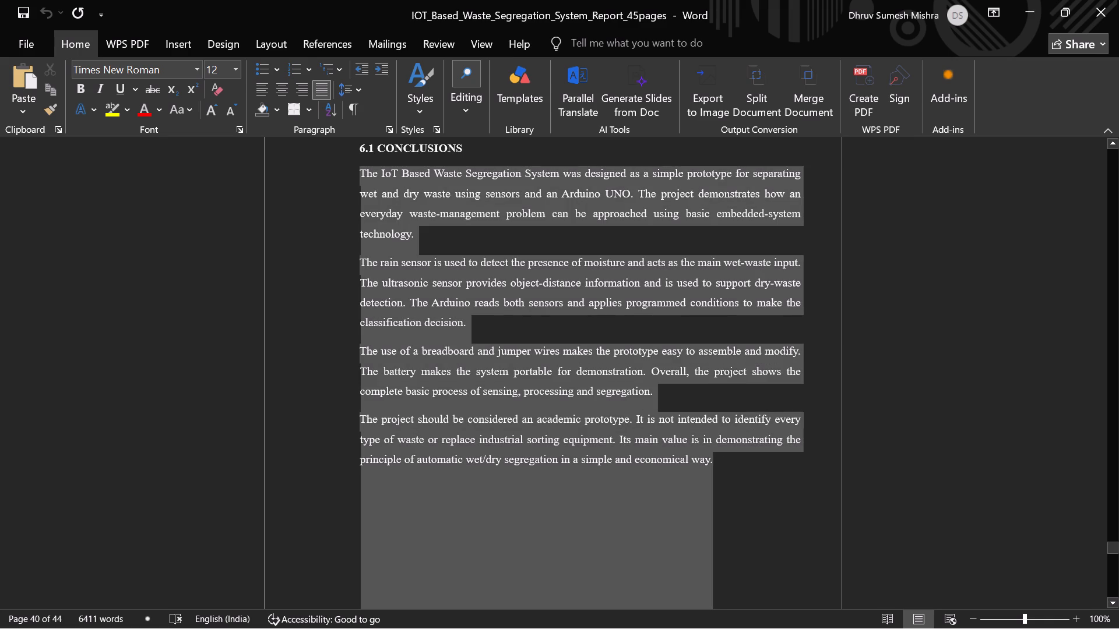
left_click_drag(715, 456, 787, 426)
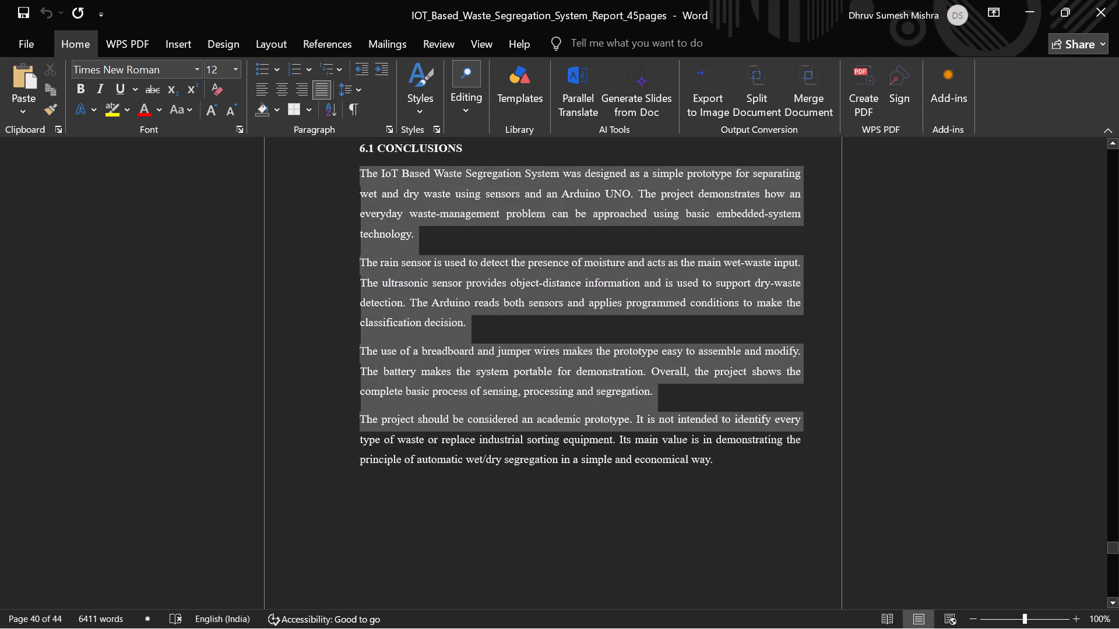
left_click_drag(787, 426, 793, 434)
key("ctrl+c")
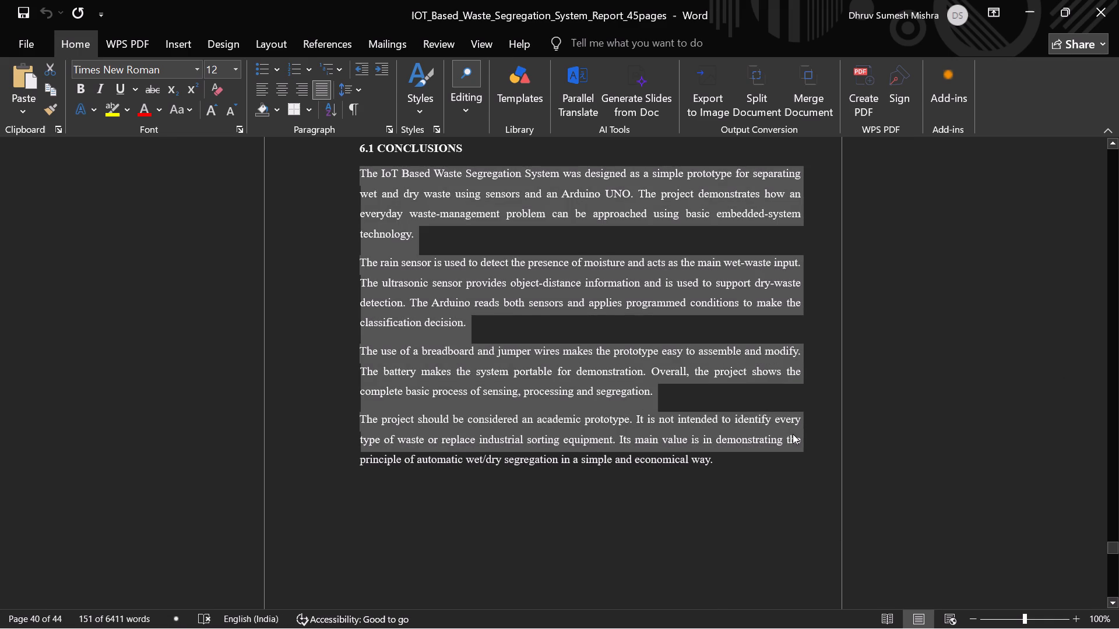
Replace the temperature-controlled fan paragraph under 6.1 Conclusions in the mini project report with the copied waste segregation text.
key("alt+Tab")
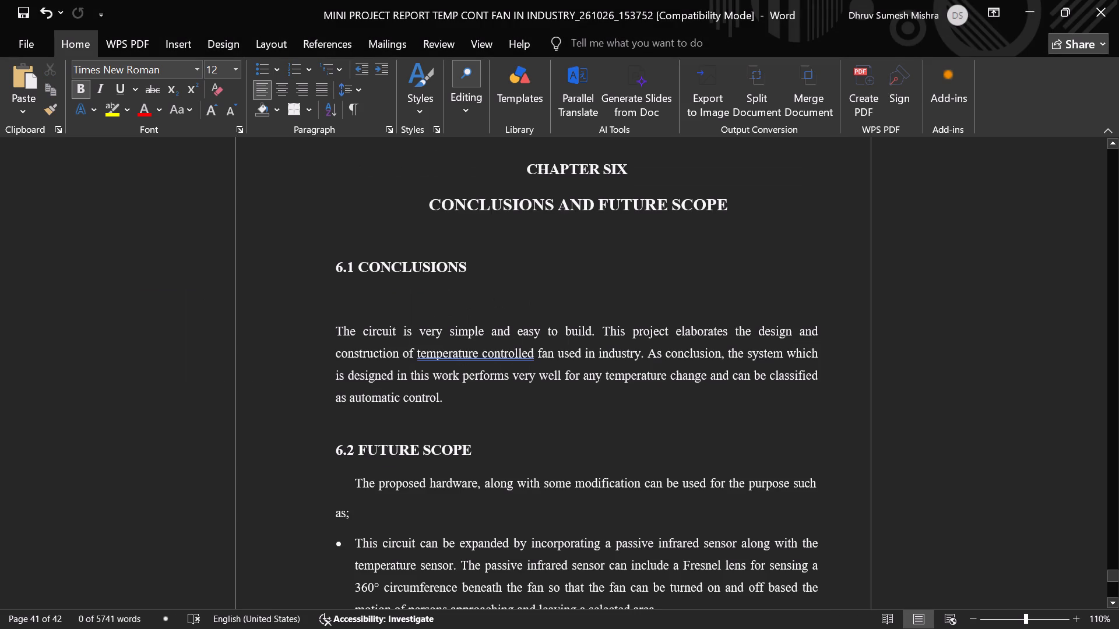
left_click_drag(336, 334, 452, 372)
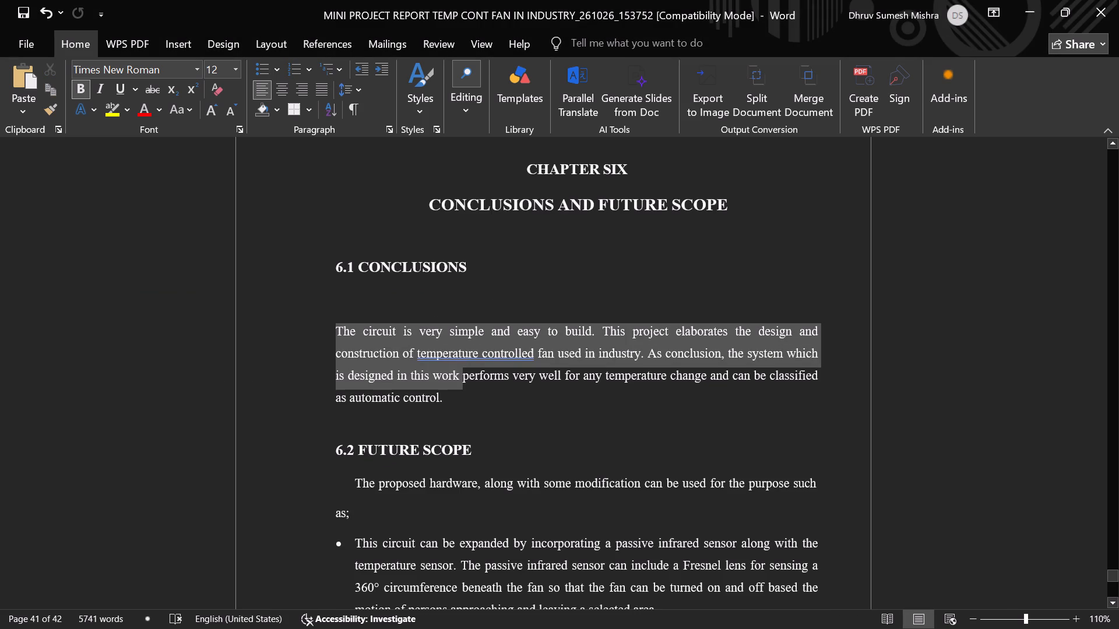
left_click_drag(452, 372, 460, 396)
key("ctrl+v")
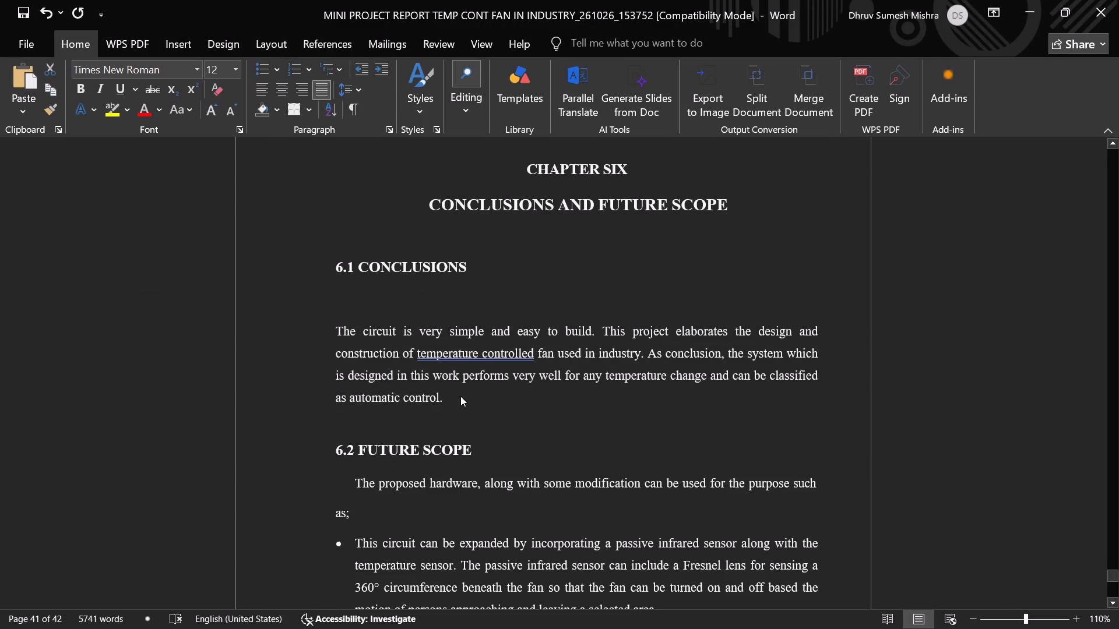
scroll(402, 421, "down", 1)
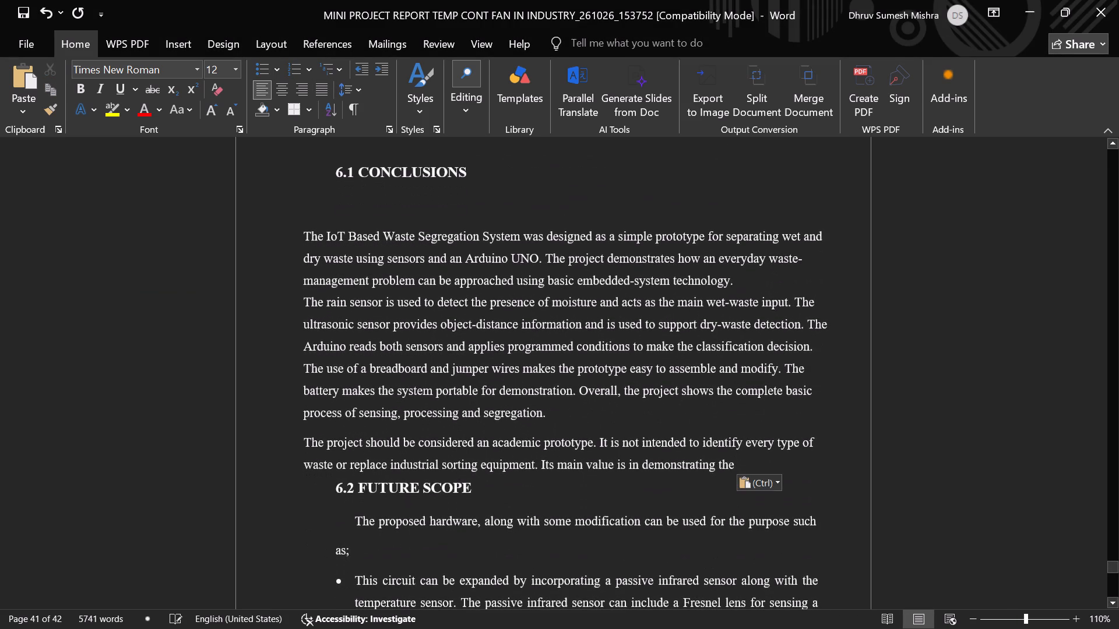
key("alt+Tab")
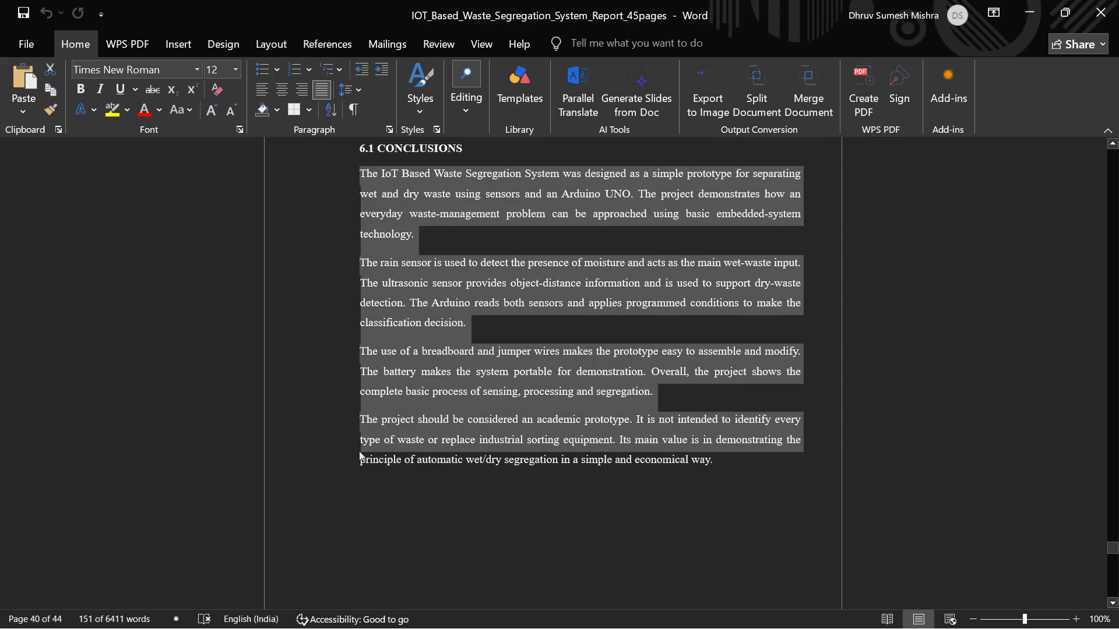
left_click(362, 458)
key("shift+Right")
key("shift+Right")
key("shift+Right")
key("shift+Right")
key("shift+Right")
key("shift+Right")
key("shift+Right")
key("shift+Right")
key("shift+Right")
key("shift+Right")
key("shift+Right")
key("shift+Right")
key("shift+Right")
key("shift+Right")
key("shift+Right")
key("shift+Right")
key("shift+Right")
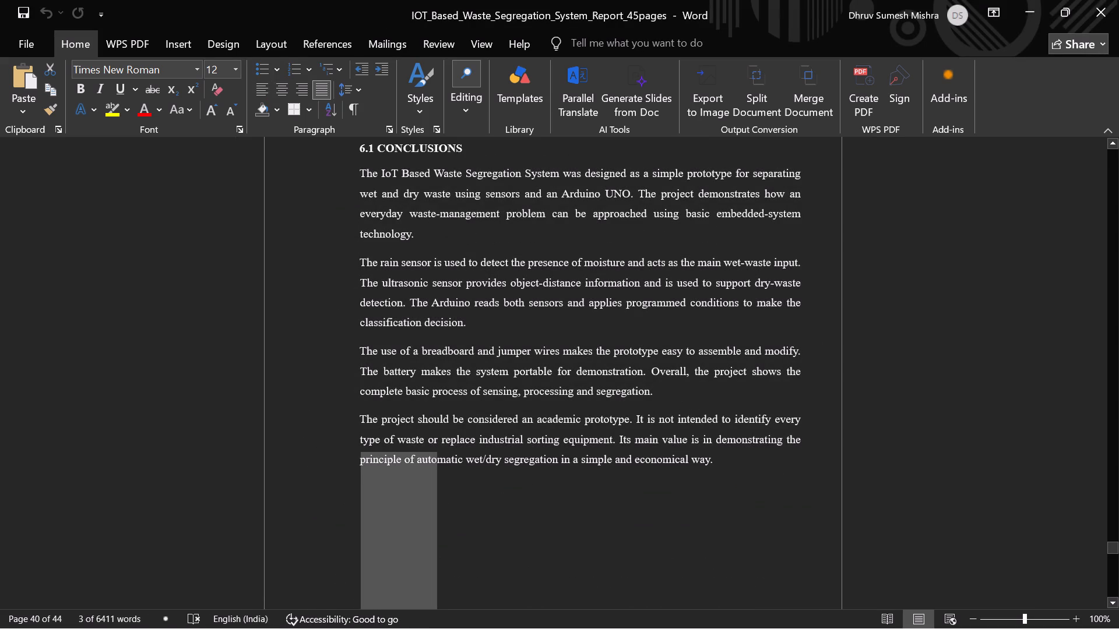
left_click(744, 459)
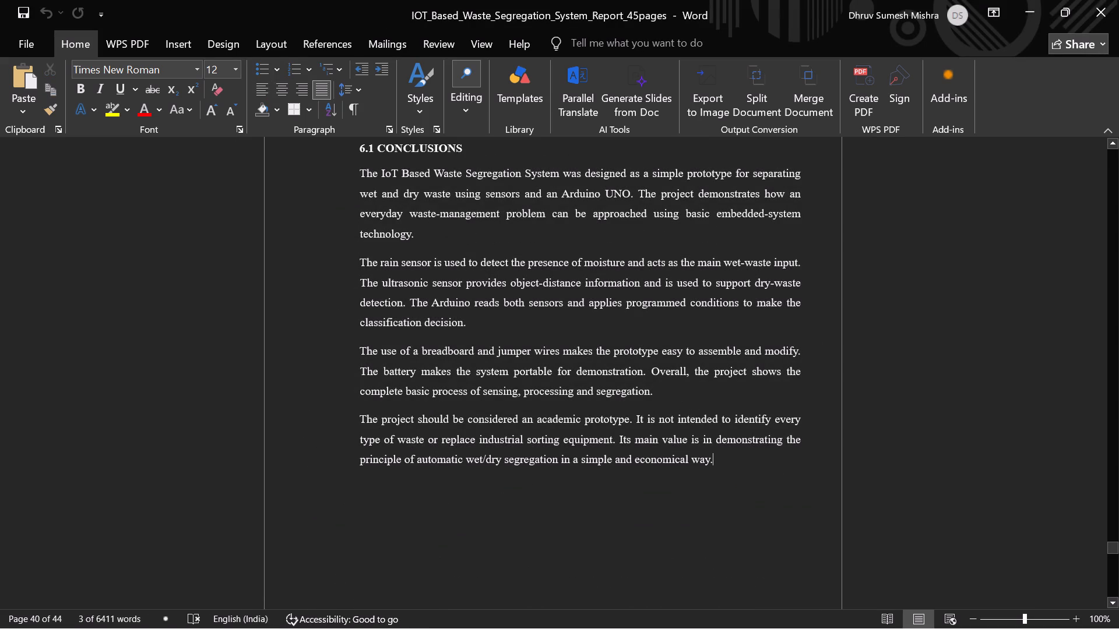
Continue the last 6.1 Conclusions sentence in the mini project report with "principle of", and return to the 45-page report for the remaining words.
key("alt+Tab")
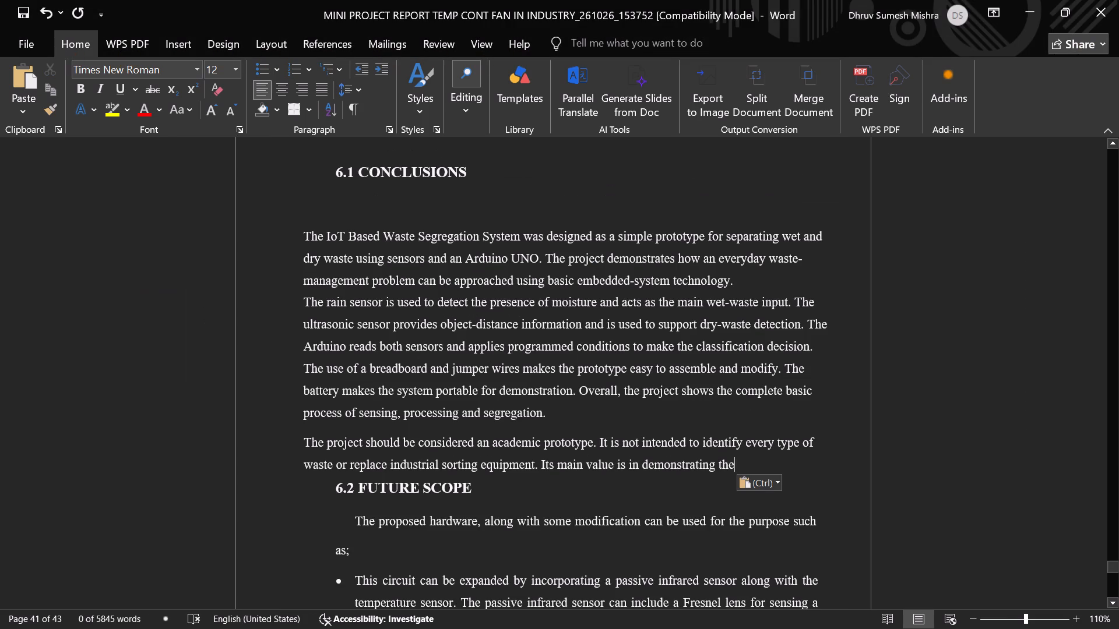
key("space")
type("prici")
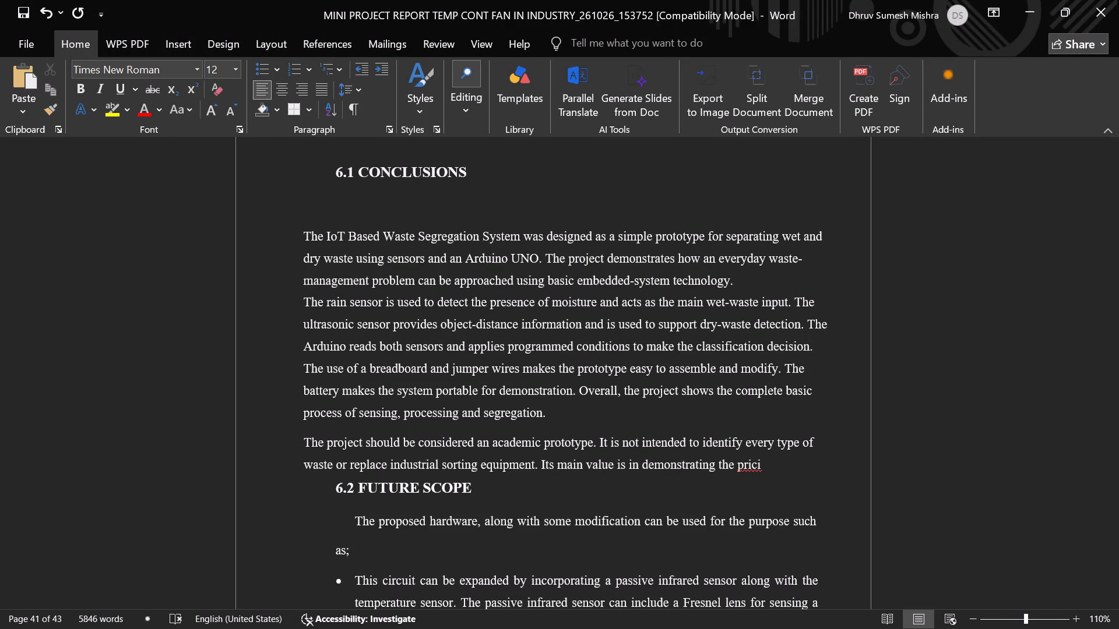
key("BackSpace")
key("BackSpace")
type("nciple of")
key("space")
key("alt+Tab")
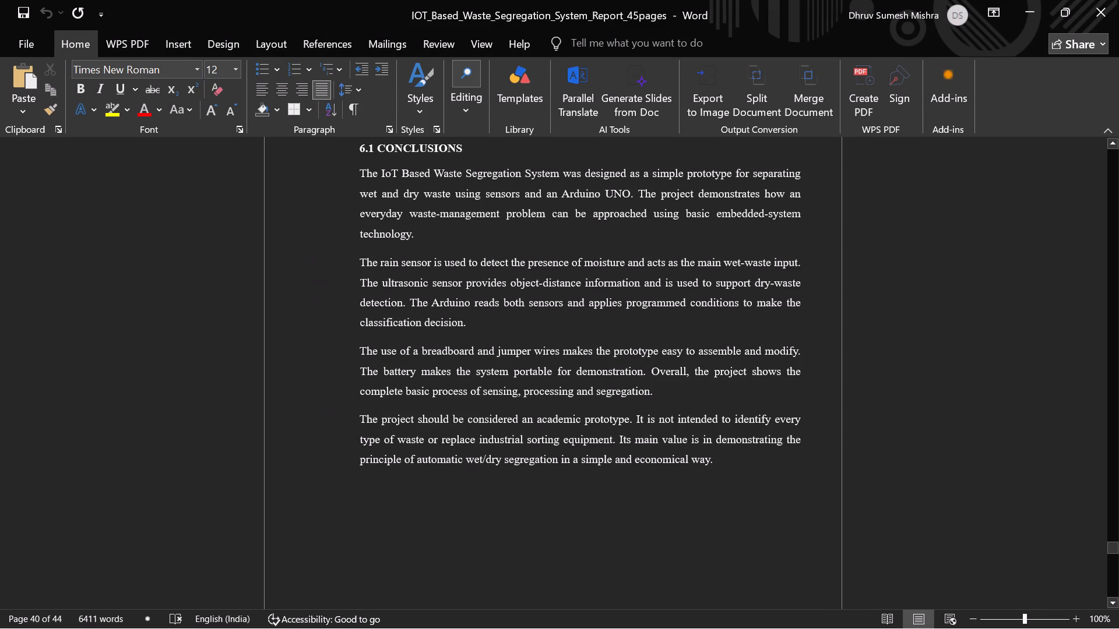
Finish the last sentence of 6.1 Conclusions in the mini project report with "automatic wet/dry.".
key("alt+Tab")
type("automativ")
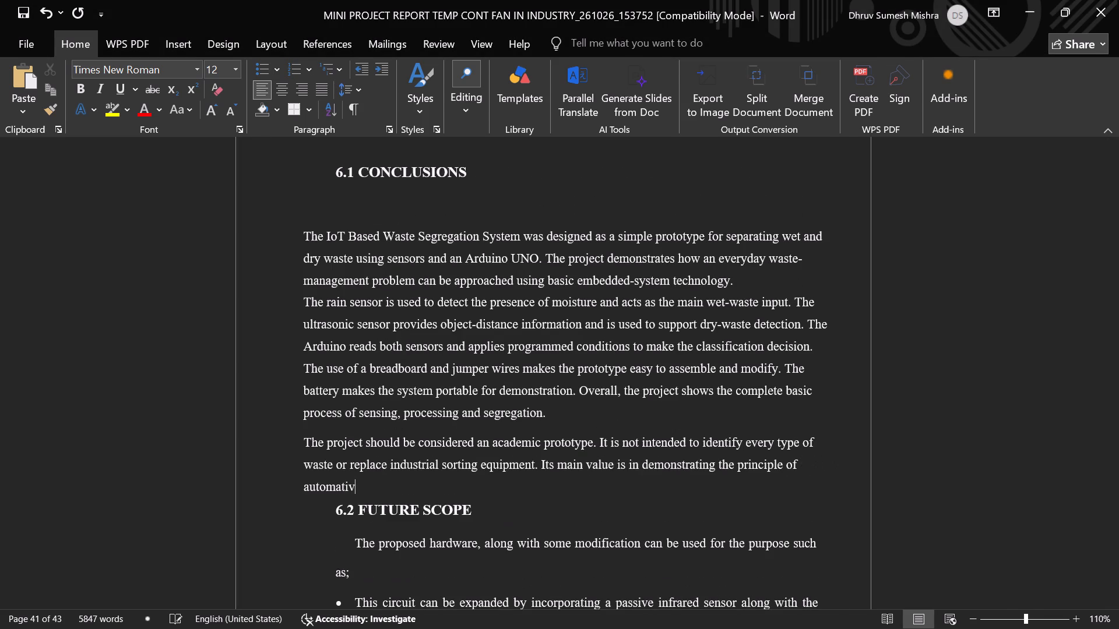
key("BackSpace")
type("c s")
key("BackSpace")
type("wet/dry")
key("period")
In the 45-page report, copy the 6.2 Future Scope bullets from the servo motor item through the machine learning item.
scroll(808, 478, "down", 1)
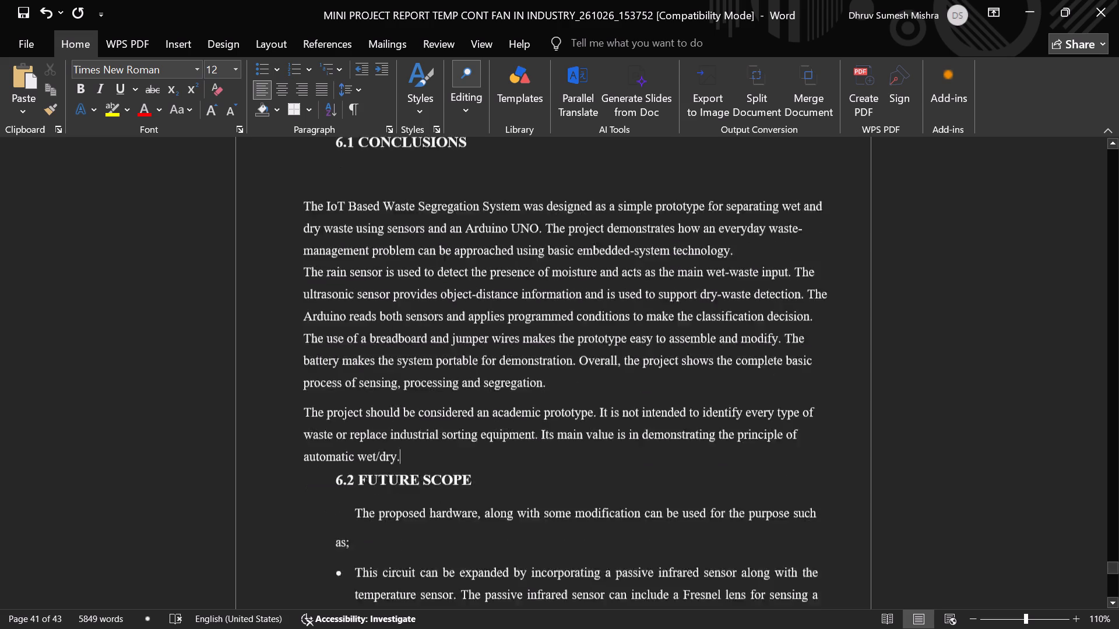
scroll(808, 478, "down", 1)
key("alt+Tab")
scroll(808, 478, "down", 1)
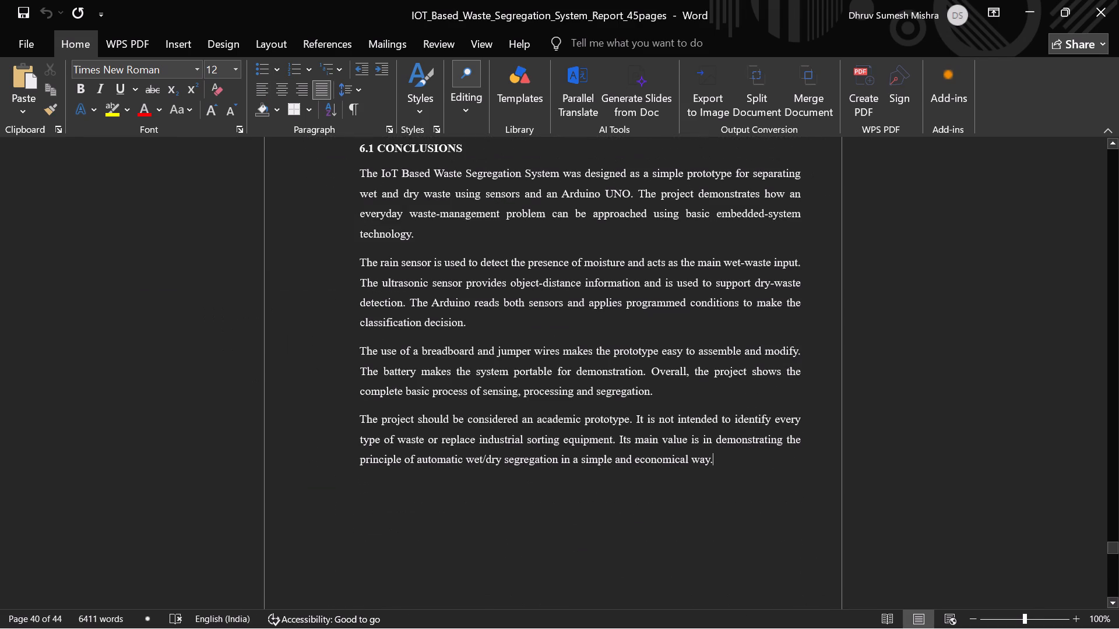
scroll(808, 478, "down", 1)
scroll(731, 443, "down", 4)
scroll(731, 443, "up", 1)
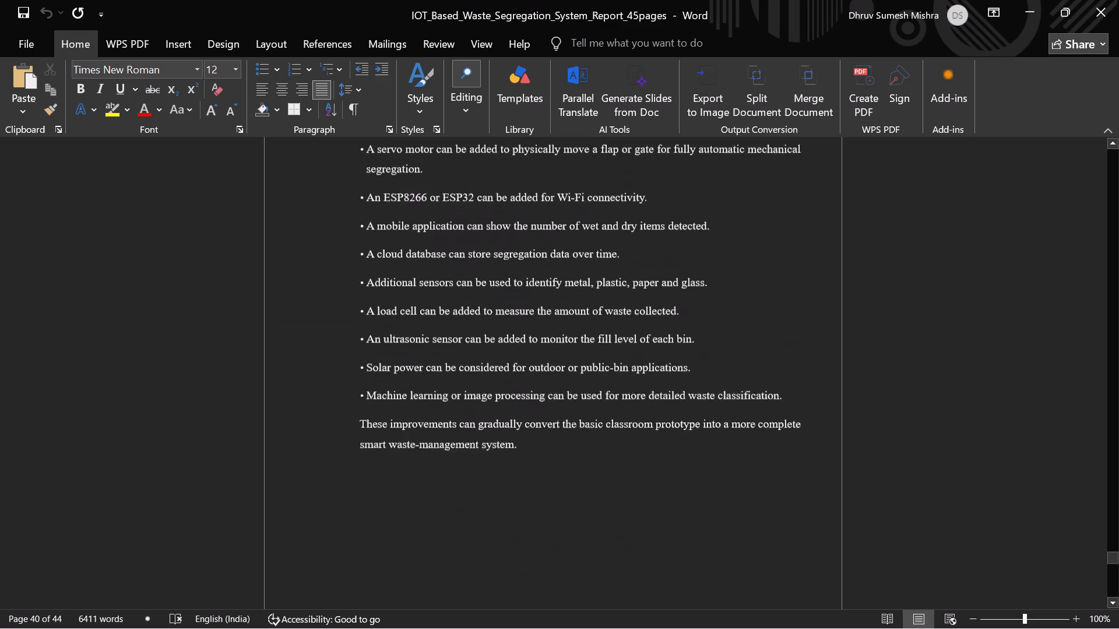
scroll(731, 443, "up", 1)
left_click_drag(367, 193, 371, 197)
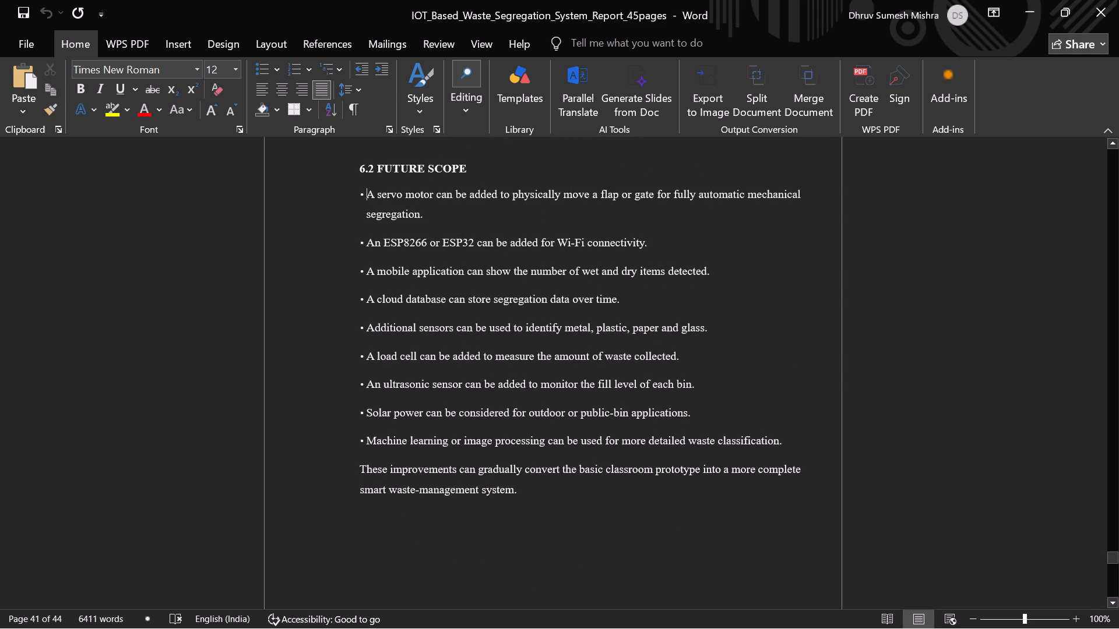
left_click_drag(371, 197, 664, 482)
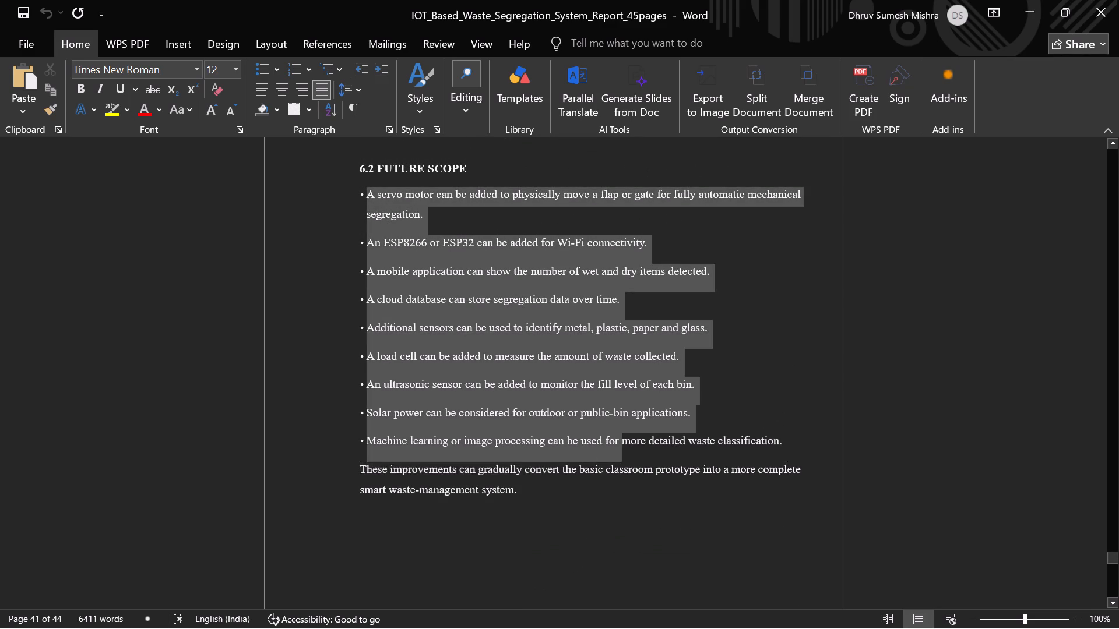
left_click_drag(664, 482, 783, 443)
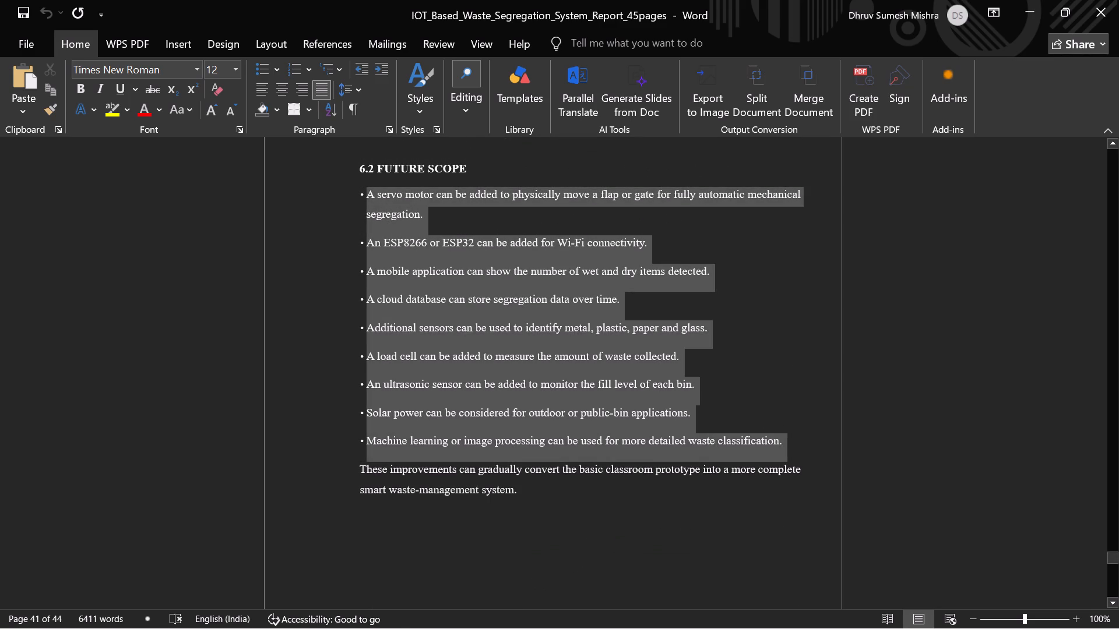
key("ctrl+c")
key("ctrl+c")
Replace all the fan-related text under 6.2 Future Scope in the mini project report with the copied waste segregation list.
key("alt+Tab")
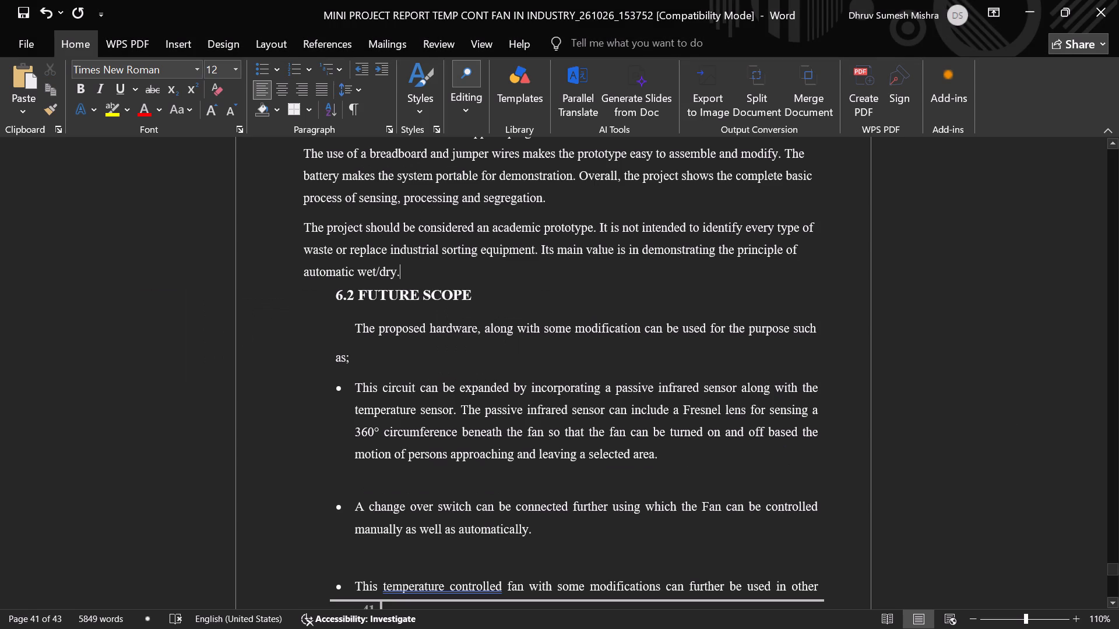
scroll(453, 437, "down", 1)
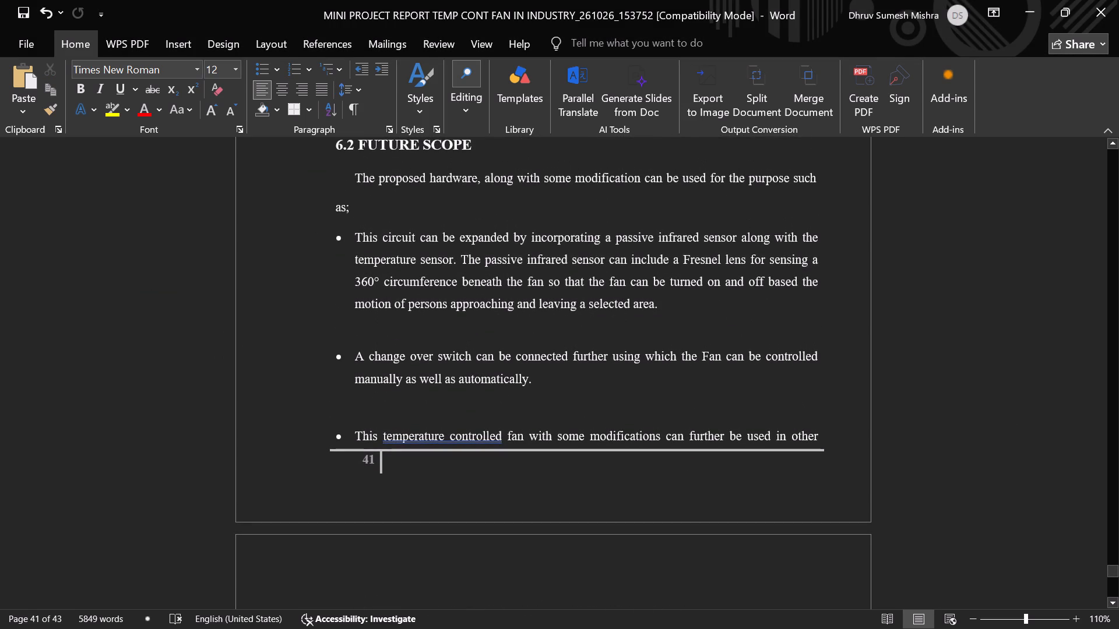
left_click_drag(355, 182, 484, 494)
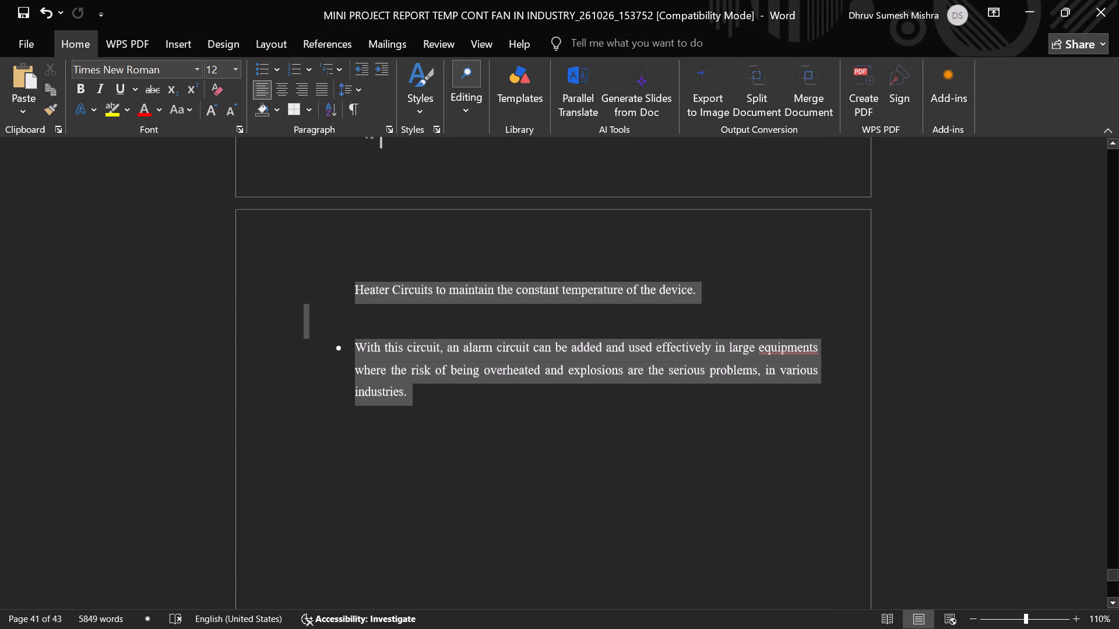
left_click_drag(484, 494, 420, 414)
key("ctrl+v")
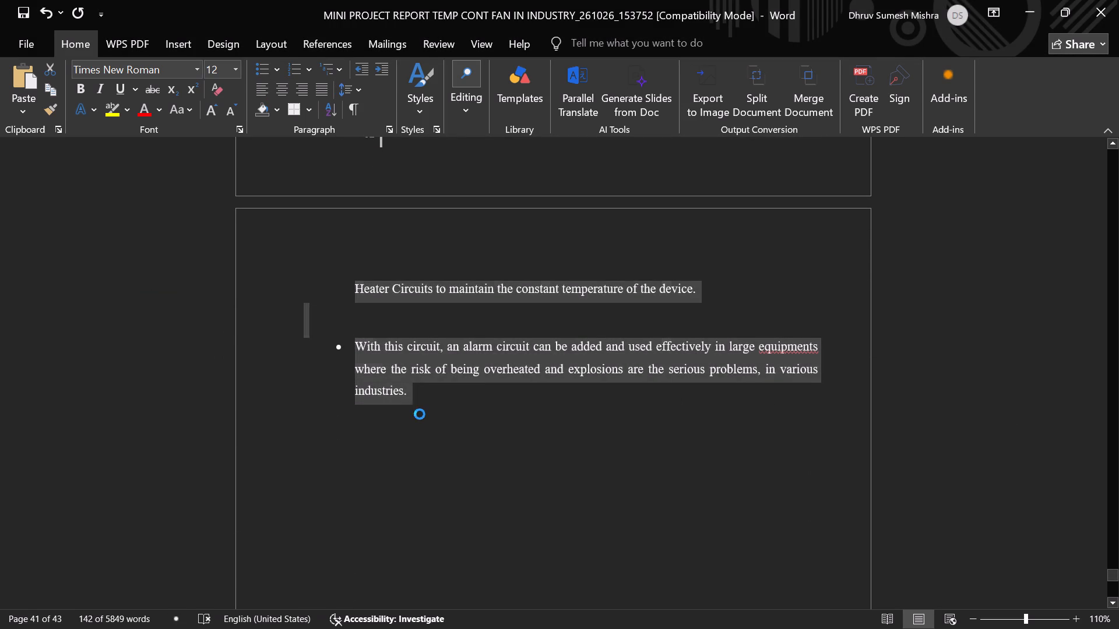
Delete the blank line between the 6.1 Conclusions heading and its first paragraph.
scroll(463, 427, "up", 1)
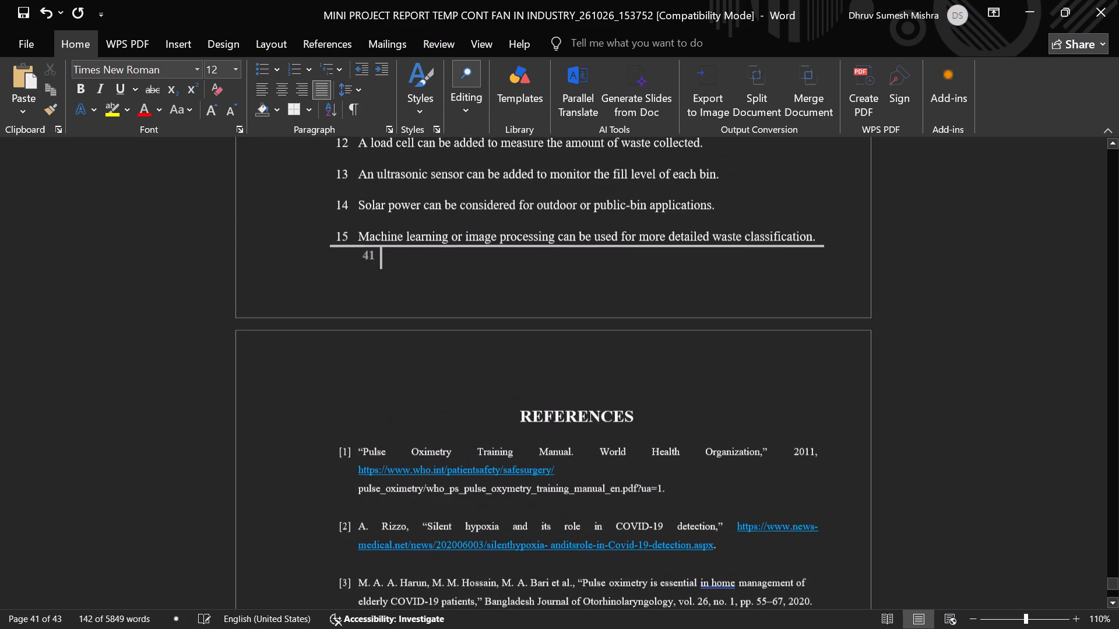
scroll(463, 427, "up", 2)
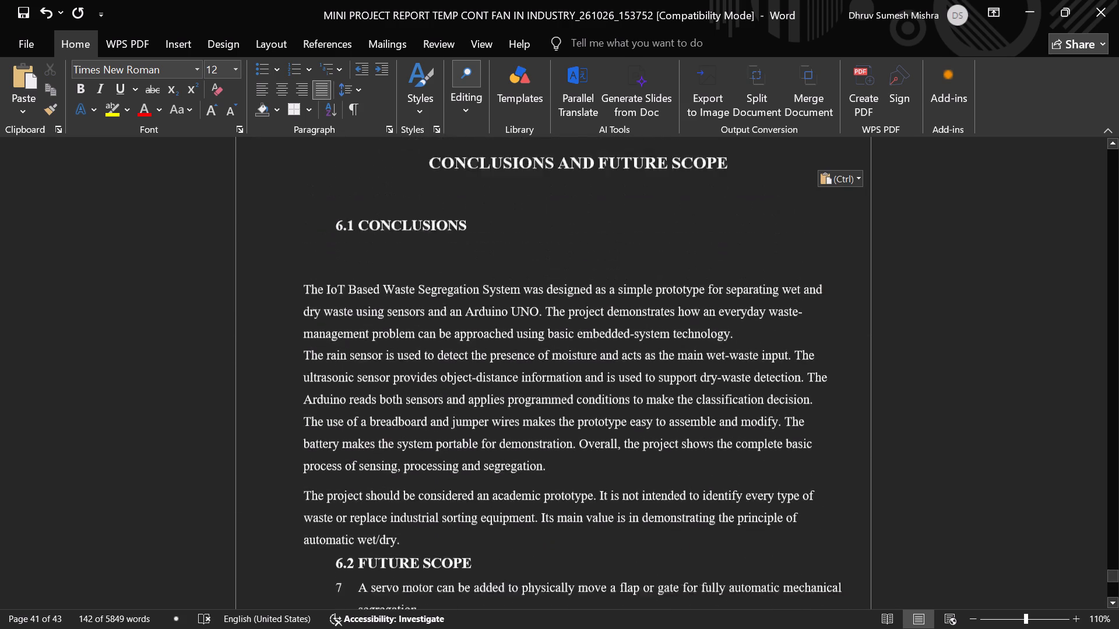
scroll(463, 427, "up", 1)
left_click(351, 337)
key("BackSpace")
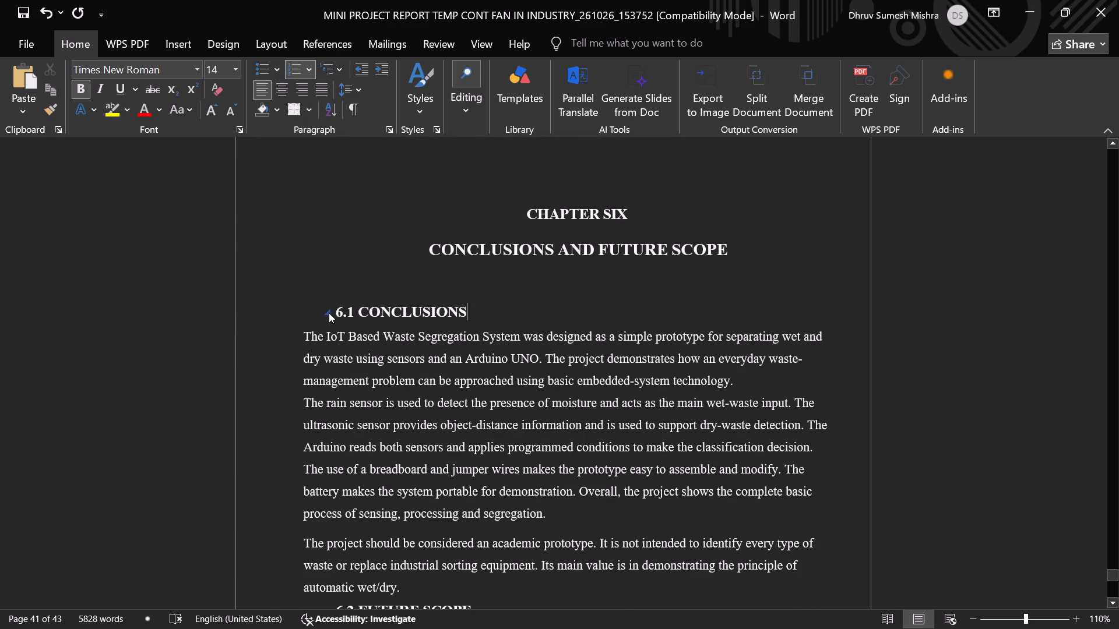
Select the 6.1 number of the Conclusions heading and open the available numbering formats.
left_click(329, 313)
left_click(329, 309)
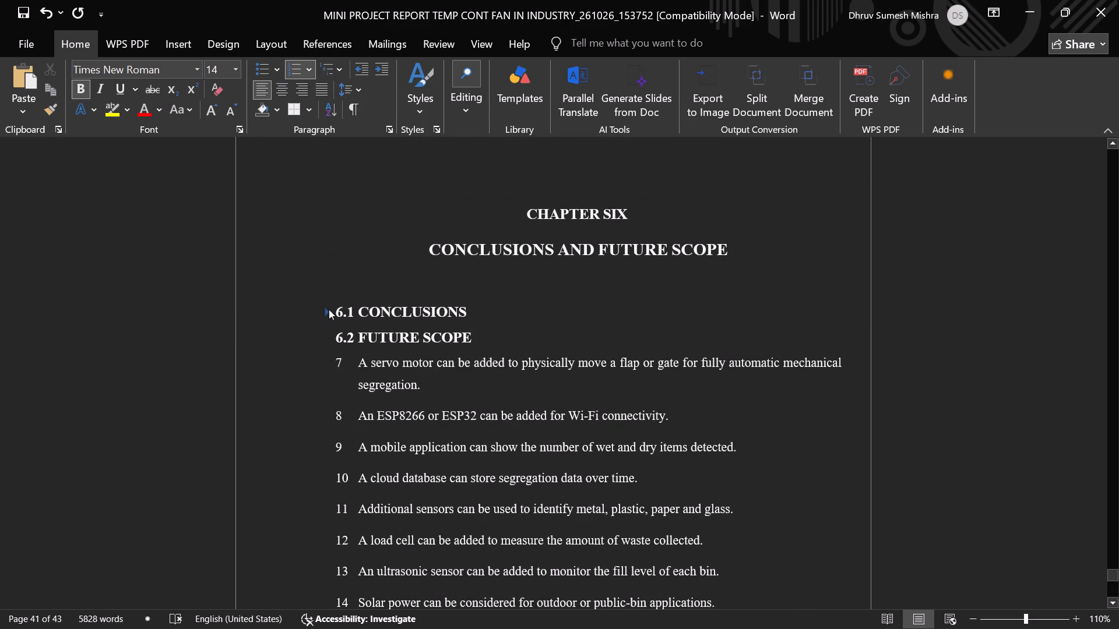
left_click(337, 314)
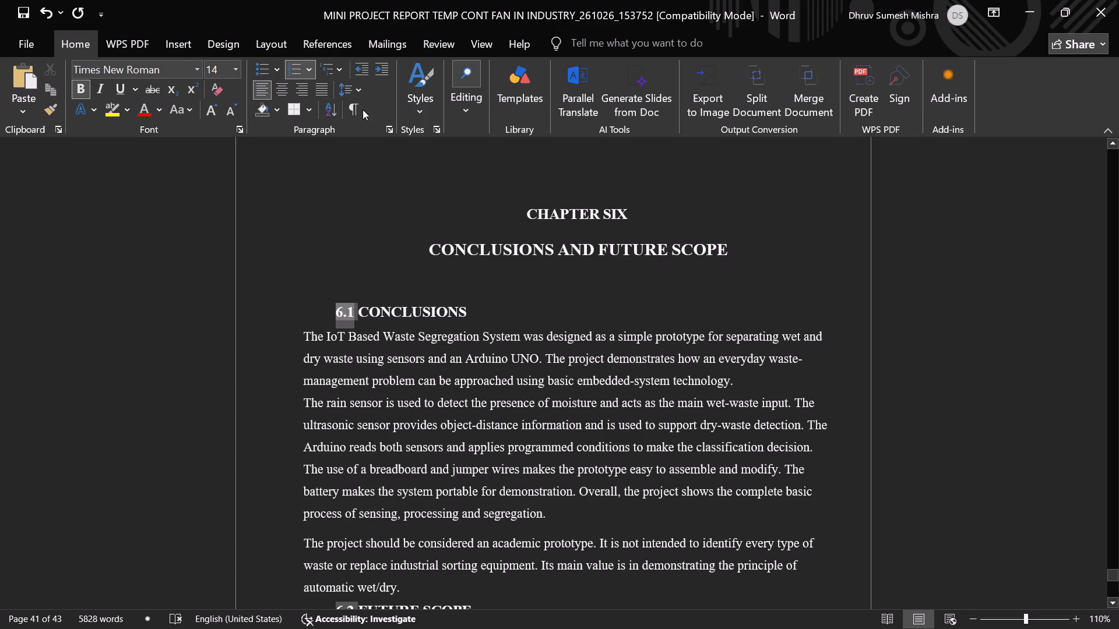
left_click(312, 71)
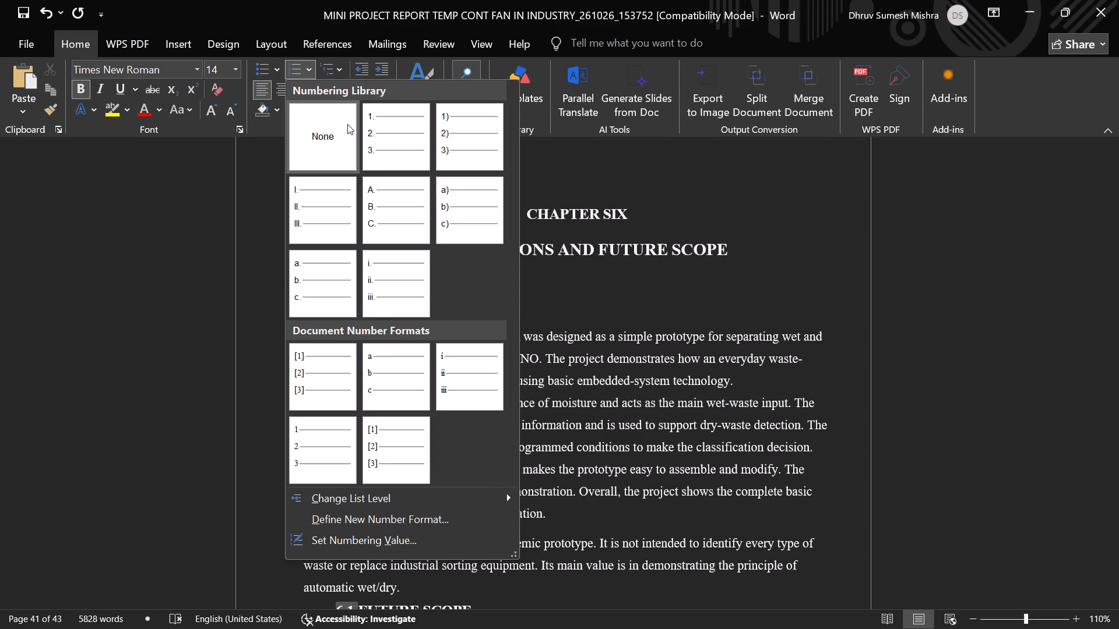
Remove the automatic number and the indent from the CONCLUSIONS heading in Chapter Six.
left_click(347, 124)
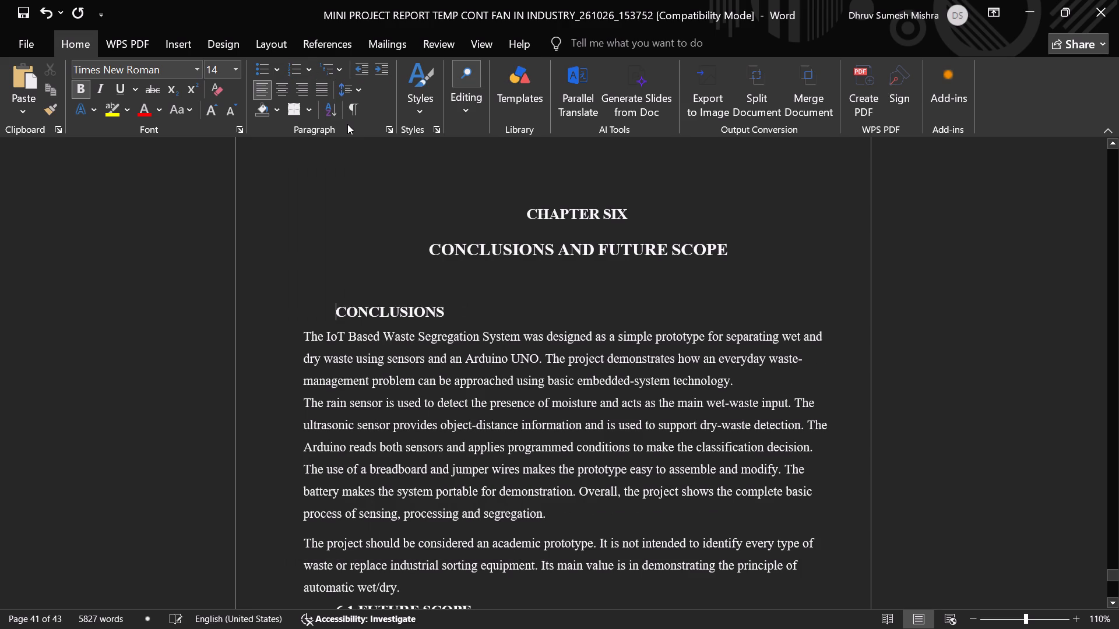
key("BackSpace")
key("BackSpace")
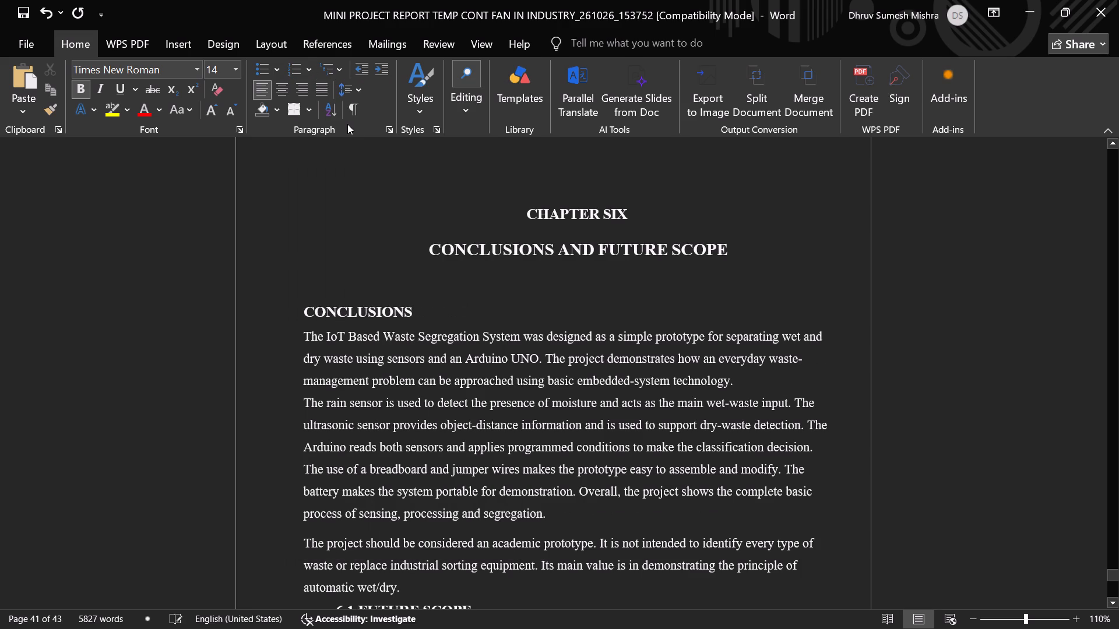
Number the CONCLUSIONS heading in Chapter Six as 6.1 in plain text, followed by a space.
type("6.1")
key("space")
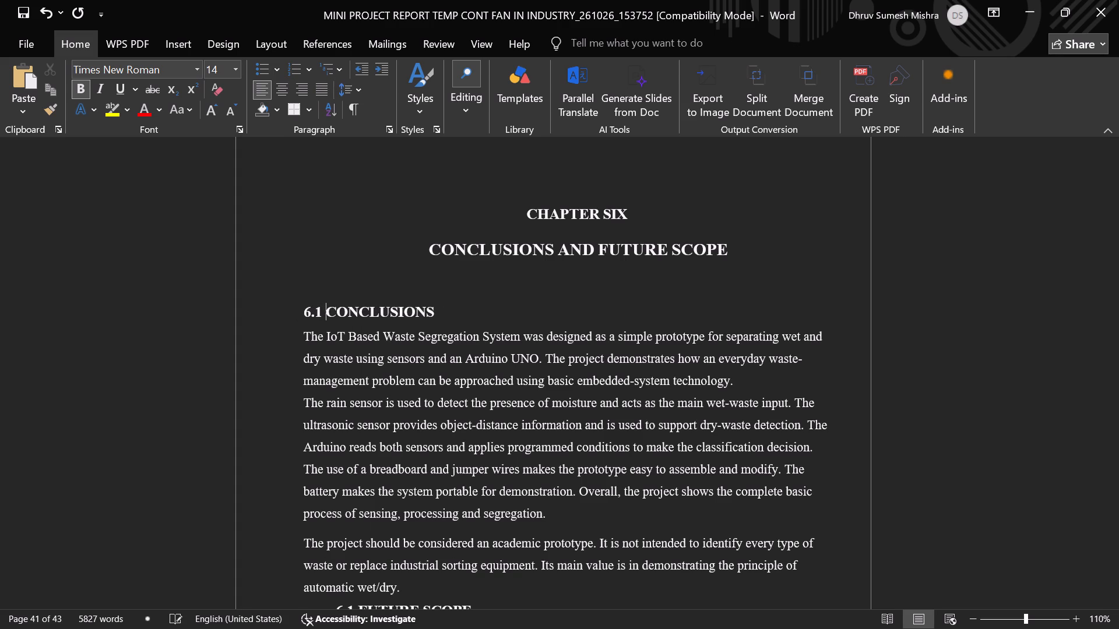
Convert the numbered list of nine improvements under FUTURE SCOPE, from the servo motor to the machine learning item, into a bulleted list.
scroll(347, 124, "down", 3)
scroll(408, 260, "down", 1)
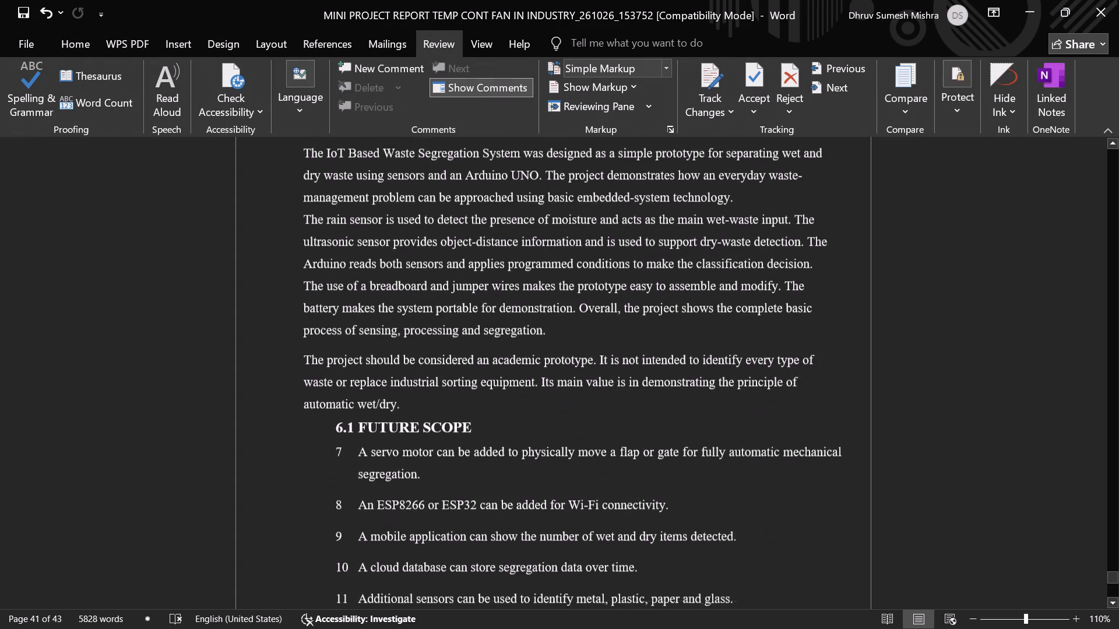
scroll(408, 260, "down", 1)
left_click_drag(357, 397, 374, 394)
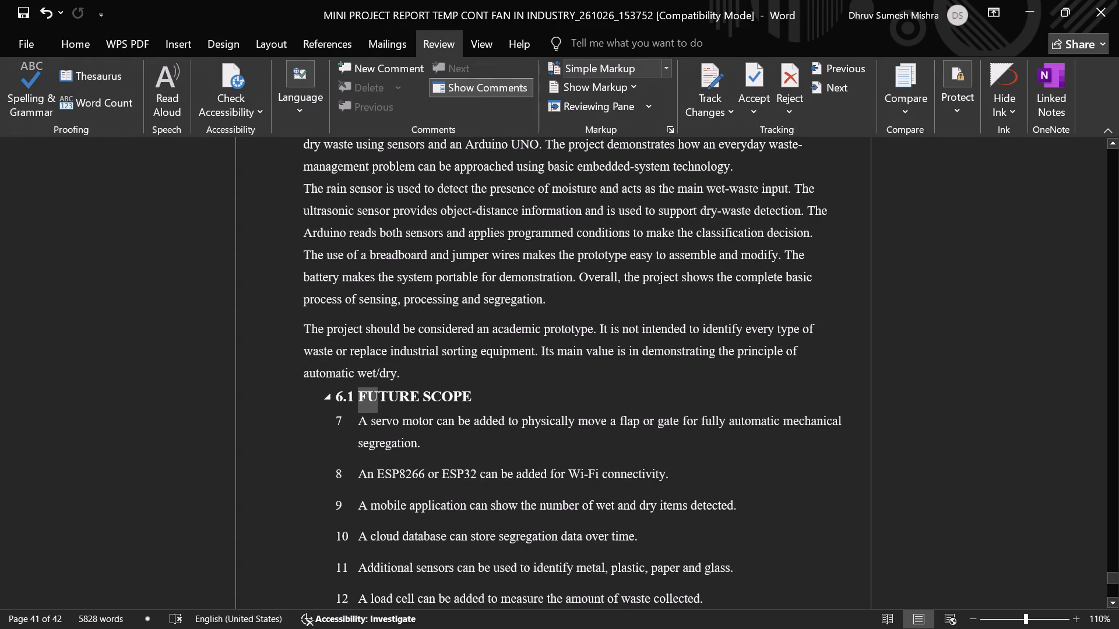
left_click_drag(374, 394, 352, 395)
scroll(352, 395, "down", 1)
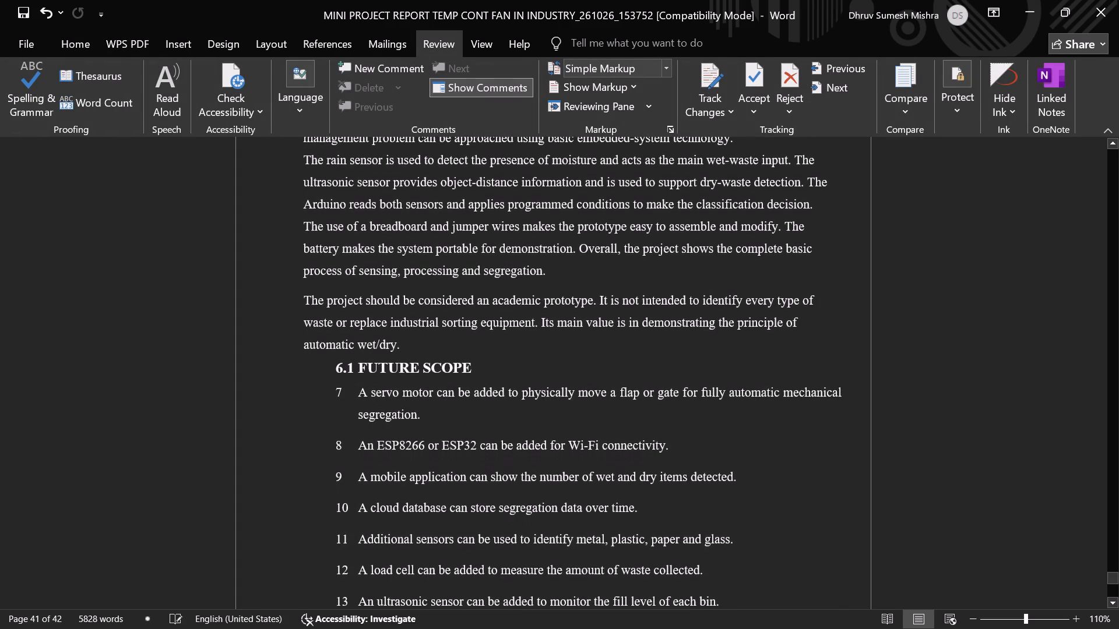
left_click_drag(352, 395, 568, 443)
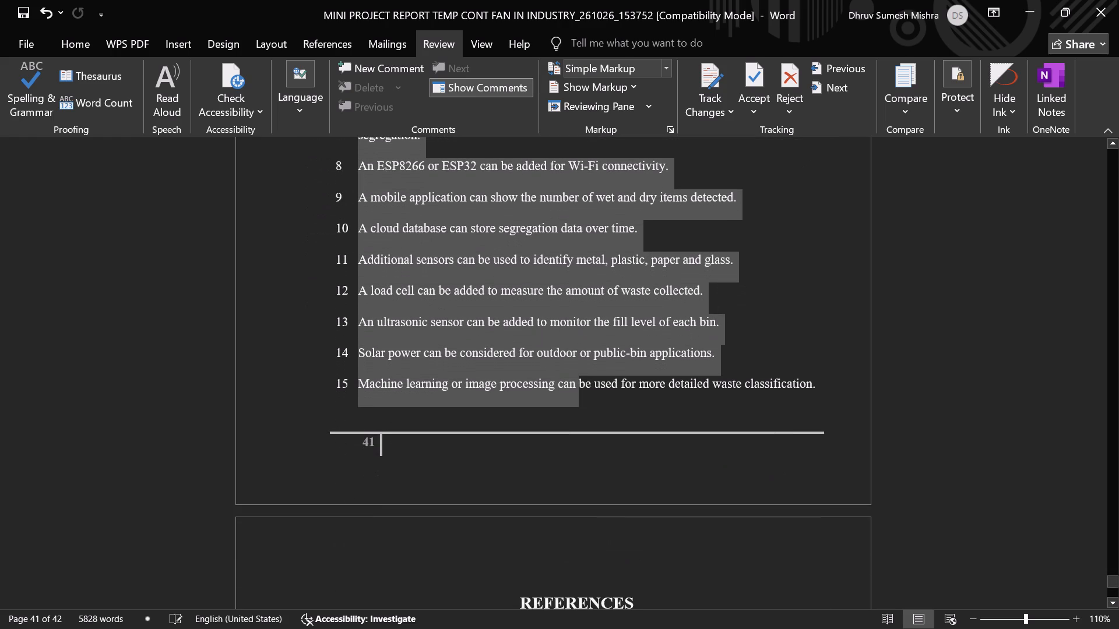
left_click_drag(568, 443, 822, 383)
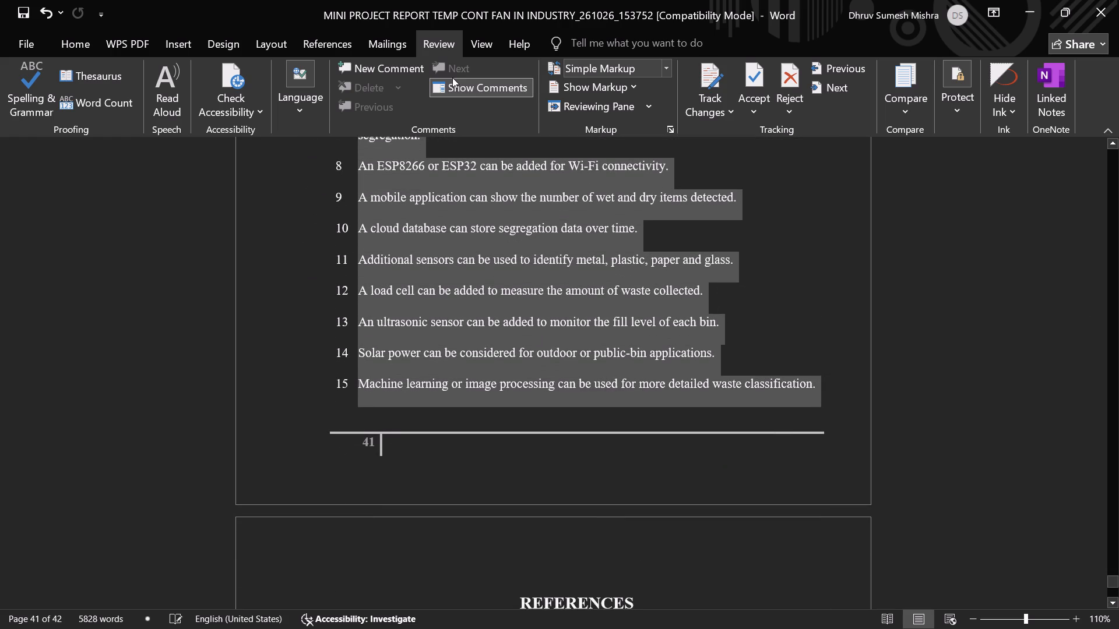
left_click(181, 38)
left_click(73, 47)
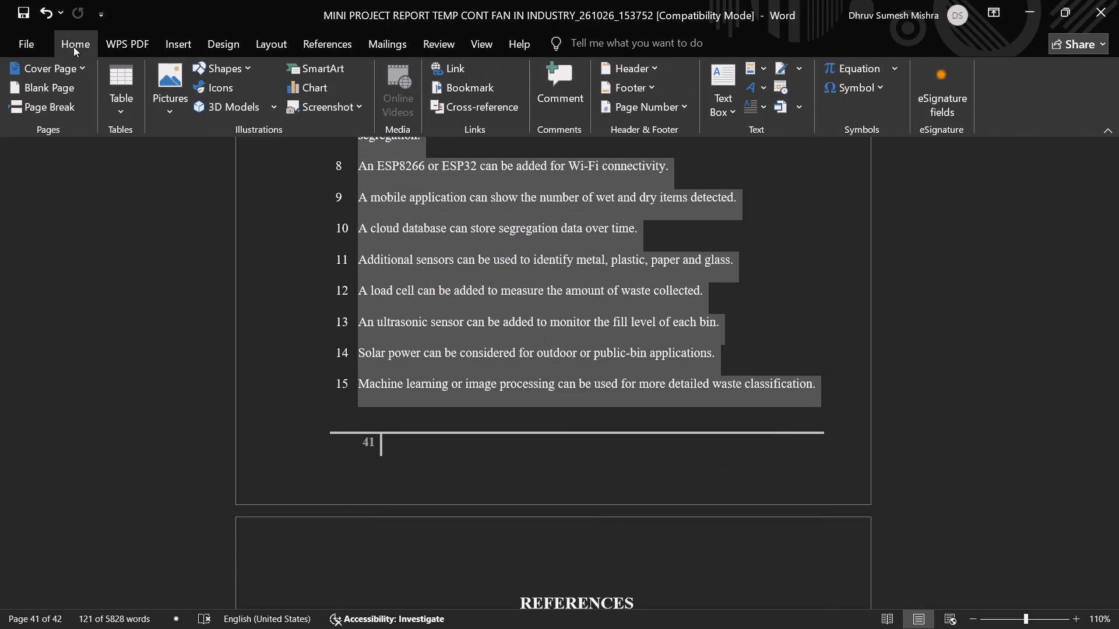
left_click(267, 70)
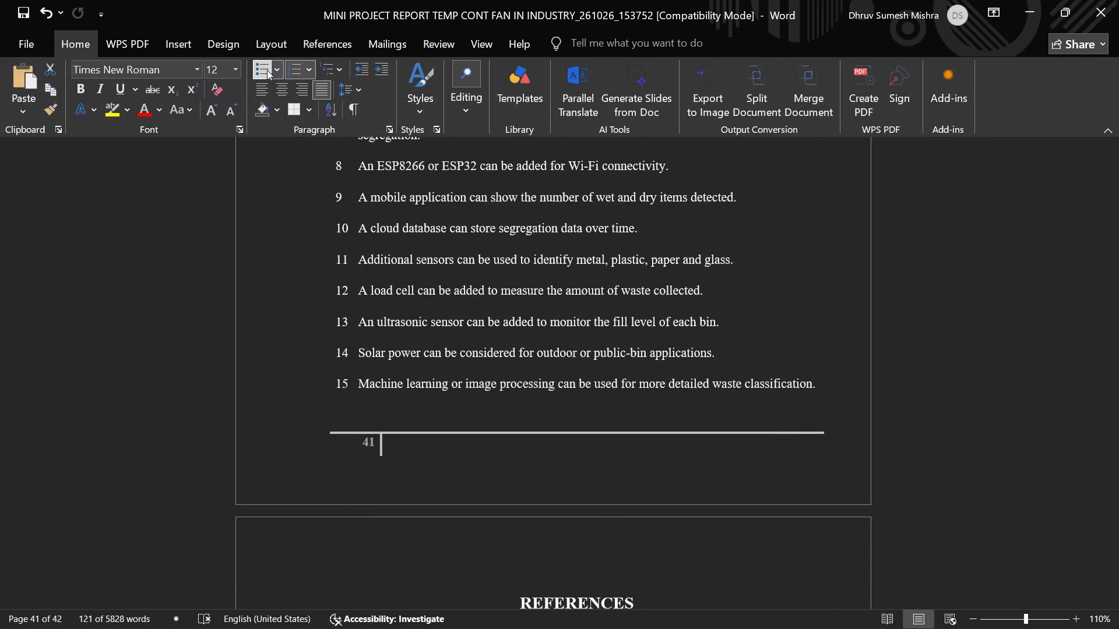
Remove the automatic number and indent from the FUTURE SCOPE heading and put a plain-text 6.1 and a space before it.
scroll(399, 262, "up", 2)
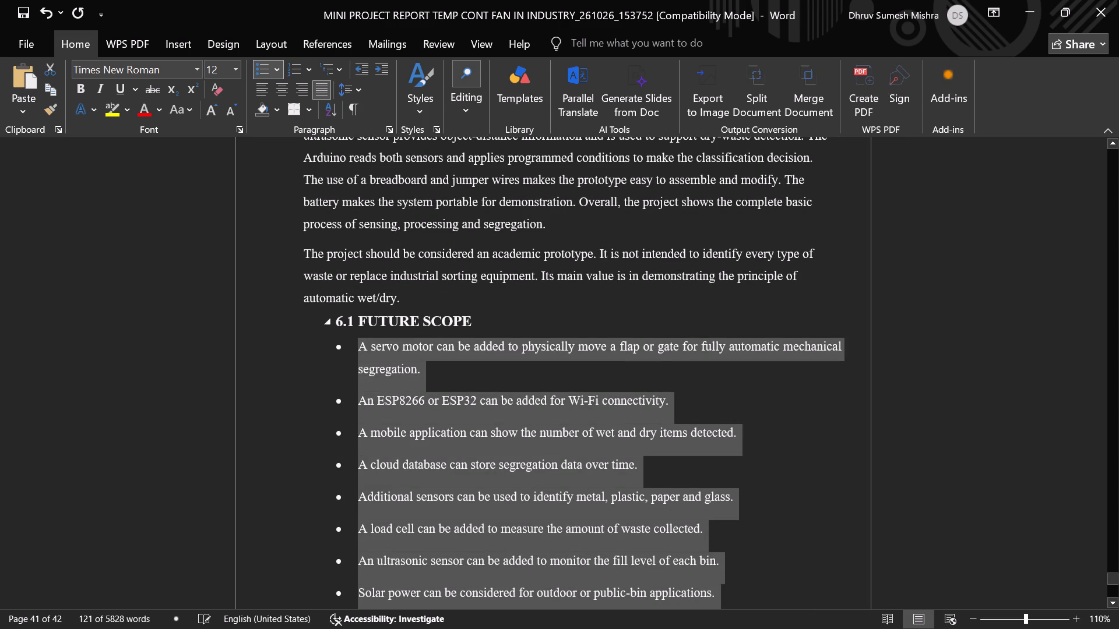
left_click(356, 319)
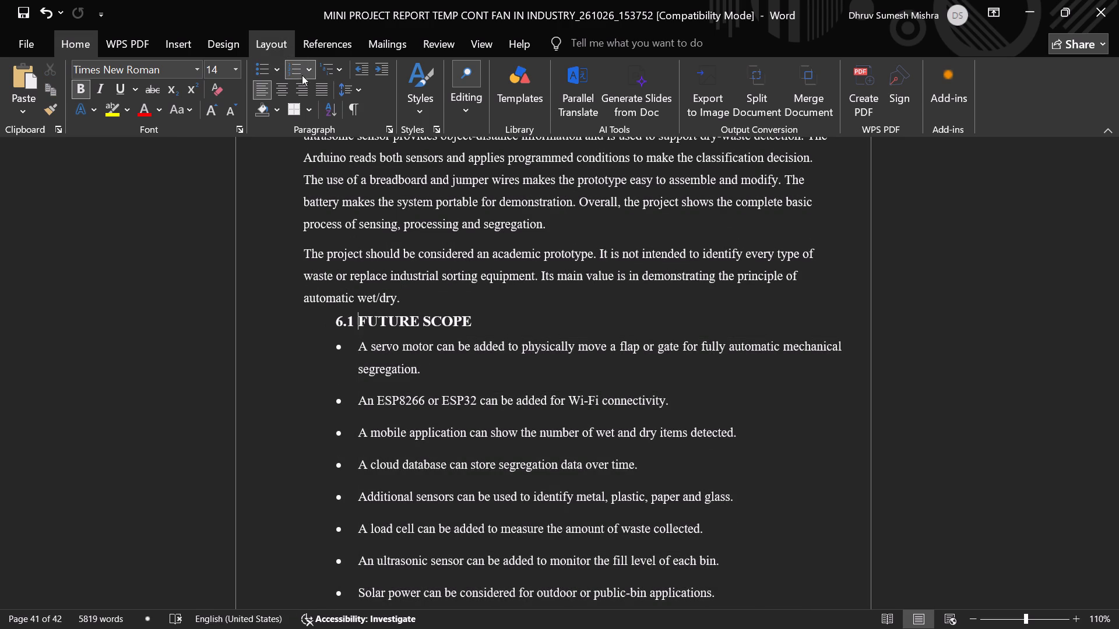
left_click(309, 72)
left_click(323, 135)
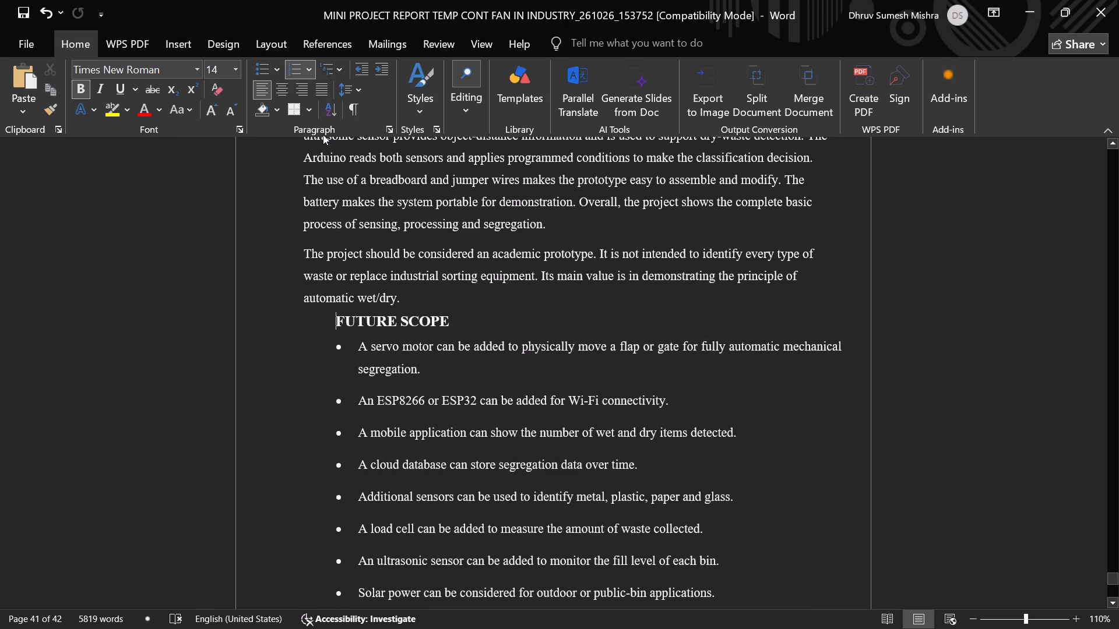
key("BackSpace")
key("BackSpace")
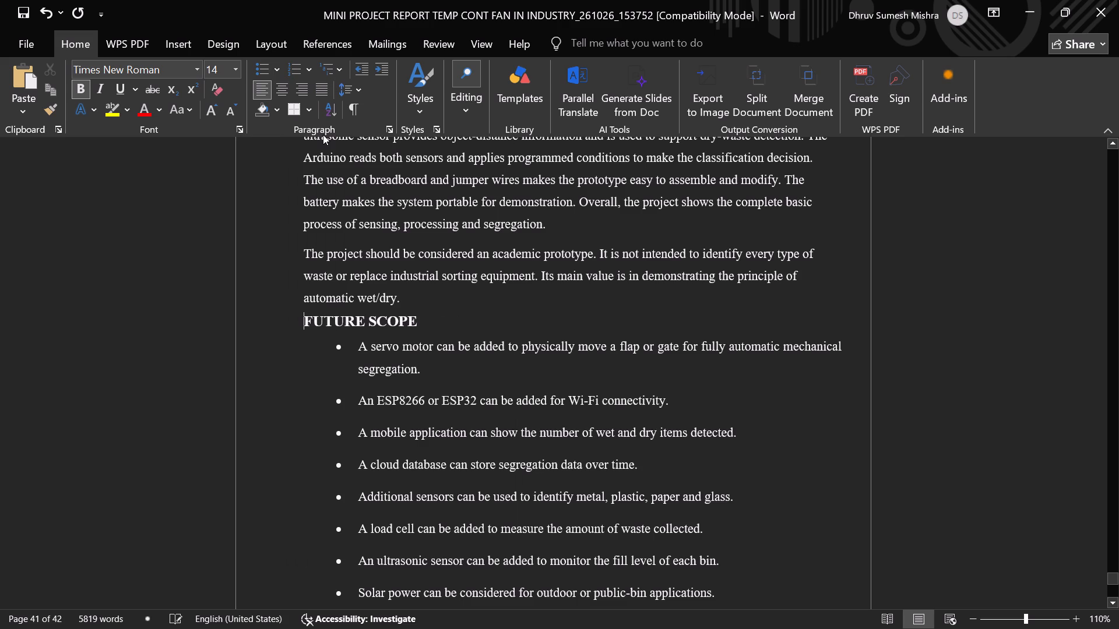
type("6.1")
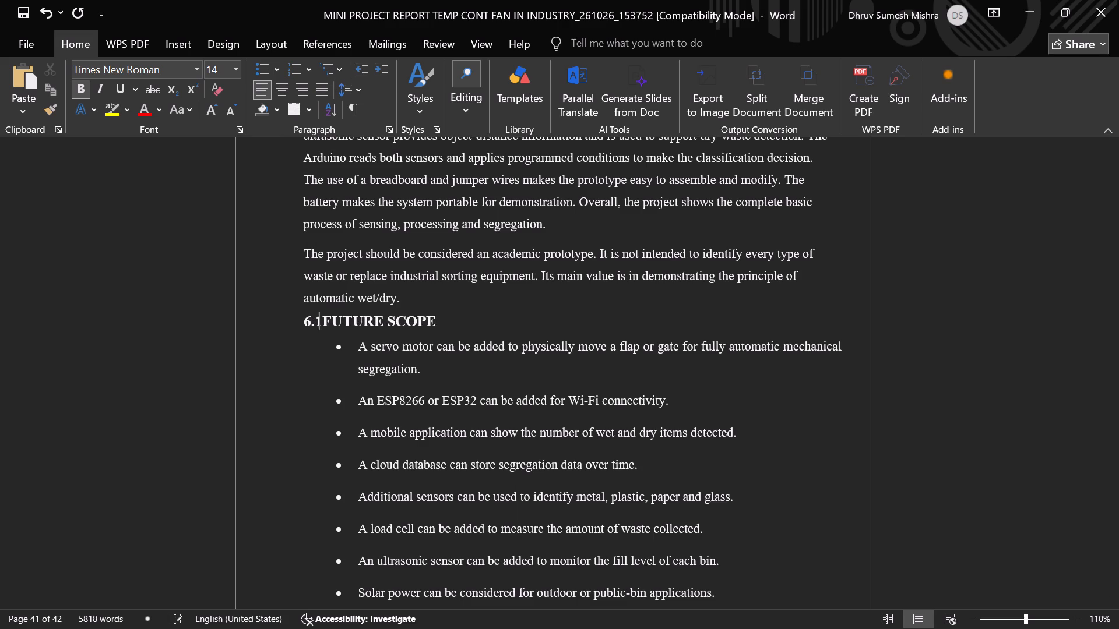
key("space")
Examine the references in the mini project report and the sections after 6.2 Future Scope, including the references, in the 45-page report.
scroll(323, 135, "down", 2)
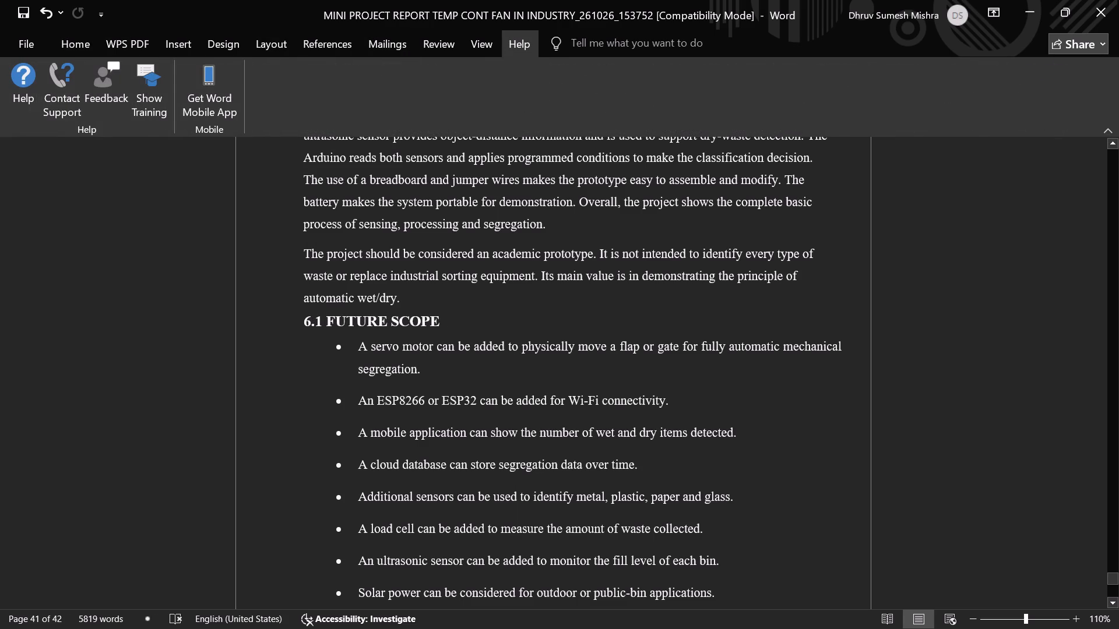
scroll(448, 273, "down", 4)
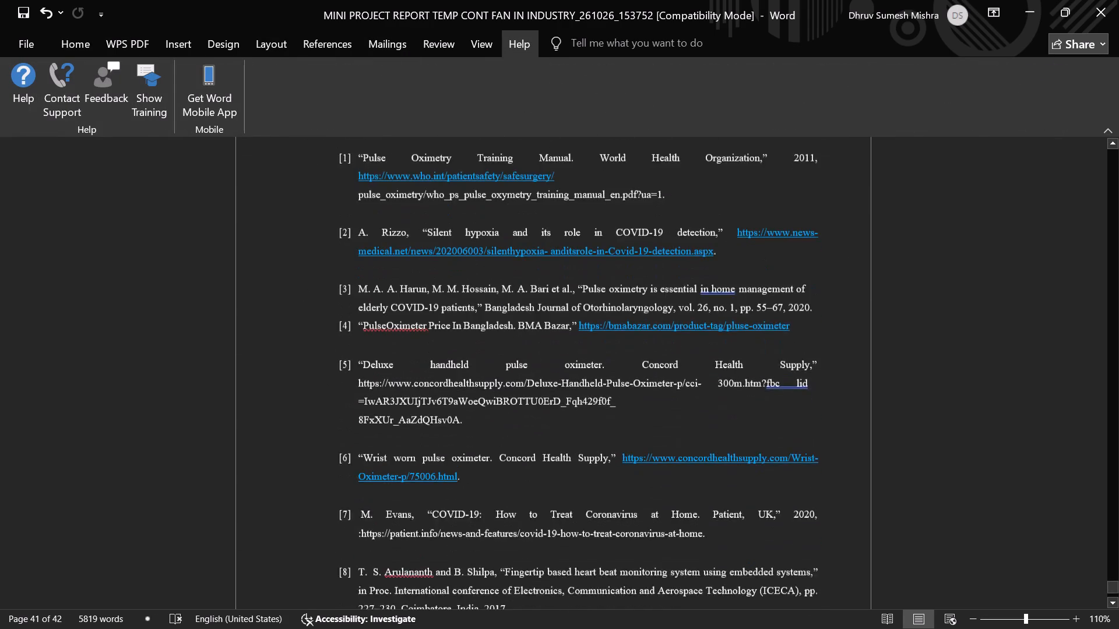
scroll(448, 273, "down", 1)
key("alt+Tab")
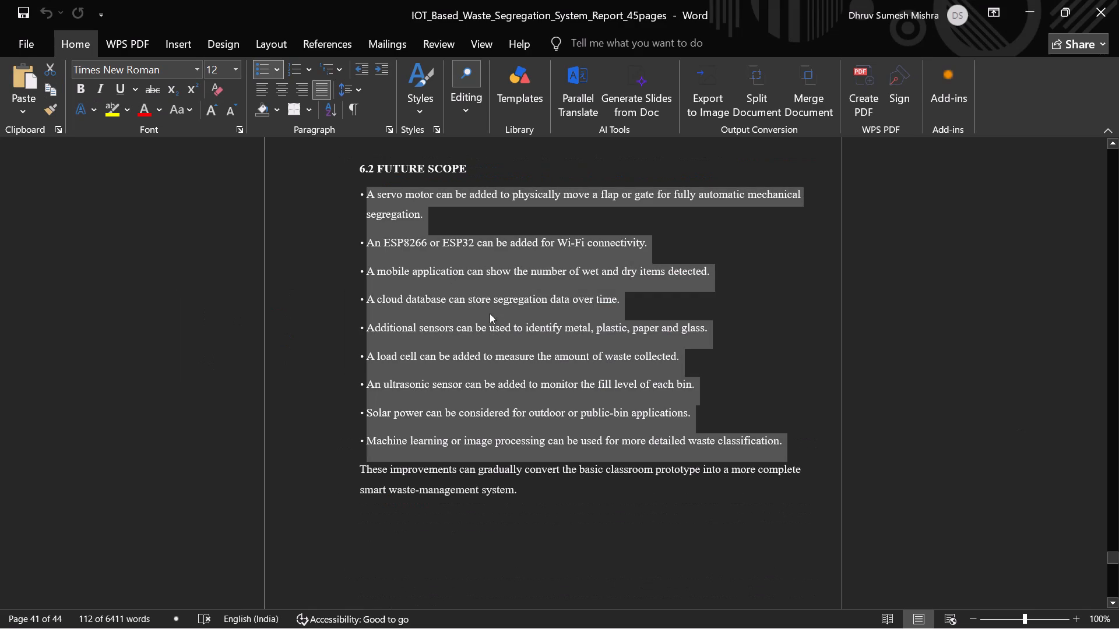
left_click(576, 520)
scroll(597, 435, "down", 5)
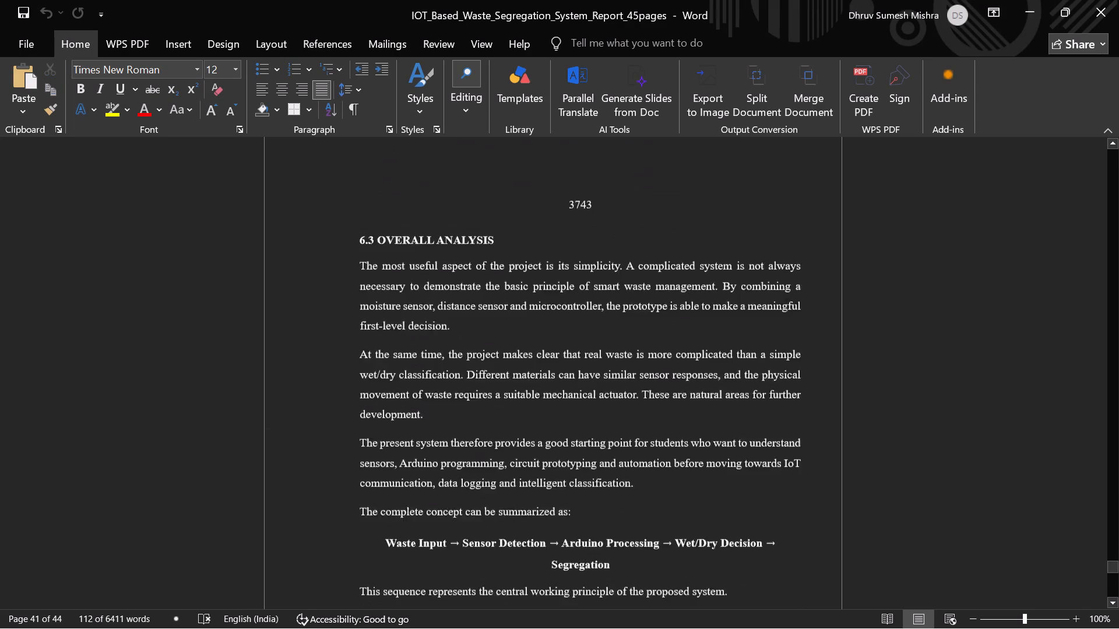
scroll(597, 435, "down", 3)
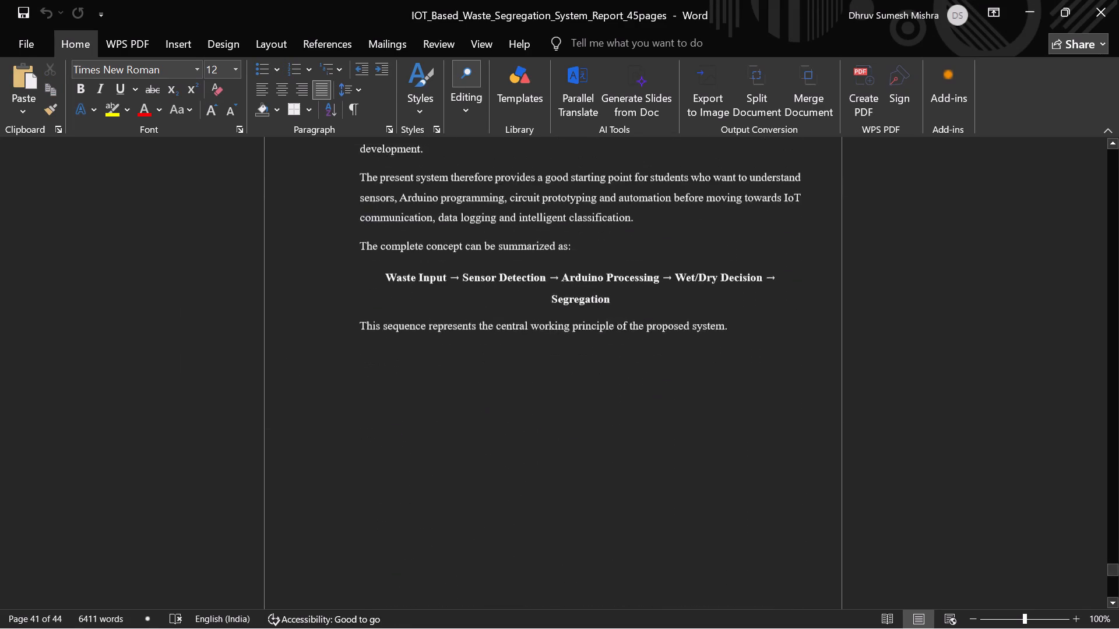
scroll(597, 435, "down", 4)
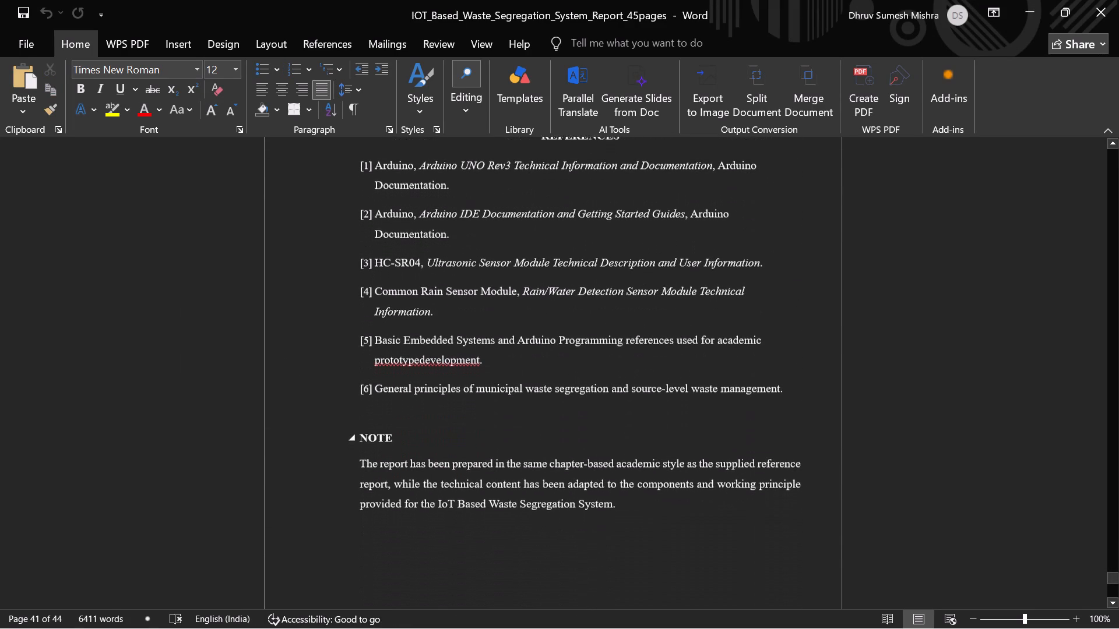
scroll(597, 435, "down", 1)
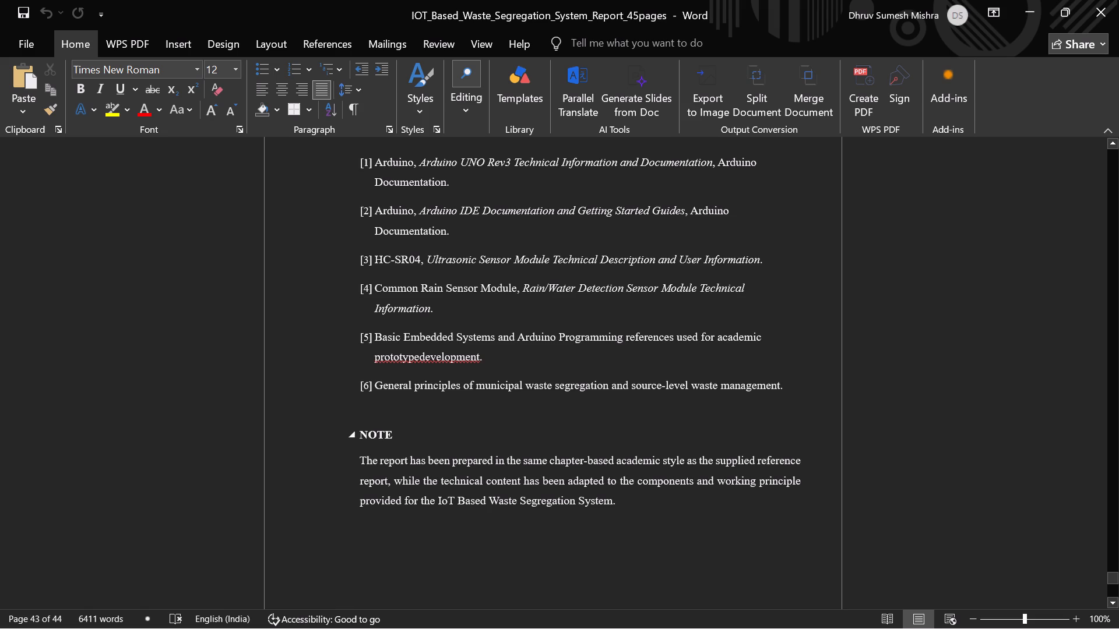
key("alt+Tab")
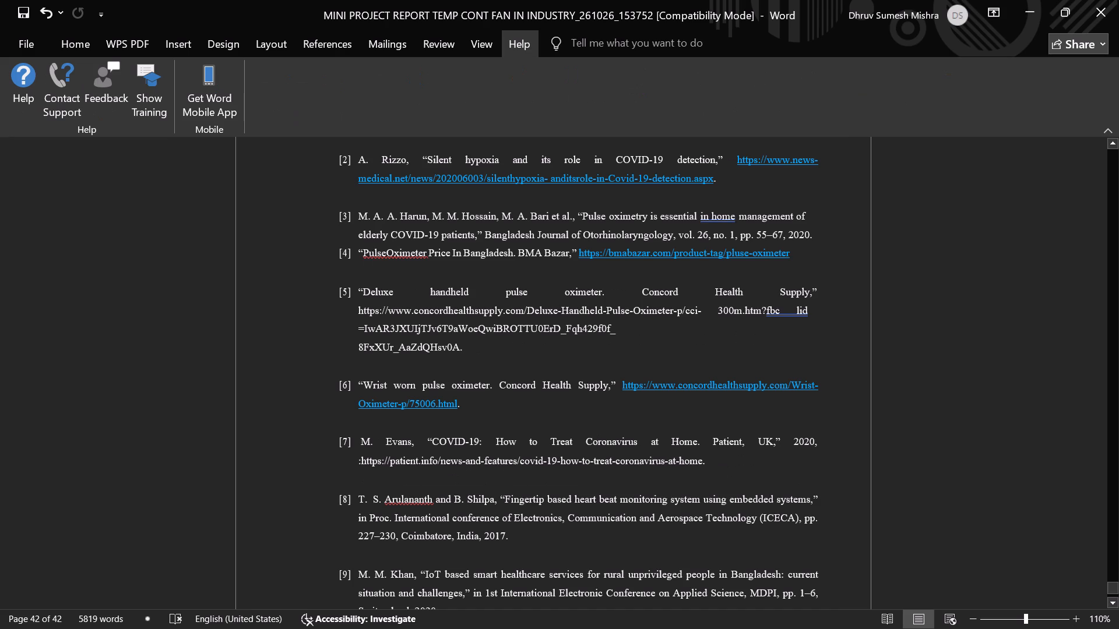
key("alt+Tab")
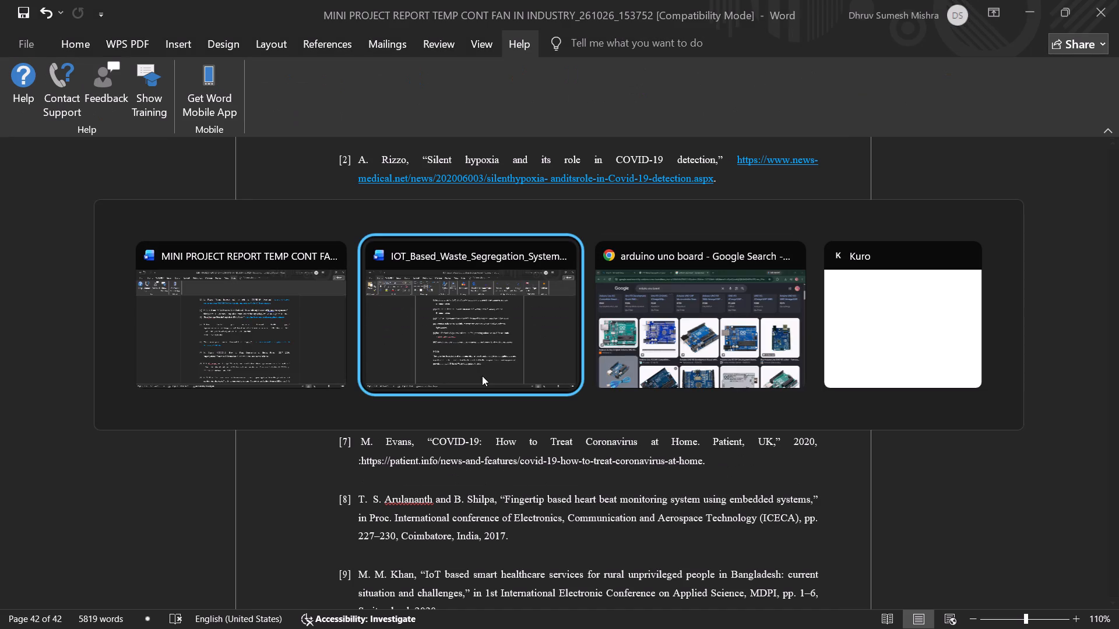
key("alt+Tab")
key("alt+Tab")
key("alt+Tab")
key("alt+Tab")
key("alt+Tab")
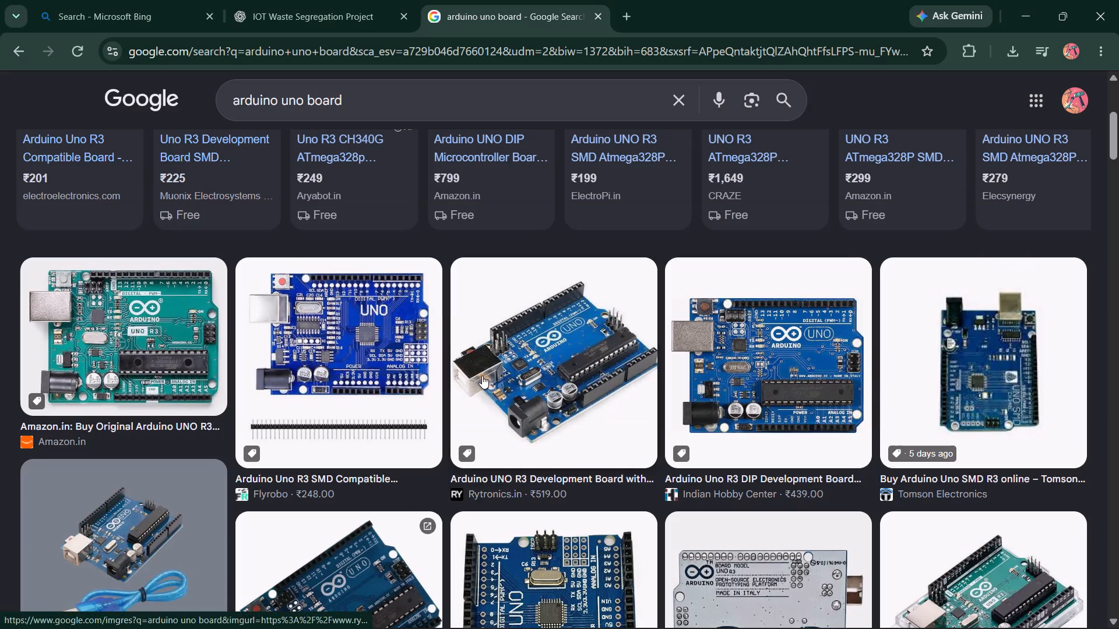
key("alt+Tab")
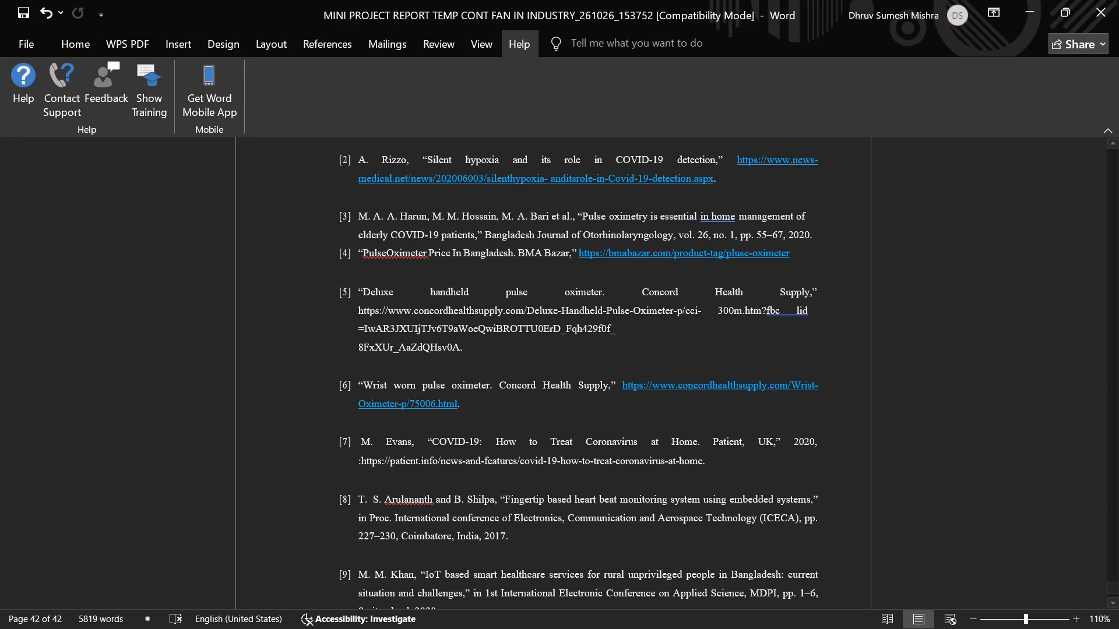
Review Chapter Six and the references in the mini project report, and the final pages of the 45-page report.
scroll(487, 348, "down", 3)
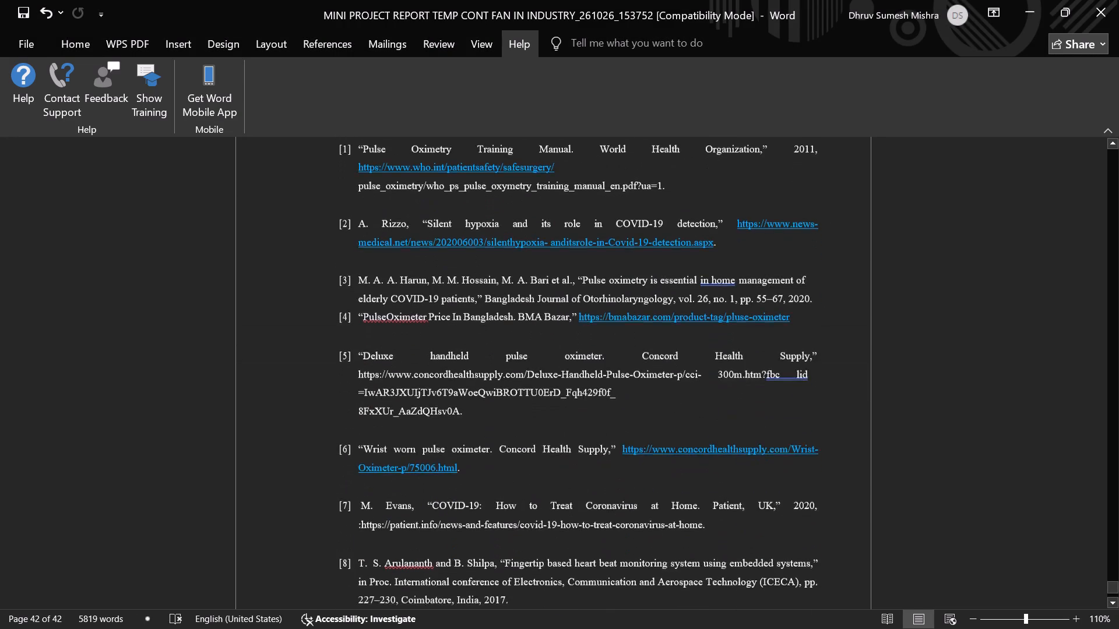
scroll(487, 348, "down", 2)
scroll(487, 348, "up", 11)
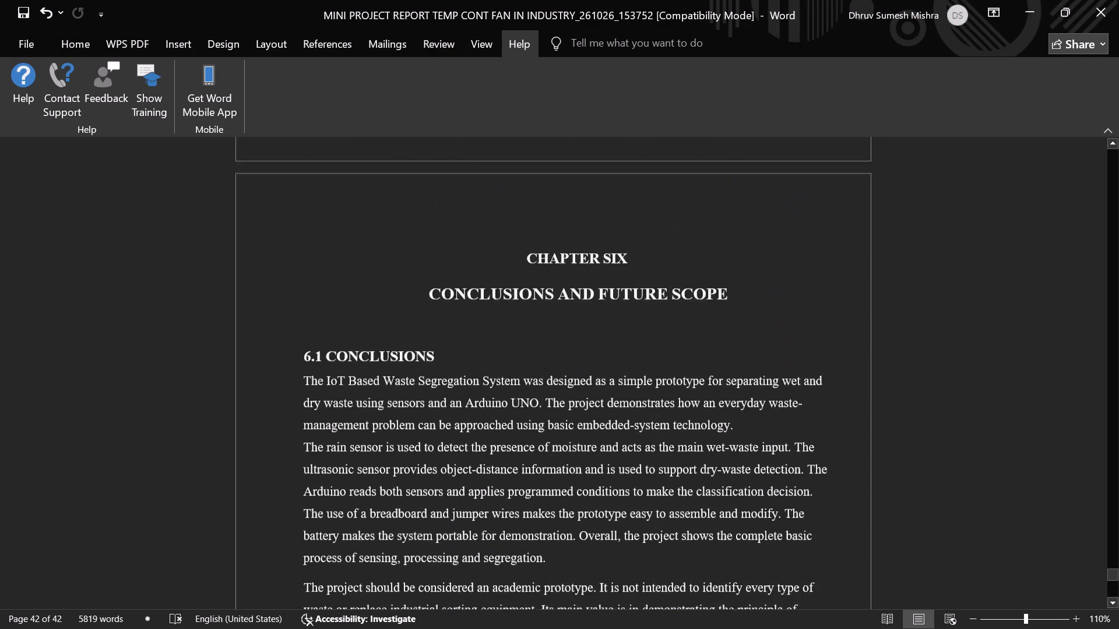
key("alt+Tab")
key("alt+Tab")
scroll(546, 263, "up", 3)
scroll(546, 263, "down", 1)
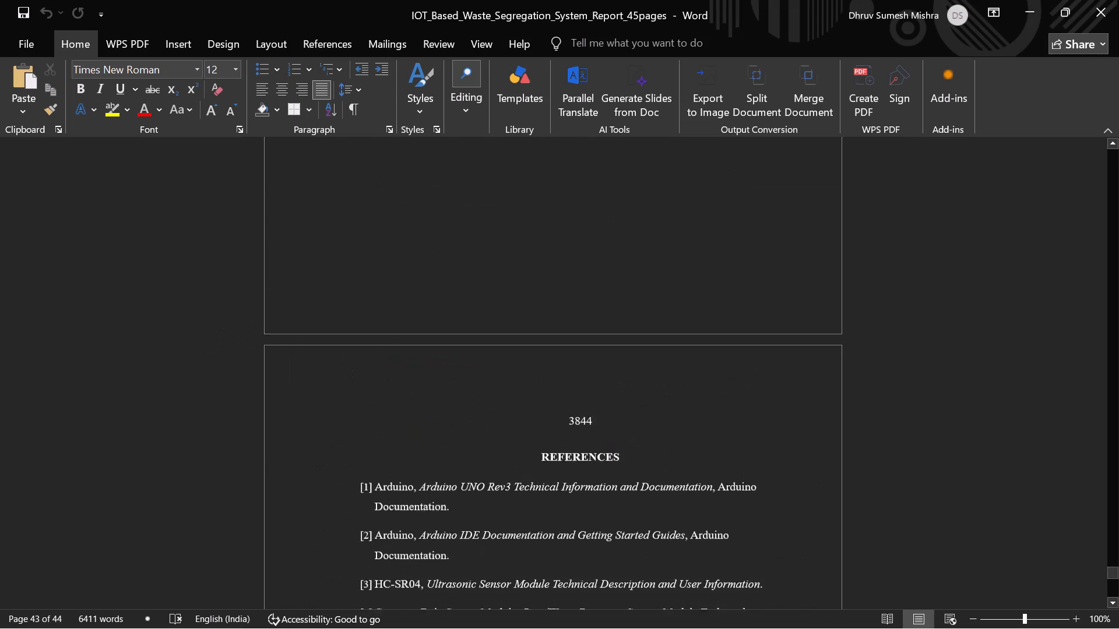
scroll(546, 263, "down", 5)
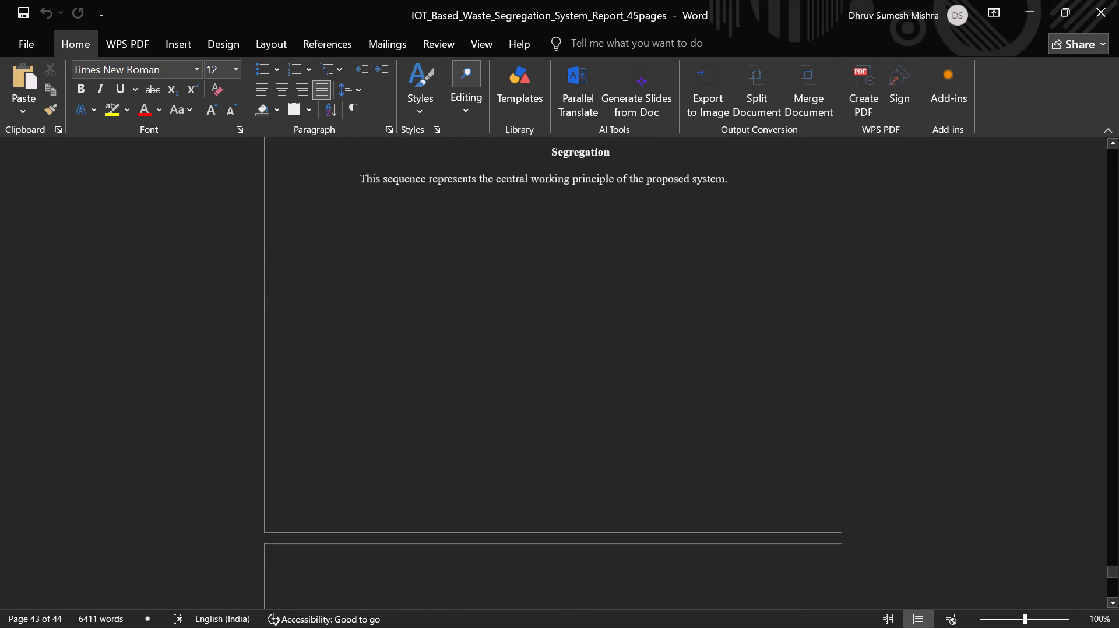
scroll(546, 263, "down", 4)
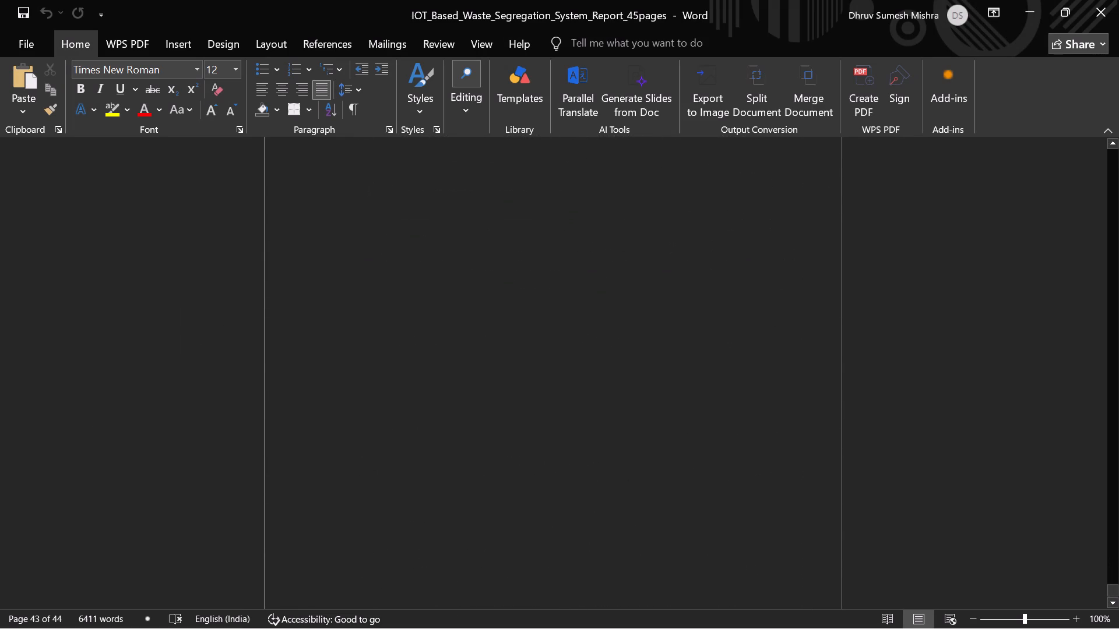
scroll(546, 263, "down", 3)
scroll(553, 238, "up", 2)
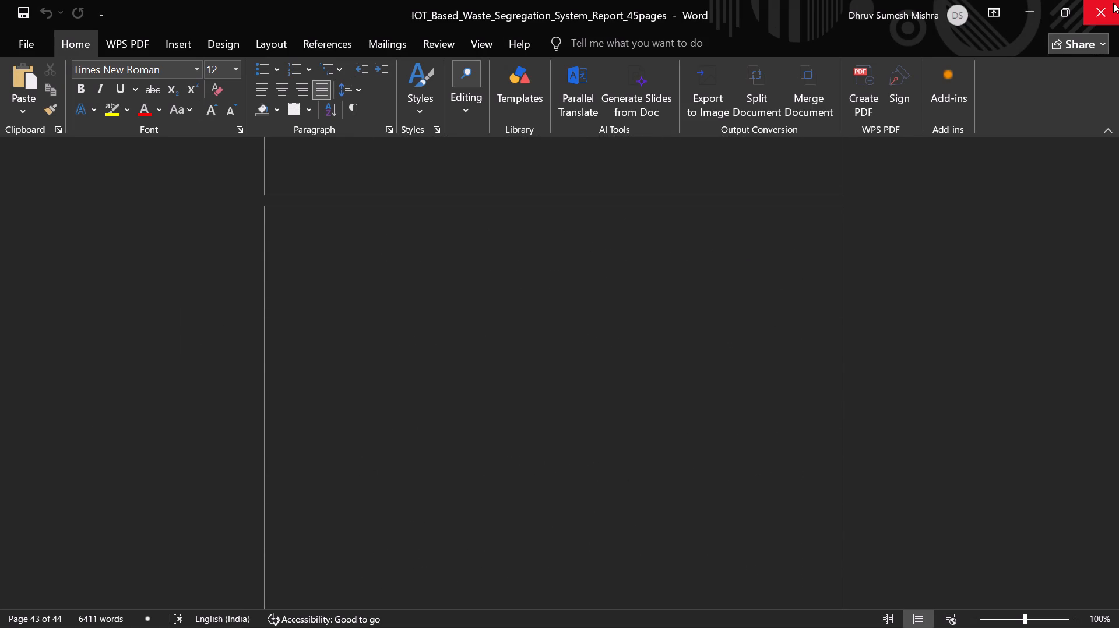
Close the 45-page waste segregation report.
left_click(1113, 3)
scroll(569, 320, "down", 2)
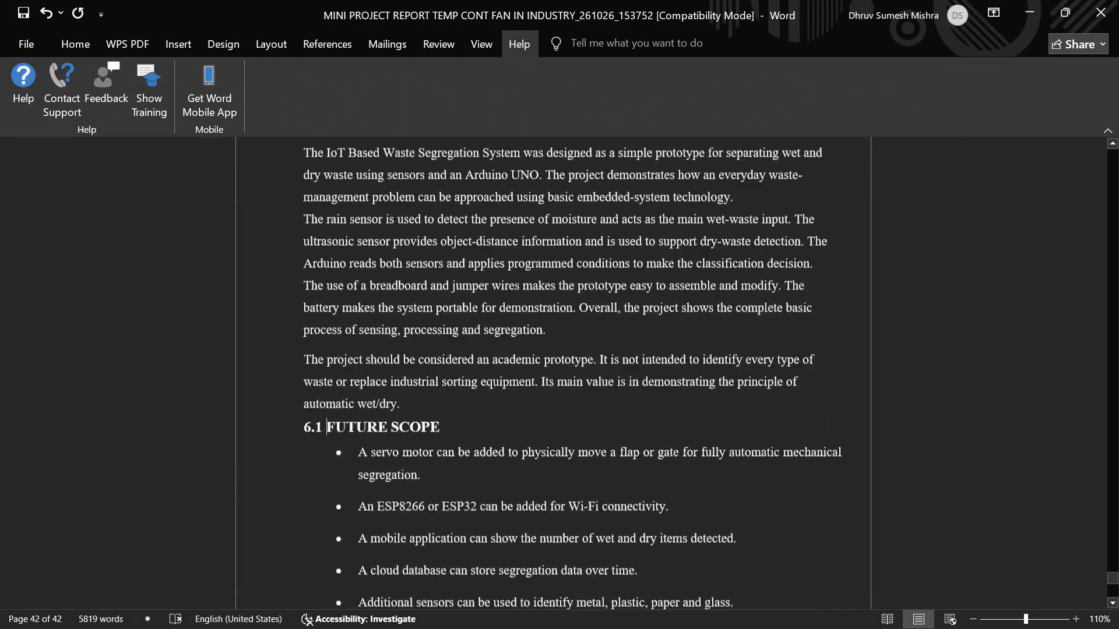
scroll(569, 320, "down", 3)
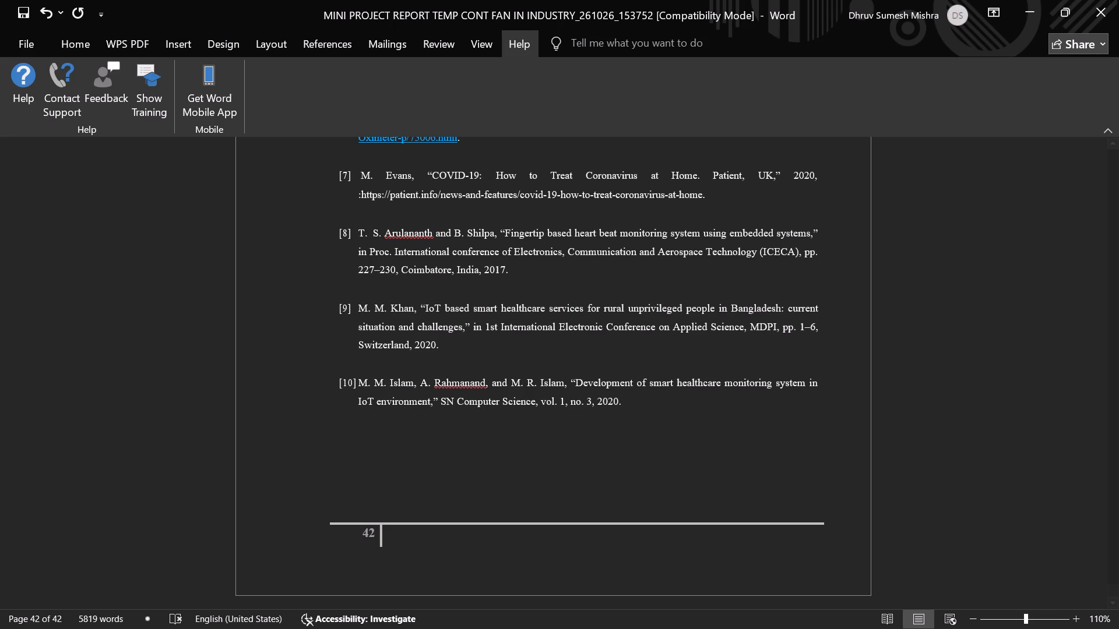
scroll(816, 255, "down", 1)
scroll(694, 323, "up", 2)
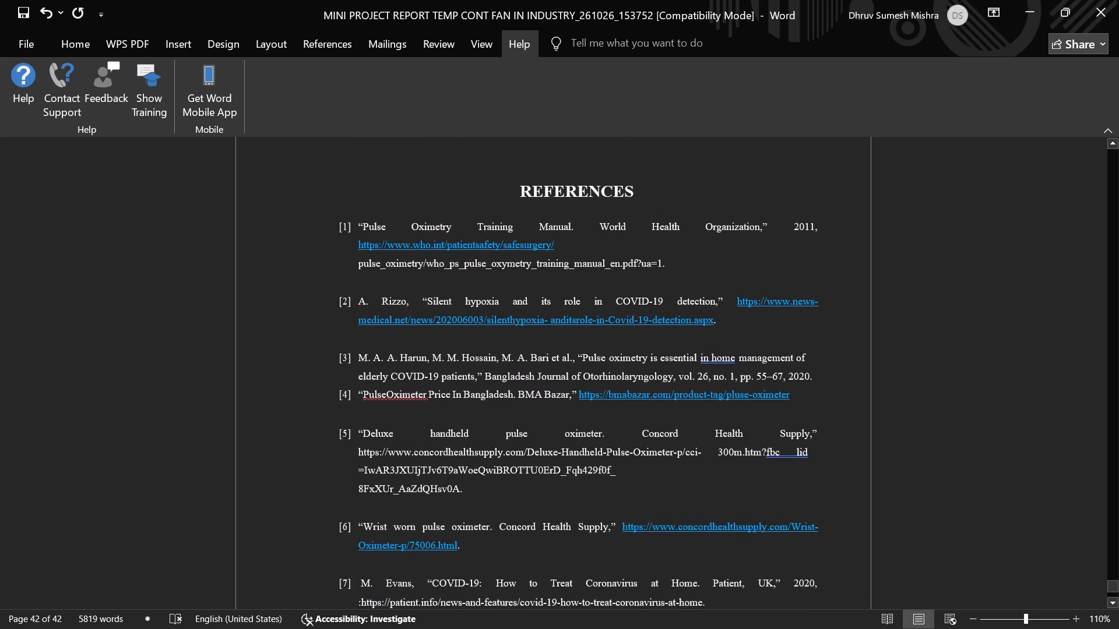
left_click_drag(370, 229, 645, 578)
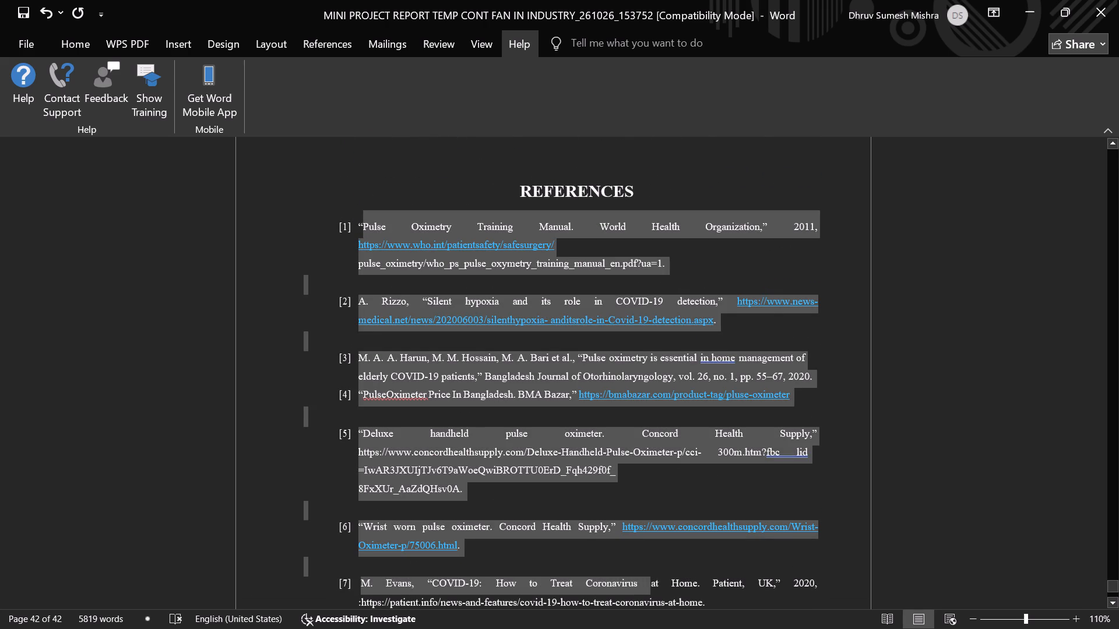
left_click_drag(645, 578, 653, 600)
left_click(318, 245)
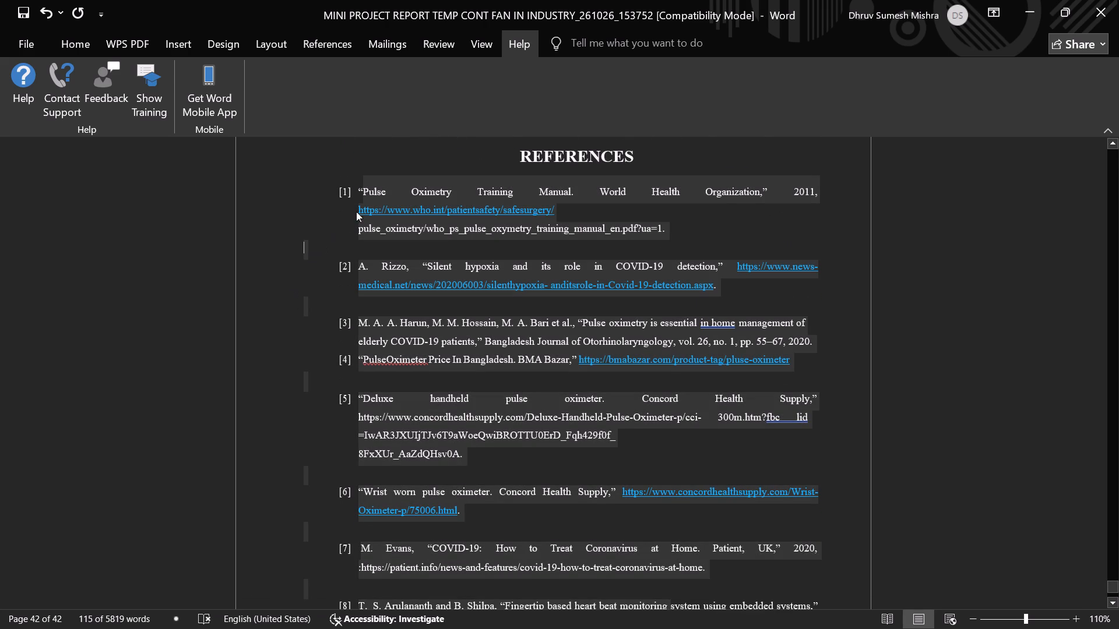
left_click(349, 186)
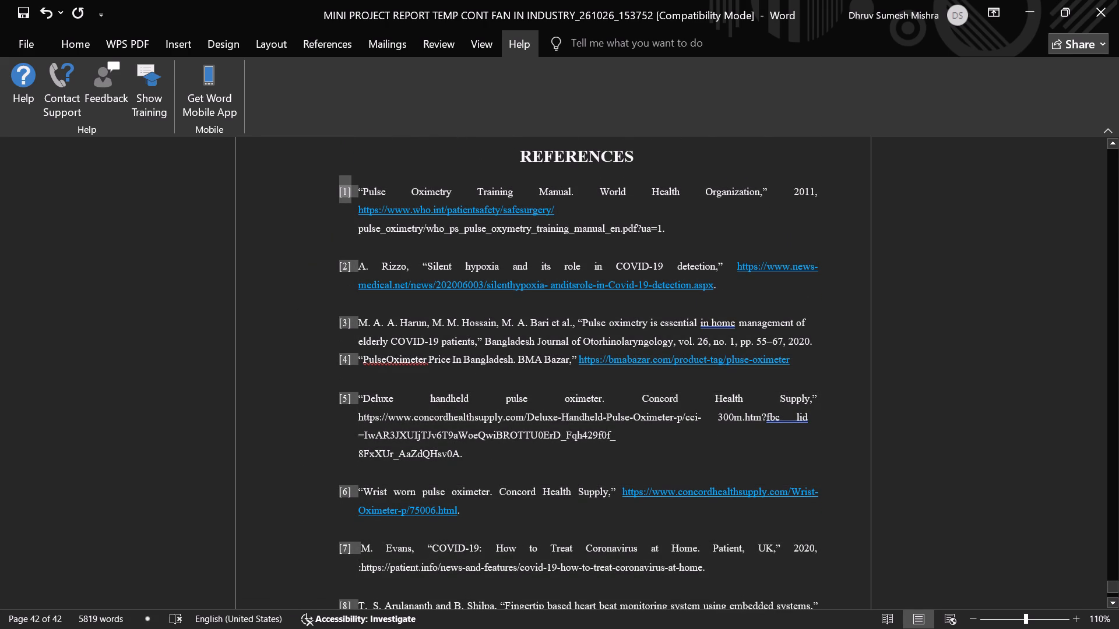
left_click(361, 195)
key("Left")
key("shift+Down")
key("shift+Down")
key("shift+Down")
key("shift+Down")
key("shift+Down")
key("shift+Down")
key("shift+Down")
key("shift+Down")
key("shift+Down")
key("shift+Down")
key("shift+Down")
key("shift+Down")
key("shift+Down")
key("shift+Down")
key("shift+Down")
key("shift+Down")
key("shift+Down")
key("shift+Down")
key("shift+Down")
key("shift+Down")
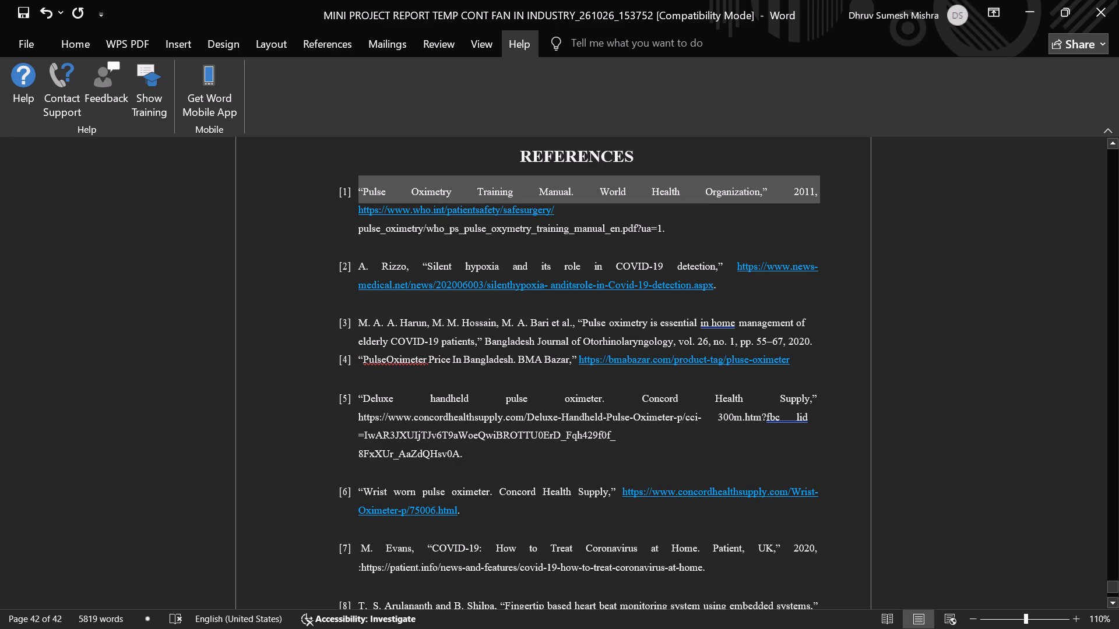
key("shift+Down")
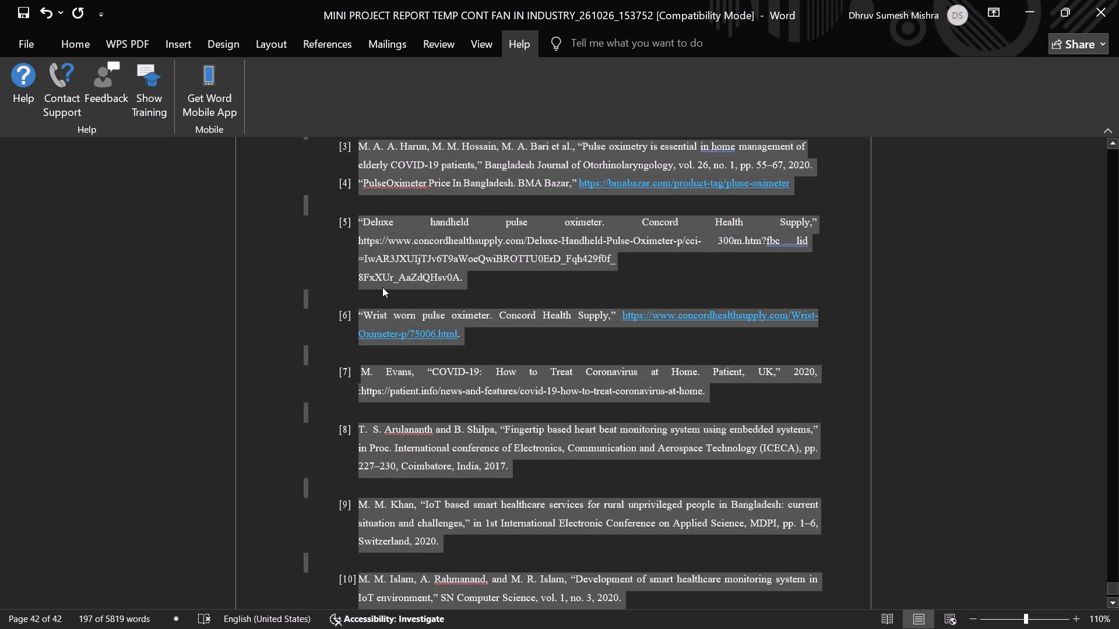
key("ctrl+v")
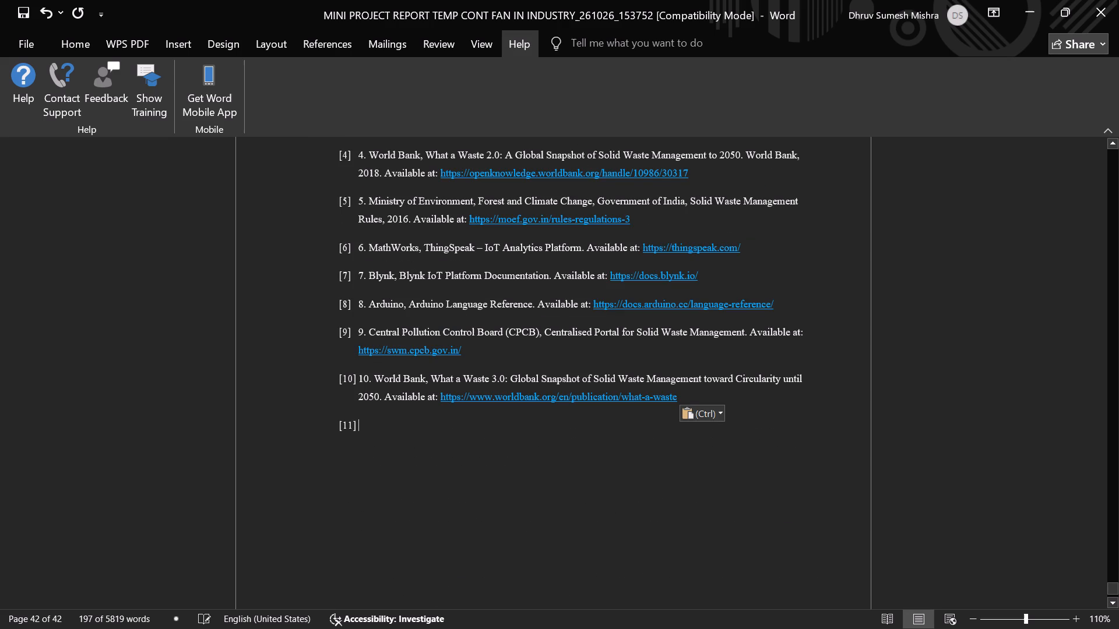
scroll(442, 333, "up", 1)
key("BackSpace")
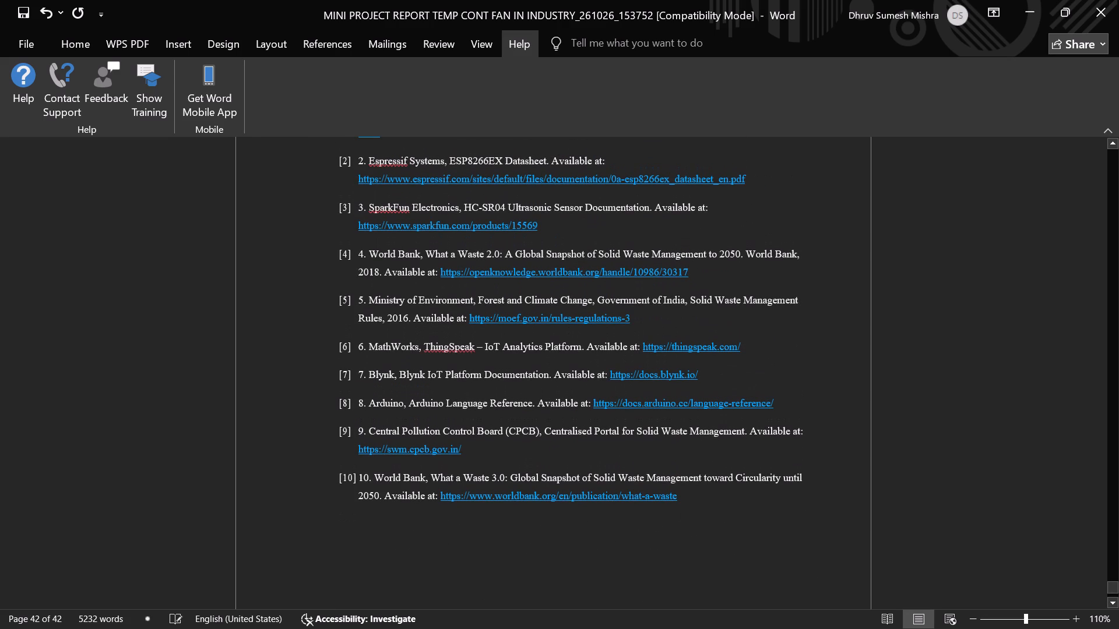
Set the ten new references to 11 pt font size and justify their text.
scroll(404, 259, "up", 1)
left_click_drag(355, 284, 593, 603)
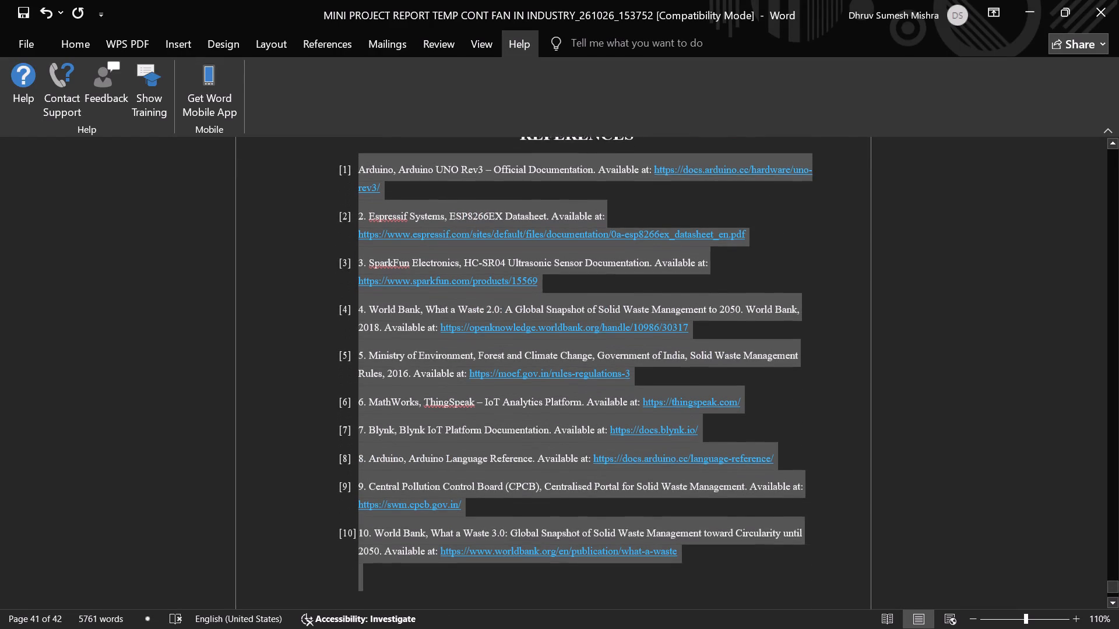
left_click_drag(593, 603, 687, 518)
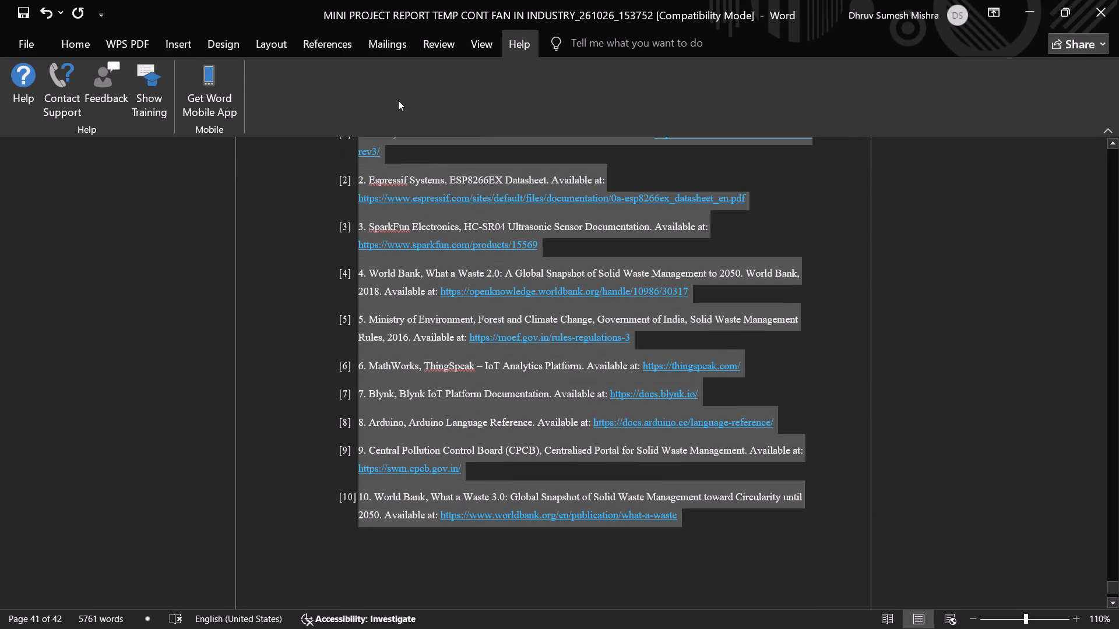
left_click(78, 47)
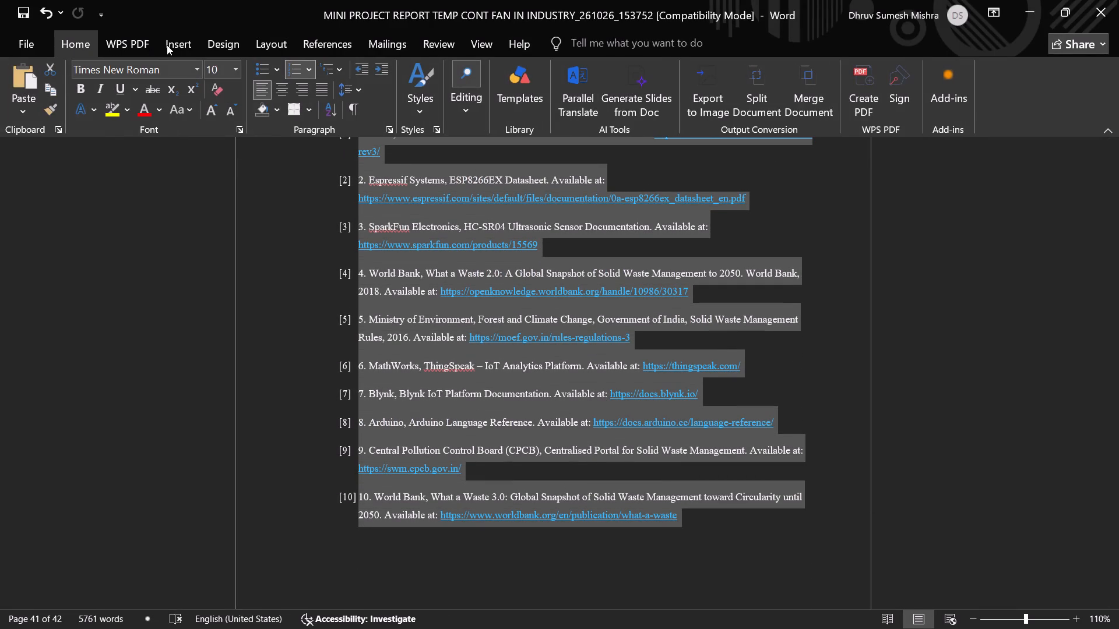
left_click(280, 82)
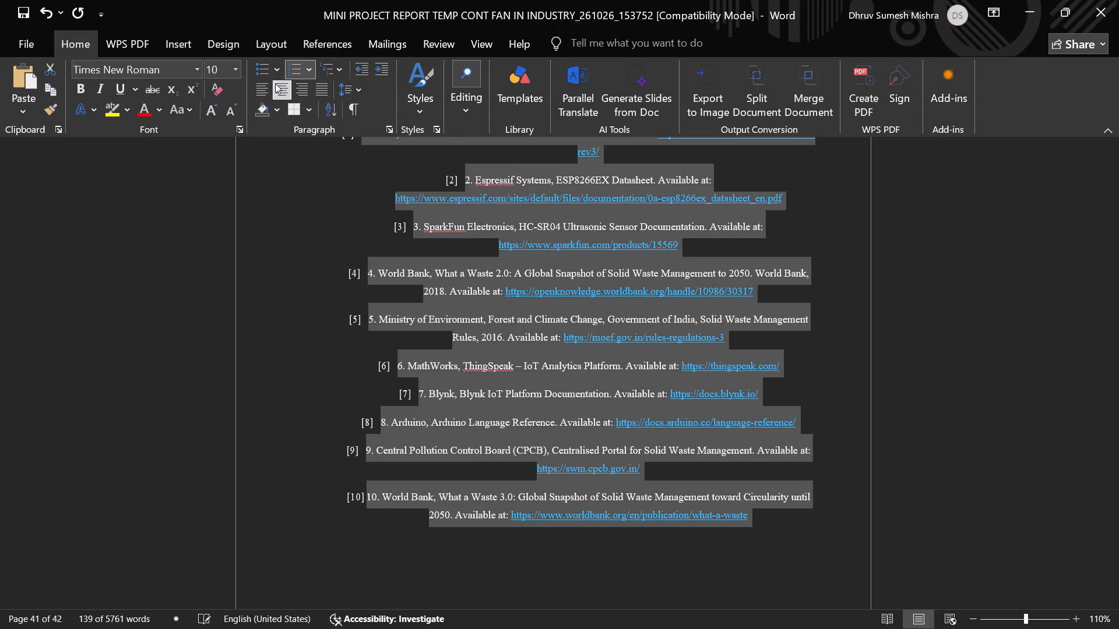
left_click(266, 86)
scroll(392, 244, "right", 1)
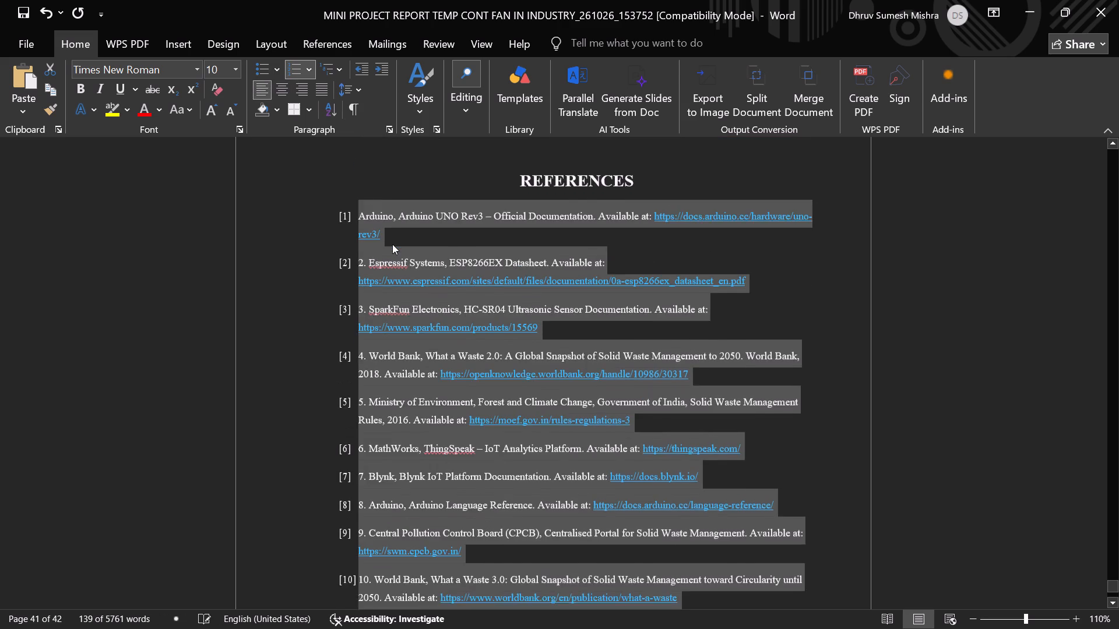
scroll(392, 244, "right", 1)
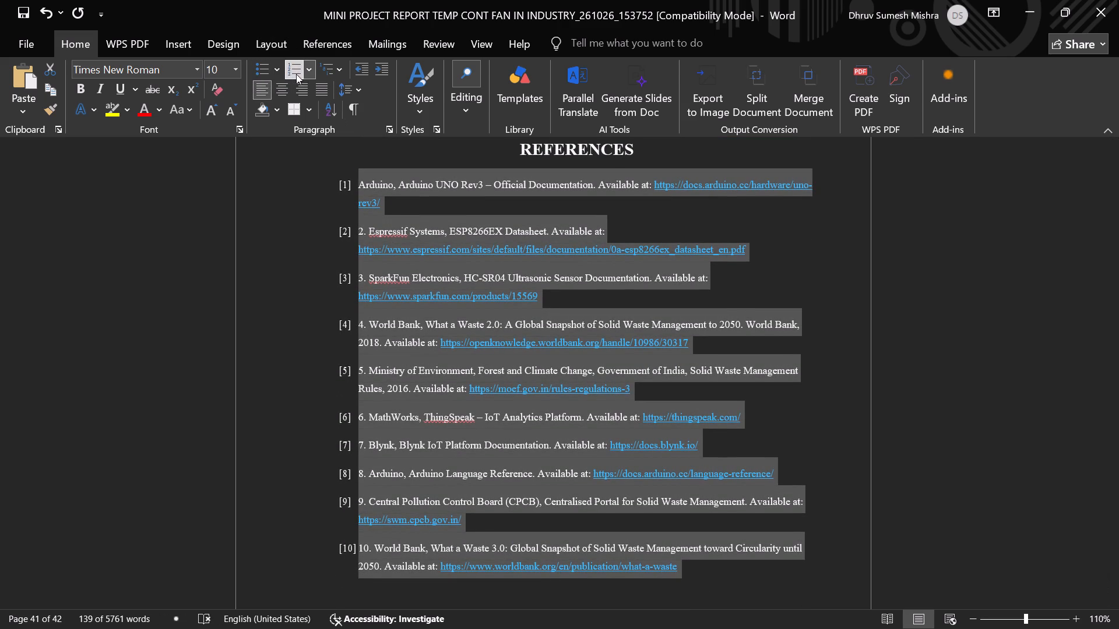
left_click(211, 112)
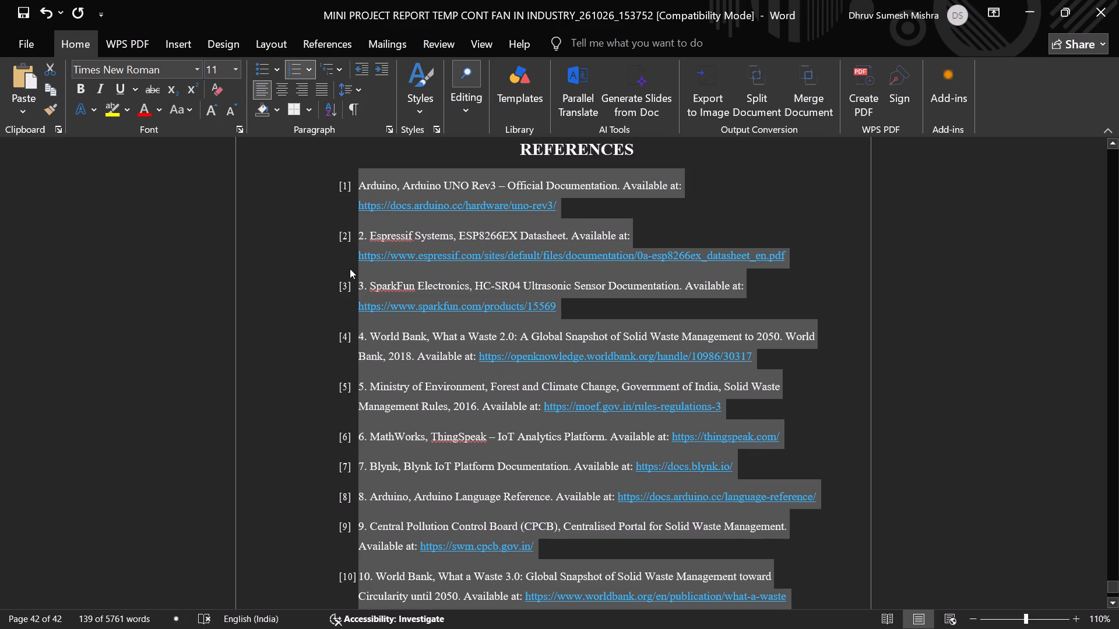
left_click(315, 92)
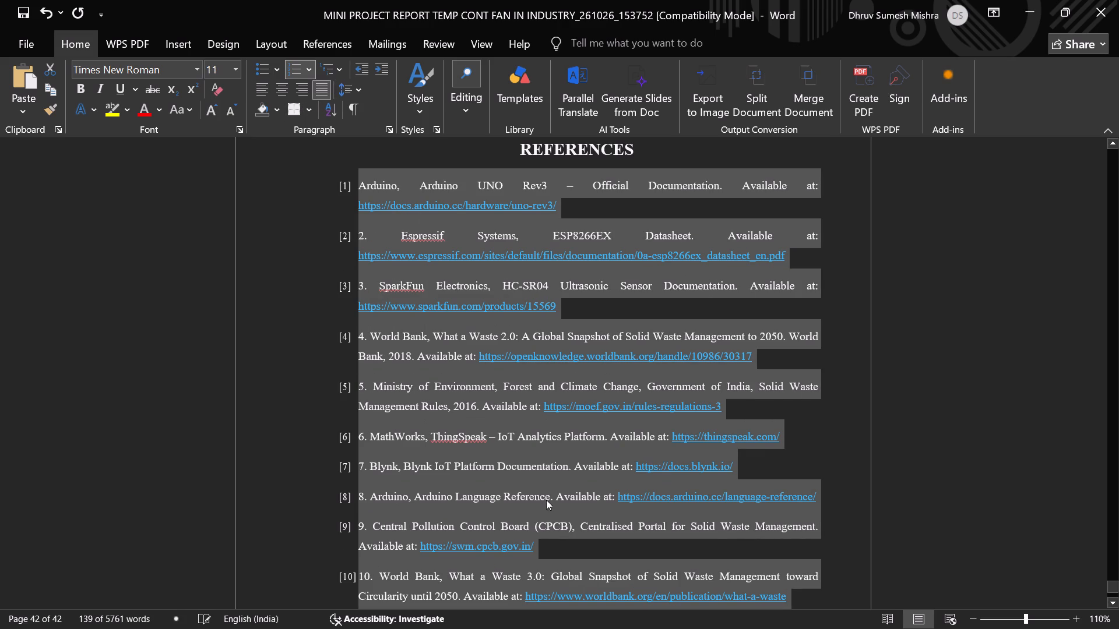
left_click(297, 446)
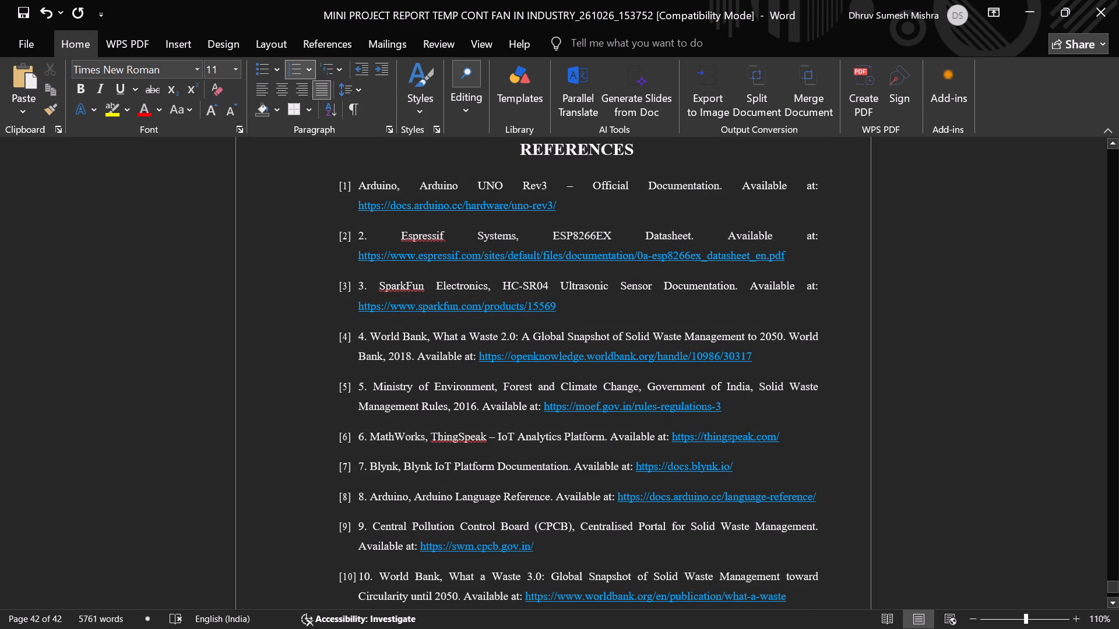
Delete the duplicate typed numbers "2." and "3." from references [2] and [3], keeping the automatic list numbering.
left_click(372, 236)
key("BackSpace")
key("BackSpace")
key("Down")
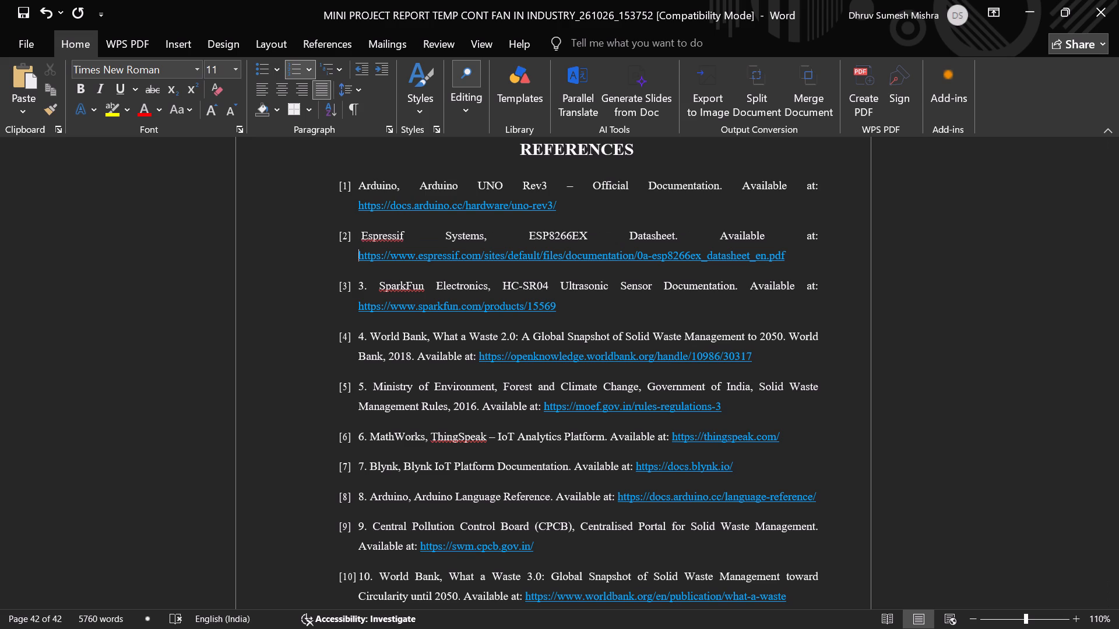
key("Right")
key("Down")
key("Right")
key("Right")
key("BackSpace")
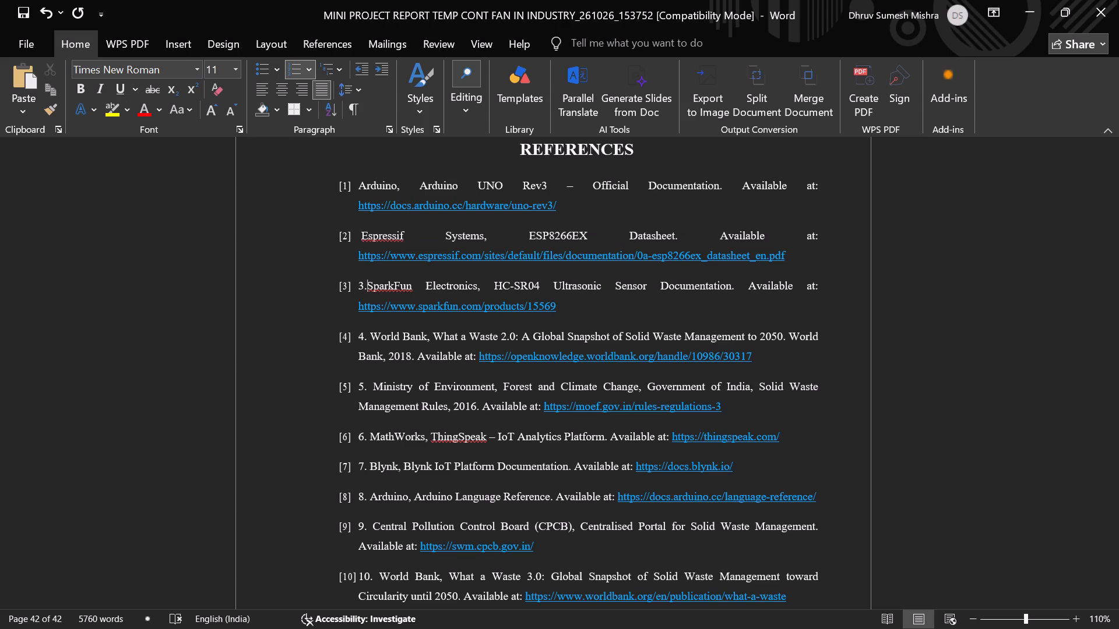
key("BackSpace")
key("BackSpace")
key("BackSpace")
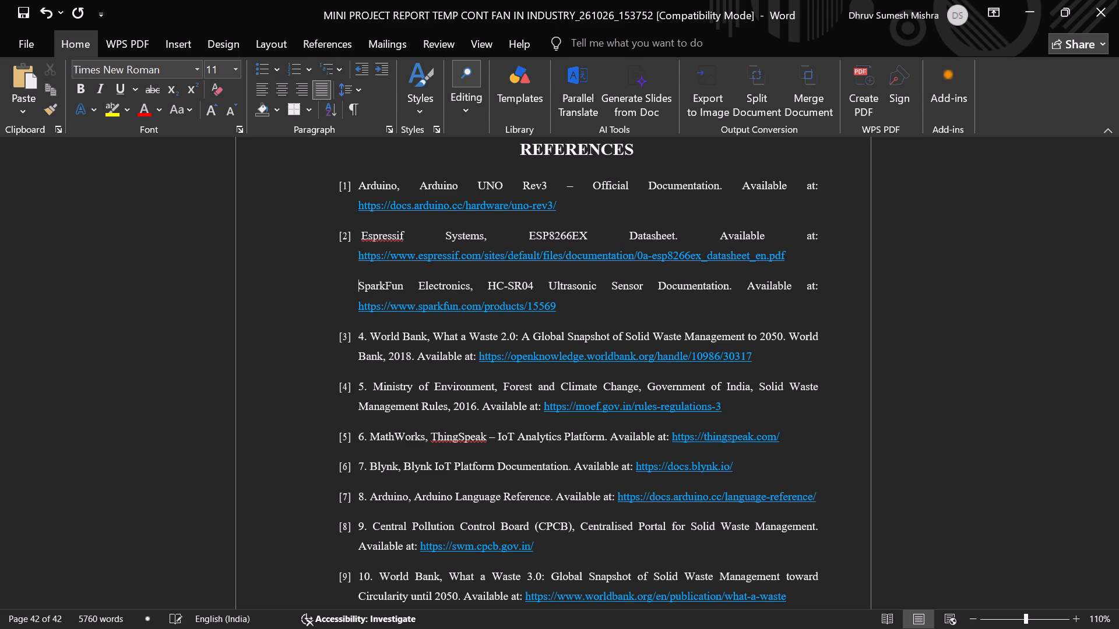
key("ctrl+z")
Delete the duplicate typed numbers "4." and "5." and their trailing spaces from references [4] and [5].
key("Down")
key("Down")
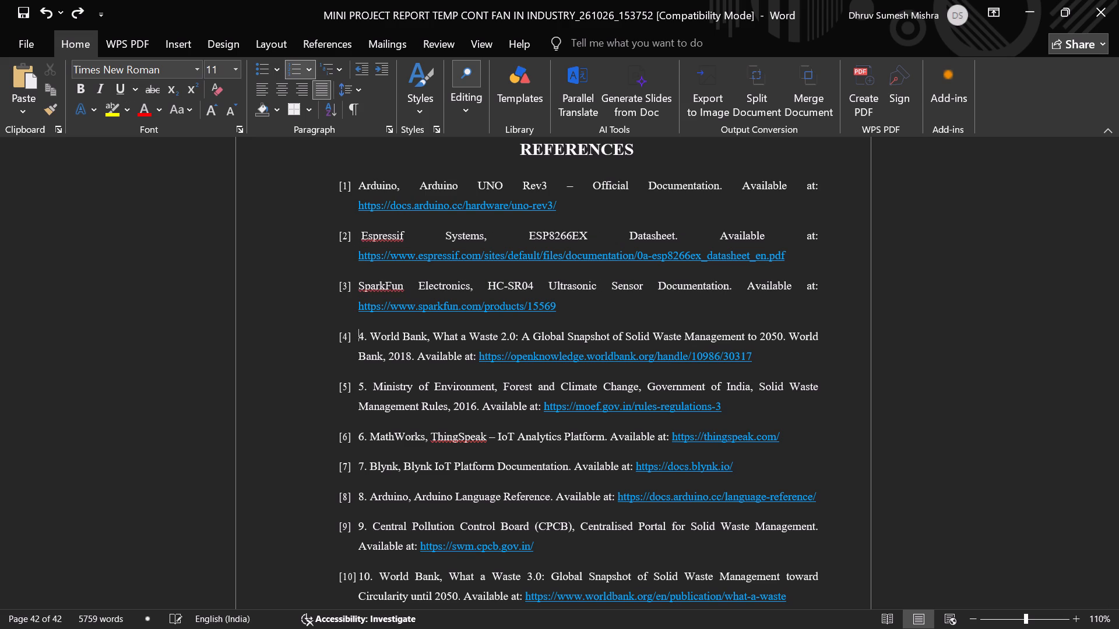
key("Down")
key("Right")
key("Up")
key("Right")
key("BackSpace")
key("BackSpace")
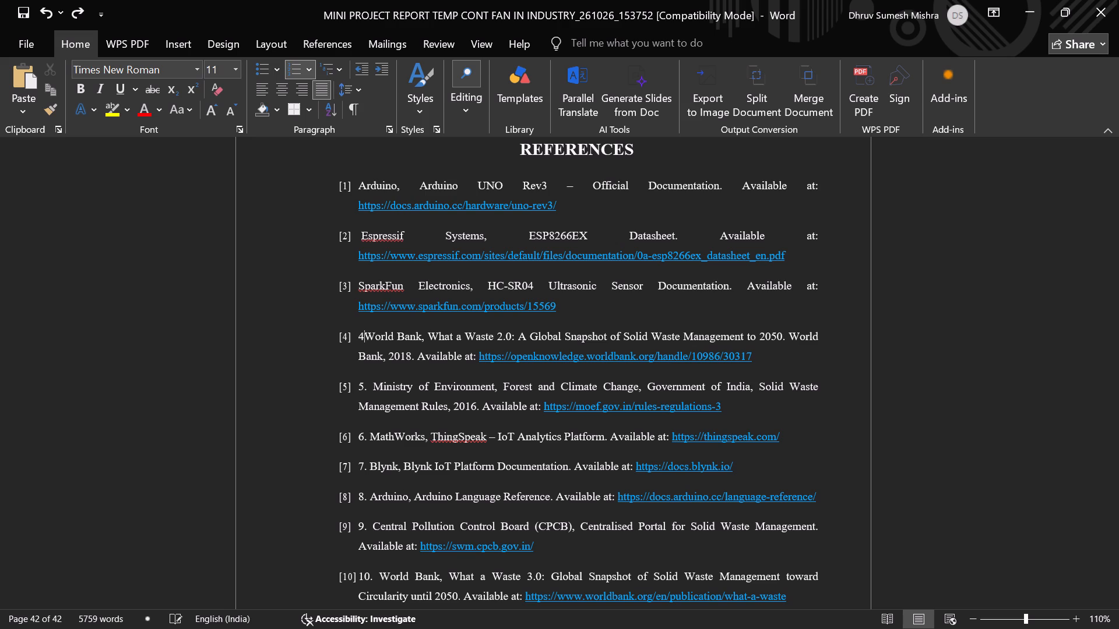
key("BackSpace")
key("Down")
key("Down")
key("Right")
key("Right")
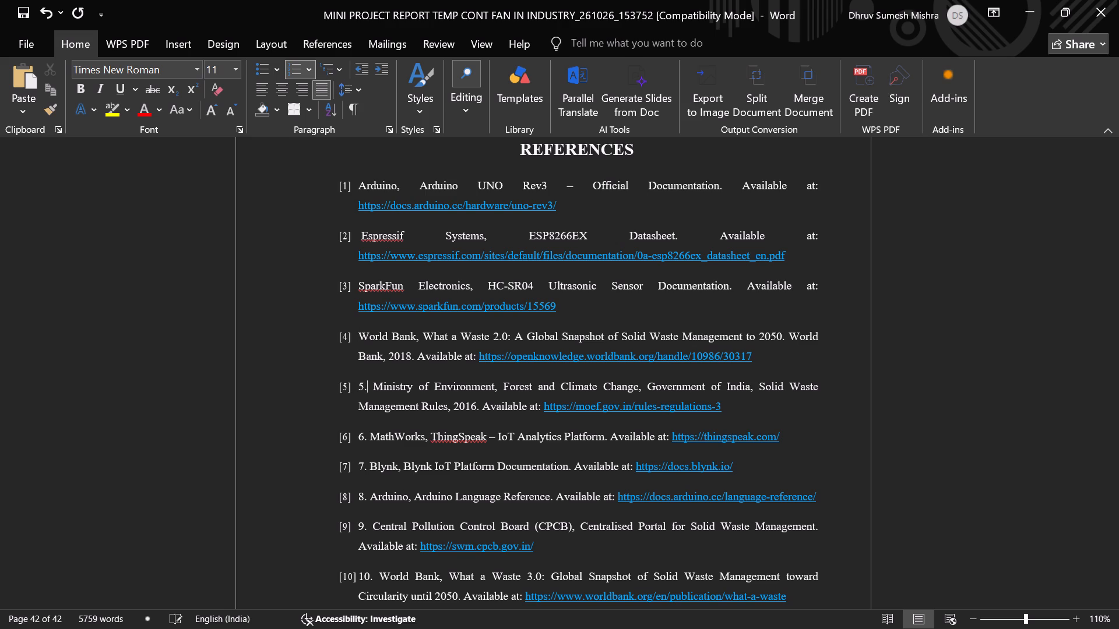
key("Right")
key("BackSpace")
key("BackSpace")
key("BackSpace")
Delete the duplicate typed numbers "6.", "7." and "8." from references [6], [7] and [8].
key("Down")
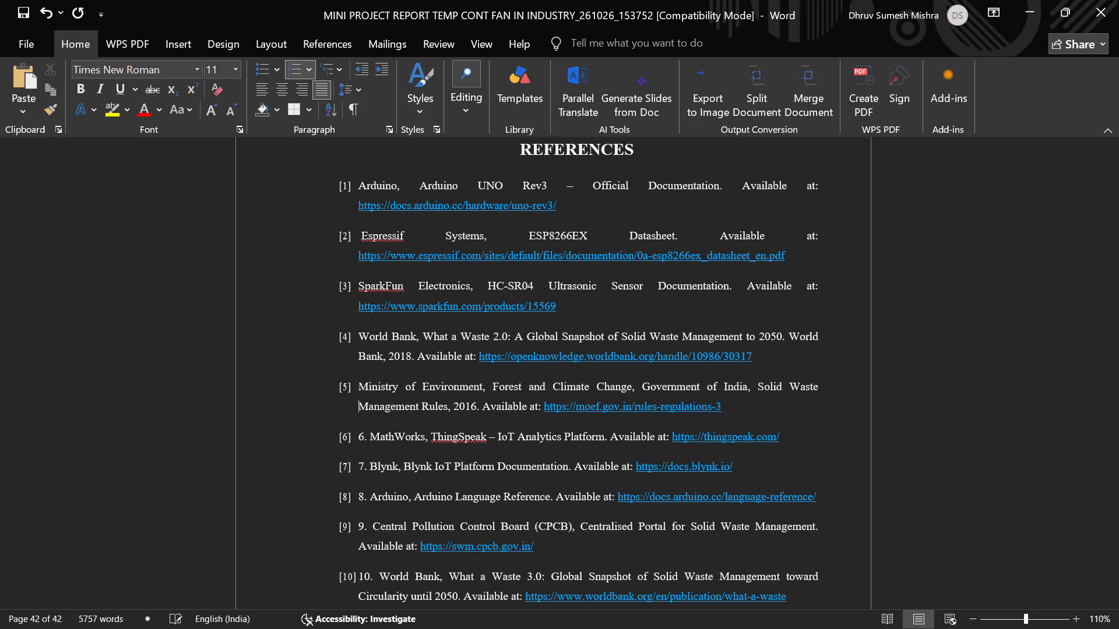
key("Down")
key("Right")
key("Right")
key("BackSpace")
key("BackSpace")
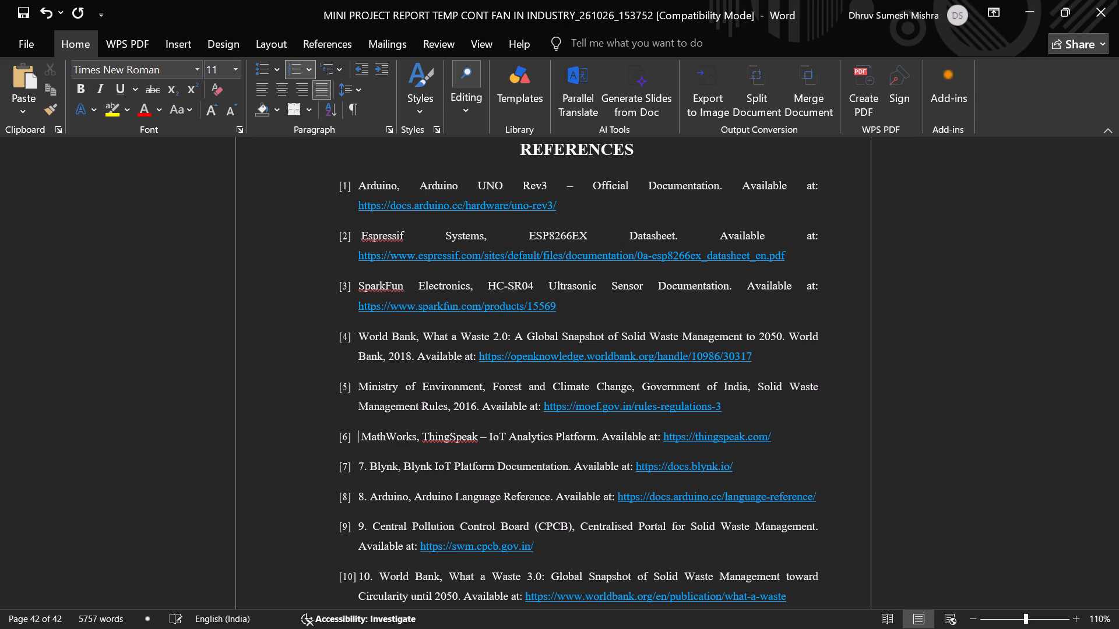
key("Down")
key("Down")
key("Up")
key("Right")
key("Right")
key("BackSpace")
key("BackSpace")
key("Down")
key("Down")
key("Up")
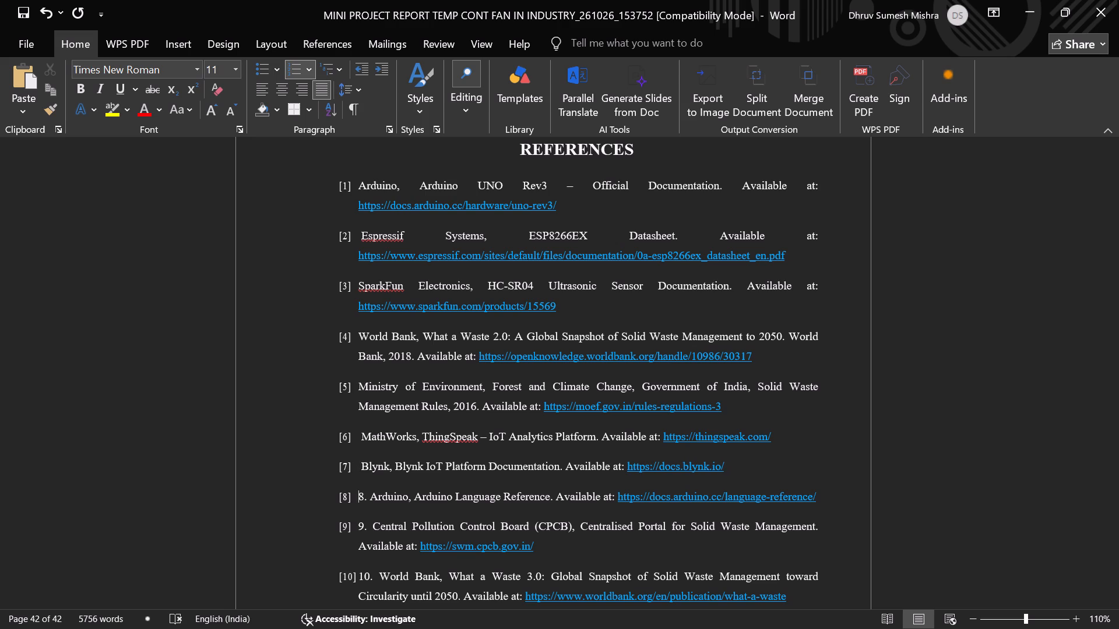
key("Right")
key("Right")
key("BackSpace")
key("BackSpace")
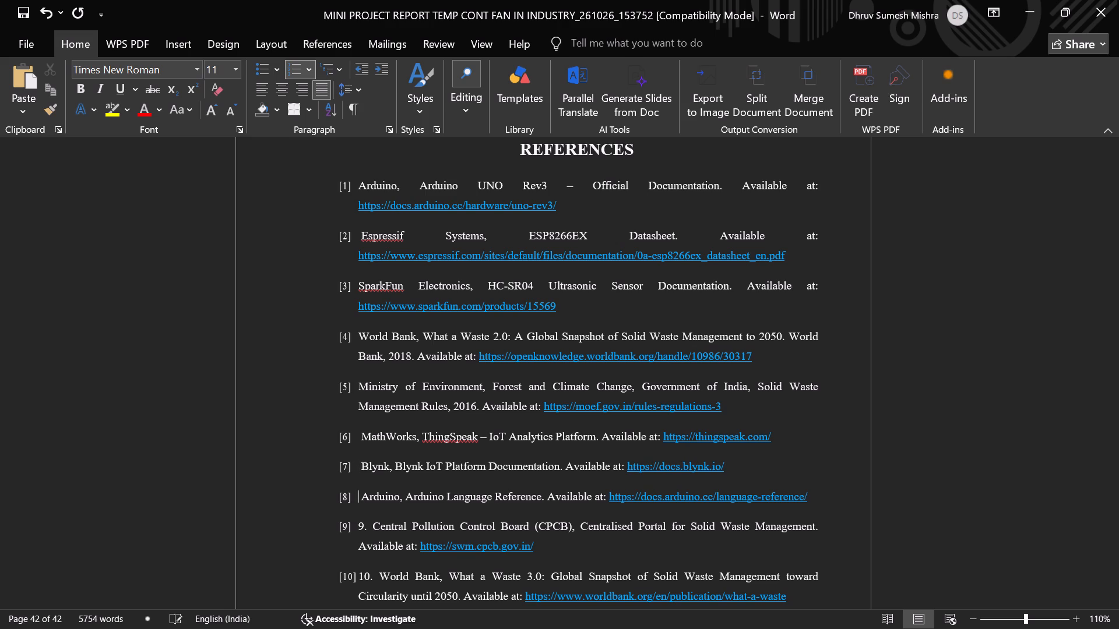
Delete the duplicate typed numbers "9." and "10." and their trailing spaces from references [9] and [10].
key("Down")
key("Down")
key("Right")
key("Up")
key("BackSpace")
key("BackSpace")
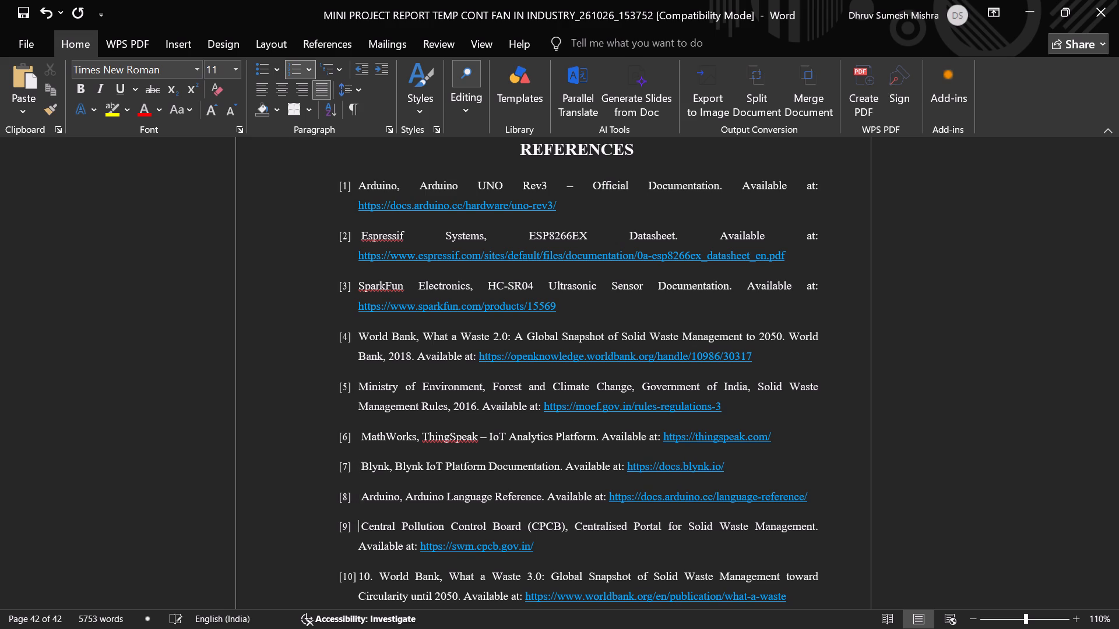
key("BackSpace")
key("ctrl+z")
key("Right")
key("BackSpace")
key("Down")
key("Down")
key("Right")
key("Right")
key("Right")
key("Right")
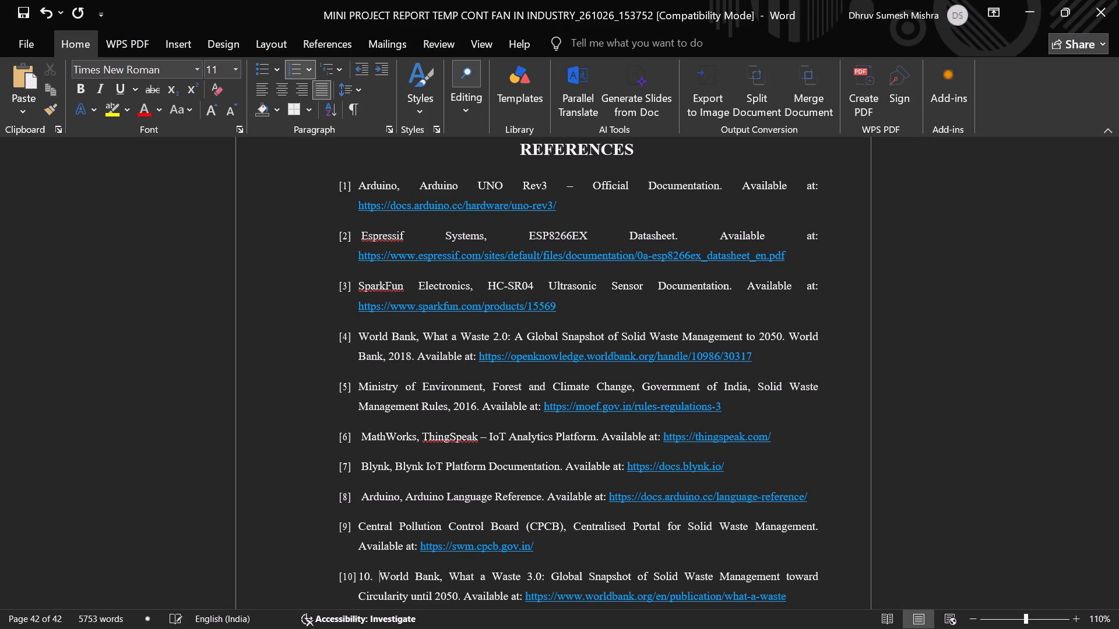
key("BackSpace")
key("BackSpace")
key("BackSpace")
key("BackSpace")
Remove the leading space before the MathWorks, Blynk and Arduino Language Reference entries in references [6] to [8].
key("Up")
key("Up")
key("Up")
key("Up")
key("Up")
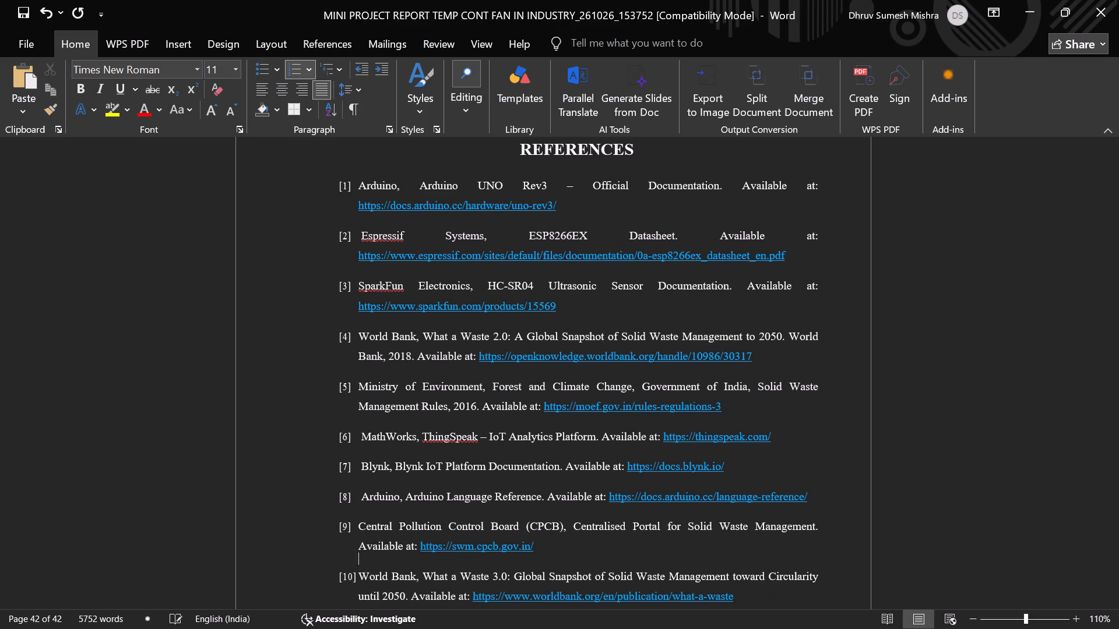
key("Right")
key("BackSpace")
key("Down")
key("Right")
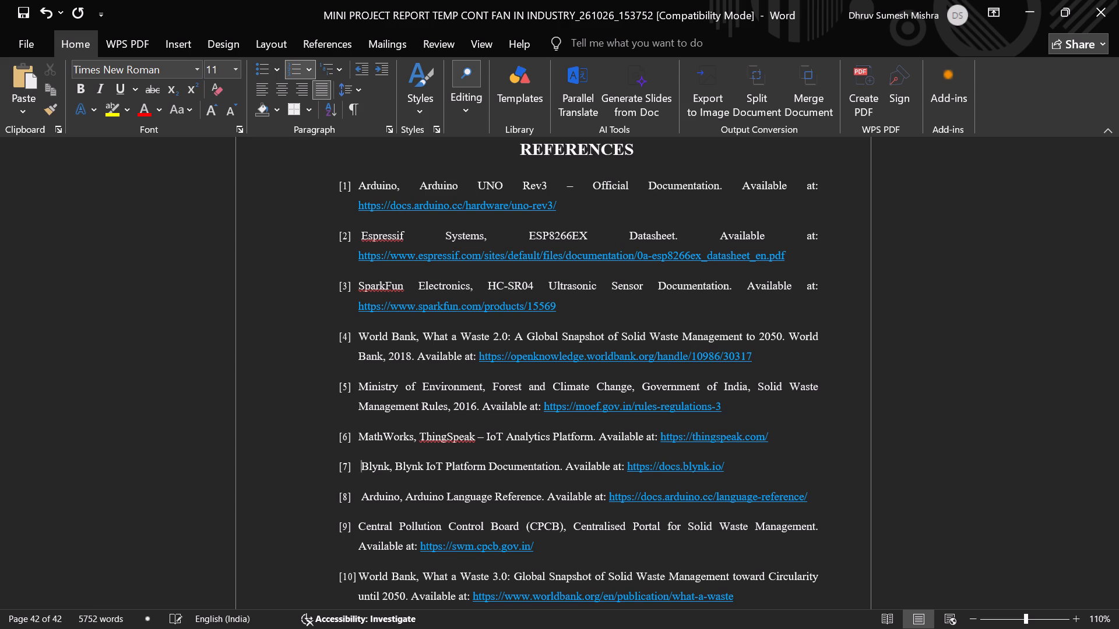
key("BackSpace")
key("Down")
key("Right")
key("BackSpace")
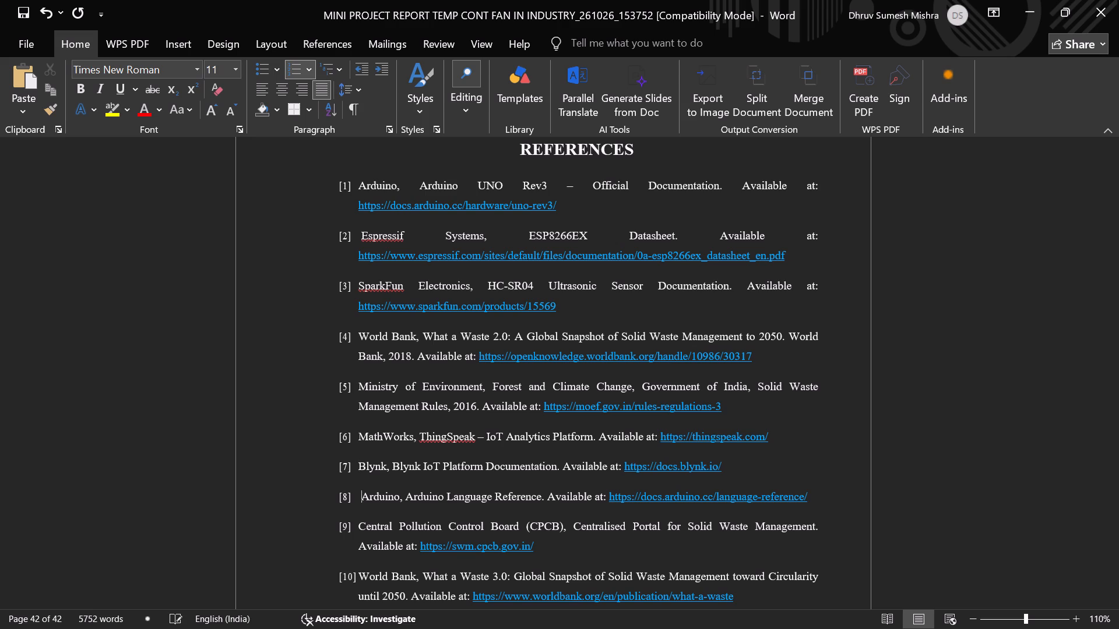
Look through the reference list from the first to the last entry, checking for leftover numbers and spaces.
key("Up")
key("Up")
key("Up")
key("Up")
key("Up")
key("Up")
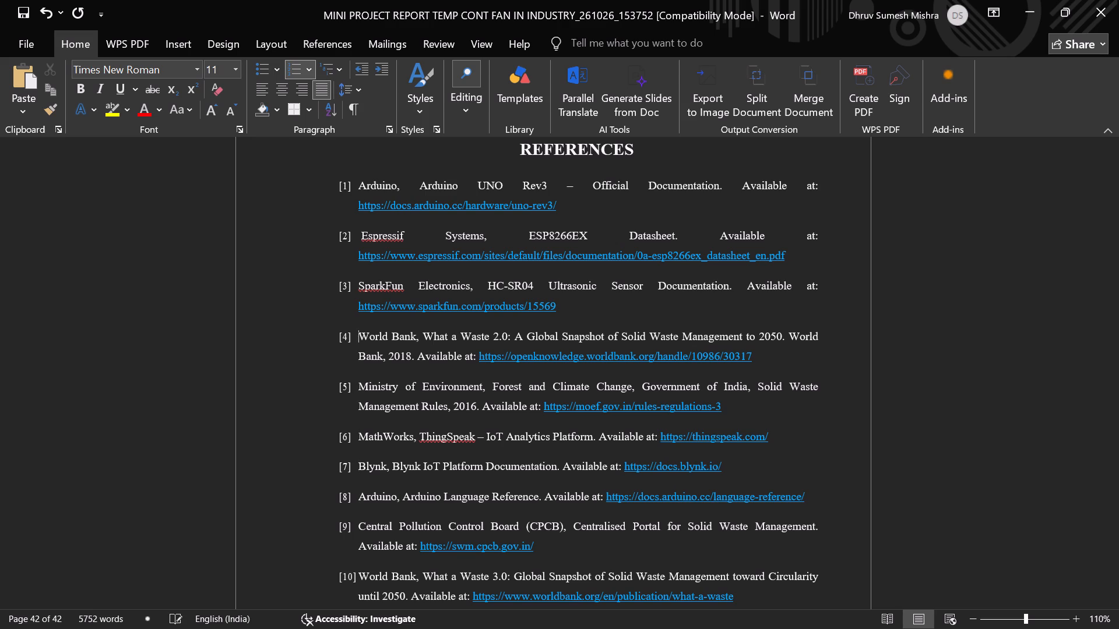
key("Up")
key("Up")
key("Up")
key("Up")
key("Up")
key("Up")
key("Up")
key("Up")
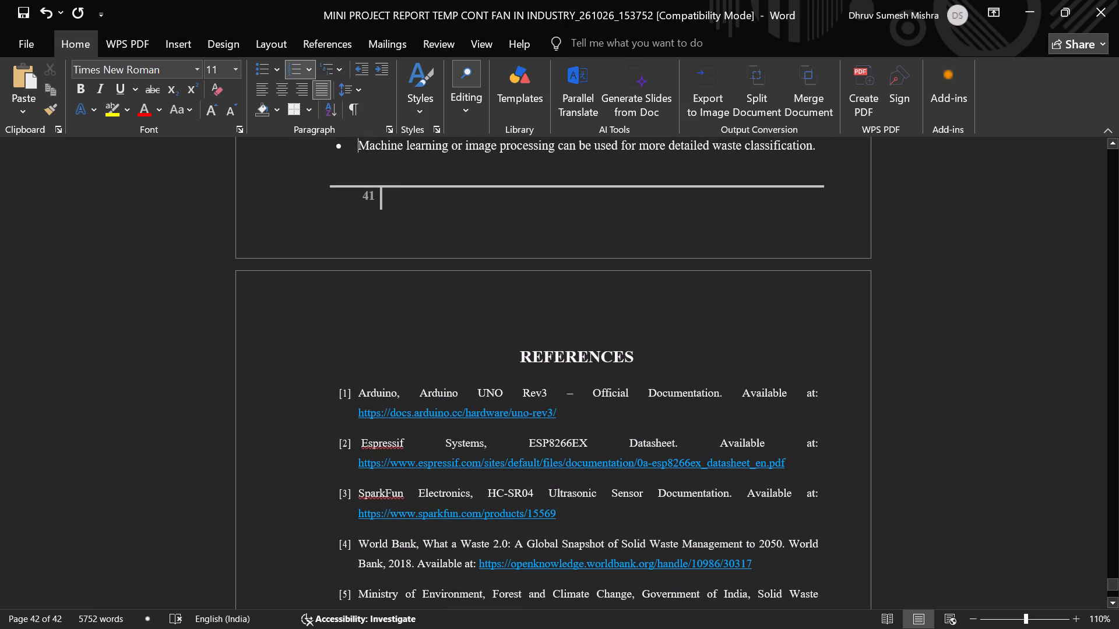
key("Down")
key("Down")
key("Down")
key("Down")
key("Down")
key("Down")
key("Down")
key("Down")
key("Down")
key("Down")
key("Down")
key("Down")
key("Down")
key("Down")
key("Down")
key("Down")
key("Down")
key("Down")
key("Down")
key("Down")
key("Down")
key("Down")
key("Down")
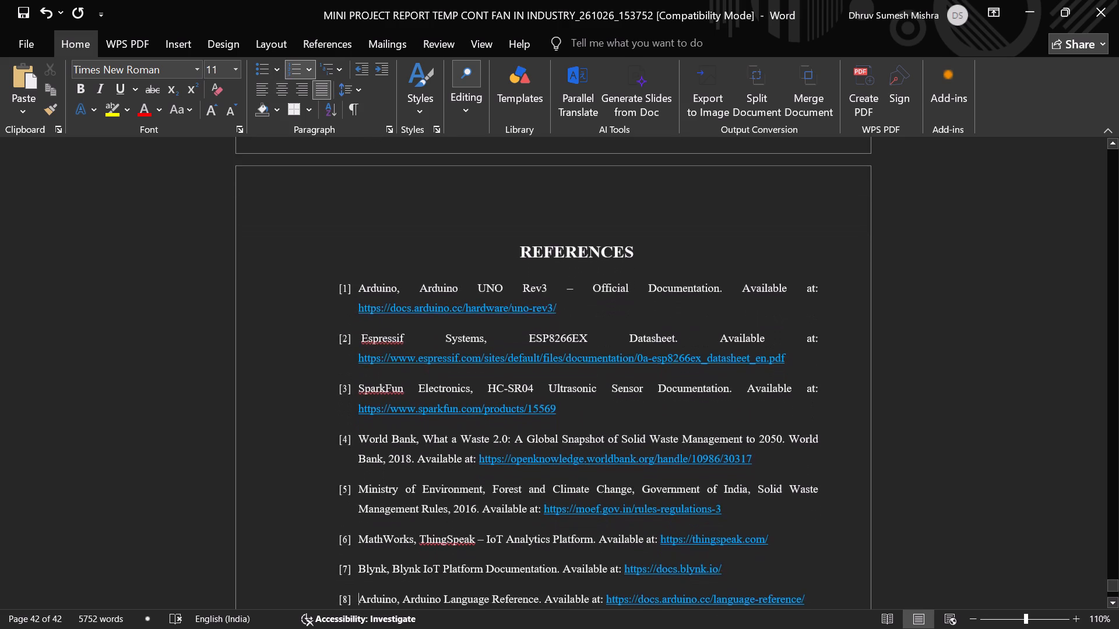
key("Down")
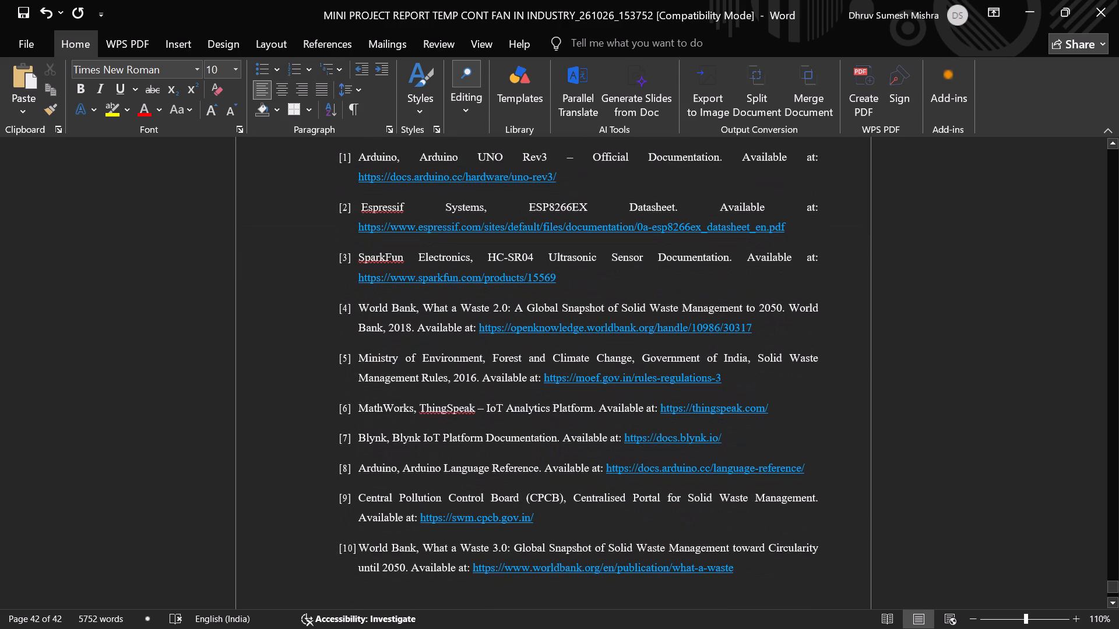
key("Down")
scroll(372, 236, "right", 1)
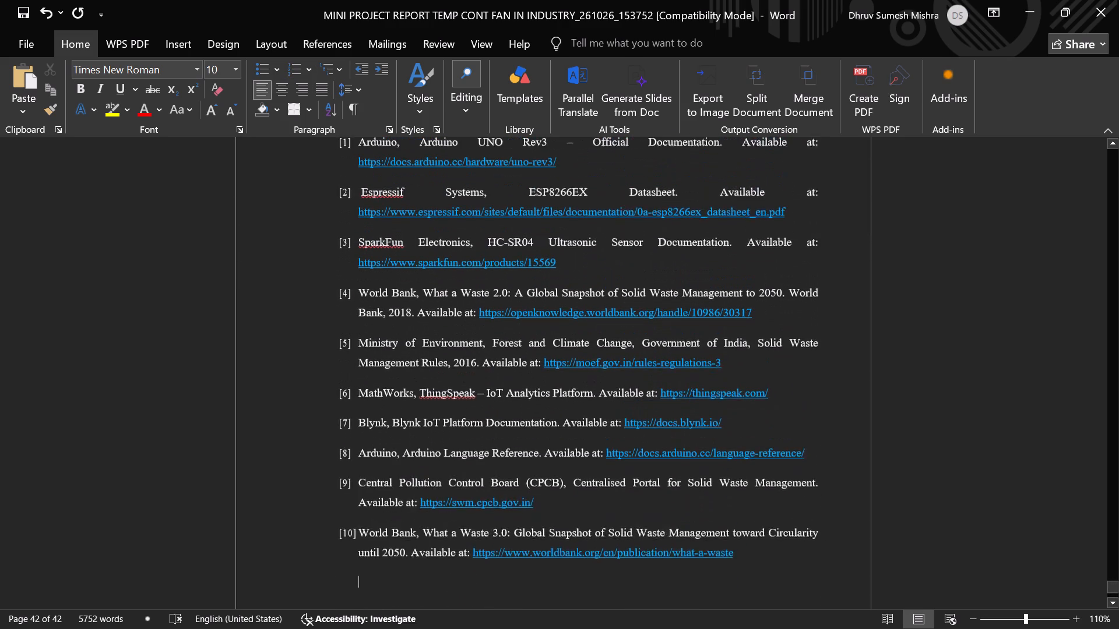
scroll(372, 236, "right", 1)
Justify the whole reference list, including the blank line after it, with 1.5 line spacing.
scroll(564, 94, "up", 2)
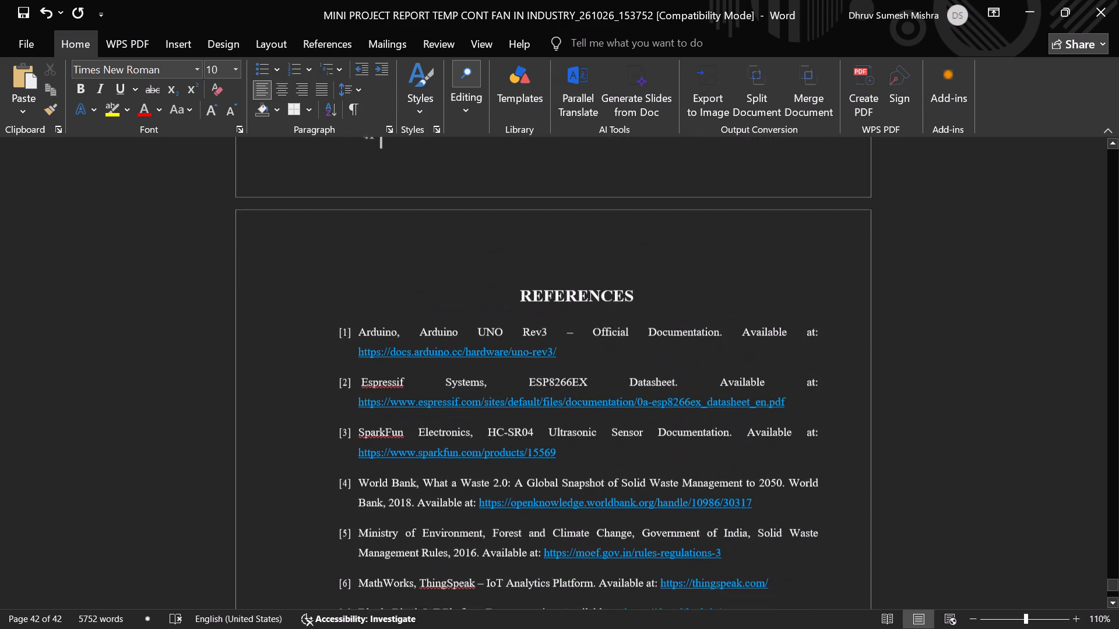
left_click_drag(357, 294, 706, 628)
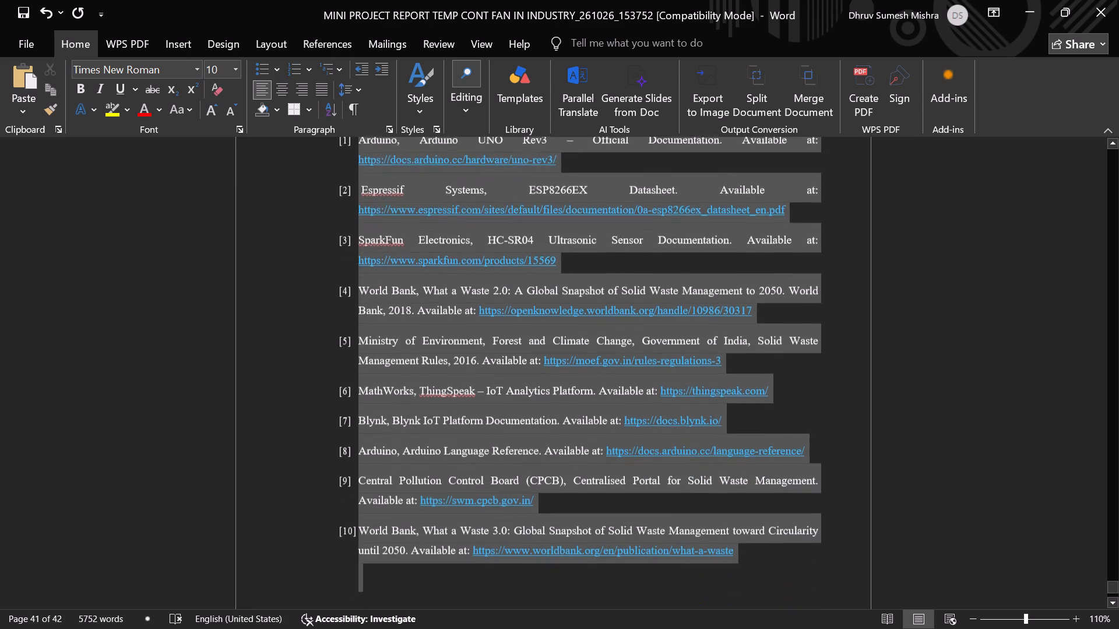
left_click_drag(706, 628, 750, 450)
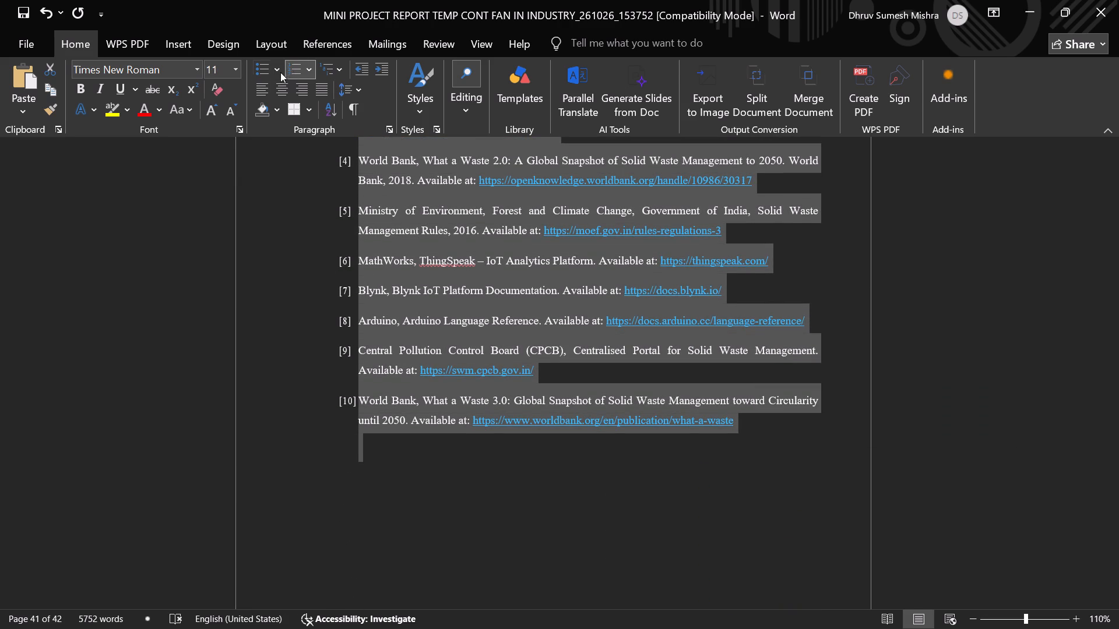
left_click(319, 91)
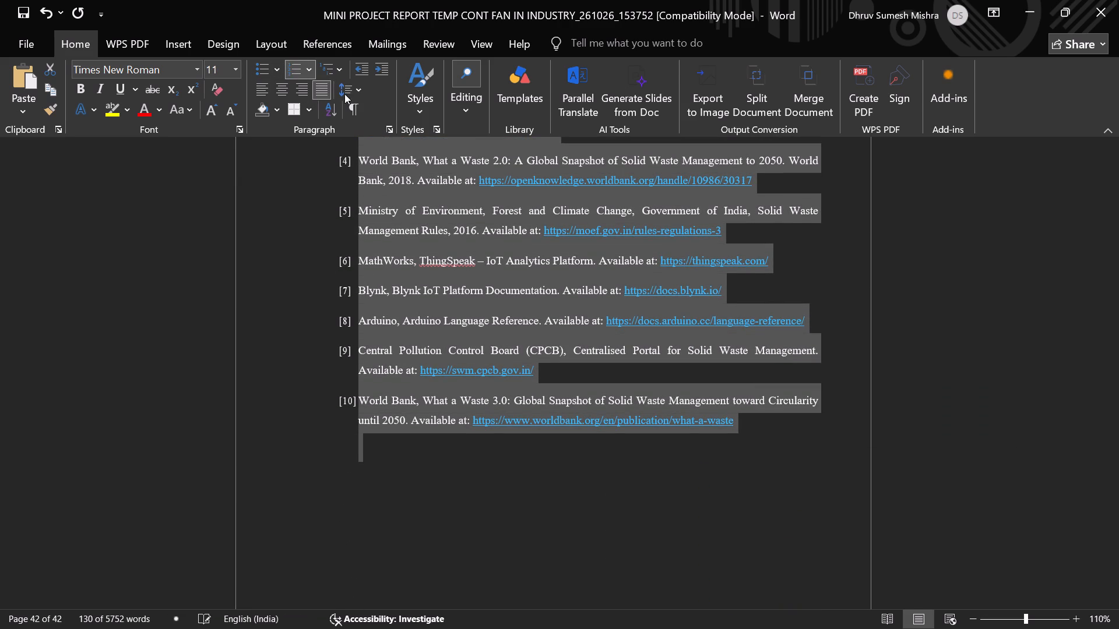
left_click(349, 83)
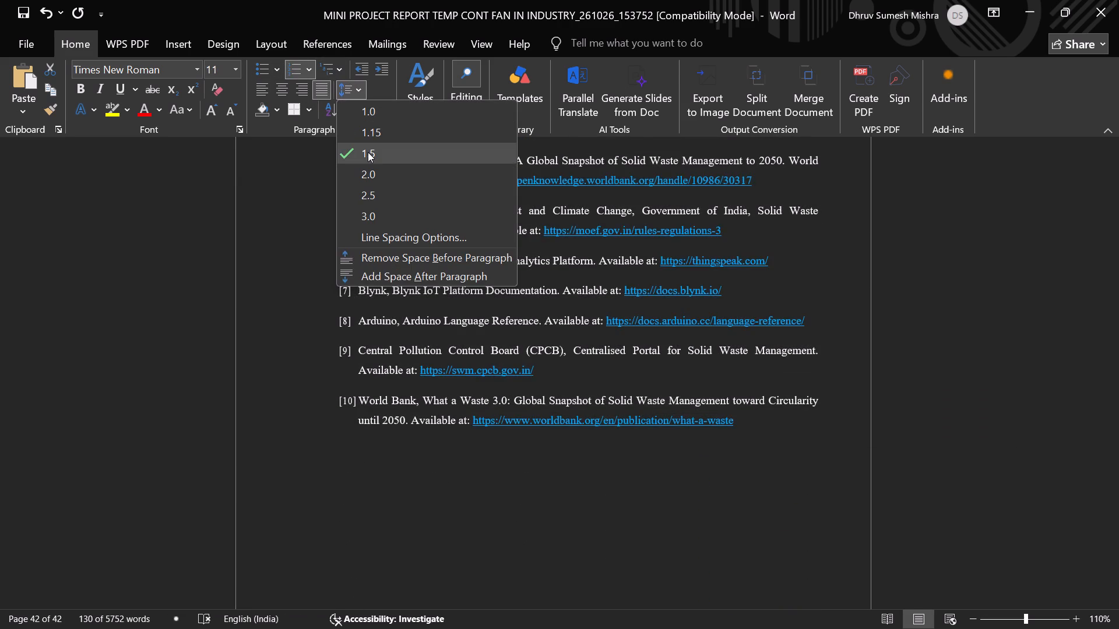
left_click(368, 154)
left_click(498, 531)
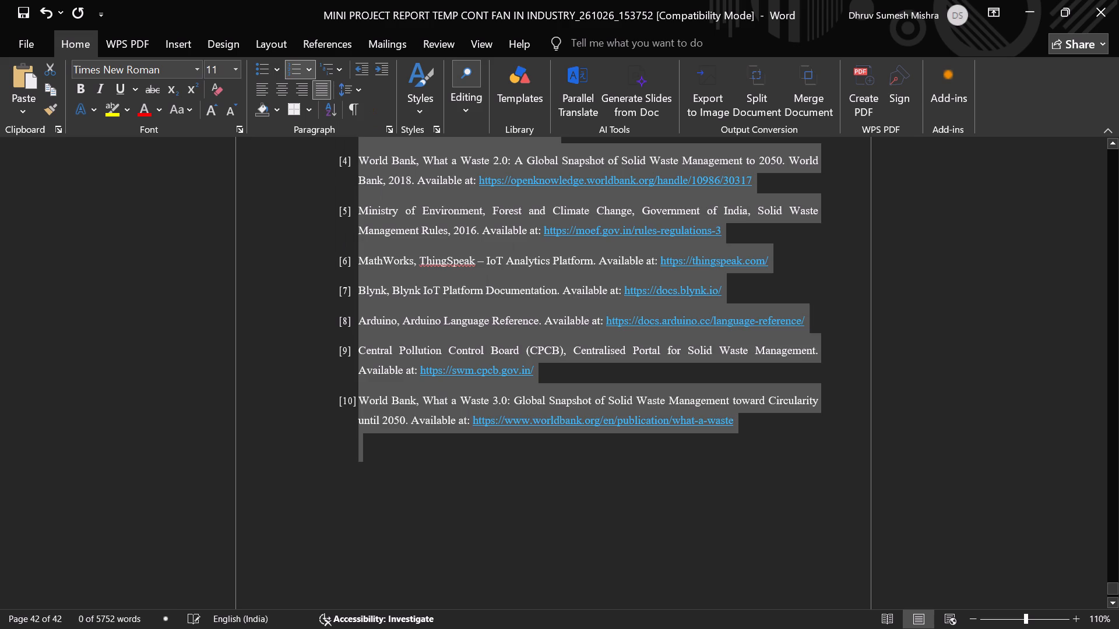
Select the entire report document and justify all of its text.
scroll(566, 440, "up", 3)
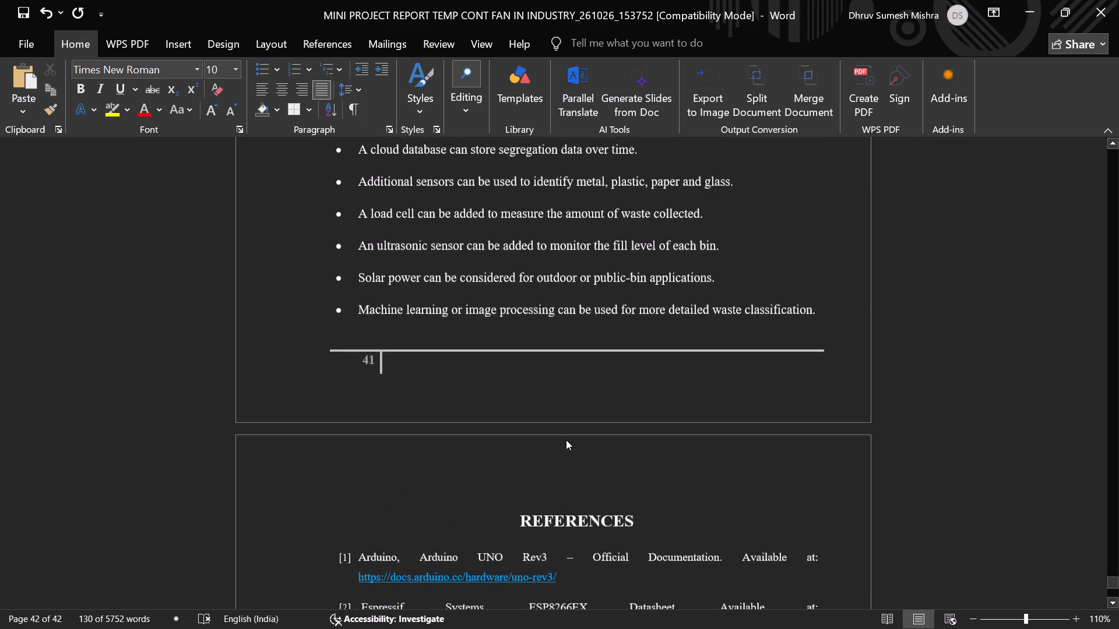
scroll(566, 440, "up", 3)
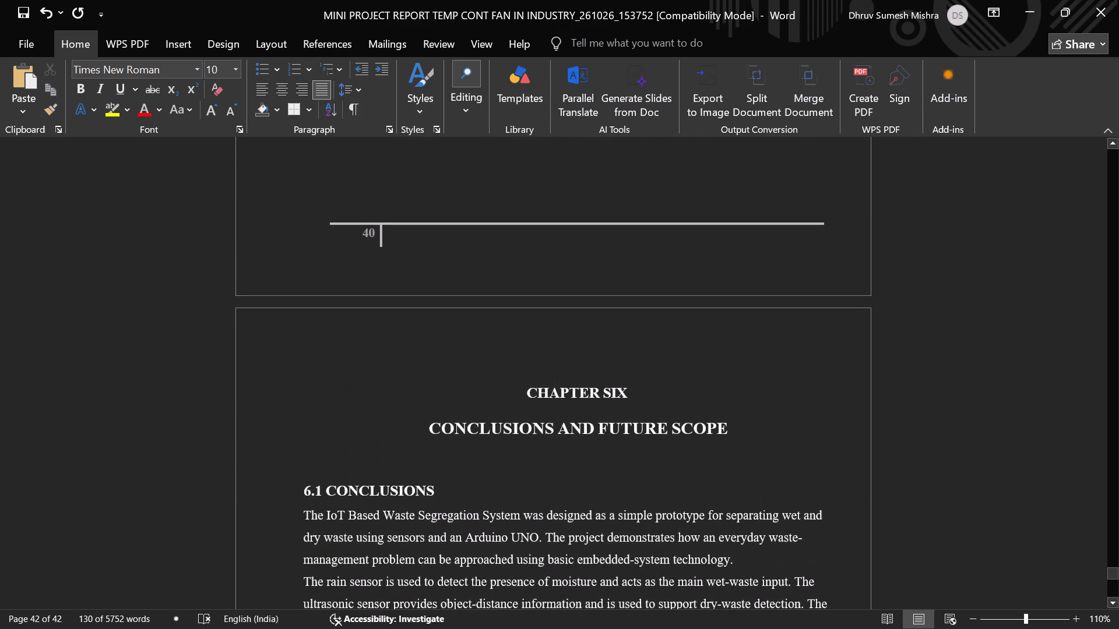
left_click(540, 464)
key("ctrl+a")
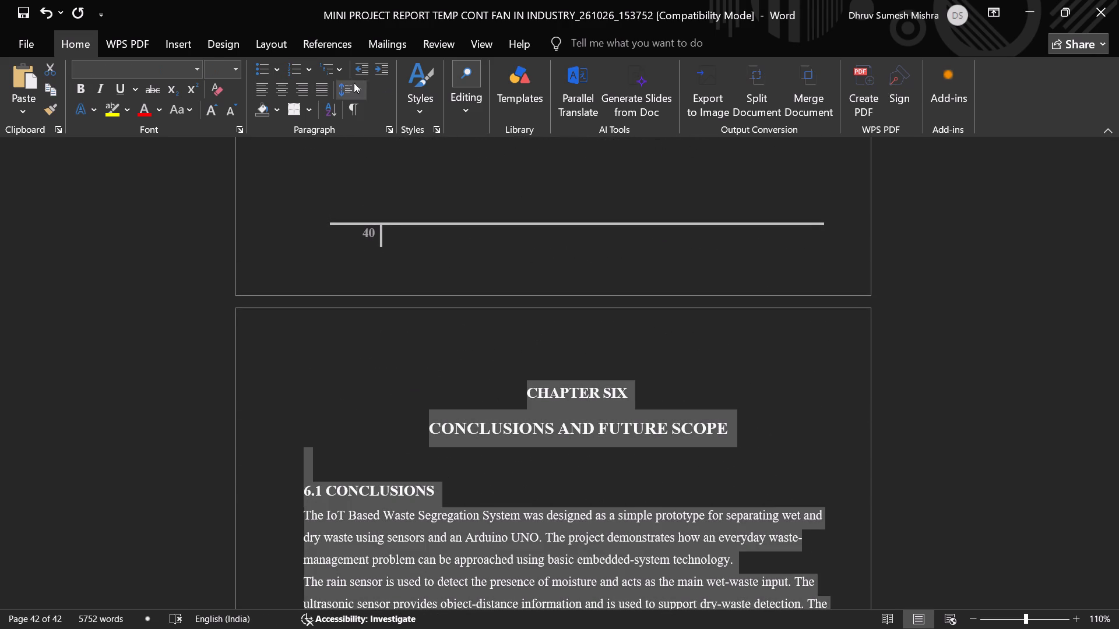
left_click(325, 87)
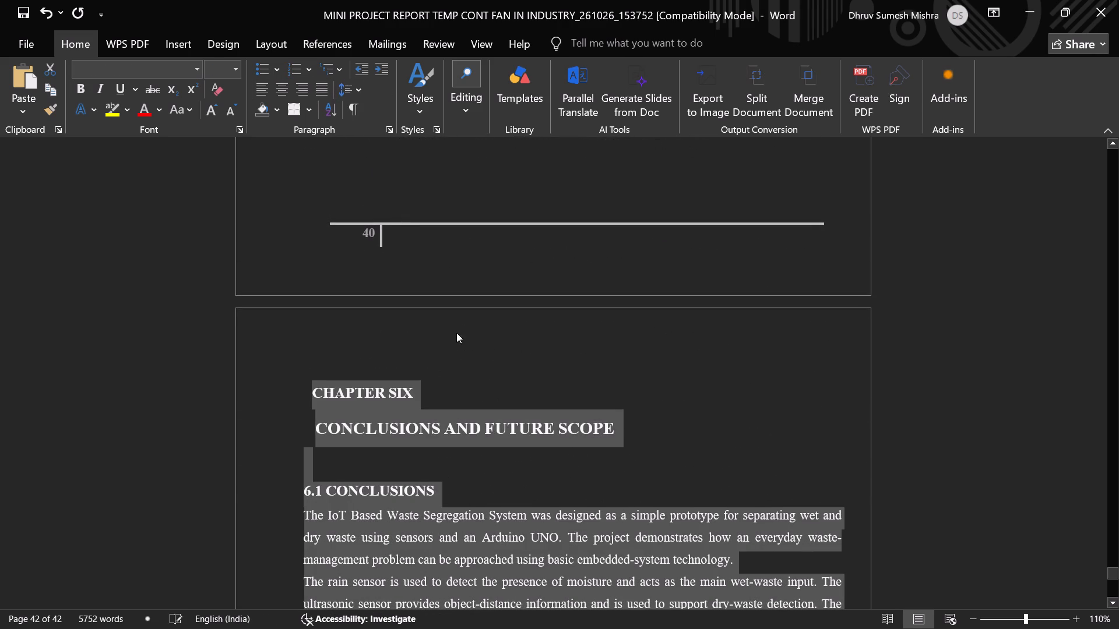
Centre the "CHAPTER SIX" and "CONCLUSIONS AND FUTURE SCOPE" headings above section 6.1.
left_click(470, 369)
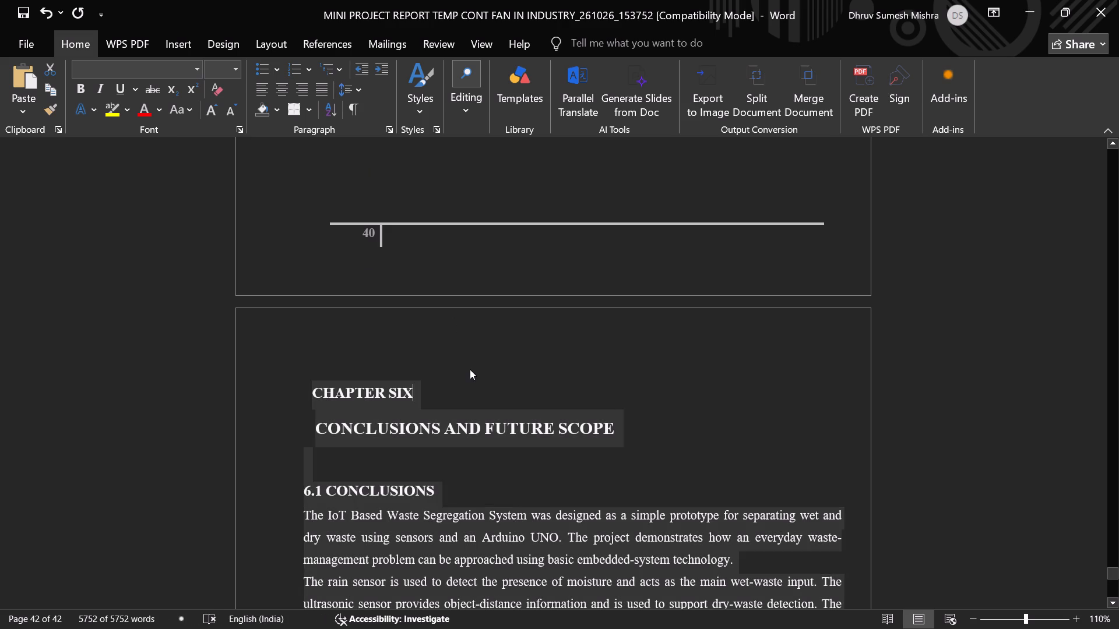
scroll(578, 525, "down", 1)
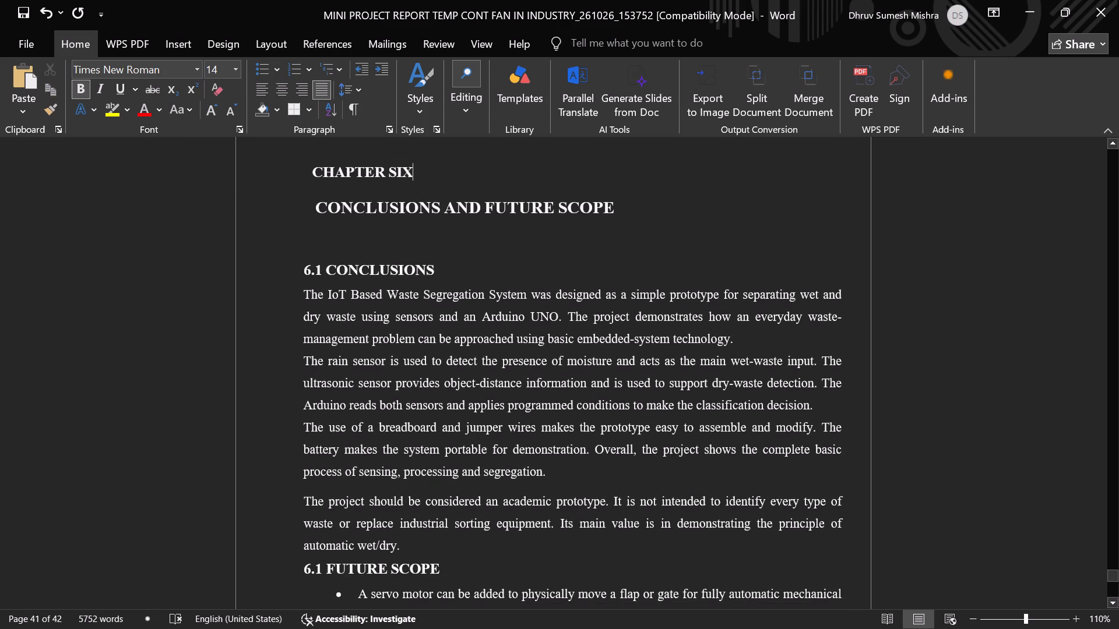
left_click_drag(312, 174, 603, 203)
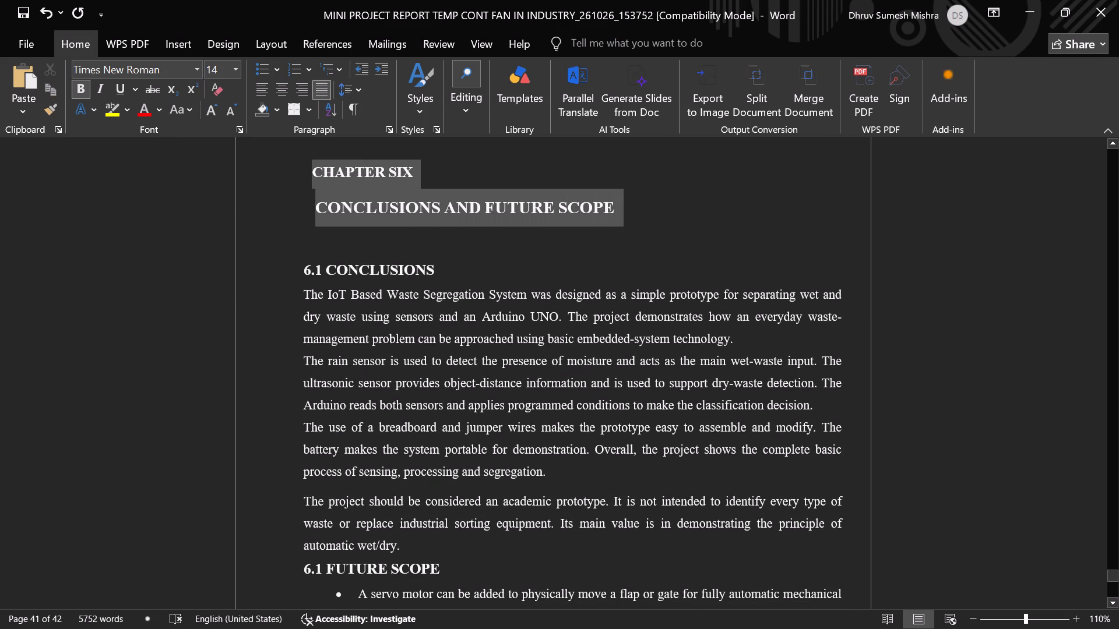
left_click_drag(603, 203, 609, 203)
left_click(284, 82)
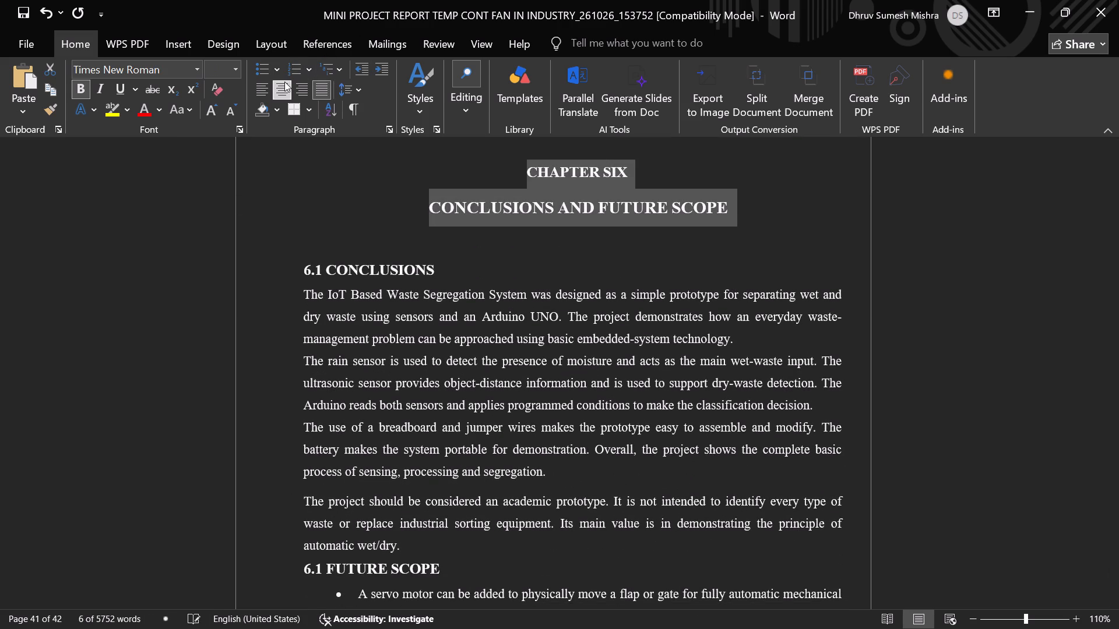
Centre the "REFERENCES" heading above the reference list.
scroll(400, 366, "down", 3)
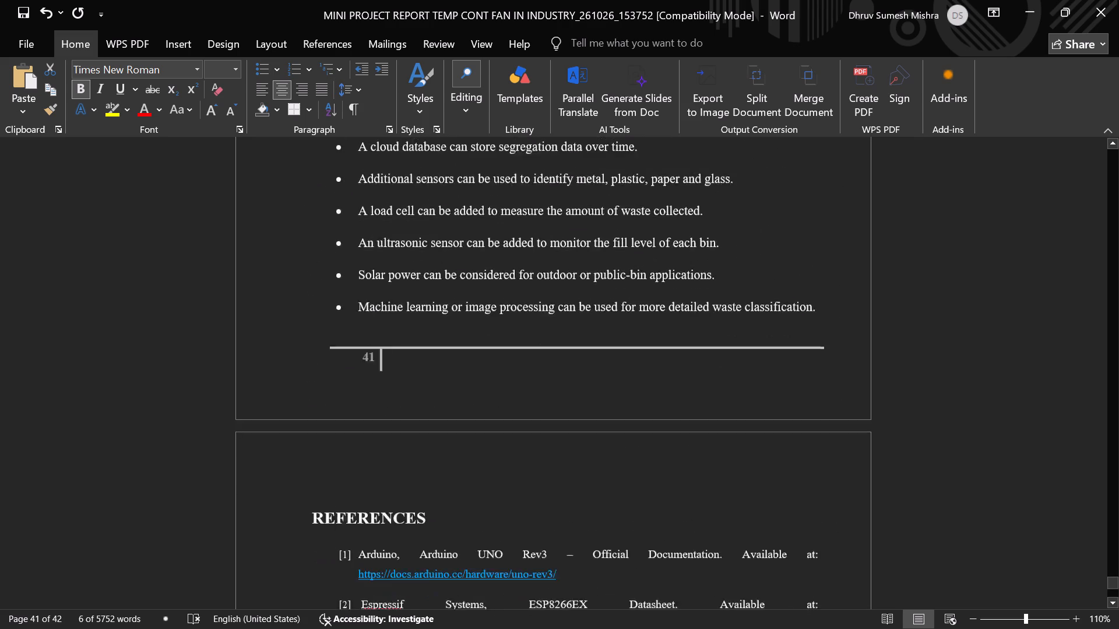
scroll(400, 366, "down", 1)
left_click_drag(304, 307, 451, 304)
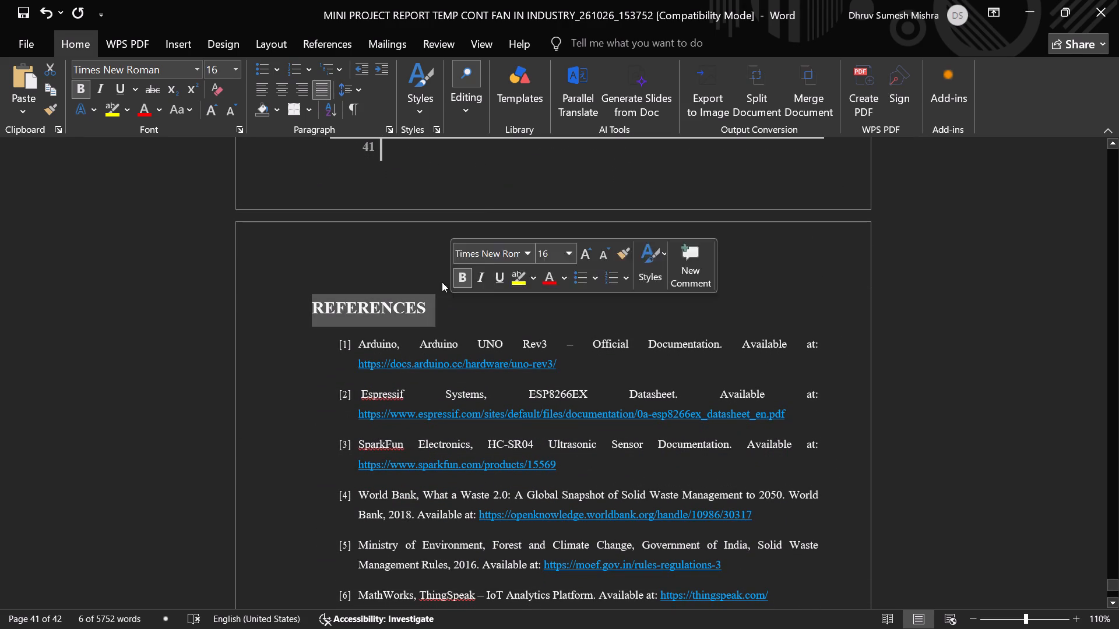
left_click(280, 84)
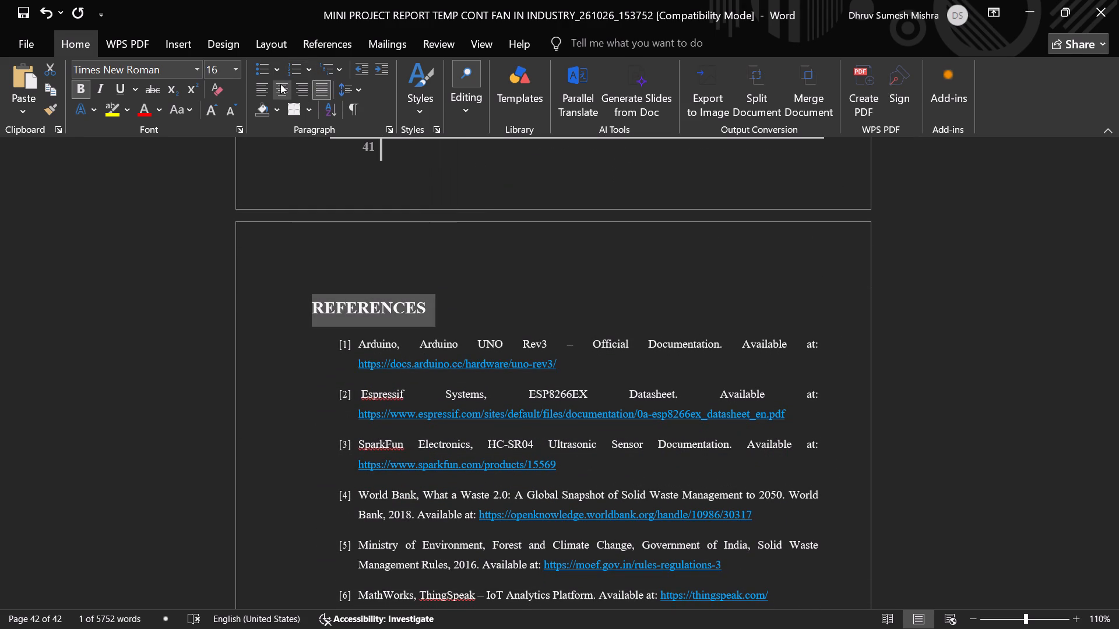
Delete the blank line between the "CONCLUSIONS AND FUTURE SCOPE" heading and the 6.1 CONCLUSIONS heading.
scroll(530, 344, "up", 4)
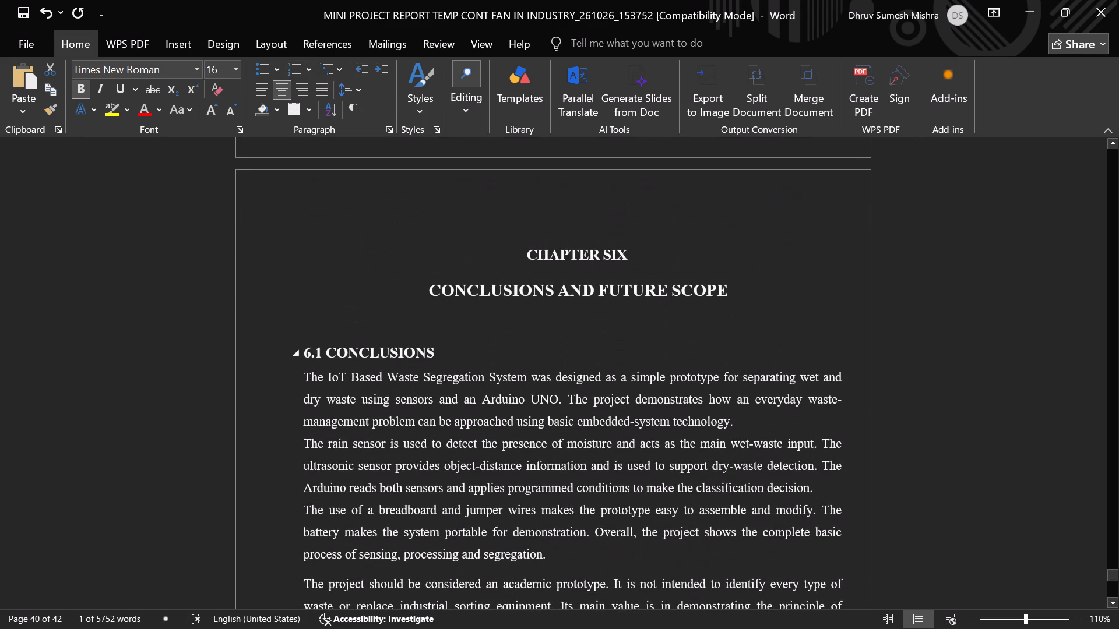
scroll(544, 296, "up", 2)
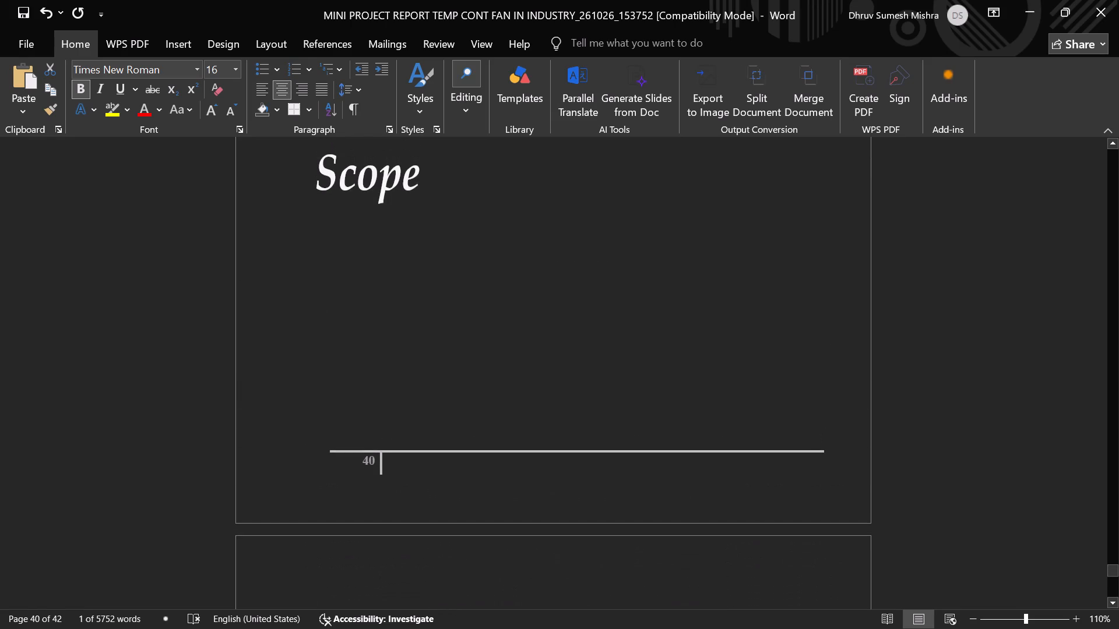
scroll(558, 351, "down", 2)
scroll(558, 351, "left", 1)
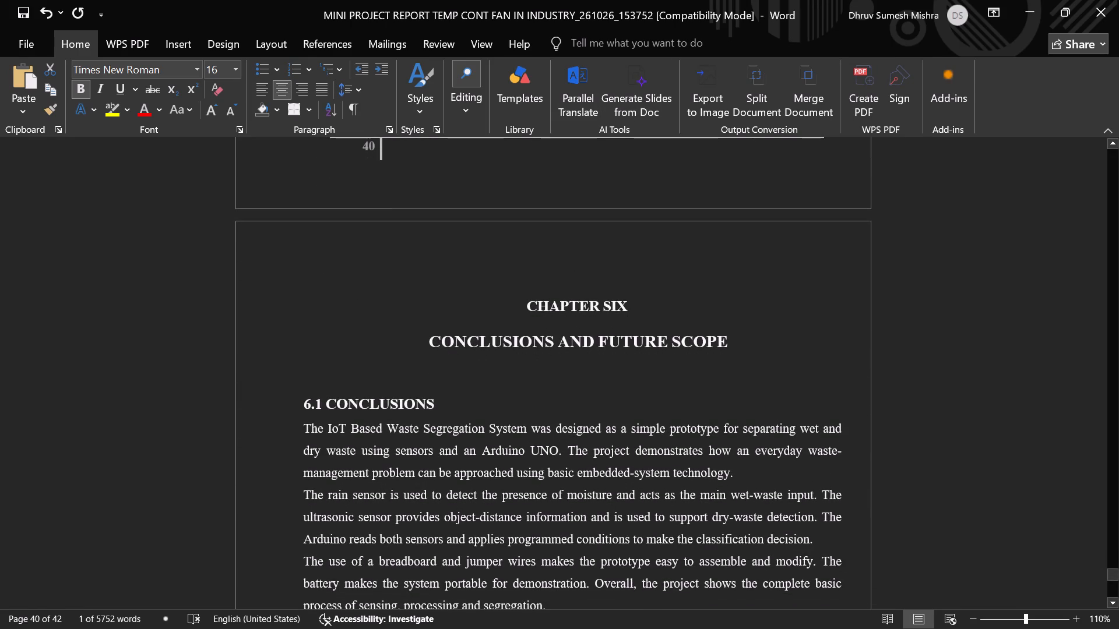
left_click(444, 363)
key("BackSpace")
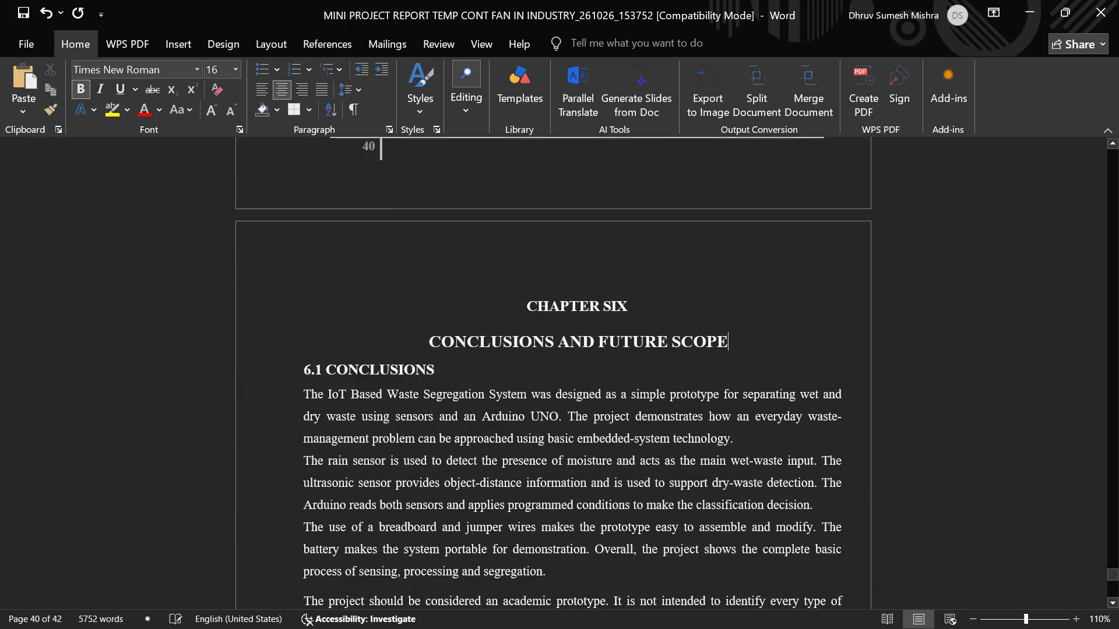
Centre the "CHAPTER 6" and "Conclusions and Future Scope" text on the chapter 6 title page.
scroll(562, 344, "up", 4)
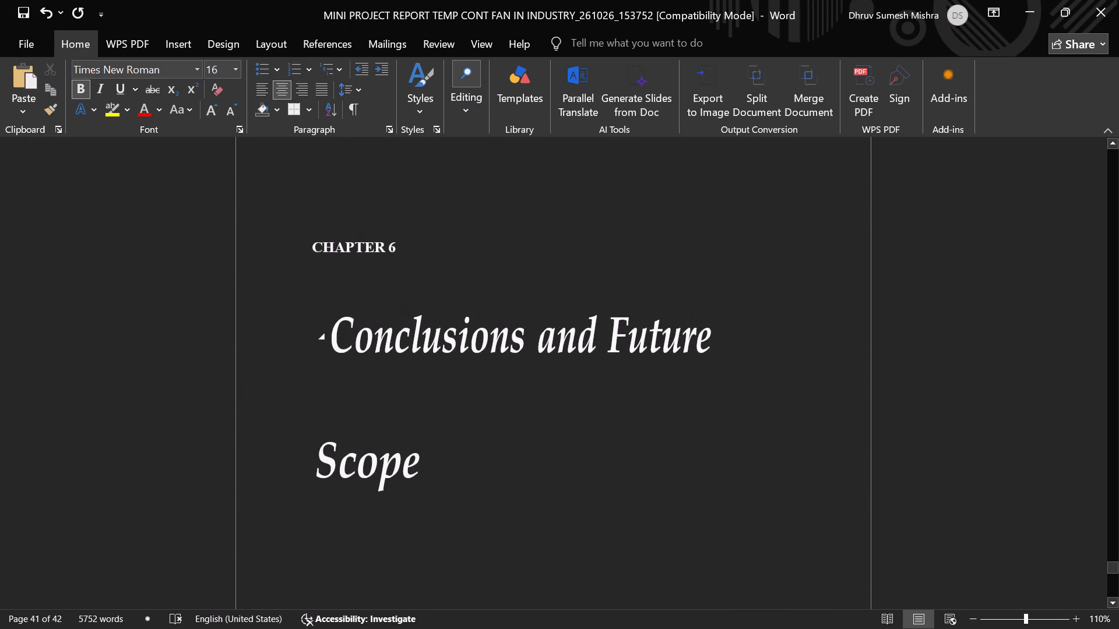
left_click_drag(312, 242, 424, 450)
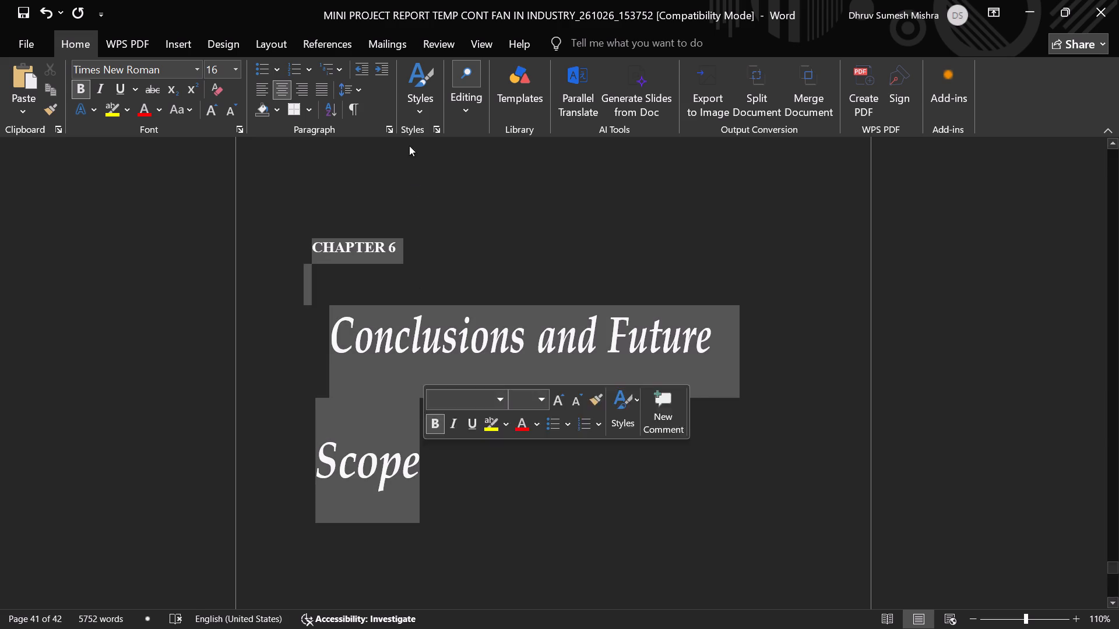
left_click(287, 84)
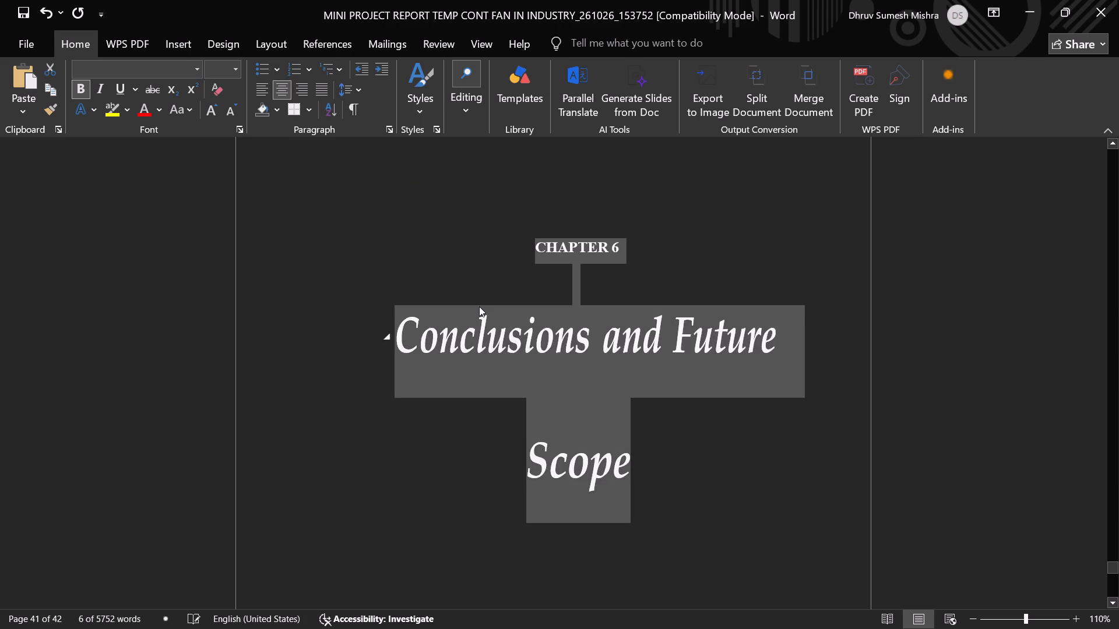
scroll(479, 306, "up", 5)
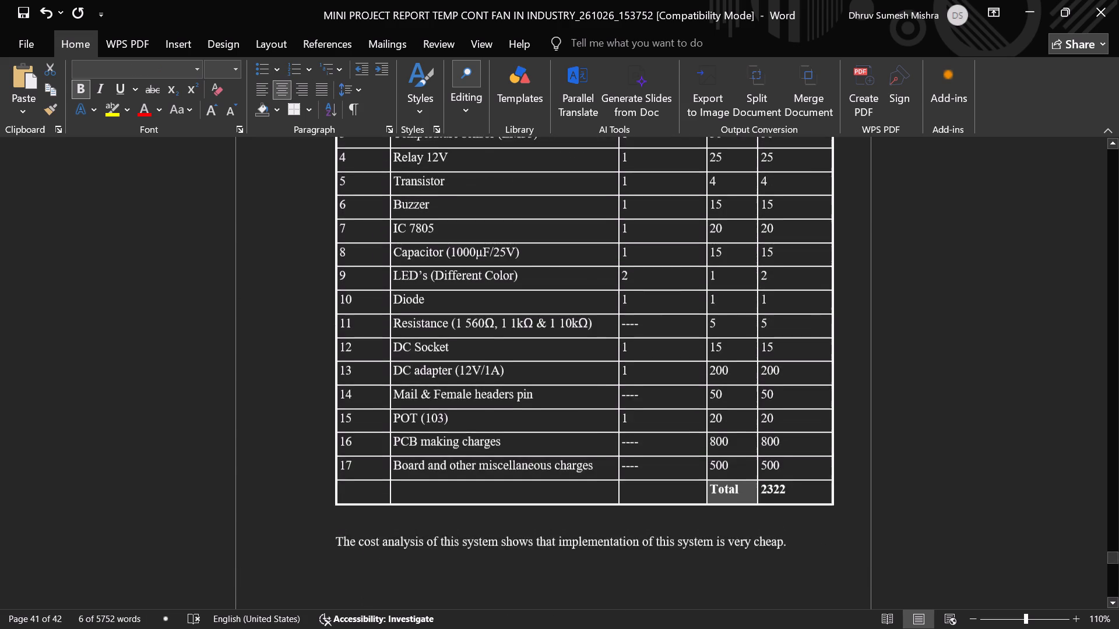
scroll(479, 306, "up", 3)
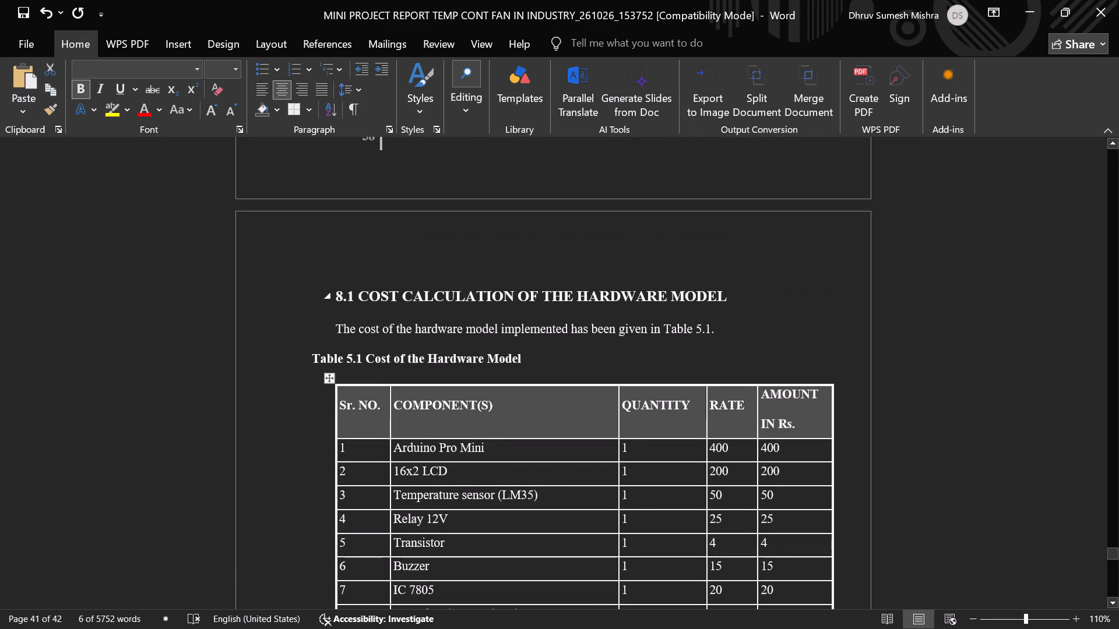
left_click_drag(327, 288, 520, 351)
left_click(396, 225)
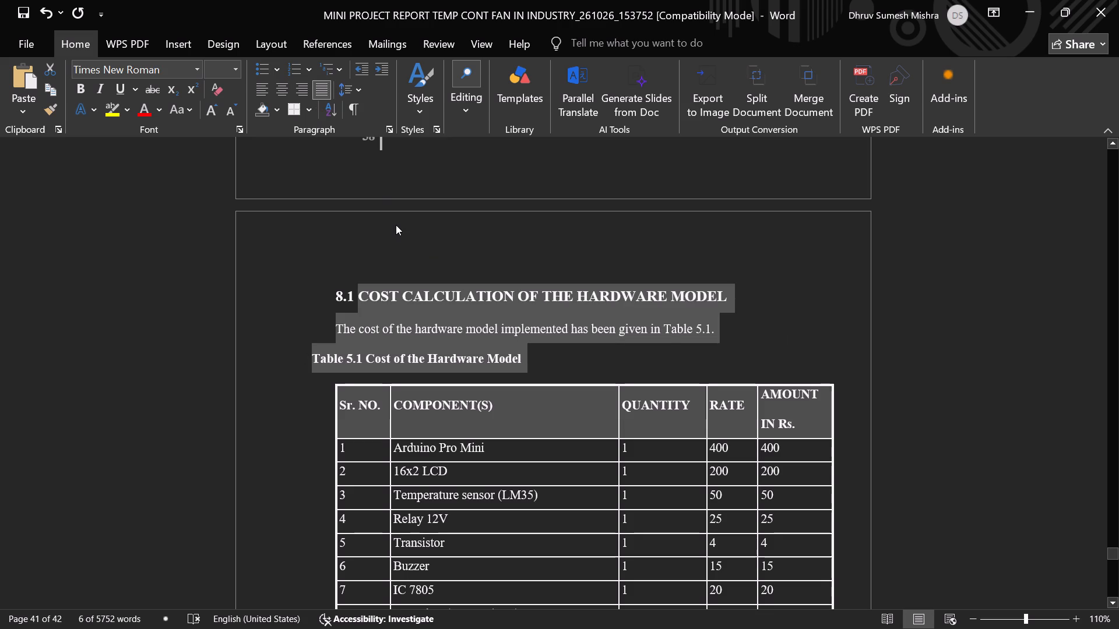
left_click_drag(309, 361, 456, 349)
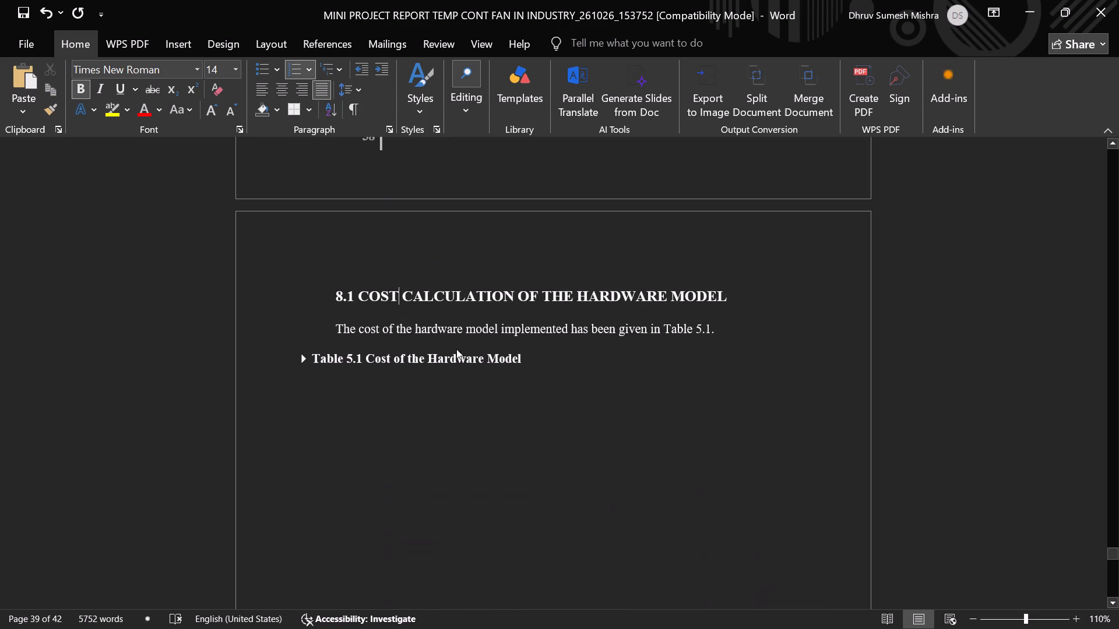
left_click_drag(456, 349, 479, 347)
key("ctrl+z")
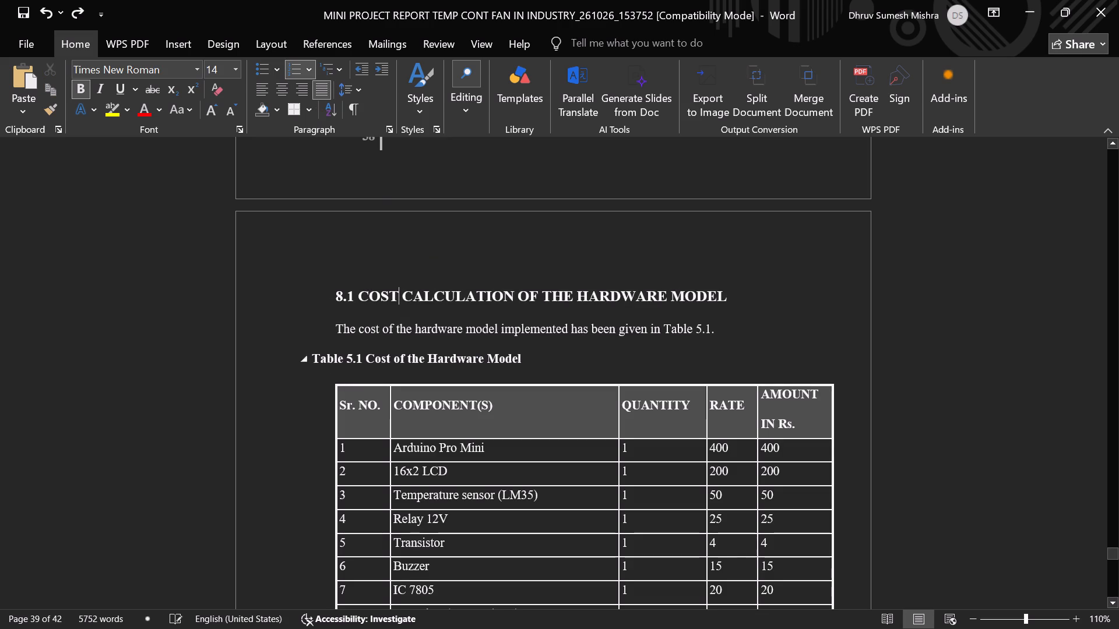
Centre the "Table 5.1 Cost of the Hardware Model" caption above the cost table.
left_click_drag(312, 360, 537, 385)
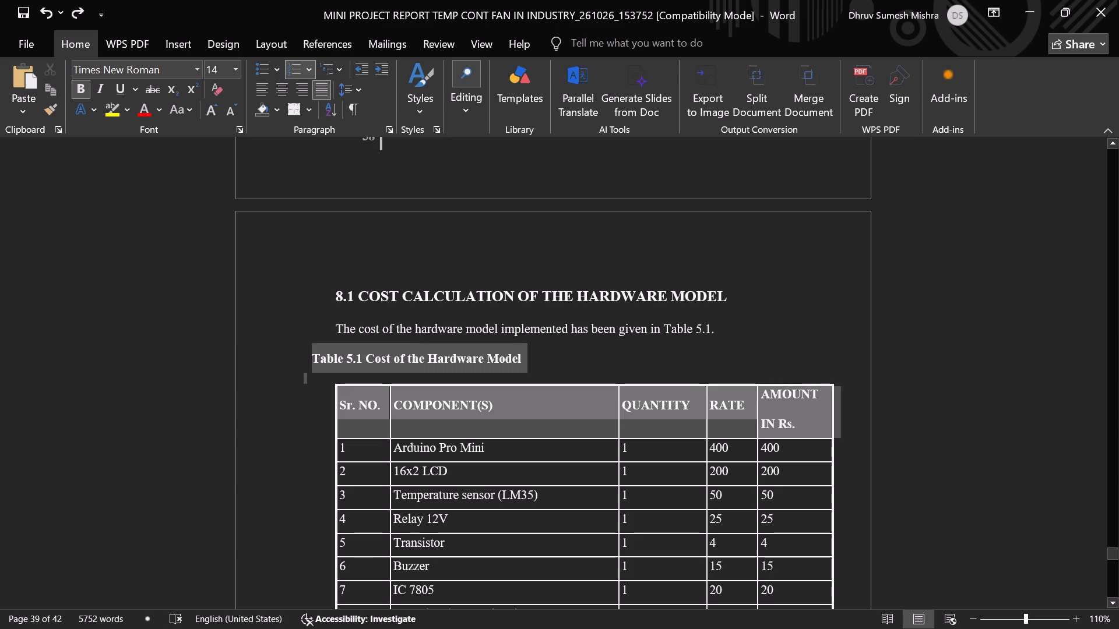
left_click_drag(537, 385, 520, 360)
left_click(282, 87)
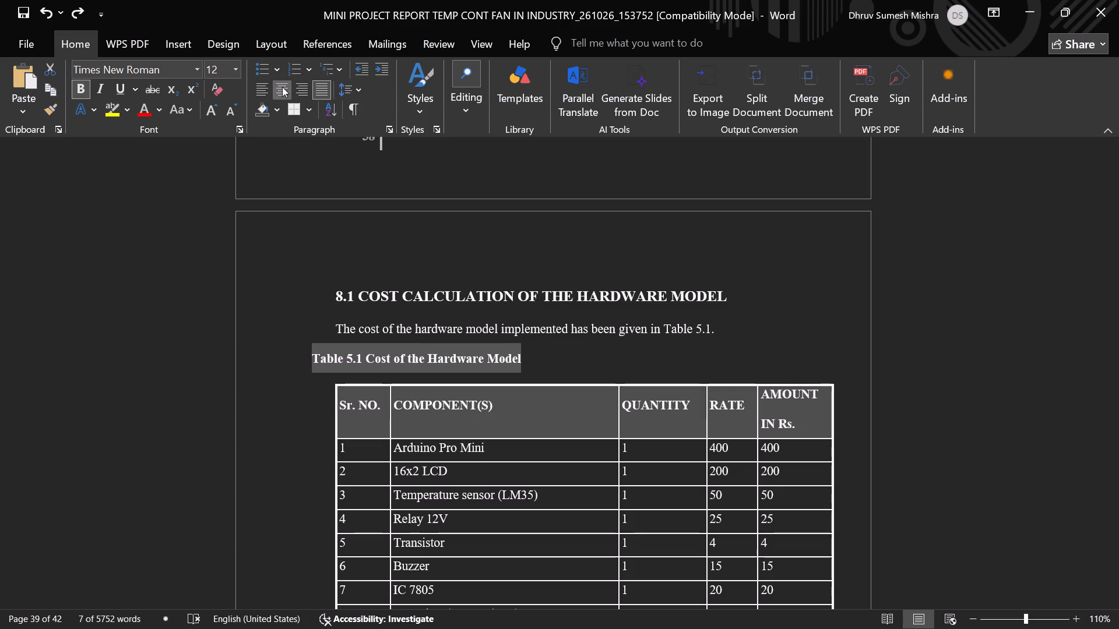
Centre the "Fig. 5.1 (c) Original Pictures of Hardware Model" caption below the circuit board photo.
scroll(535, 218, "up", 2)
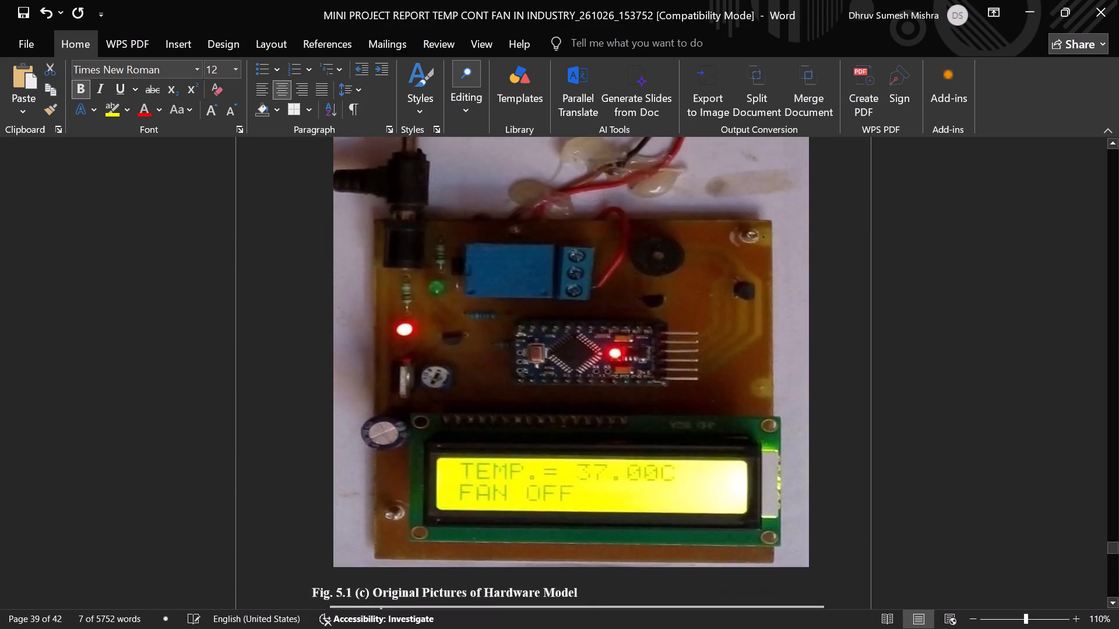
scroll(535, 218, "up", 1)
scroll(548, 307, "down", 1)
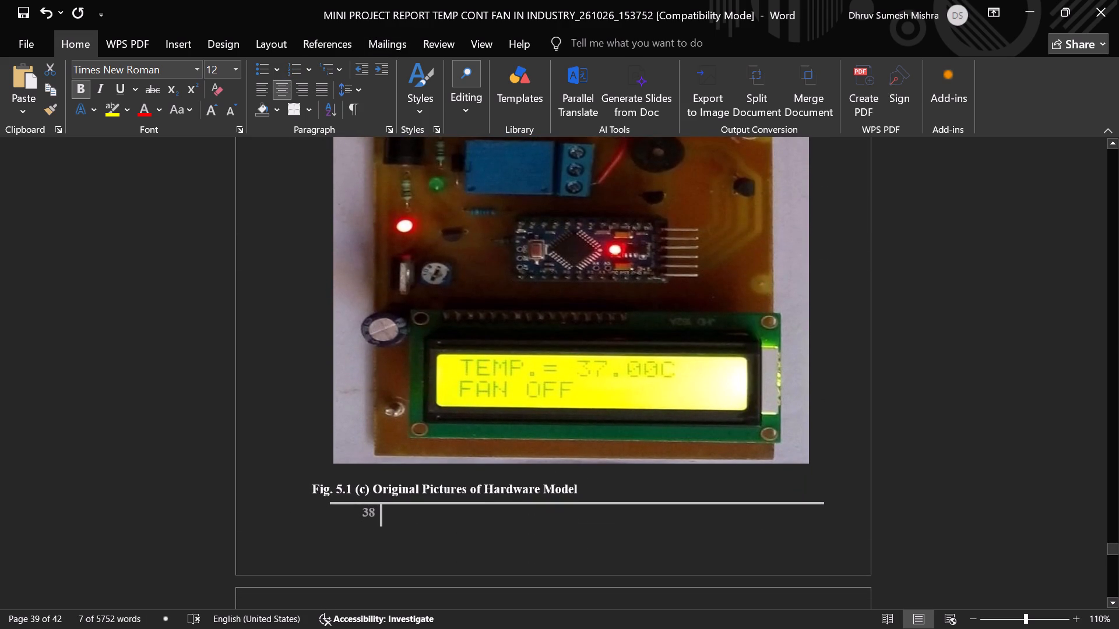
left_click_drag(308, 487, 566, 476)
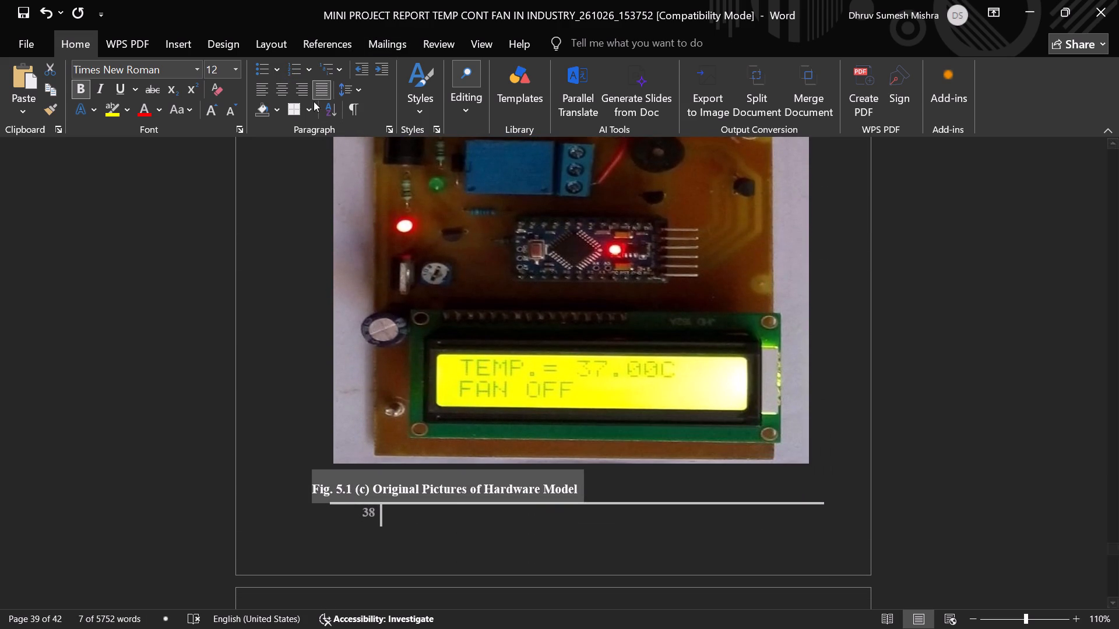
left_click(290, 89)
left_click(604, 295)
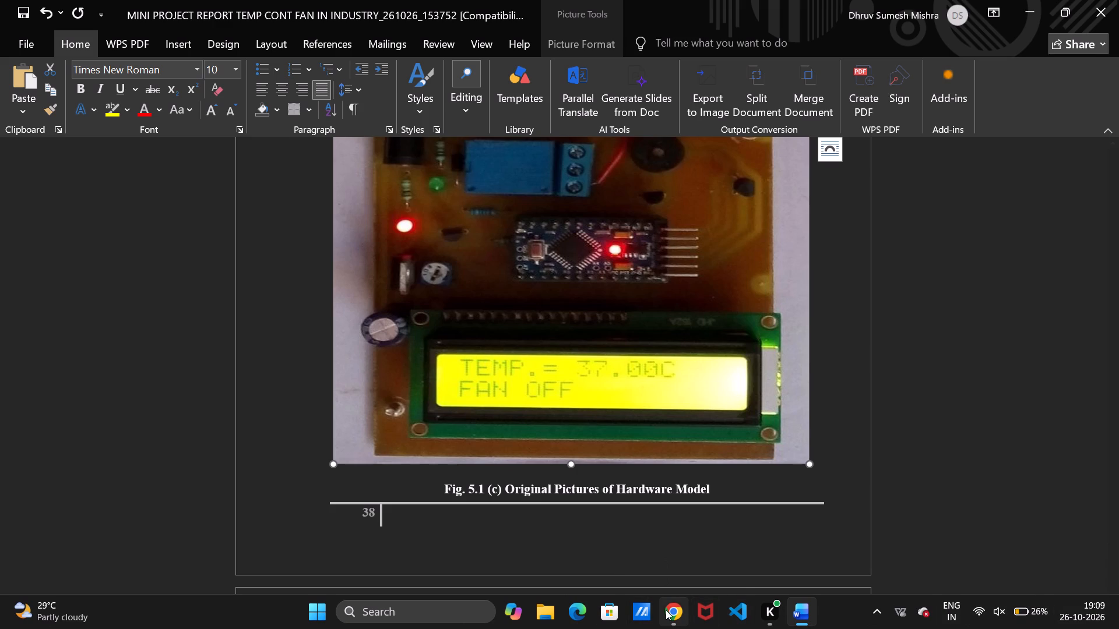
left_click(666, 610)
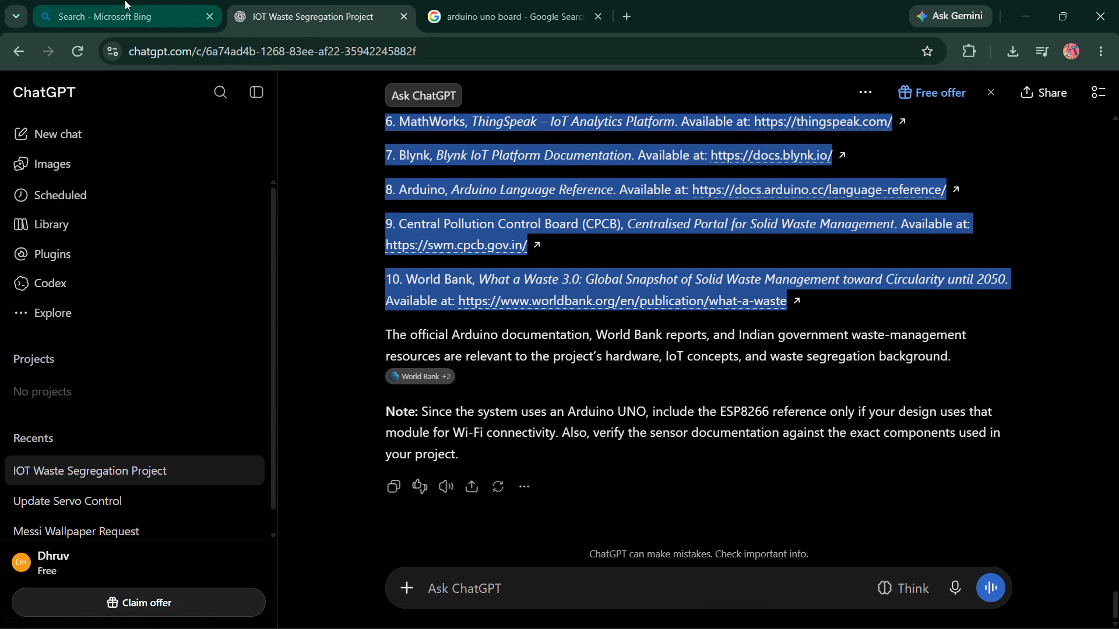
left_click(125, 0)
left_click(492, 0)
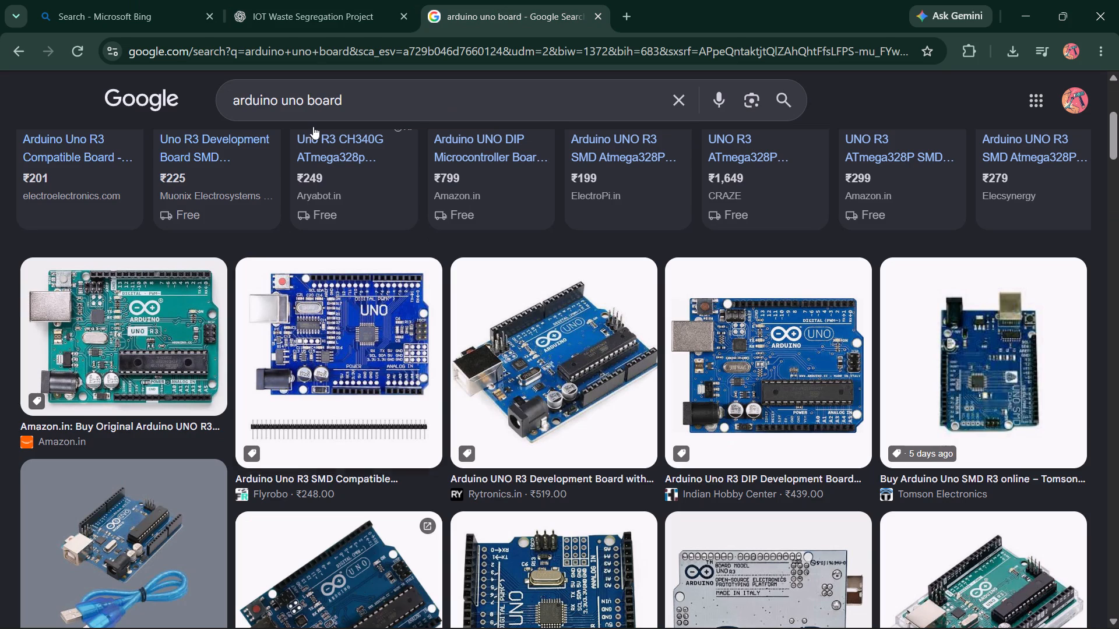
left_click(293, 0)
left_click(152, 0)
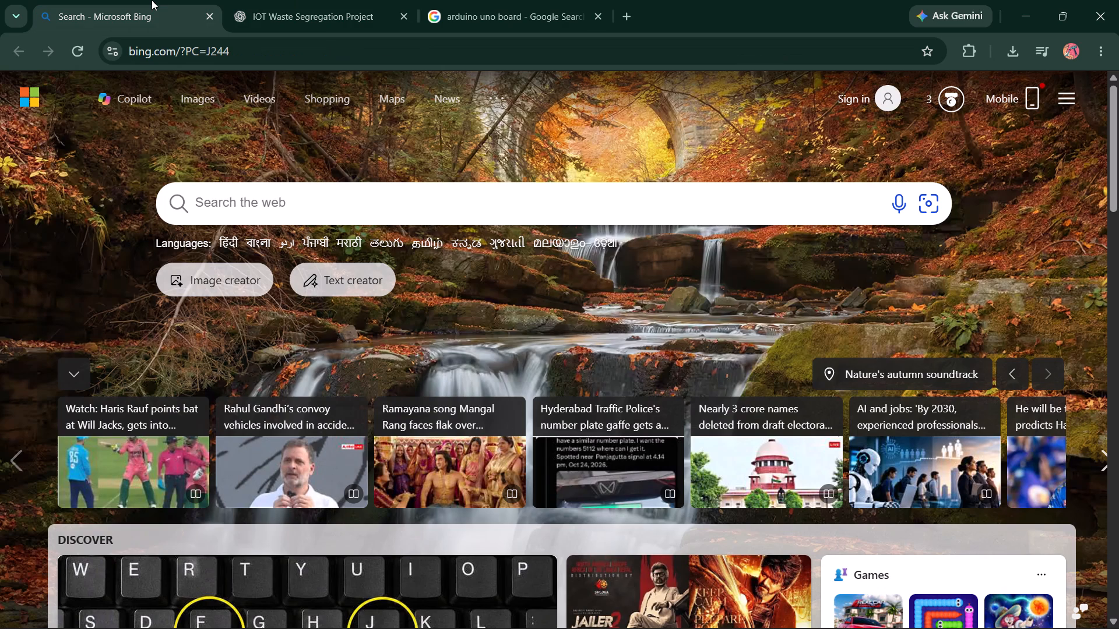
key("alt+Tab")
Centre the "CHAPTER 1" and "IoT Based Waste Segregation System –An Overview" text on the chapter 1 title page.
scroll(425, 303, "up", 20)
scroll(425, 303, "up", 5)
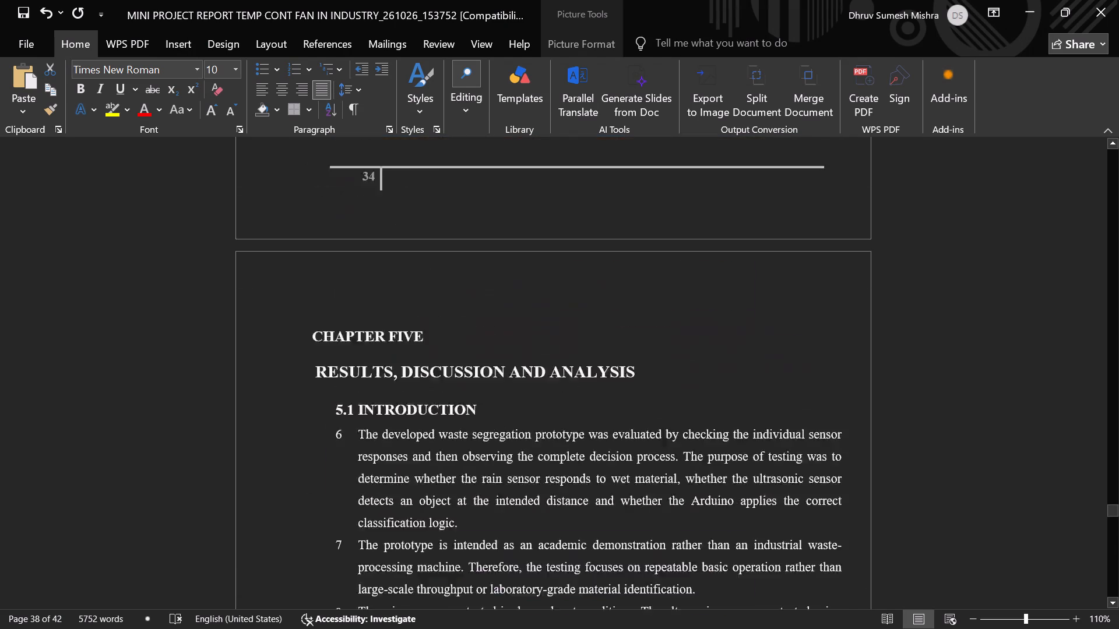
scroll(425, 303, "up", 20)
scroll(425, 303, "up", 15)
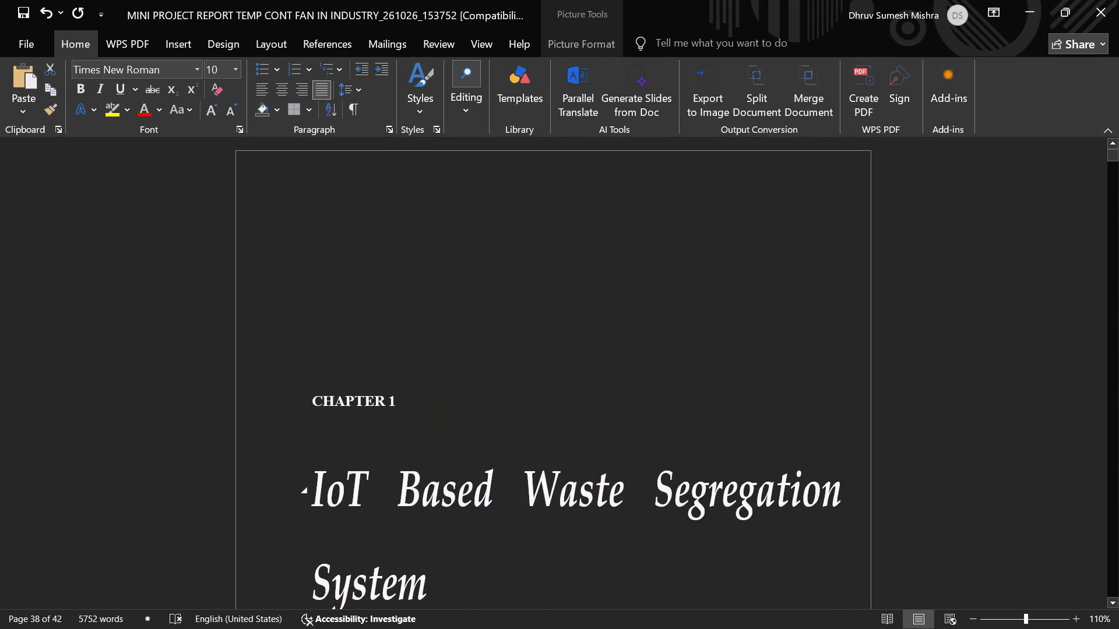
left_click_drag(297, 380, 492, 603)
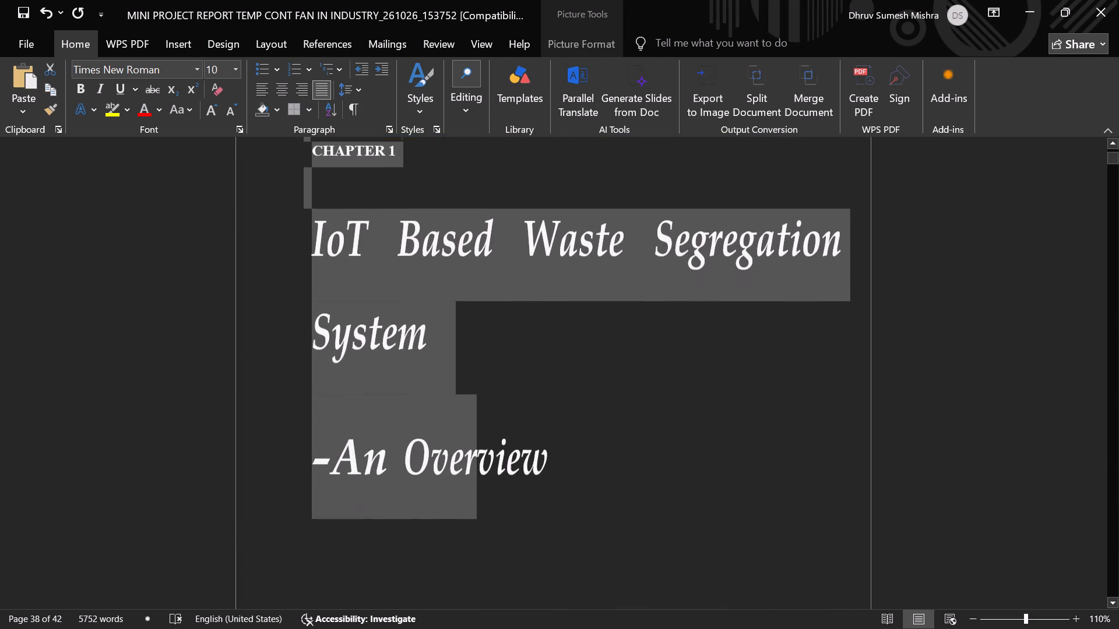
left_click_drag(492, 603, 561, 471)
left_click(281, 86)
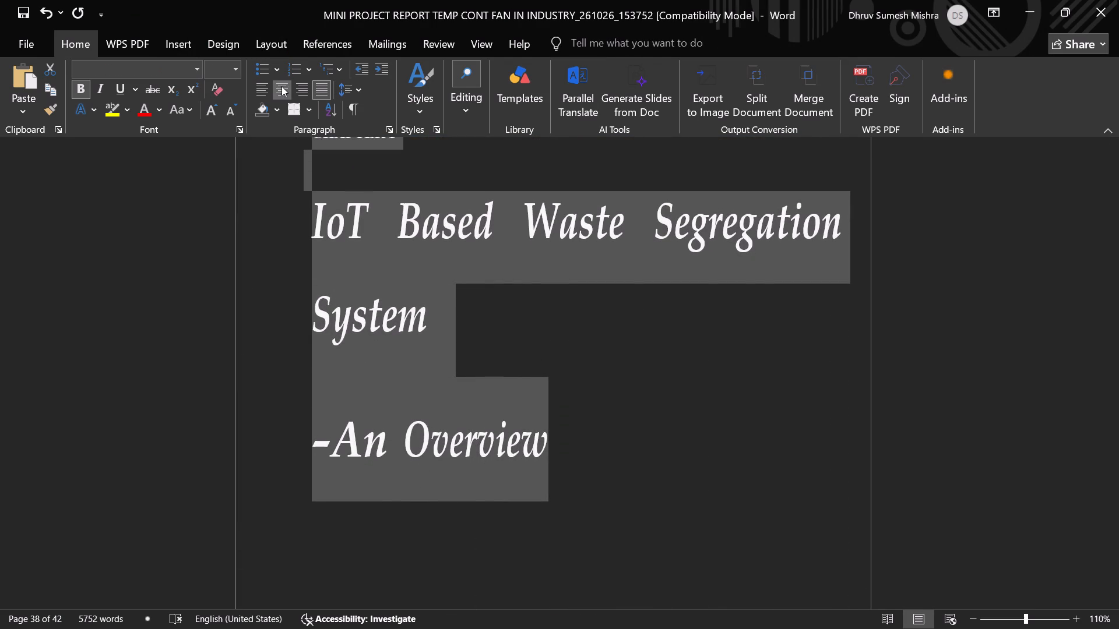
Centre the "CHAPTER ONE" and "IOT BASED WASTE SEGREGATION SYSTEM – AN OVERVIEW" headings above section 1.1.
scroll(543, 239, "down", 2)
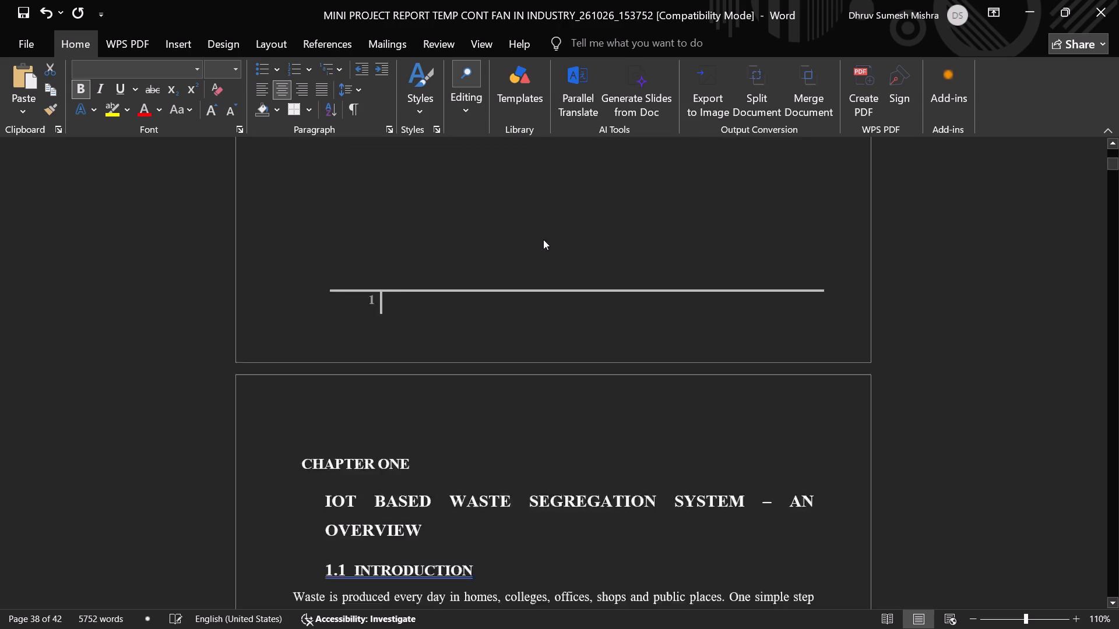
scroll(543, 239, "down", 1)
left_click_drag(299, 259, 312, 262)
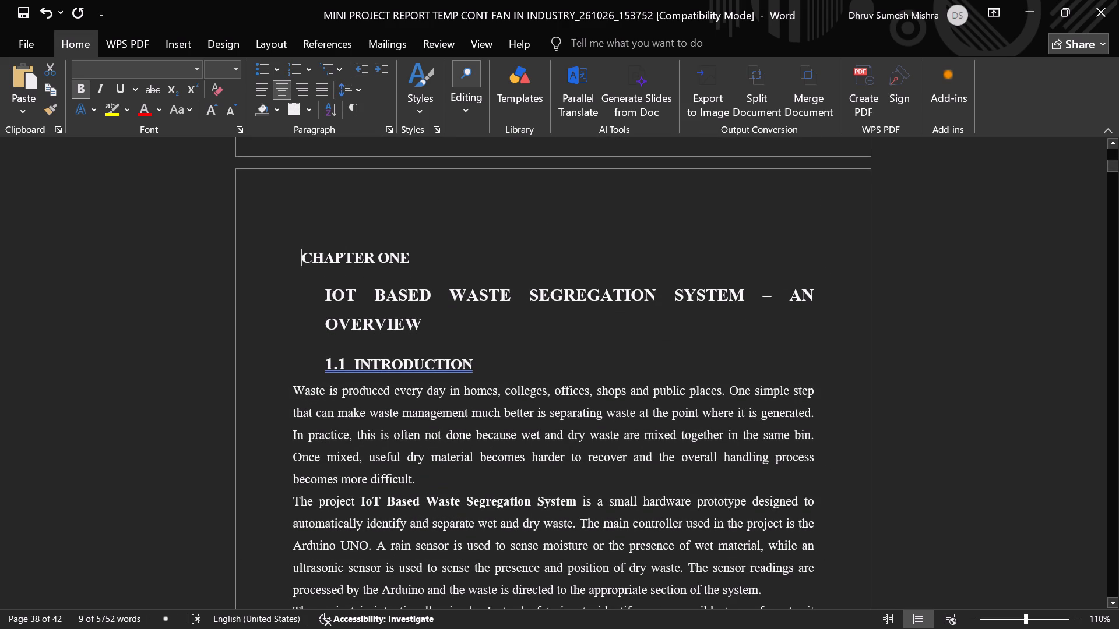
left_click_drag(312, 262, 418, 321)
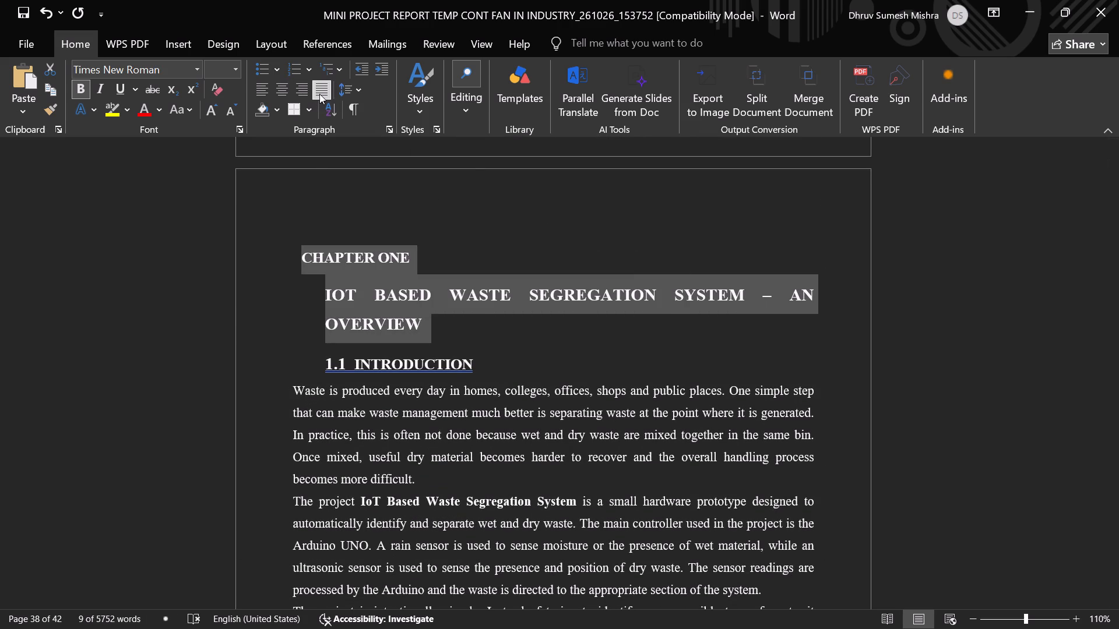
left_click(278, 89)
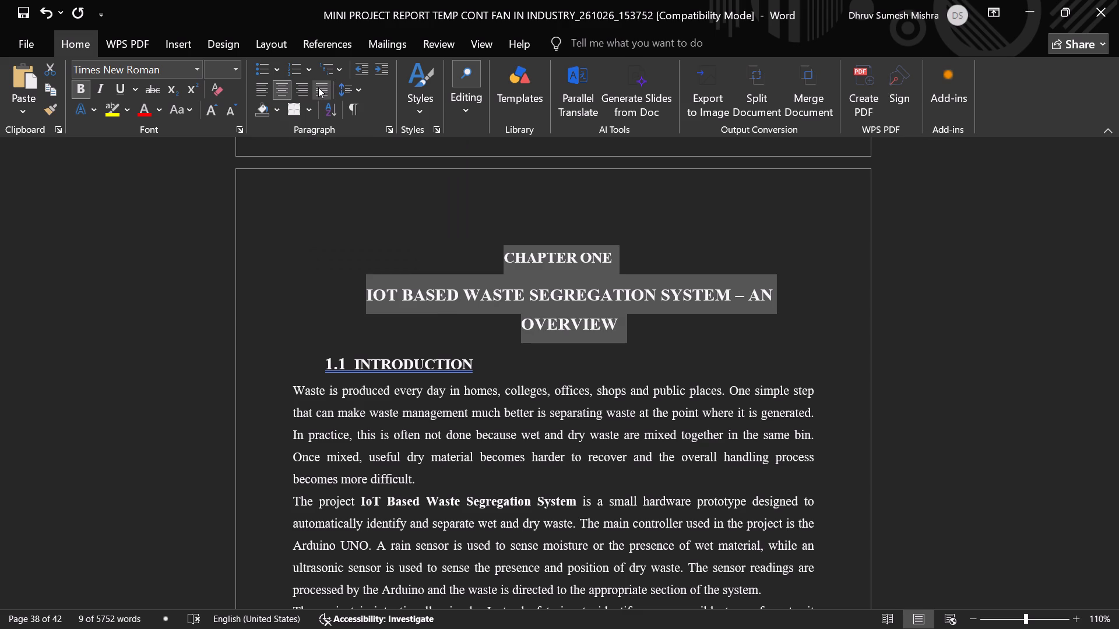
left_click(319, 87)
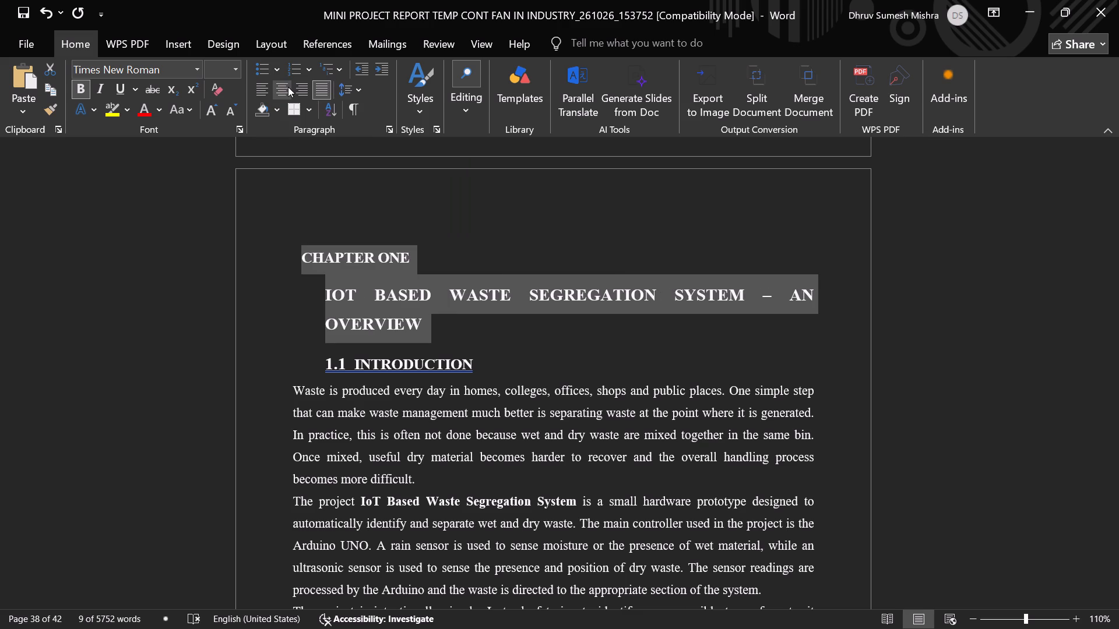
left_click(288, 87)
Remove the extra space after the number in the "1.1 INTRODUCTION" heading and clear the heading's indent so it aligns with the body text.
scroll(455, 195, "down", 1)
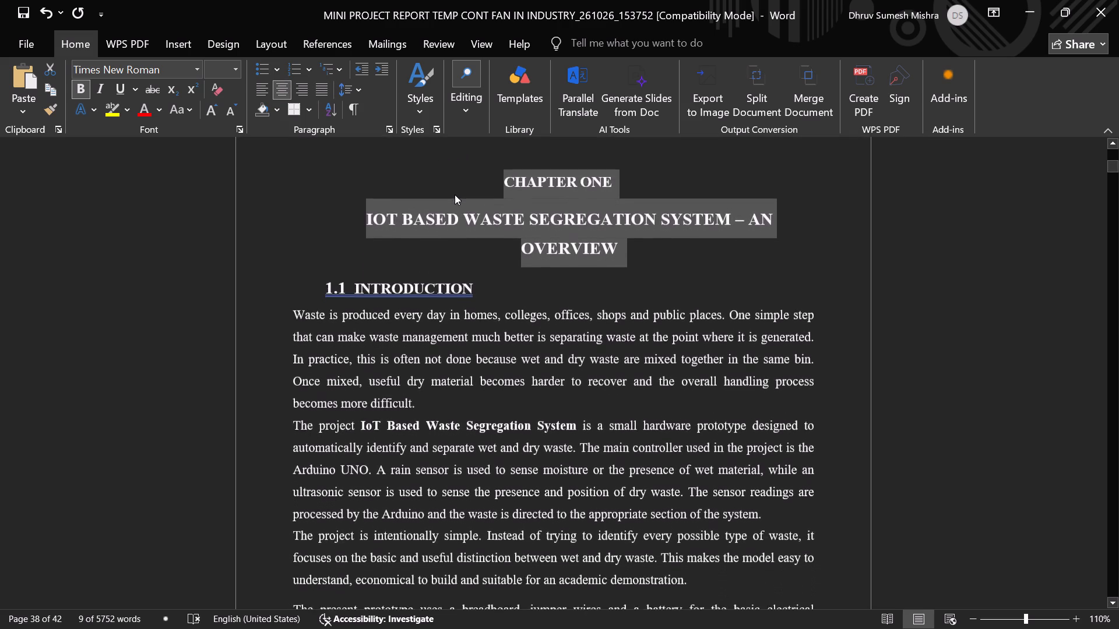
scroll(455, 195, "down", 1)
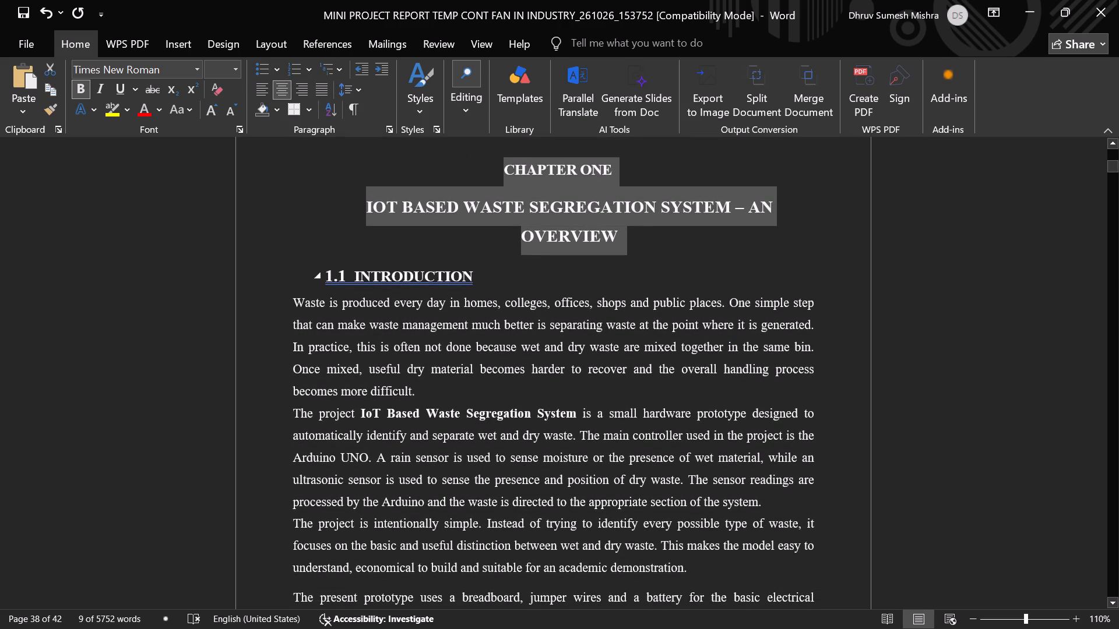
left_click(329, 280)
left_click(348, 280)
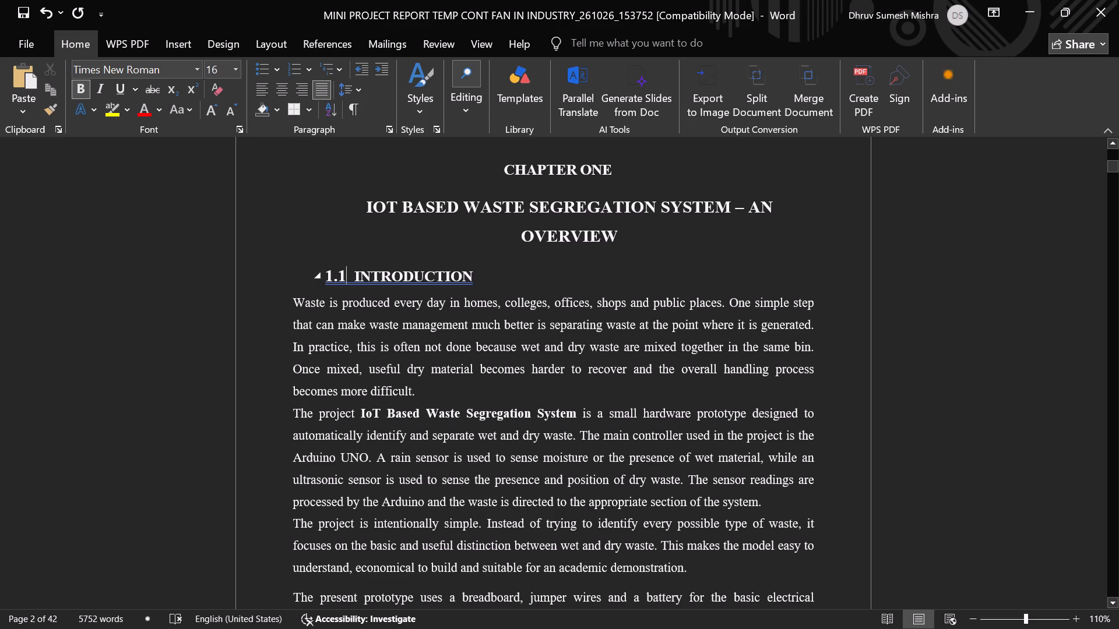
key("Right")
key("BackSpace")
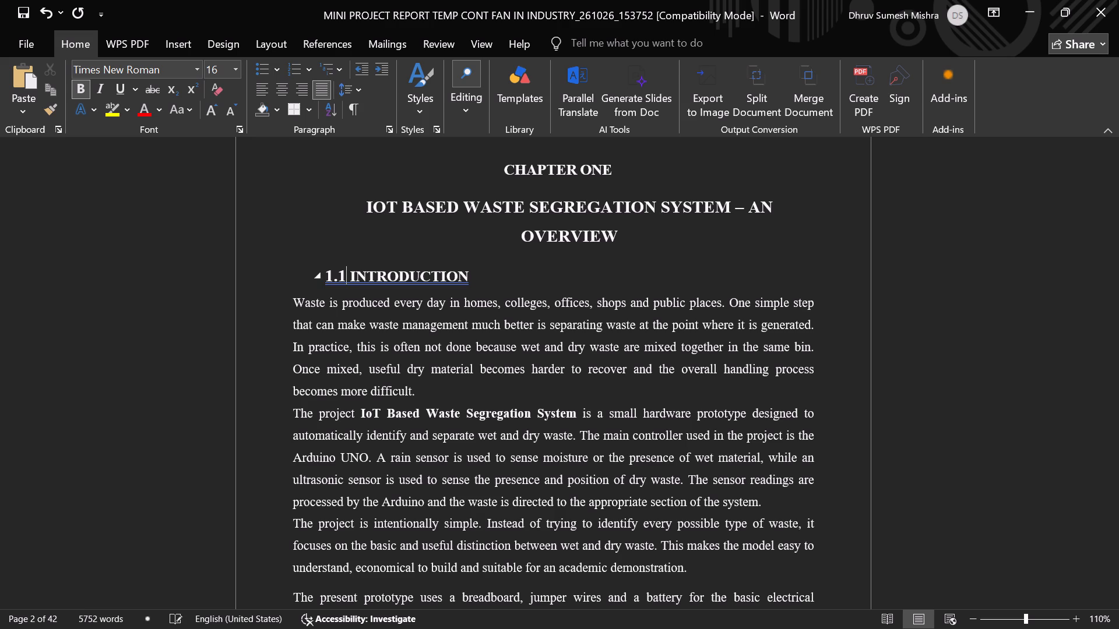
key("Left")
key("Left")
key("Left")
key("BackSpace")
key("BackSpace")
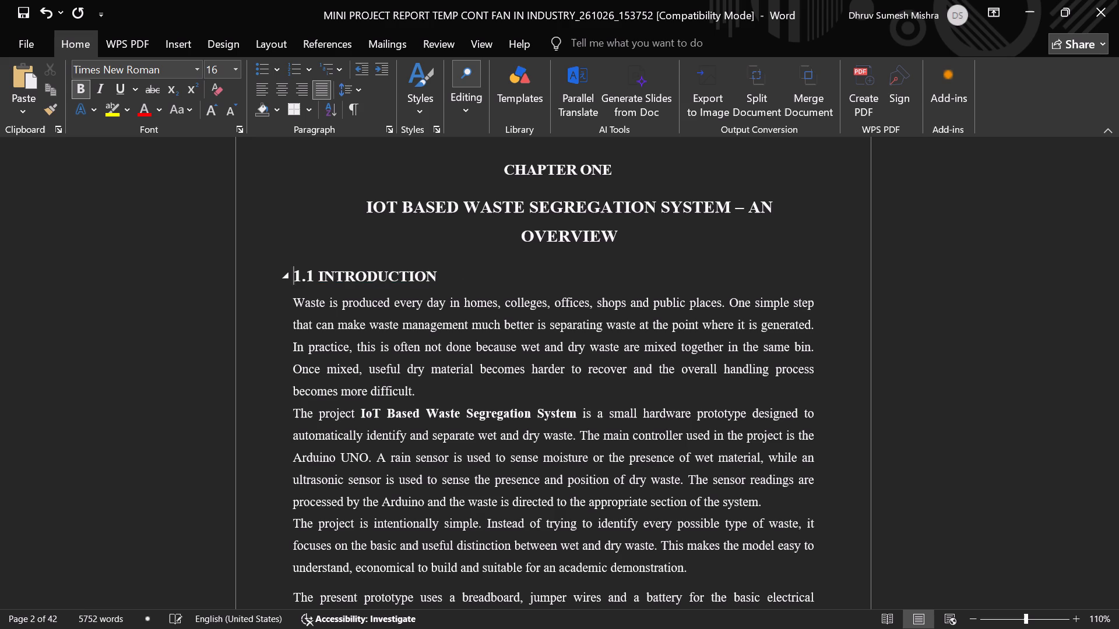
Centre the "CHAPTER 2" and "Technology Used" text on the chapter 2 title page.
scroll(348, 280, "down", 2)
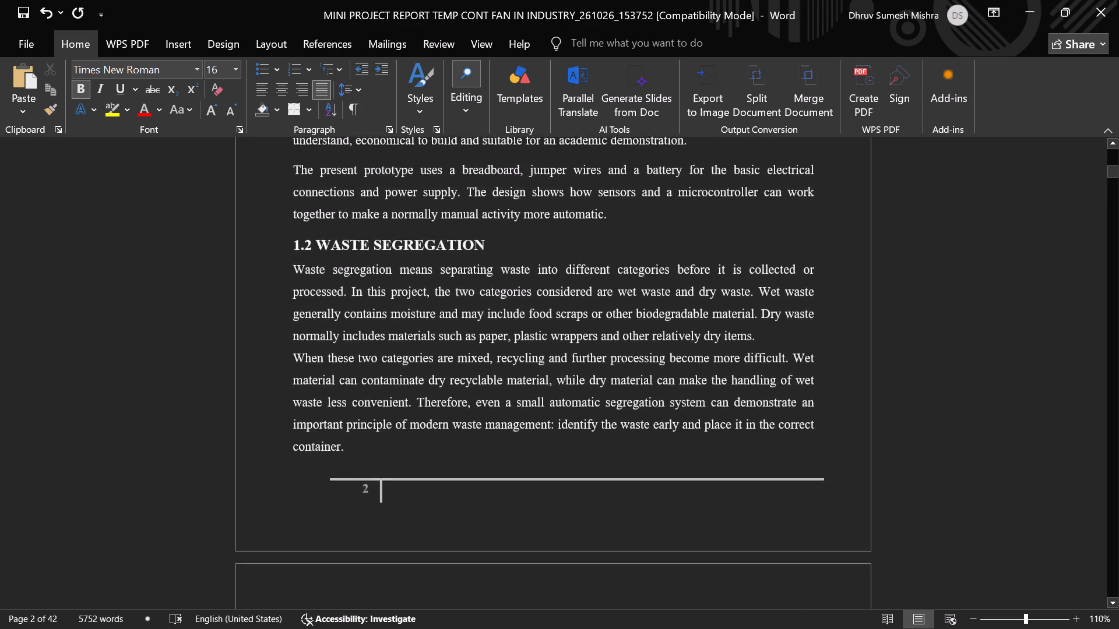
scroll(348, 280, "down", 2)
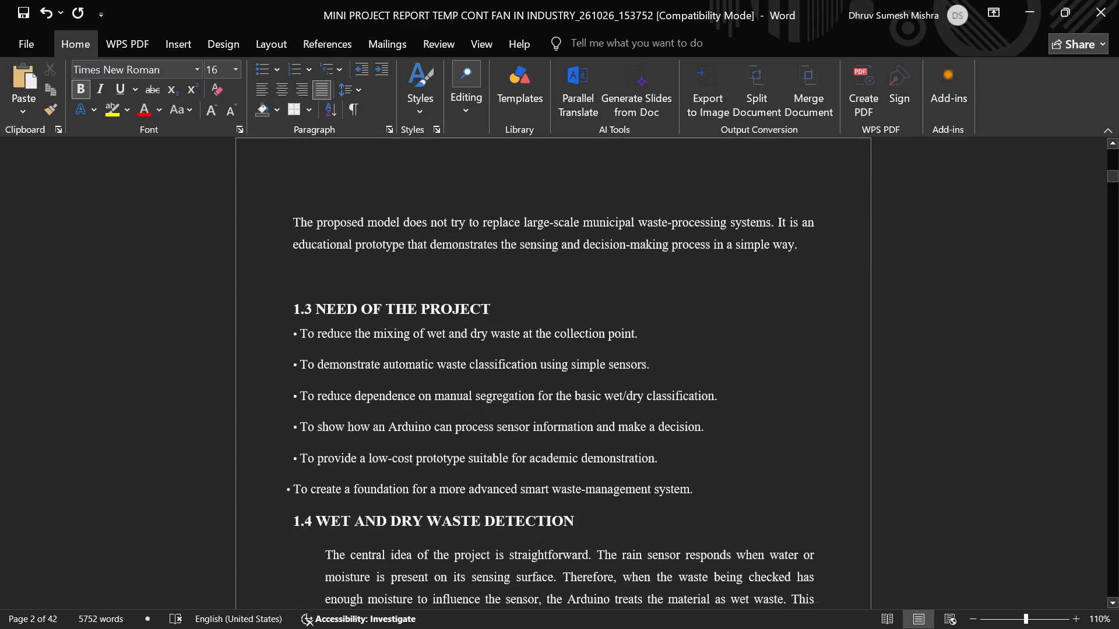
scroll(348, 280, "down", 1)
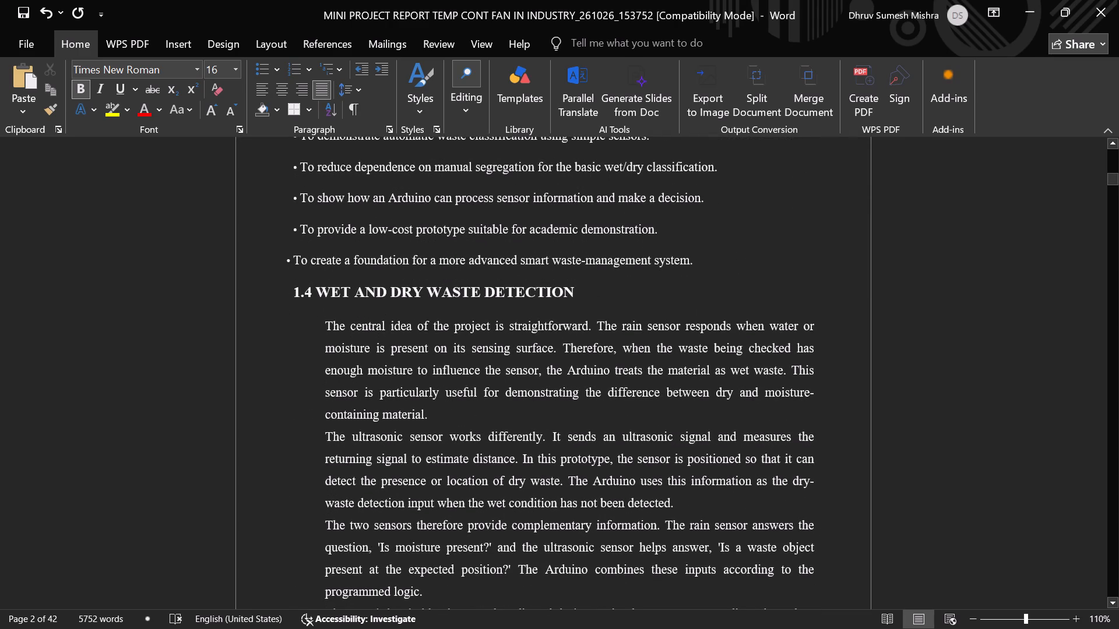
scroll(320, 325, "down", 3)
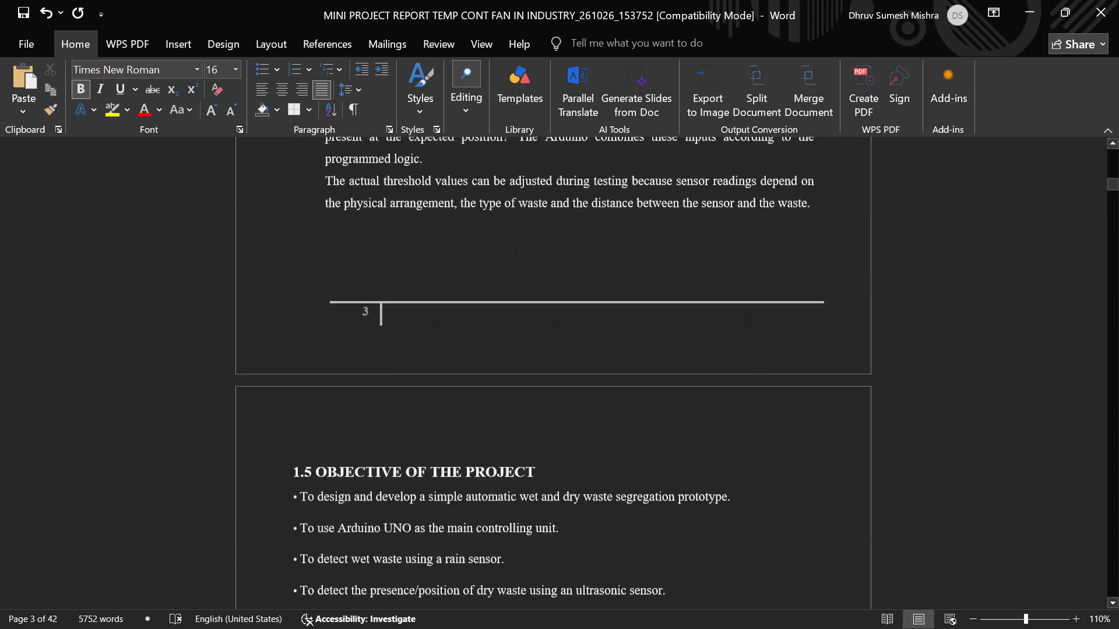
scroll(320, 325, "down", 4)
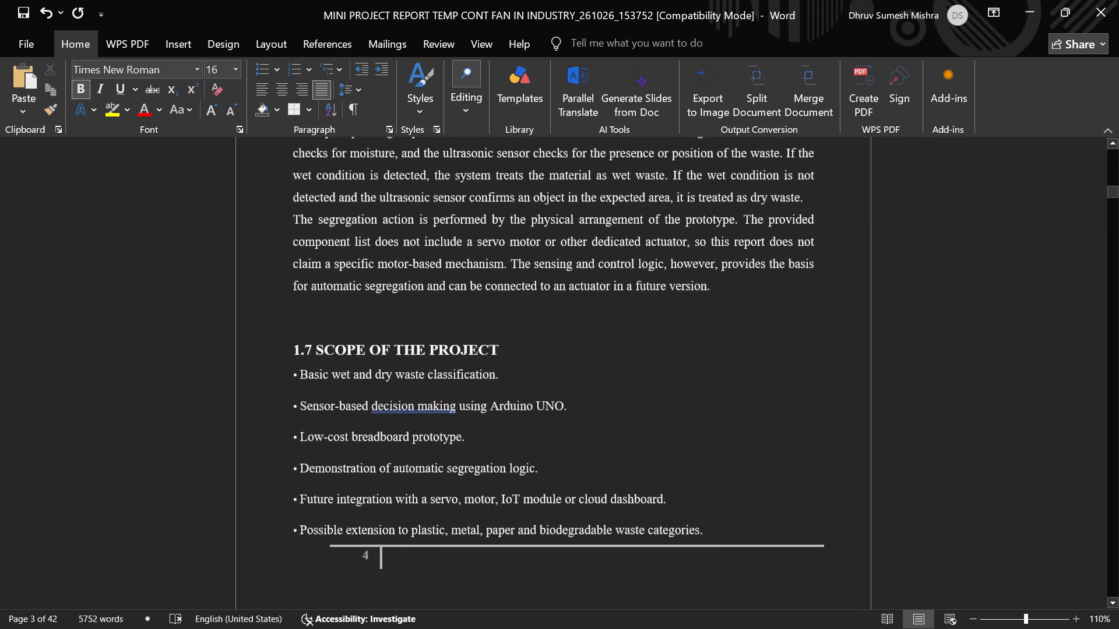
scroll(320, 325, "down", 3)
scroll(315, 254, "up", 1)
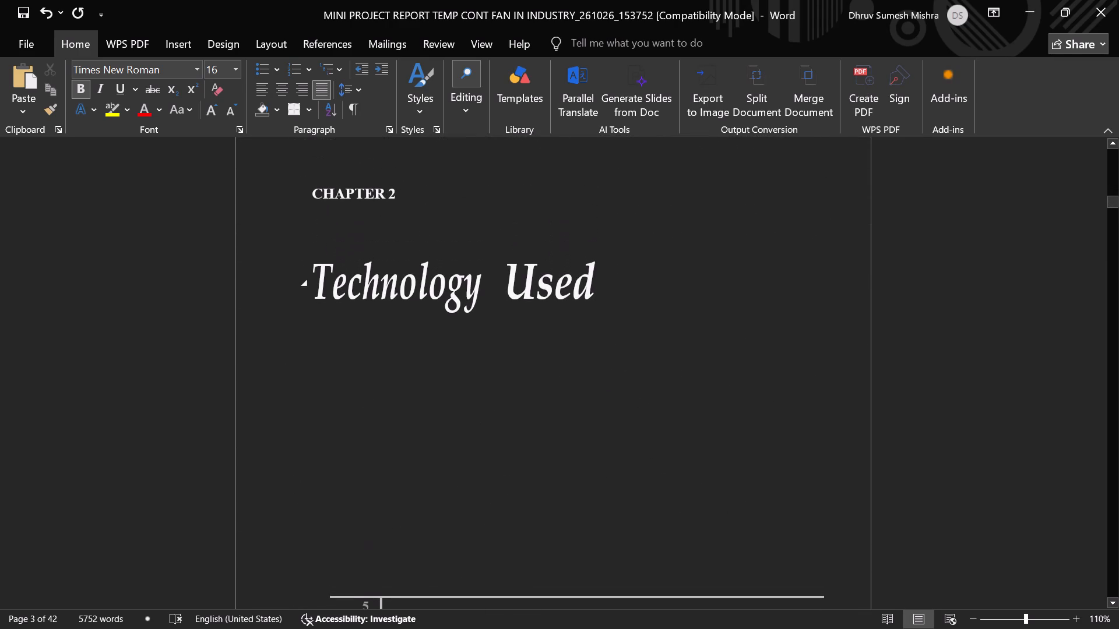
left_click_drag(310, 189, 557, 306)
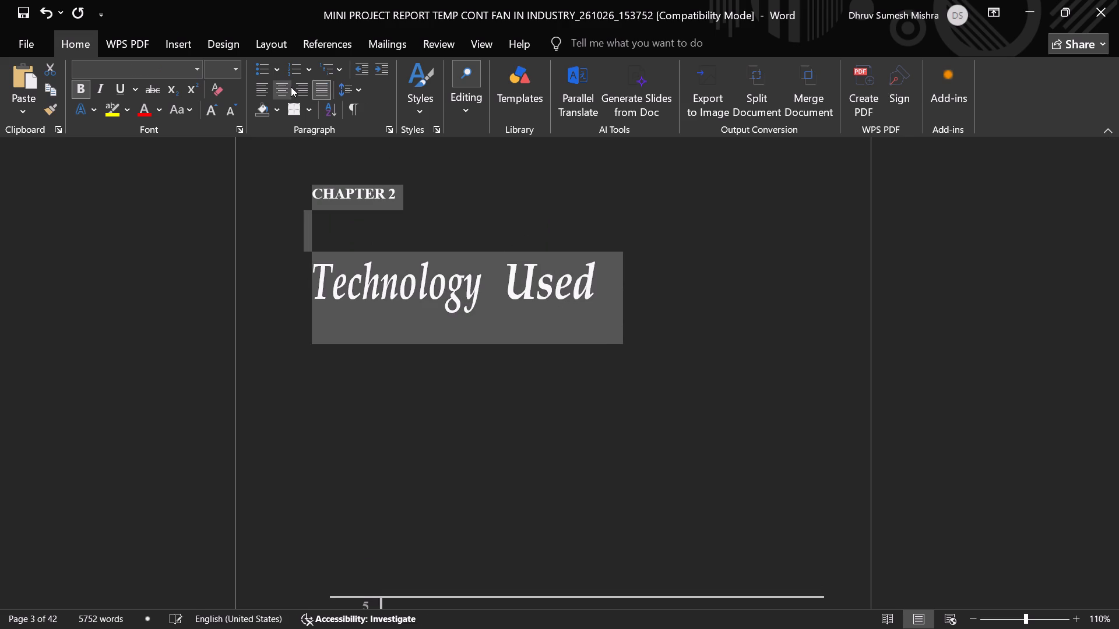
left_click(291, 87)
Centre the "CHAPTER TWO" and "TECHNOLOGY USED" headings above section 2.1.
scroll(518, 275, "down", 3)
scroll(518, 275, "up", 1)
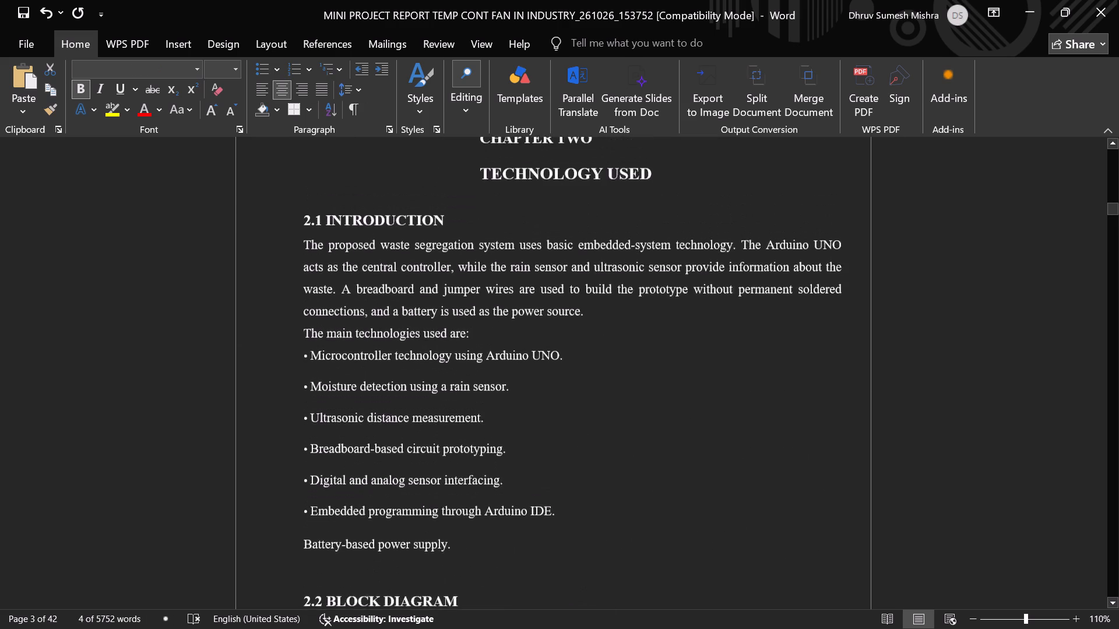
scroll(518, 275, "up", 1)
left_click_drag(476, 189, 648, 227)
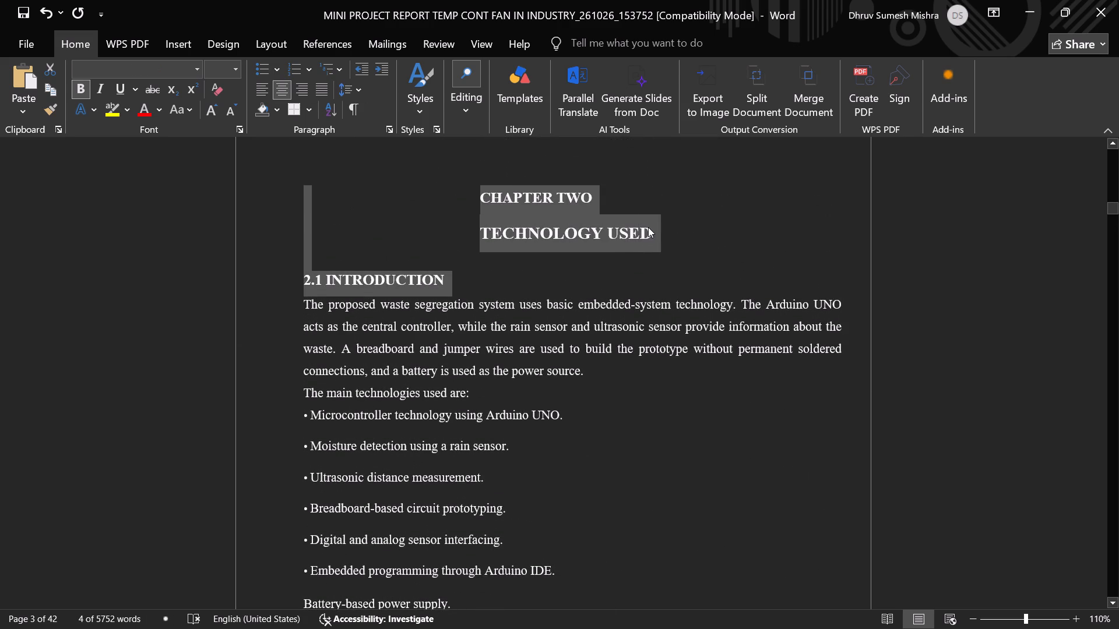
left_click_drag(648, 227, 662, 219)
left_click_drag(611, 169, 483, 186)
left_click(464, 186)
left_click_drag(479, 199, 607, 236)
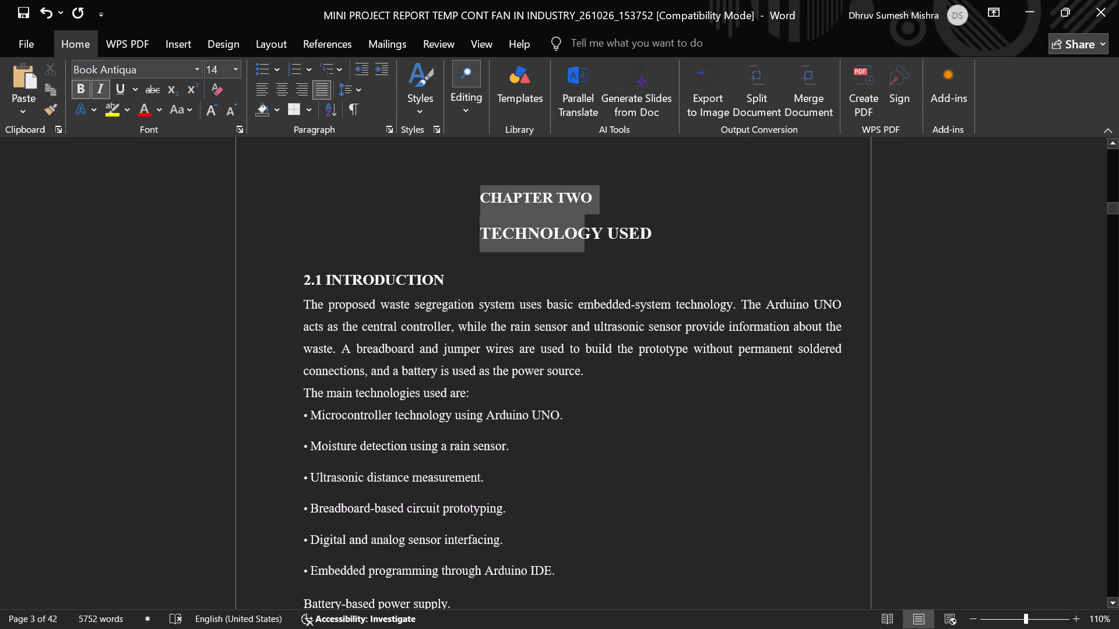
left_click_drag(607, 236, 656, 241)
left_click(291, 82)
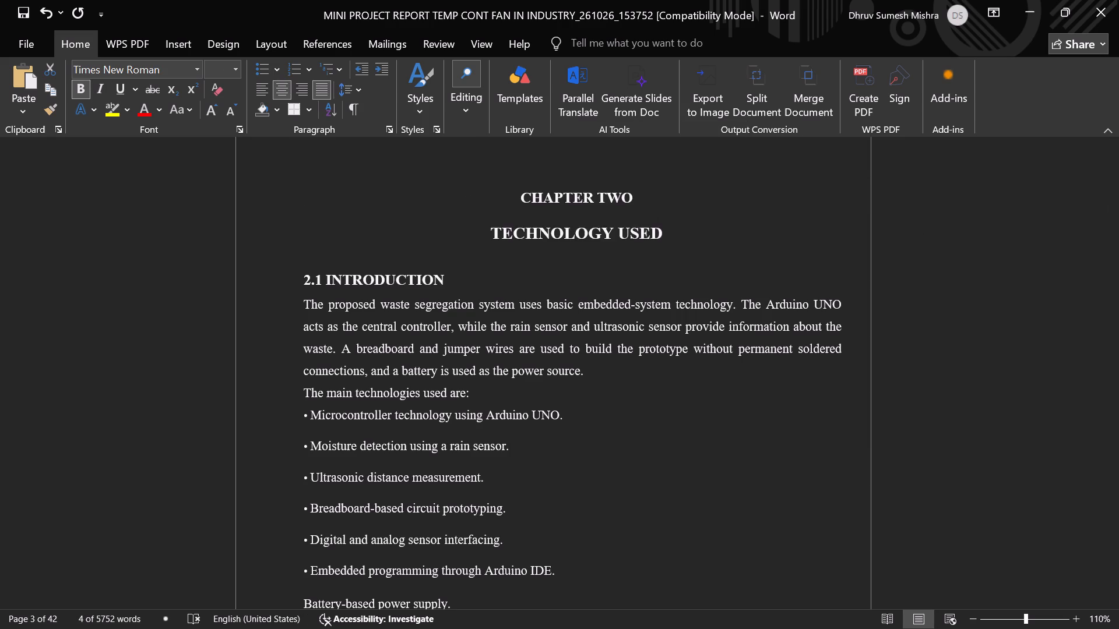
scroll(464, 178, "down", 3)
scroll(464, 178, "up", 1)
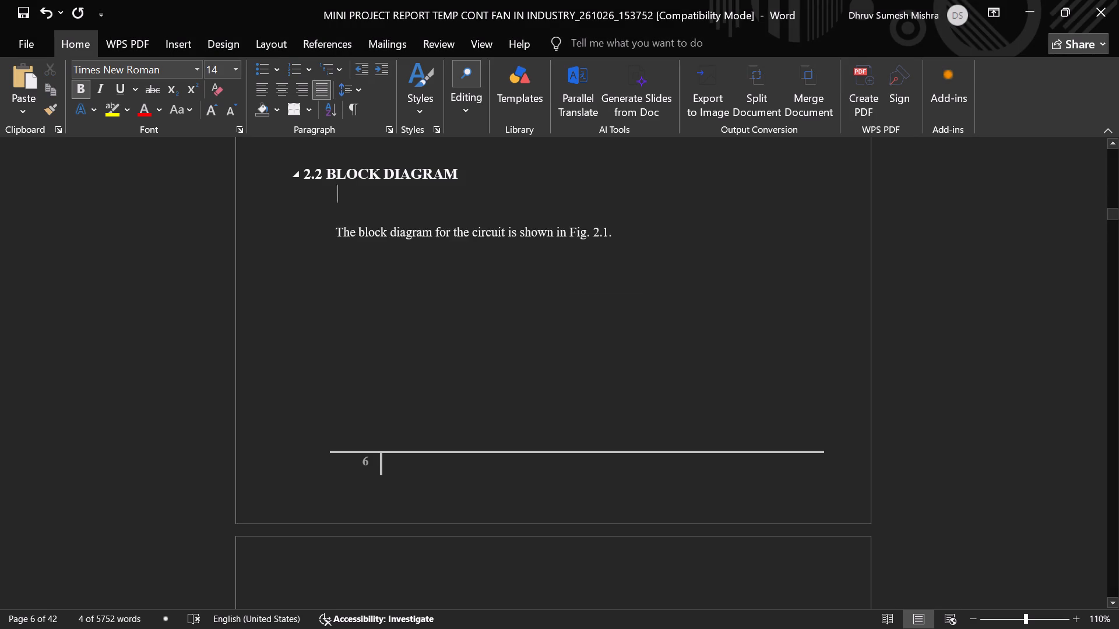
Add blank lines under the "2.2 BLOCK DIAGRAM" heading and insert the "Arduino Uno Waste Segregation Block Diagram" picture from Downloads there.
key("Return")
key("Return")
key("BackSpace")
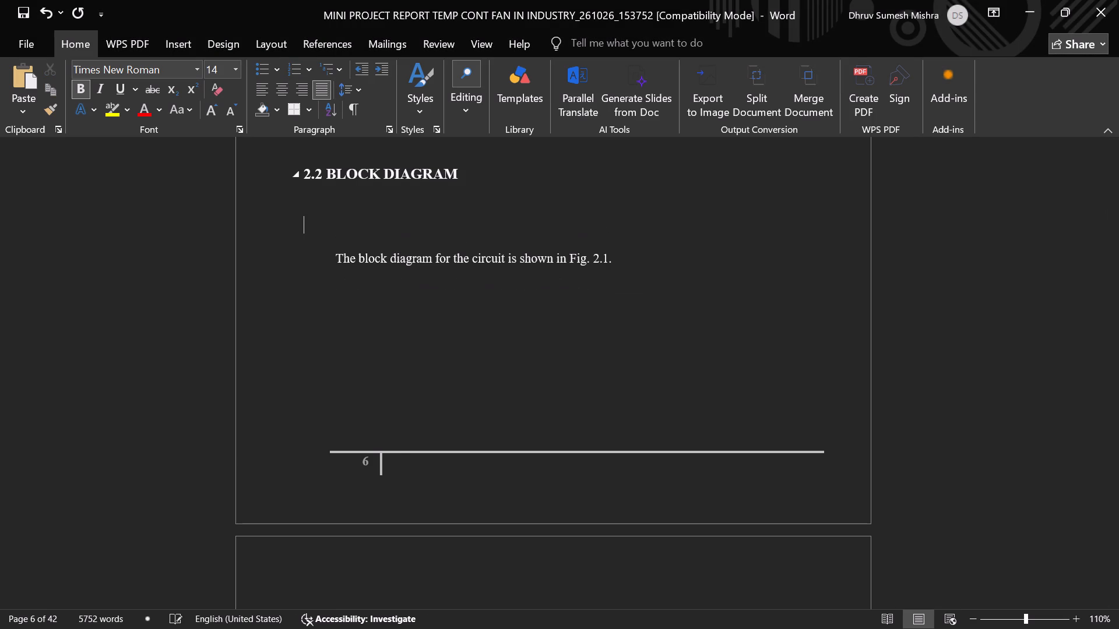
left_click(167, 38)
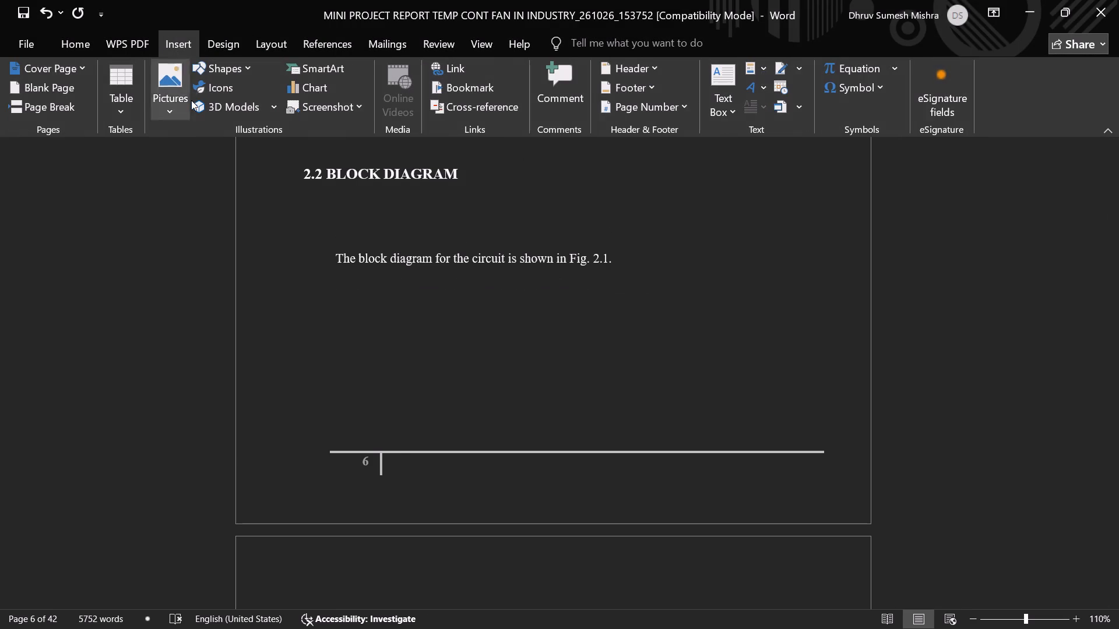
left_click(167, 75)
left_click(188, 151)
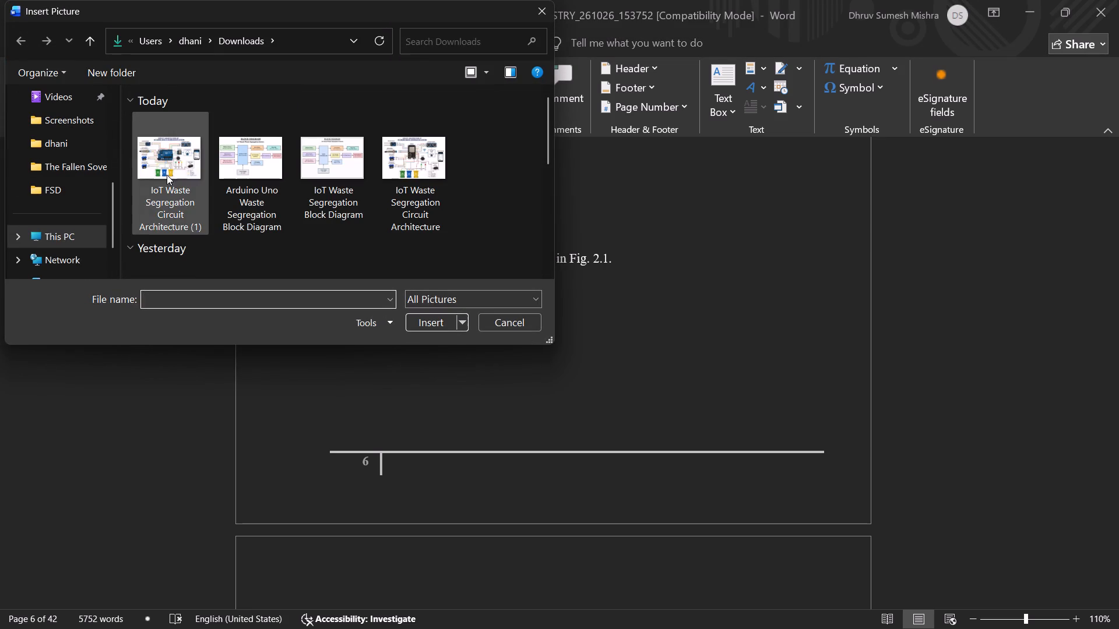
double_click(245, 195)
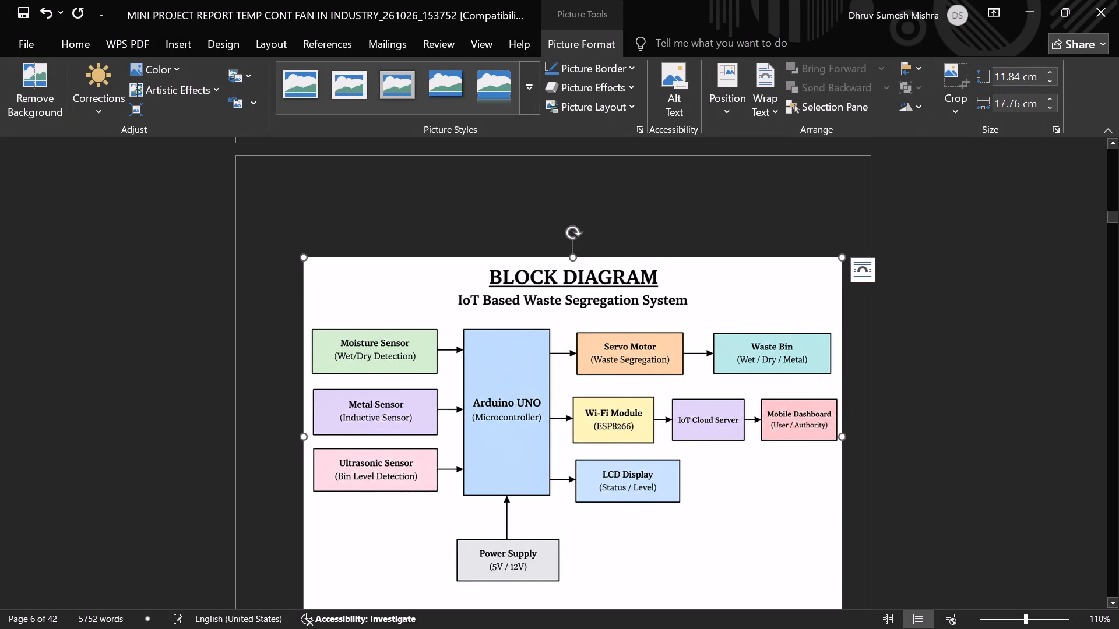
Shrink the block diagram picture to about 7.58 cm by 11.37 cm and move it up directly beneath the 2.2 heading.
scroll(730, 559, "down", 1)
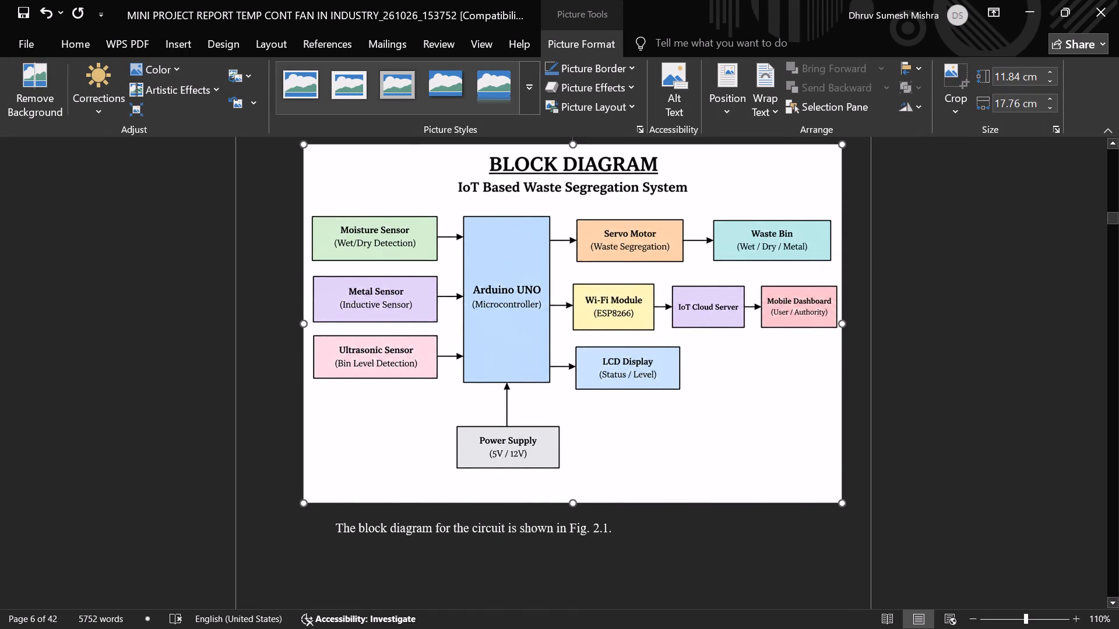
left_click_drag(843, 503, 706, 398)
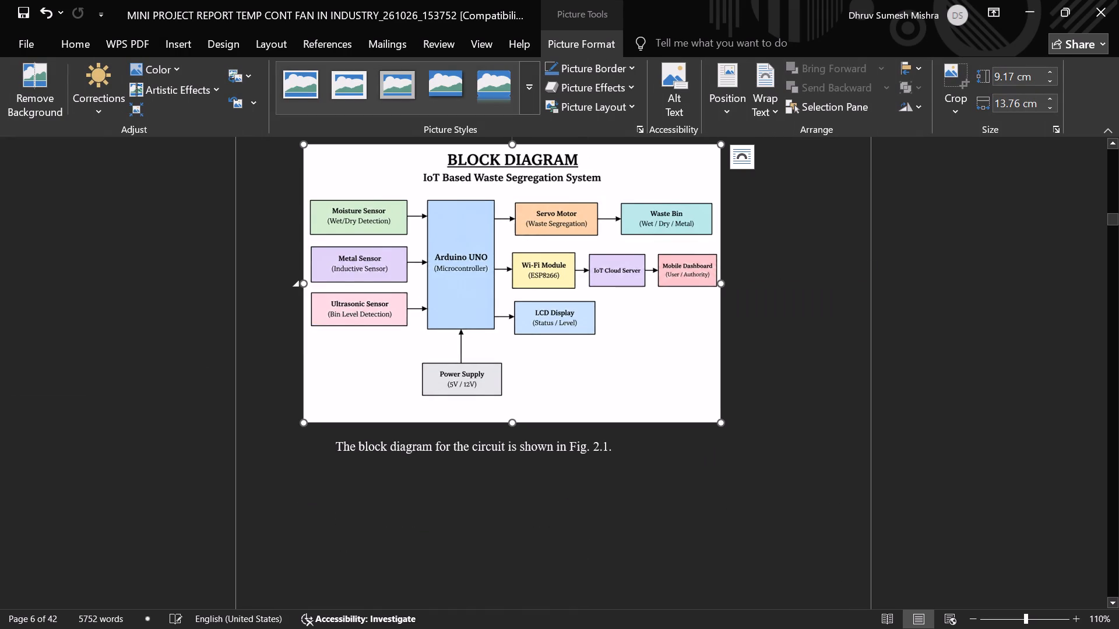
left_click_drag(307, 420, 376, 374)
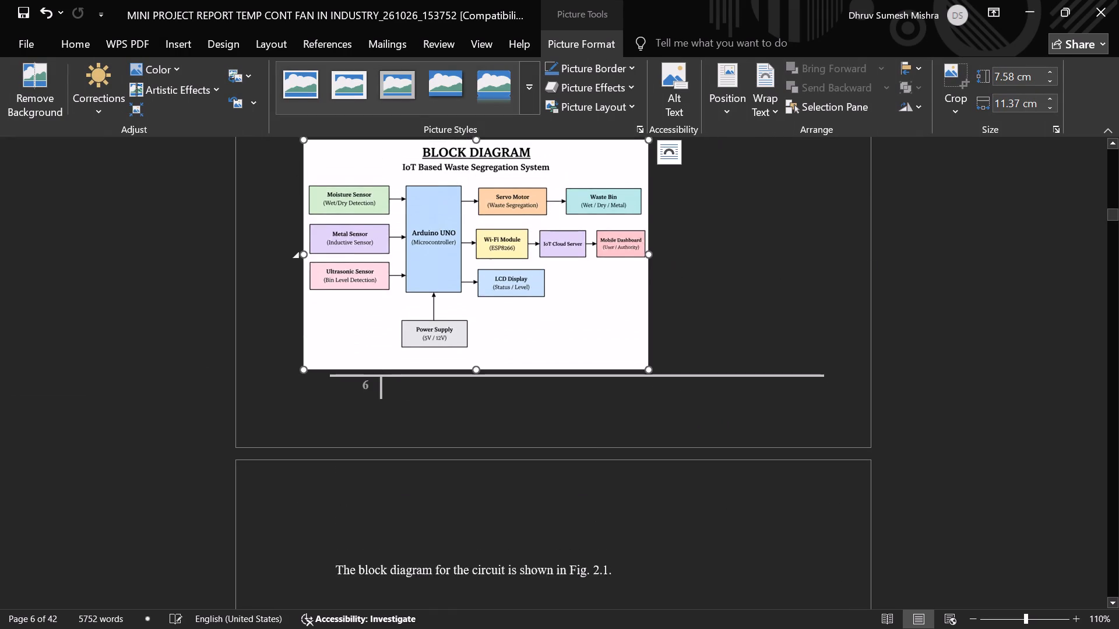
scroll(393, 306, "up", 1)
left_click_drag(432, 284, 508, 256)
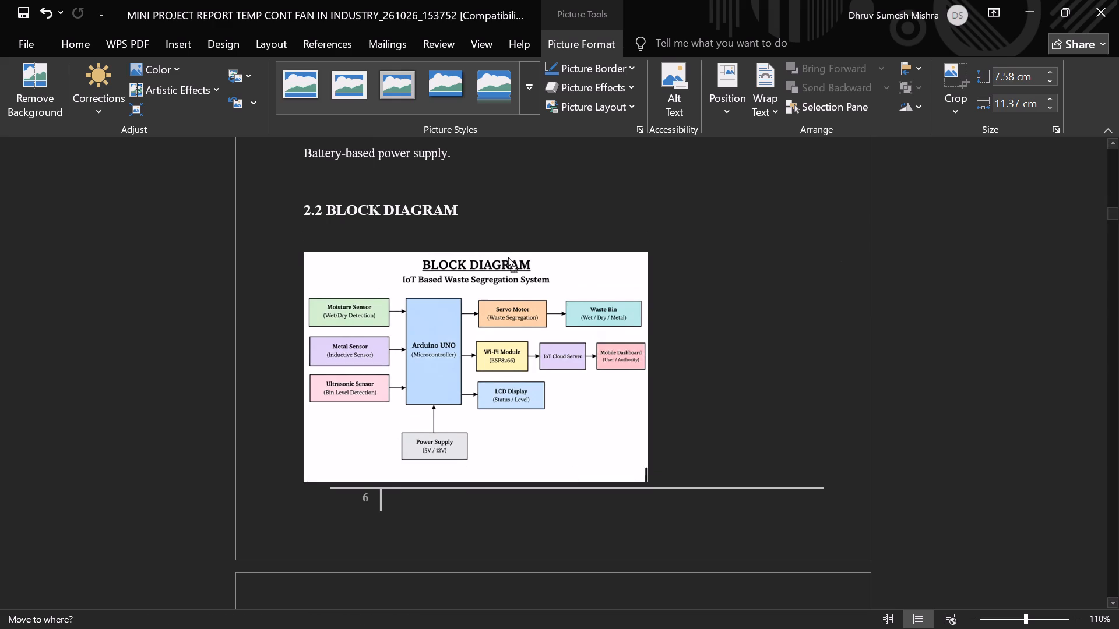
left_click_drag(508, 256, 519, 249)
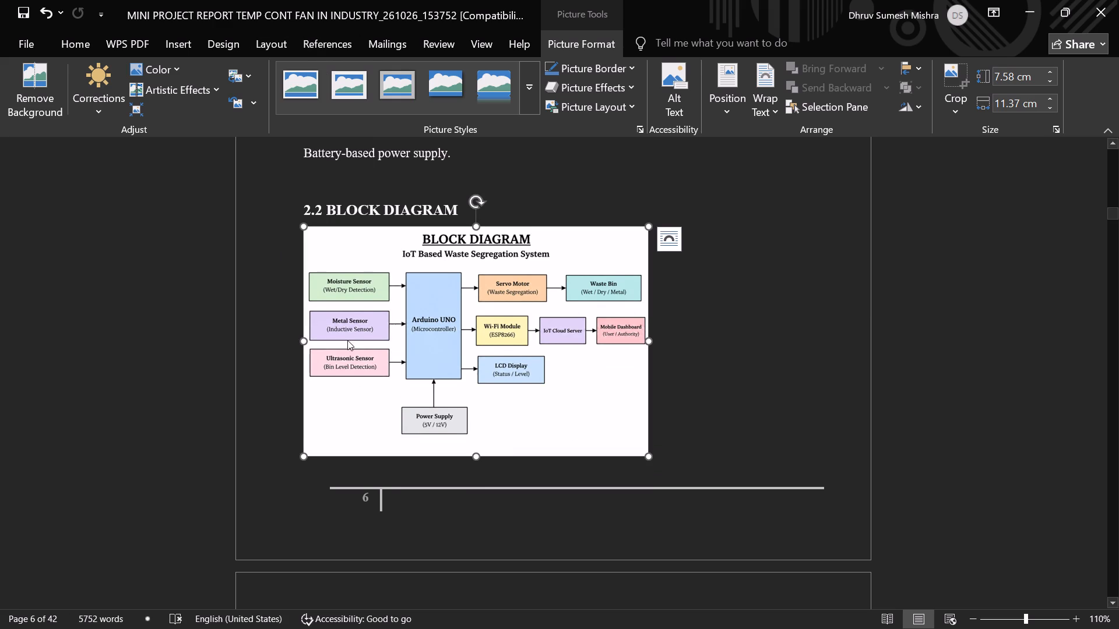
Remove the indent and blank space before "The block diagram for the circuit is shown in Fig. 2.1." so it sits directly below the picture.
scroll(376, 419, "down", 1)
left_click(337, 511)
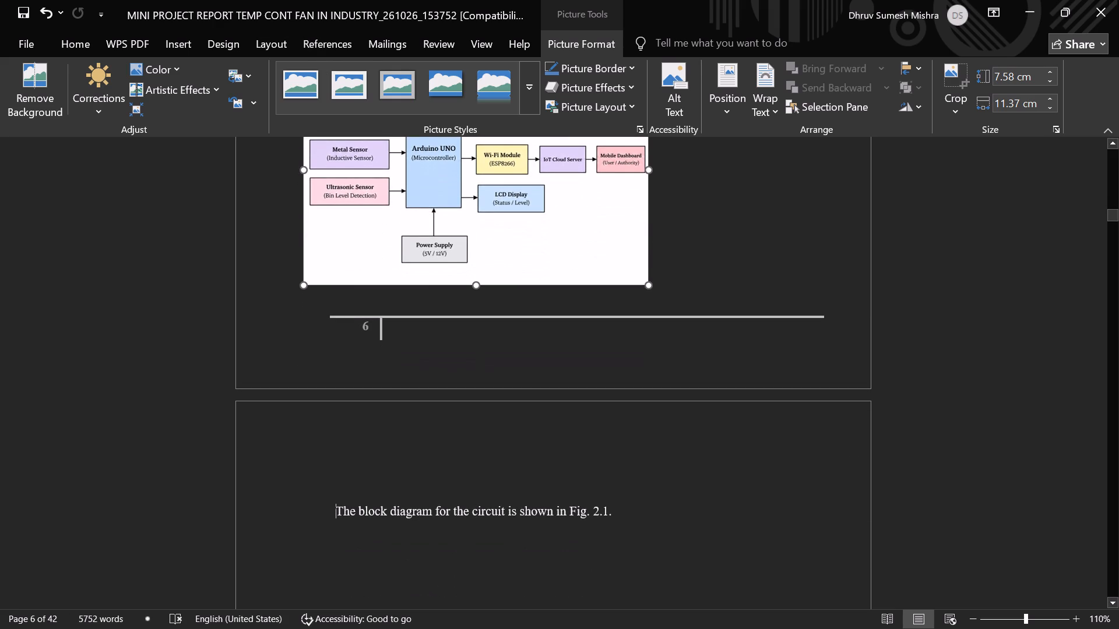
key("BackSpace")
key("BackSpace")
key("BackSpace")
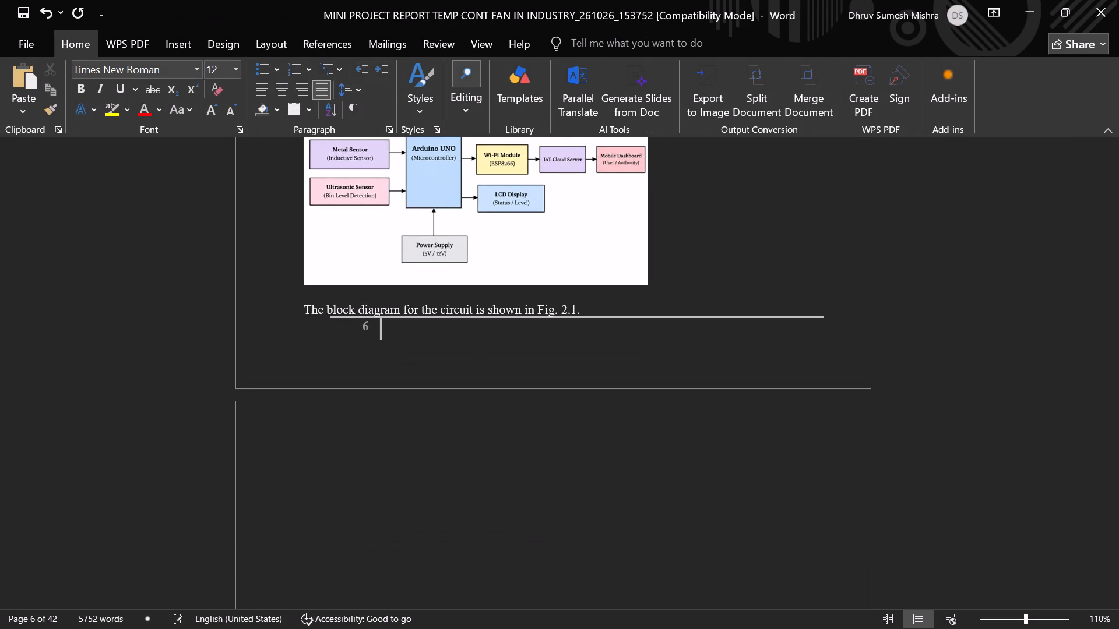
key("ctrl+z")
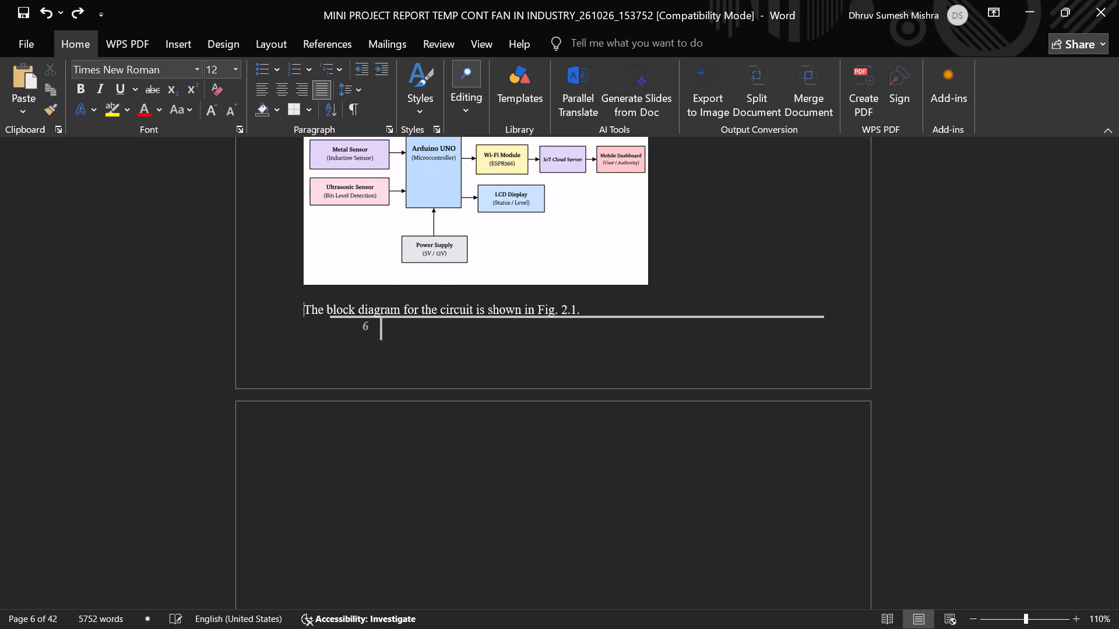
Centre the Fig. 2.1 sentence and the block diagram picture above it.
left_click(279, 91)
left_click(426, 200)
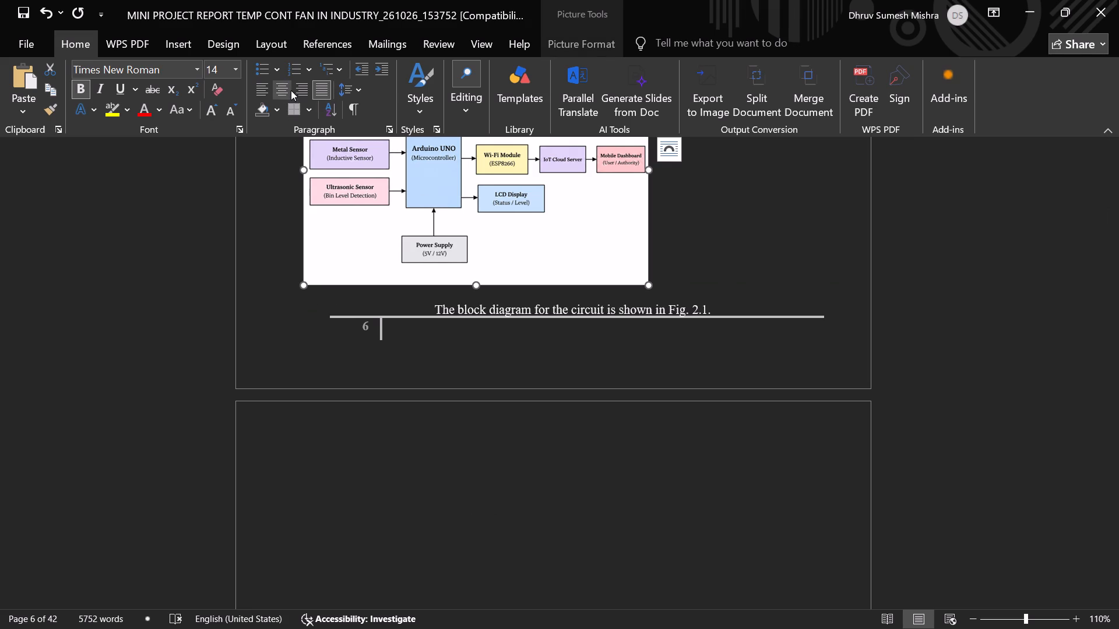
left_click(279, 89)
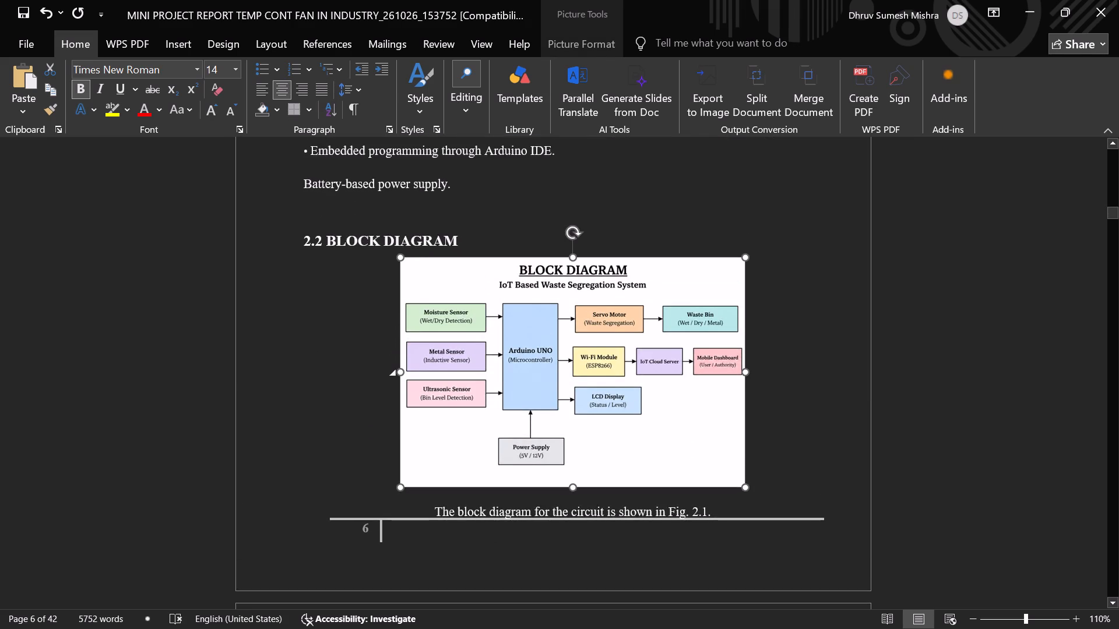
Review the layout around the inserted block diagram and the following pages down to the "2.2 COMPONENT LIST" section.
scroll(427, 352, "down", 2)
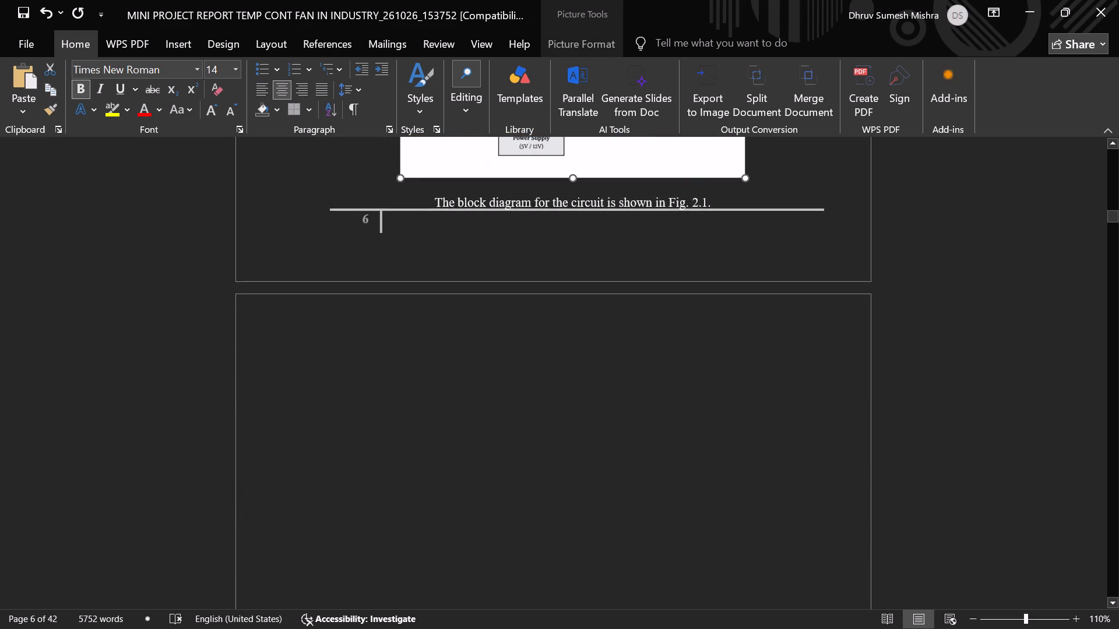
scroll(427, 352, "up", 1)
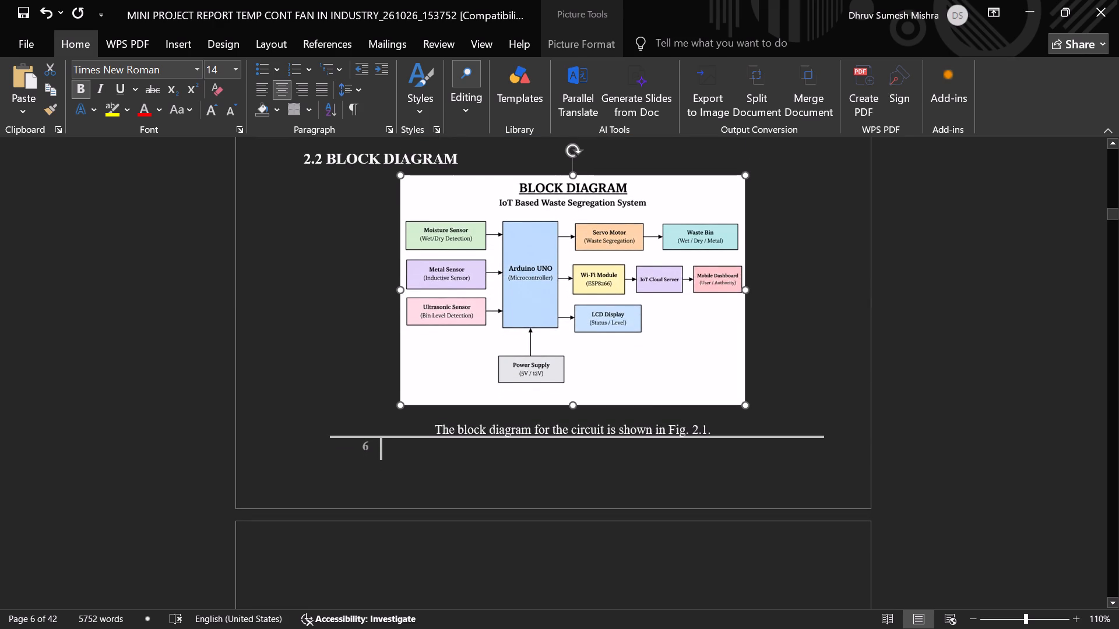
left_click(706, 423)
scroll(796, 240, "up", 1)
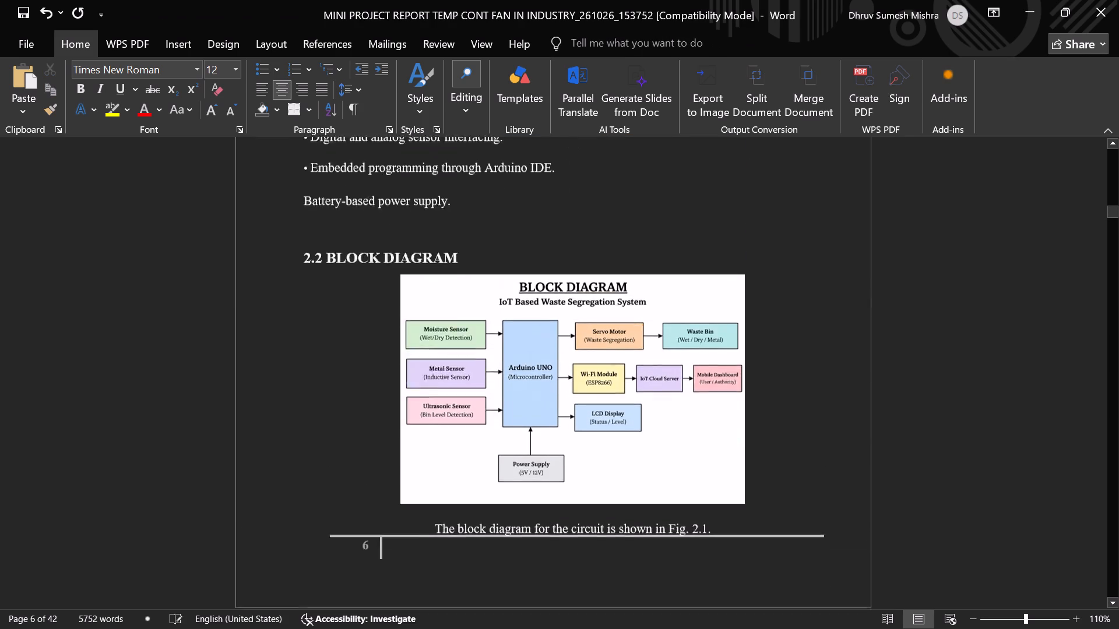
scroll(796, 240, "up", 3)
scroll(796, 240, "down", 2)
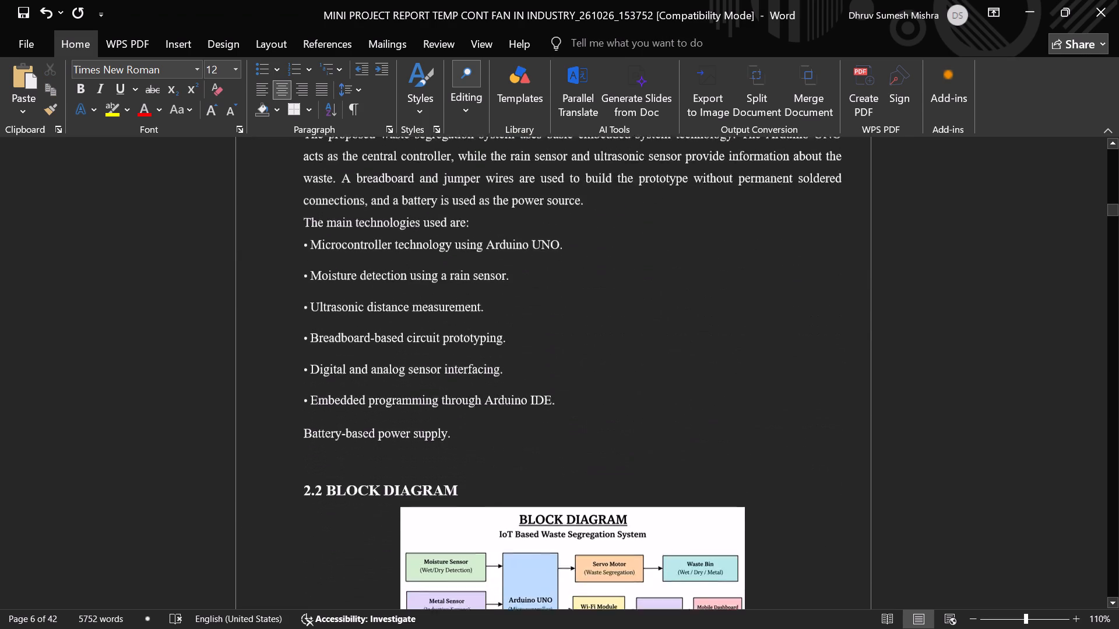
scroll(796, 240, "down", 2)
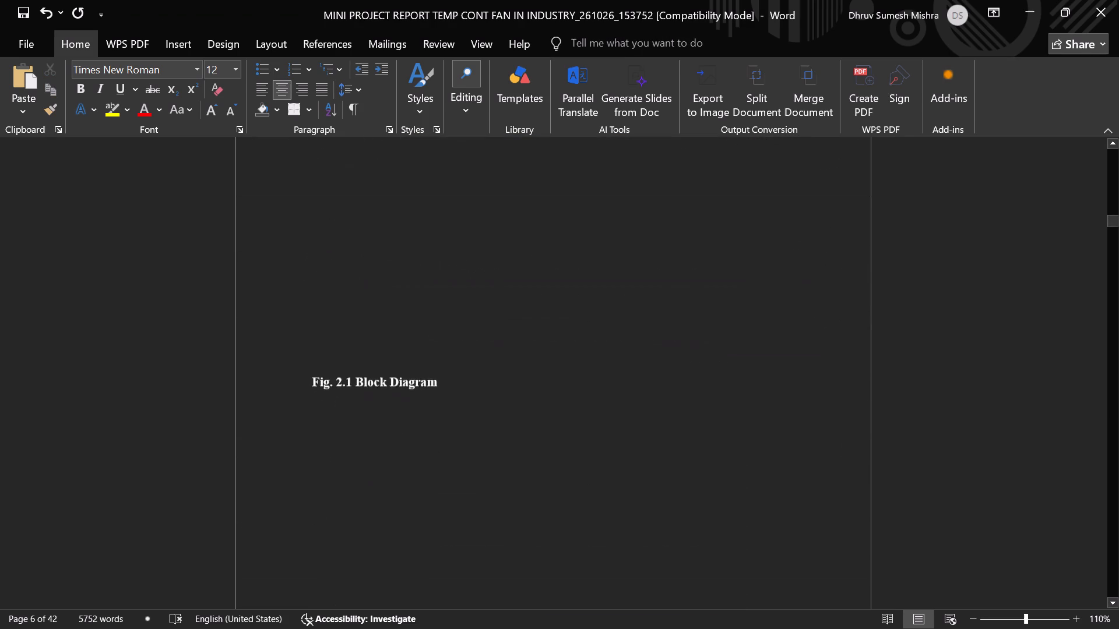
scroll(796, 240, "down", 4)
scroll(796, 240, "up", 2)
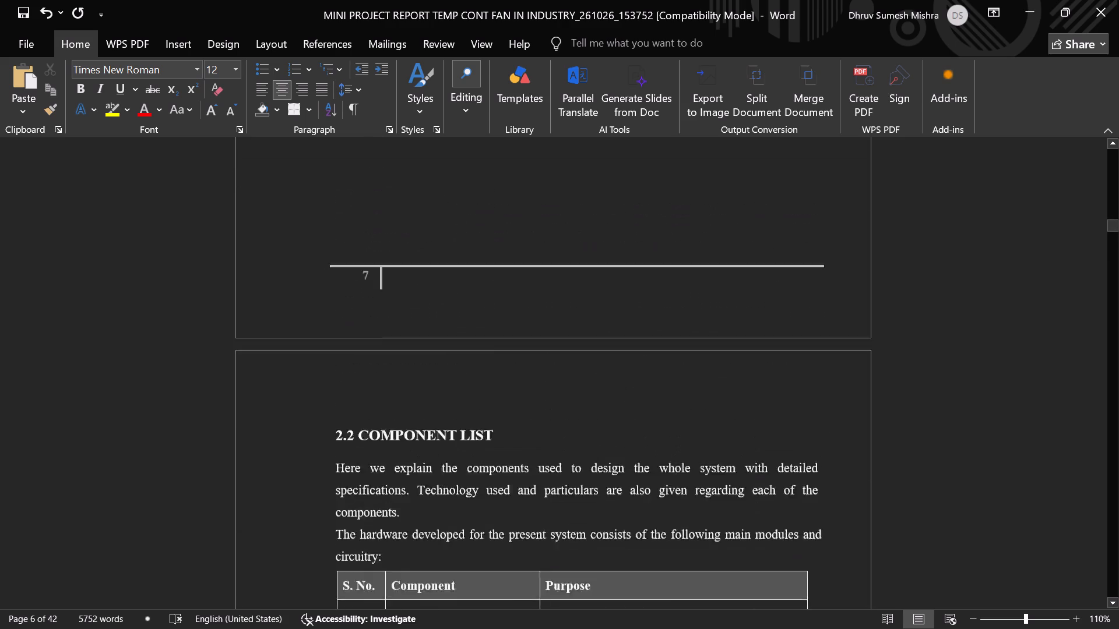
Review the pages from the "Fig. 2.1 Block Diagram" caption through the component list and the "2.3 ARDUINO UNO" section.
scroll(796, 240, "up", 2)
scroll(664, 410, "down", 1)
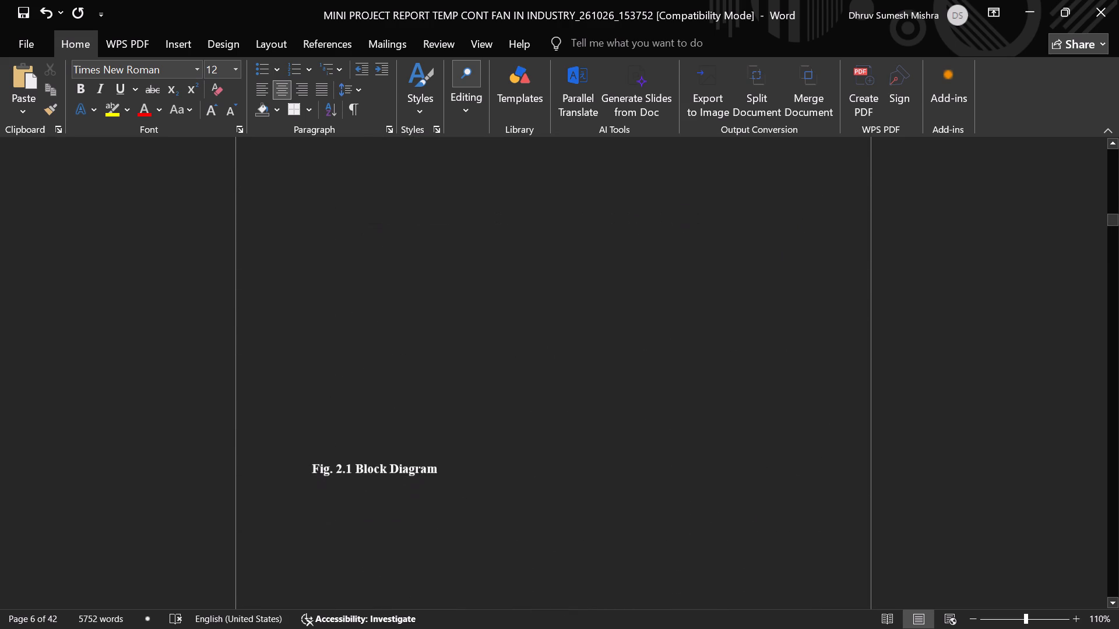
scroll(664, 410, "down", 1)
left_click(483, 408)
scroll(483, 408, "down", 1)
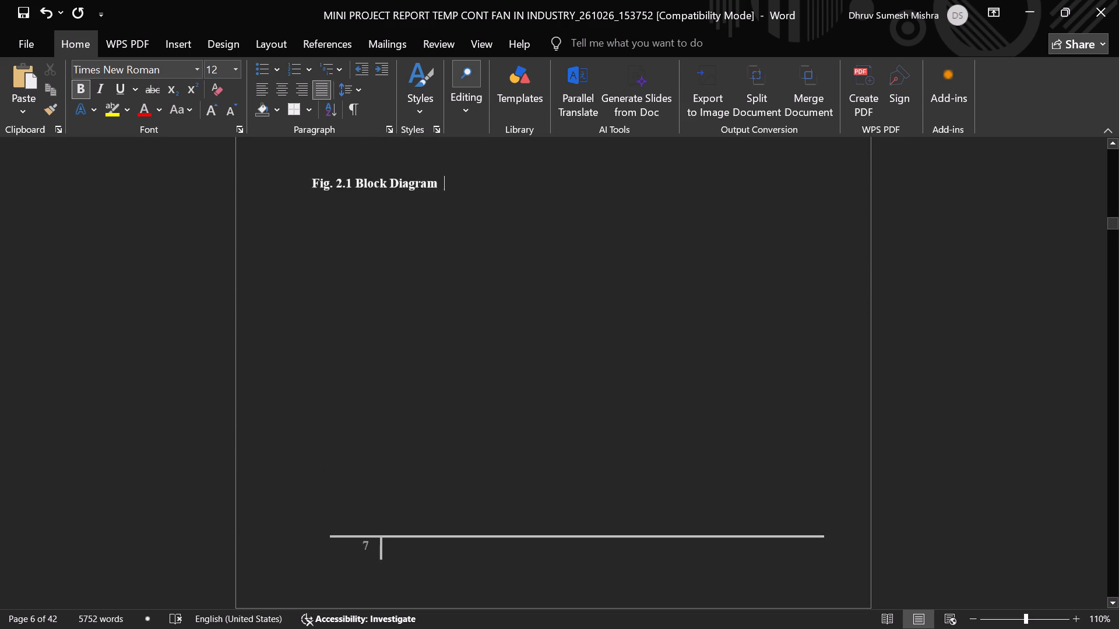
scroll(483, 408, "down", 5)
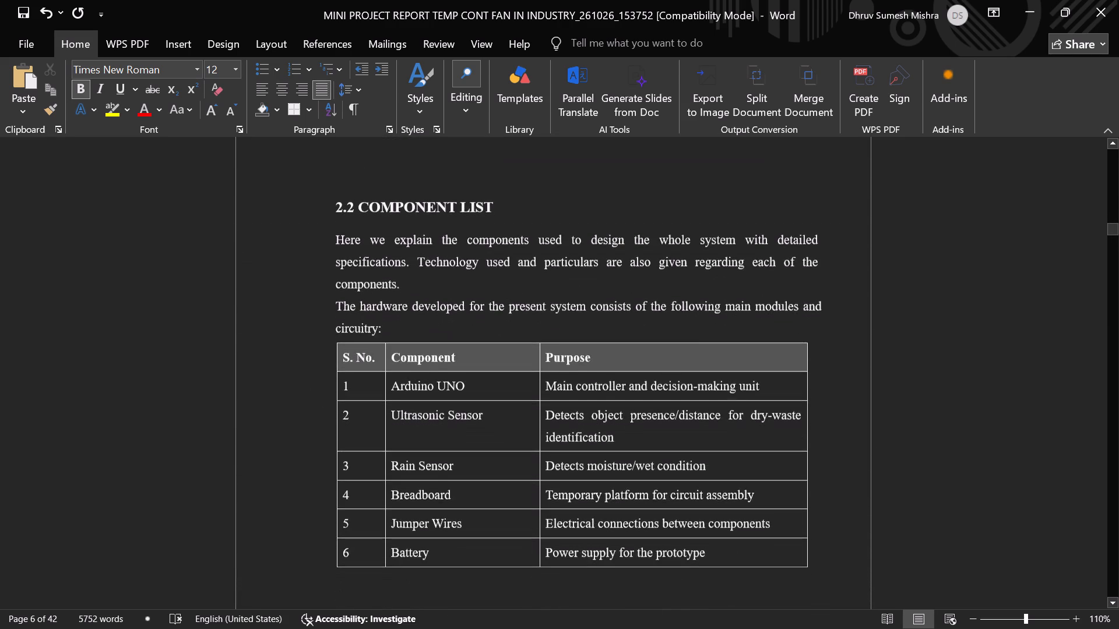
scroll(483, 408, "down", 3)
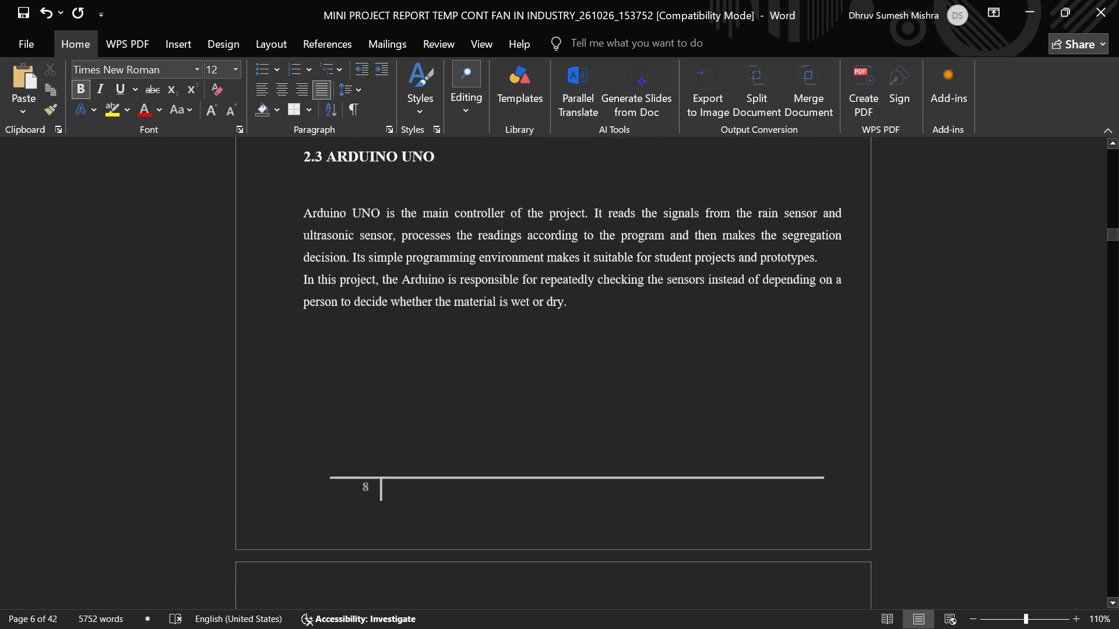
scroll(483, 408, "down", 2)
Switch to the browser and copy the blue Arduino Uno R3 DIP board picture from the "arduino uno board" image results.
key("alt+Tab")
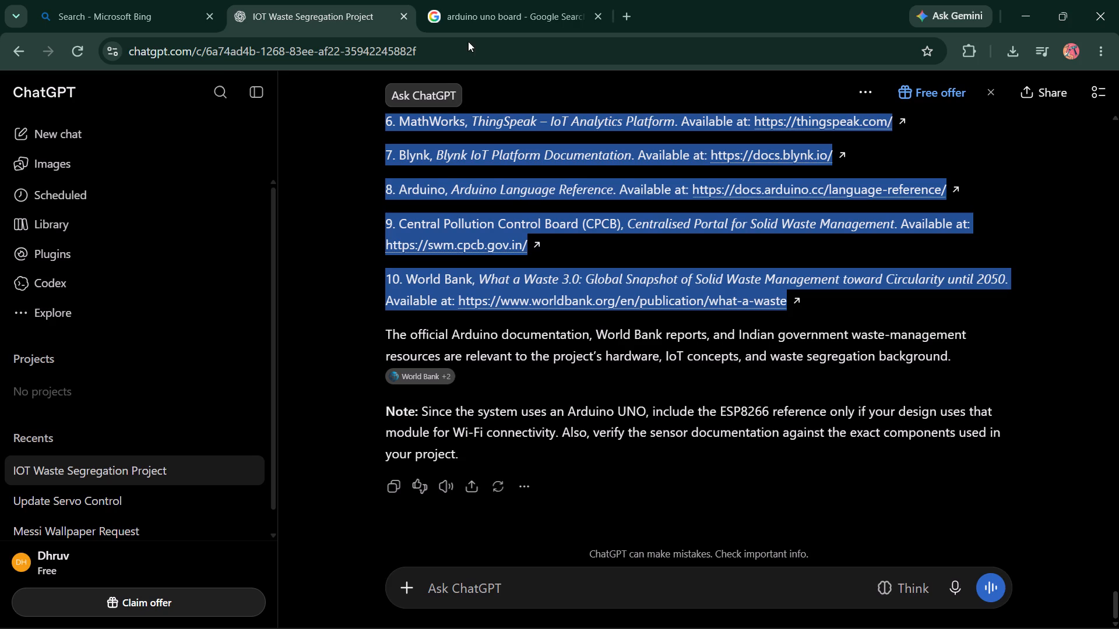
left_click(497, 0)
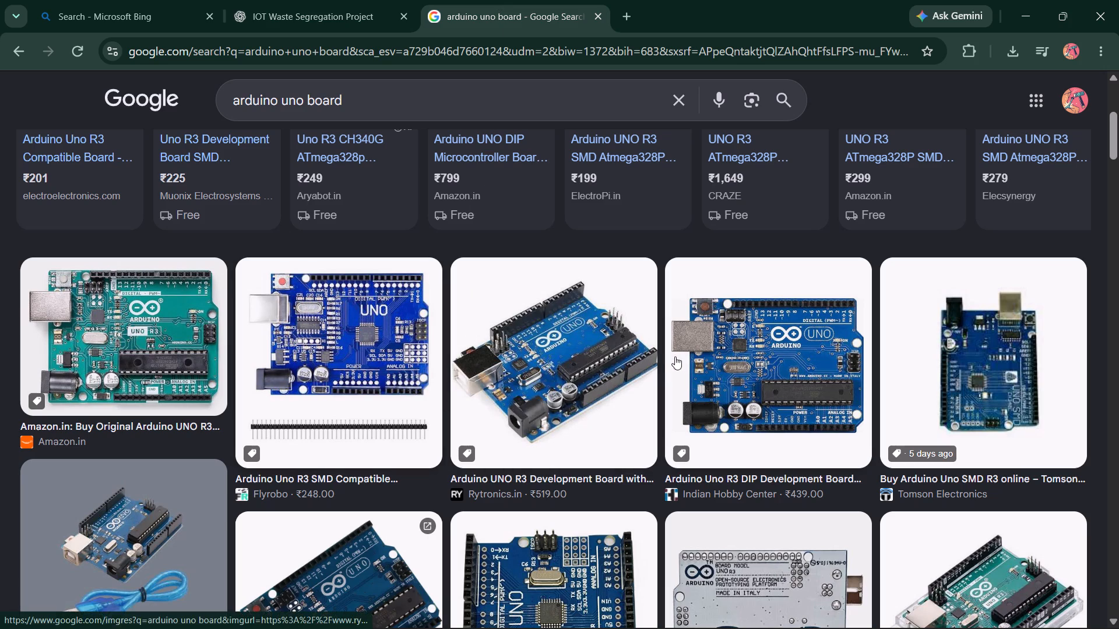
right_click(721, 355)
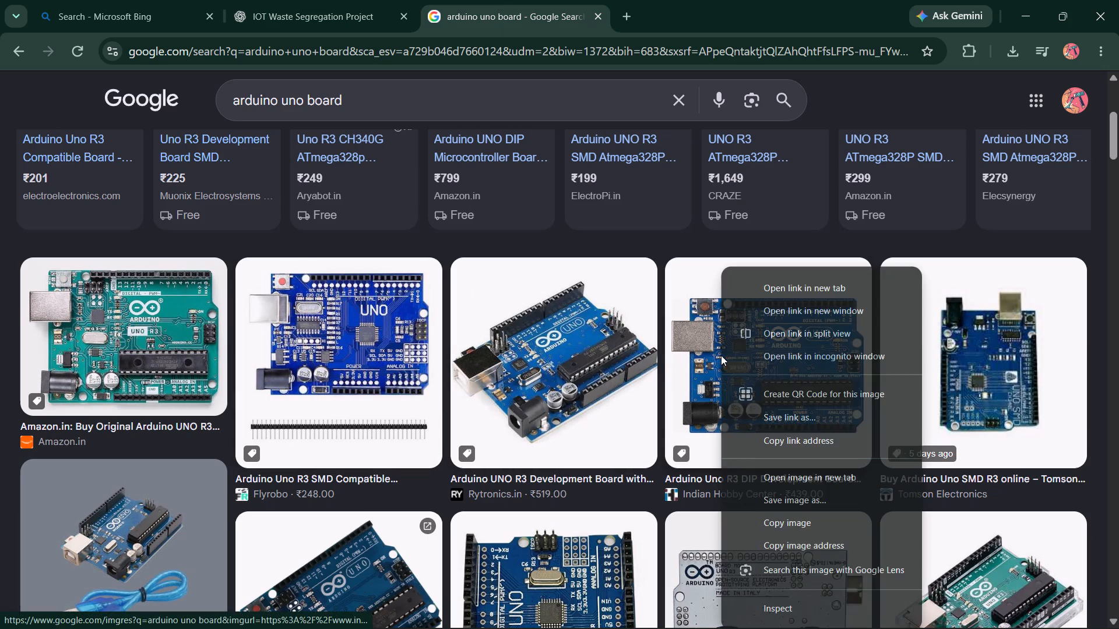
left_click(793, 521)
Back in the Word report, delete the "Fig. 2.1 Block Diagram" caption and the empty lines after it on page 7.
key("alt+Tab")
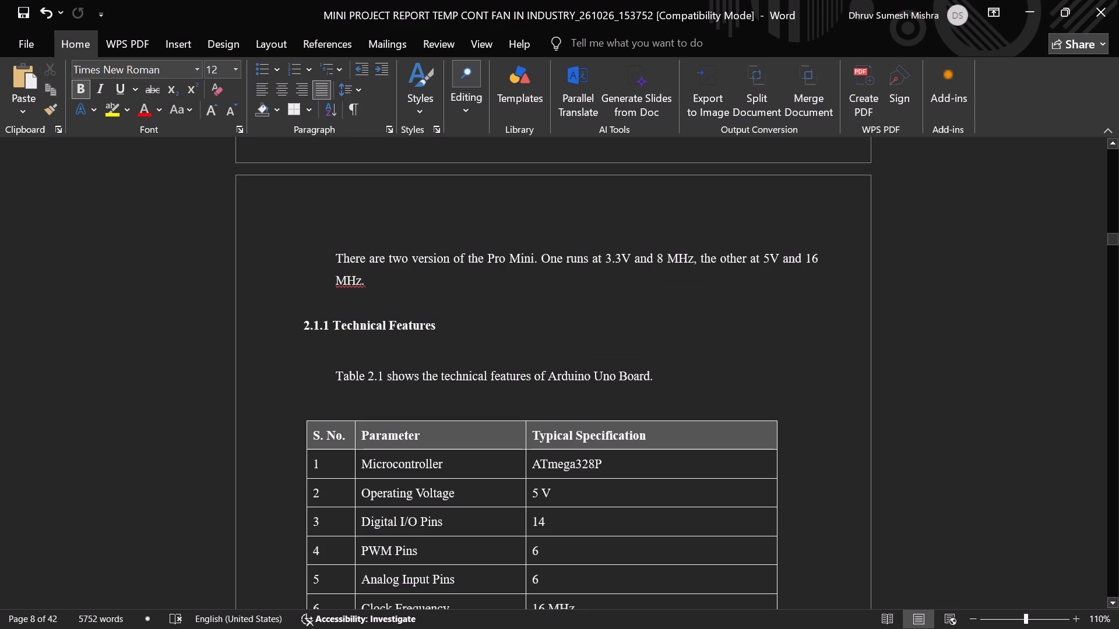
scroll(608, 352, "up", 4)
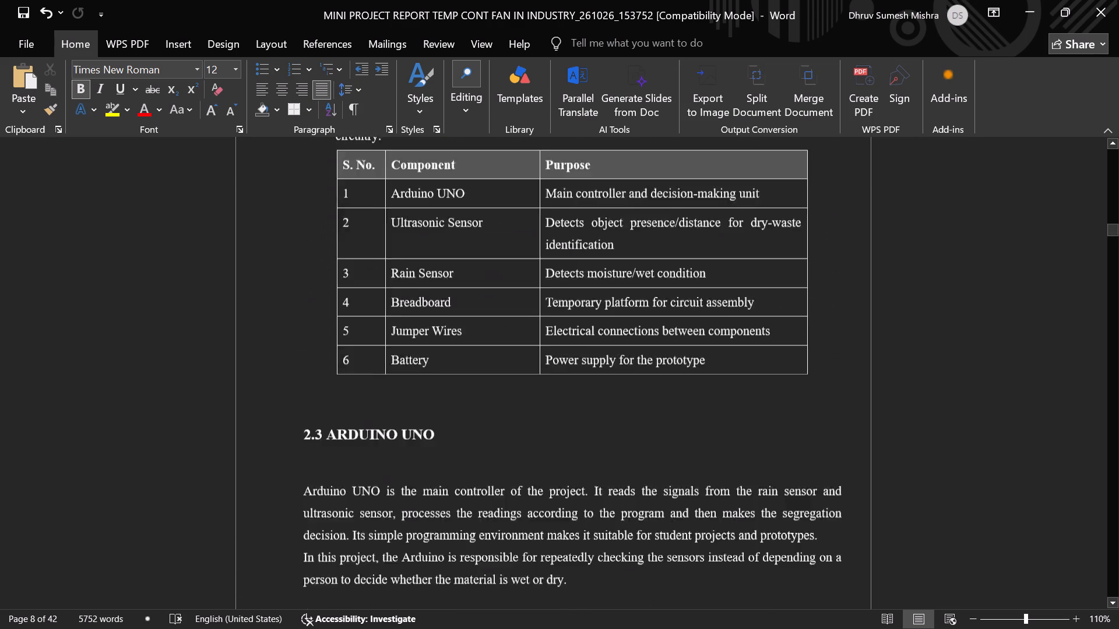
scroll(608, 352, "up", 3)
scroll(608, 352, "right", 1)
scroll(608, 352, "up", 1)
scroll(608, 352, "down", 2)
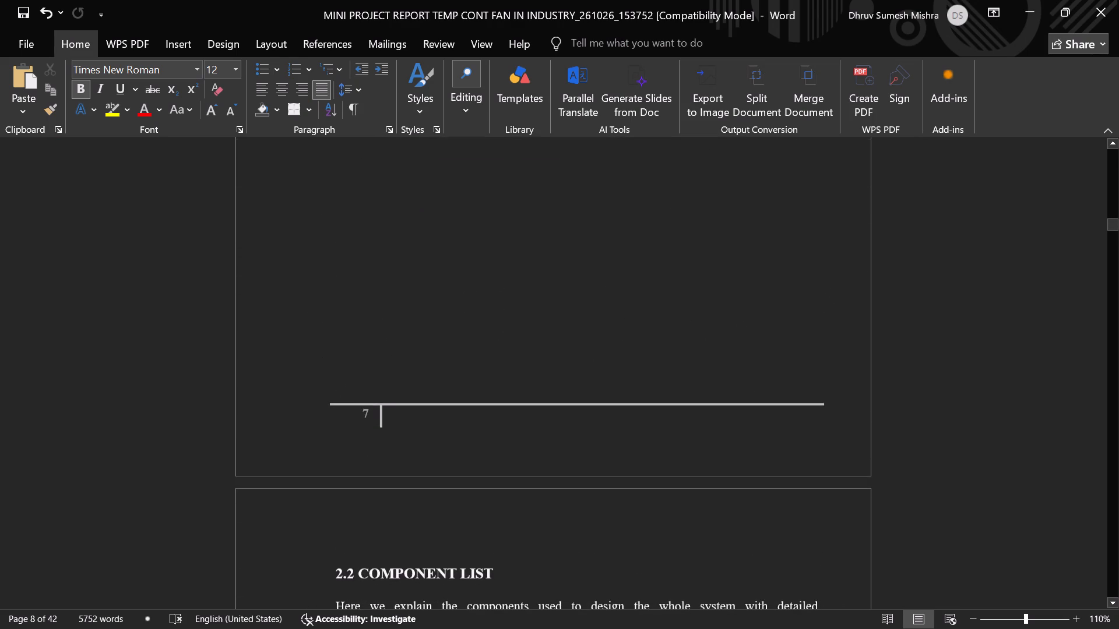
left_click(448, 362)
double_click(427, 356)
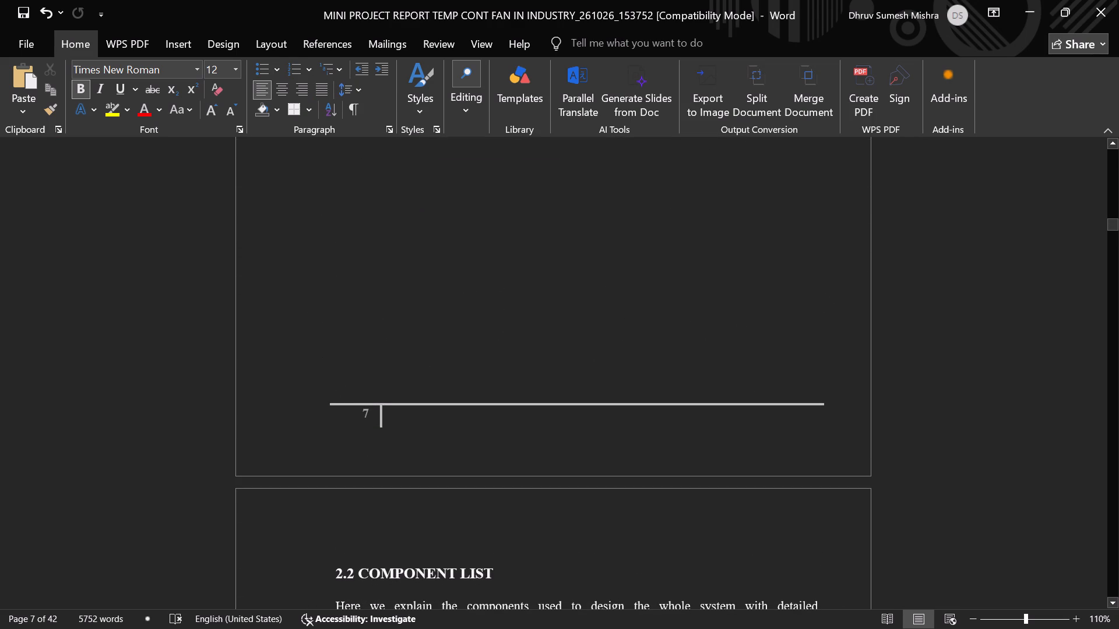
key("BackSpace")
key("BackSpace")
key("BackSpace")
key("BackSpace")
key("BackSpace")
key("BackSpace")
key("BackSpace")
key("BackSpace")
key("BackSpace")
key("BackSpace")
key("BackSpace")
key("BackSpace")
key("BackSpace")
key("BackSpace")
key("BackSpace")
key("BackSpace")
key("BackSpace")
key("BackSpace")
key("BackSpace")
key("BackSpace")
key("BackSpace")
key("BackSpace")
key("BackSpace")
key("BackSpace")
key("BackSpace")
key("BackSpace")
key("BackSpace")
key("BackSpace")
key("BackSpace")
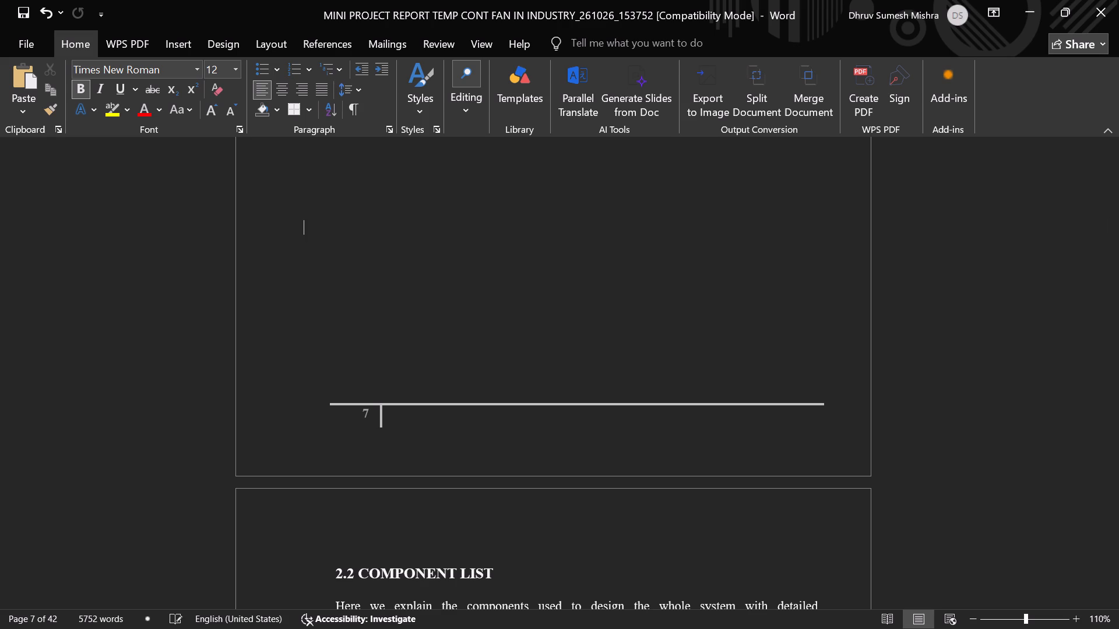
key("BackSpace")
key("BackSpace")
key("BackSpace")
key("BackSpace")
key("BackSpace")
key("BackSpace")
key("BackSpace")
key("BackSpace")
key("BackSpace")
key("BackSpace")
key("BackSpace")
key("BackSpace")
key("BackSpace")
key("BackSpace")
key("BackSpace")
key("BackSpace")
key("BackSpace")
key("BackSpace")
key("BackSpace")
key("BackSpace")
key("BackSpace")
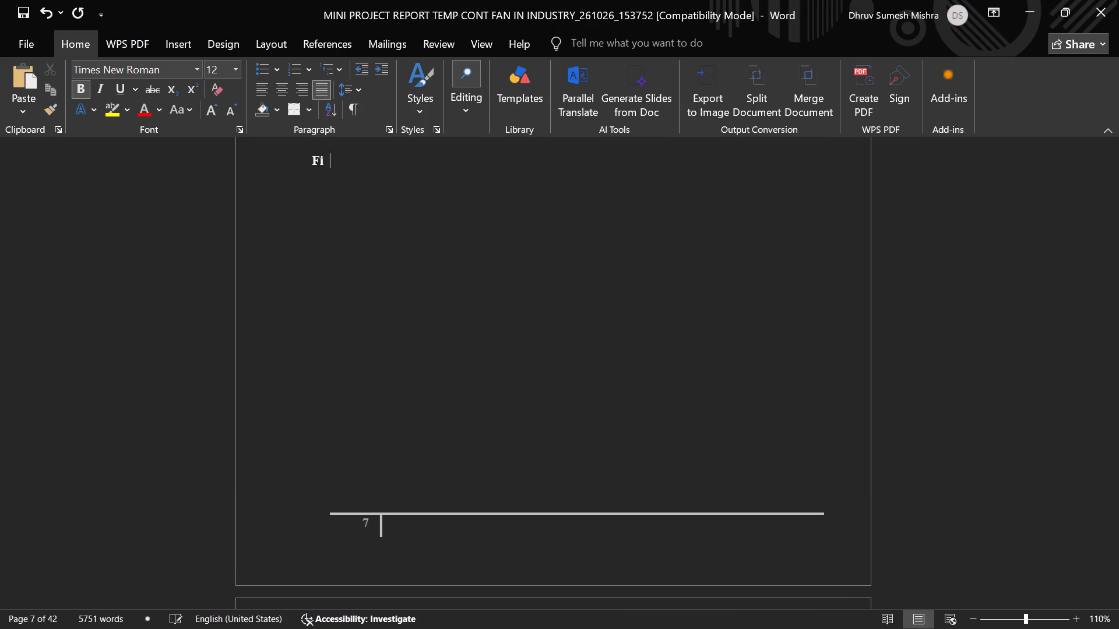
key("BackSpace")
key("BackSpace")
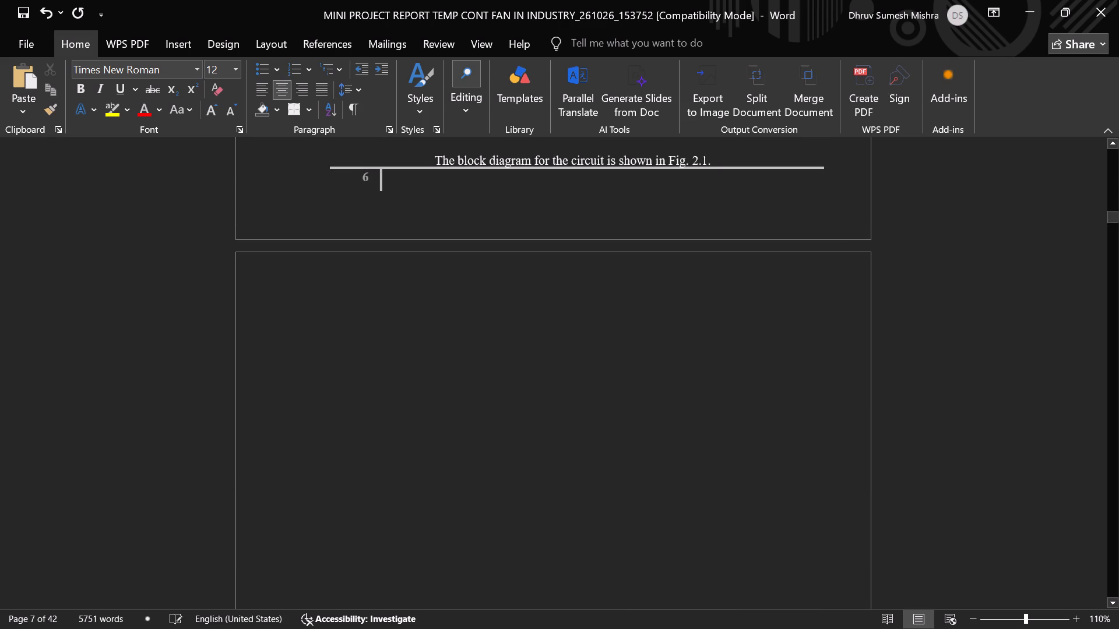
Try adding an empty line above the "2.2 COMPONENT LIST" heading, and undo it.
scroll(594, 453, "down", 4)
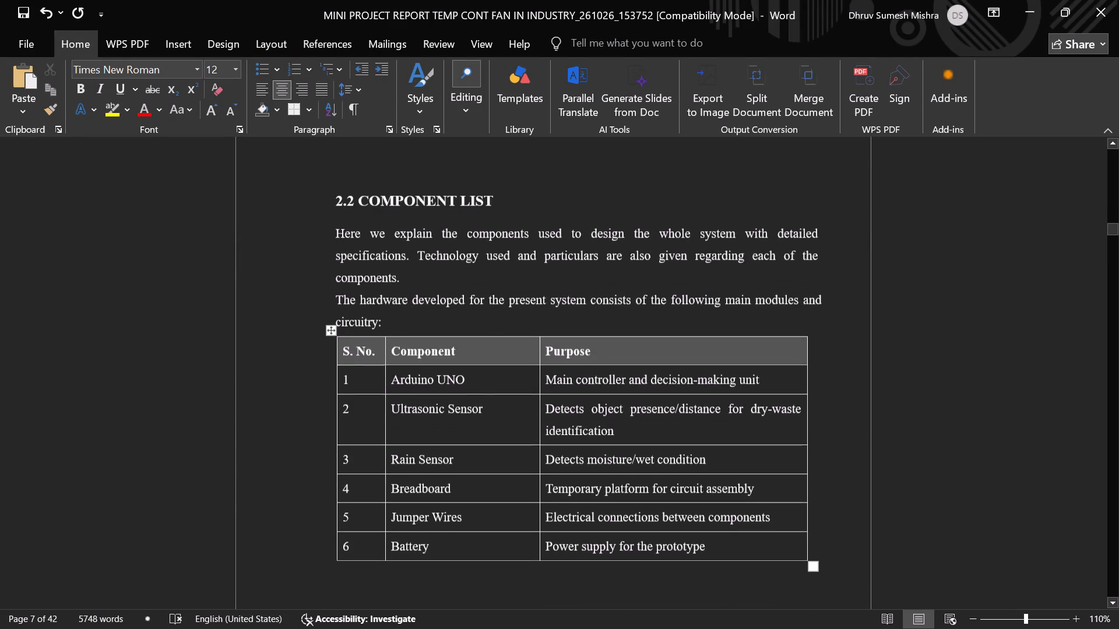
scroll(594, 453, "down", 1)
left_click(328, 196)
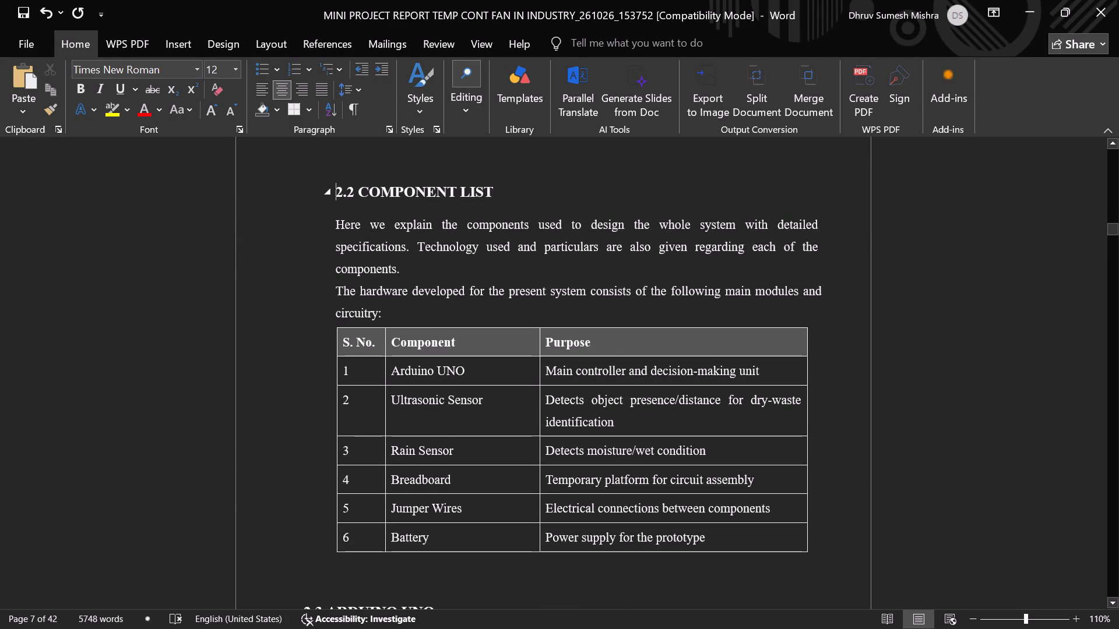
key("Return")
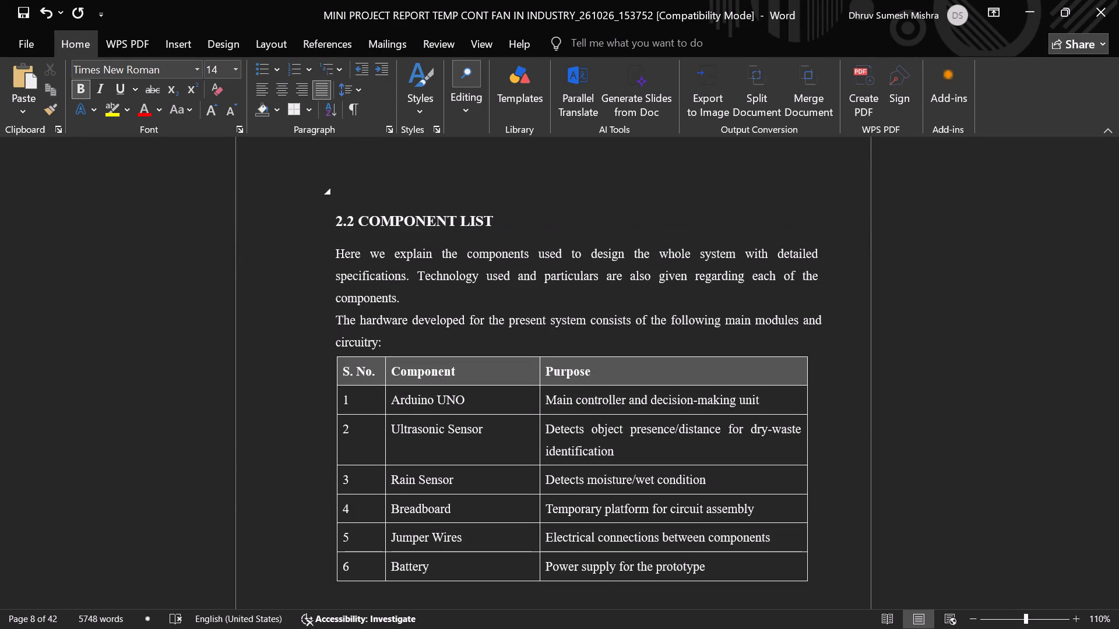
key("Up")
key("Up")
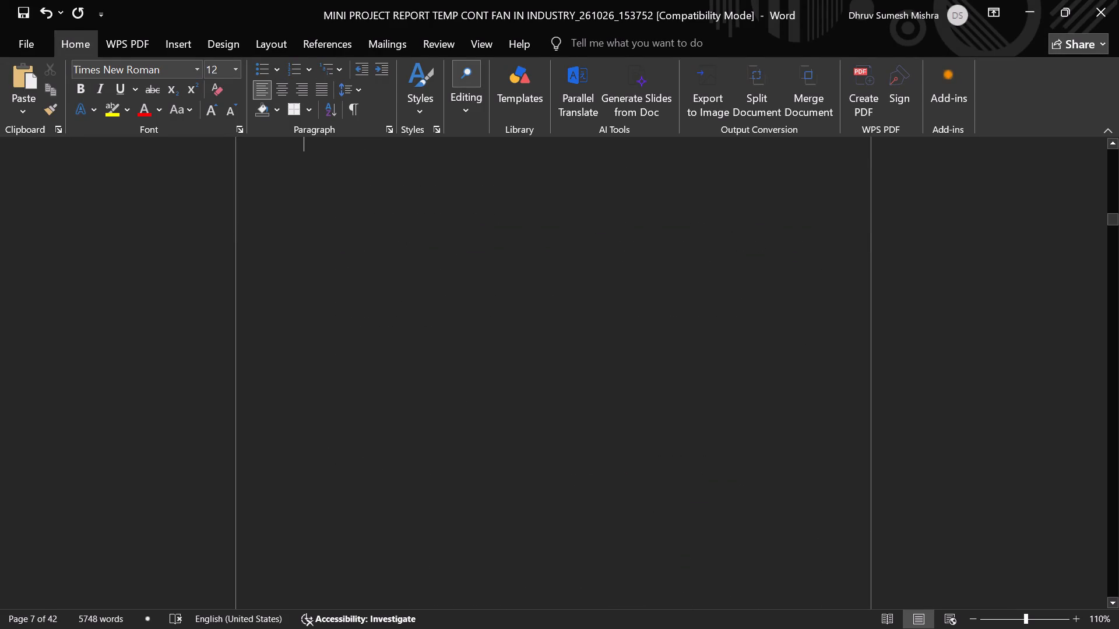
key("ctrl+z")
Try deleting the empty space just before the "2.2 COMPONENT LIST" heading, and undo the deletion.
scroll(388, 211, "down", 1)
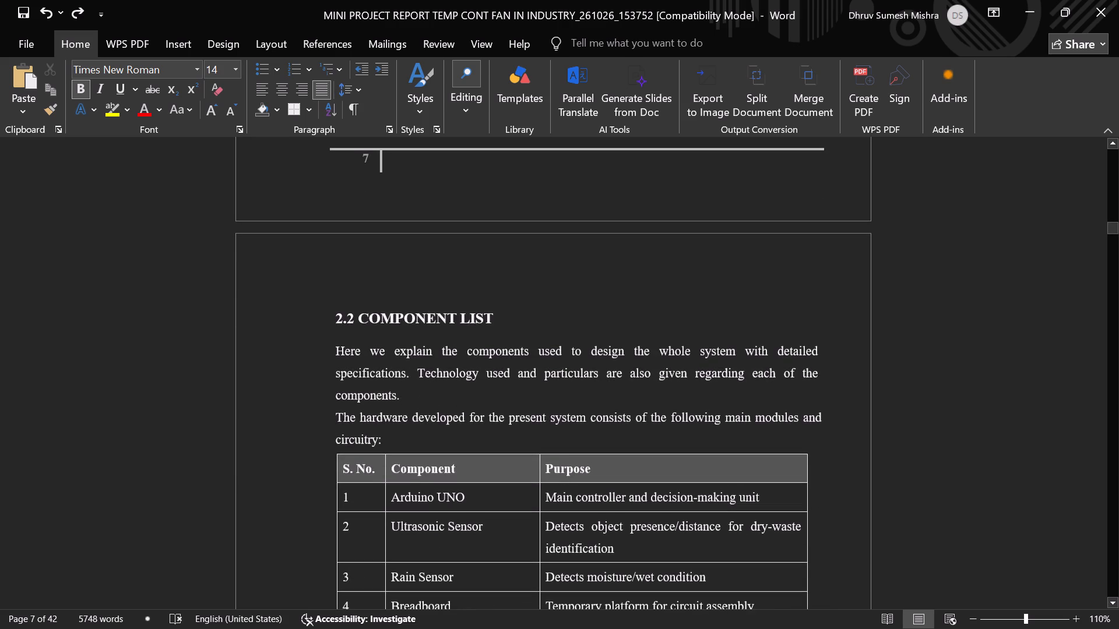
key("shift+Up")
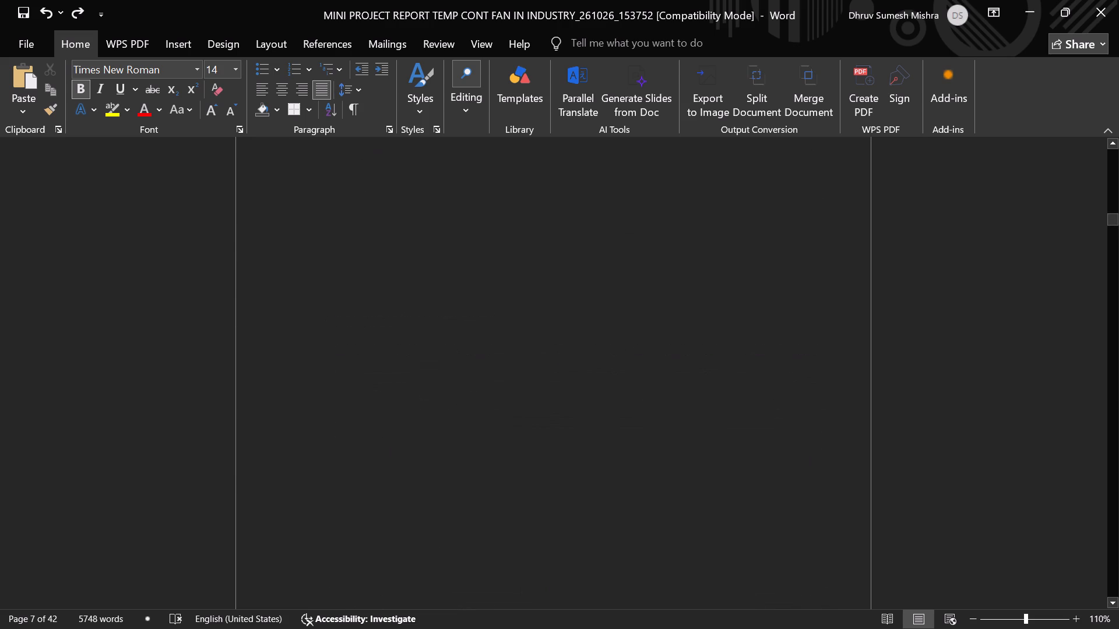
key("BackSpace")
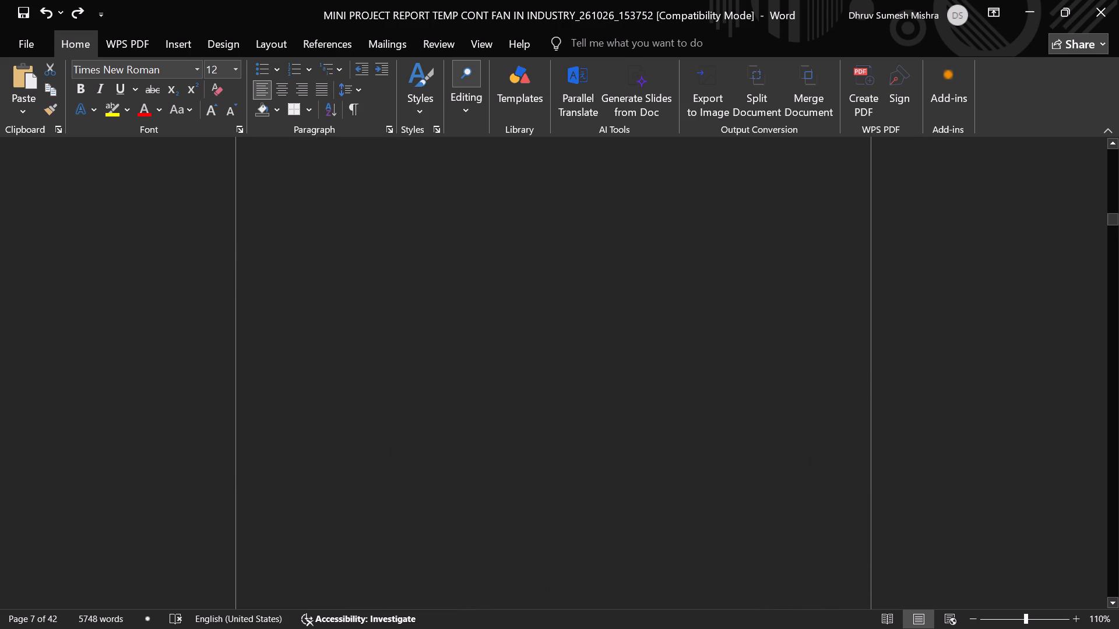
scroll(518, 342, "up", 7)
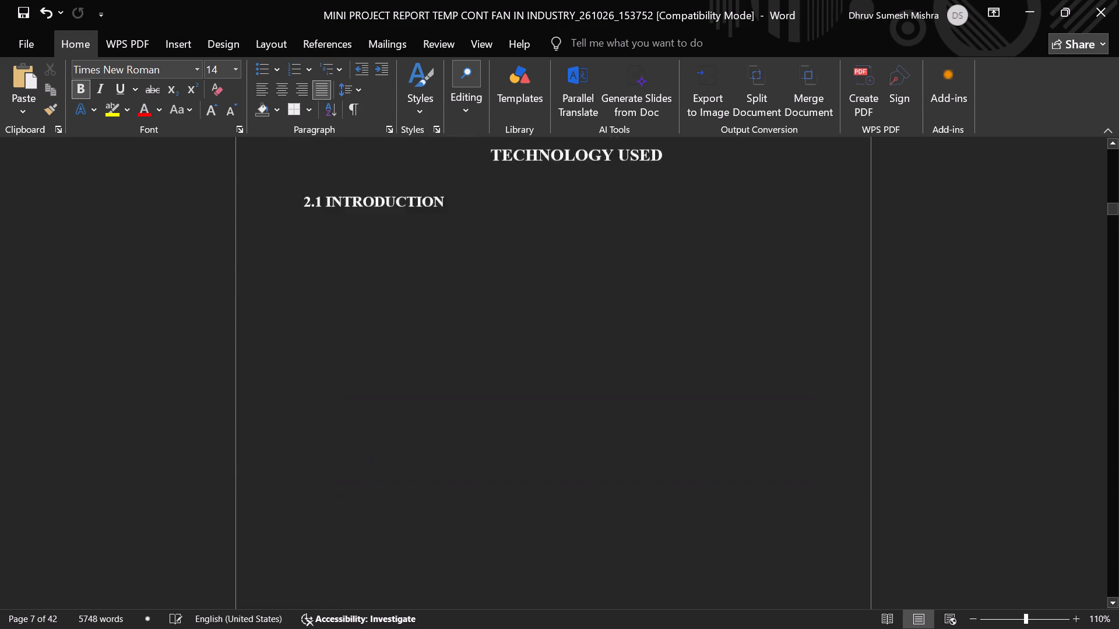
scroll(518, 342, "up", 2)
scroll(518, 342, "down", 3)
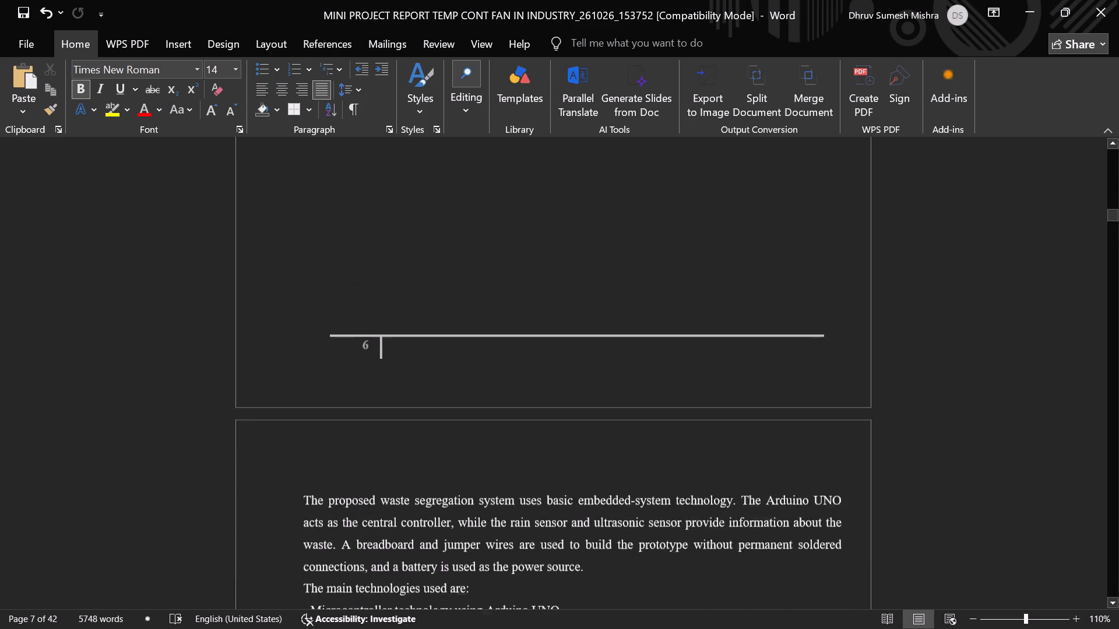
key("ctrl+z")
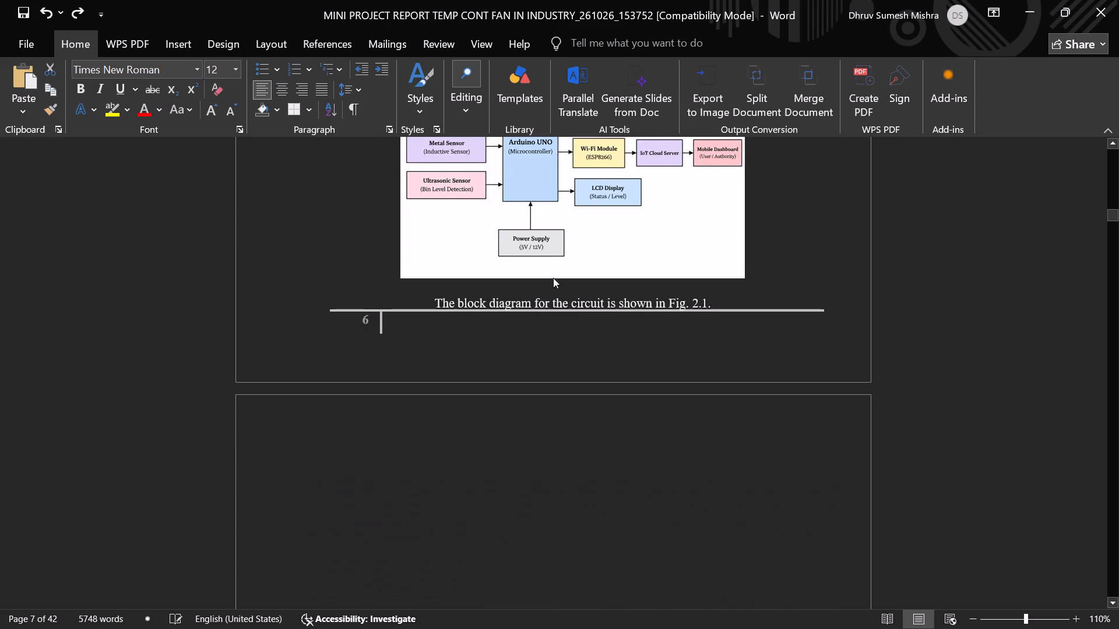
Delete the blank page between the sentence "The block diagram for the circuit is shown in Fig. 2.1." and the "2.2 COMPONENT LIST" heading.
scroll(553, 278, "up", 3)
scroll(553, 278, "down", 1)
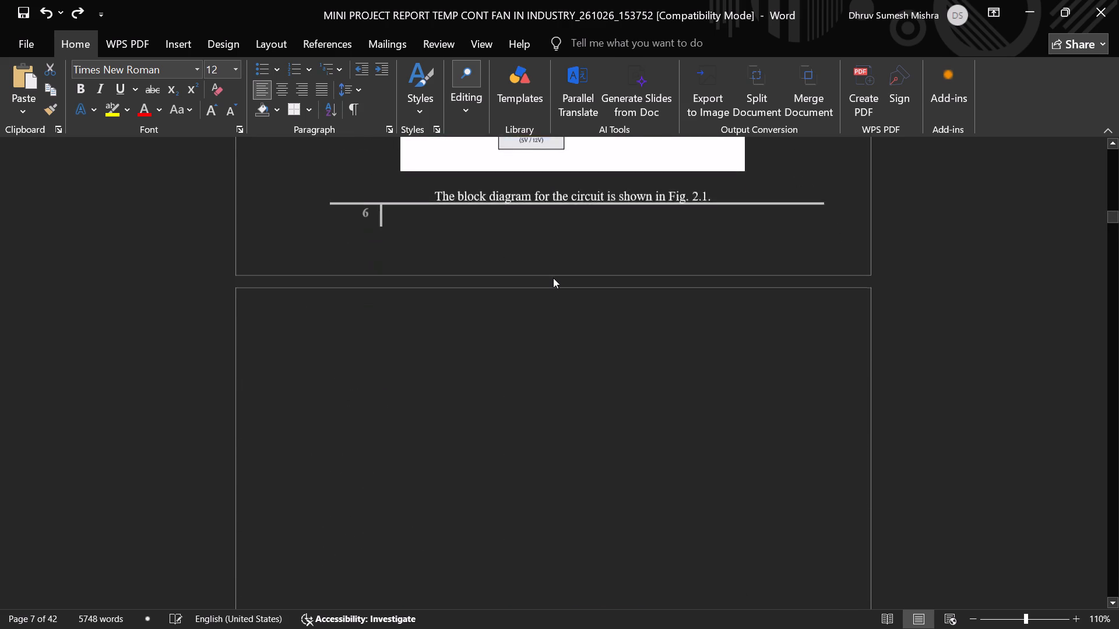
scroll(553, 278, "down", 1)
scroll(333, 175, "up", 3)
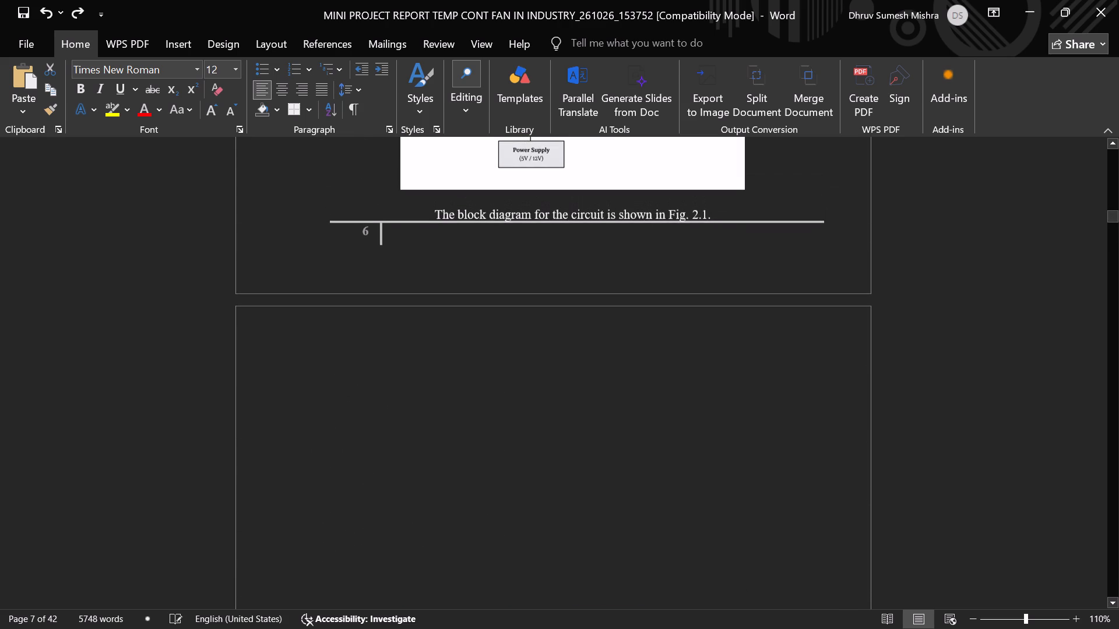
left_click(720, 214)
left_click_drag(720, 214, 756, 273)
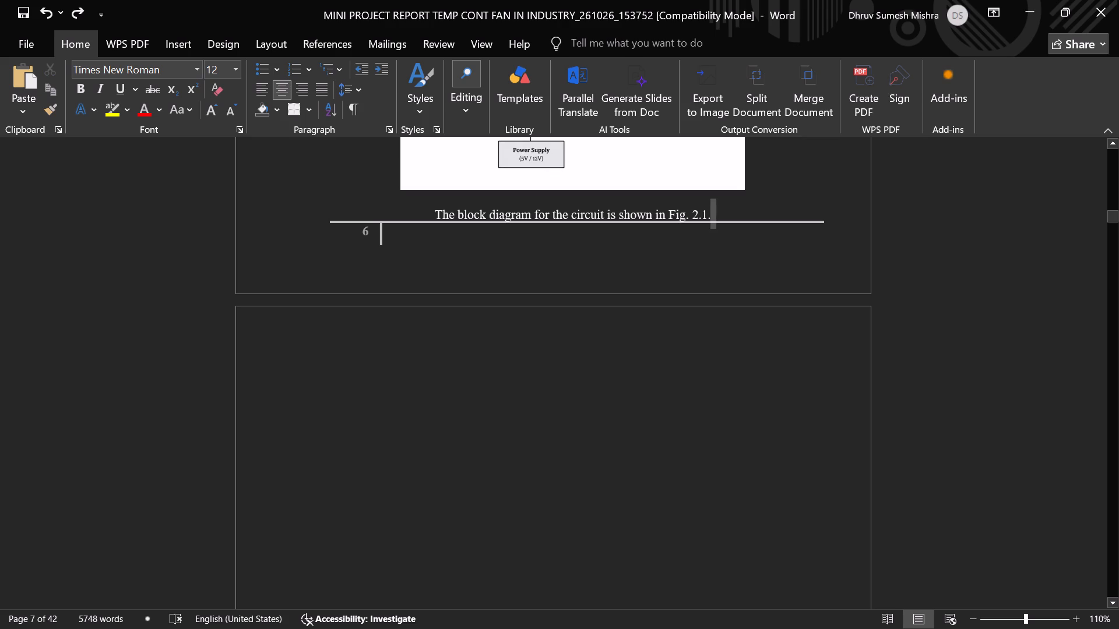
left_click_drag(756, 273, 608, 628)
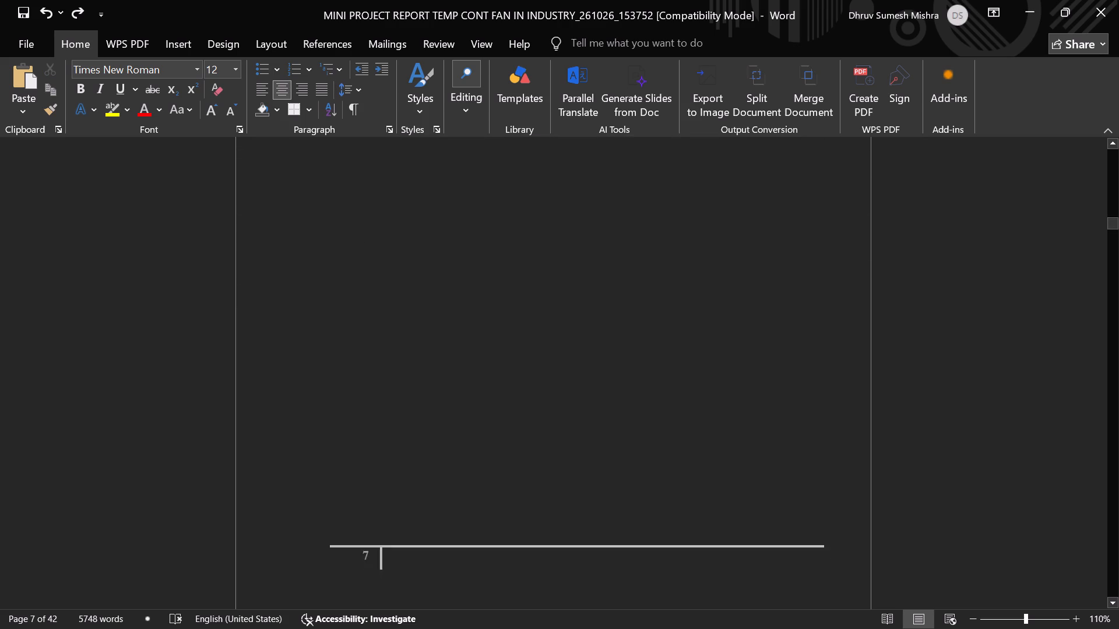
left_click_drag(608, 628, 330, 551)
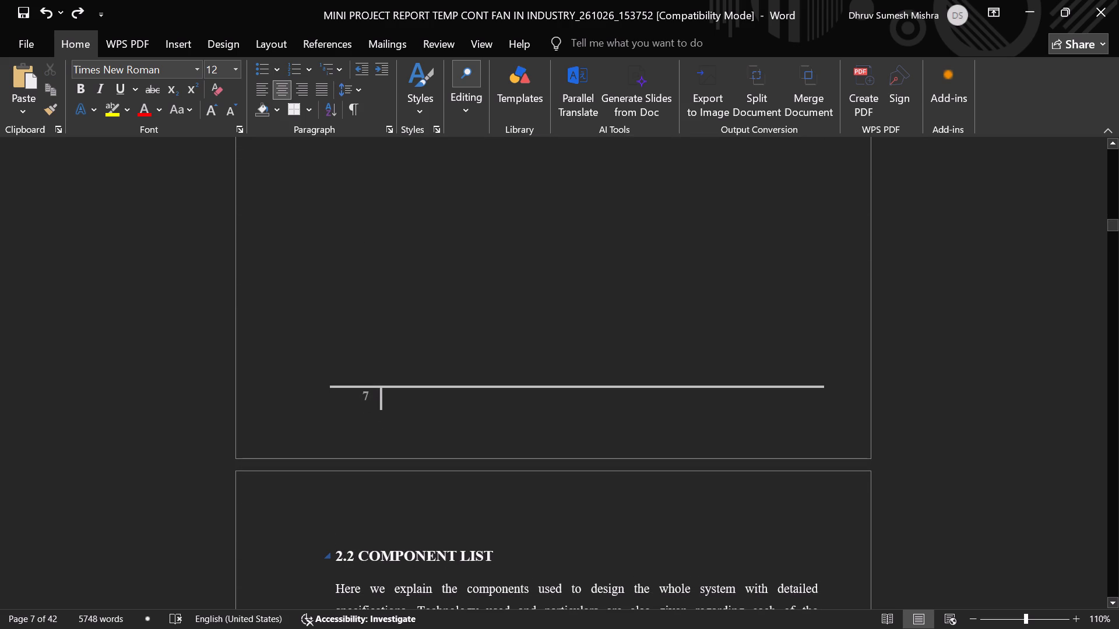
left_click_drag(330, 551, 322, 548)
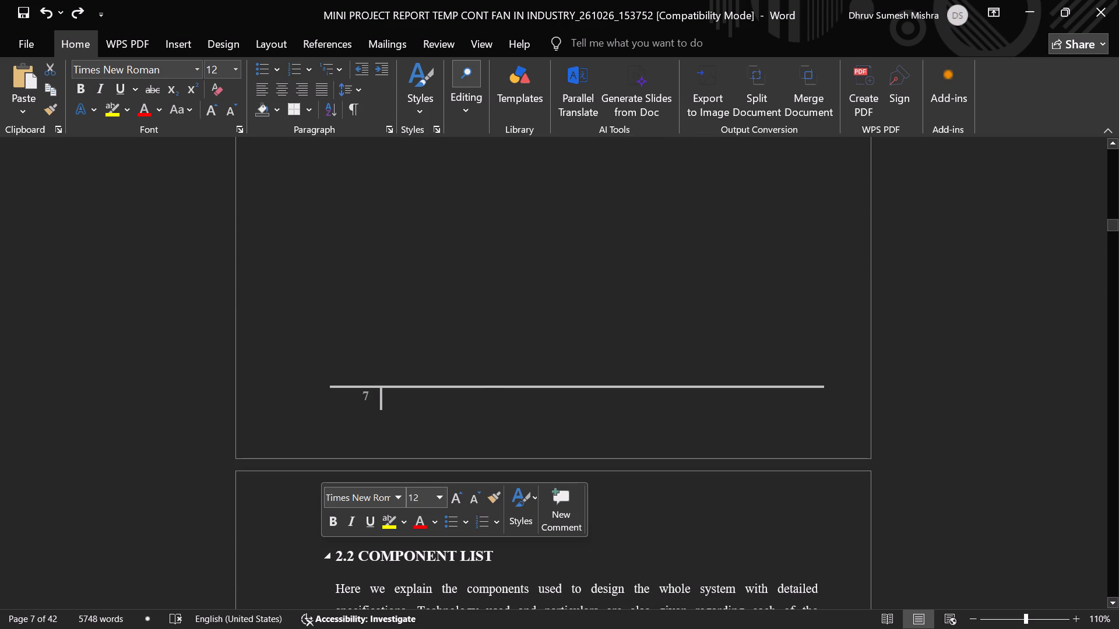
key("BackSpace")
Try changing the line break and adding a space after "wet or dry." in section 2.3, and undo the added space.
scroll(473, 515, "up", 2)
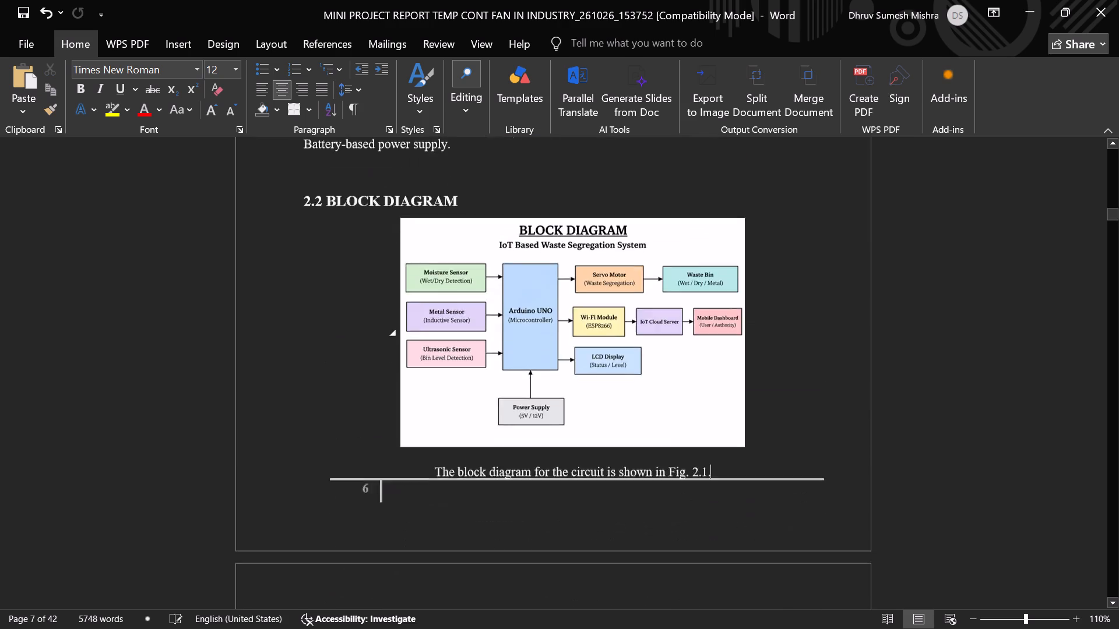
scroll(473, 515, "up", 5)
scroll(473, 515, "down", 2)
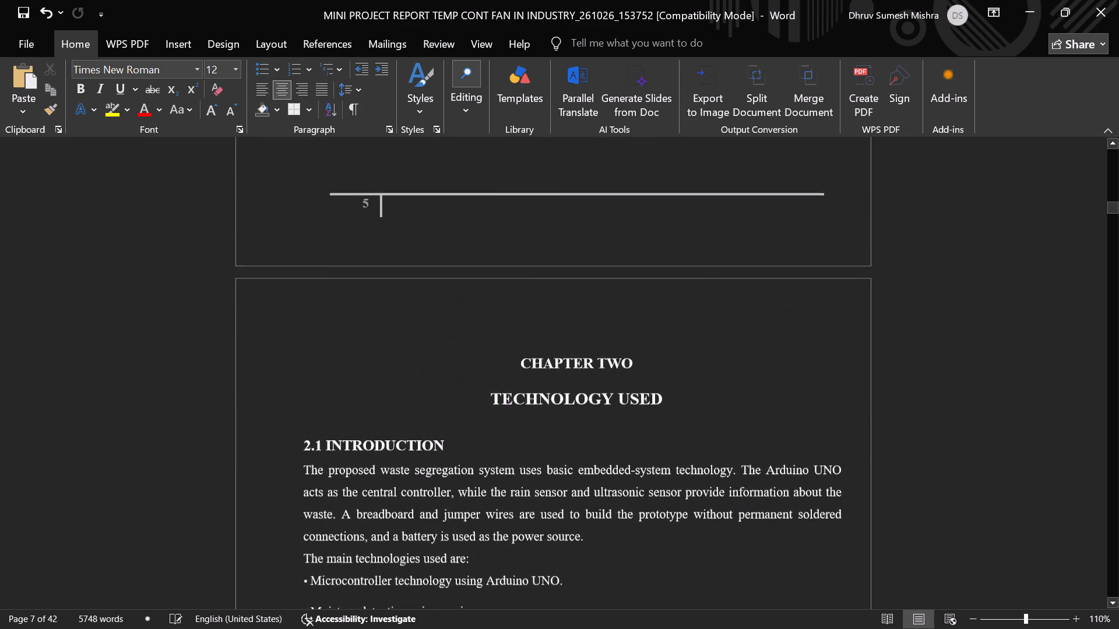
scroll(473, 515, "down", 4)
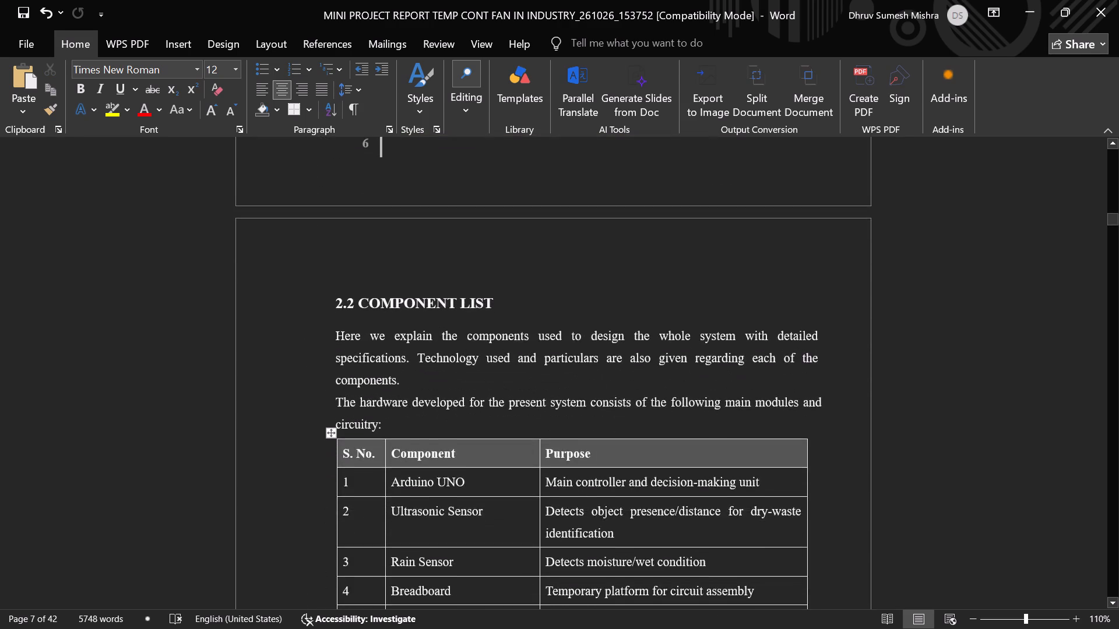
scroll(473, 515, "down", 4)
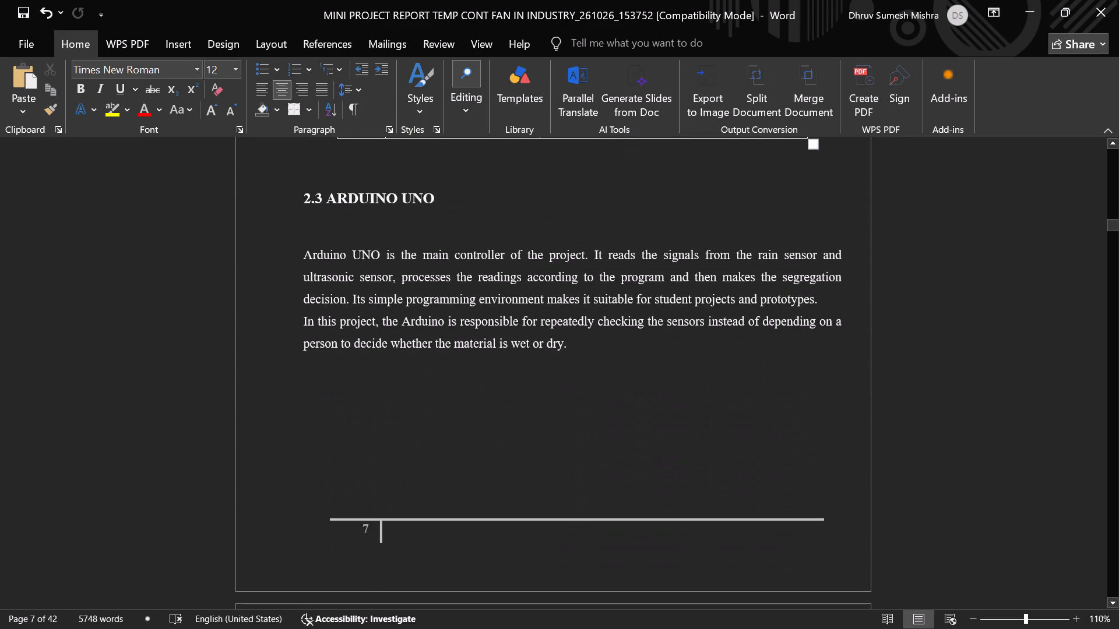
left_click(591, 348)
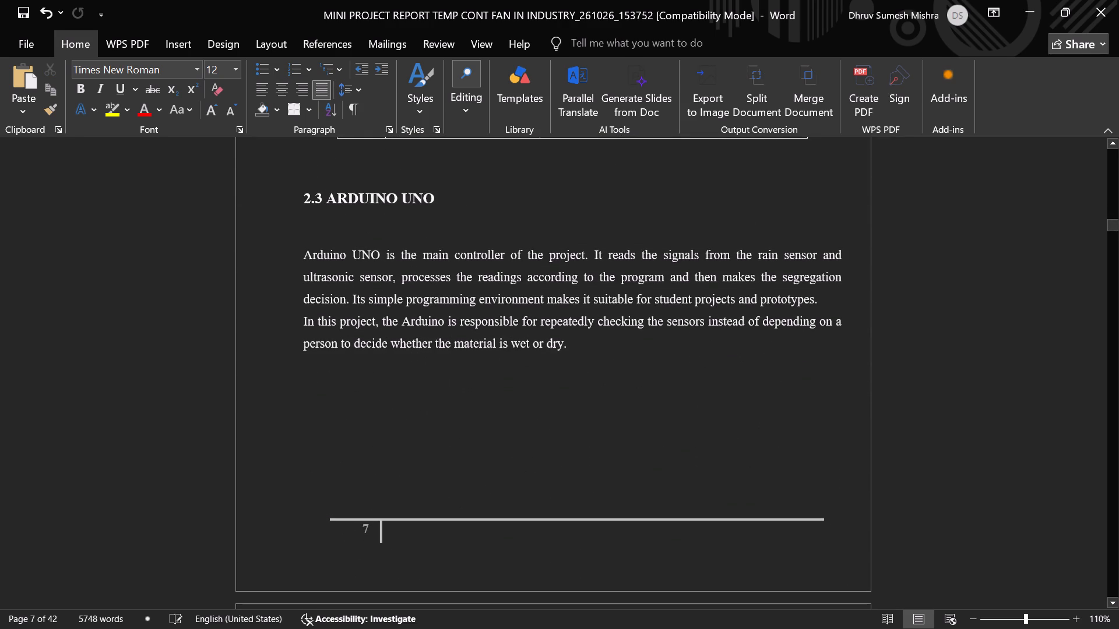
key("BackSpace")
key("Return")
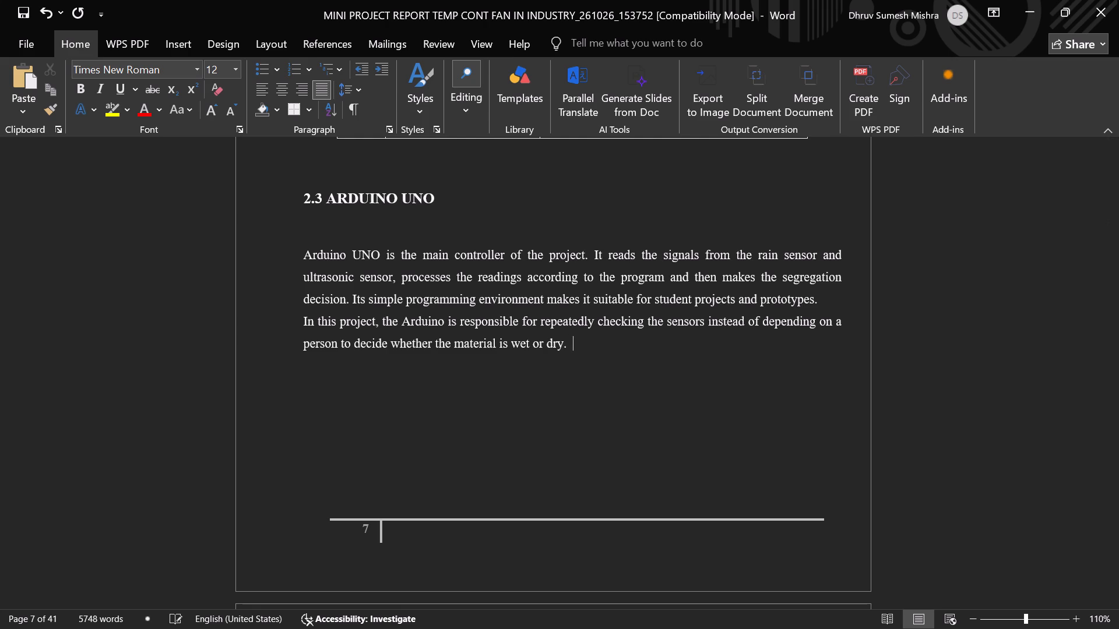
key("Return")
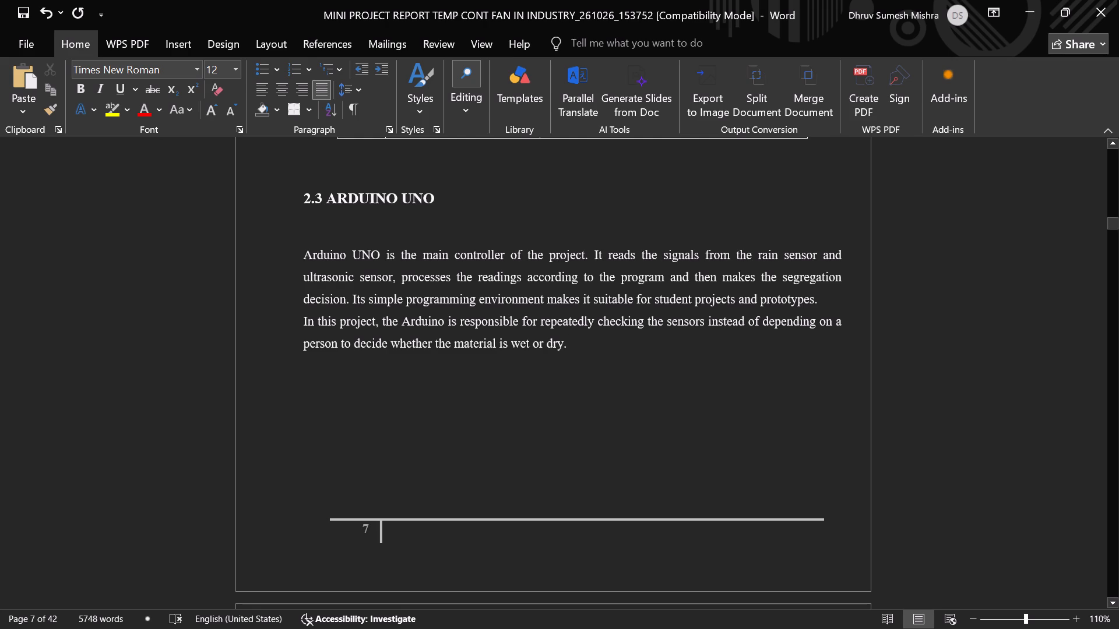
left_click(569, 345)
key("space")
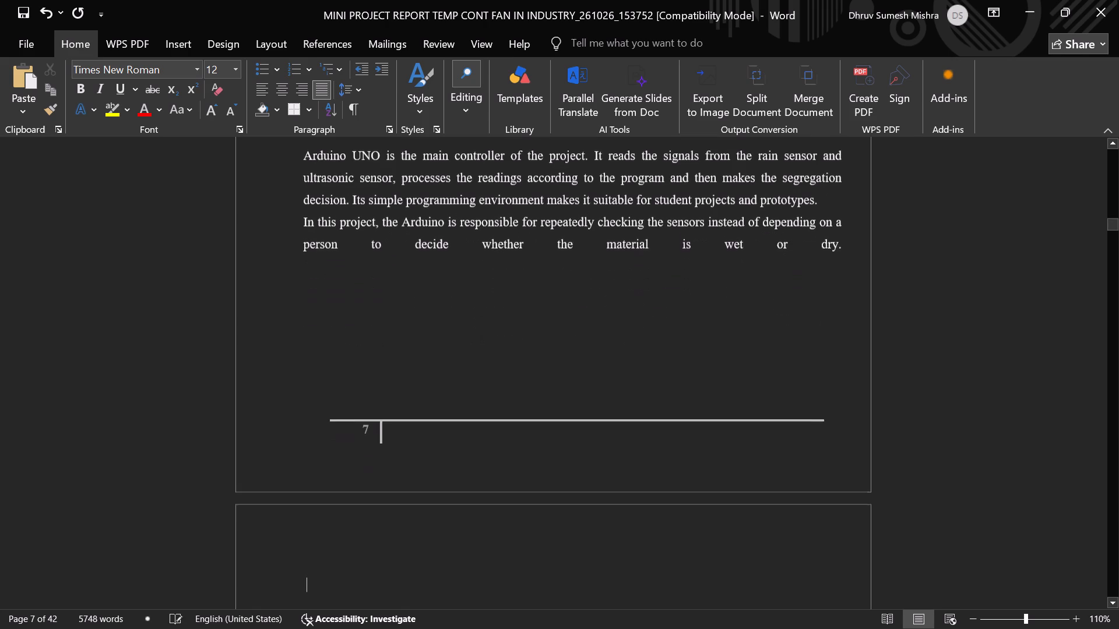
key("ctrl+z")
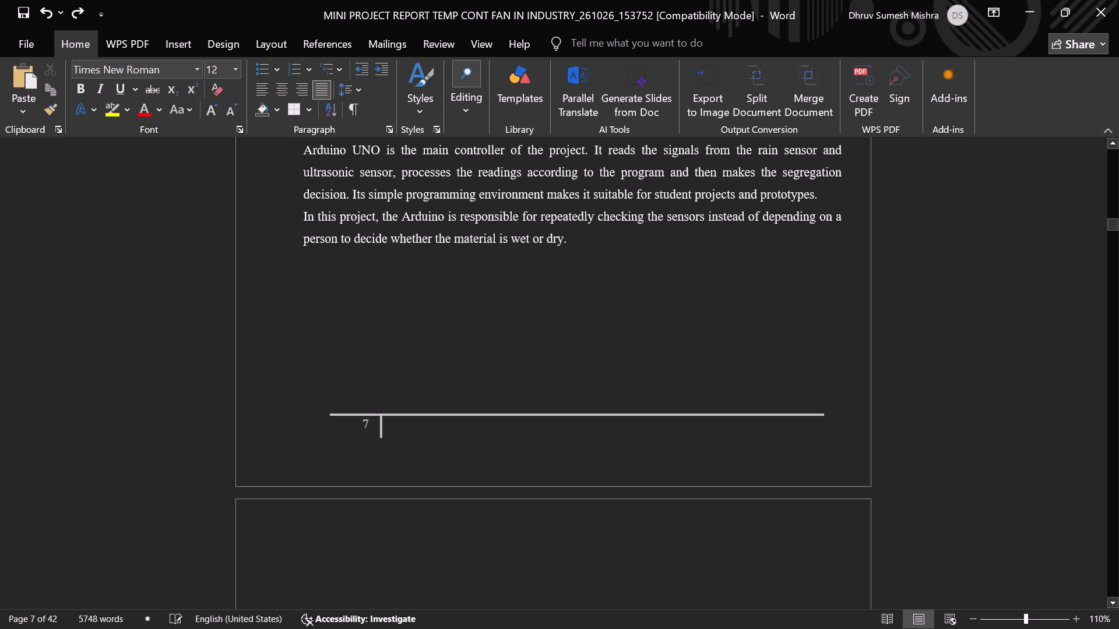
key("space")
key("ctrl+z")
Delete the blank page between the sentence ending "wet or dry." and the paragraph beginning "There are two version of the Pro Mini".
scroll(569, 345, "down", 1)
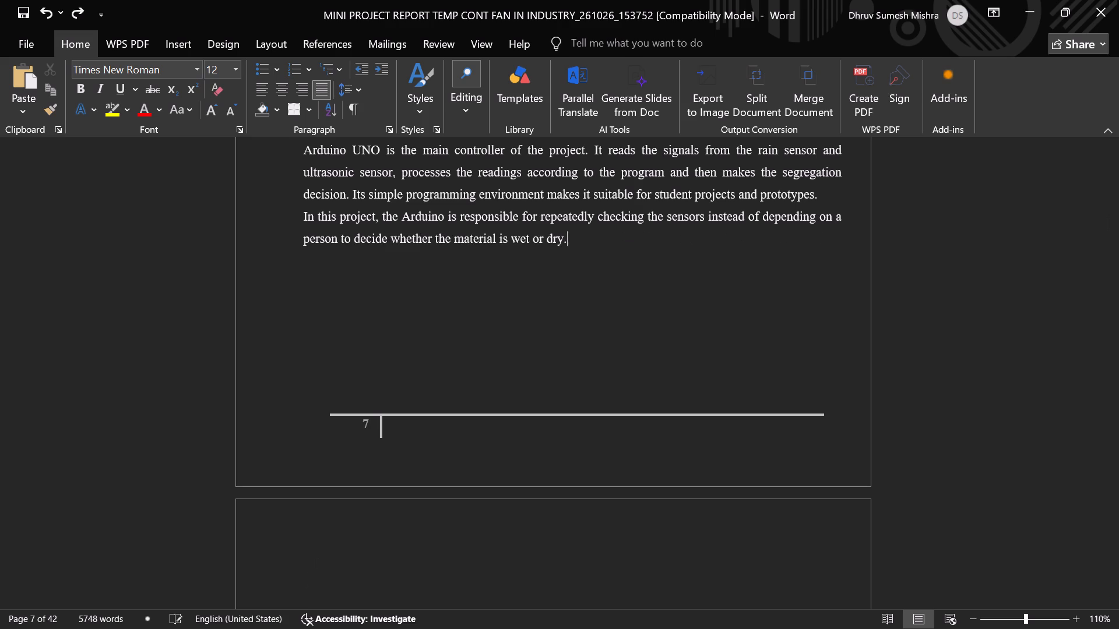
scroll(569, 345, "down", 5)
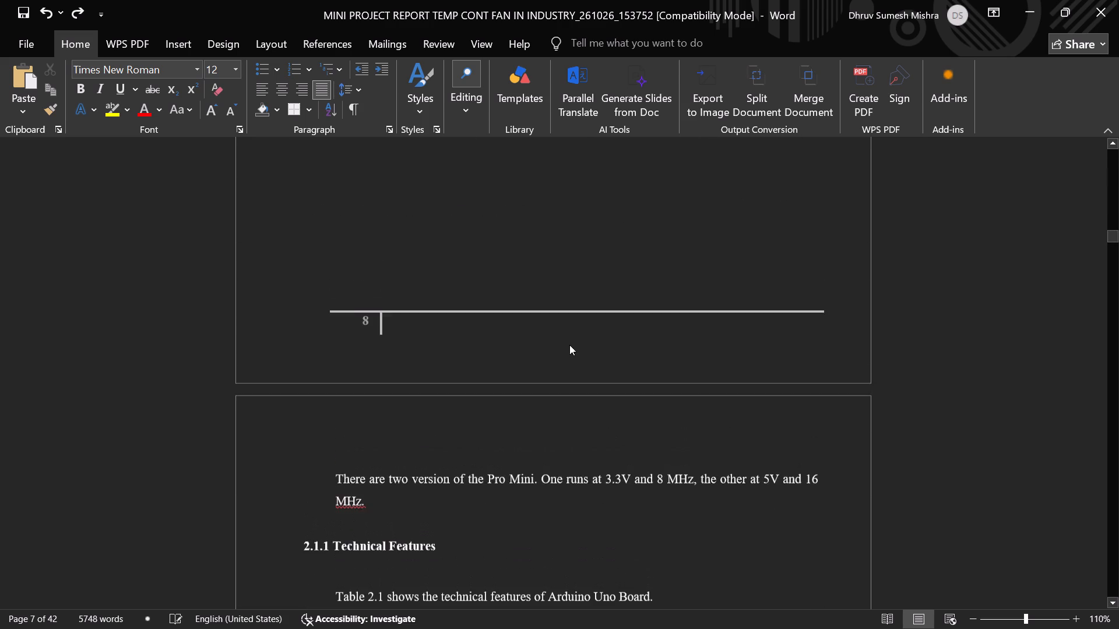
scroll(393, 393, "up", 7)
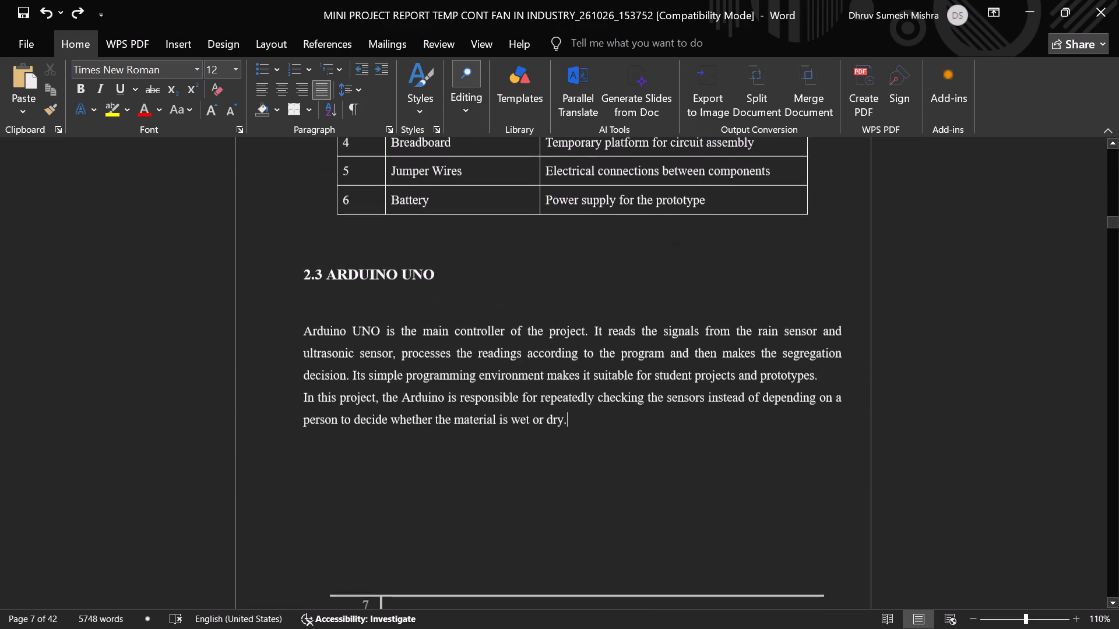
left_click_drag(572, 436, 586, 619)
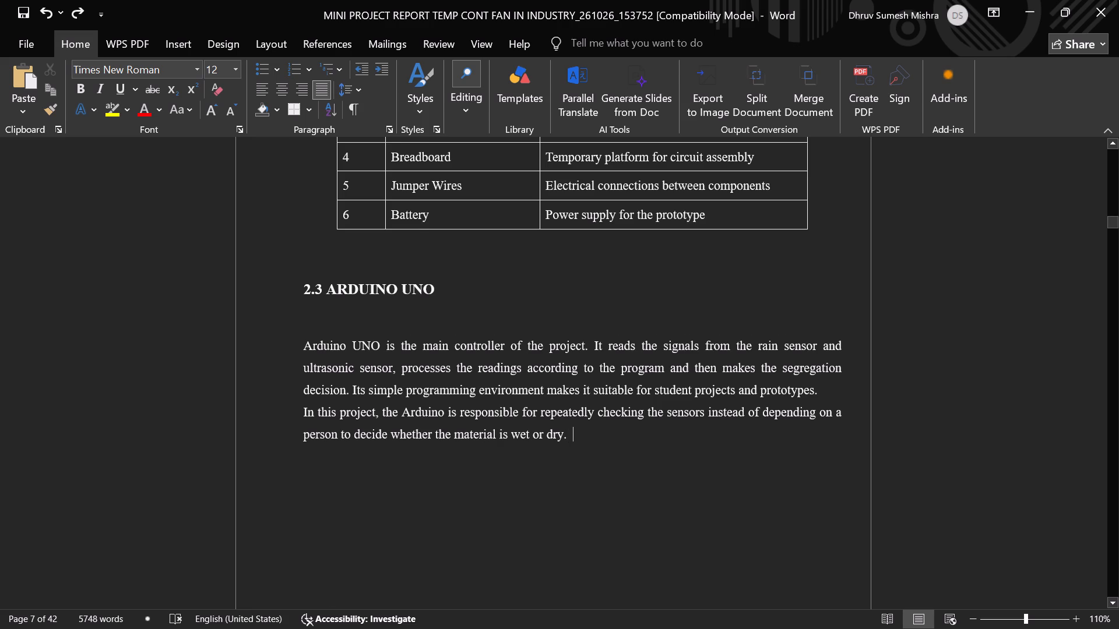
left_click_drag(586, 619, 389, 560)
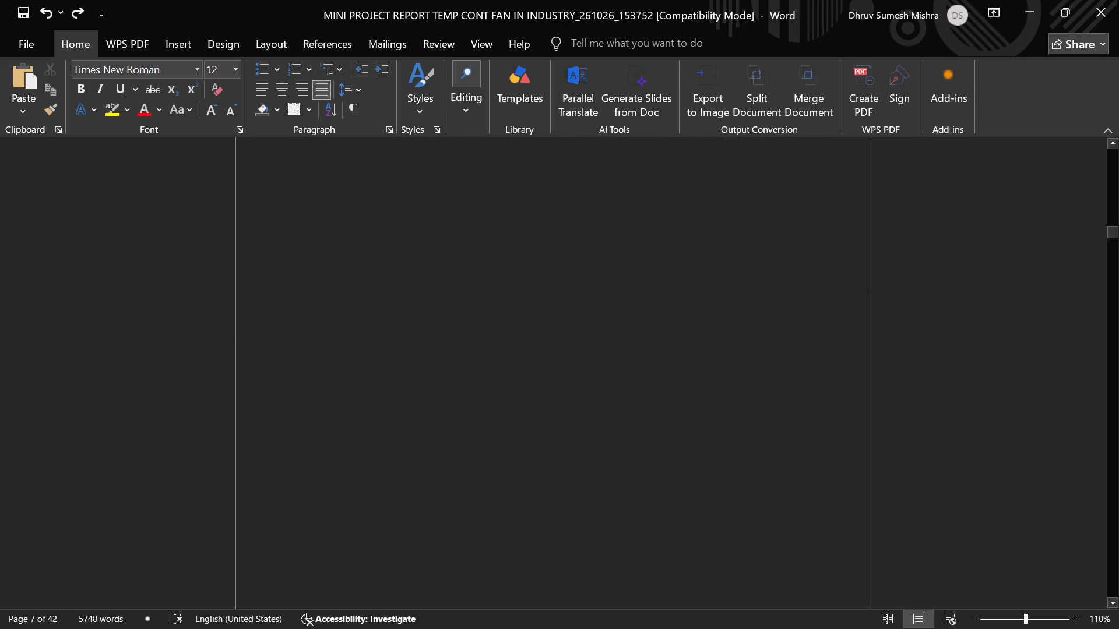
left_click_drag(389, 560, 316, 549)
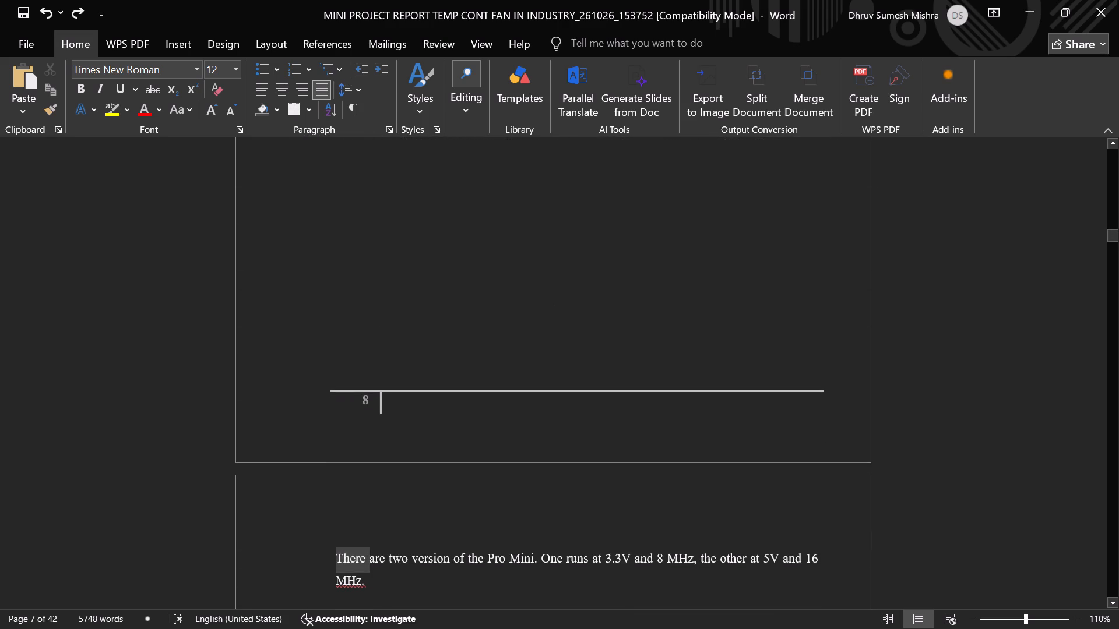
left_click_drag(316, 549, 318, 548)
key("BackSpace")
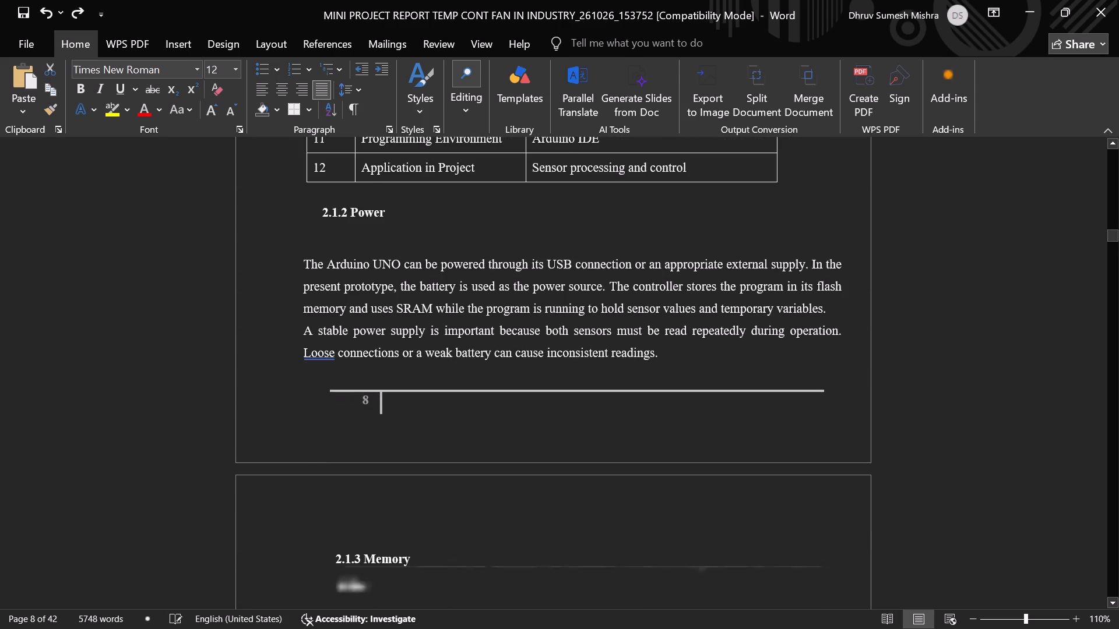
Join the "There are two version of the Pro Mini" paragraph directly onto the sentence ending "wet or dry.".
scroll(521, 335, "up", 1)
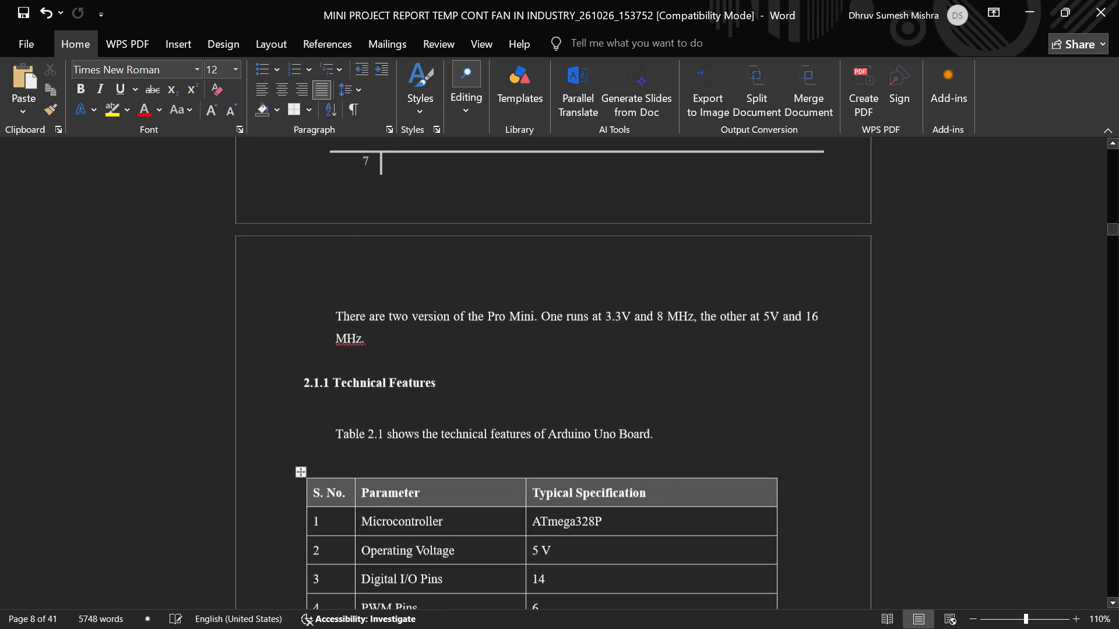
scroll(521, 335, "up", 1)
left_click(589, 192)
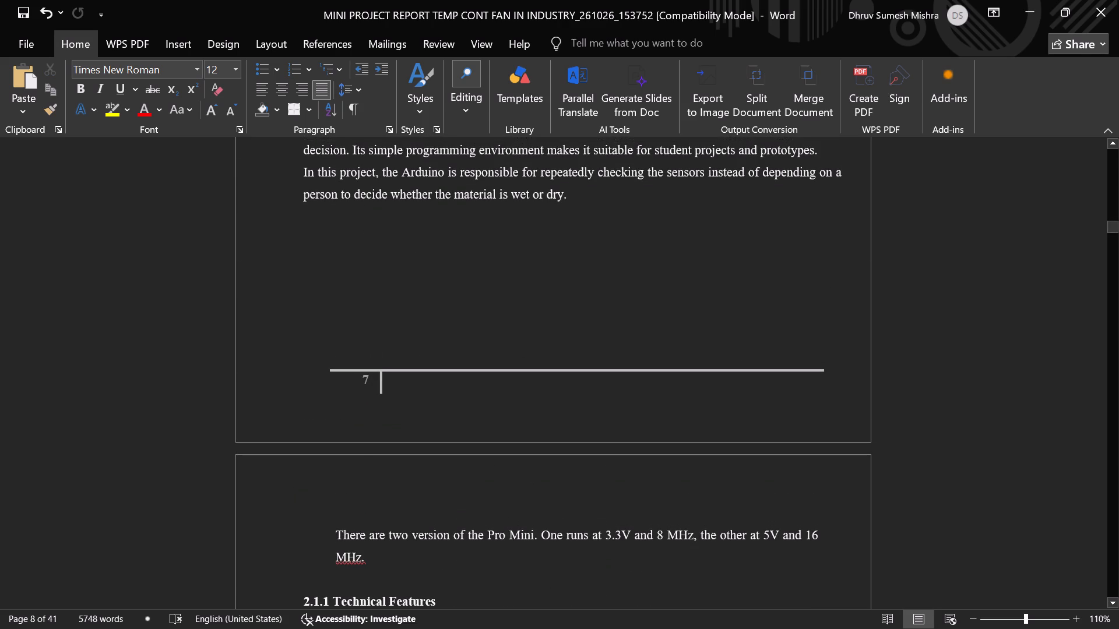
key("Return")
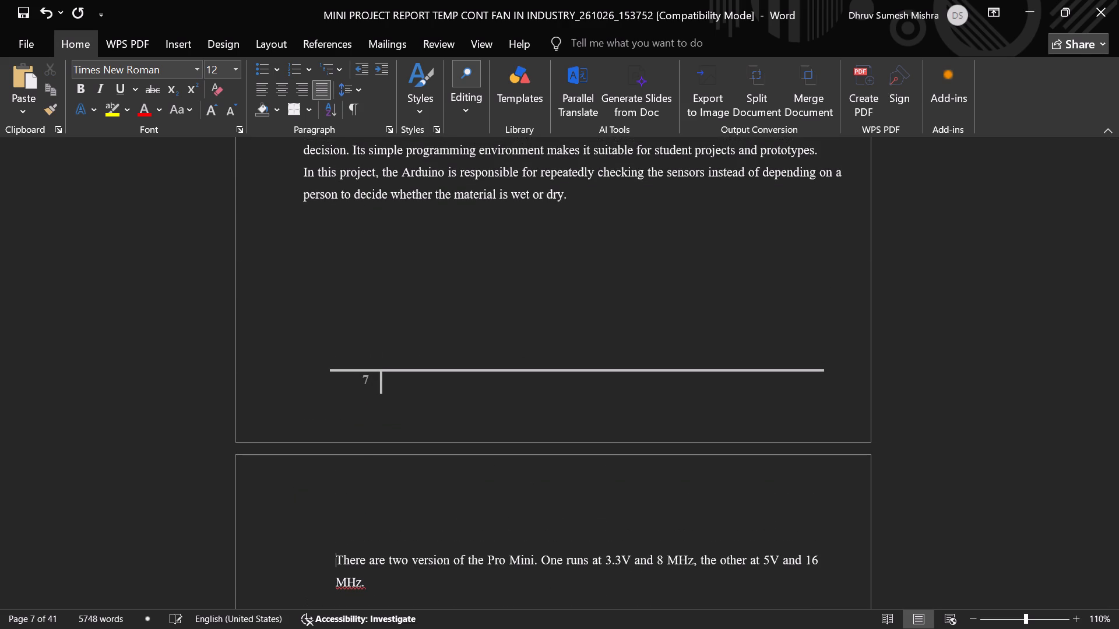
key("BackSpace")
key("BackSpace")
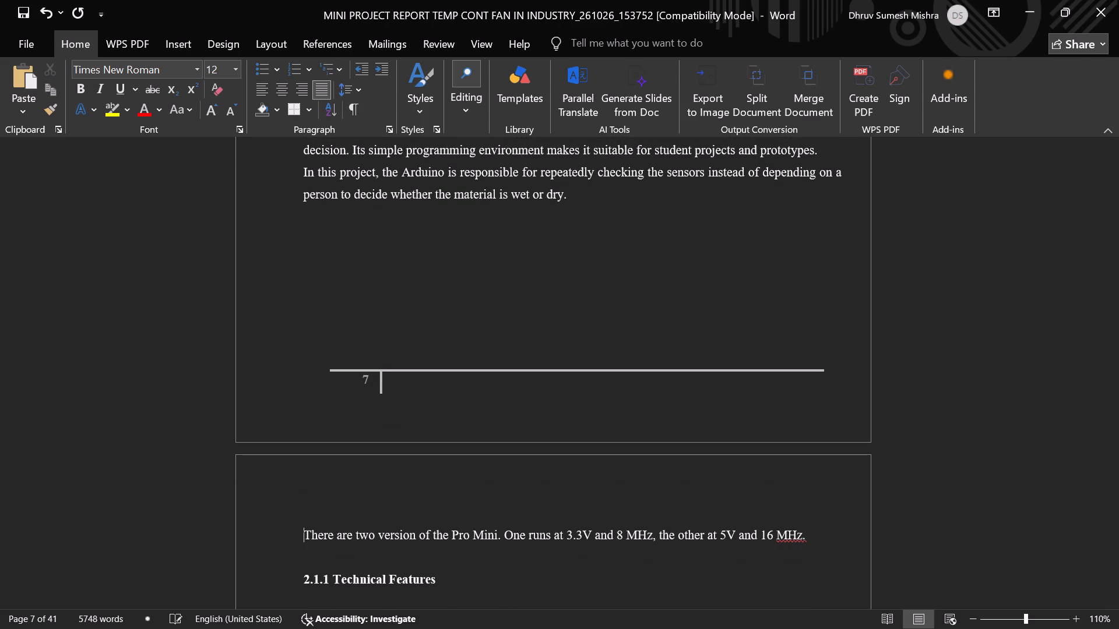
key("BackSpace")
key("BackSpace")
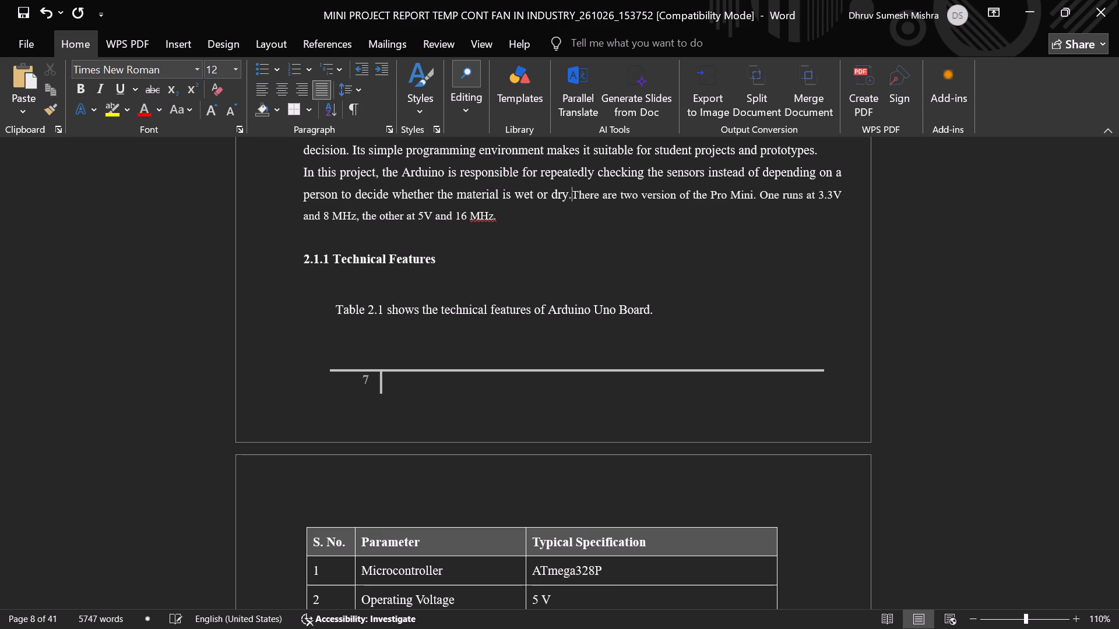
Paste the copied Arduino UNO board picture on a new line above the "2.1.1 Technical Features" heading.
key("Down")
key("Return")
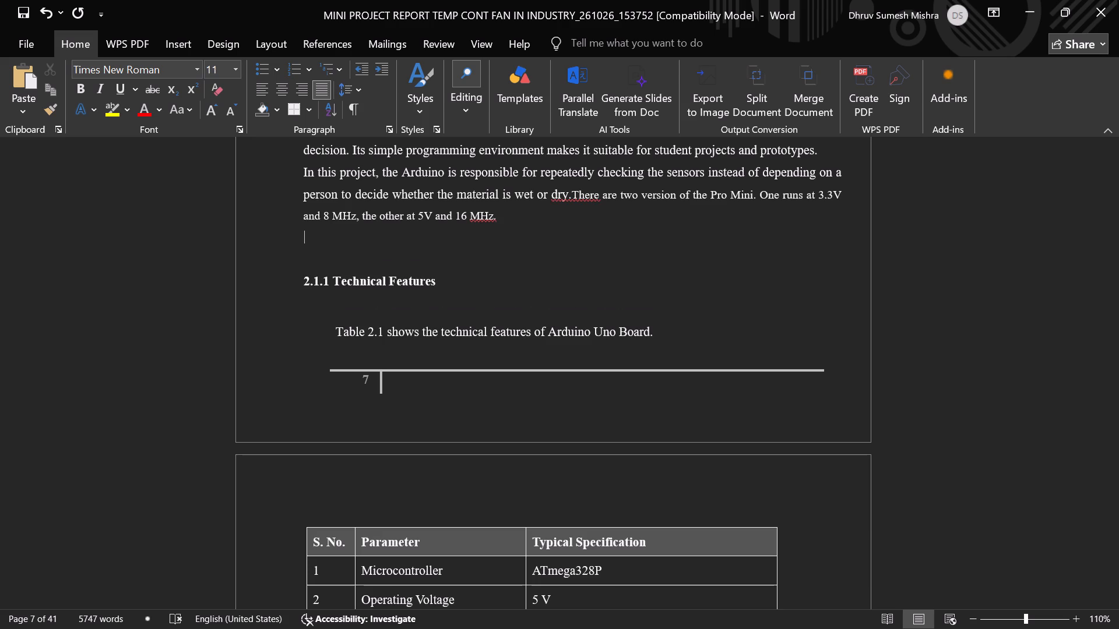
key("ctrl+v")
Shrink the Arduino UNO board picture proportionally, and stretch its width to about one and a half times its height.
left_click(529, 344)
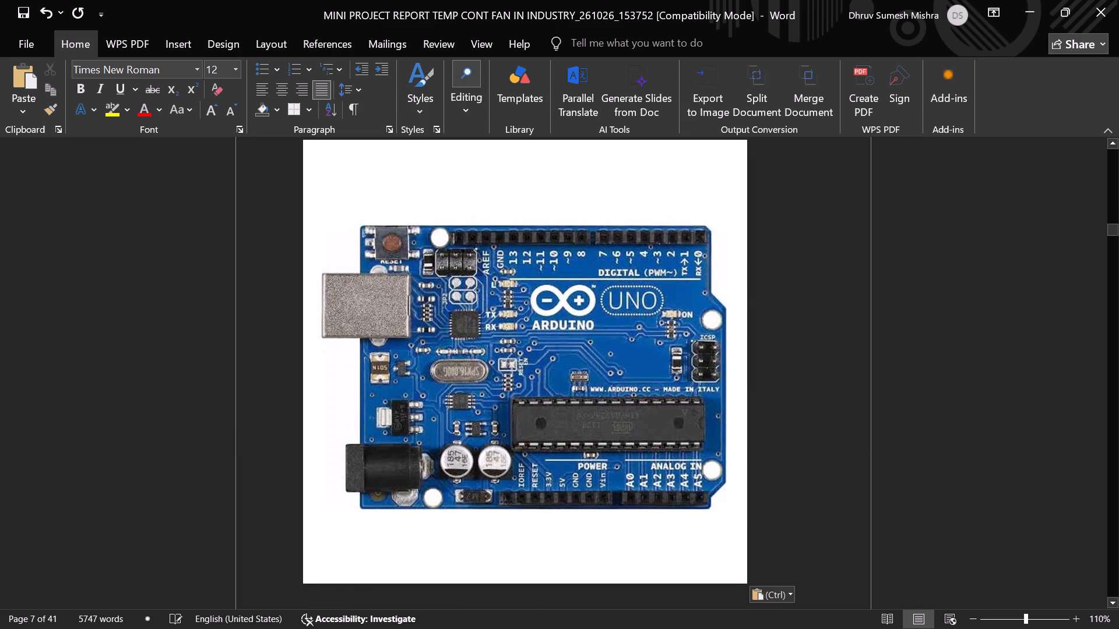
scroll(529, 344, "down", 1)
left_click_drag(302, 476, 392, 403)
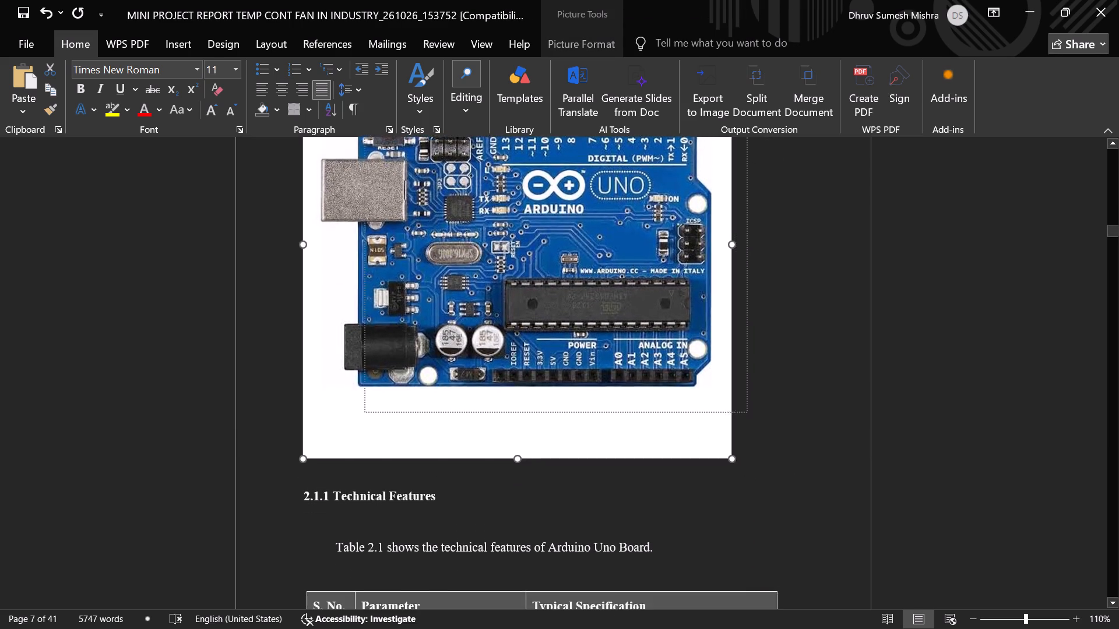
left_click_drag(392, 403, 448, 345)
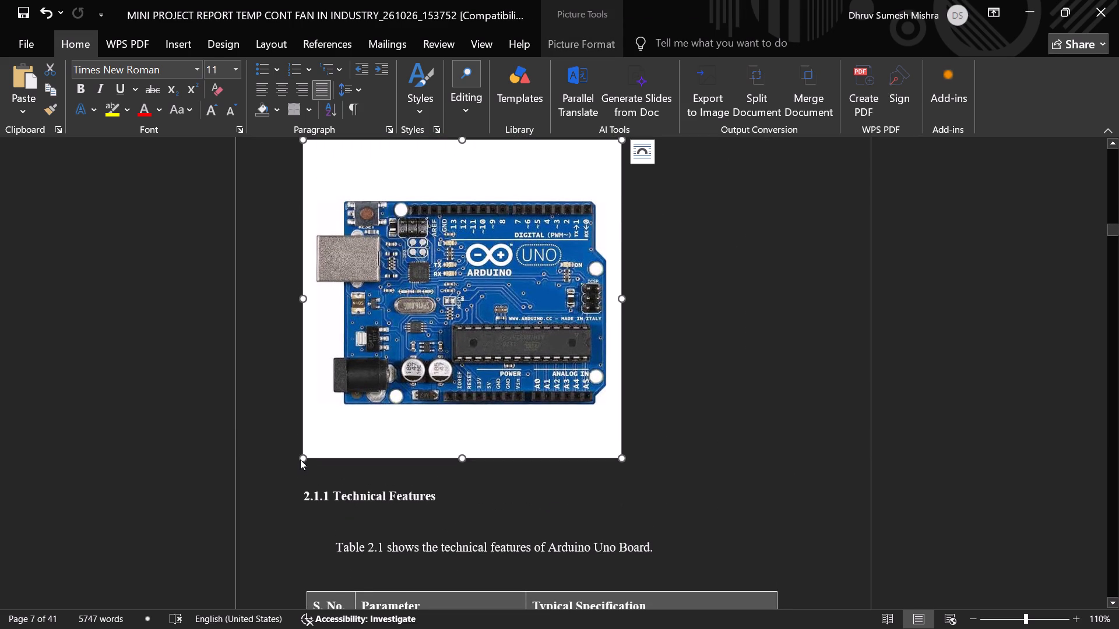
left_click_drag(303, 456, 367, 408)
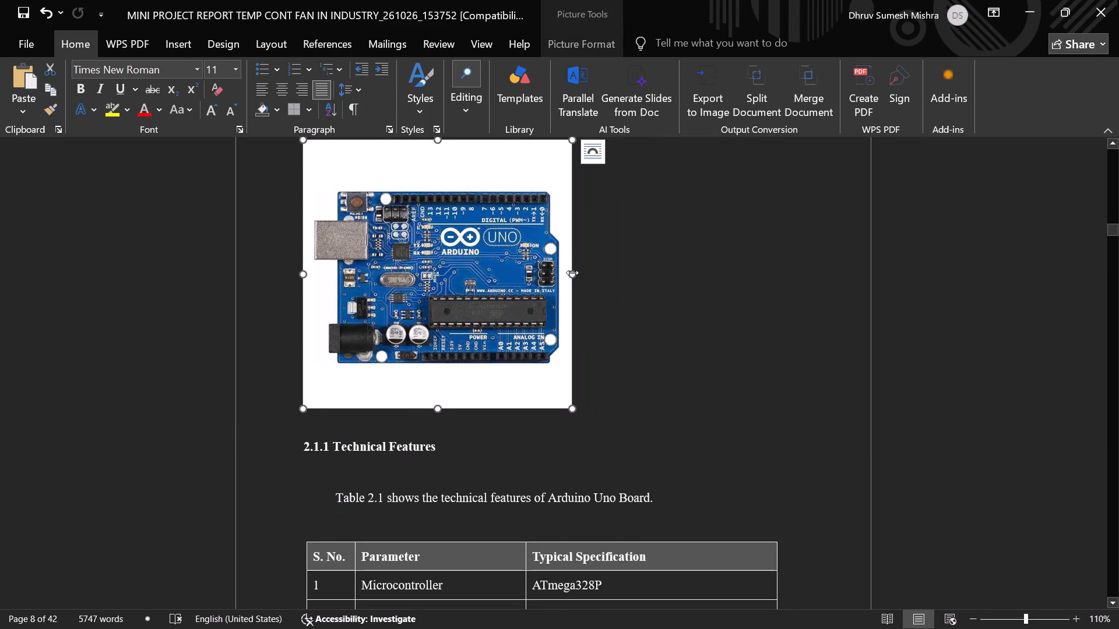
left_click_drag(572, 273, 719, 240)
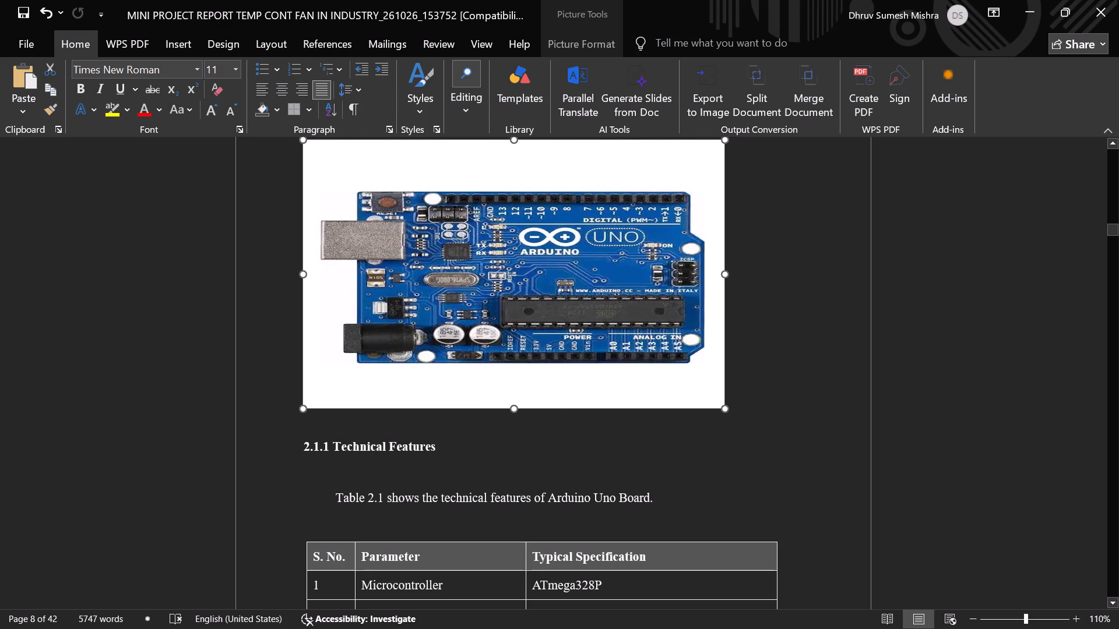
left_click_drag(719, 240, 716, 239)
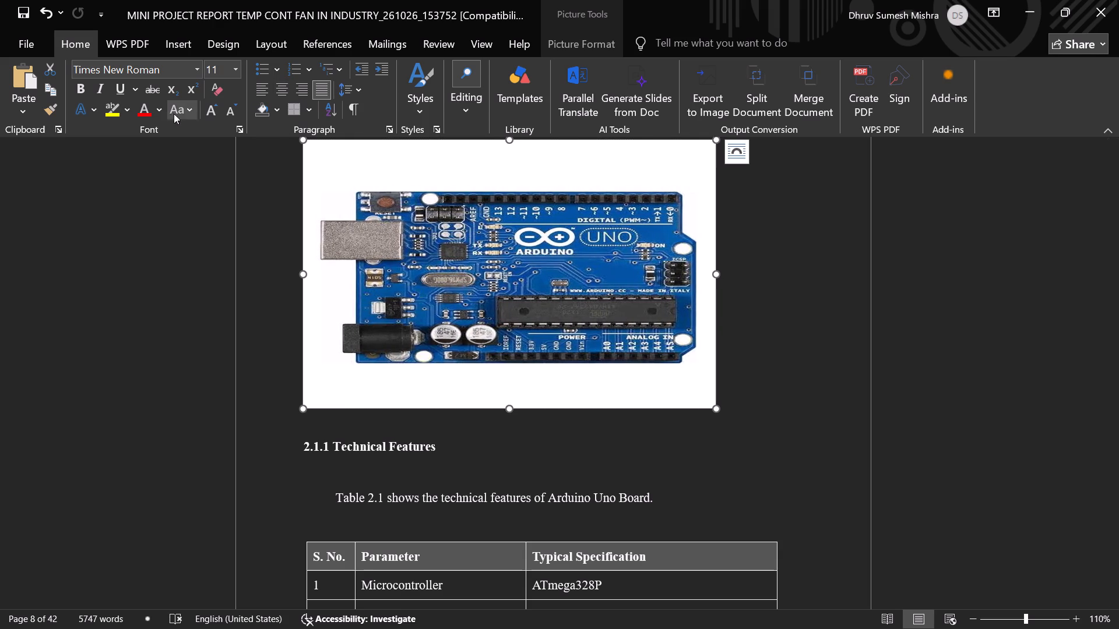
Centre the Arduino UNO board picture horizontally on the page.
left_click(286, 83)
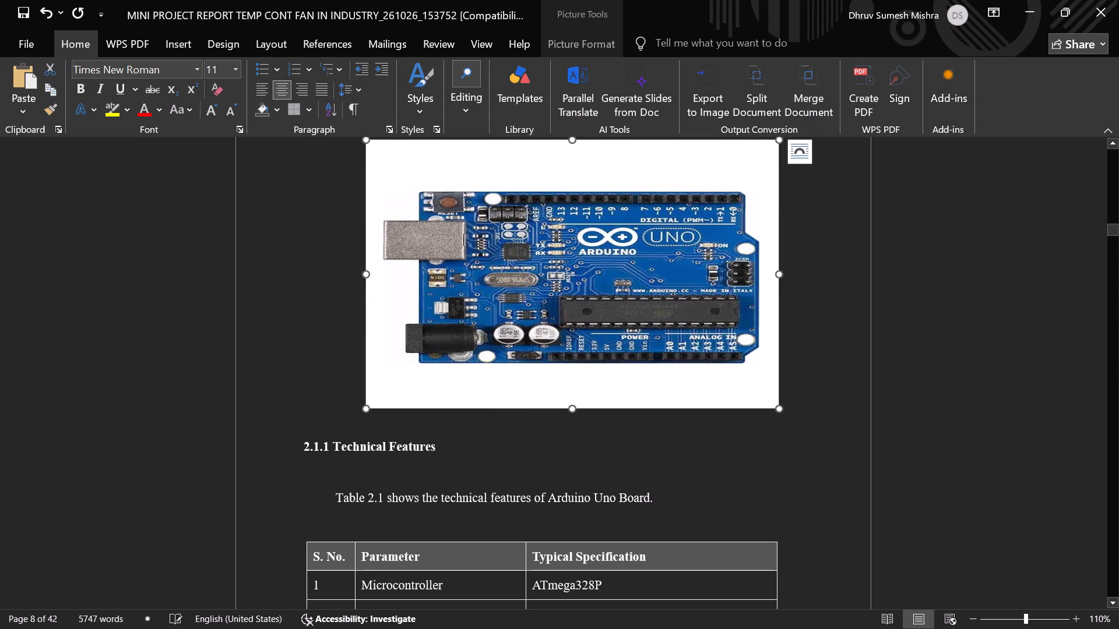
Refine the Arduino UNO board picture's size by reducing it overall and stretching it slightly taller.
scroll(543, 303, "up", 1)
left_click_drag(571, 294, 569, 273)
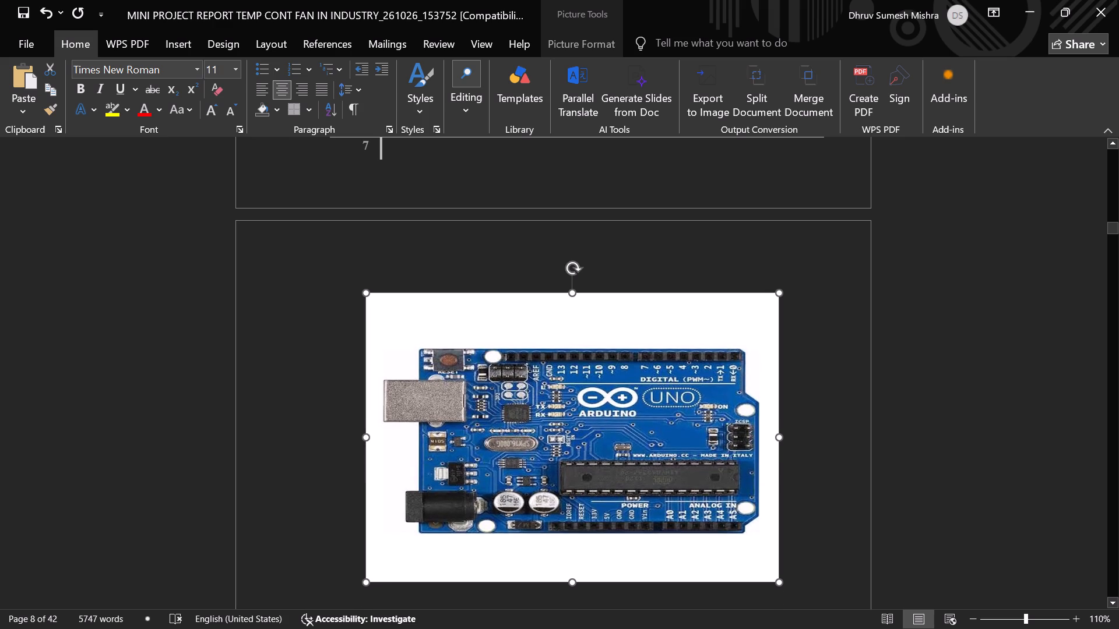
left_click_drag(776, 580, 699, 533)
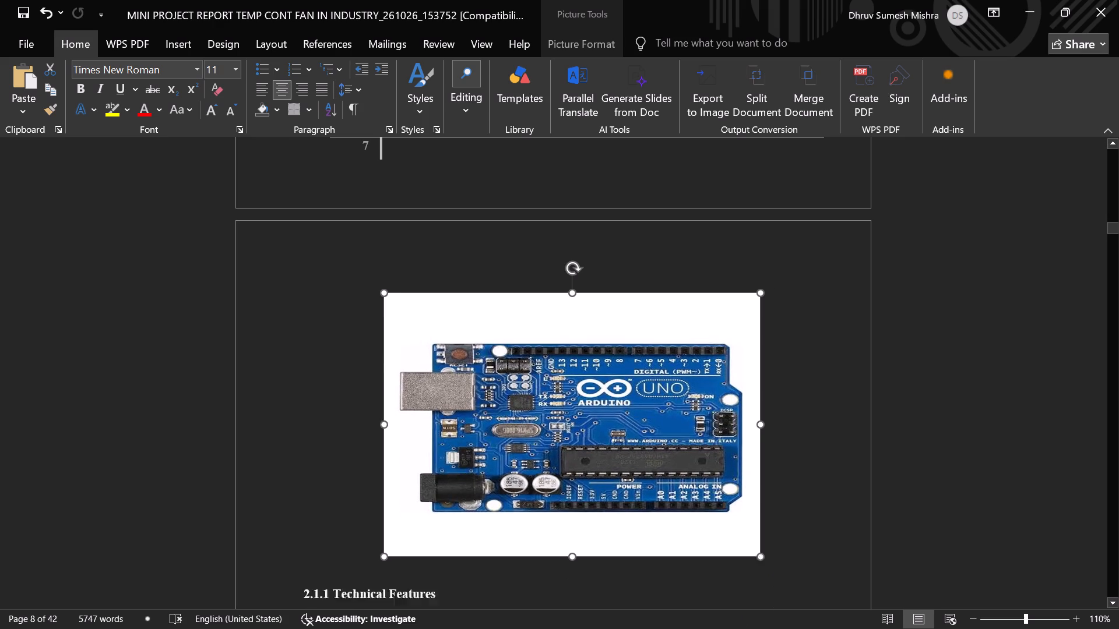
left_click_drag(699, 533, 698, 533)
left_click_drag(571, 294, 568, 272)
Remove the blank line below the "2.3 ARDUINO UNO" heading.
scroll(619, 439, "up", 2)
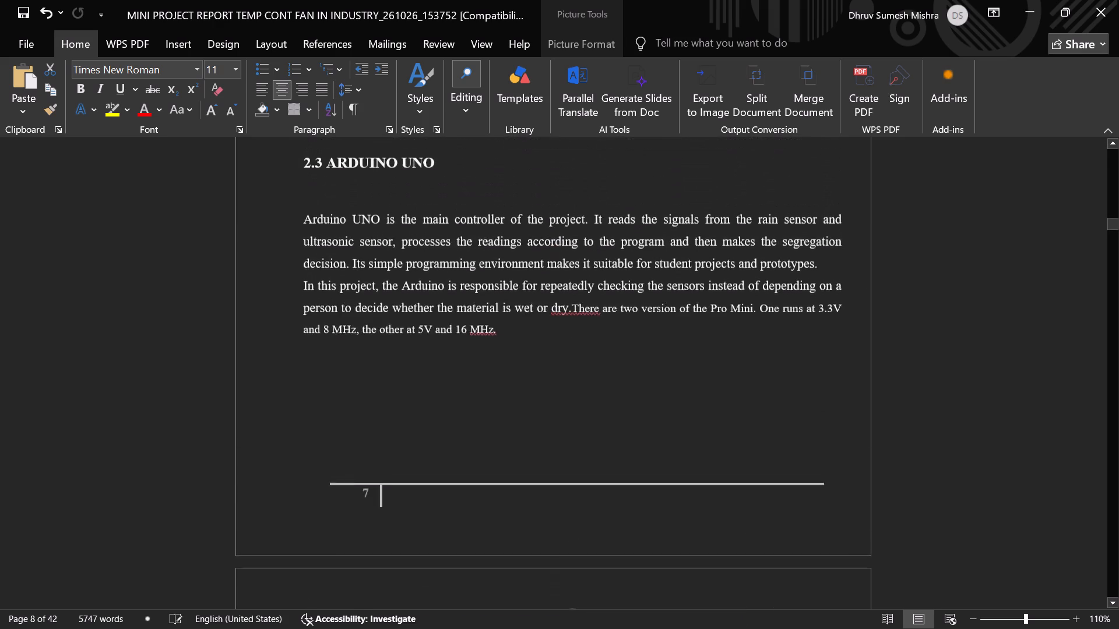
scroll(619, 439, "up", 2)
left_click(446, 316)
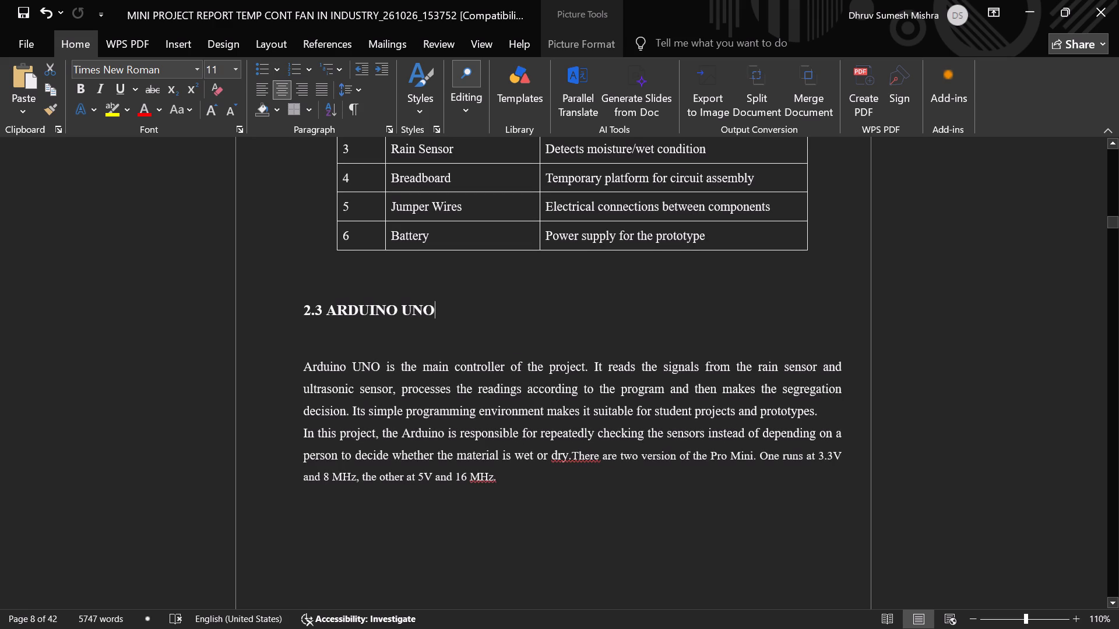
key("Down")
key("BackSpace")
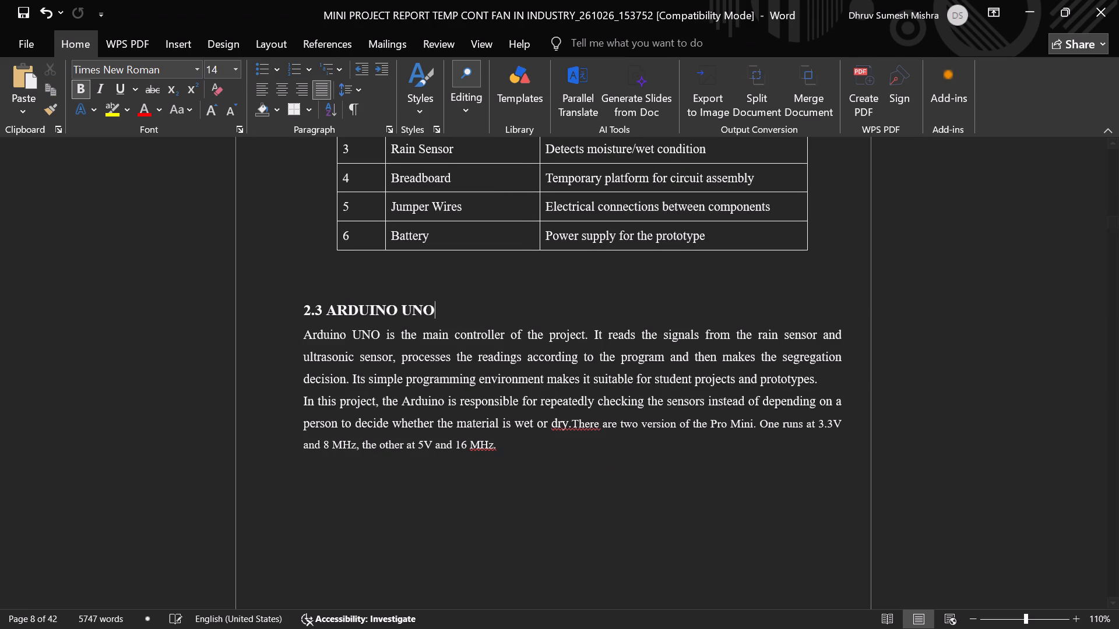
Insert a blank line above the "2.3 ARDUINO UNO" heading, below the component table.
scroll(446, 316, "right", 2)
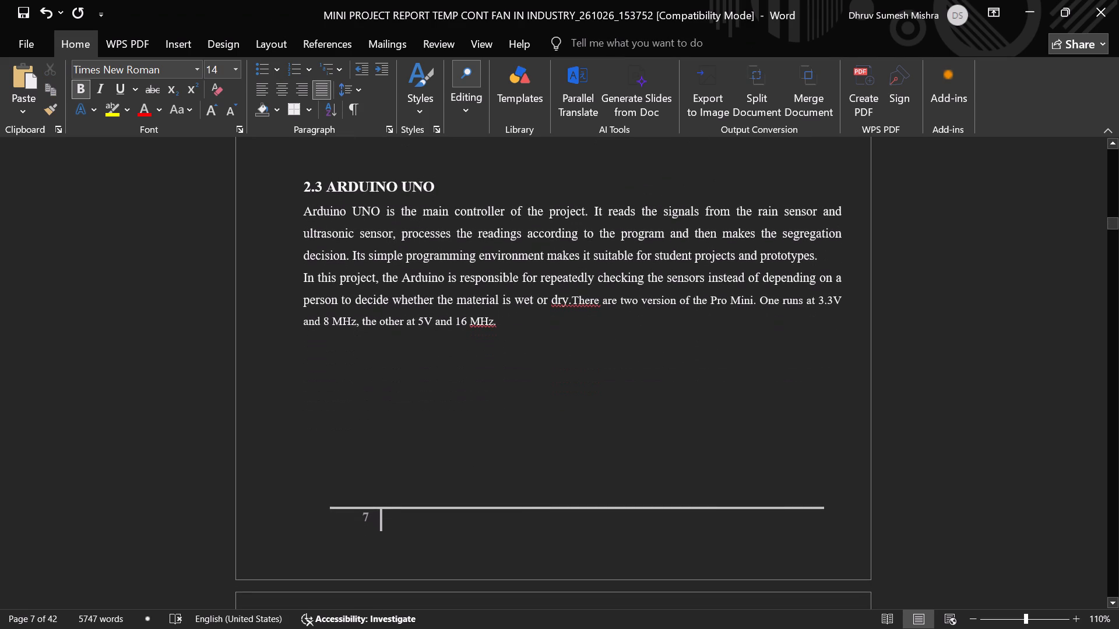
scroll(323, 228, "up", 2)
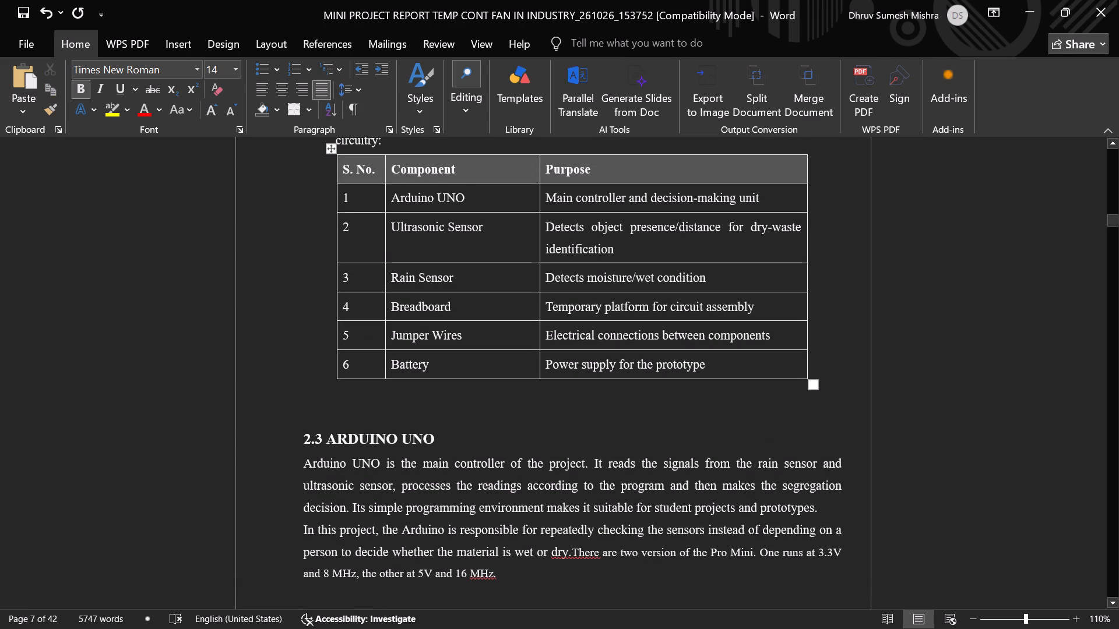
left_click(302, 436)
key("Return")
Add a blank line after "circuitry:" in section 2.2, just before the component list table.
scroll(302, 436, "up", 1)
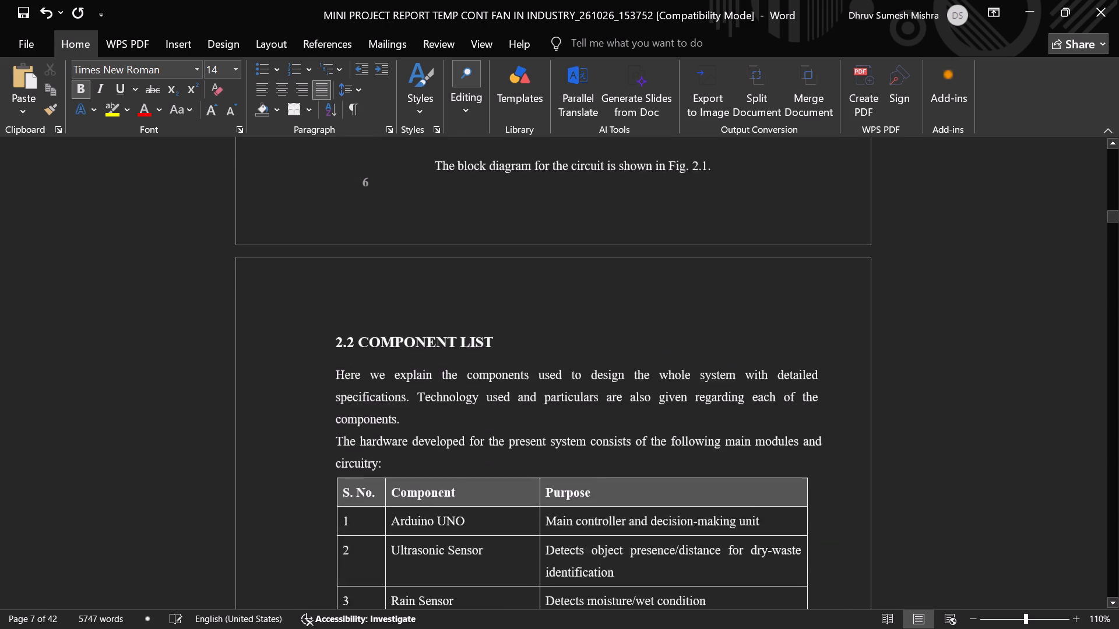
scroll(302, 436, "up", 1)
left_click(393, 462)
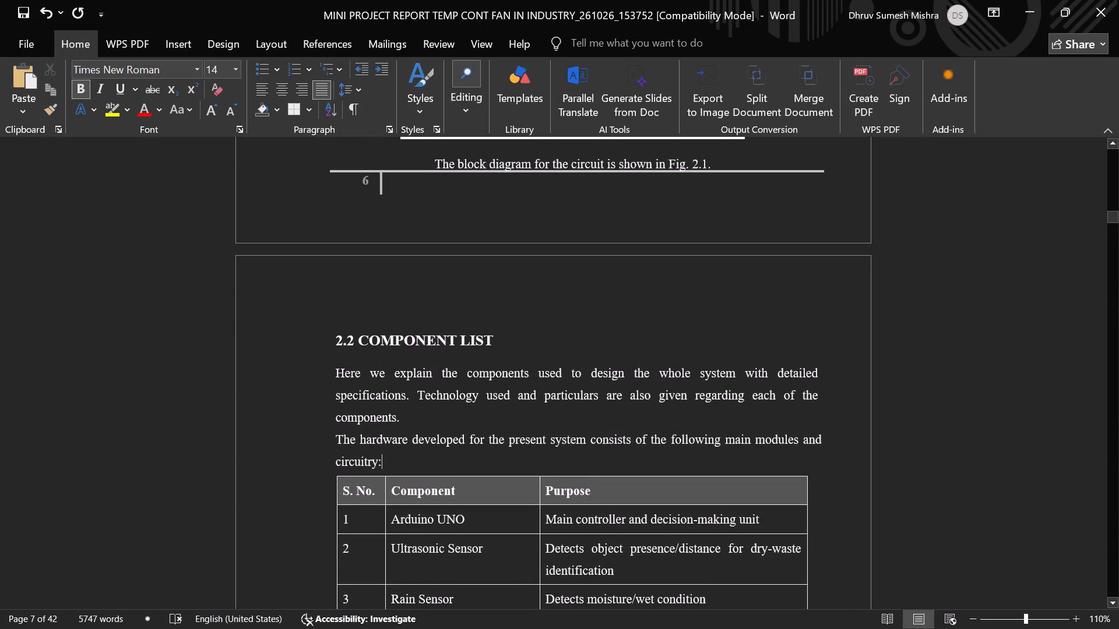
key("Return")
Centre the line "Table 2.1 shows the technical features of Arduino Uno Board.".
scroll(393, 462, "down", 3)
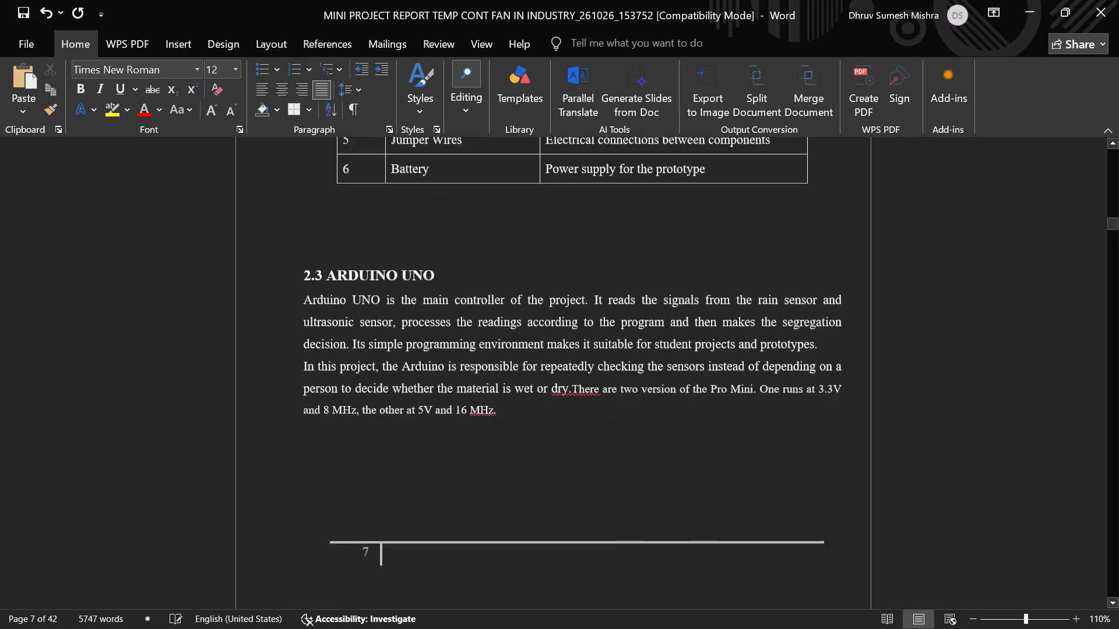
scroll(393, 462, "down", 4)
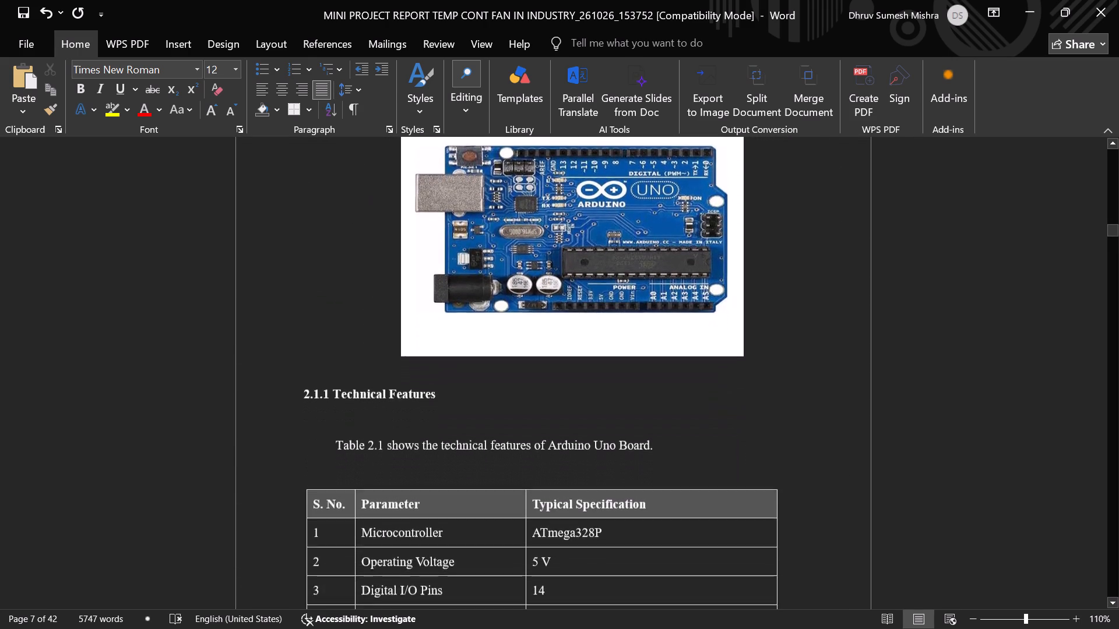
scroll(374, 442, "right", 1)
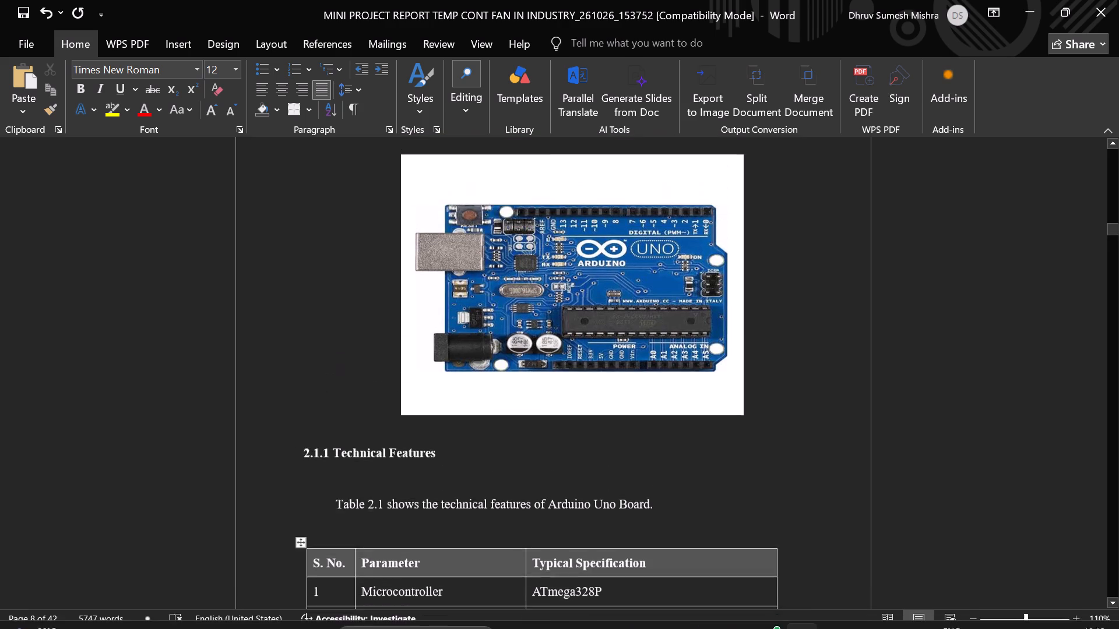
scroll(374, 442, "right", 1)
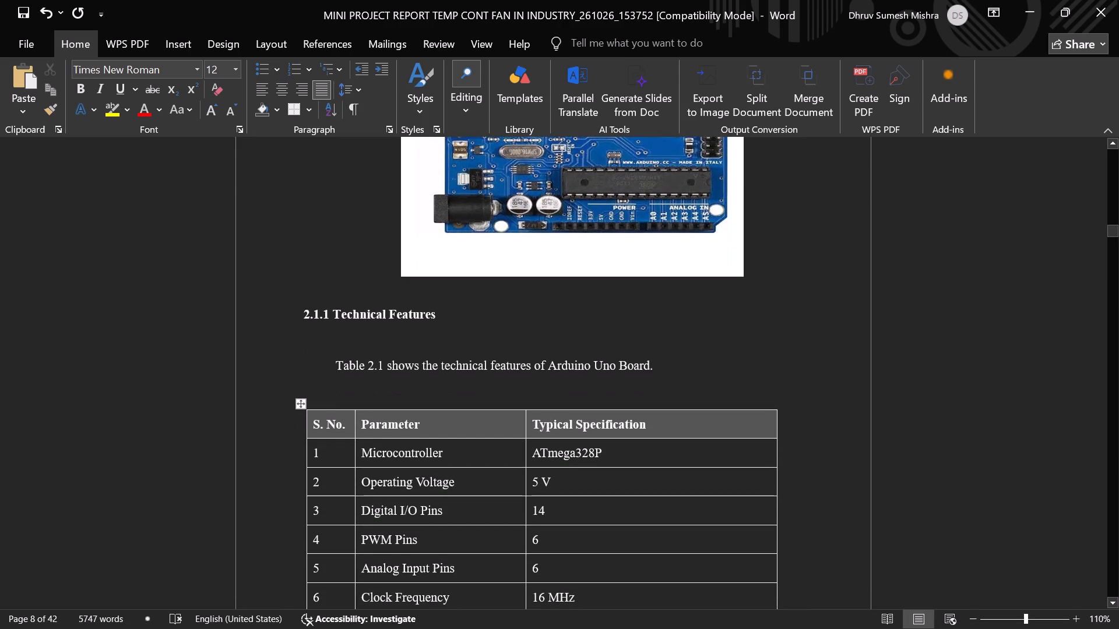
left_click(326, 369)
left_click(285, 91)
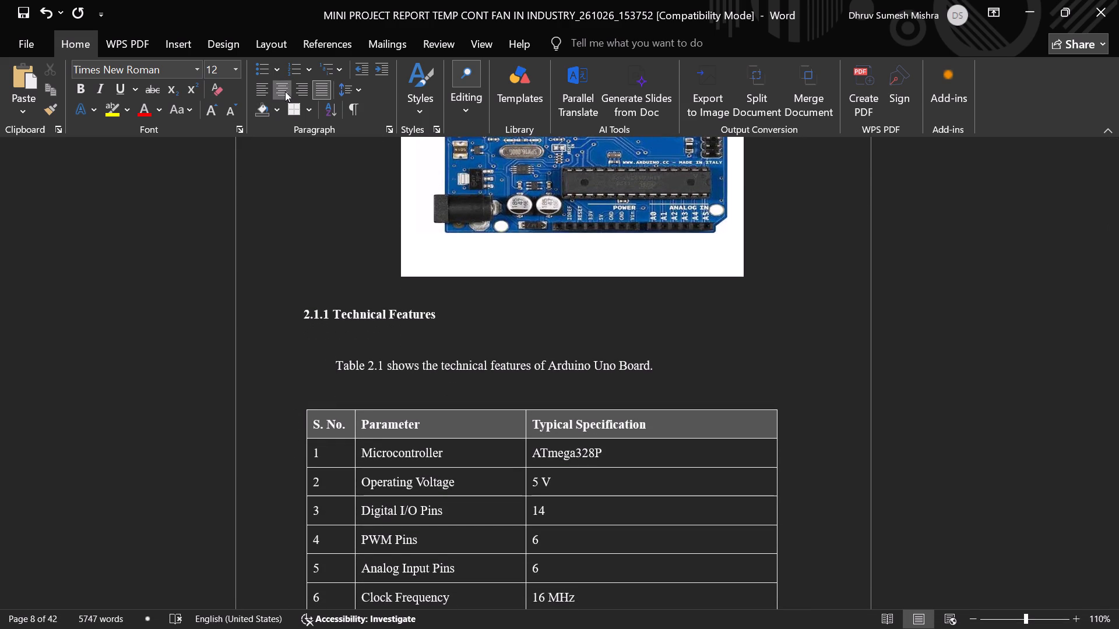
Delete the empty line between the Table 2.1 sentence and the Arduino specification table.
scroll(369, 272, "down", 1)
scroll(632, 409, "down", 1)
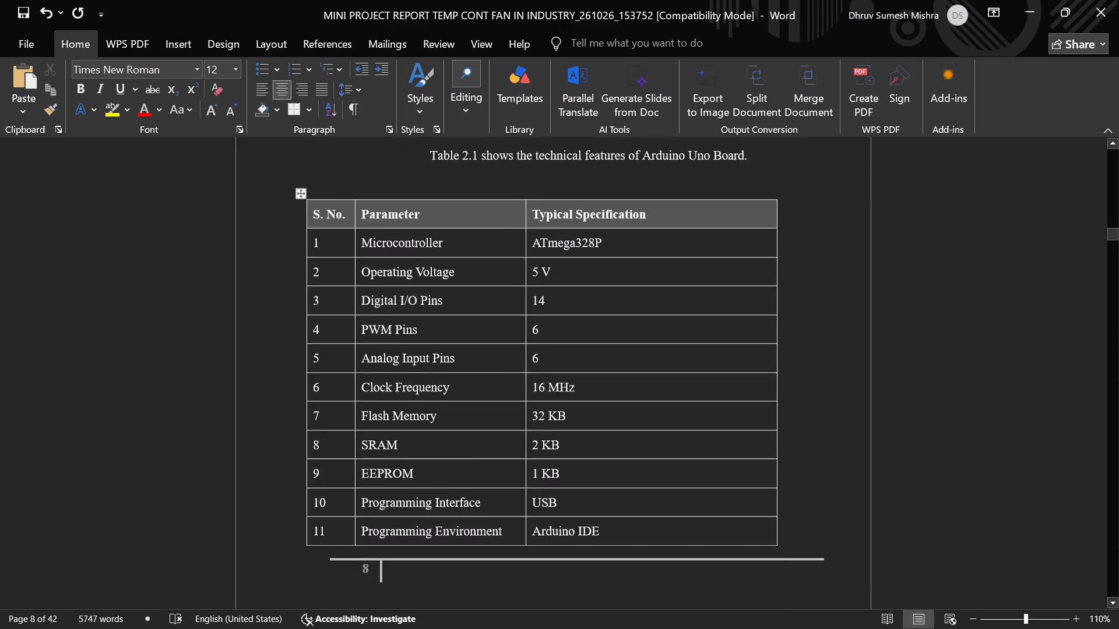
scroll(632, 409, "down", 1)
left_click(776, 455)
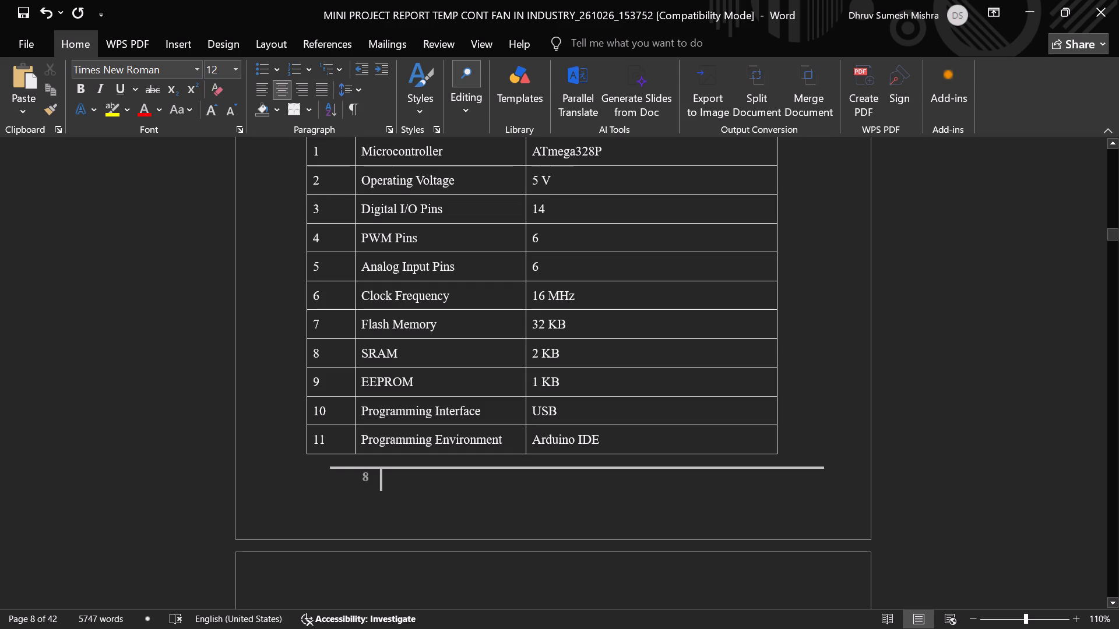
left_click(750, 435)
left_click(643, 411)
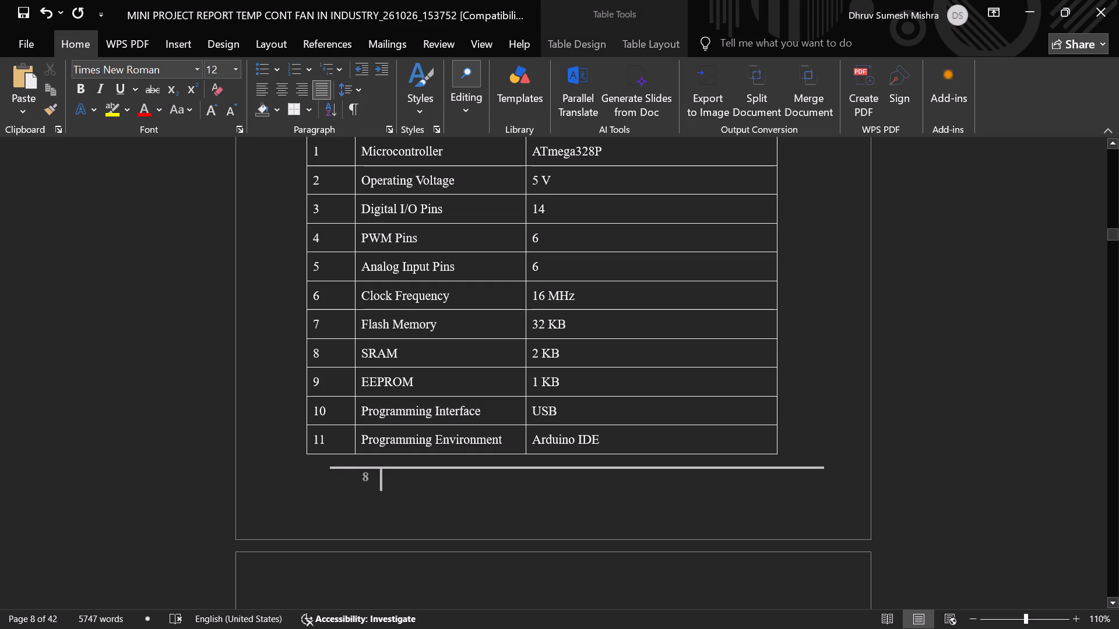
scroll(643, 423, "up", 1)
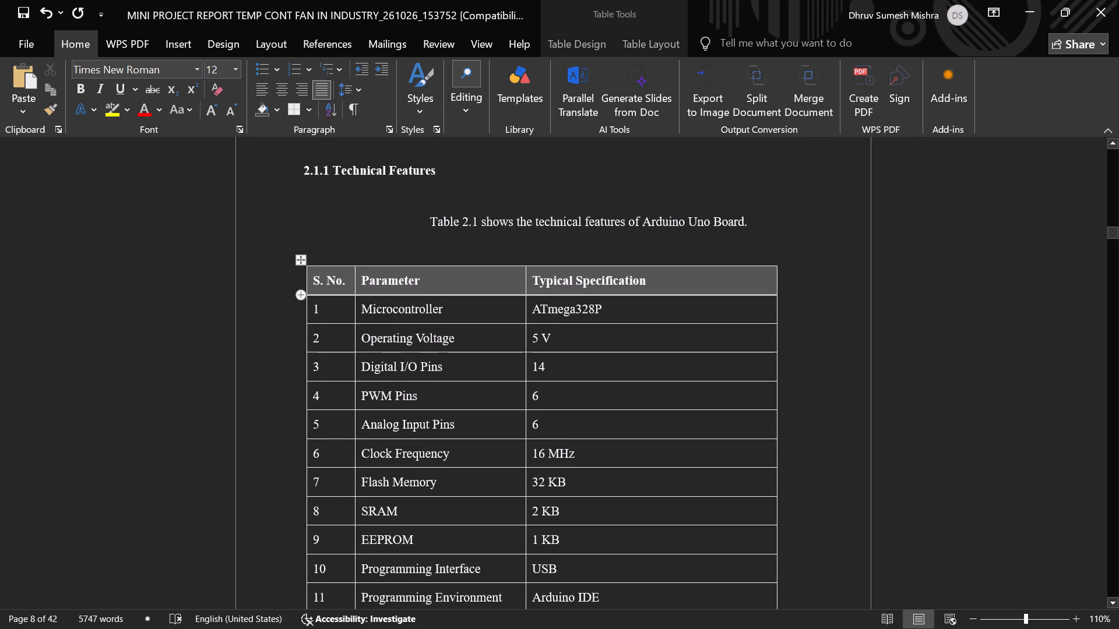
scroll(563, 271, "down", 3)
scroll(563, 271, "up", 2)
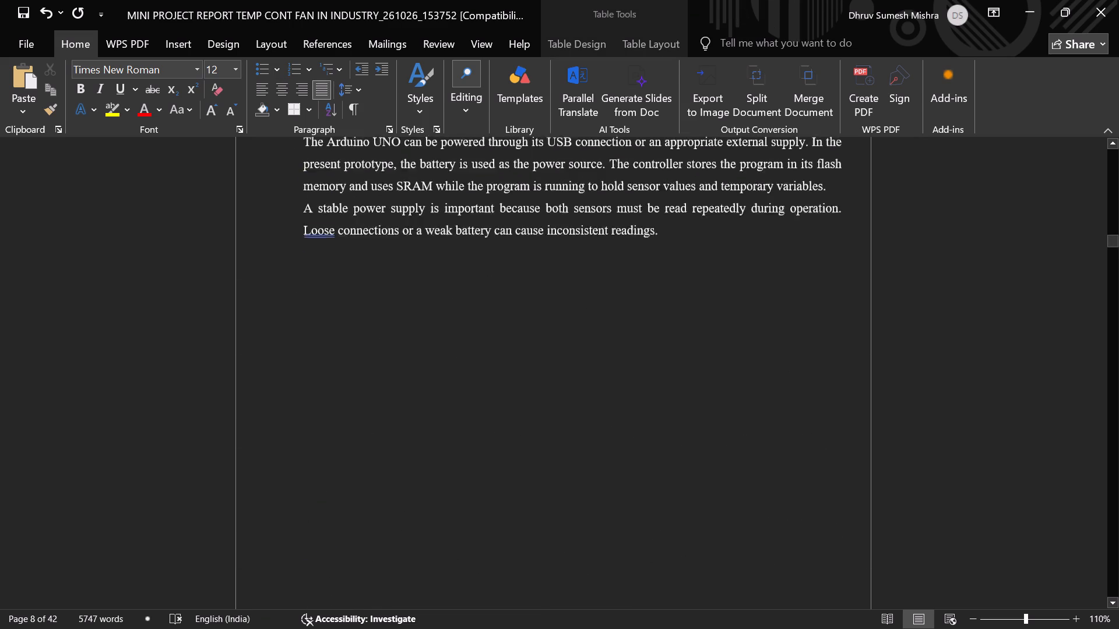
scroll(563, 271, "up", 7)
scroll(563, 271, "down", 1)
left_click(403, 489)
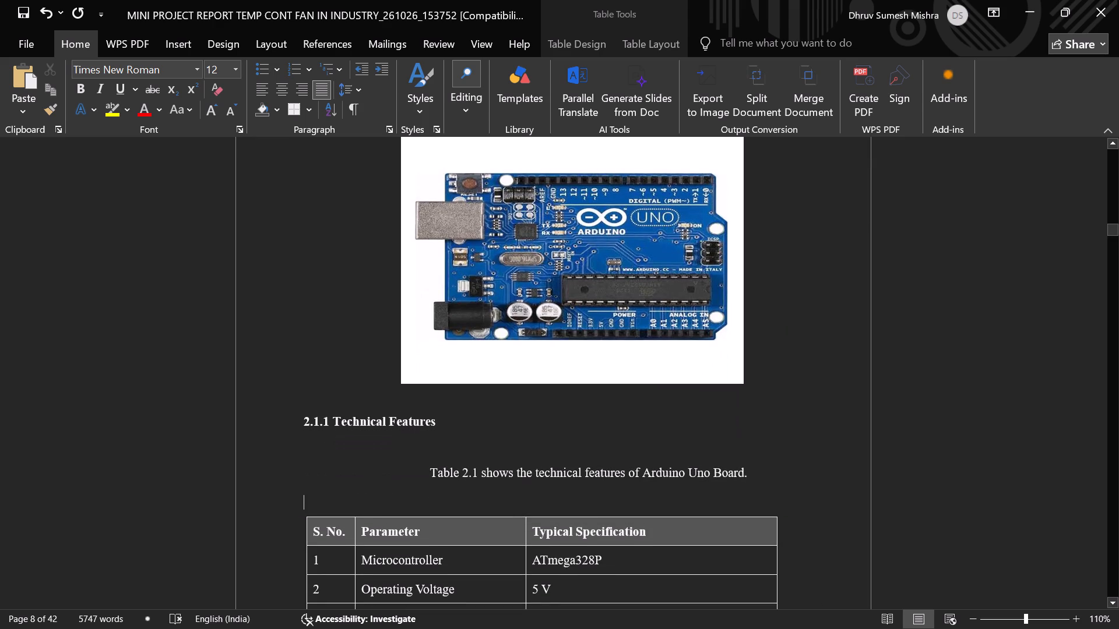
key("BackSpace")
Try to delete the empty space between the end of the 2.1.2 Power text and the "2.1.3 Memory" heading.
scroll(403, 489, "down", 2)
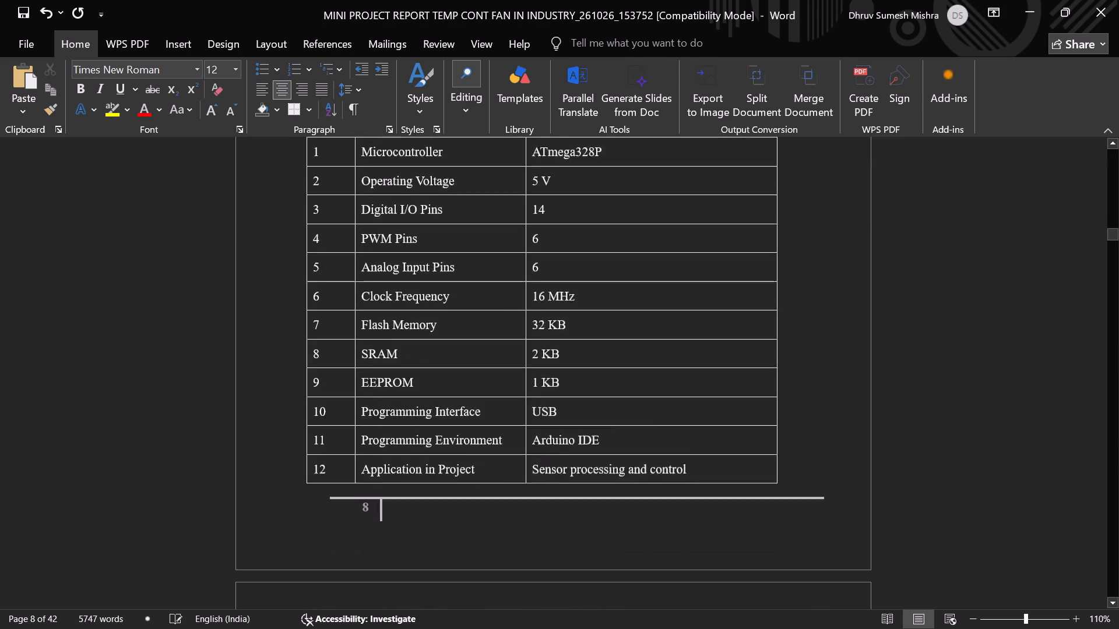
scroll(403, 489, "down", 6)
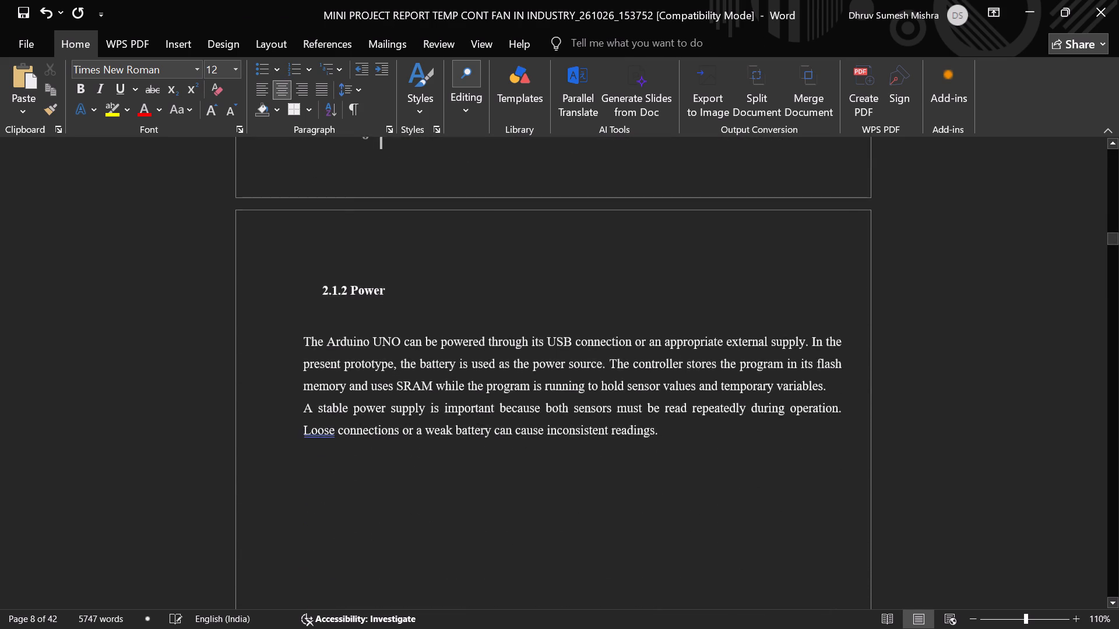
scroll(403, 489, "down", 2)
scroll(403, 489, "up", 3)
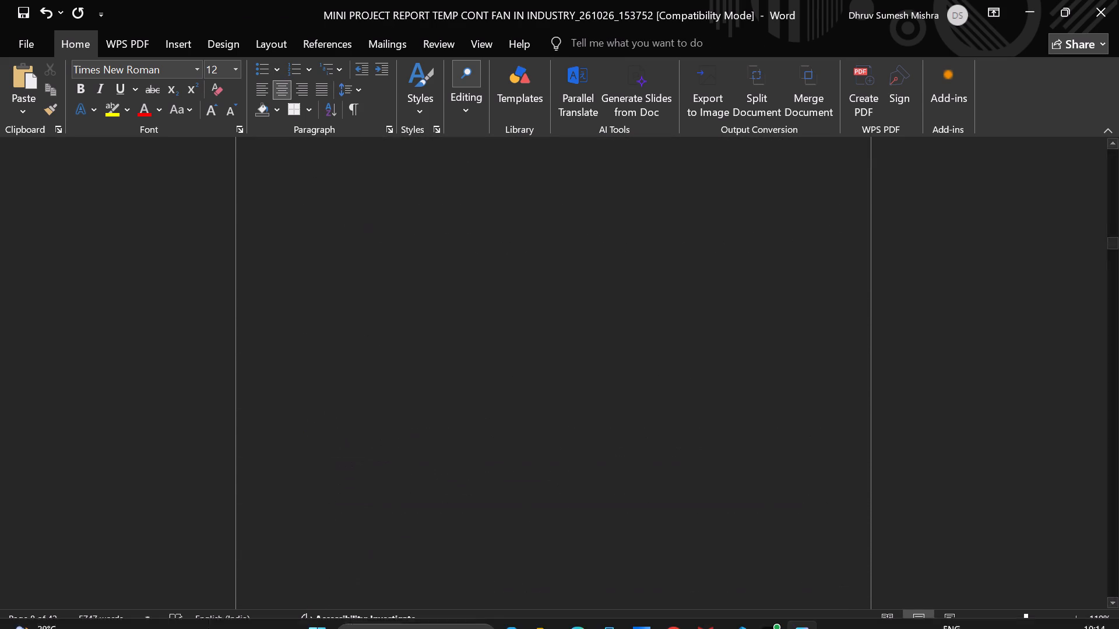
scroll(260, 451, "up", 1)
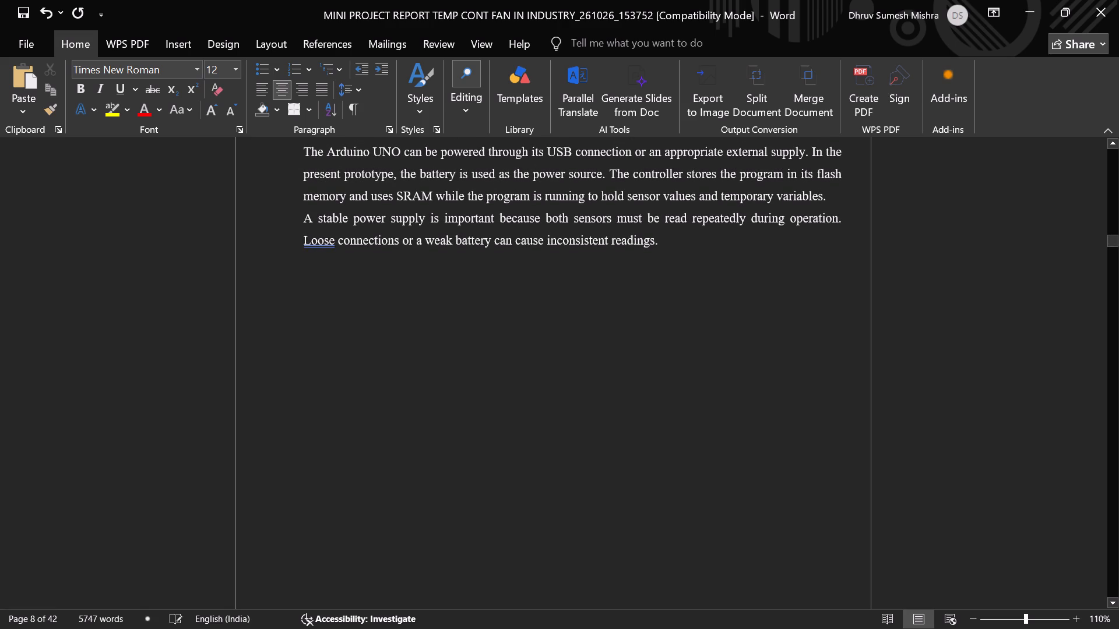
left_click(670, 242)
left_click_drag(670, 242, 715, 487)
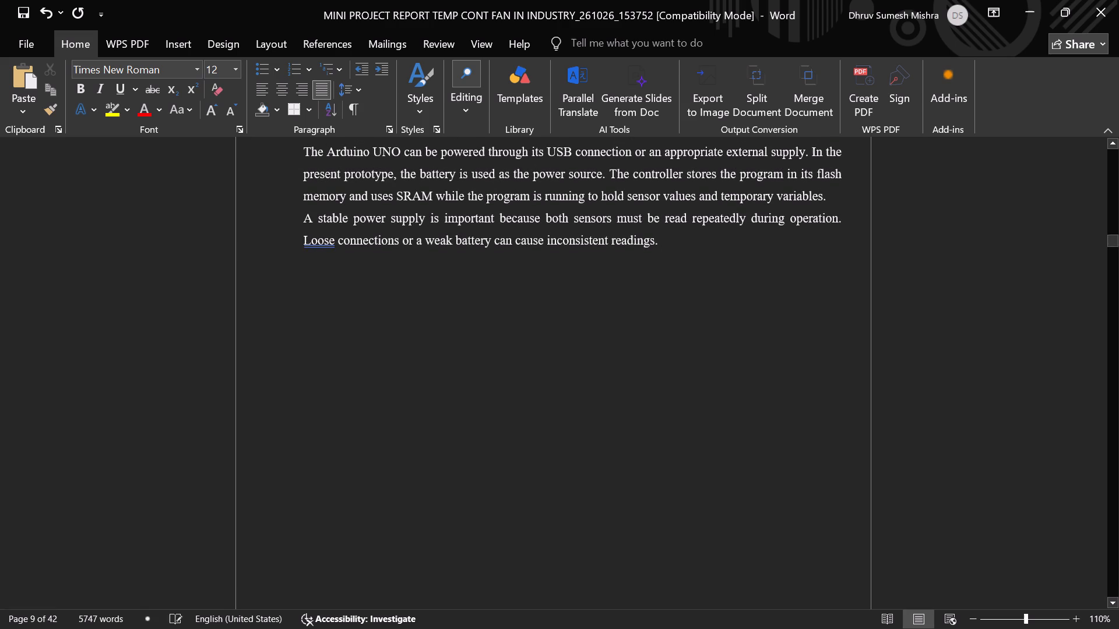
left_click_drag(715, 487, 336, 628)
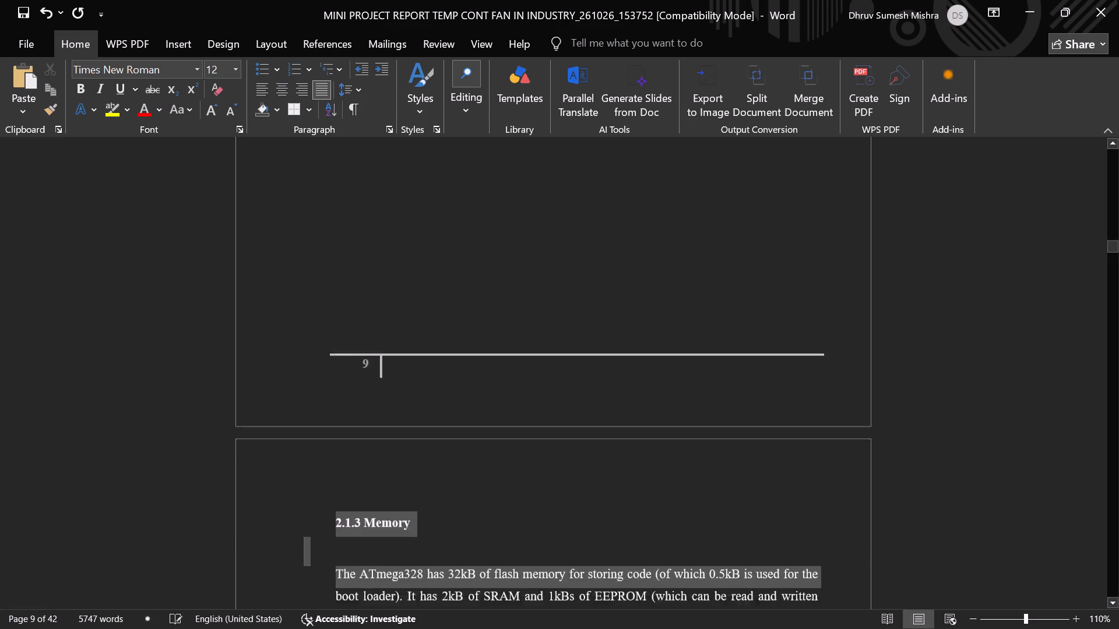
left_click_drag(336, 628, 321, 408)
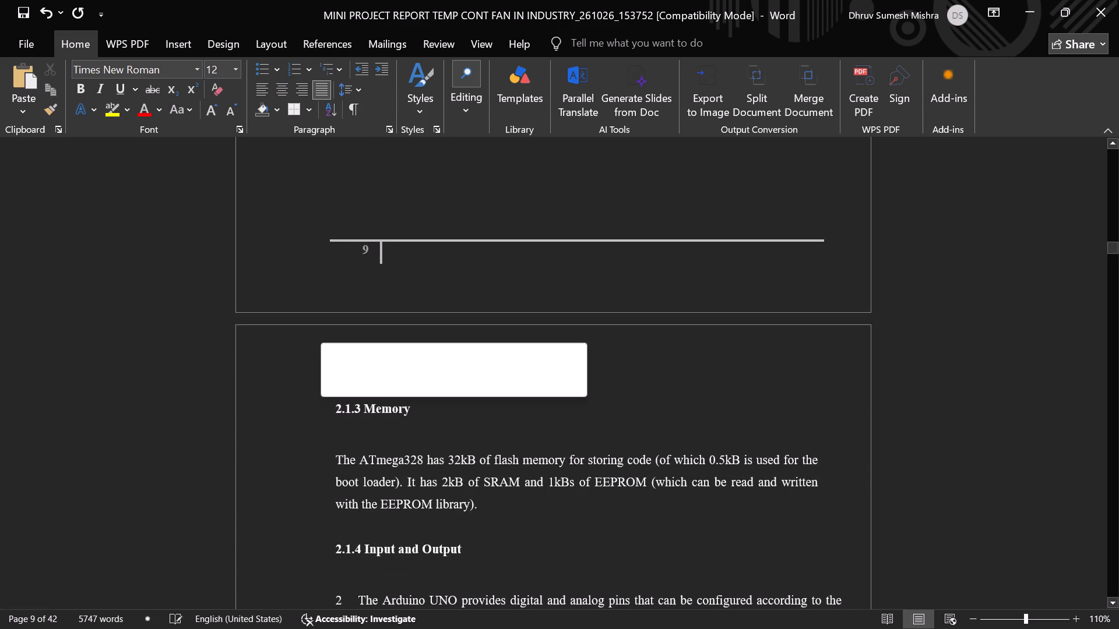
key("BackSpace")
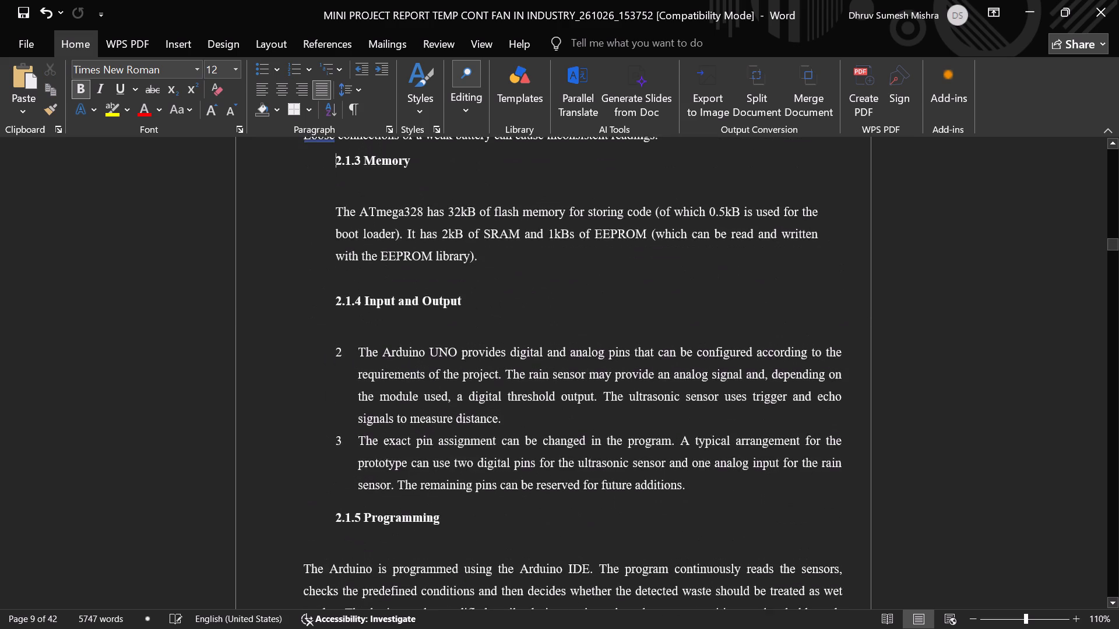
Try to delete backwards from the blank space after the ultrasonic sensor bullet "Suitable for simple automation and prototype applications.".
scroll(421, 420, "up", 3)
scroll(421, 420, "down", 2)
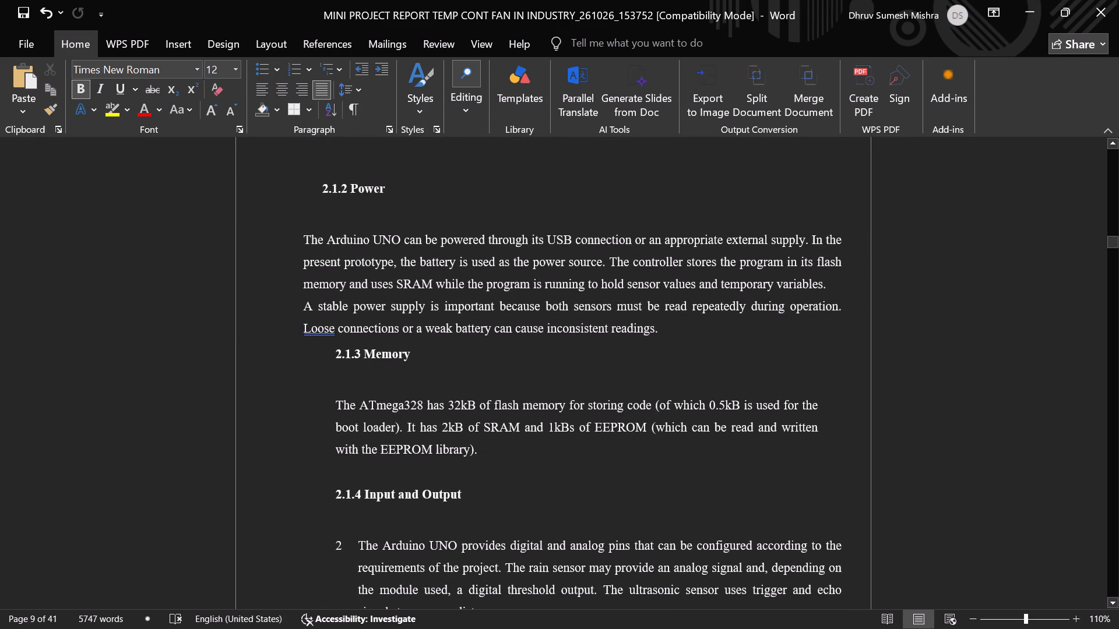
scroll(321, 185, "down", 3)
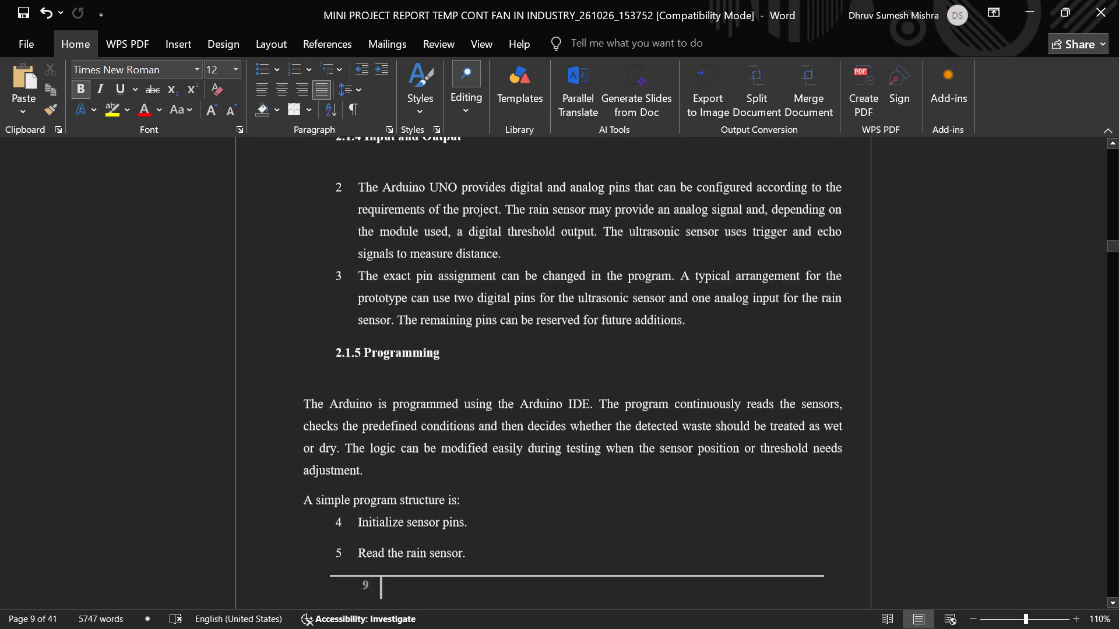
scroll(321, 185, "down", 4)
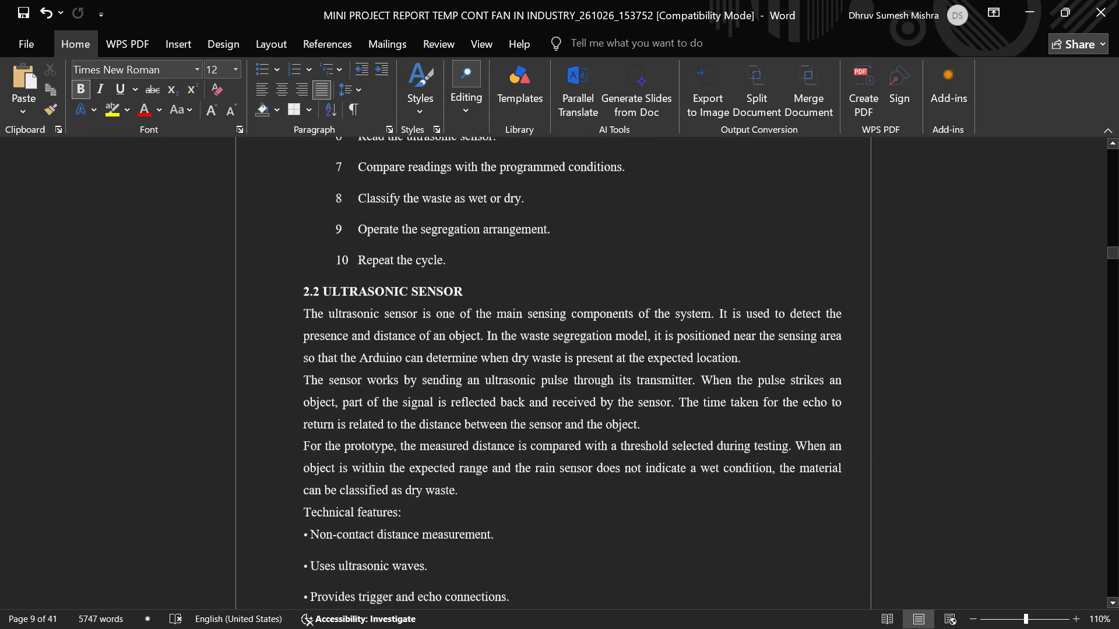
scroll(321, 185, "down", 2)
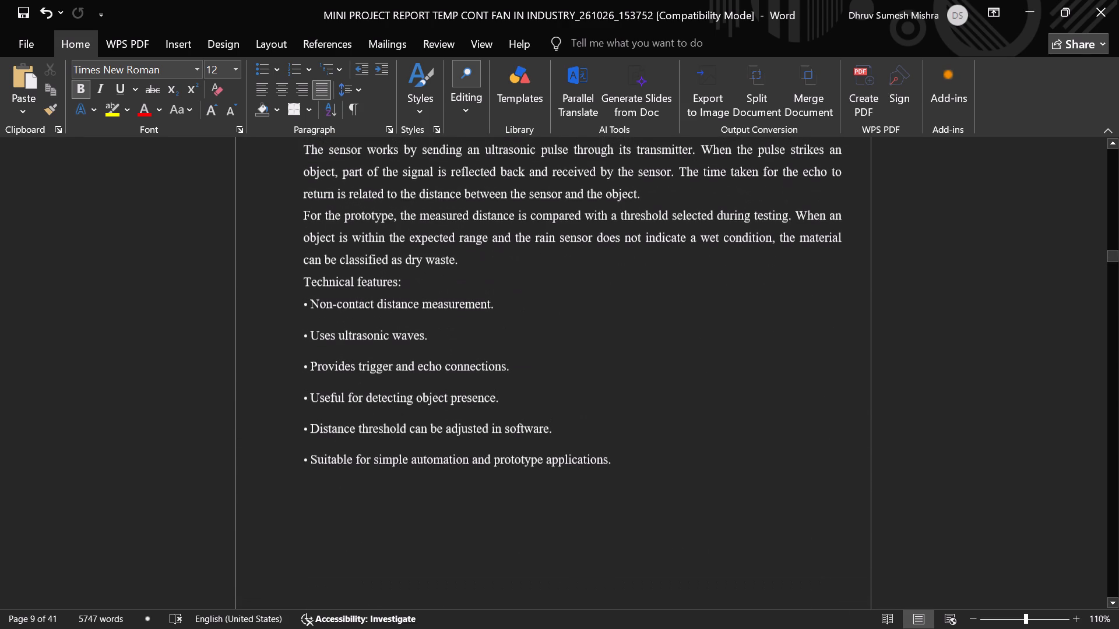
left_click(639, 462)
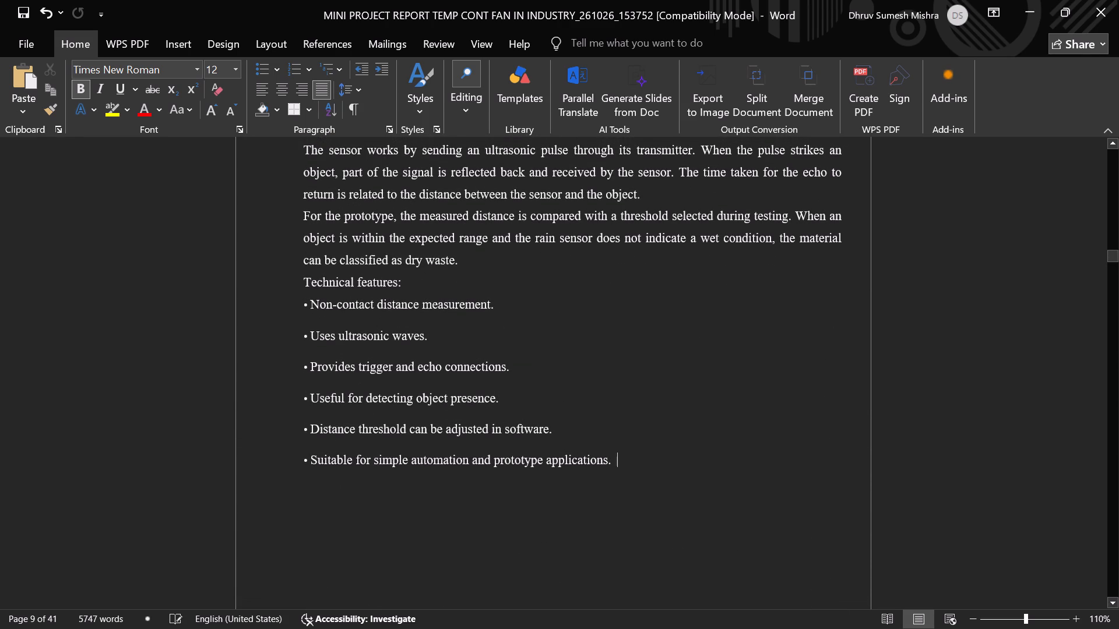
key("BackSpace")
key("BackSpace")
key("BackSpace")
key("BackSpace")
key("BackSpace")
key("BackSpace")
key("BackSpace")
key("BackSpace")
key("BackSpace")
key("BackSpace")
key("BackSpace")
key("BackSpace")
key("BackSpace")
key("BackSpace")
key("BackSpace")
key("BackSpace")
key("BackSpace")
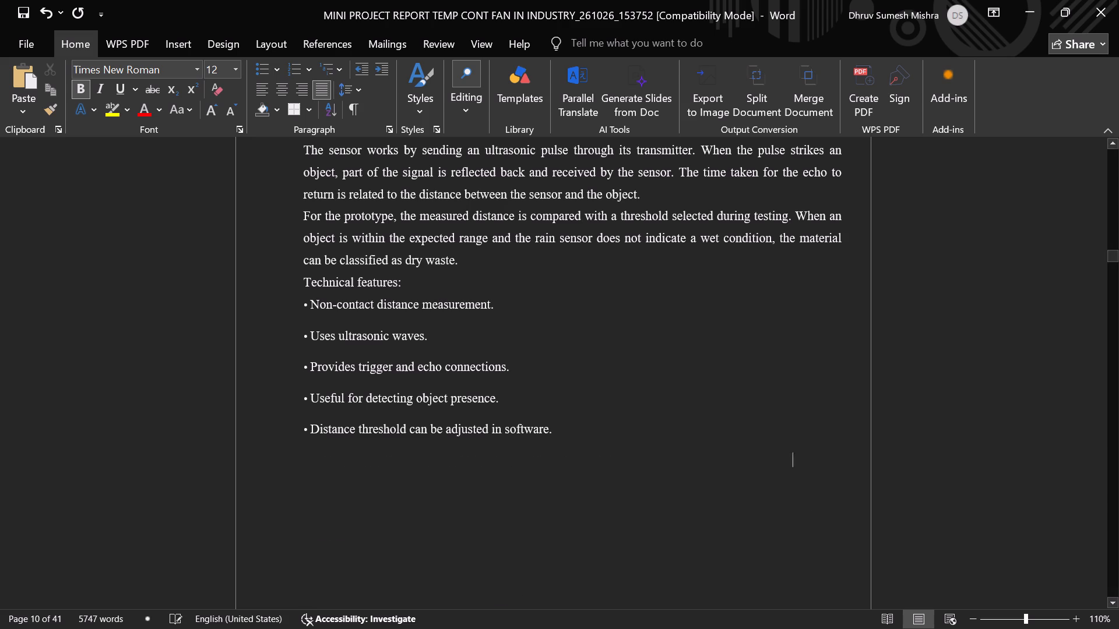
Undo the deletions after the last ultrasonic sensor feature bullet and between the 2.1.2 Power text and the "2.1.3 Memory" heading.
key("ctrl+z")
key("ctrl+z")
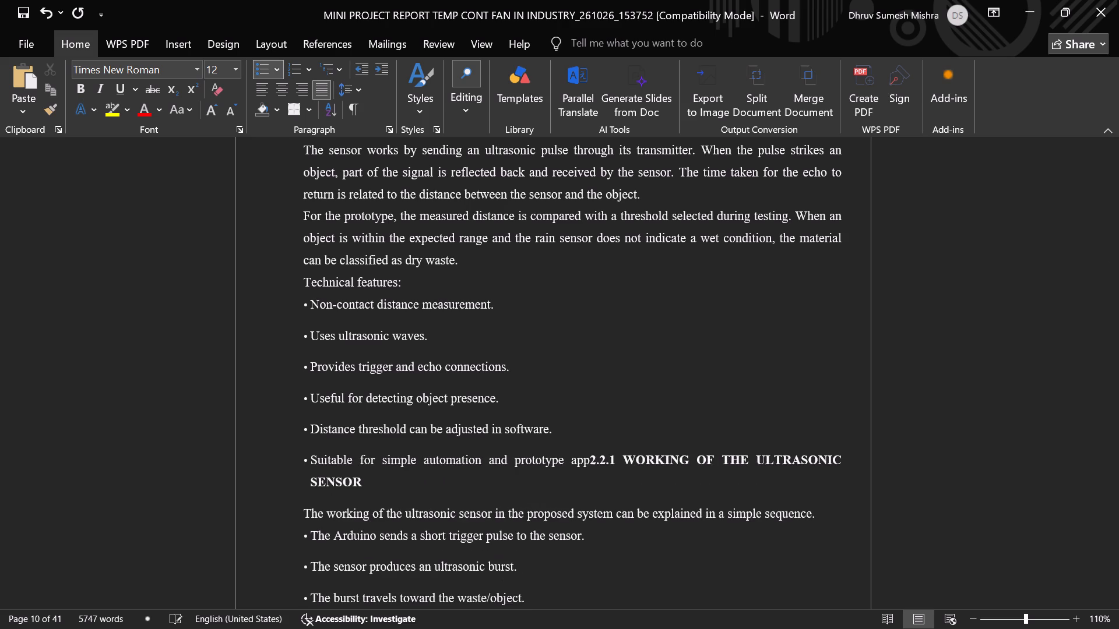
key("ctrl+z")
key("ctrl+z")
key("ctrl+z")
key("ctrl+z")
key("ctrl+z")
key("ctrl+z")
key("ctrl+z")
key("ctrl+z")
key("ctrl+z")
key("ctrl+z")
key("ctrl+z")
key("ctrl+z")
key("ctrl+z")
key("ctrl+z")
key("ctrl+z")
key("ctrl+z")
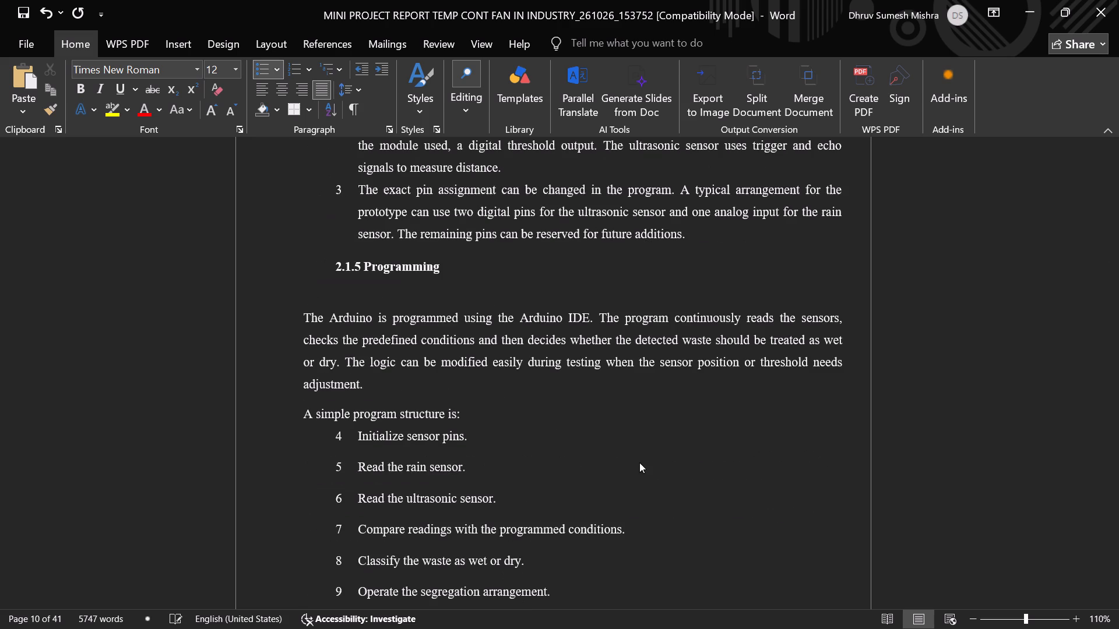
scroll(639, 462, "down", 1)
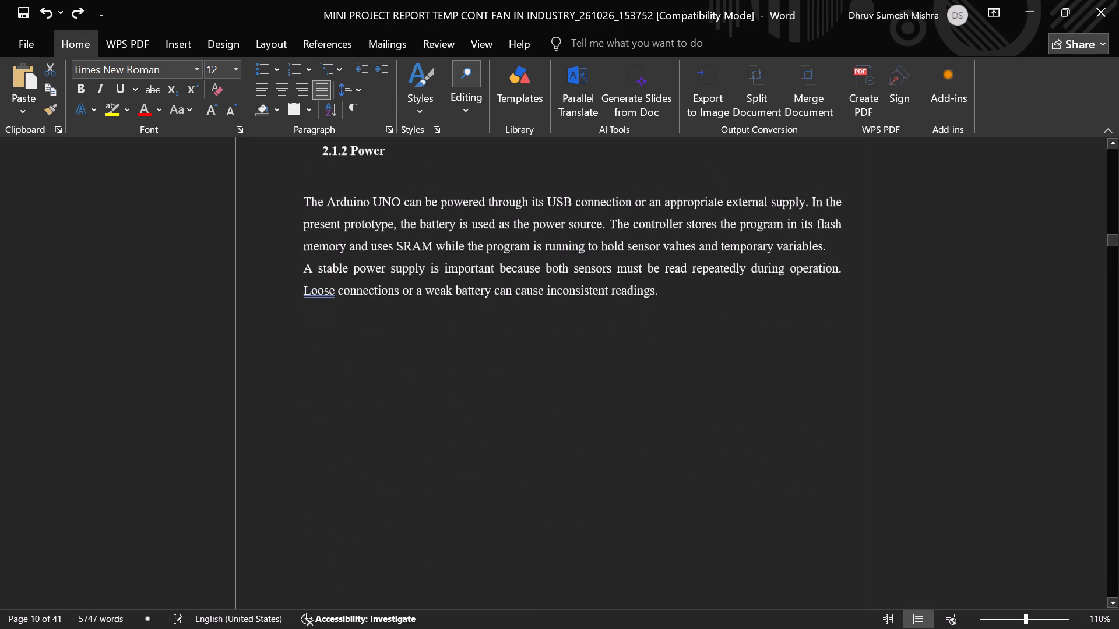
Redo the last undone deletion near the end of the ultrasonic sensor's technical features list.
scroll(639, 462, "down", 1)
key("ctrl+y")
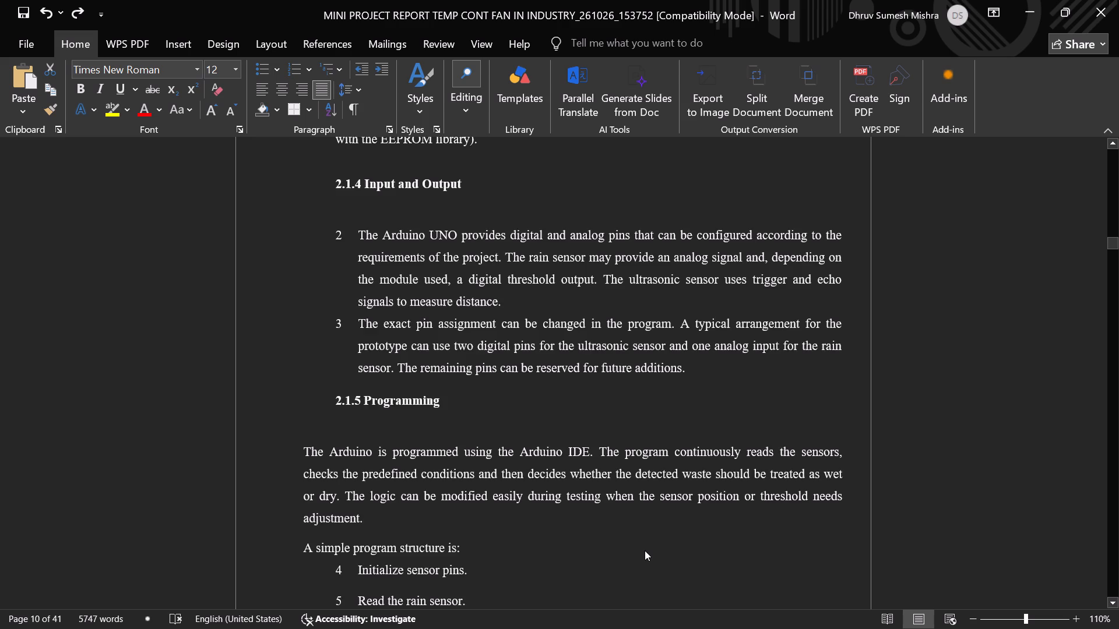
scroll(694, 497, "right", 1)
scroll(694, 497, "up", 1)
scroll(694, 497, "down", 3)
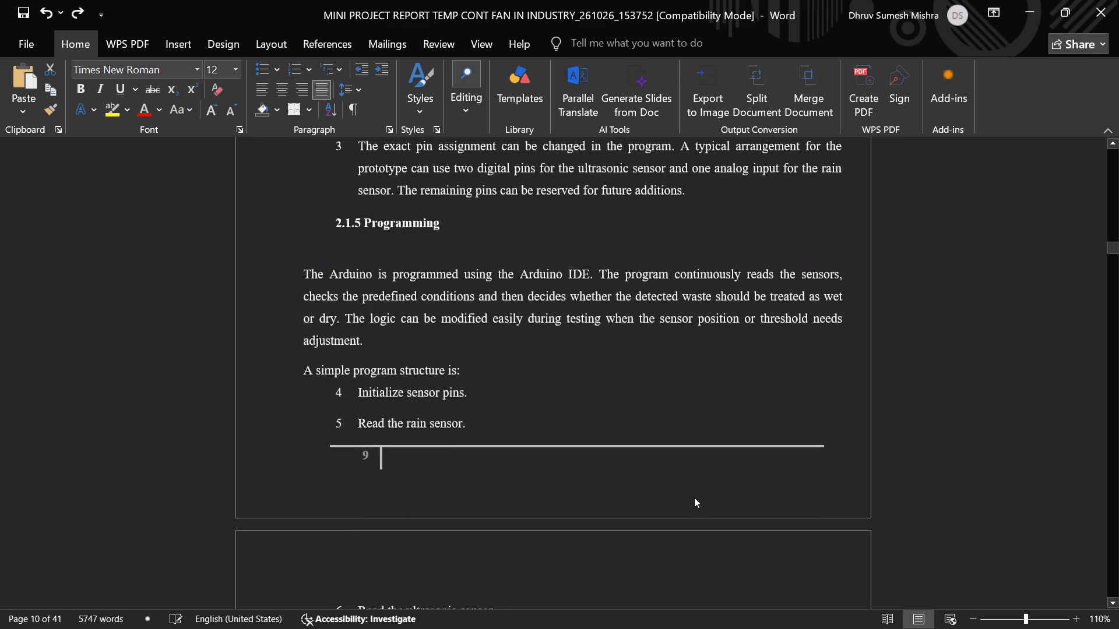
scroll(694, 497, "down", 3)
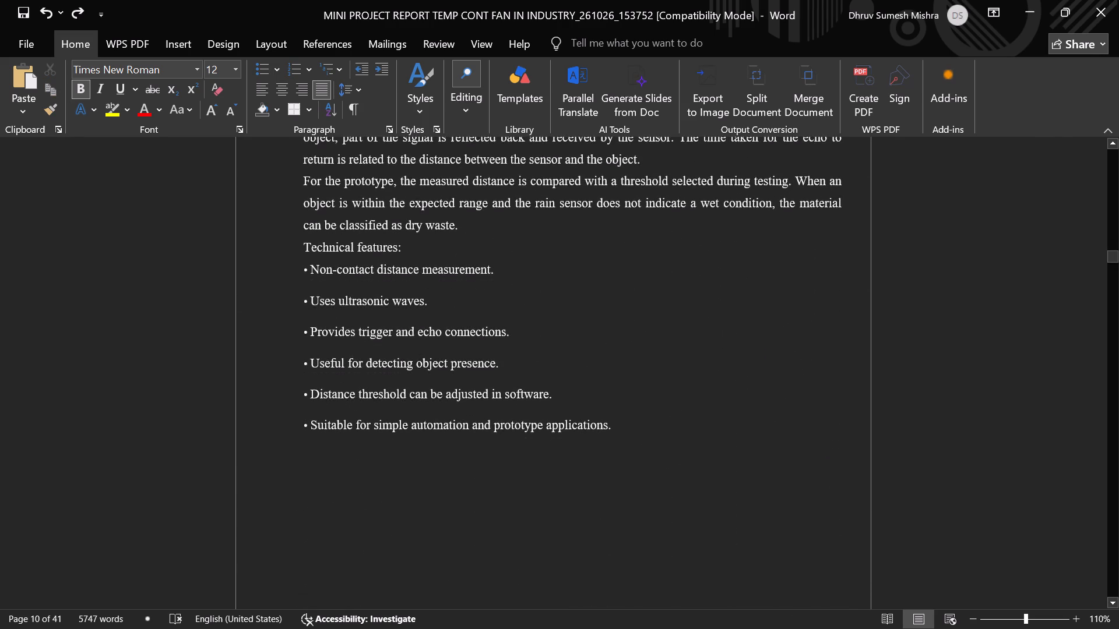
Switch to Chrome, search images for "ultra sonic sensor" and copy the HY-SRF05 Ultrasonic Ranging Sensor picture from Flyrobo.
key("alt+Tab")
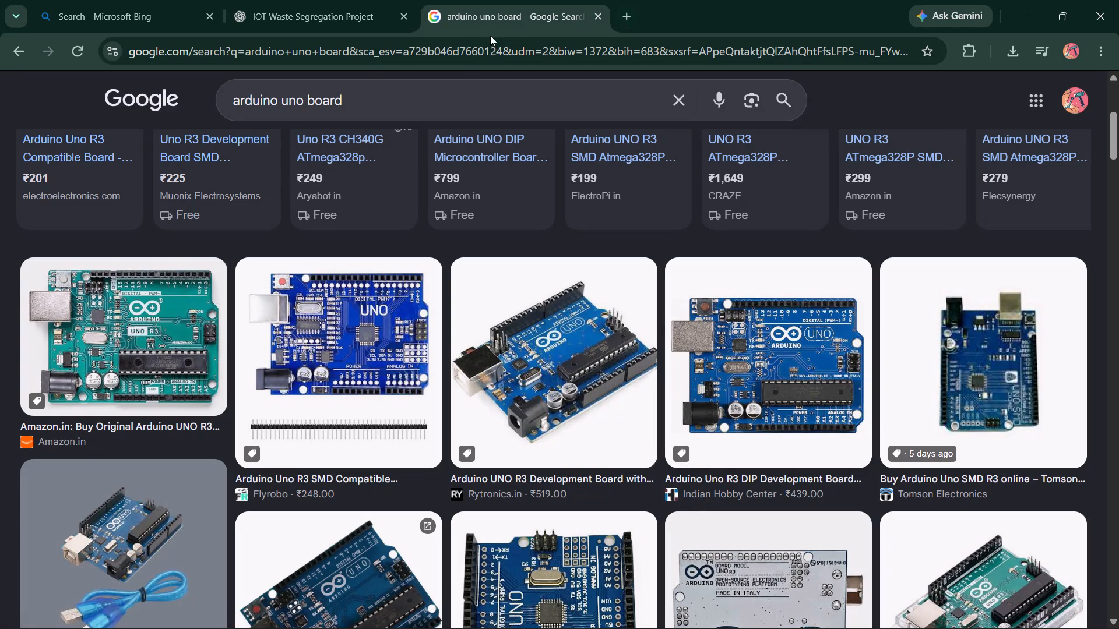
left_click(441, 109)
key("ctrl+a")
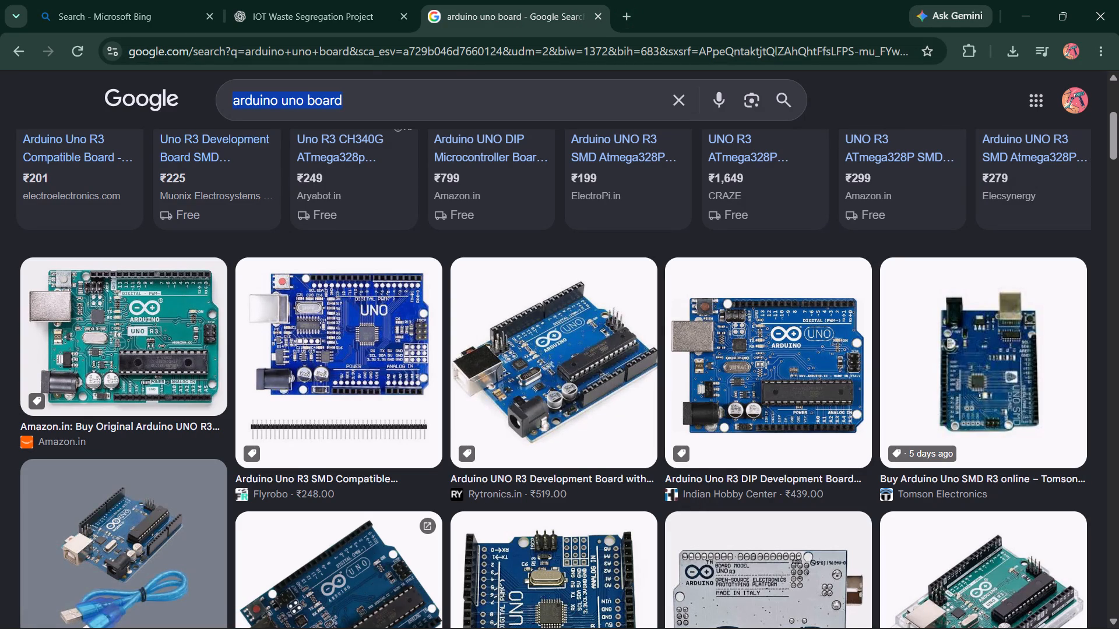
type("ultra sonic sensor")
key("space")
key("Return")
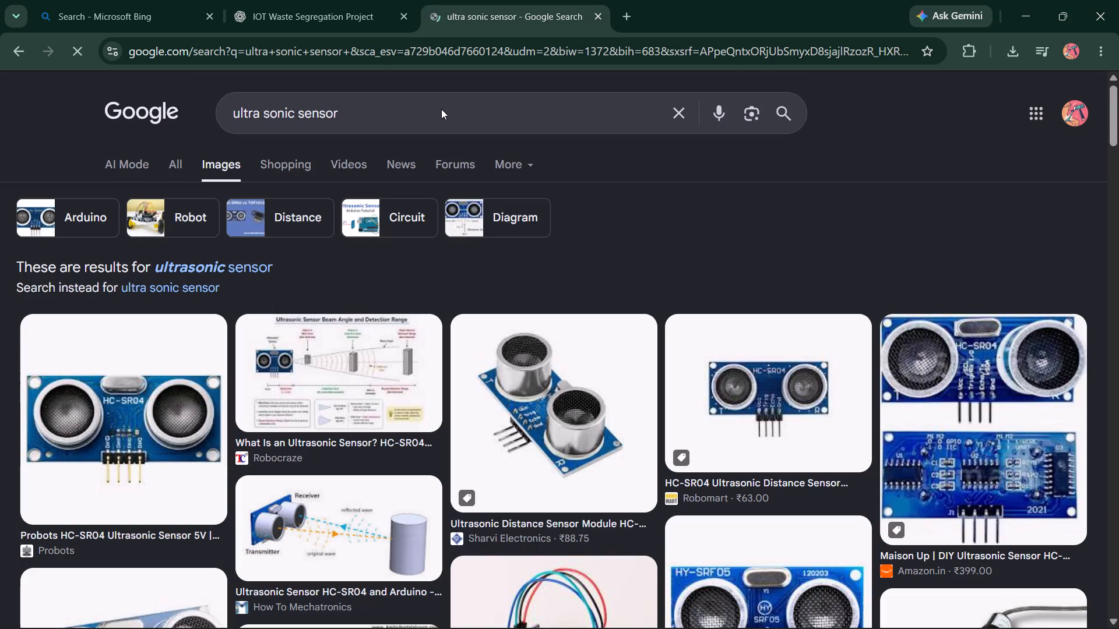
scroll(556, 296, "down", 3)
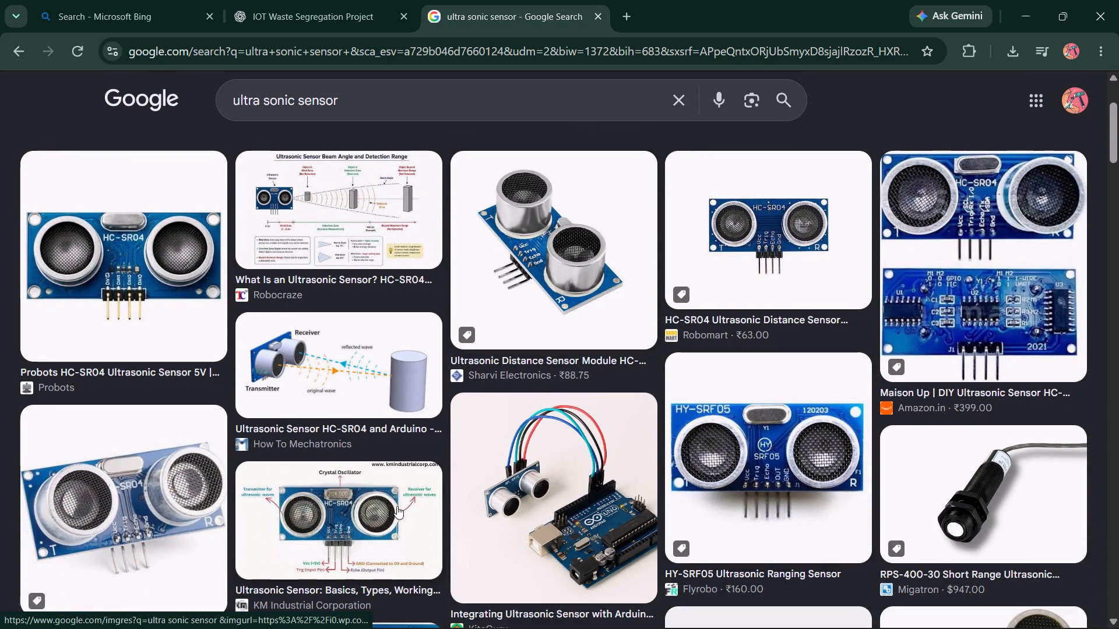
left_click(736, 453)
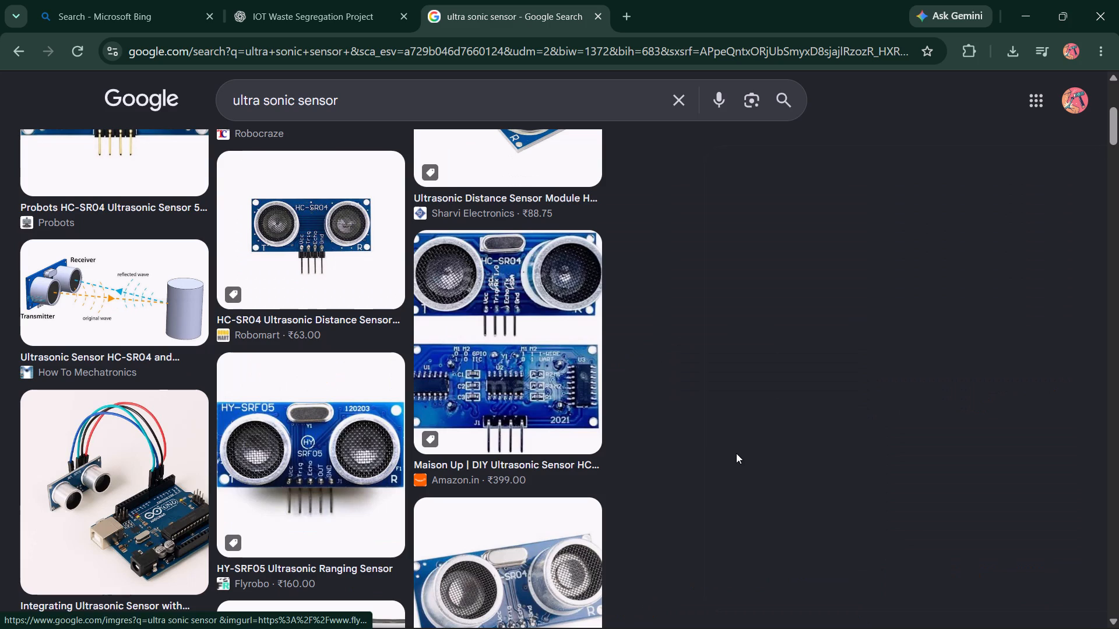
right_click(764, 323)
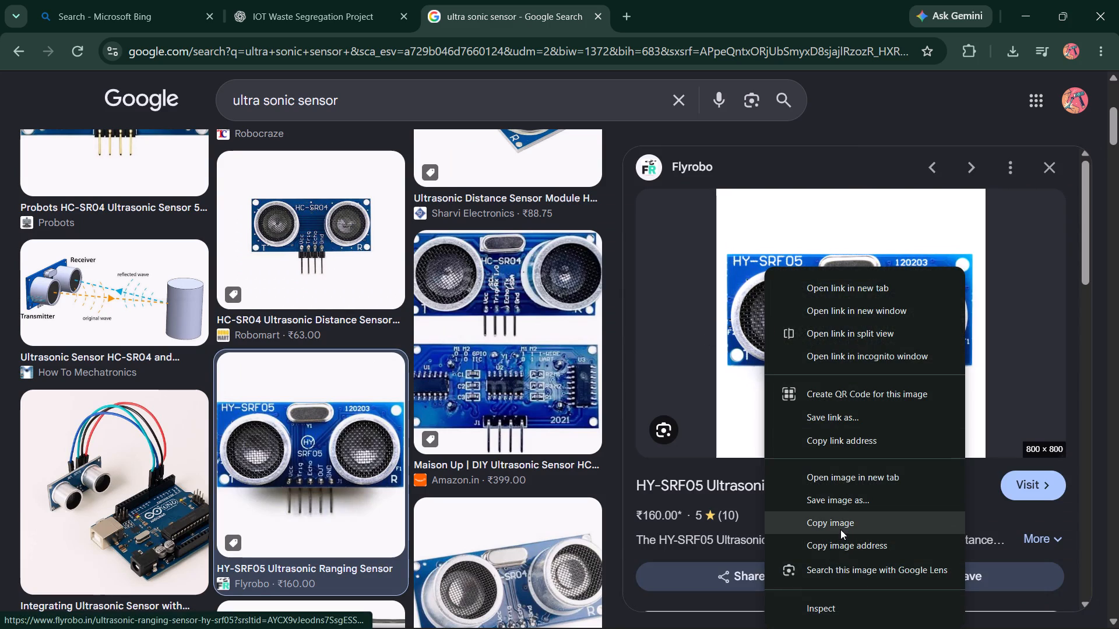
left_click(853, 519)
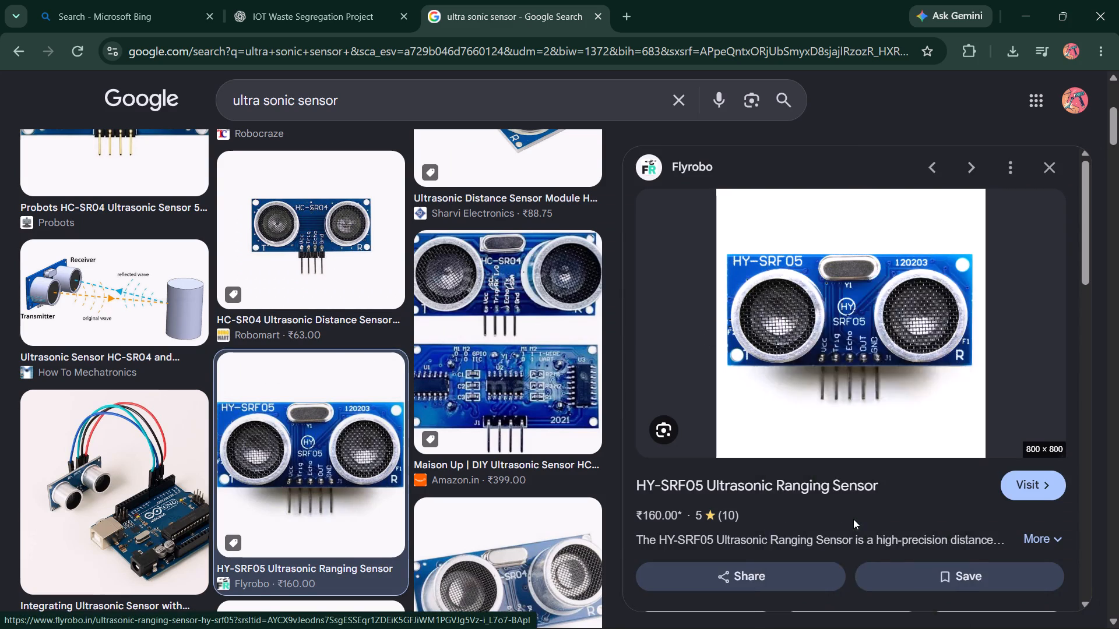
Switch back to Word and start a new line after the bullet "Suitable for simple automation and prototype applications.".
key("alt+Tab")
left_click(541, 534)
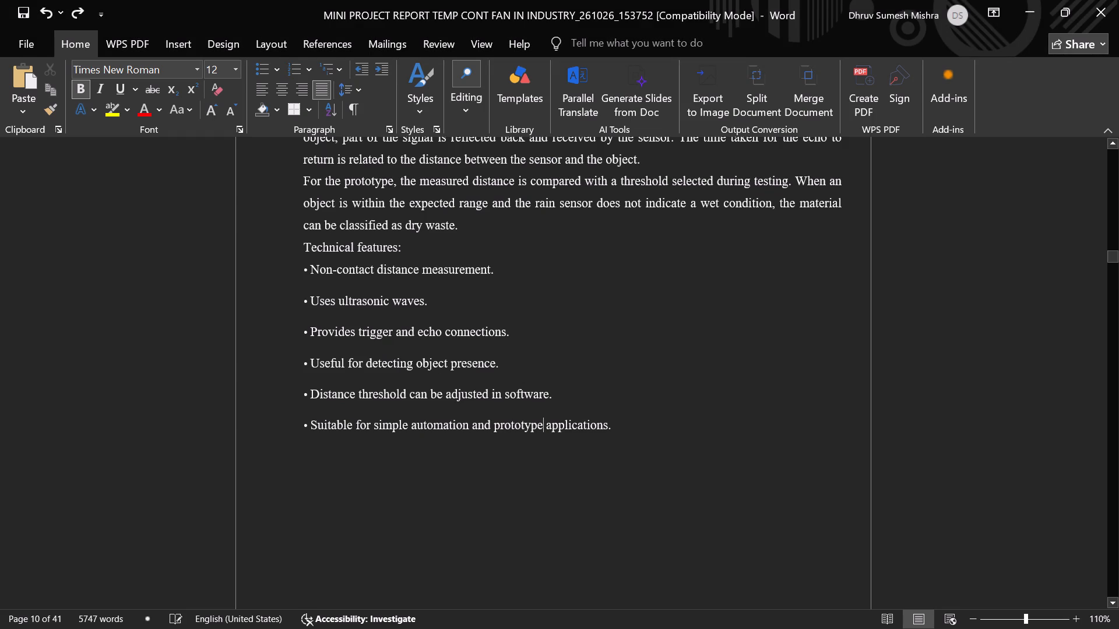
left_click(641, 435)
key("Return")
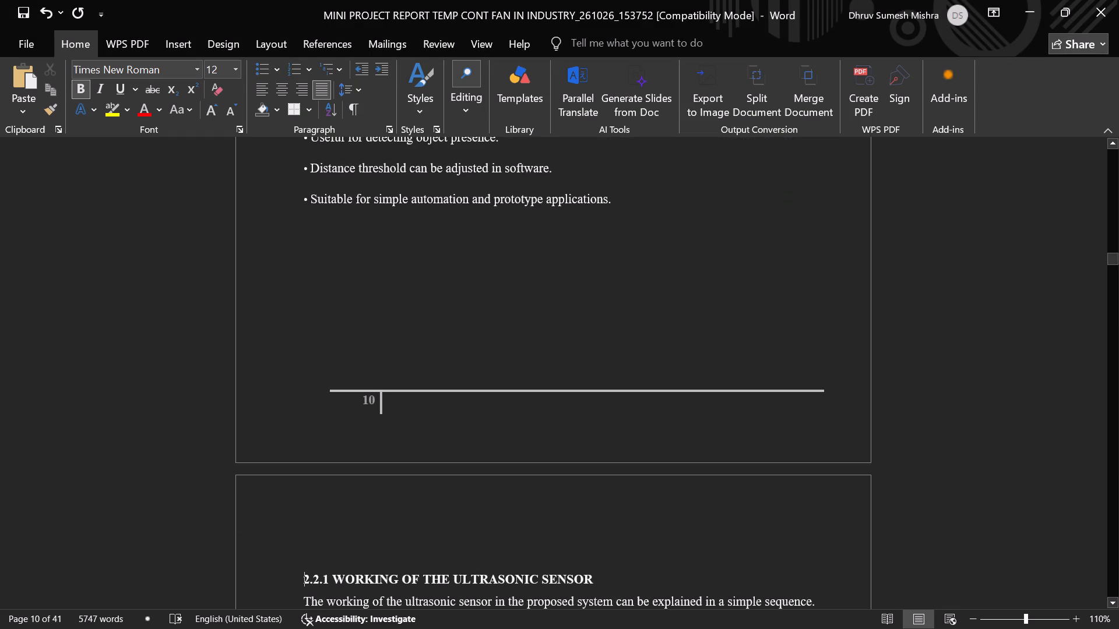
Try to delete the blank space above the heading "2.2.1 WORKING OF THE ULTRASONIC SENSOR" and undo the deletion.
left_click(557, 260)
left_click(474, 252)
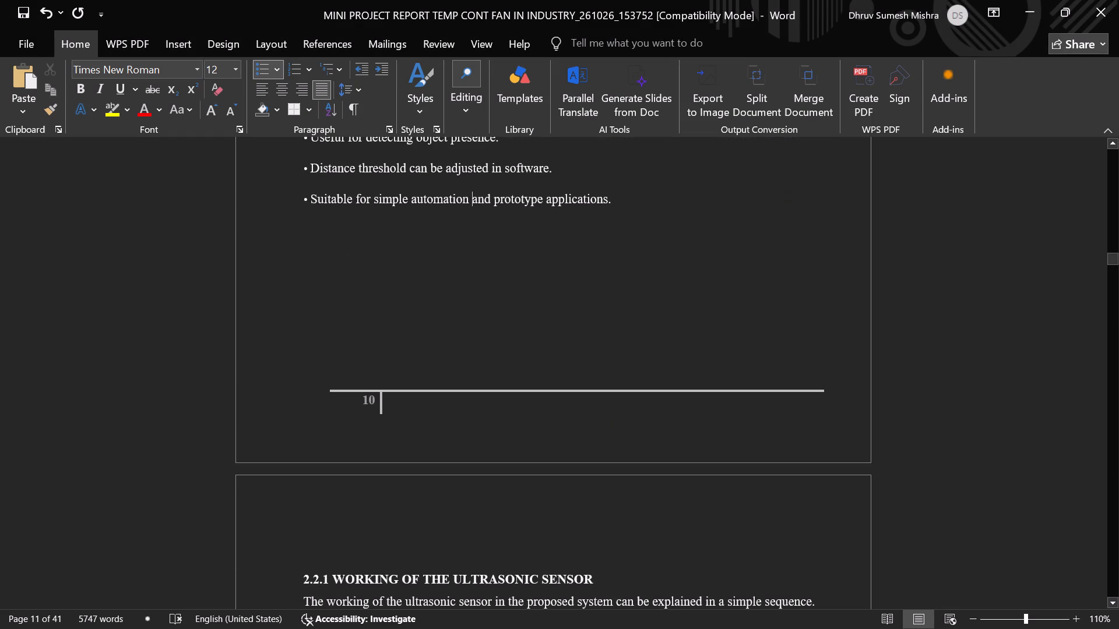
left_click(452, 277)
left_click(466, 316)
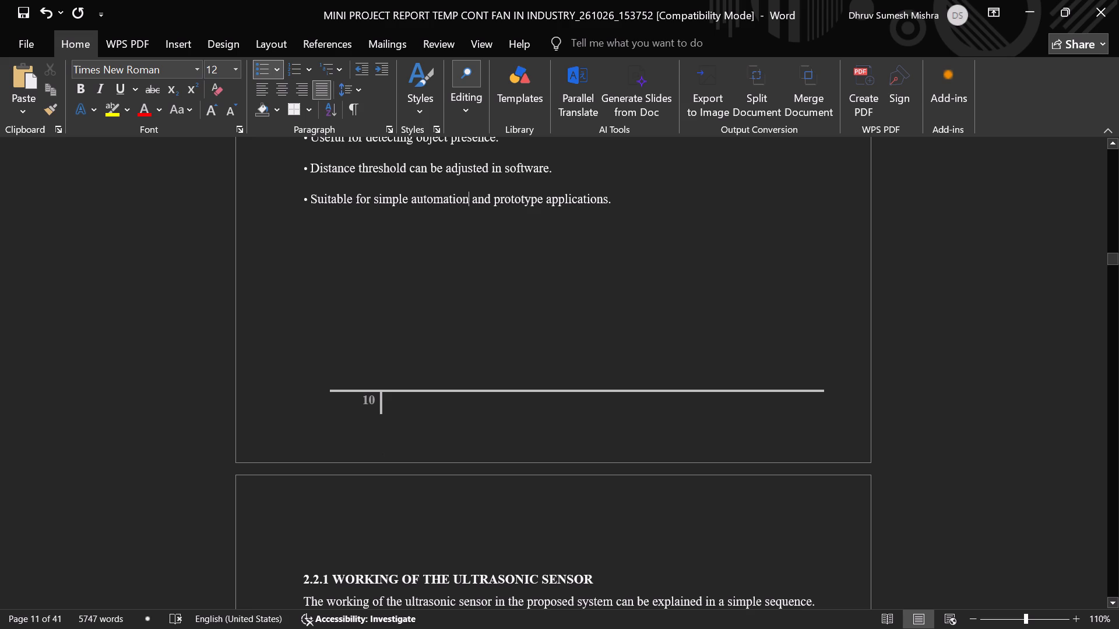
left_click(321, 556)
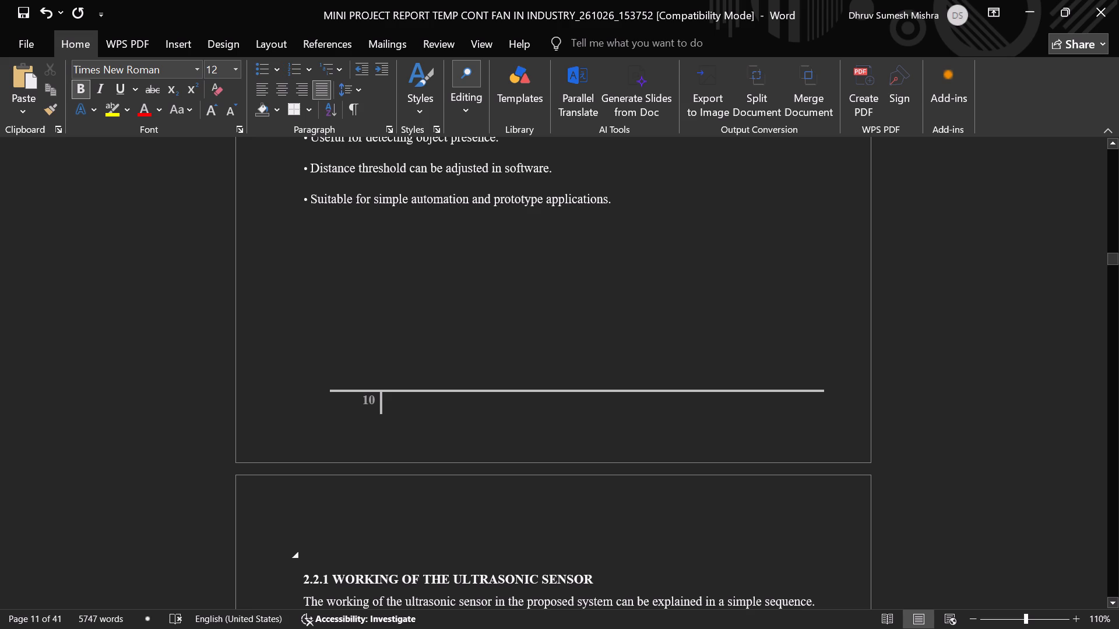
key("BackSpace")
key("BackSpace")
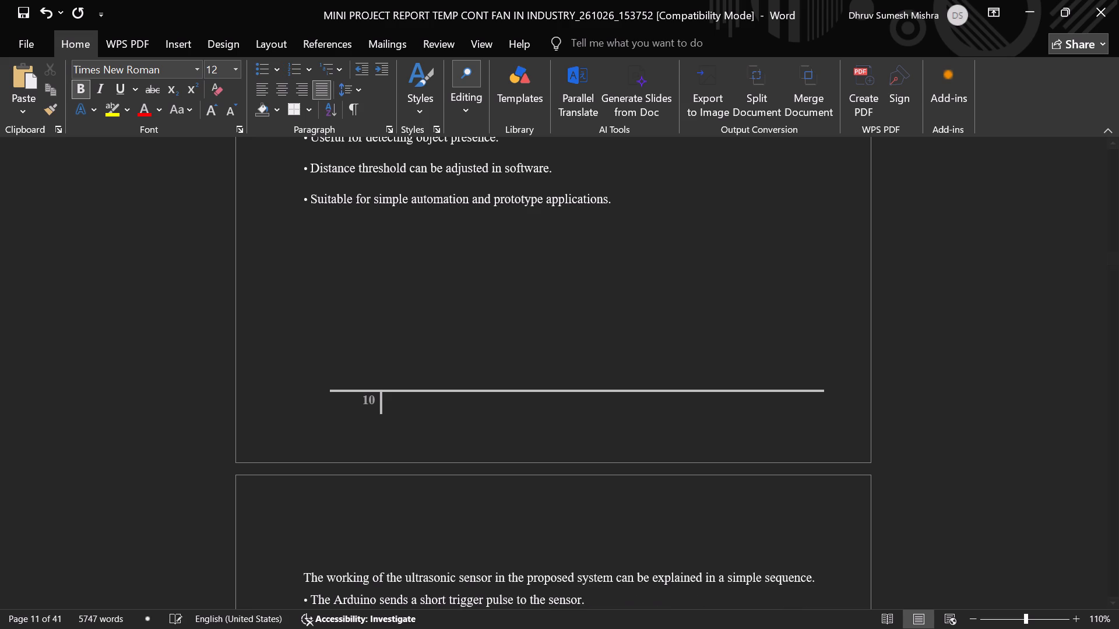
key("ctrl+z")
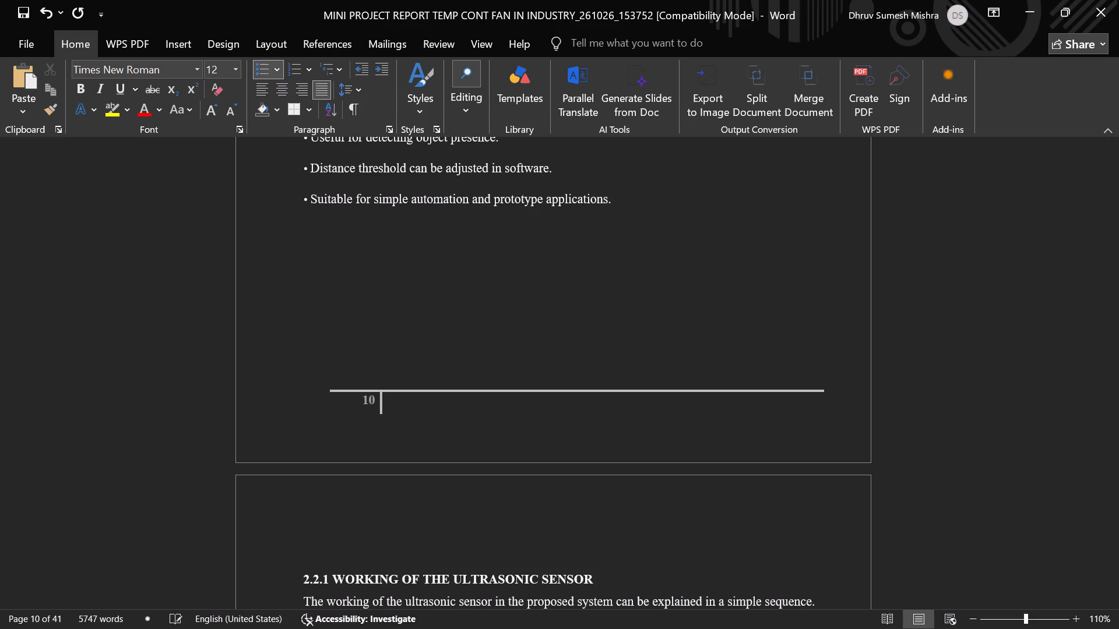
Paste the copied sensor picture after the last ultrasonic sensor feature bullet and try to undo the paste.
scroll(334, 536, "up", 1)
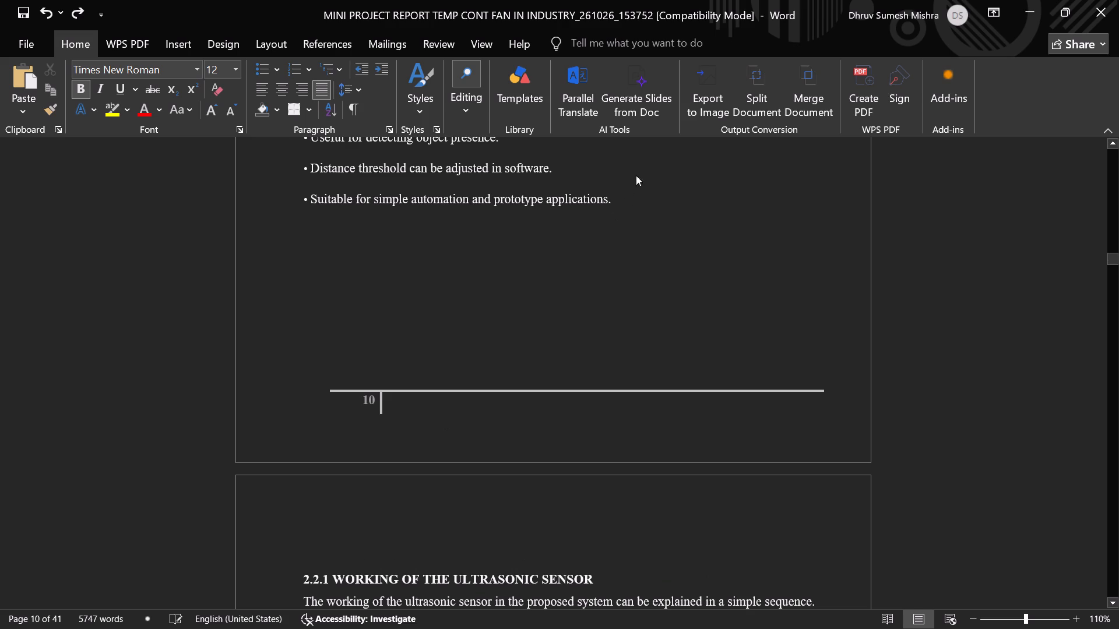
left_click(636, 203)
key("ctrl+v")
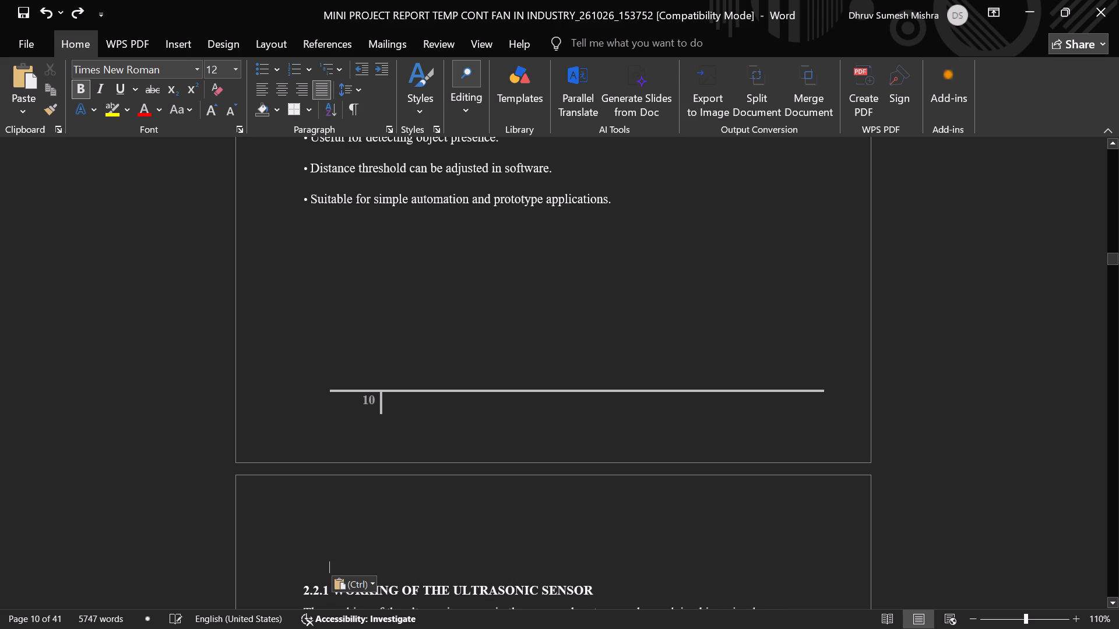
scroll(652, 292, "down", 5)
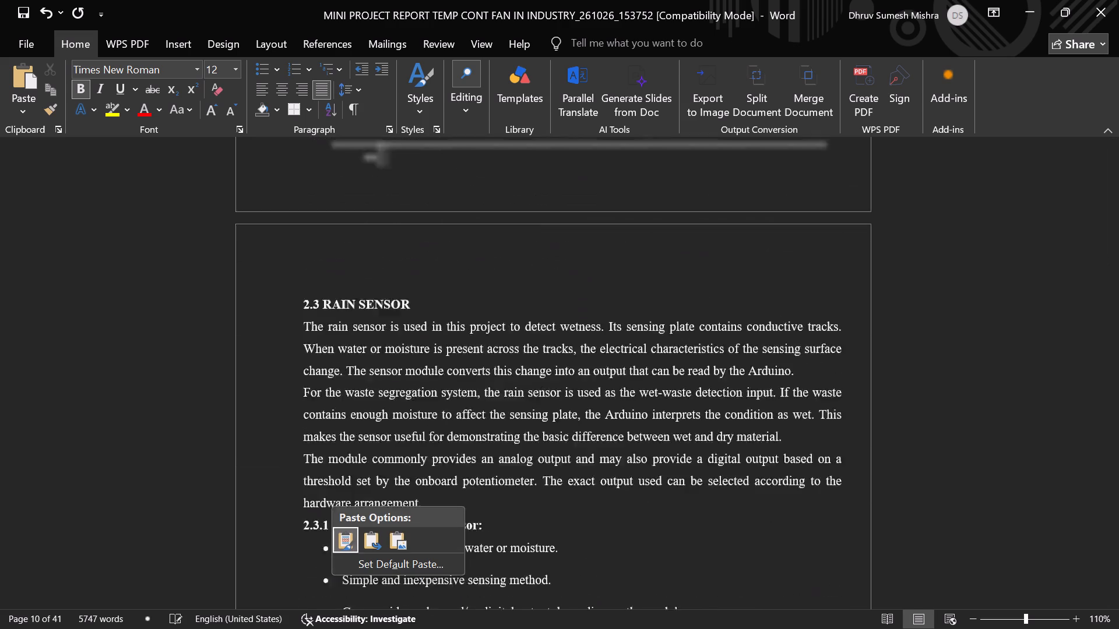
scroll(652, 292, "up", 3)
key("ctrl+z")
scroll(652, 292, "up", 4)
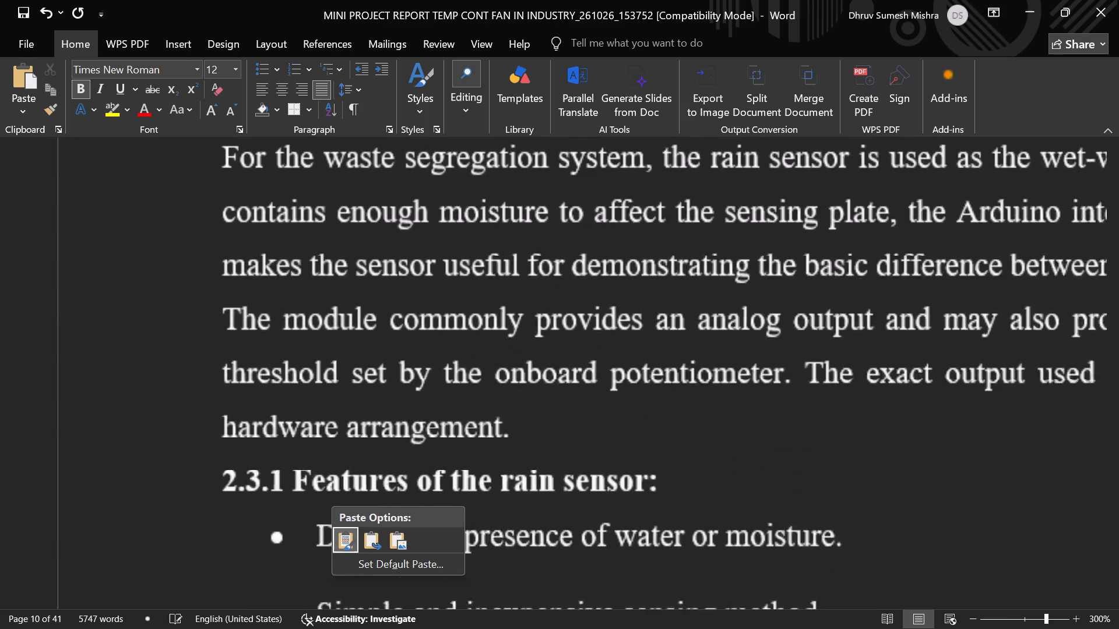
Look through the rain sensor and ultrasonic sensor sections to check the layout around the pasted content.
scroll(652, 292, "down", 17, "ctrl")
scroll(652, 292, "down", 5, "ctrl")
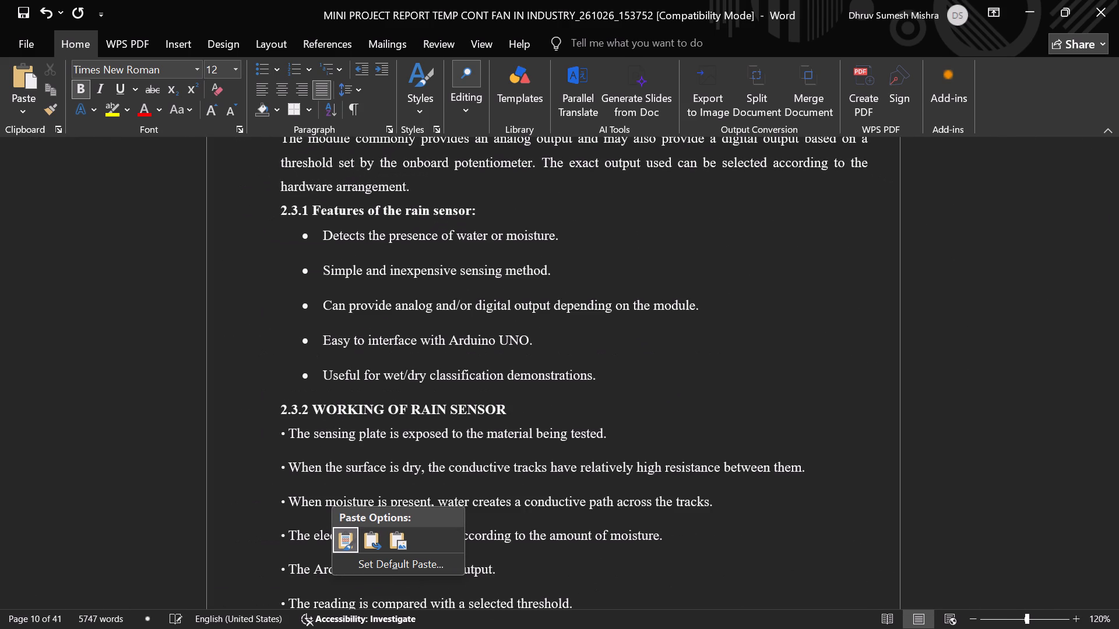
scroll(709, 273, "up", 2)
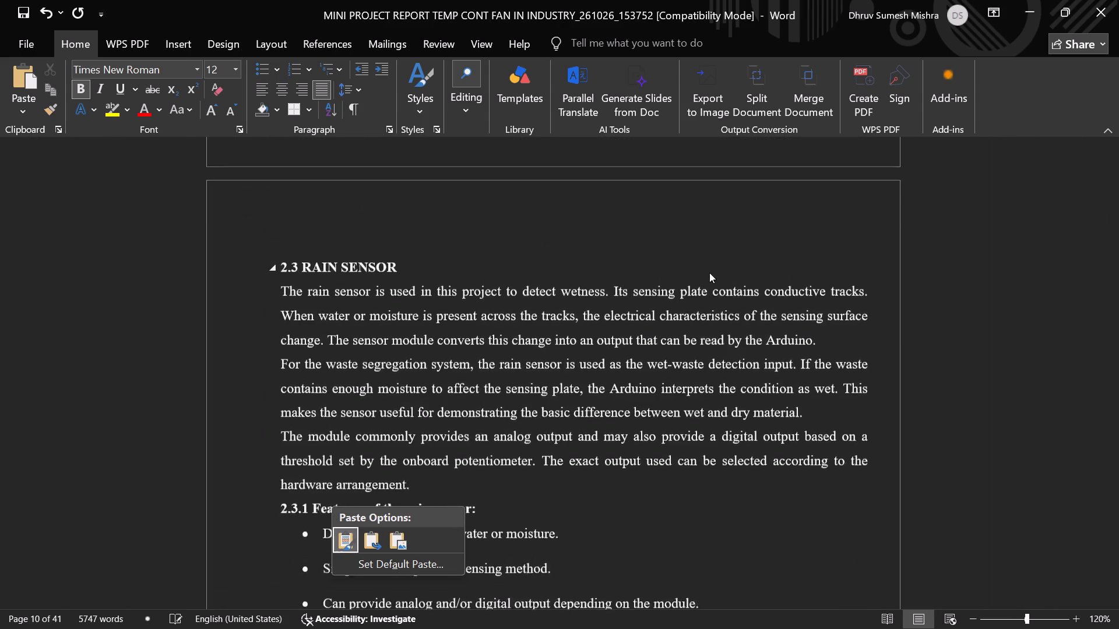
scroll(709, 273, "up", 4)
scroll(709, 273, "down", 1)
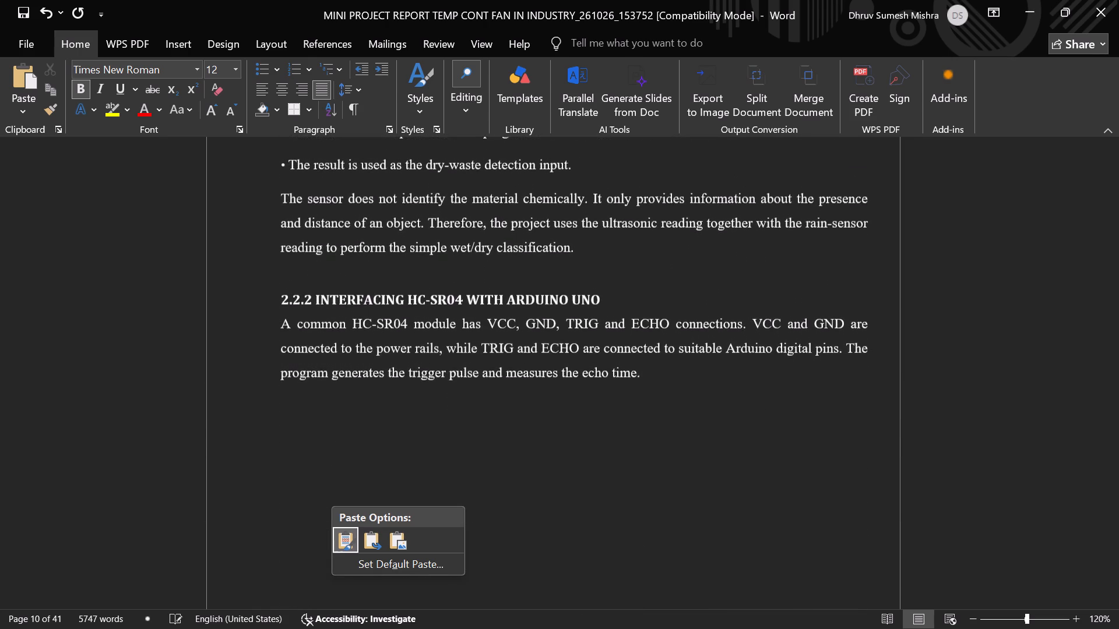
scroll(650, 361, "up", 3)
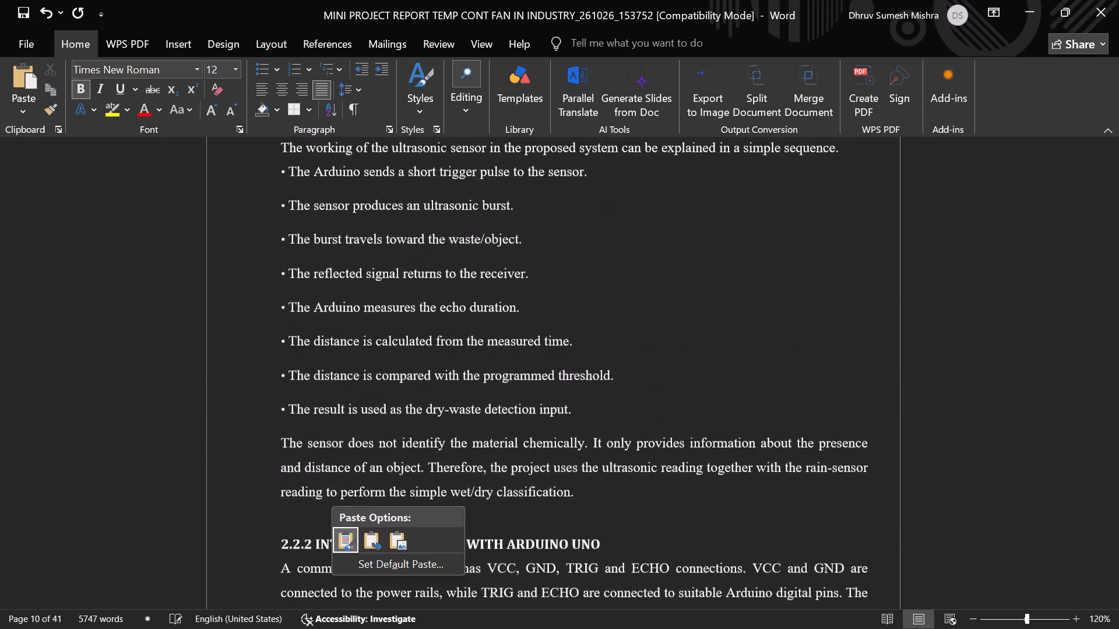
scroll(650, 361, "up", 4)
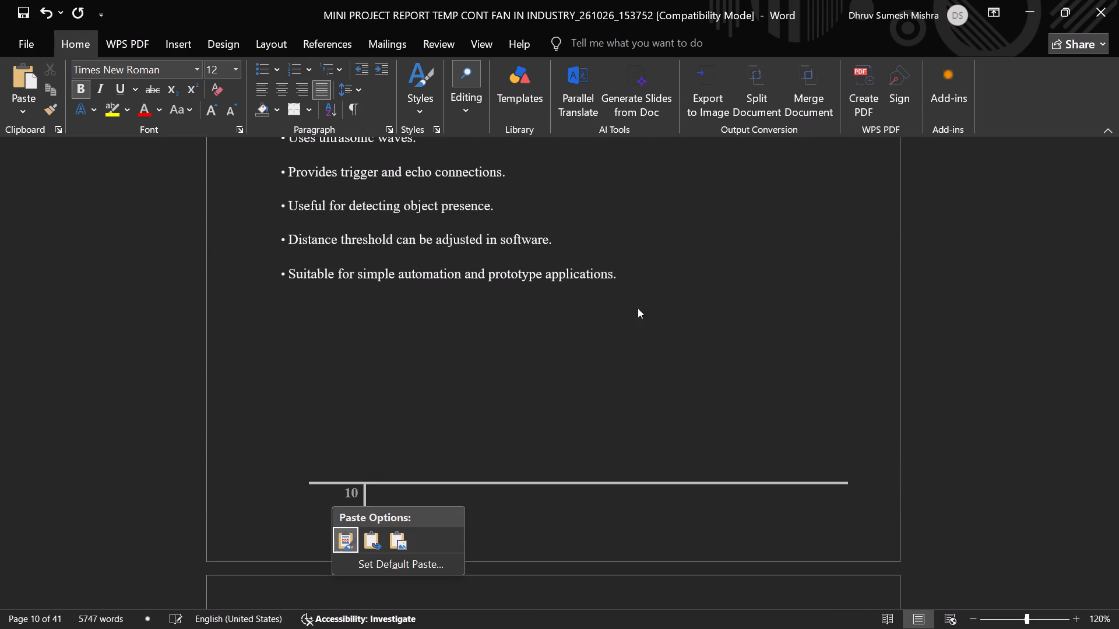
scroll(488, 439, "down", 1)
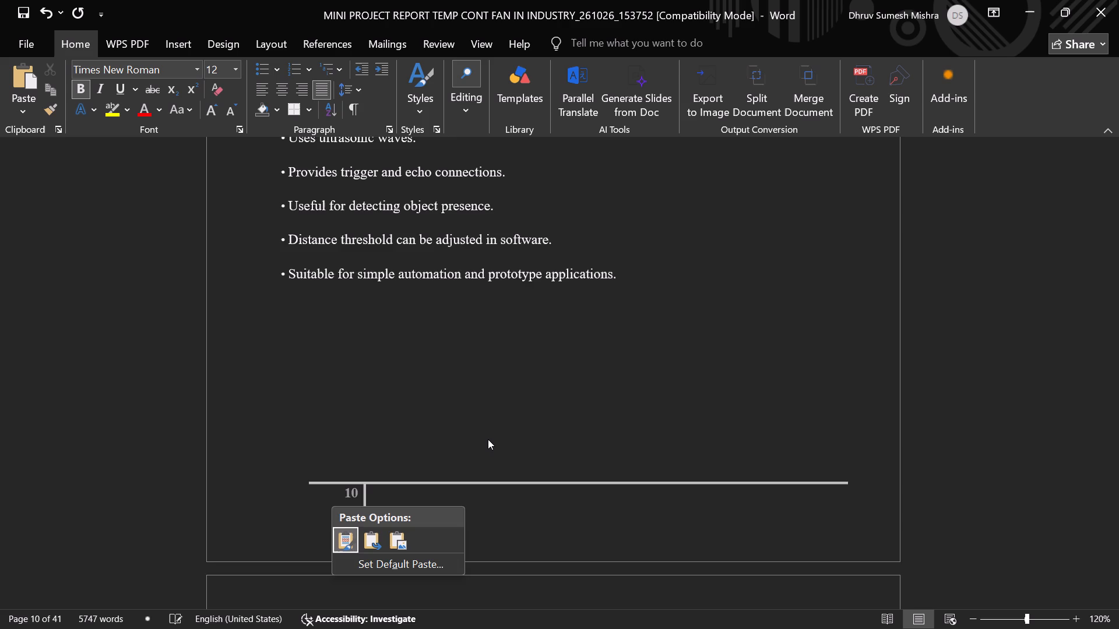
scroll(488, 439, "down", 1)
Delete the blank gap between the last ultrasonic sensor feature bullet and the "2.2.1" heading, leaving one empty line.
left_click(488, 439)
scroll(349, 531, "down", 1)
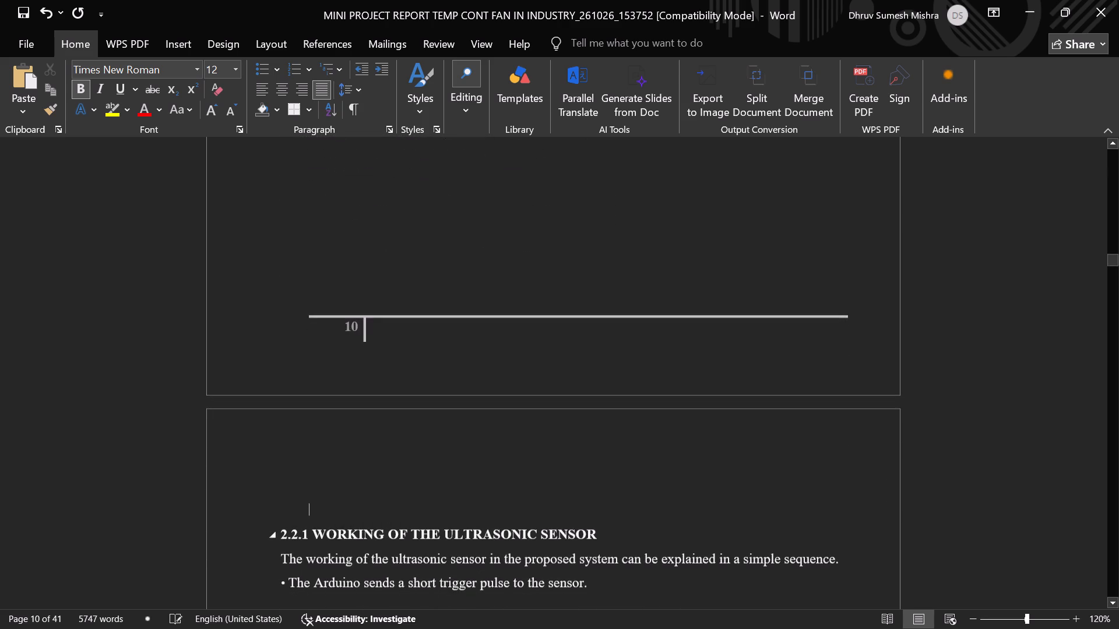
scroll(349, 531, "down", 1)
key("BackSpace")
key("BackSpace")
key("BackSpace")
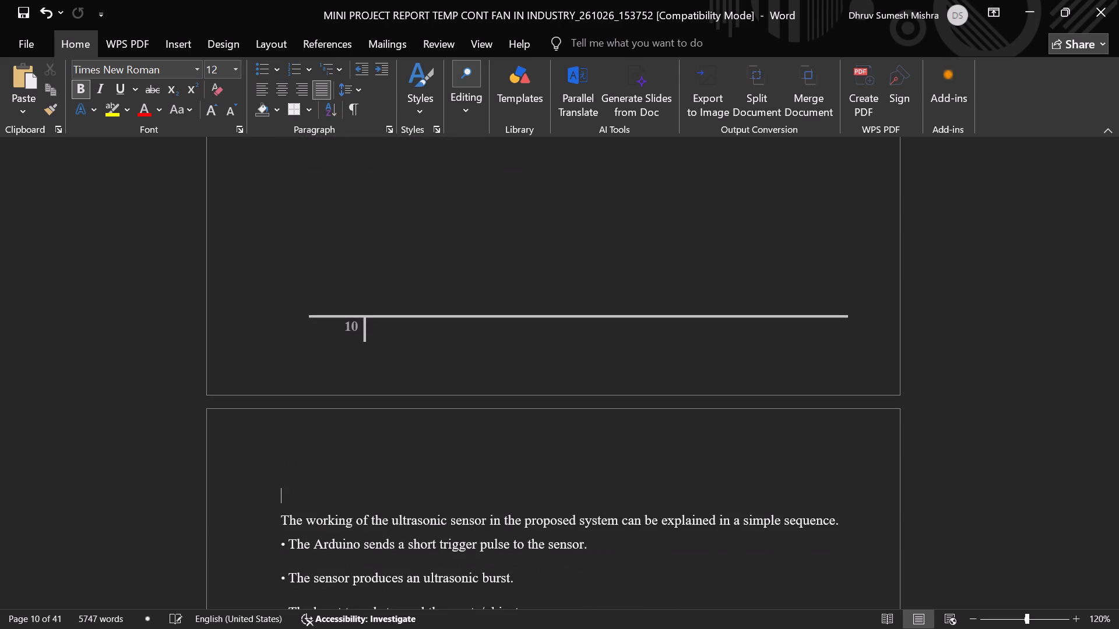
key("BackSpace")
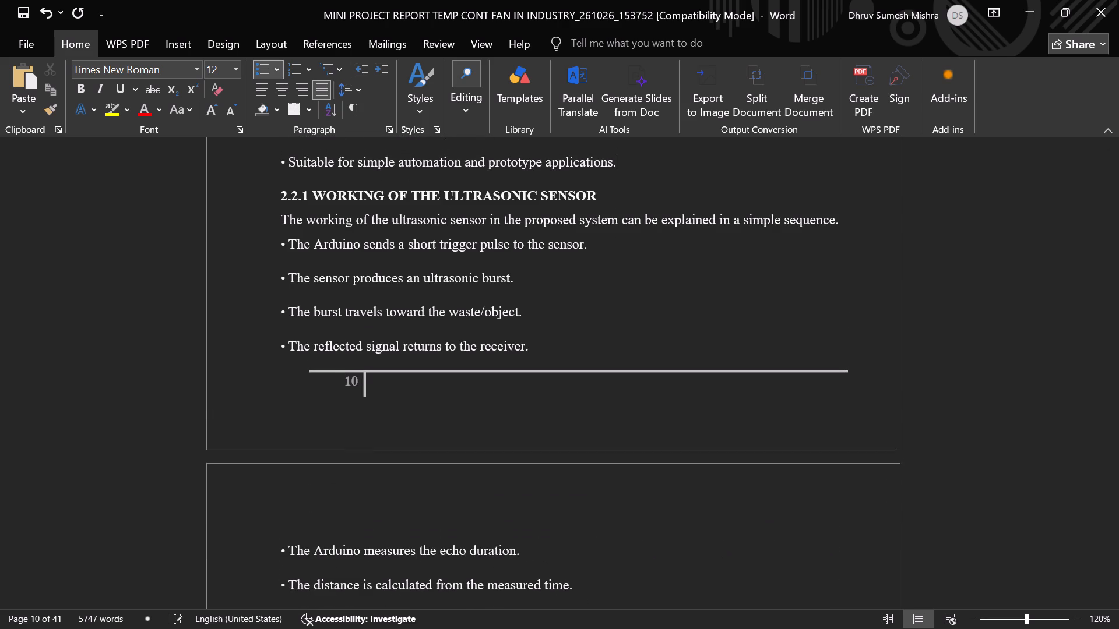
key("Return")
key("BackSpace")
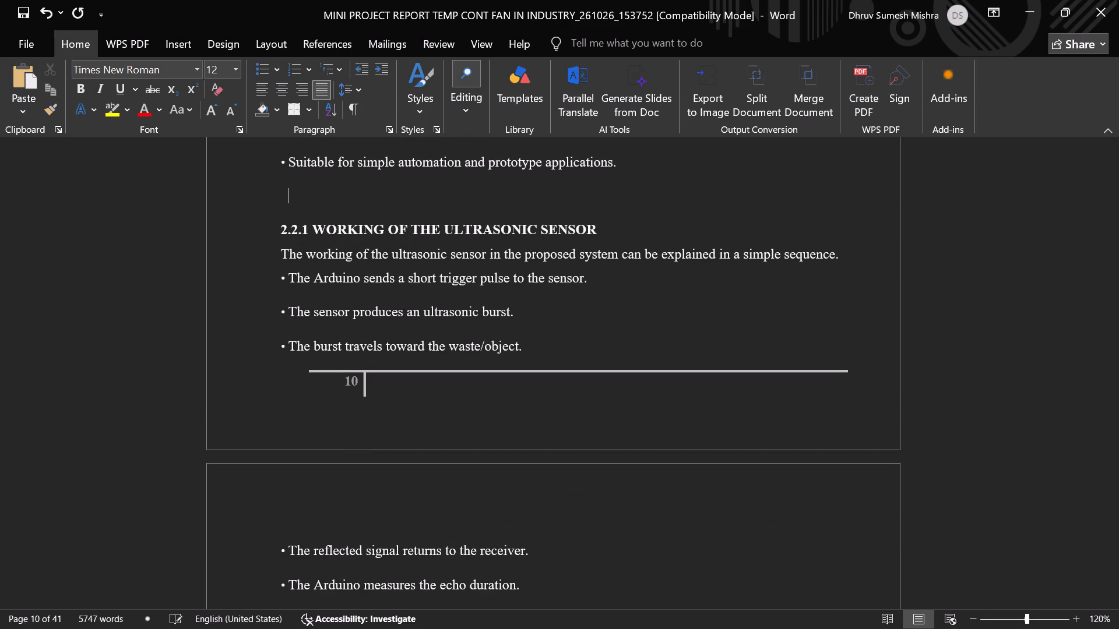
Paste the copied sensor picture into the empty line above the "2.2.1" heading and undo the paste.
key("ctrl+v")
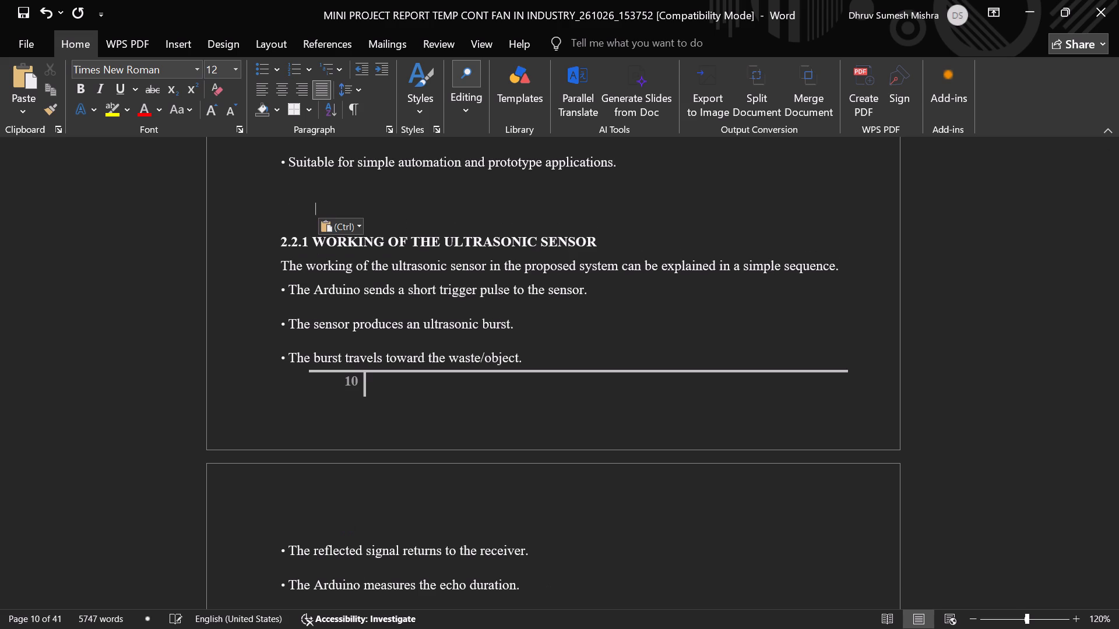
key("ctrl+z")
Copy the Robomart HC-SR04 ultrasonic sensor picture from the Google image results and paste it into the empty line above the "2.2.1" heading.
key("alt+Tab")
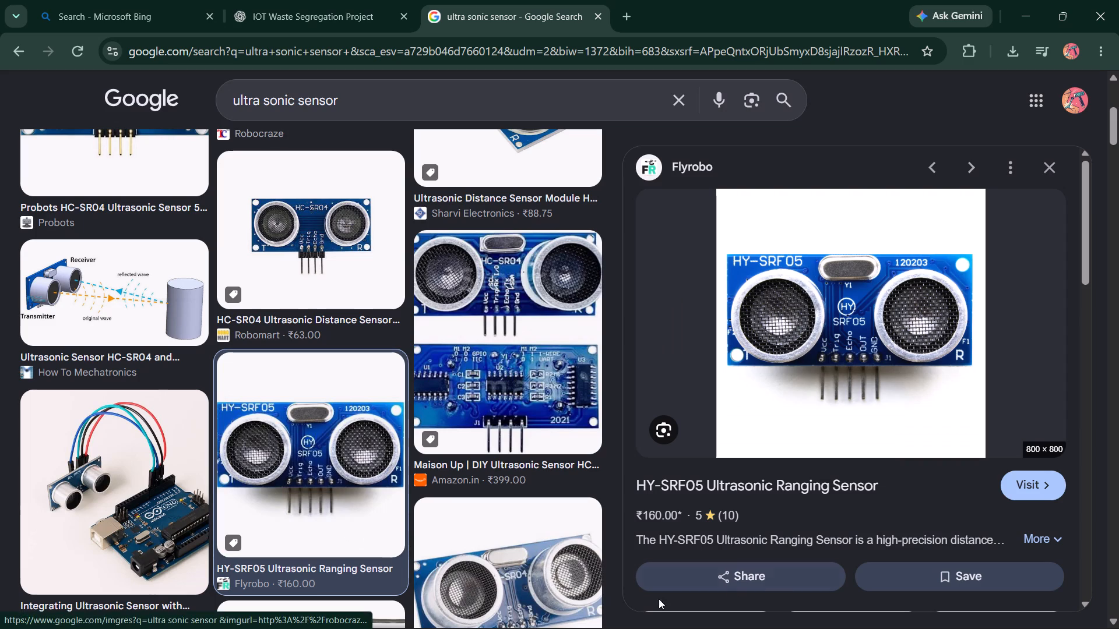
left_click(349, 460)
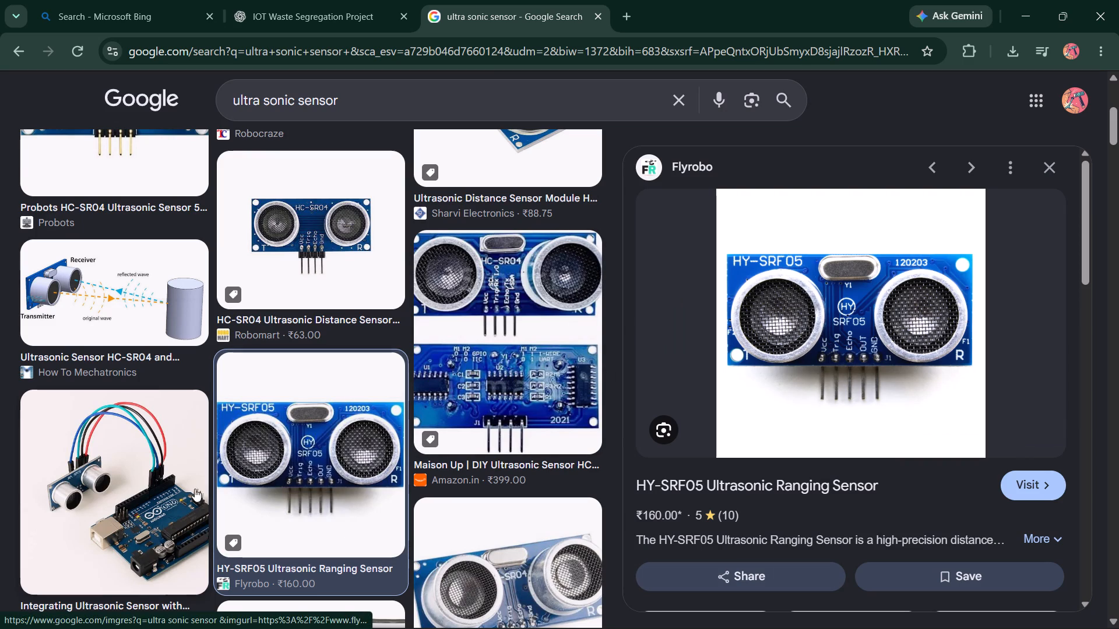
scroll(361, 214, "up", 1)
left_click(344, 284)
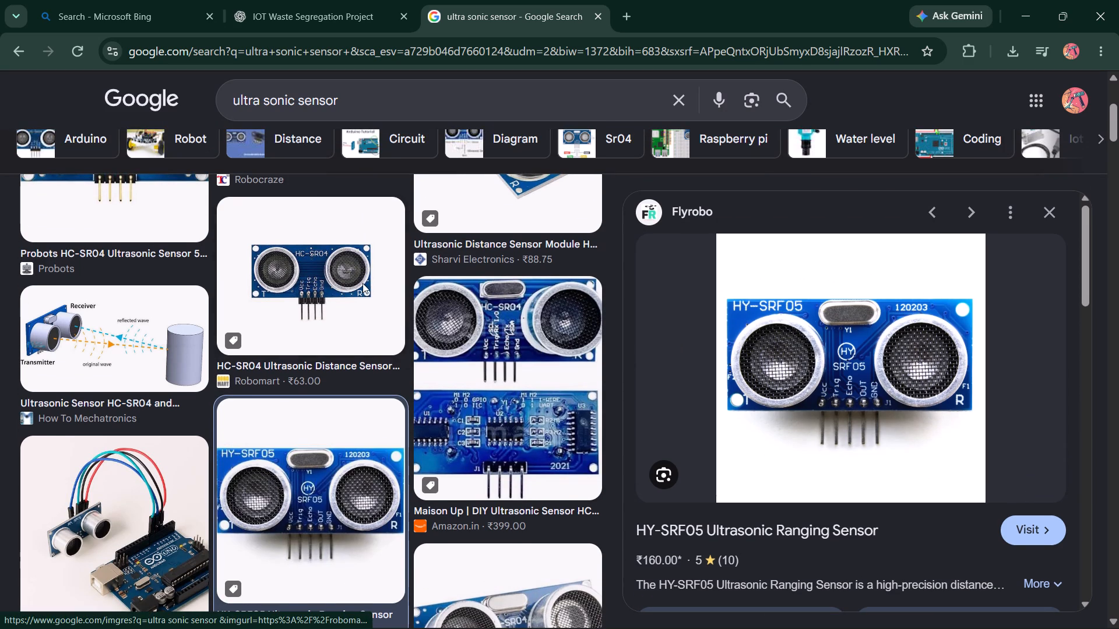
right_click(905, 333)
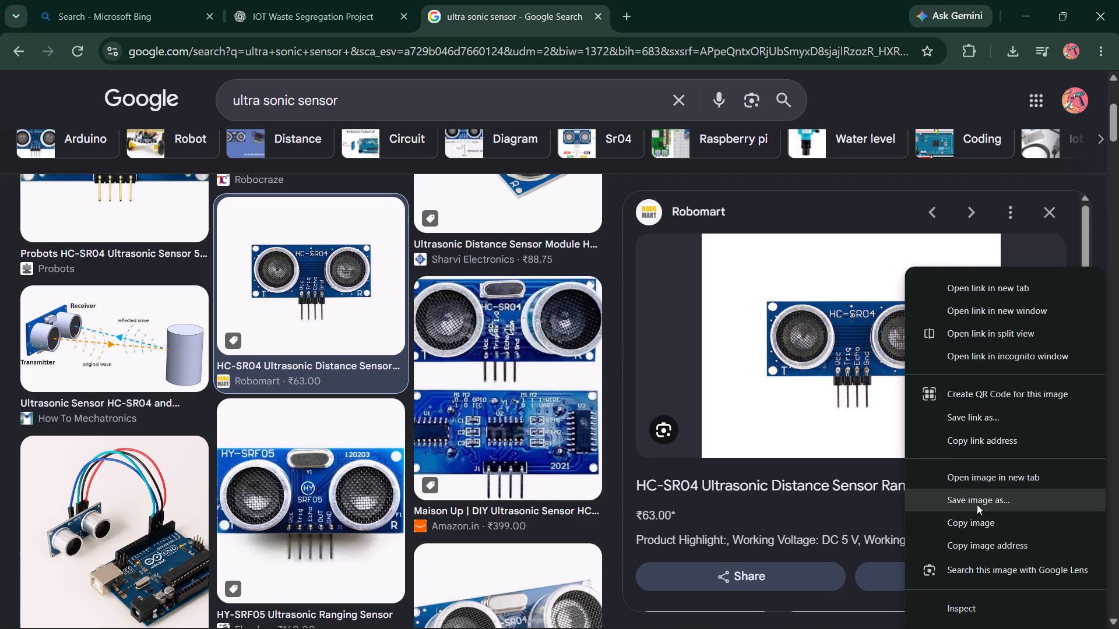
left_click(977, 512)
key("alt+Tab")
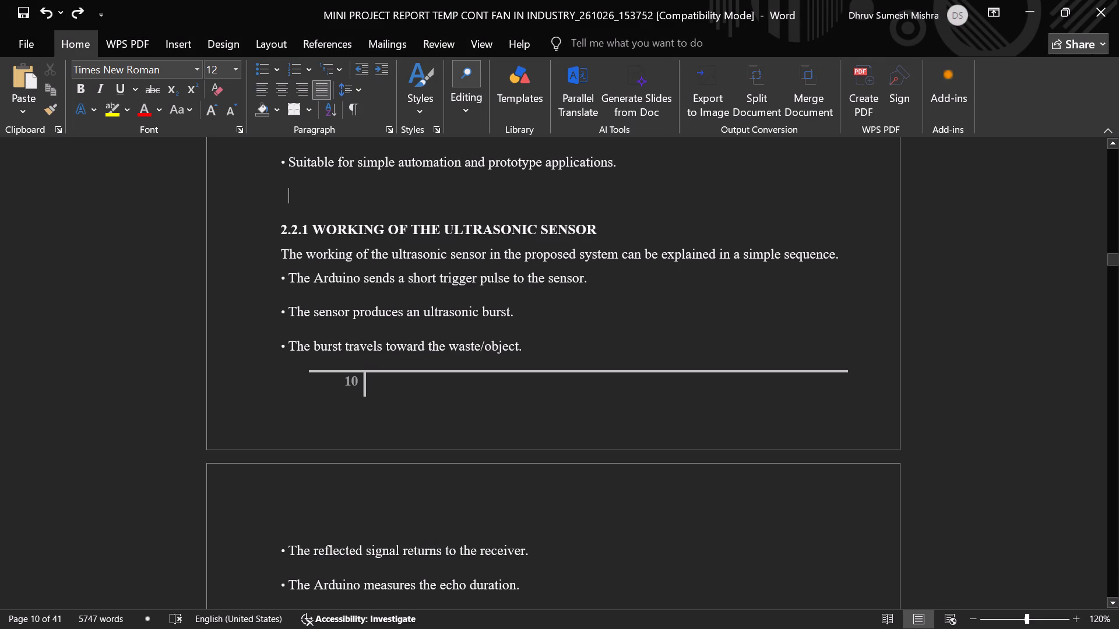
key("ctrl+v")
Crop the white margins off all sides of the pasted HC-SR04 picture, leaving it about 7.27 cm high and 11.45 cm wide.
scroll(526, 528, "down", 1)
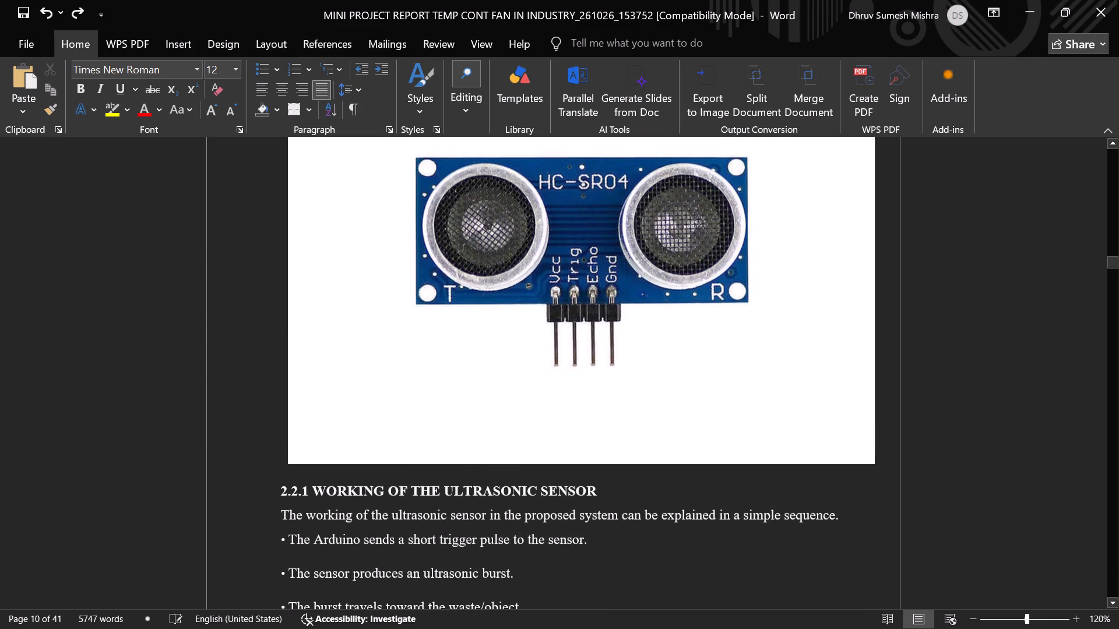
left_click(649, 405)
double_click(719, 323)
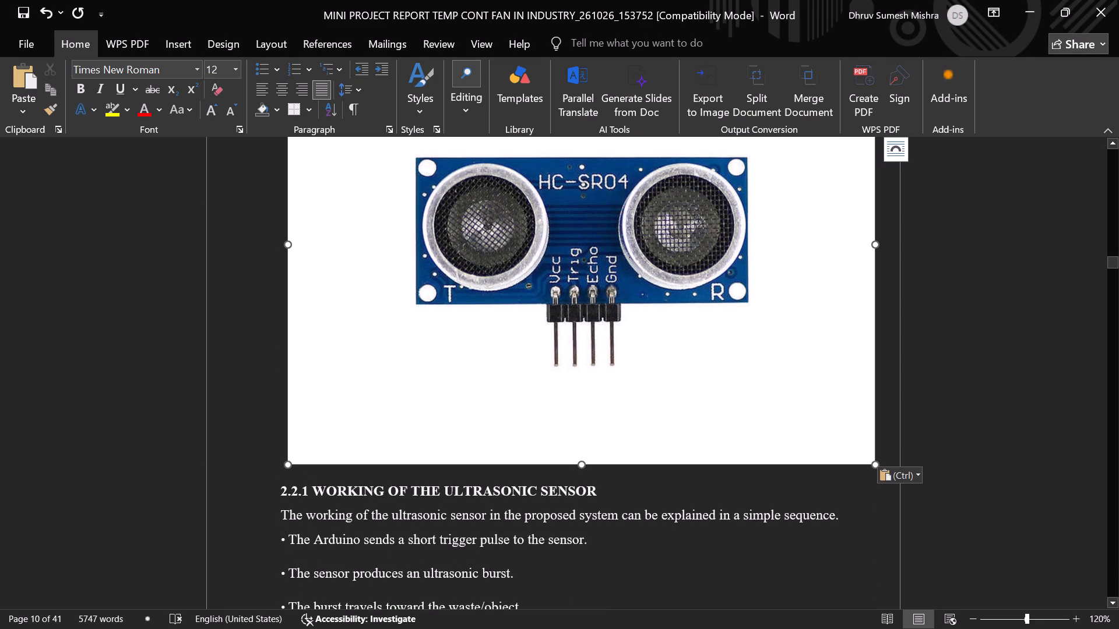
left_click(960, 76)
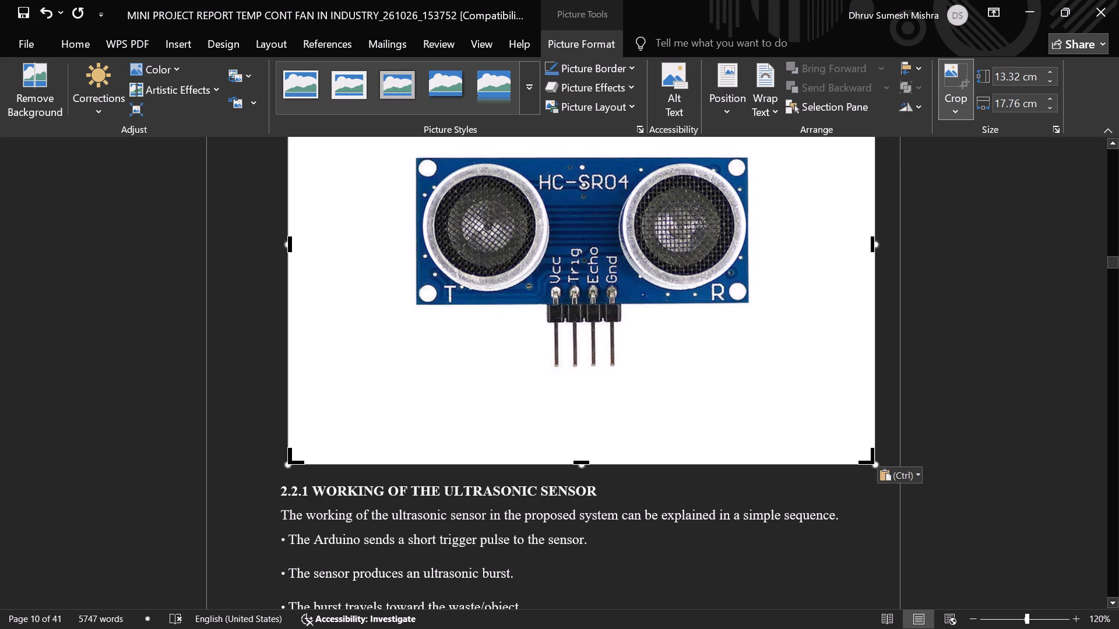
left_click_drag(582, 462, 612, 377)
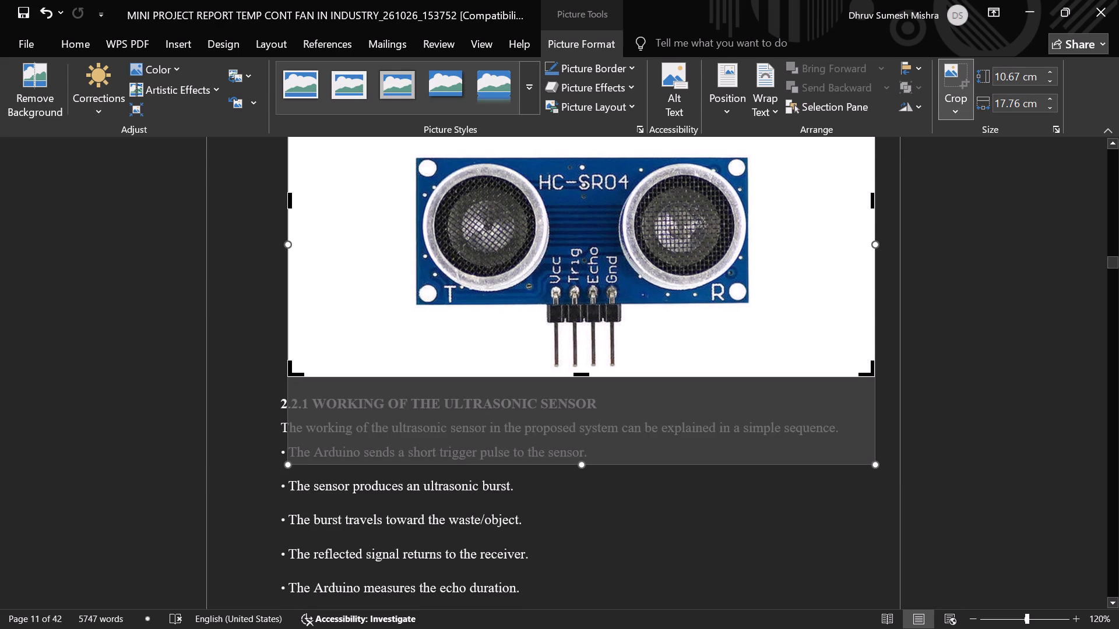
left_click_drag(290, 202, 387, 212)
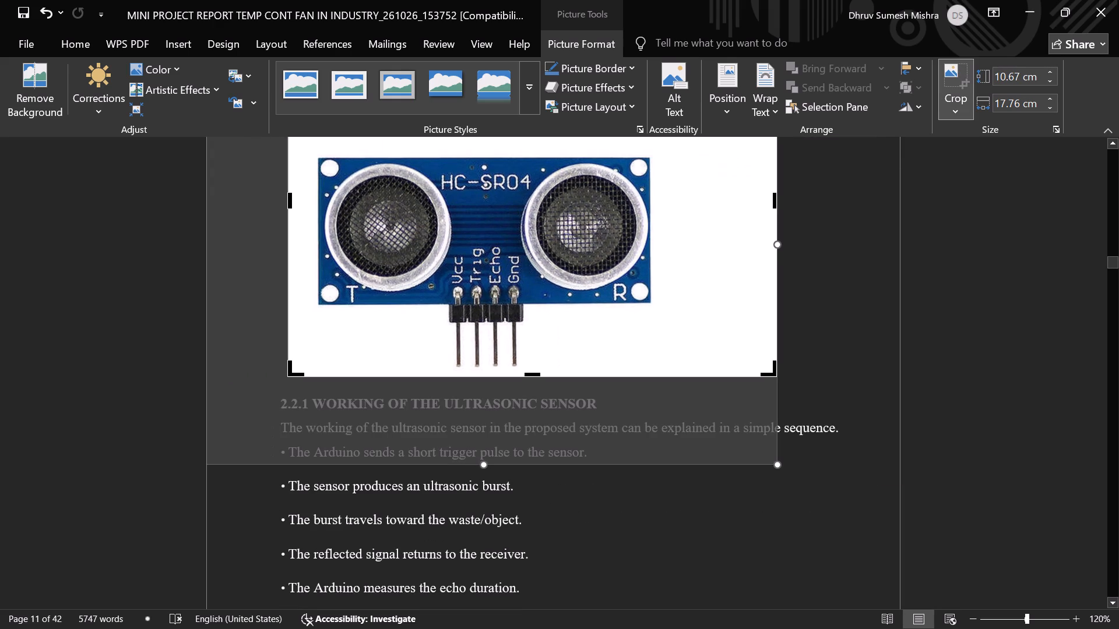
scroll(533, 221, "up", 1)
left_click_drag(528, 194, 532, 206)
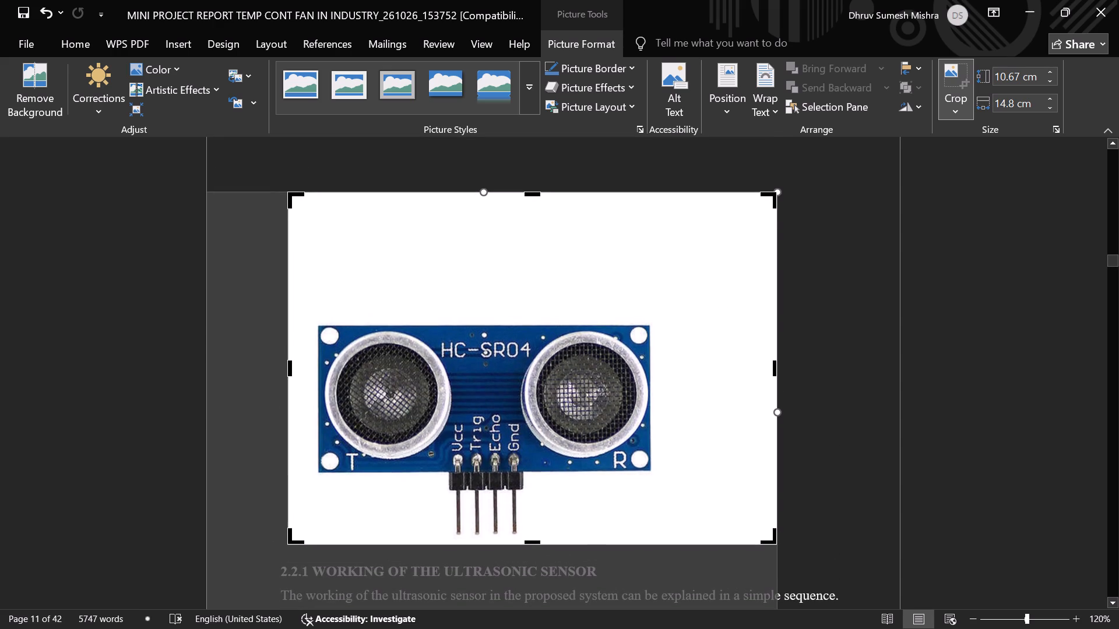
left_click_drag(532, 206, 539, 305)
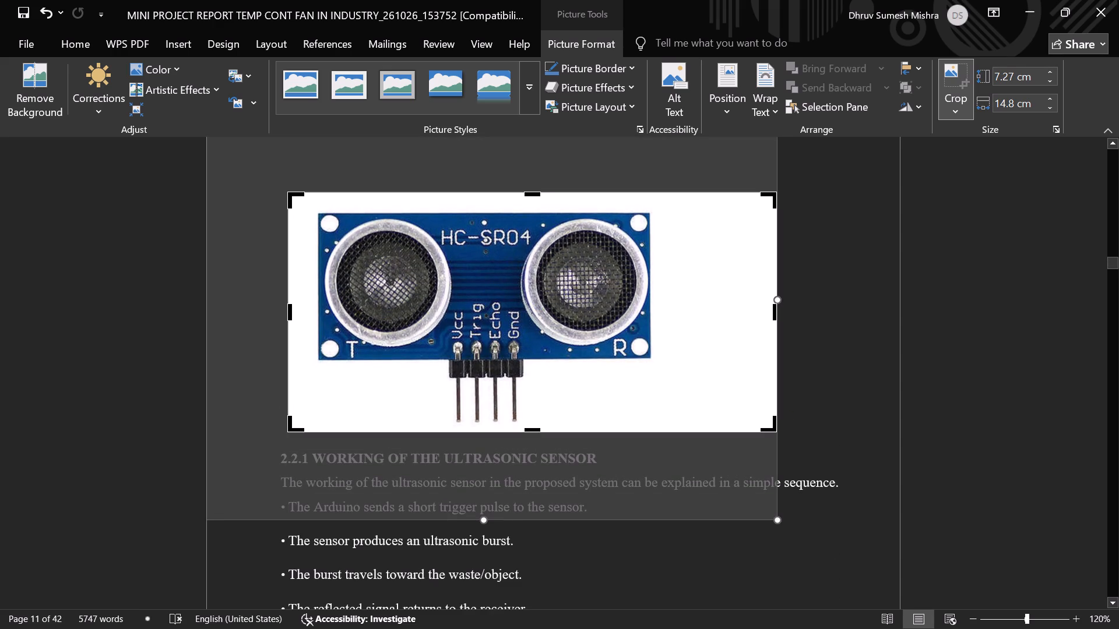
left_click_drag(775, 313, 669, 314)
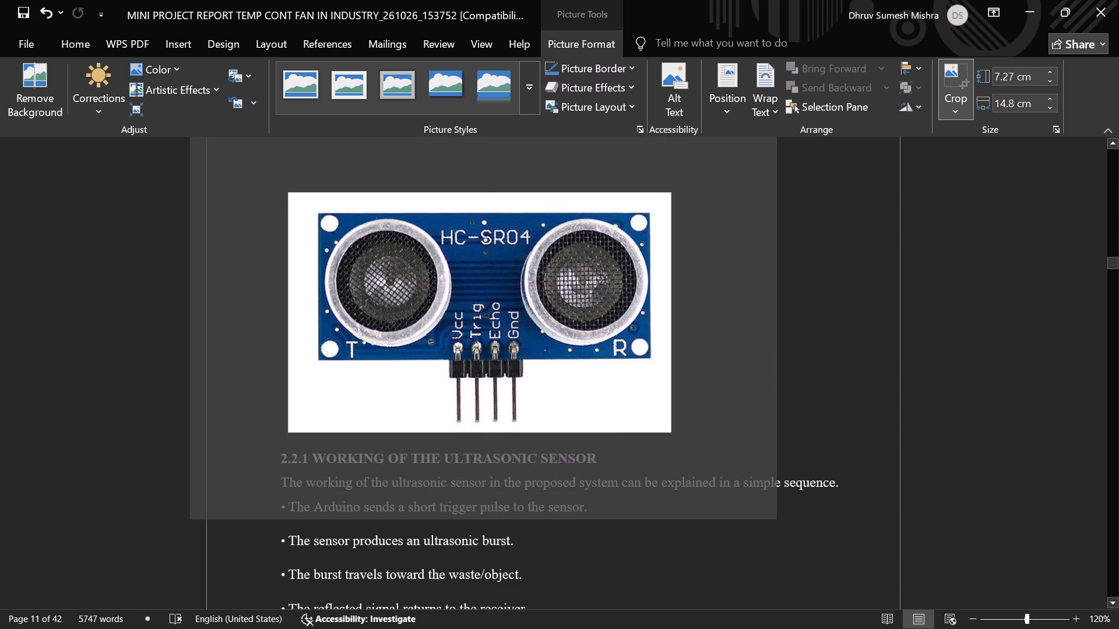
left_click_drag(669, 314, 667, 313)
left_click_drag(286, 316, 293, 316)
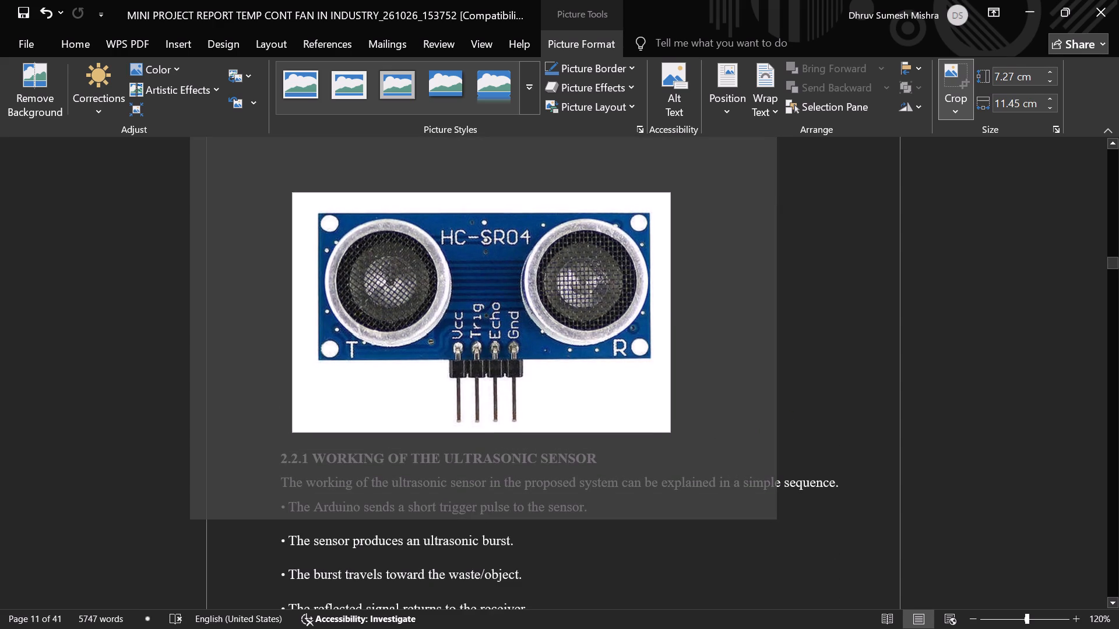
left_click_drag(293, 316, 297, 314)
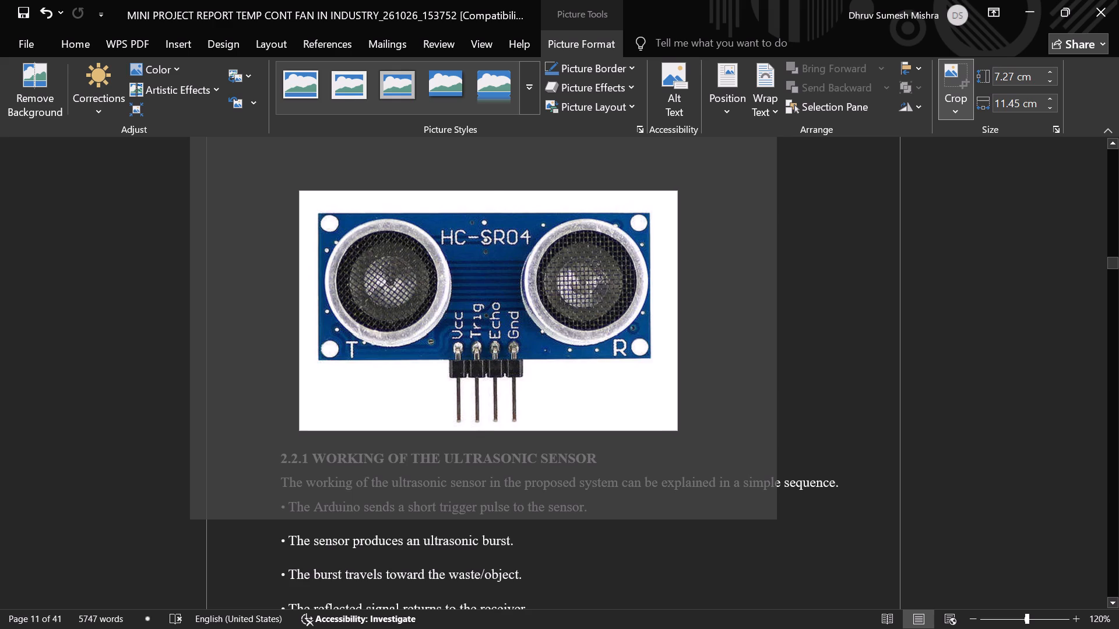
left_click_drag(297, 314, 297, 314)
left_click(704, 297)
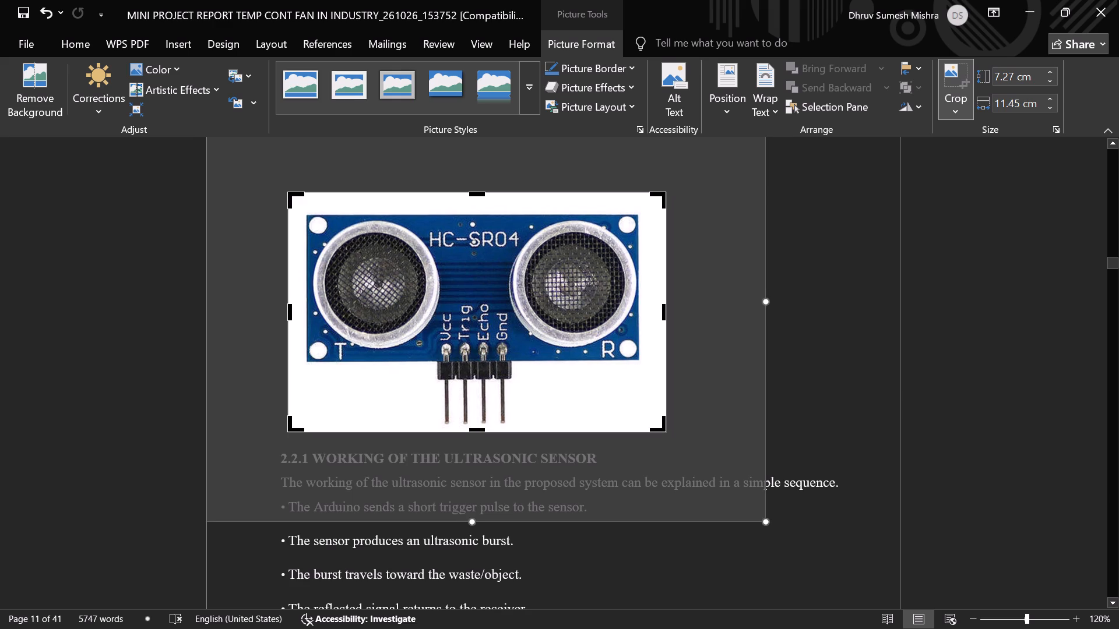
left_click(824, 289)
Shrink the cropped HC-SR04 picture so it fits on page 10 under the last feature bullet, and centre it.
scroll(291, 330, "up", 1)
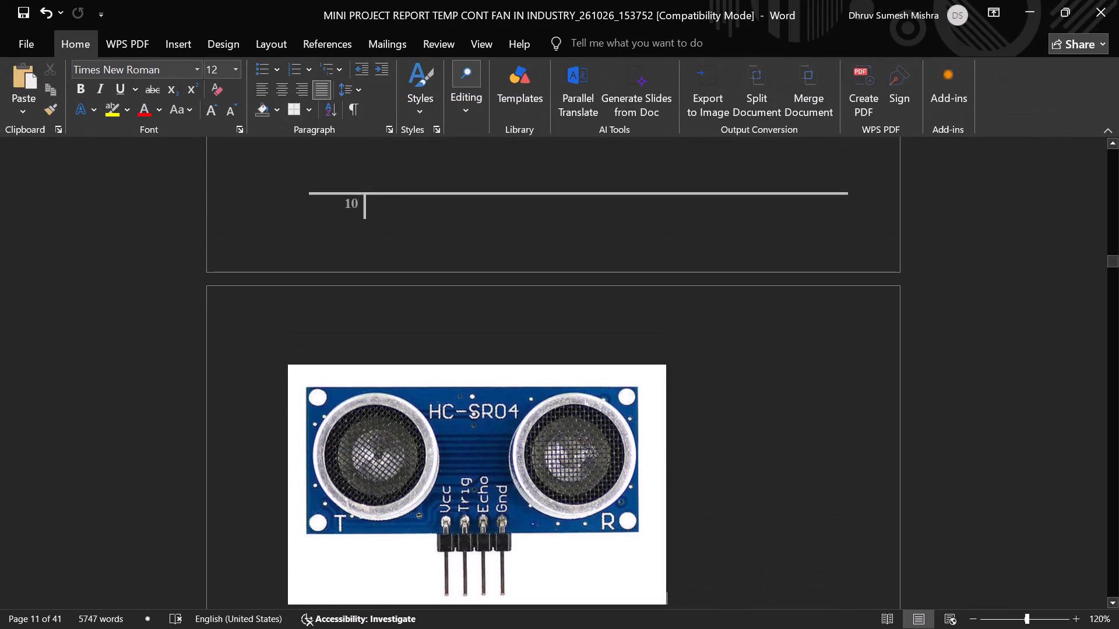
left_click(417, 467)
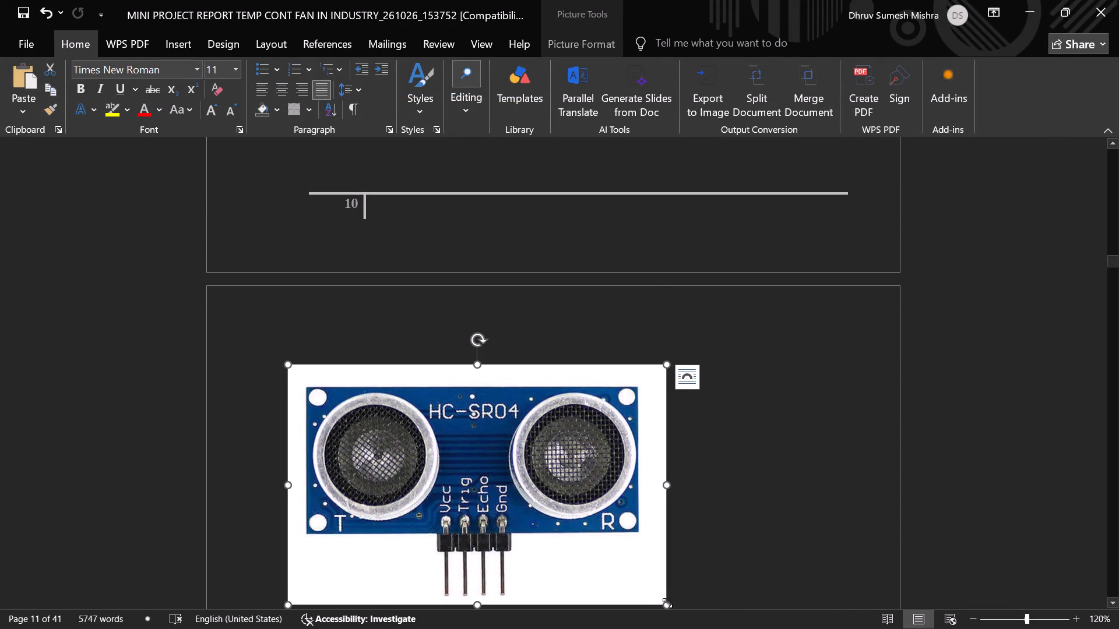
left_click_drag(667, 605, 594, 546)
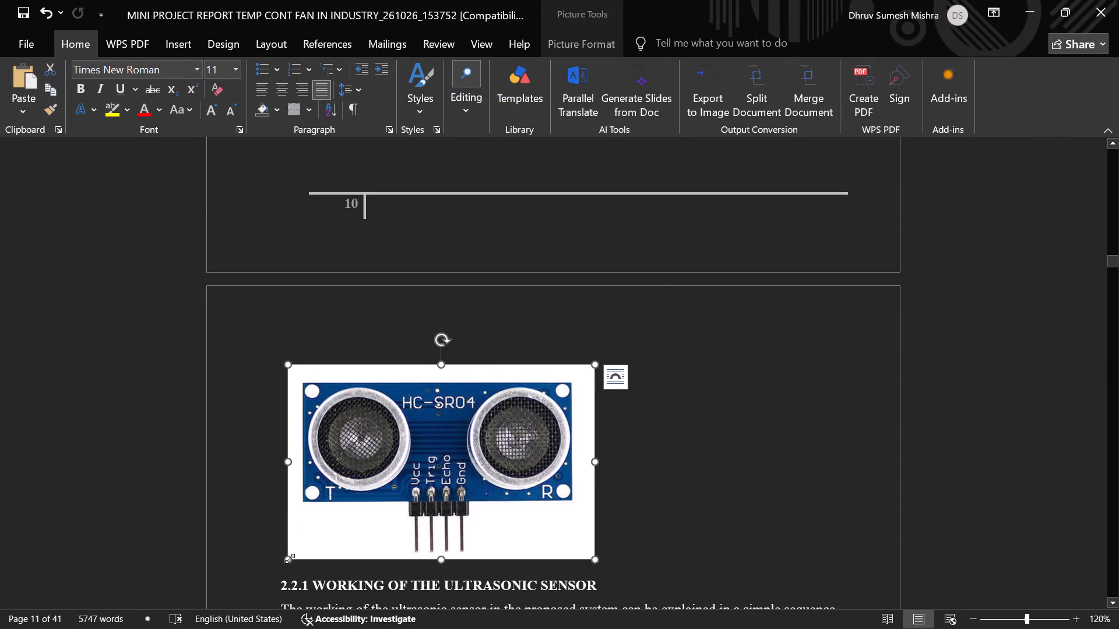
left_click_drag(291, 557, 322, 521)
scroll(370, 330, "up", 1)
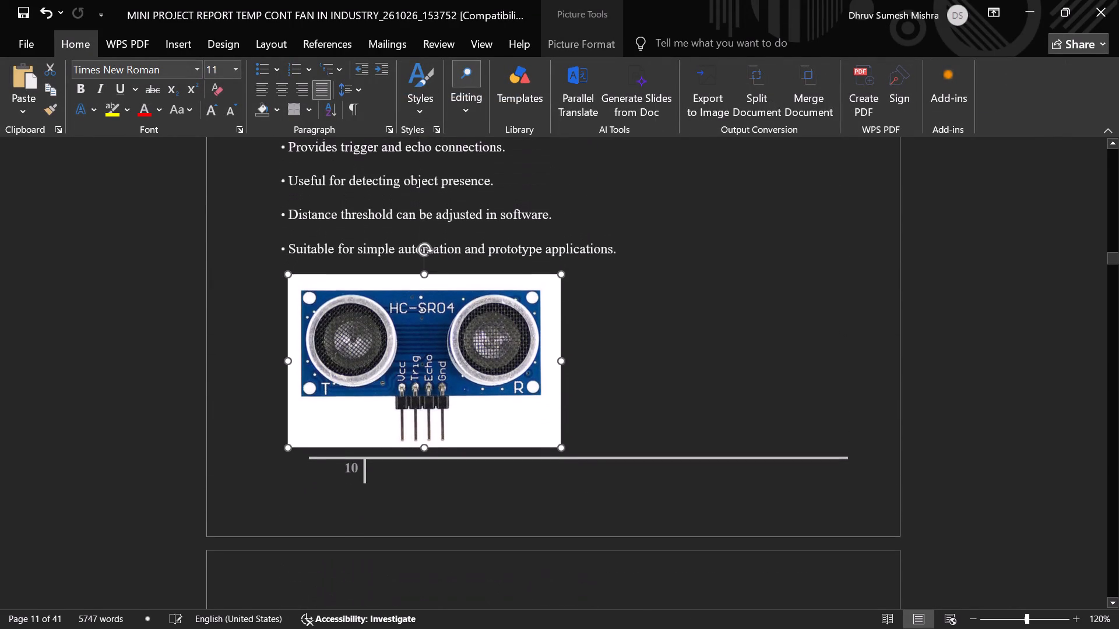
scroll(370, 330, "up", 1)
left_click(289, 89)
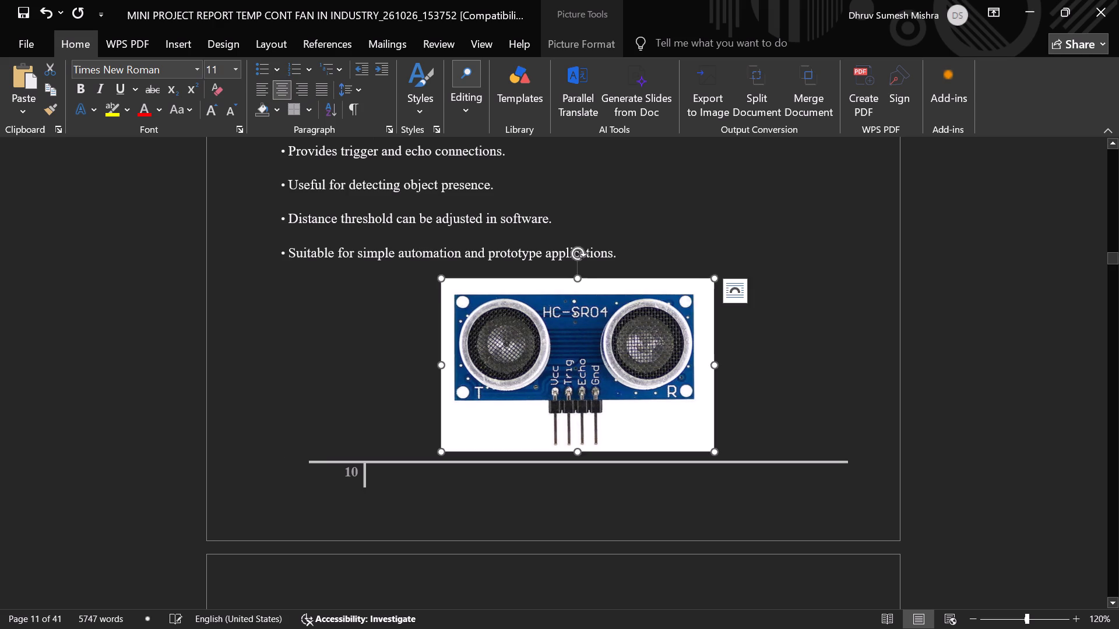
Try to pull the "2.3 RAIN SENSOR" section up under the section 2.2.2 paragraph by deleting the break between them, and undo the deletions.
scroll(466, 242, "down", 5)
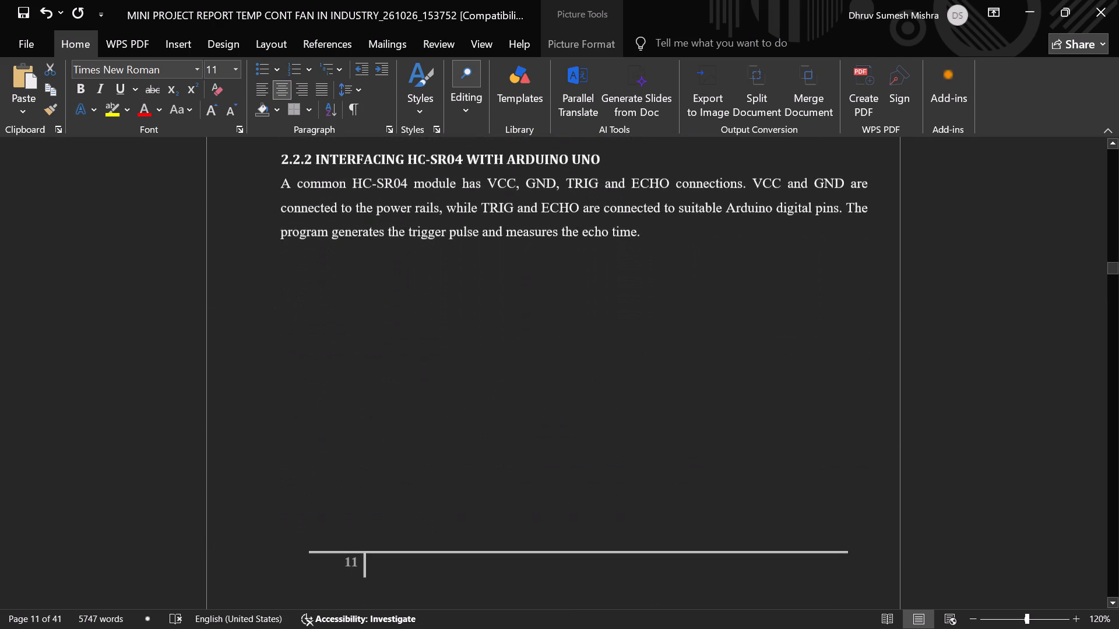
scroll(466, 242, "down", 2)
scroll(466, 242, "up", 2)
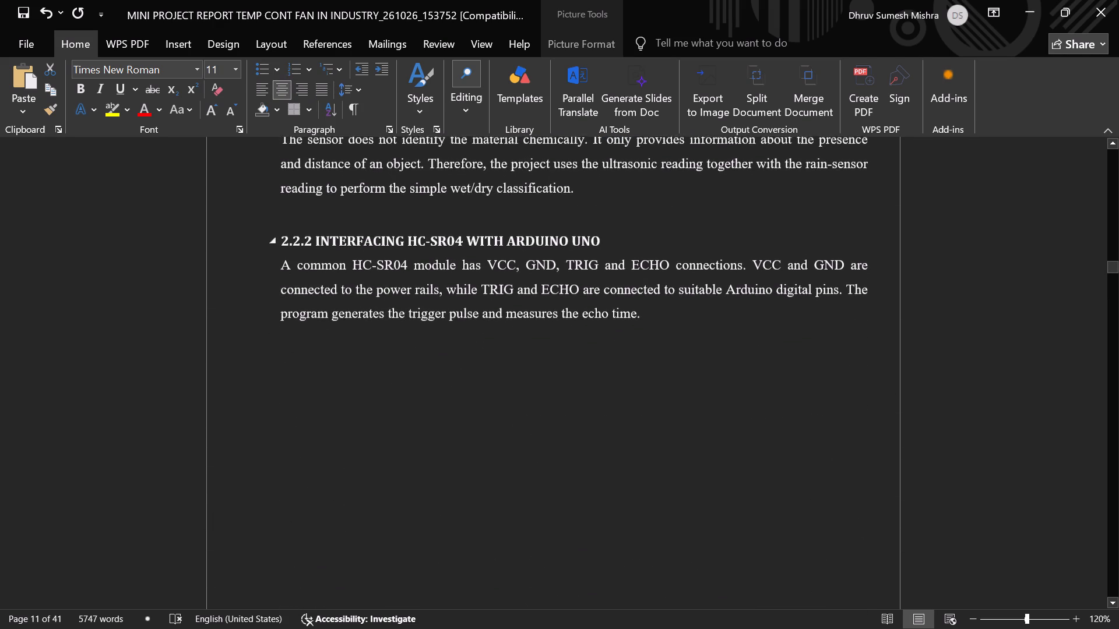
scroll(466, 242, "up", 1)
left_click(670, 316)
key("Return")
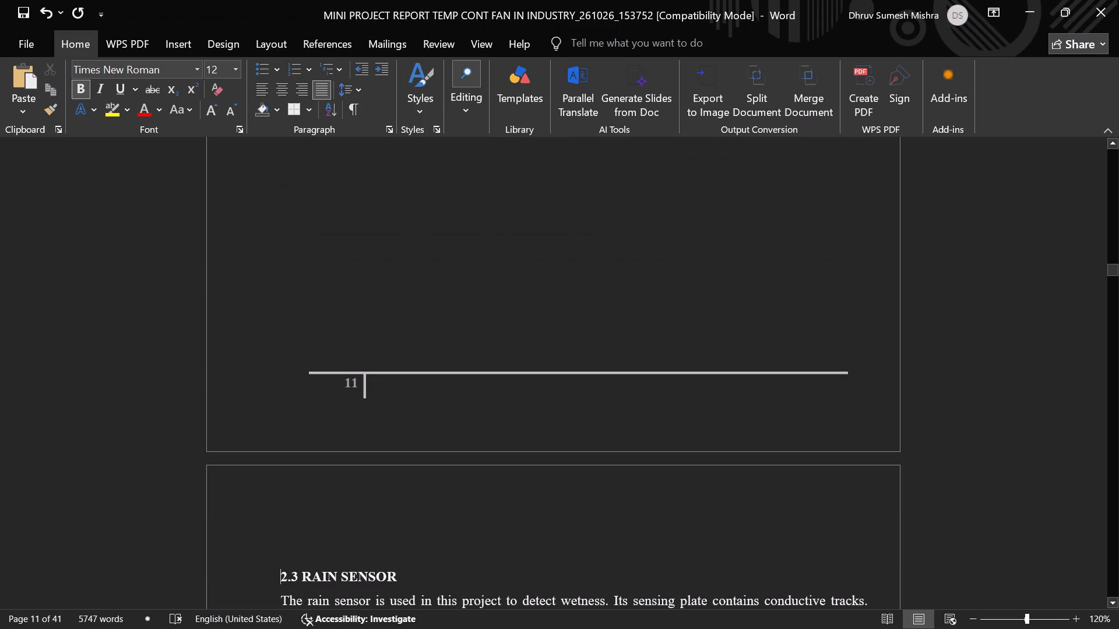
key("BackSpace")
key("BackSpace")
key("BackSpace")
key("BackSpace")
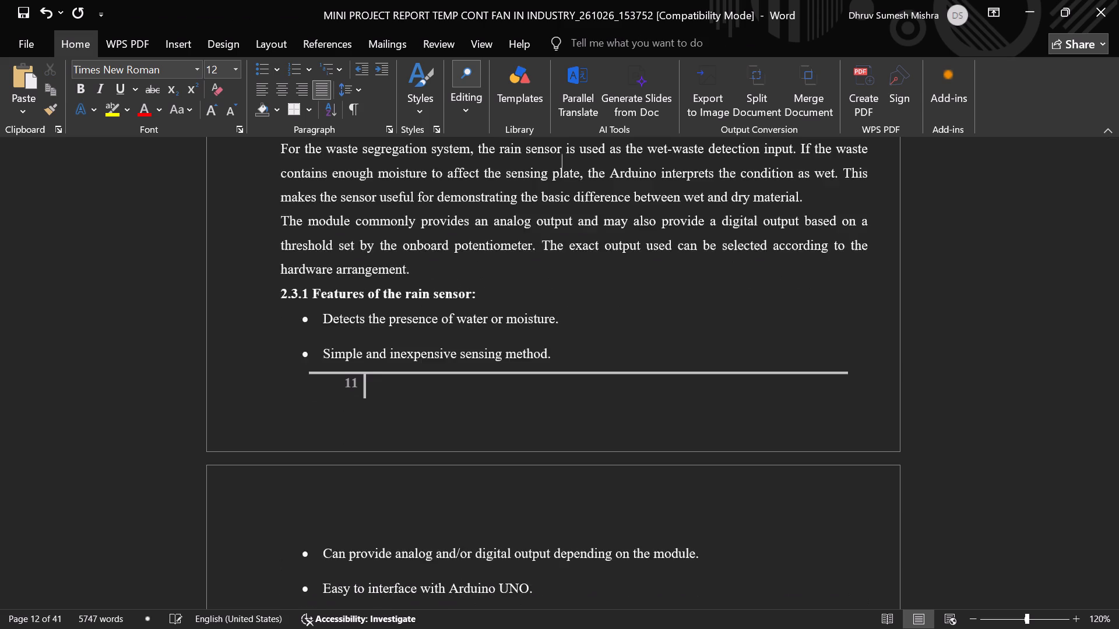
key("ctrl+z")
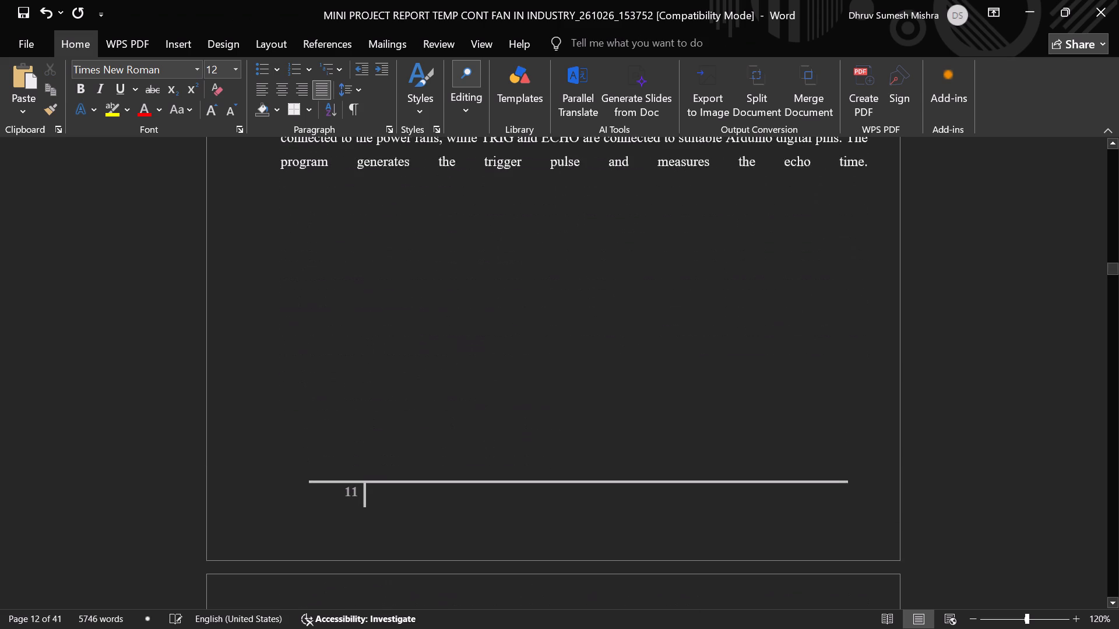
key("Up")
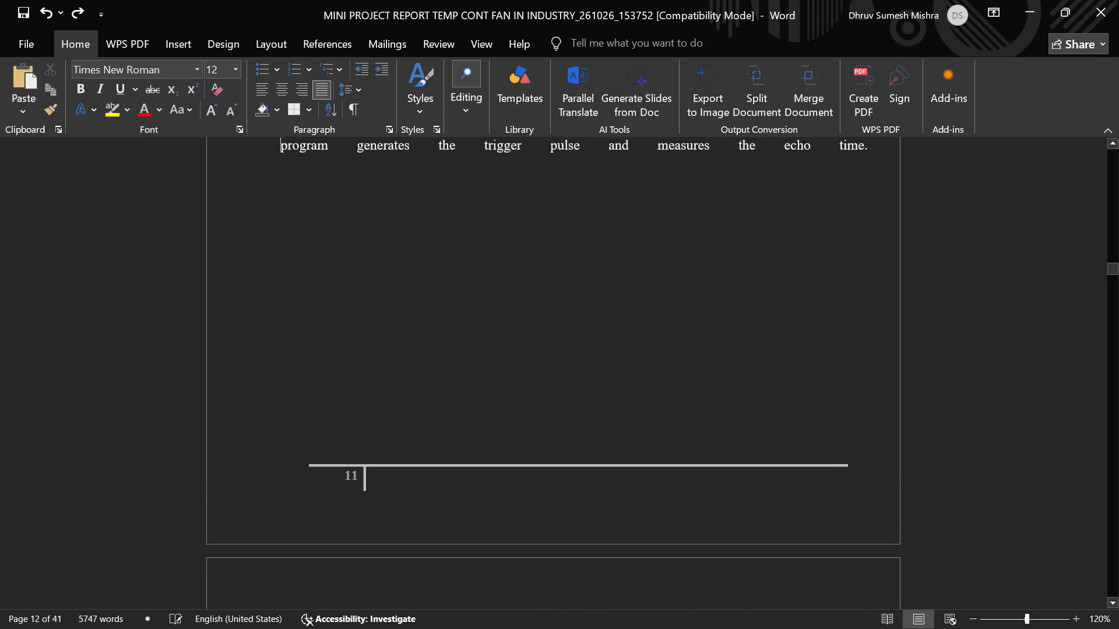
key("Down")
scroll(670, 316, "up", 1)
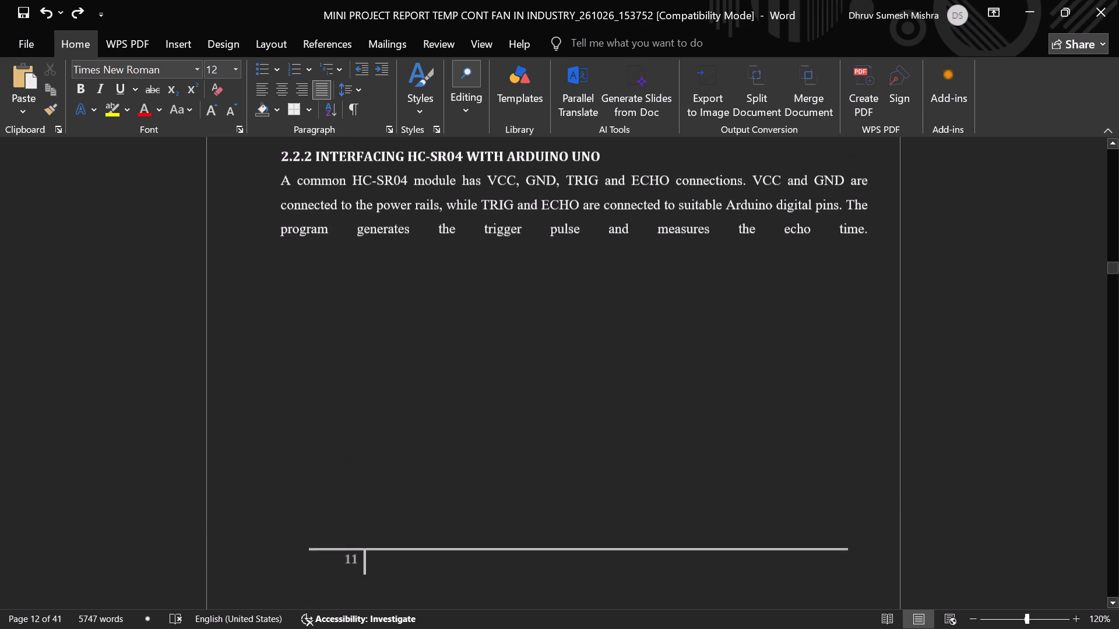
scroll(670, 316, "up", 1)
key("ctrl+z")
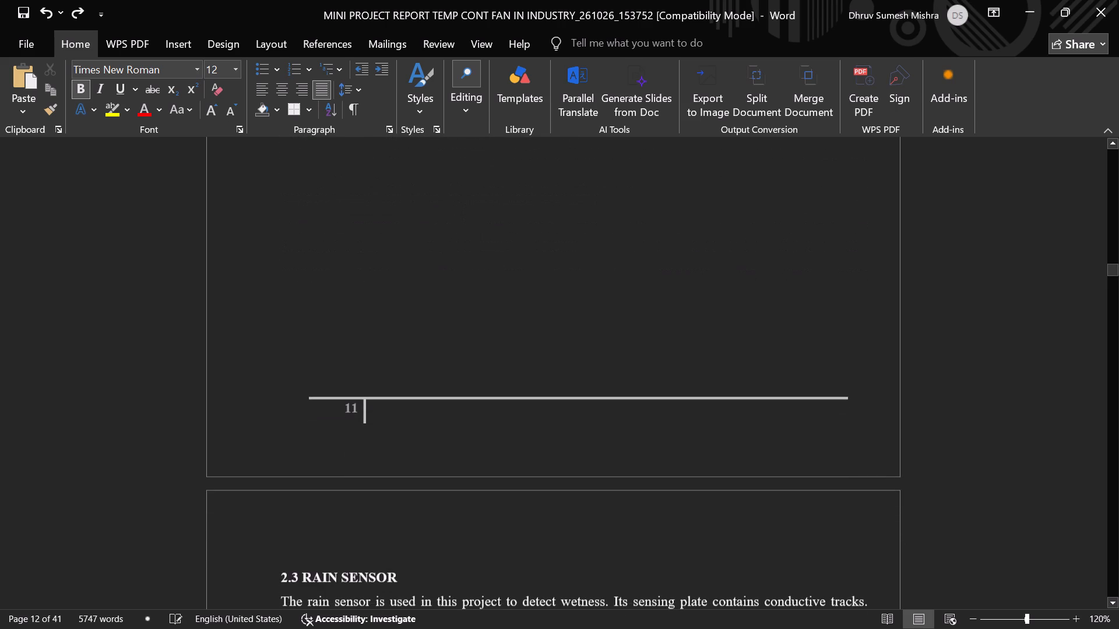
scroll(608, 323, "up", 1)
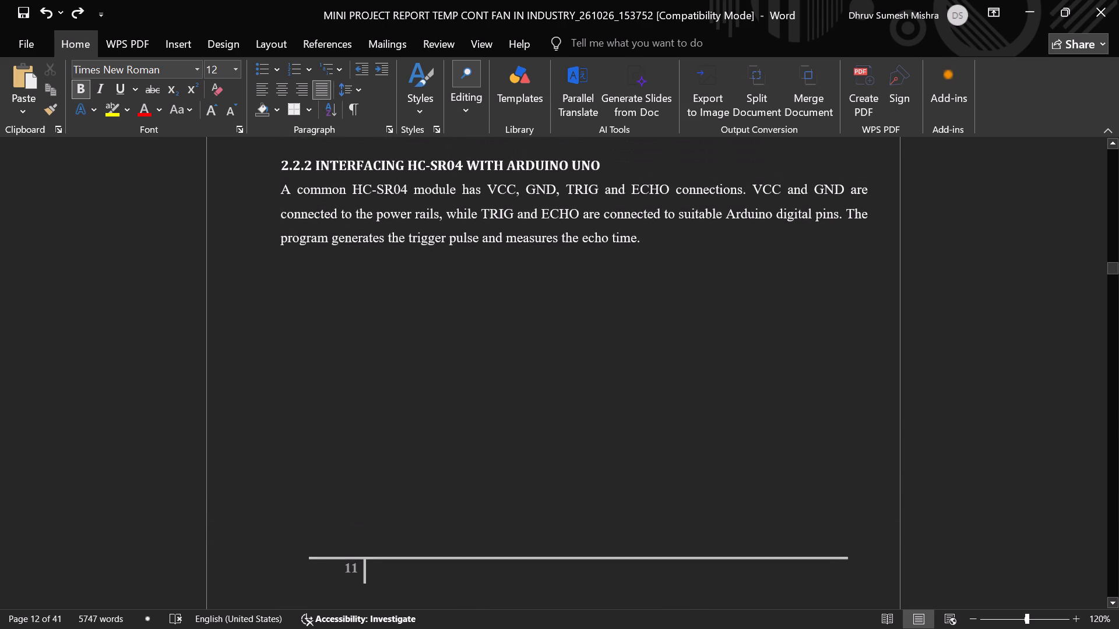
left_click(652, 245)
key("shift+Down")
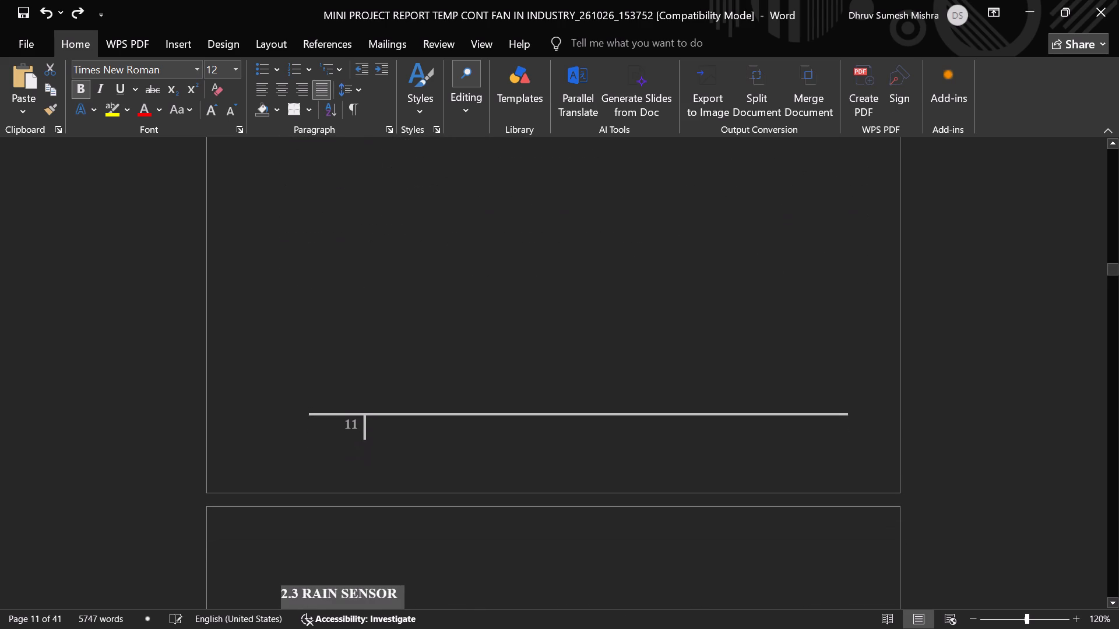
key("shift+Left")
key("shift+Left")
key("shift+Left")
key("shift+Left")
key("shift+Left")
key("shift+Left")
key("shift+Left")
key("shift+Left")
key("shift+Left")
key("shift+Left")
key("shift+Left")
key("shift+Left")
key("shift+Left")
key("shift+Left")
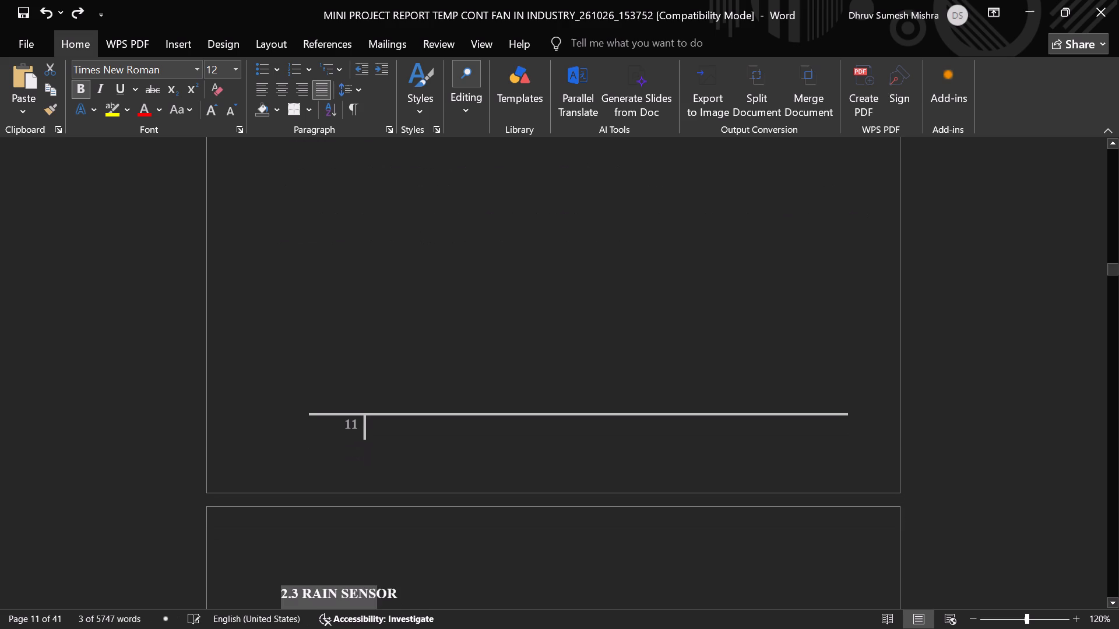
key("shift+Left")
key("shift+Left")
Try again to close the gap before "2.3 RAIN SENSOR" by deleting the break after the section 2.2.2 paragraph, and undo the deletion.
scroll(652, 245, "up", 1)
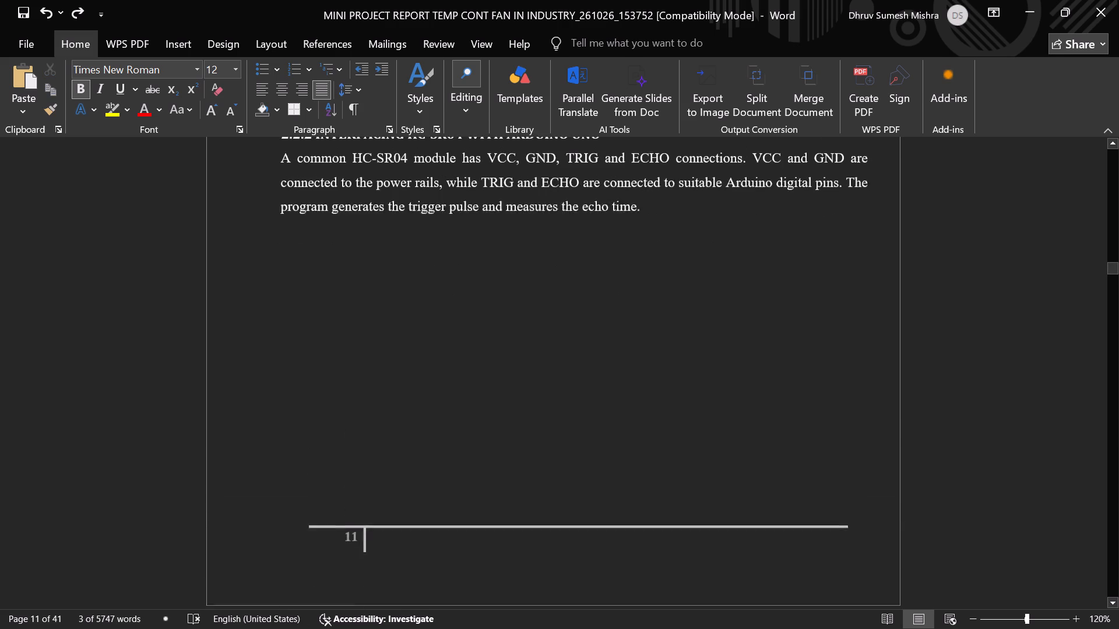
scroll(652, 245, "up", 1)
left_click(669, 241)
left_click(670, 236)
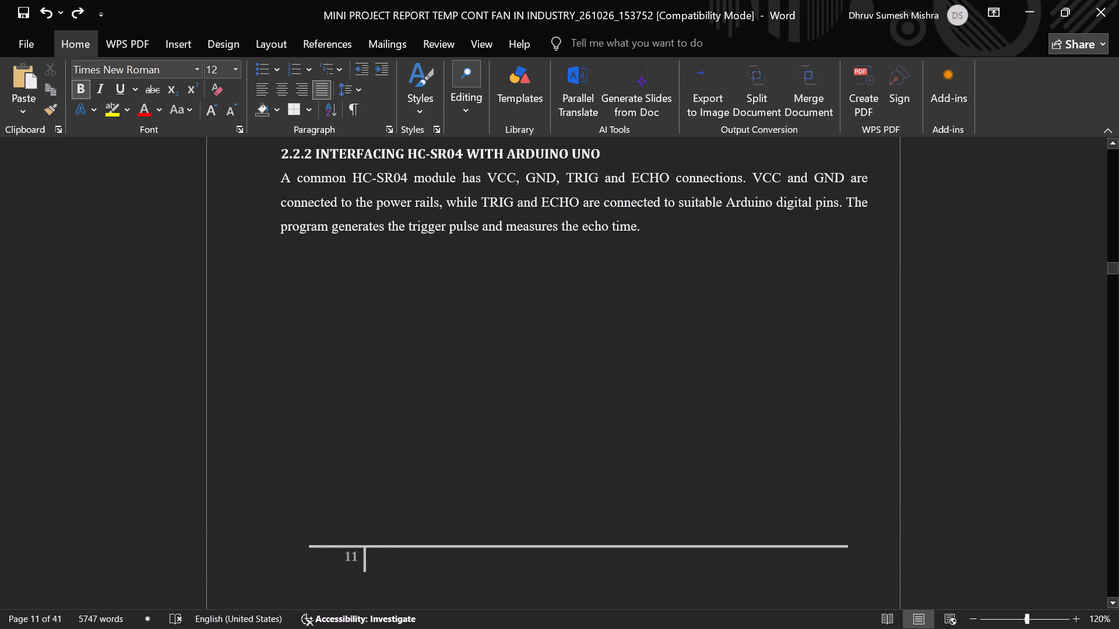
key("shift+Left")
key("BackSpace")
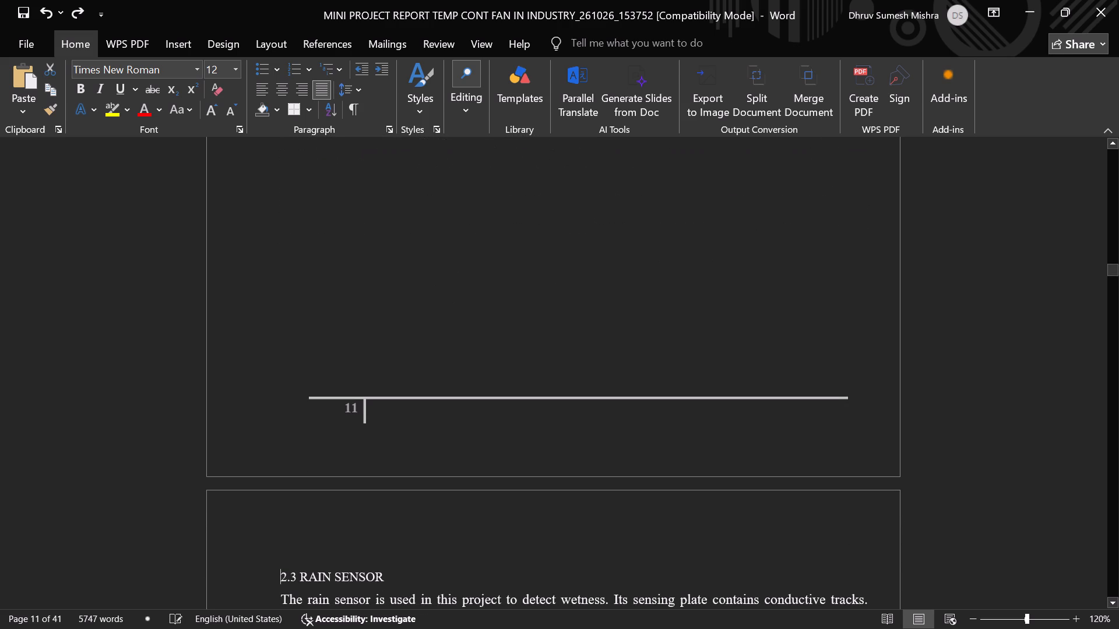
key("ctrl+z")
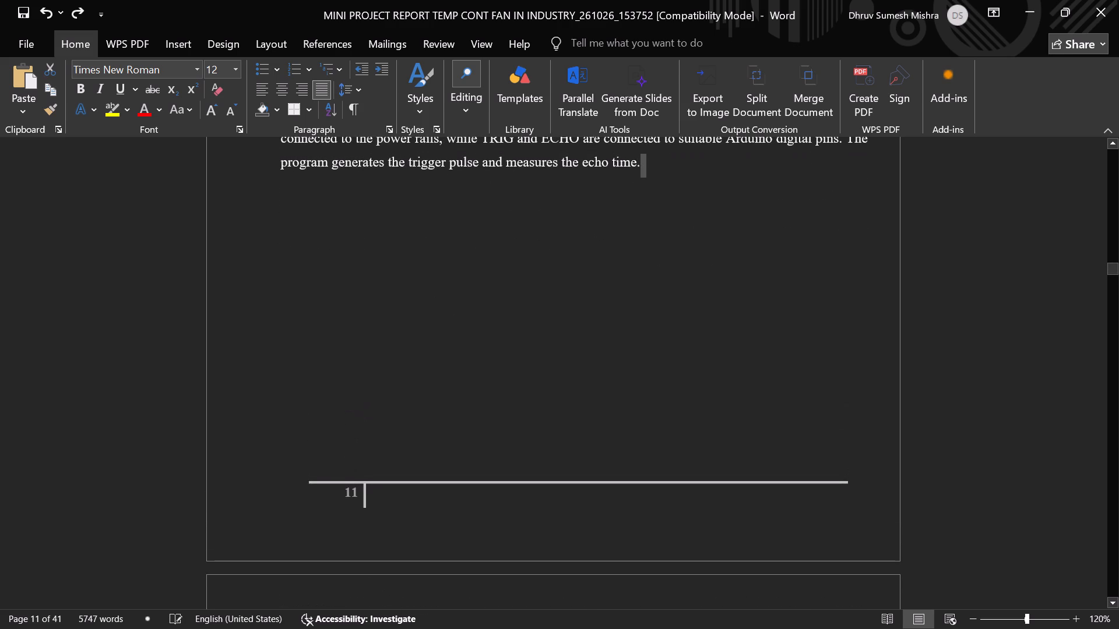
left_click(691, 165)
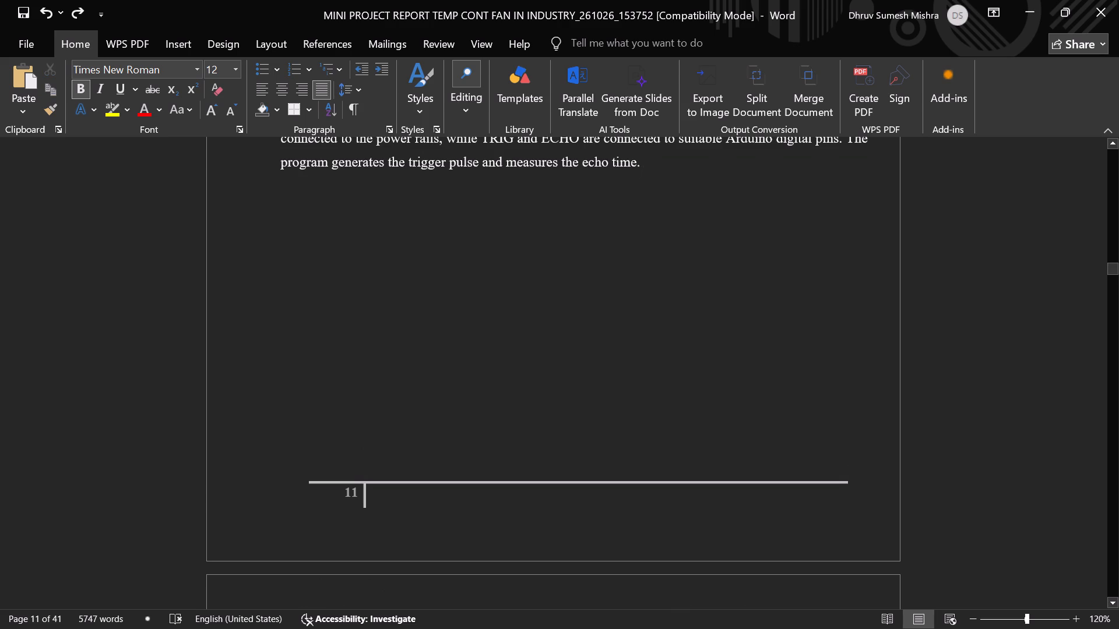
Review the layout and page gaps of the component sections from 2.2.1 through "2.8 EMBEDDED CONTROL LOGIC".
scroll(649, 315, "up", 1)
scroll(649, 315, "down", 2)
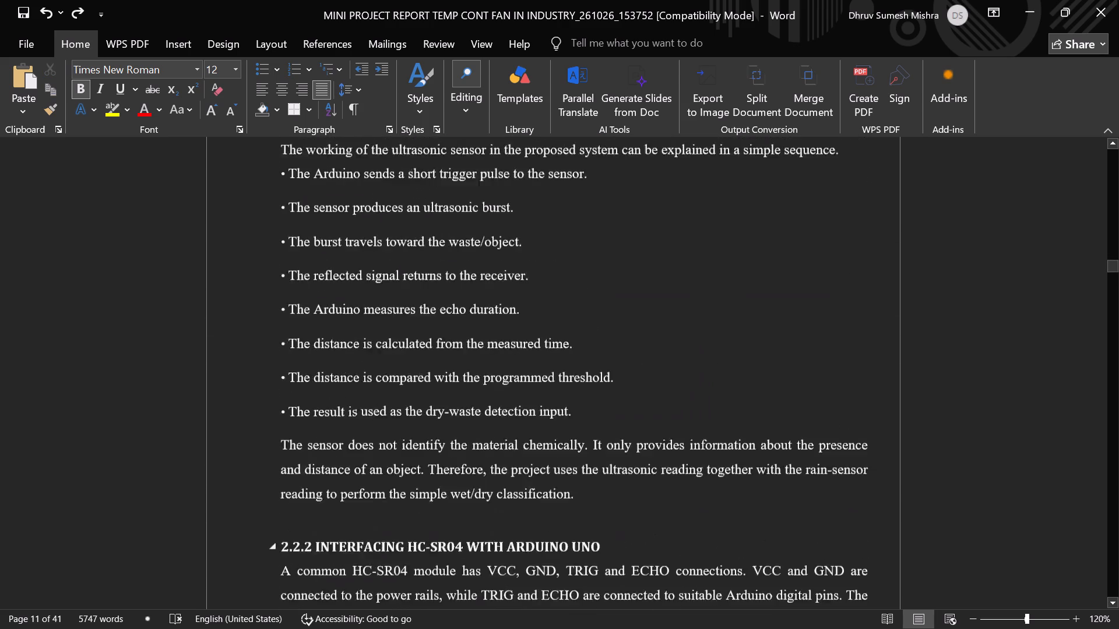
scroll(649, 315, "down", 5)
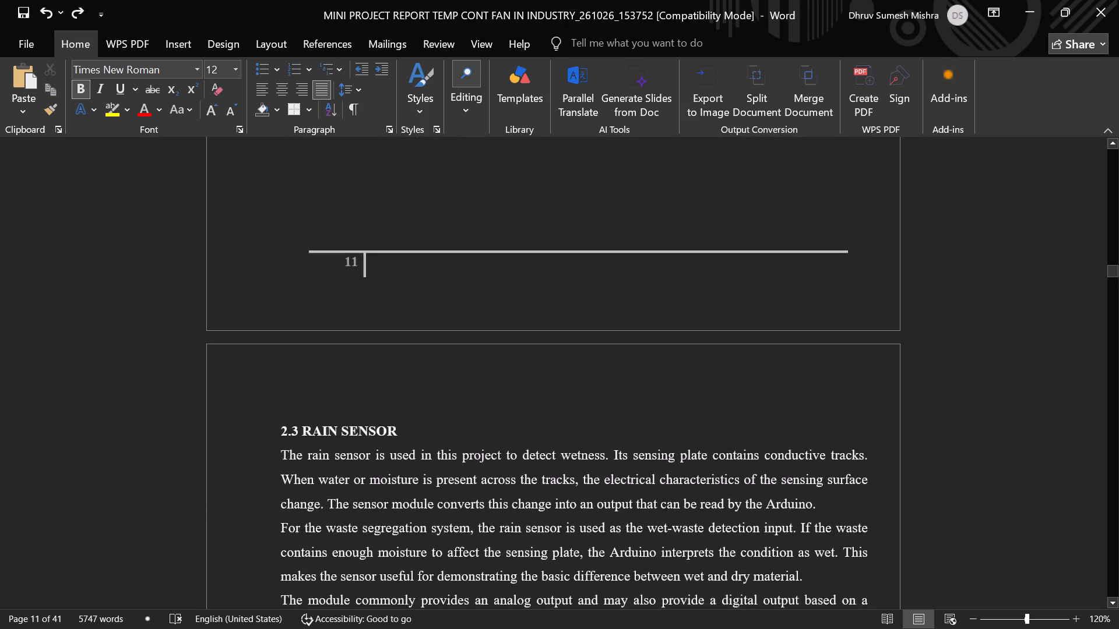
scroll(649, 315, "down", 8)
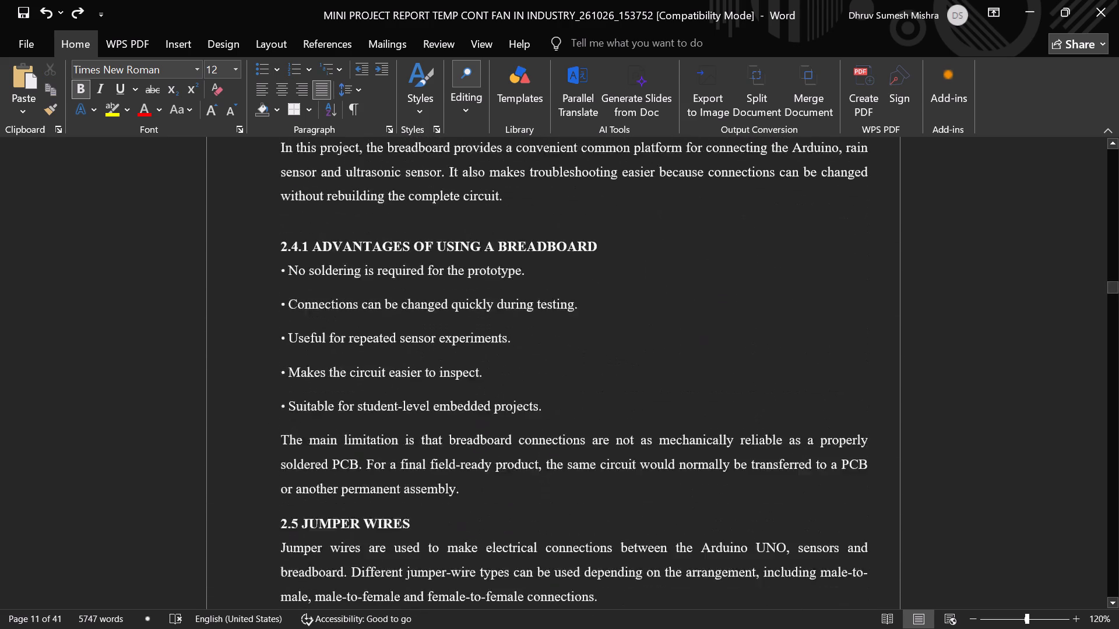
scroll(649, 315, "down", 6)
scroll(649, 315, "up", 1)
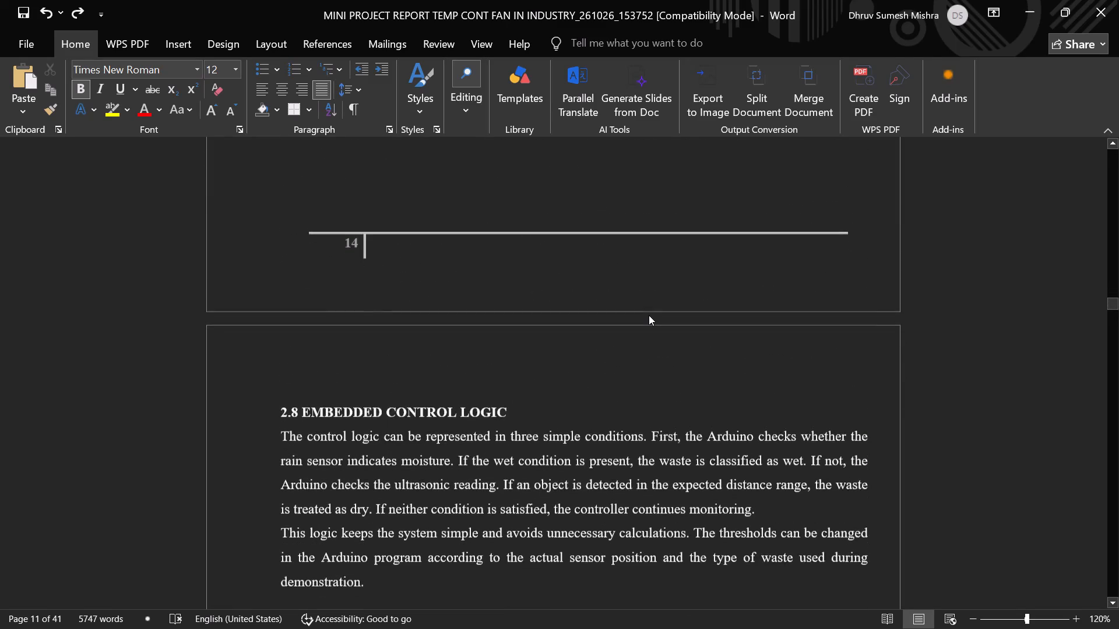
Insert a blank line before the heading "2.7 SENSOR-BASED DECISION MAKING".
scroll(649, 315, "up", 2)
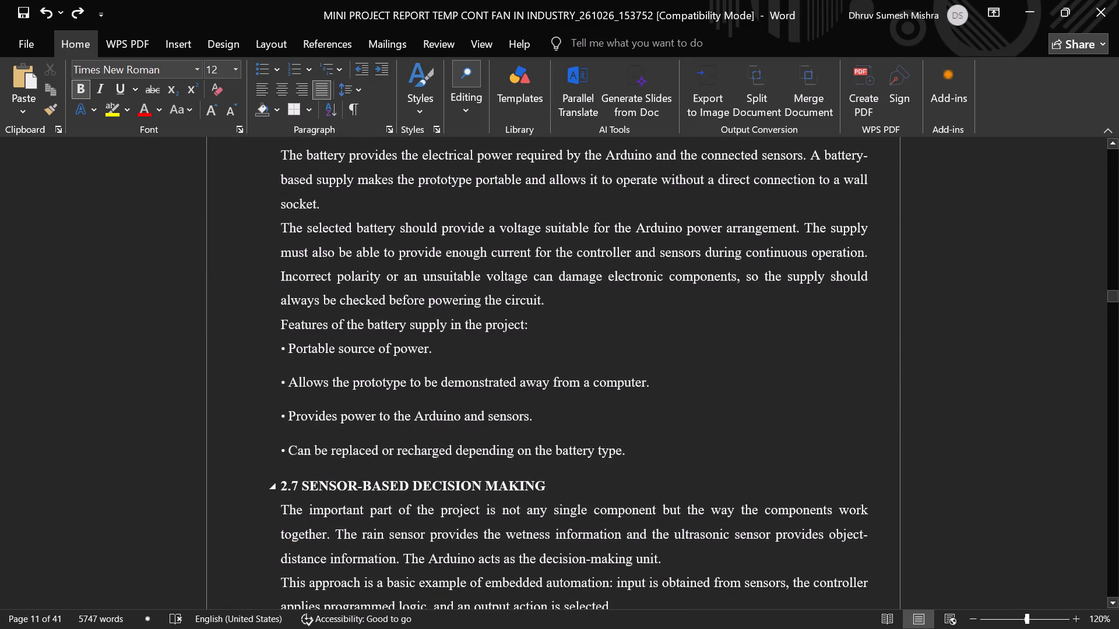
left_click(283, 494)
key("Return")
Check the page layout through section 2.10 and insert a blank line before the heading "2.9 IOT ASPECT OF THE PROJECT".
scroll(283, 494, "down", 4)
scroll(283, 494, "up", 1)
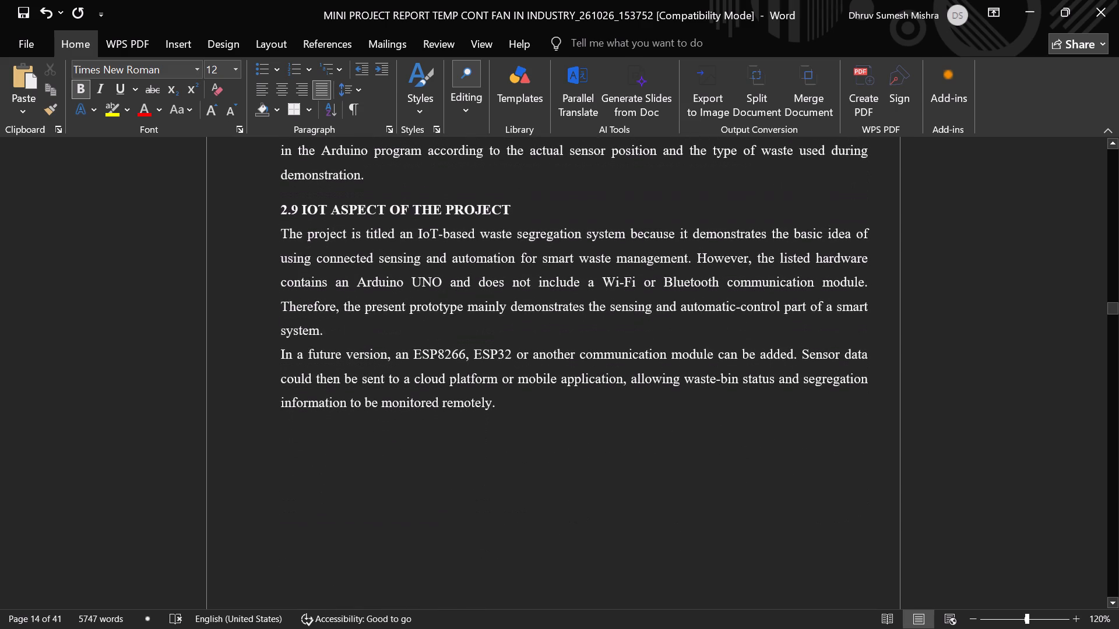
scroll(283, 494, "up", 1)
scroll(360, 280, "down", 3)
scroll(360, 280, "up", 1)
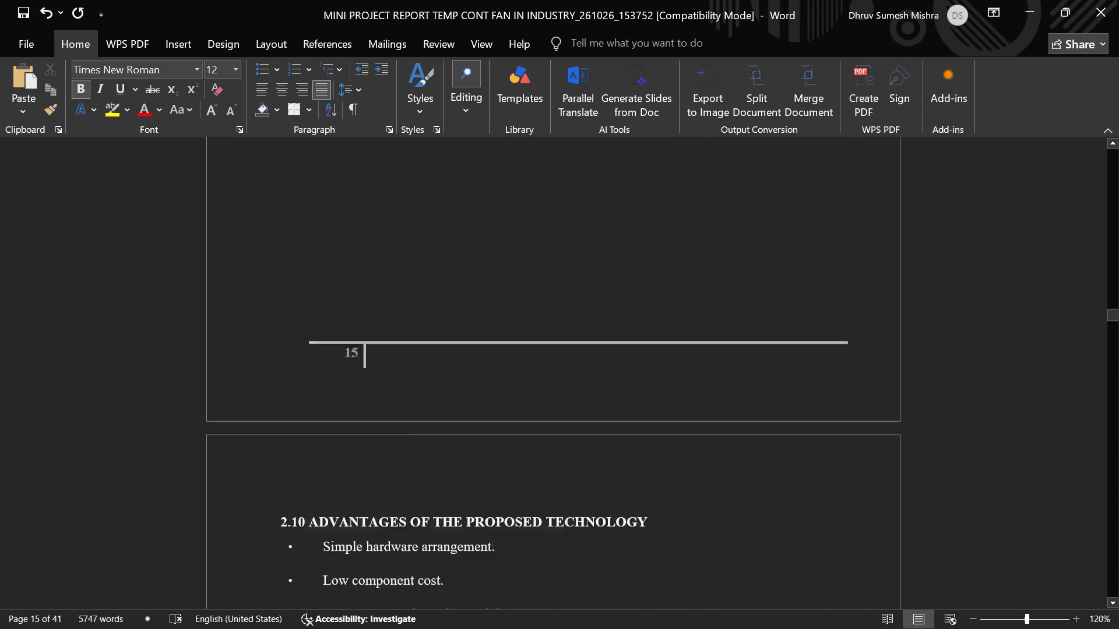
scroll(360, 280, "up", 1)
scroll(360, 280, "down", 1)
scroll(358, 288, "up", 1)
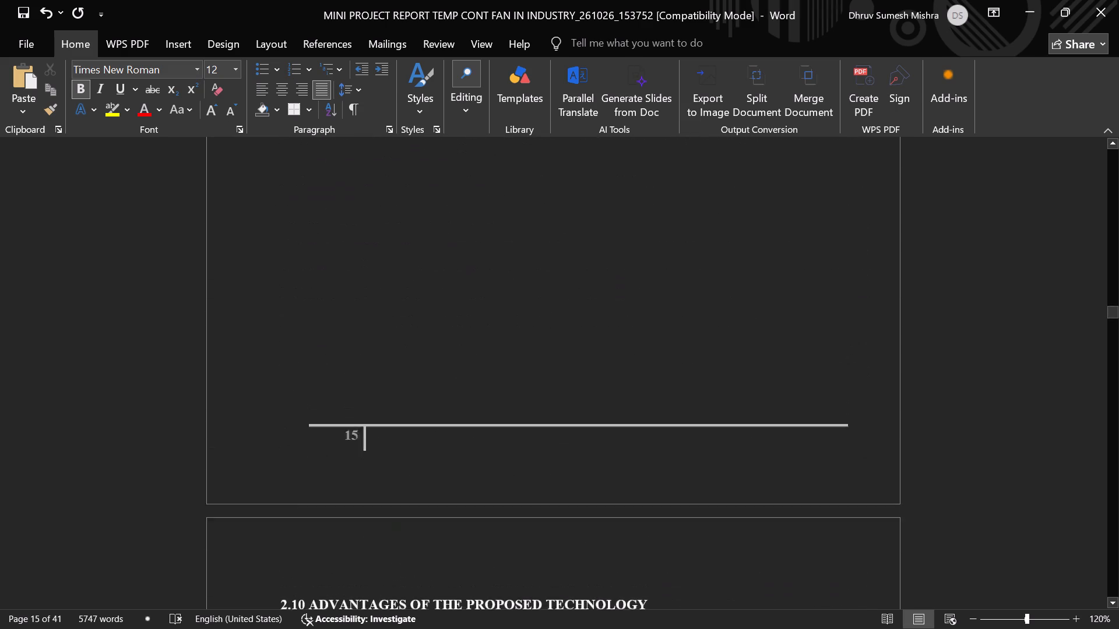
scroll(358, 288, "up", 4)
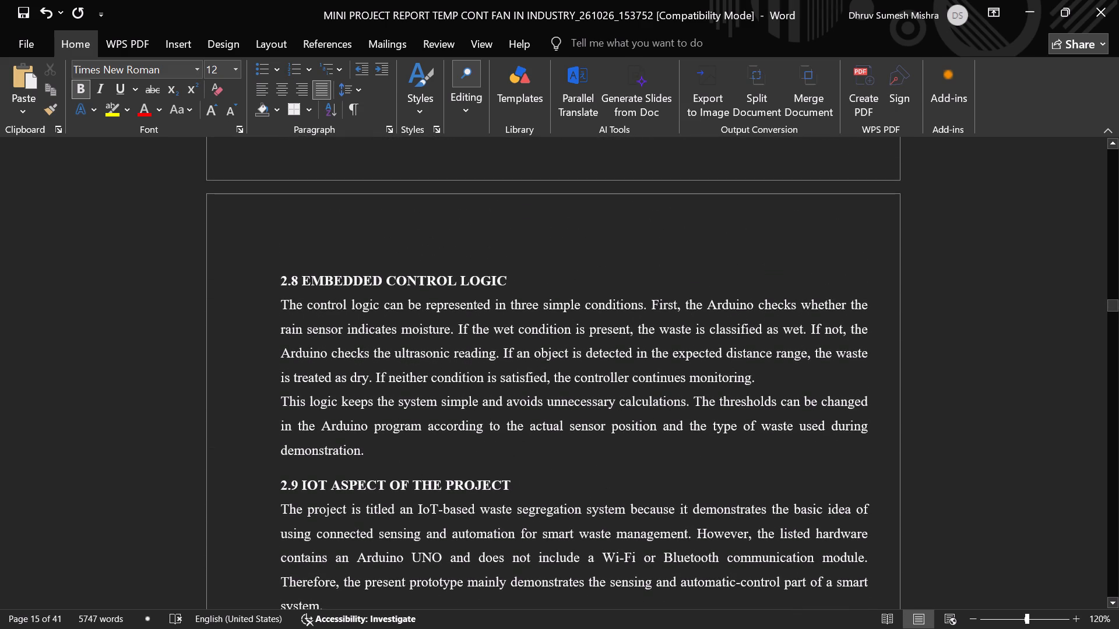
left_click(280, 486)
key("Return")
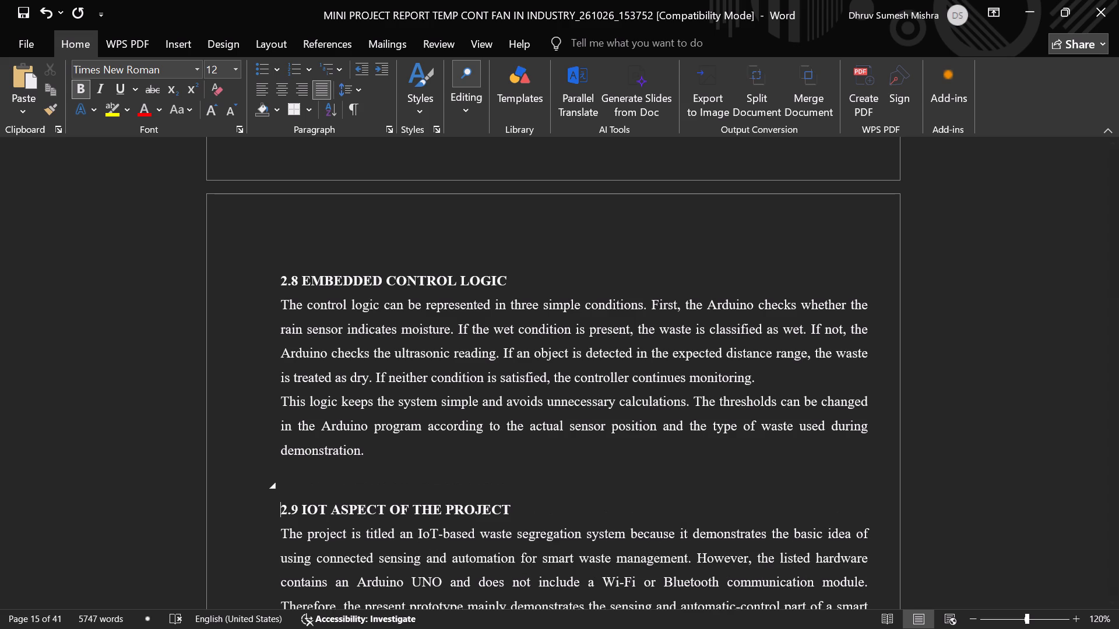
scroll(280, 486, "right", 1)
Switch to Chrome and open a new tab with the Google search box ready for a query.
key("alt+Tab")
key("alt+Tab")
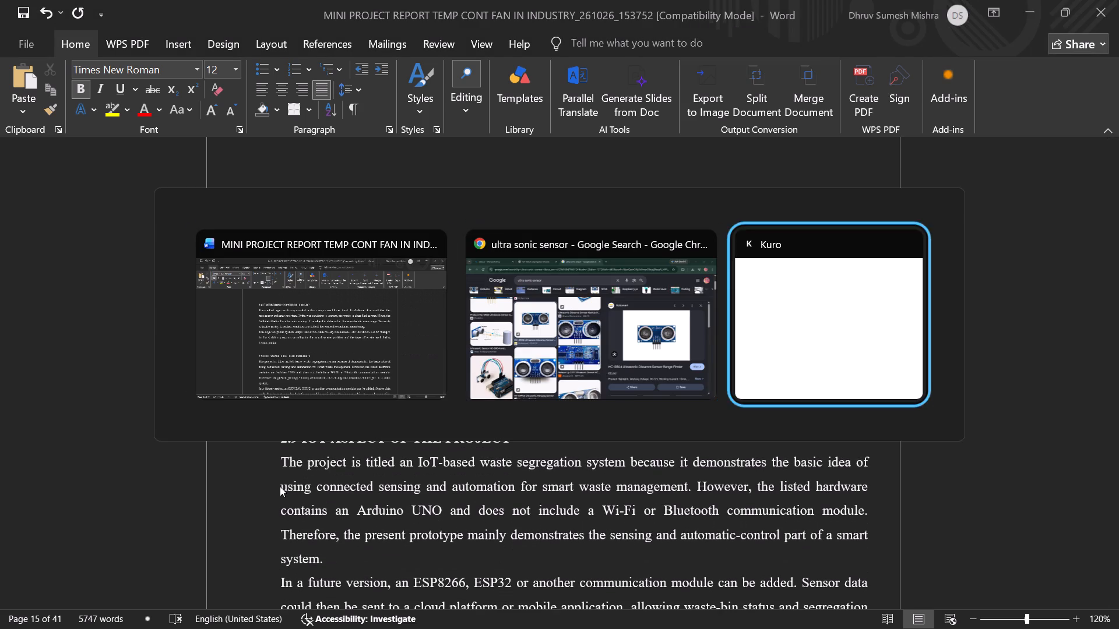
key("alt+Tab")
key("alt+Tab")
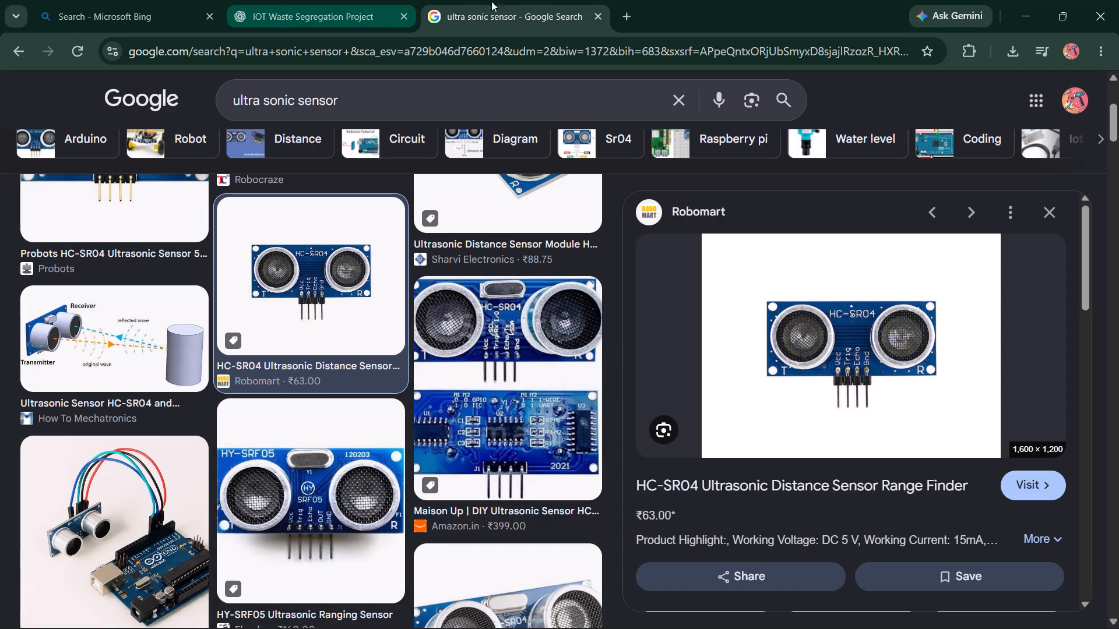
left_click(632, 6)
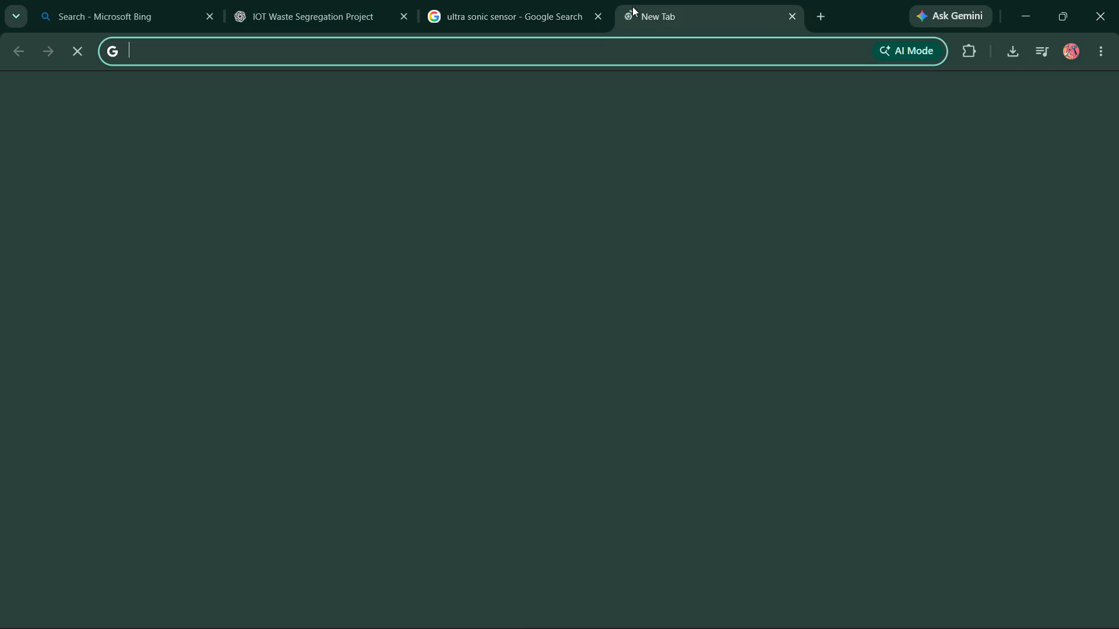
left_click(484, 316)
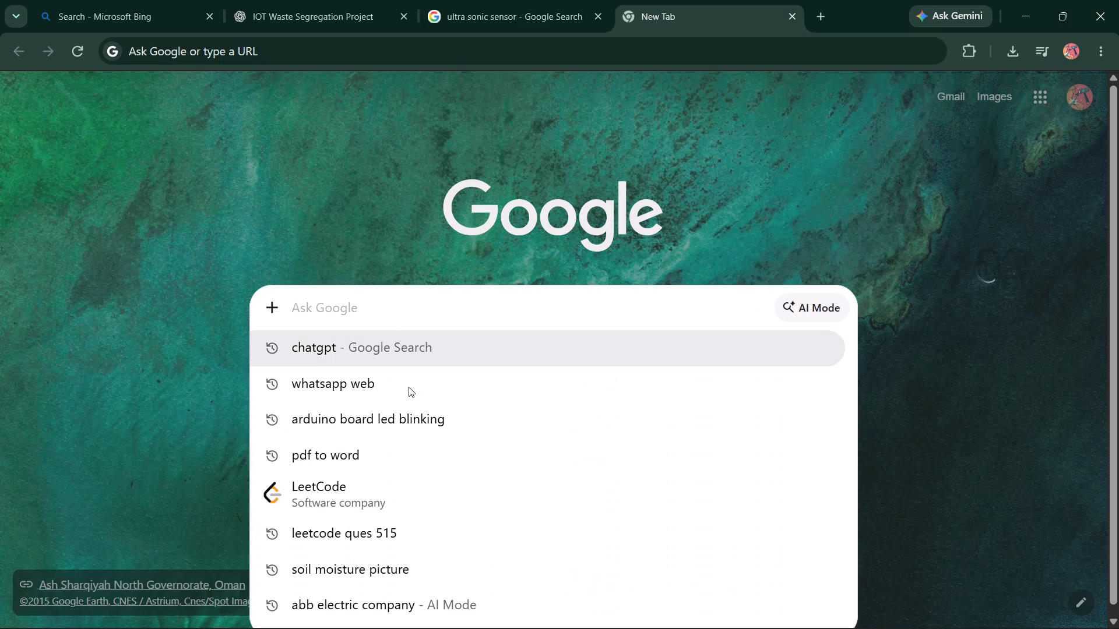
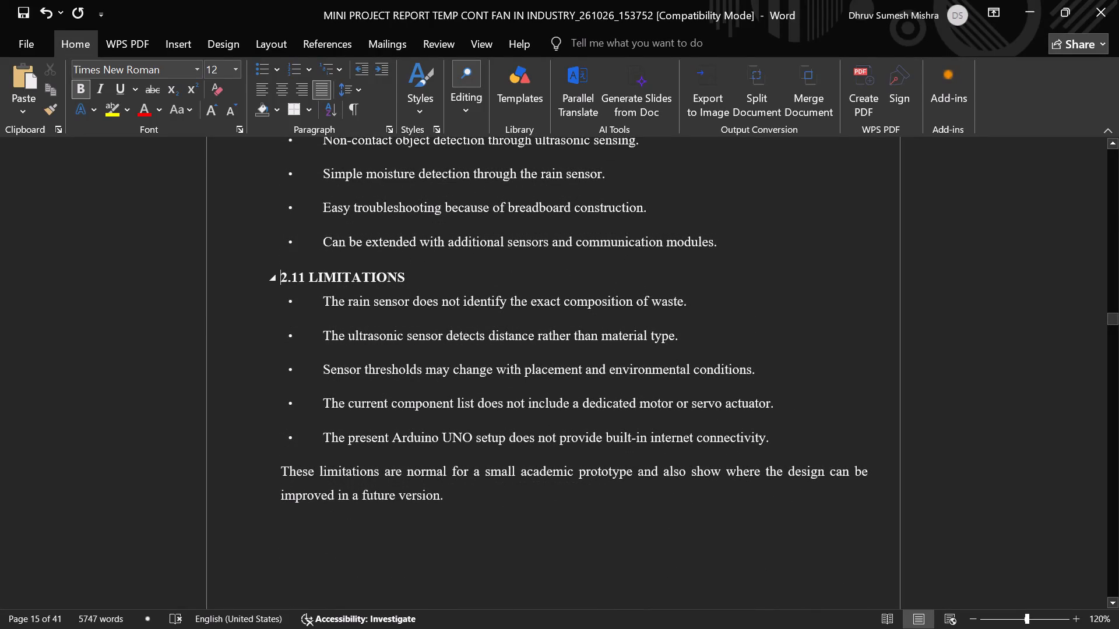
Insert a blank line above the "2.8 EMBEDDED CONTROL LOGIC" heading.
scroll(280, 277, "up", 5)
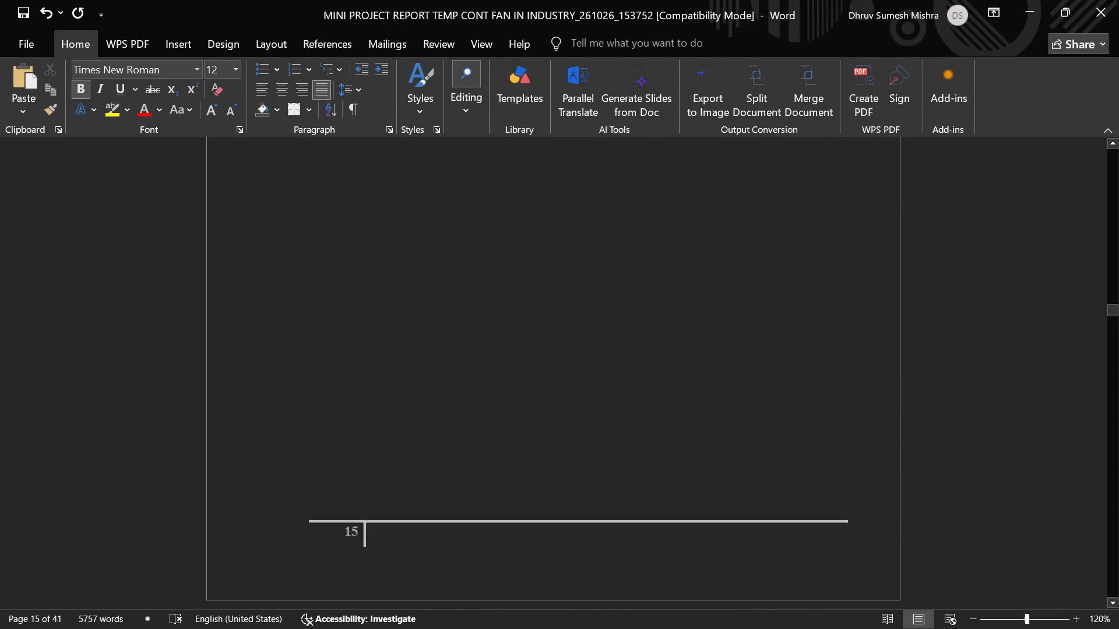
scroll(280, 277, "up", 5)
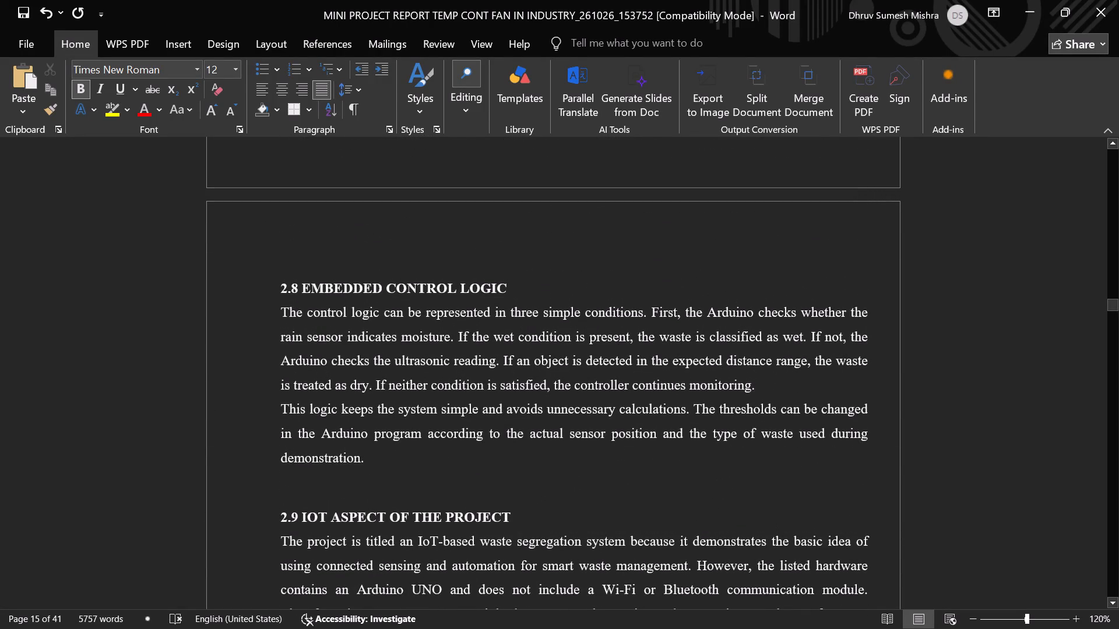
left_click(283, 289)
key("Return")
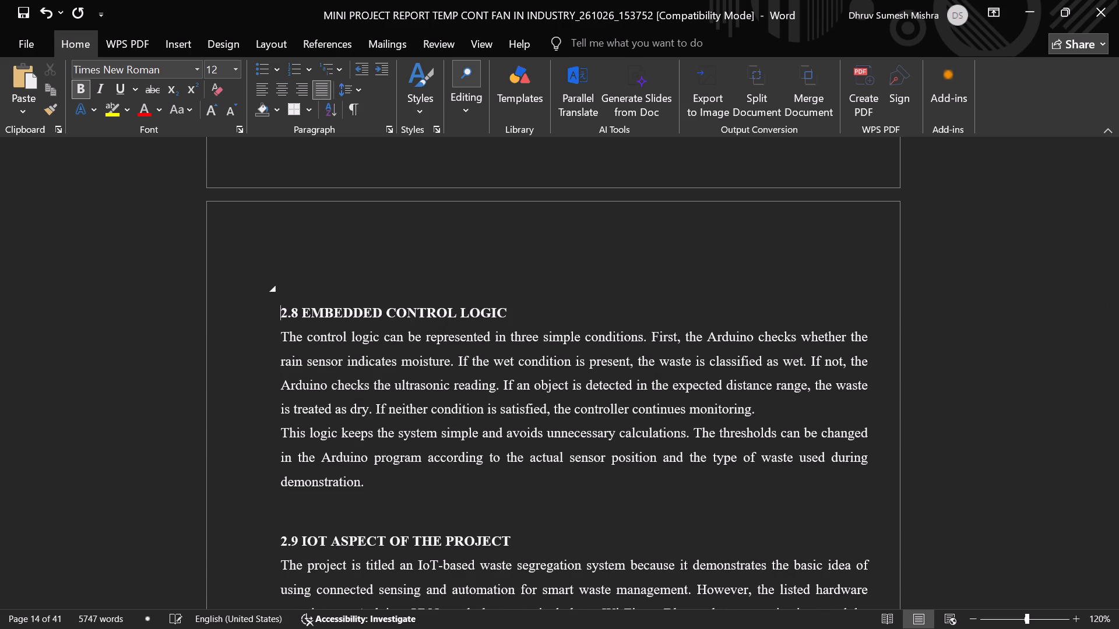
scroll(283, 289, "down", 4)
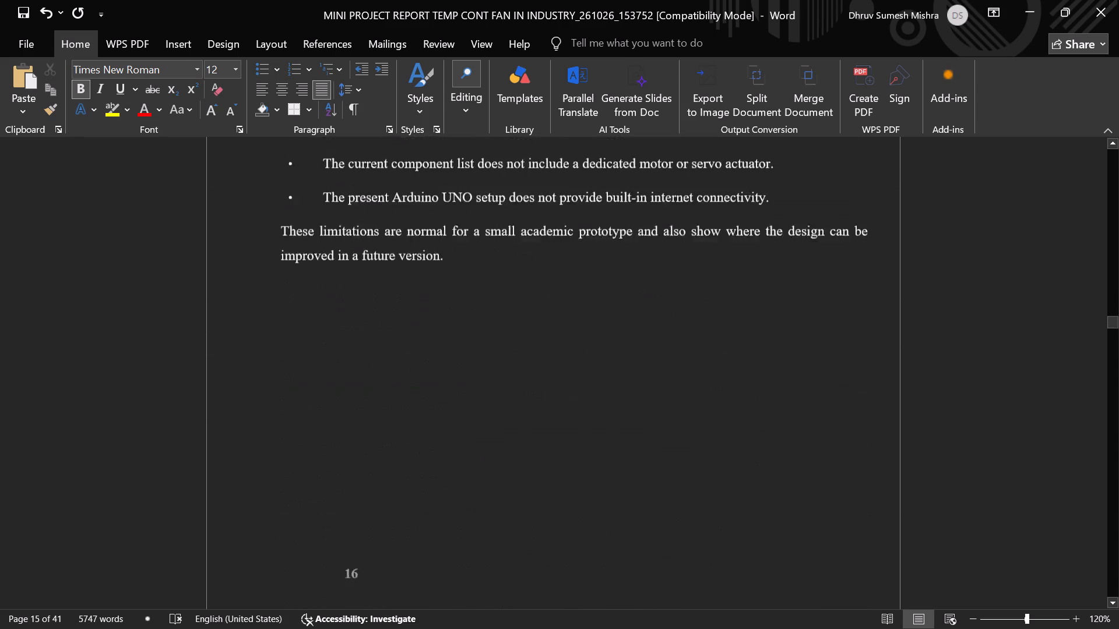
Go to section 2.13 THRESHOLD SELECTION and place the cursor in its paragraph about the ultrasonic sensor threshold.
scroll(283, 289, "down", 5)
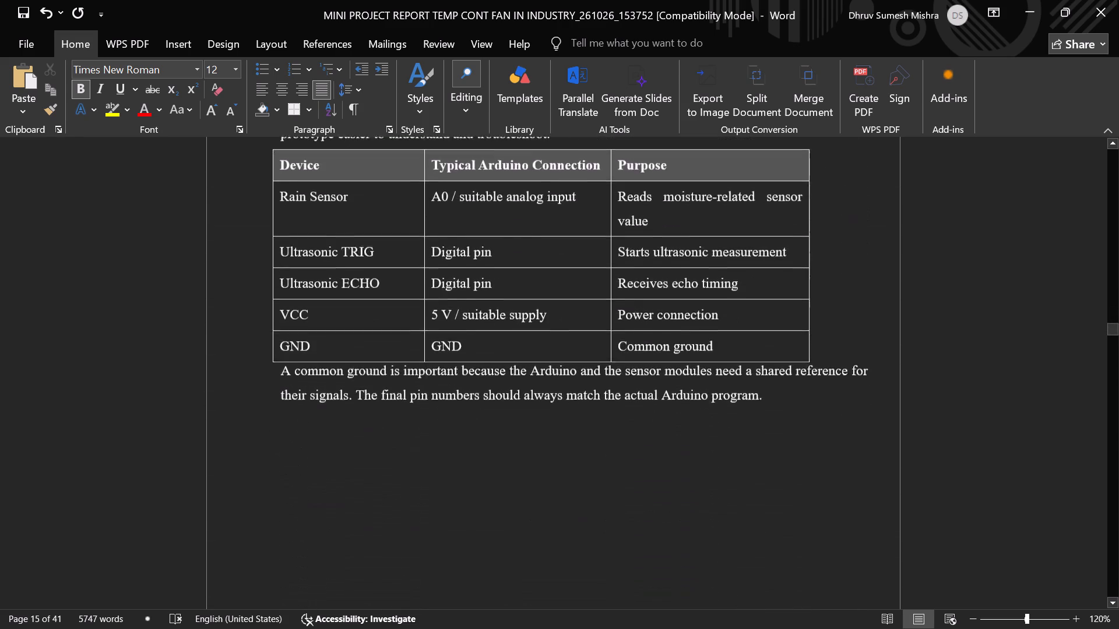
scroll(283, 289, "down", 1)
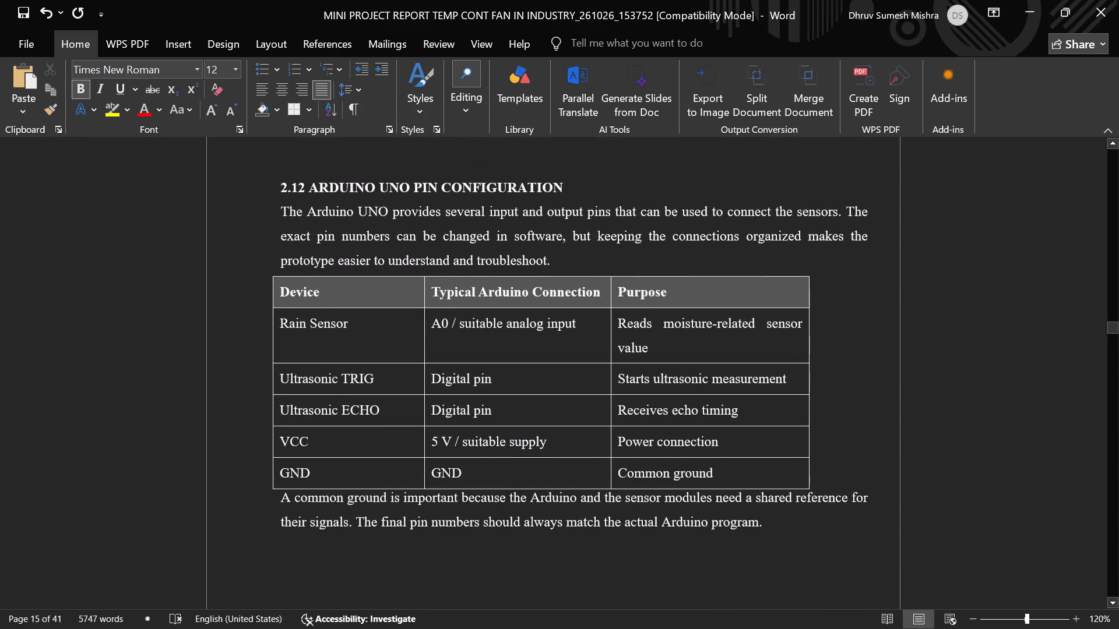
scroll(283, 289, "down", 2)
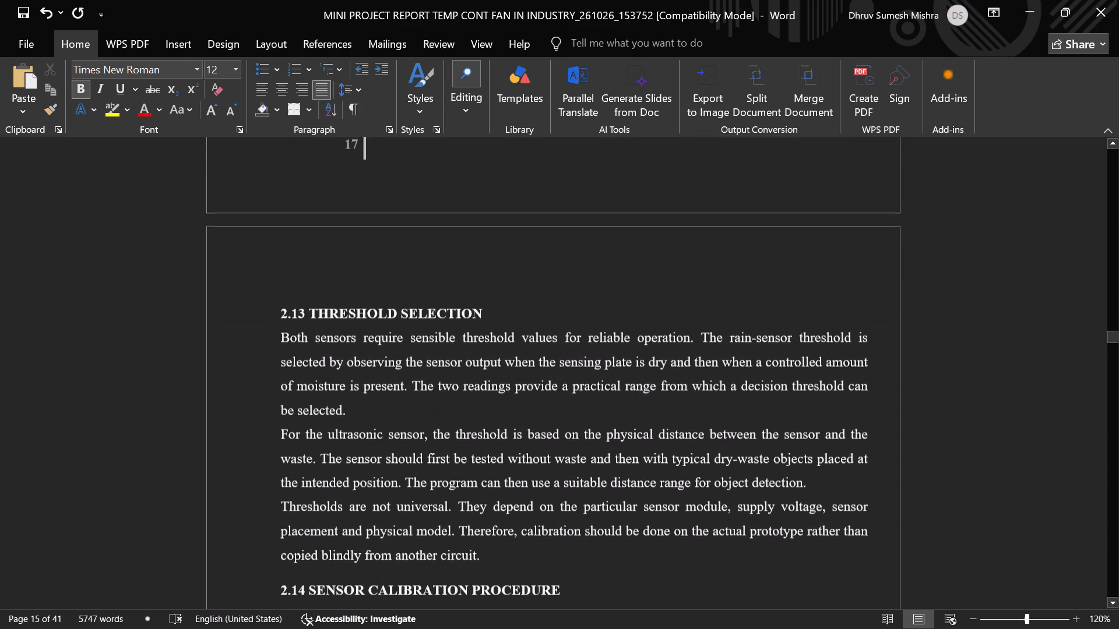
scroll(283, 289, "down", 2)
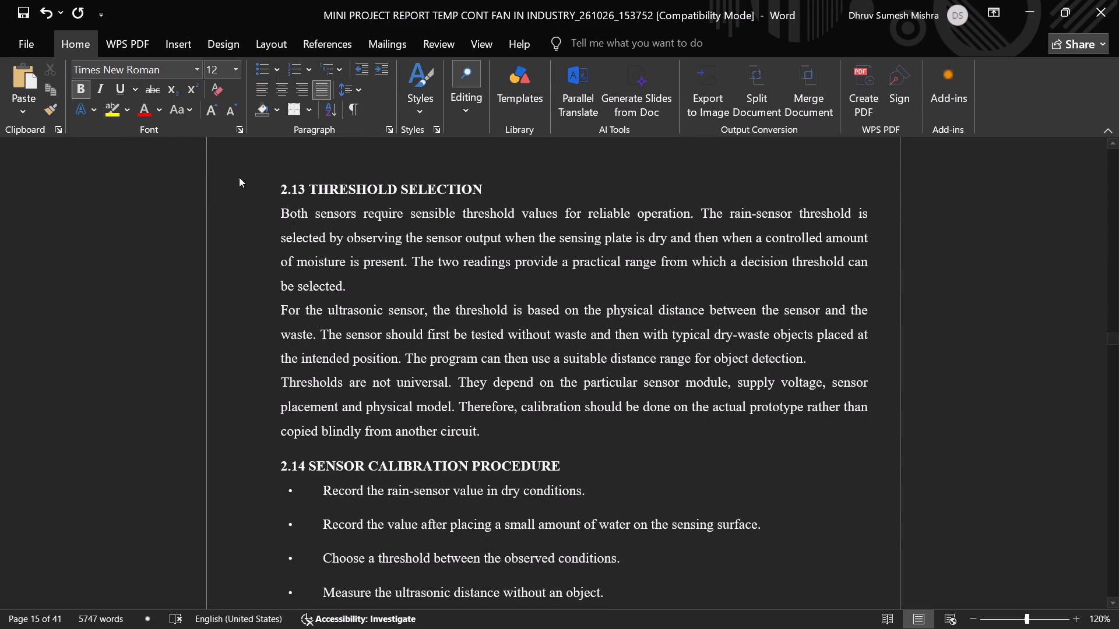
left_click_drag(281, 202, 477, 388)
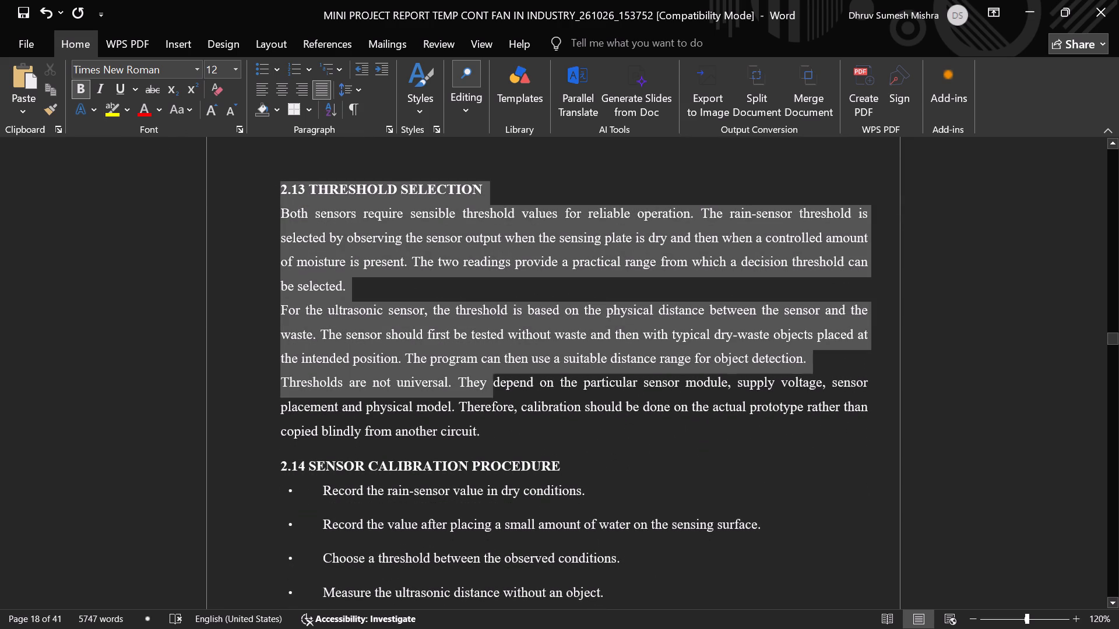
left_click_drag(477, 388, 495, 418)
left_click(495, 418)
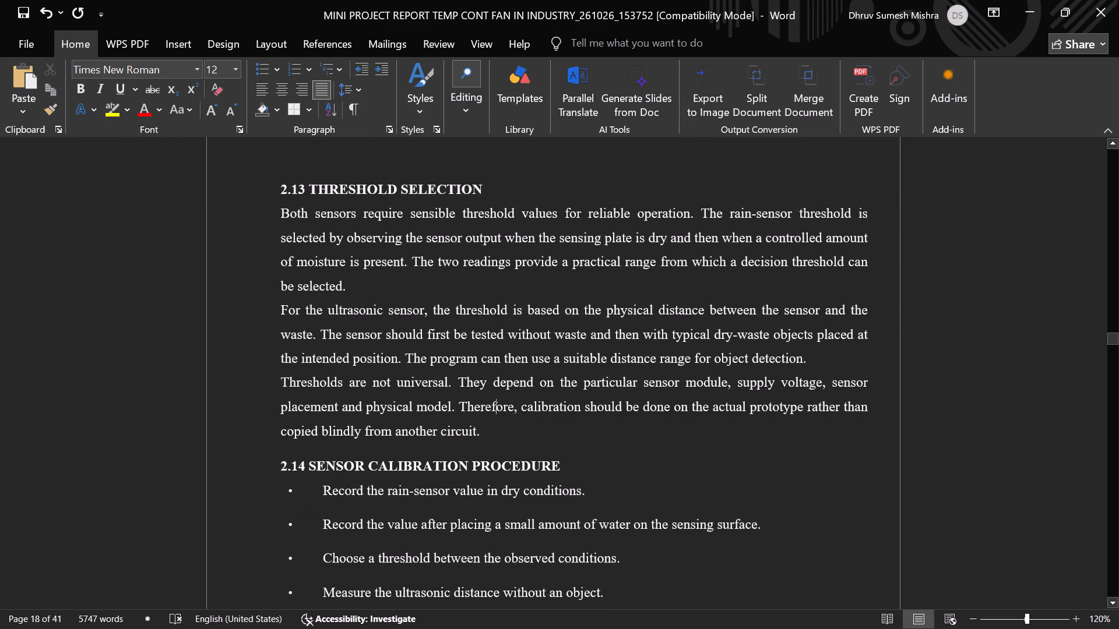
left_click_drag(280, 211, 498, 409)
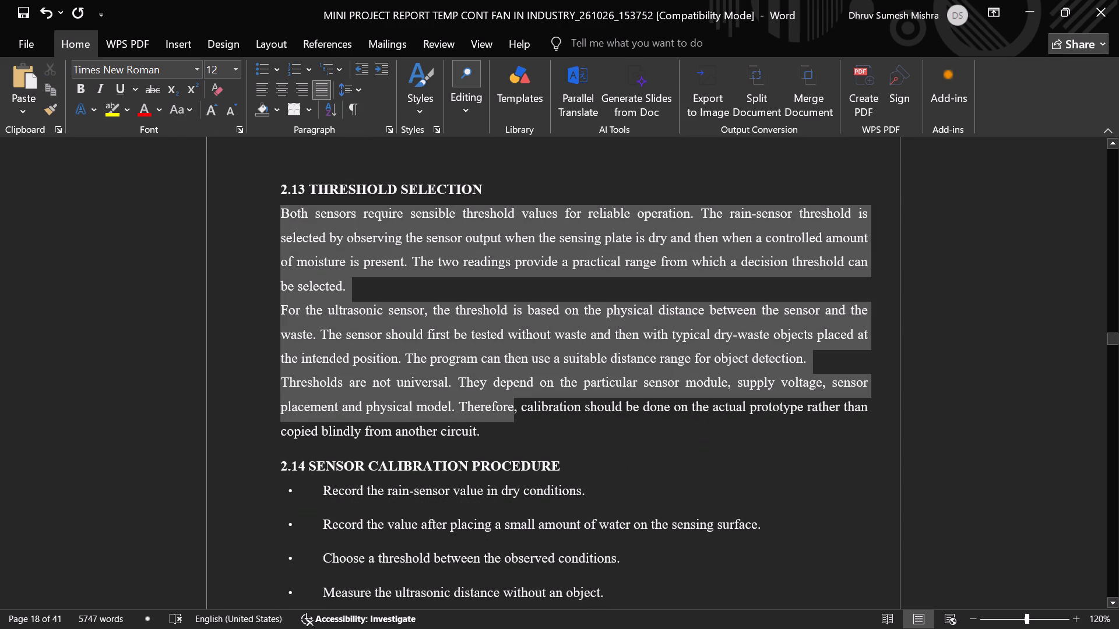
left_click_drag(498, 409, 516, 426)
scroll(516, 426, "down", 1)
left_click_drag(594, 432, 479, 337)
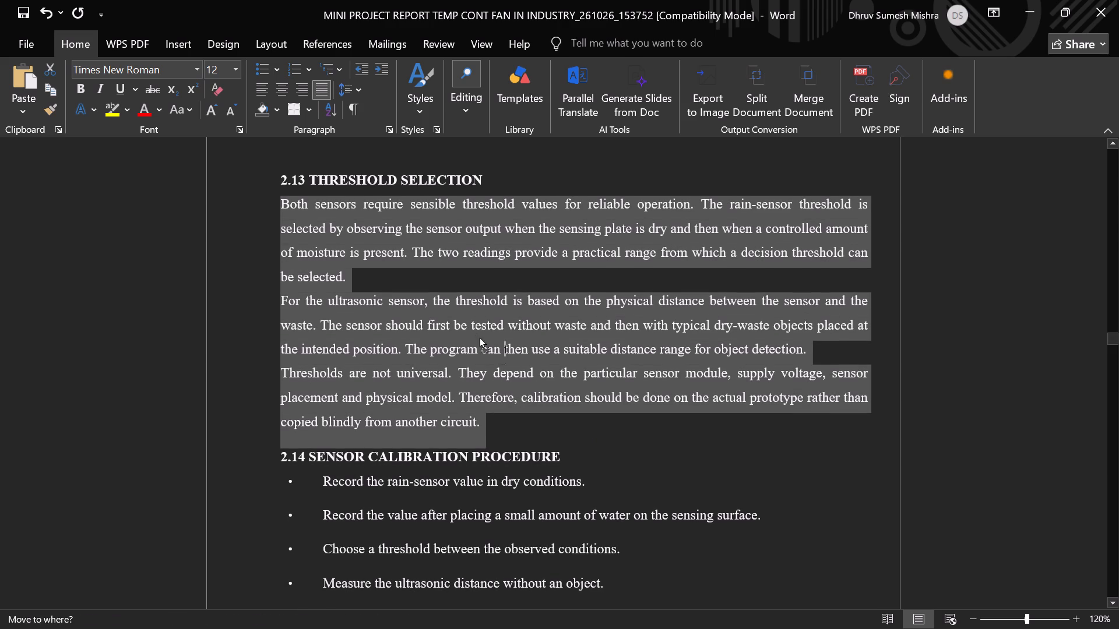
left_click_drag(479, 337, 468, 328)
left_click(468, 328)
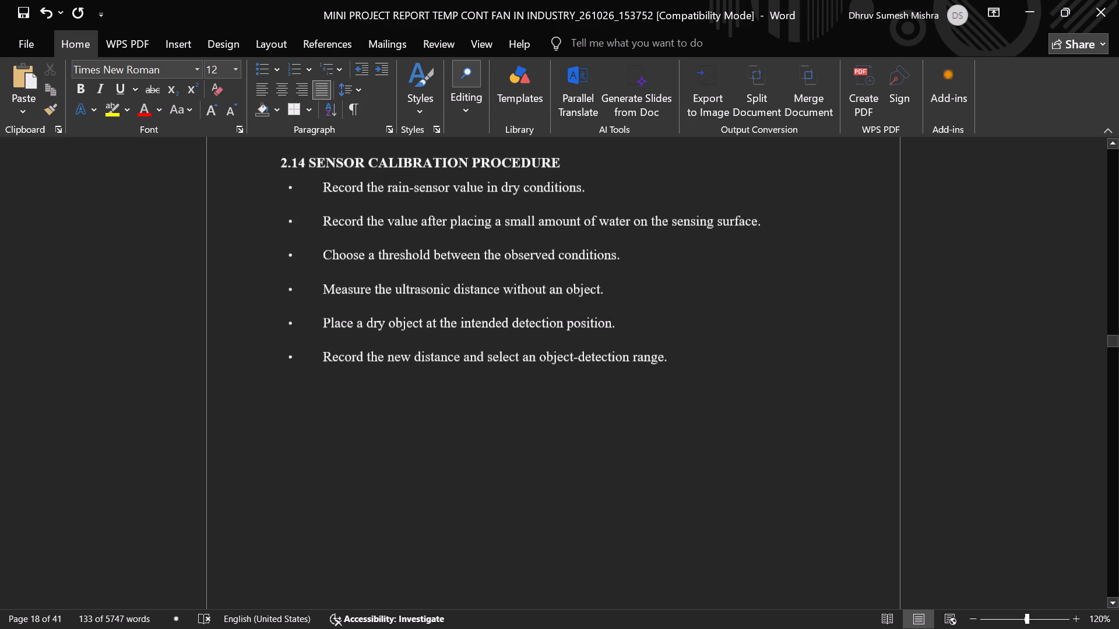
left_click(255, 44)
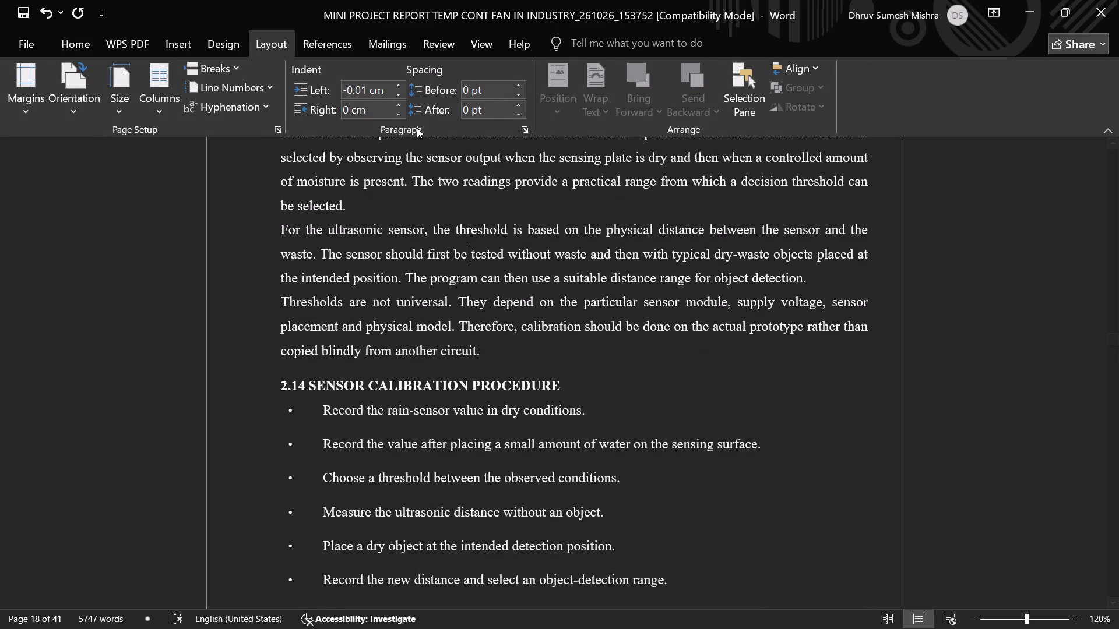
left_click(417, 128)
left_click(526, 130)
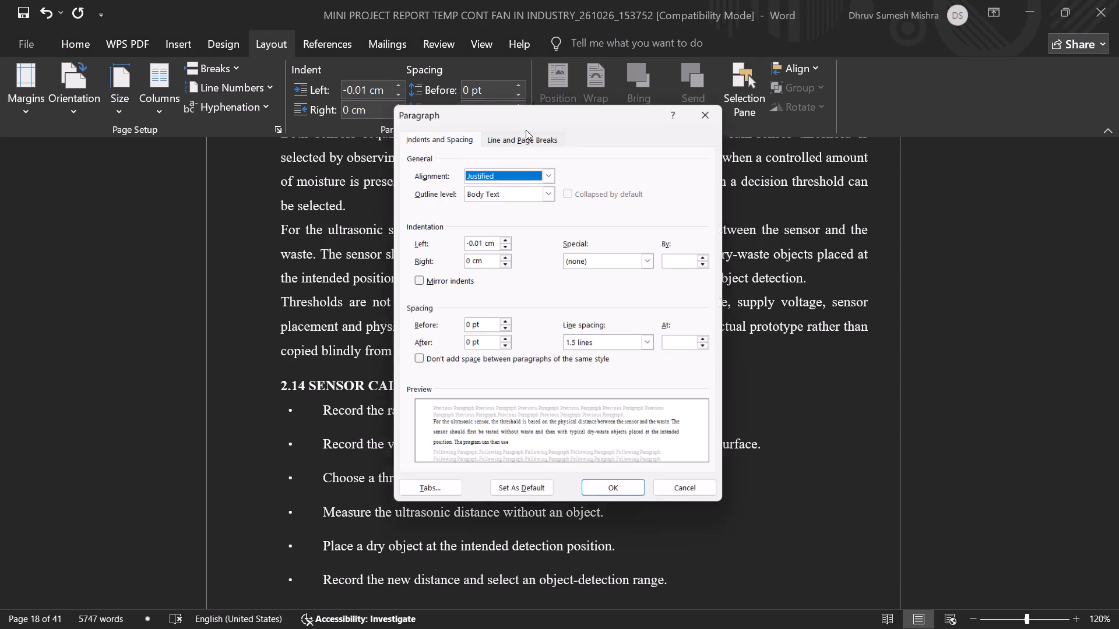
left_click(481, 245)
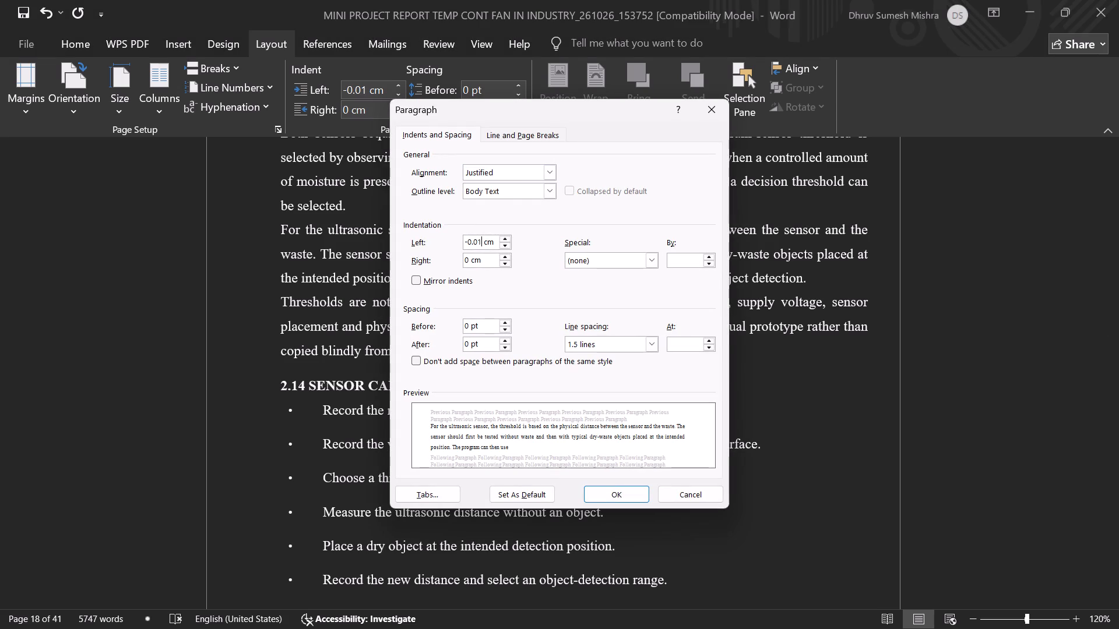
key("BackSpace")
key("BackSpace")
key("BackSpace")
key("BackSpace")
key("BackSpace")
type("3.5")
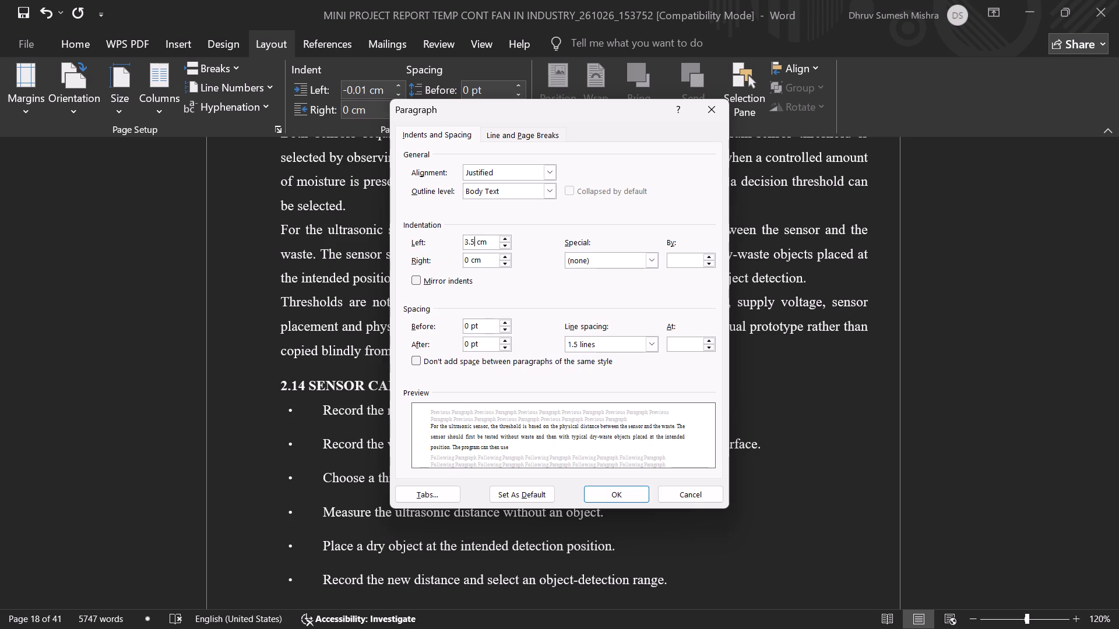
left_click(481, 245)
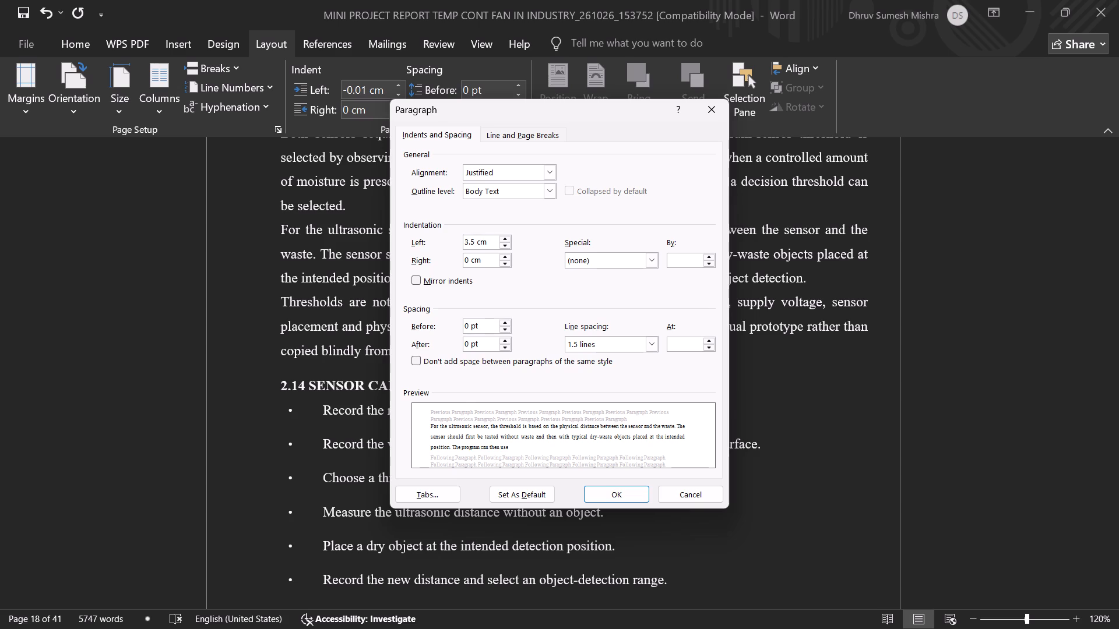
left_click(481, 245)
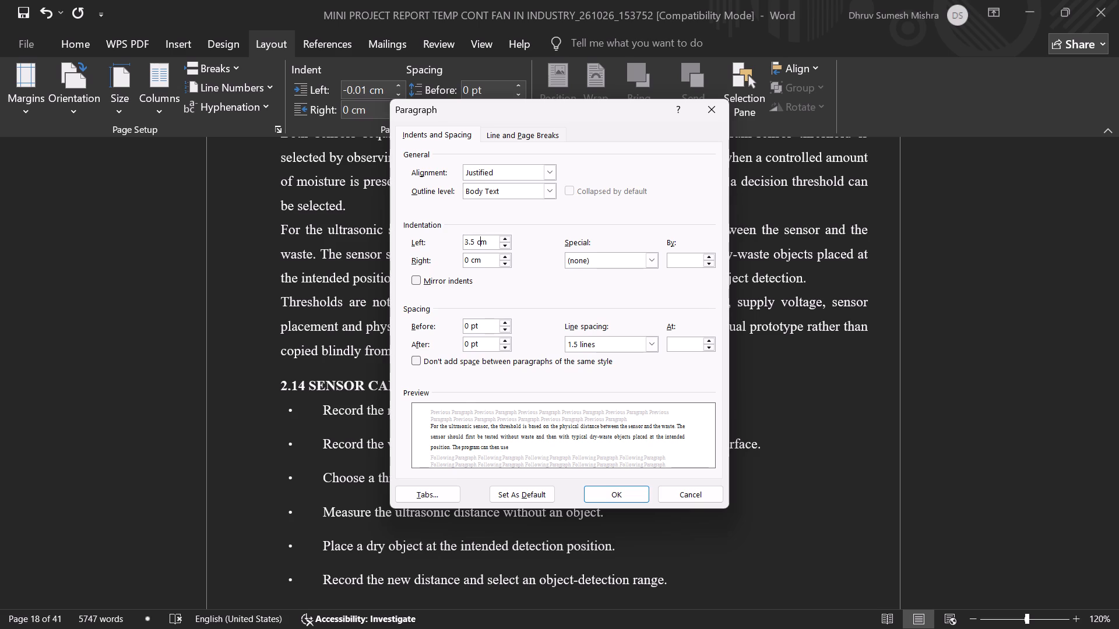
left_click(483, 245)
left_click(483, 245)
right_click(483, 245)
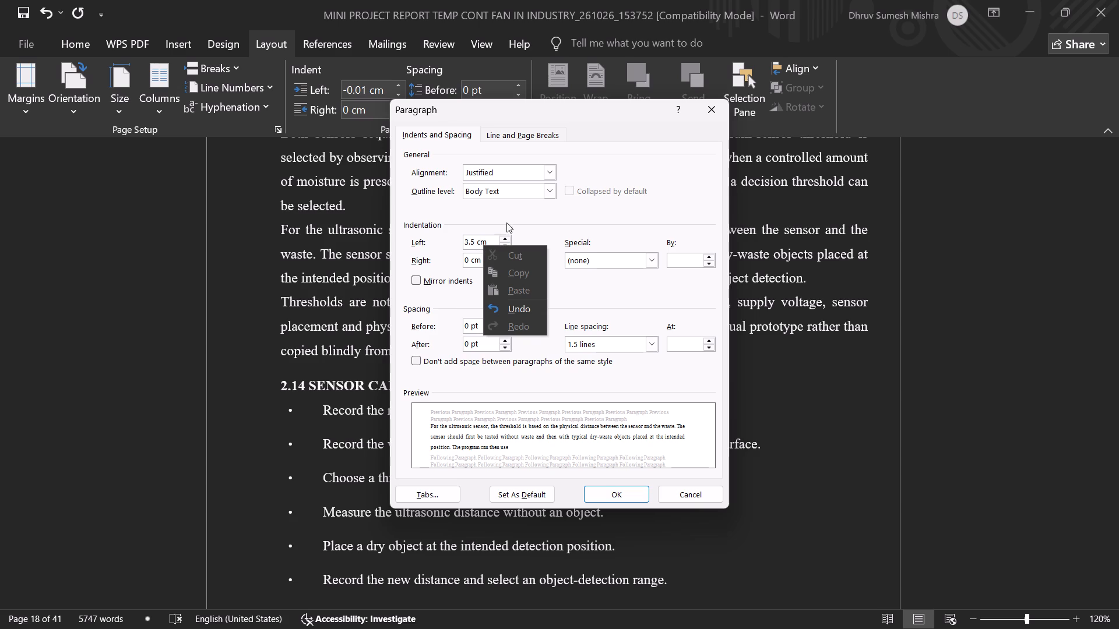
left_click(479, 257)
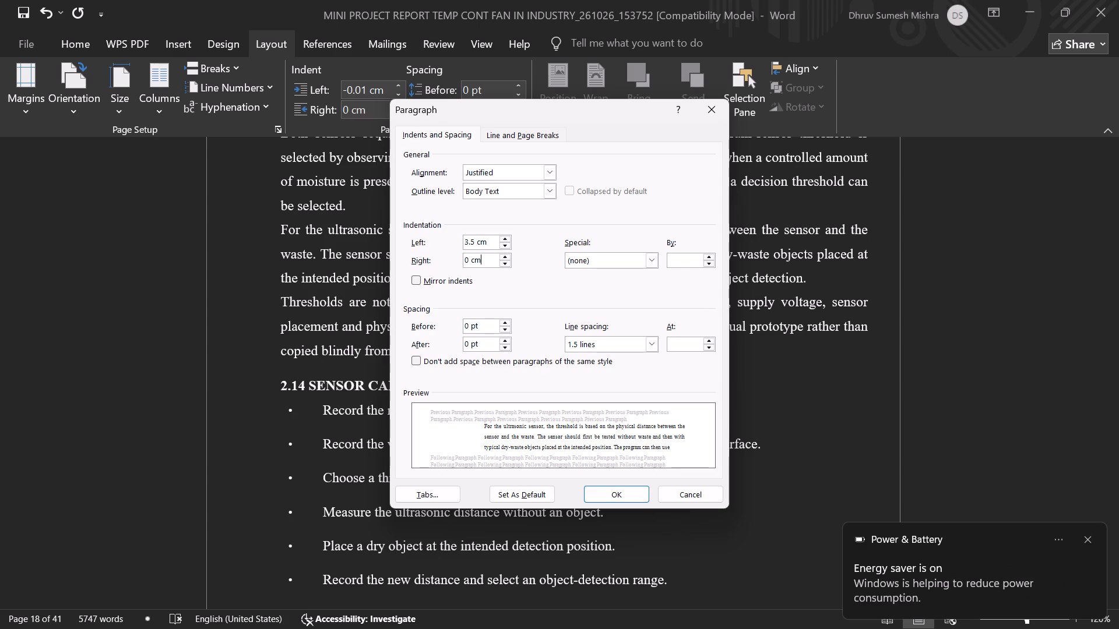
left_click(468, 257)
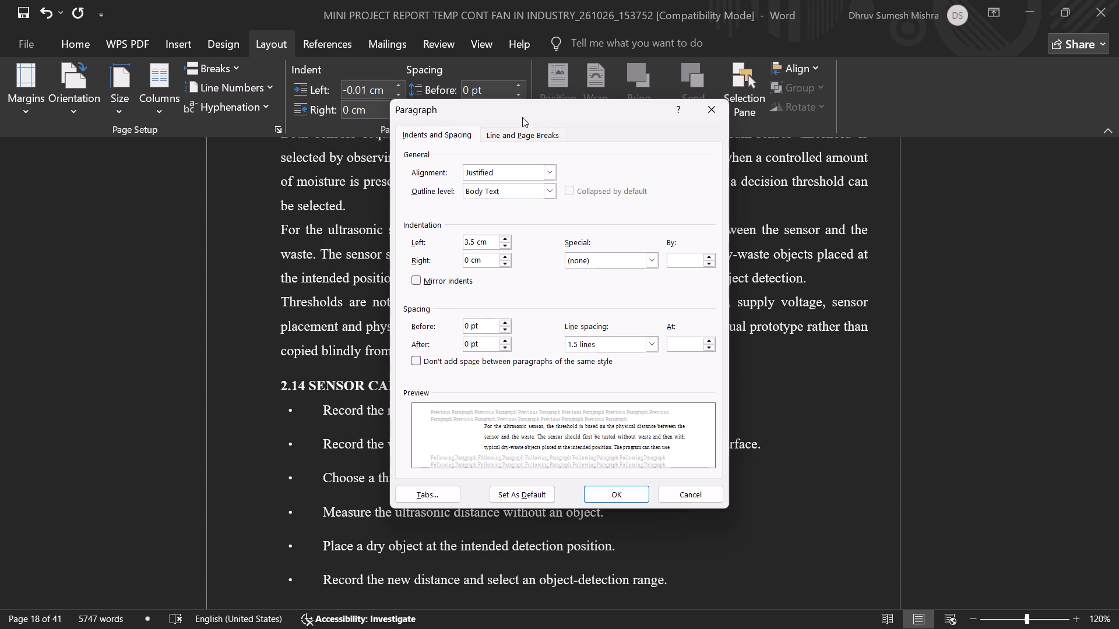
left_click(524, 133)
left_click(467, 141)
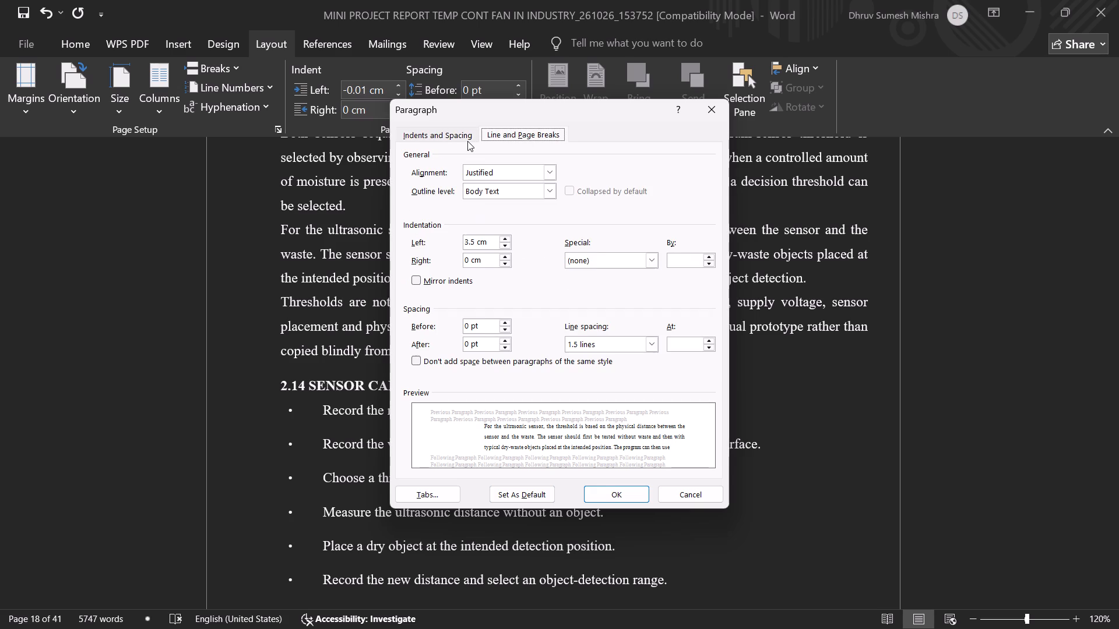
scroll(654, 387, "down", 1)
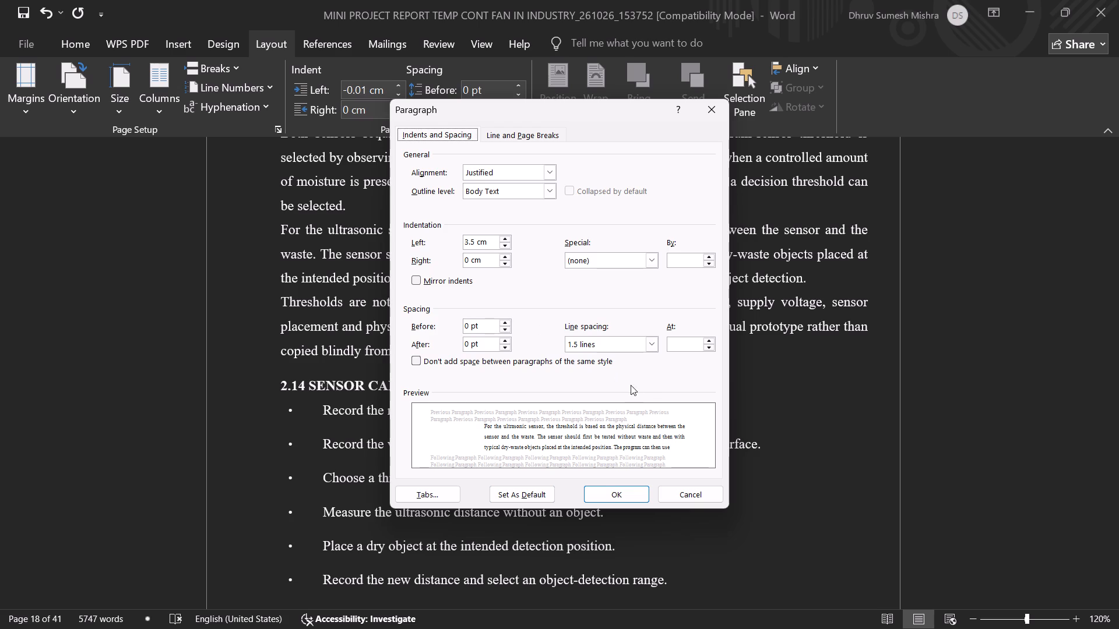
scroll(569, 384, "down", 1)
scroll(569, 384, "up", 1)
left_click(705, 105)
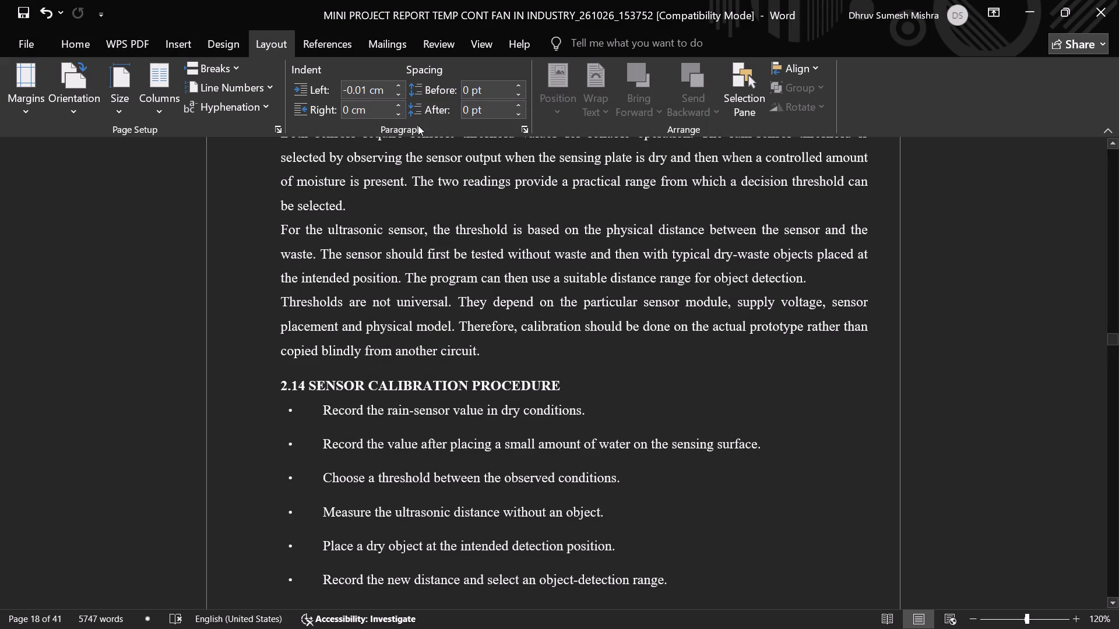
In the paragraph settings for the ultrasonic sensor paragraph, set the alignment to Left and keep the outline level at Body Text.
left_click(83, 46)
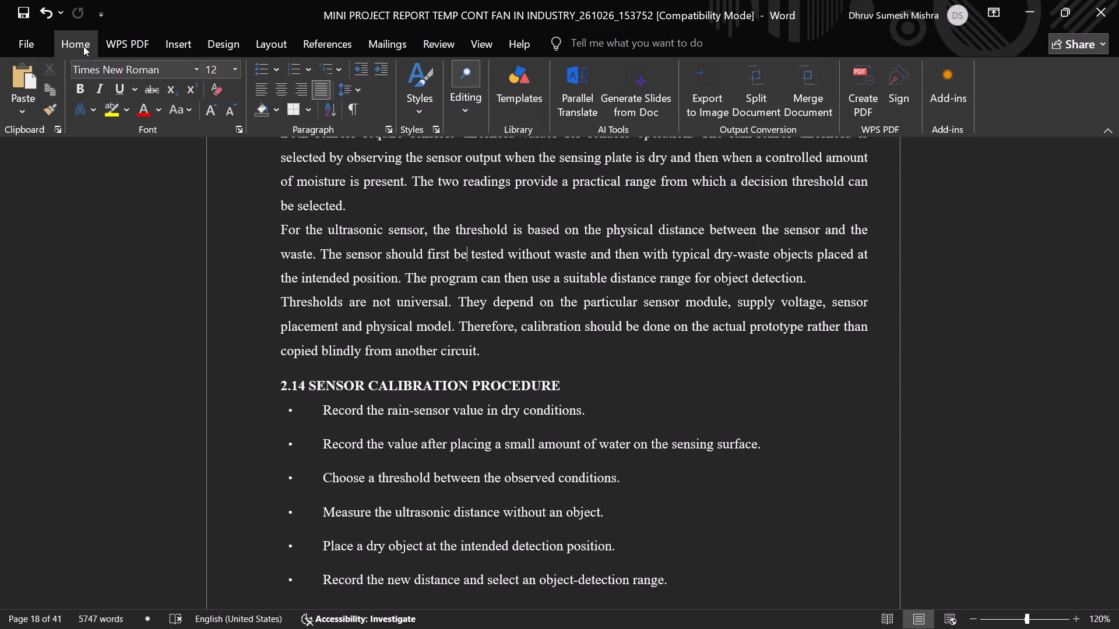
left_click(313, 130)
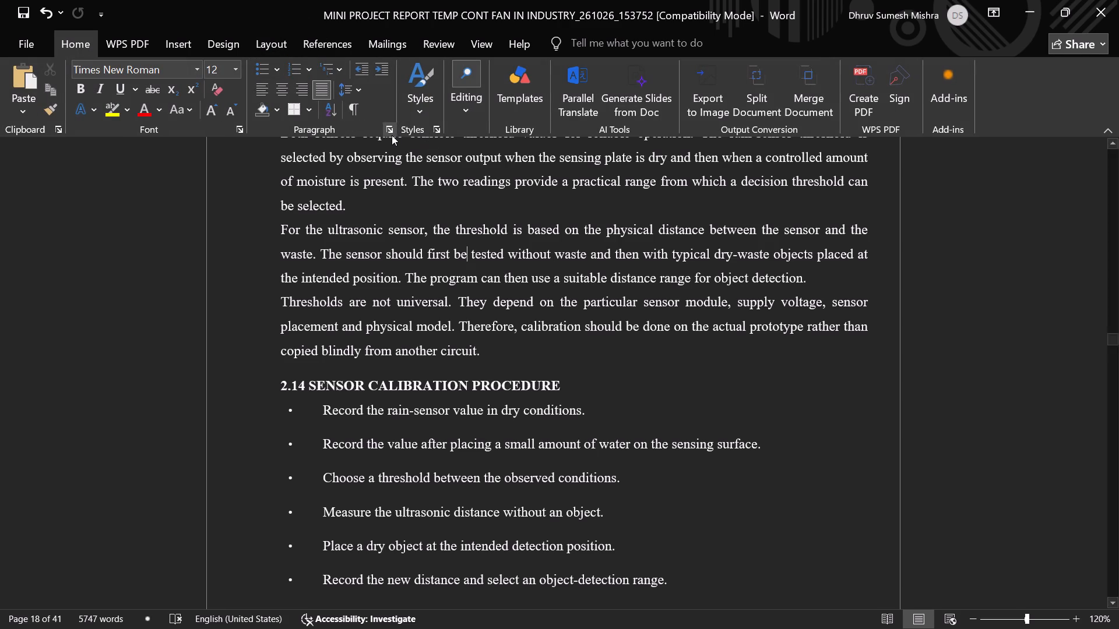
left_click(391, 135)
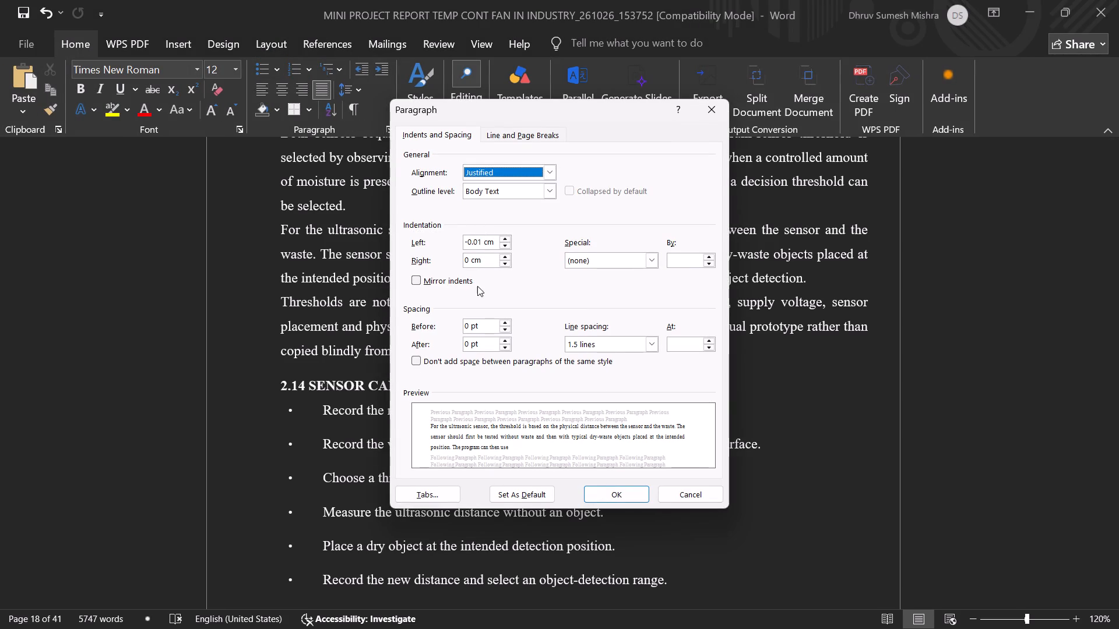
left_click(547, 171)
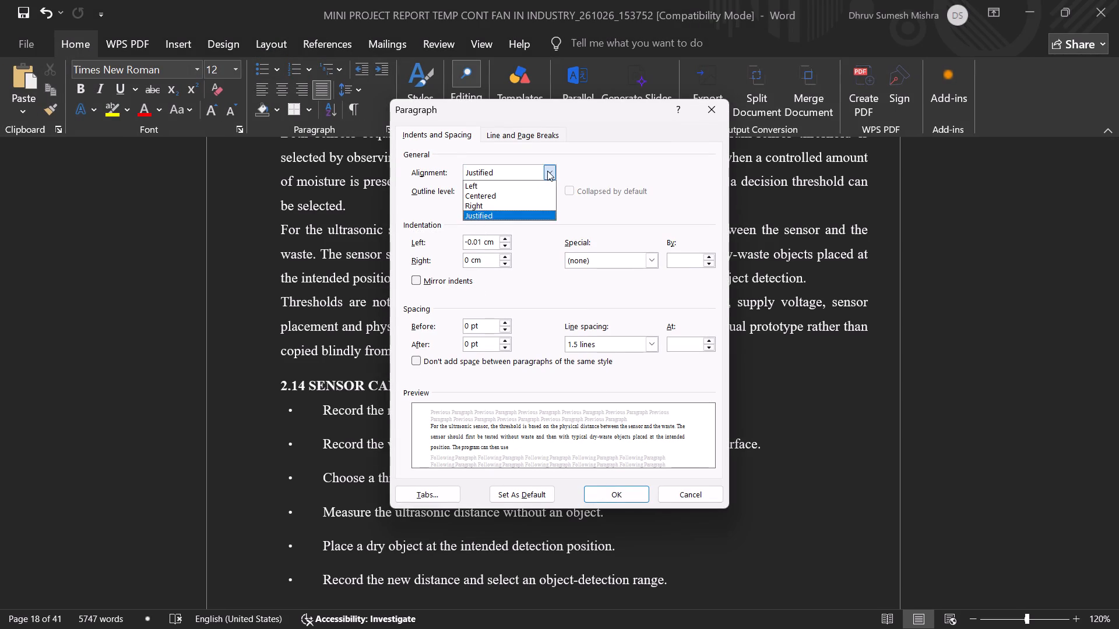
left_click(537, 188)
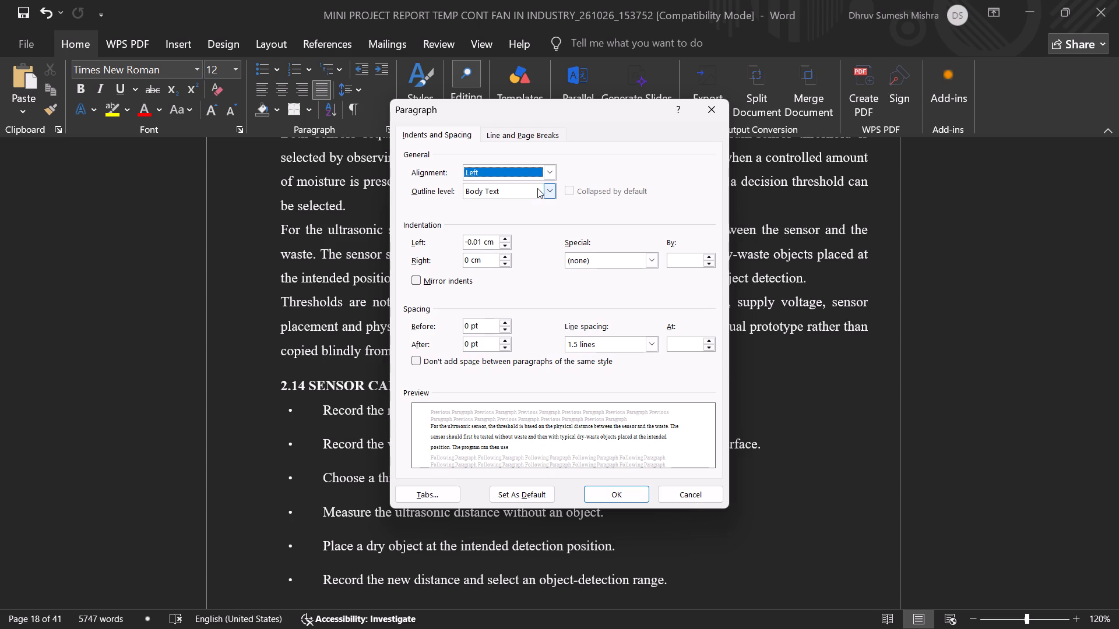
left_click(555, 190)
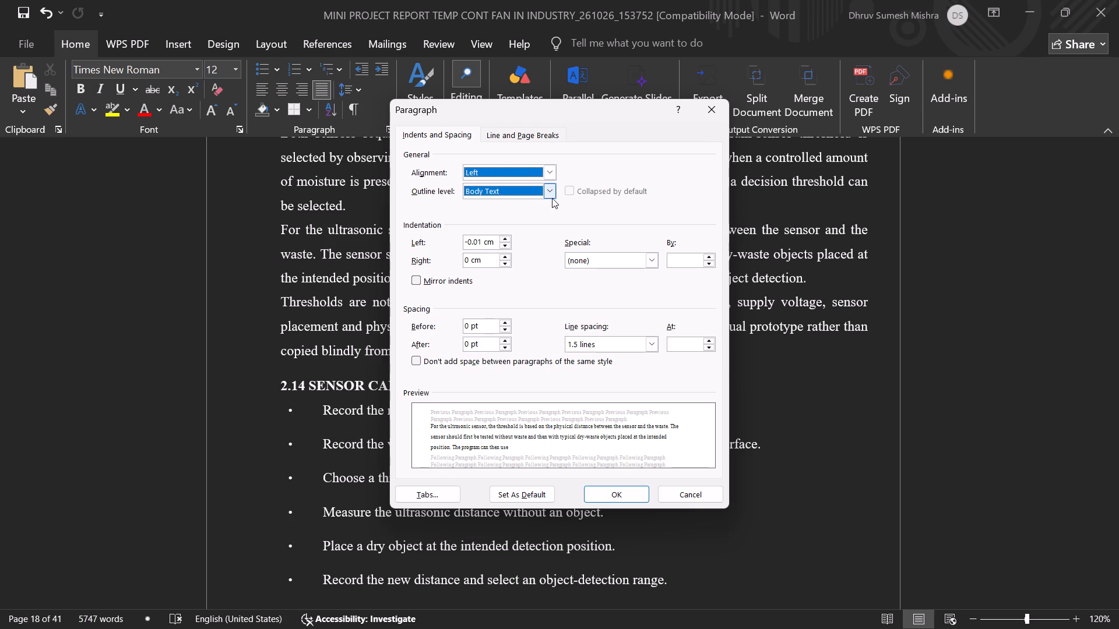
left_click(552, 190)
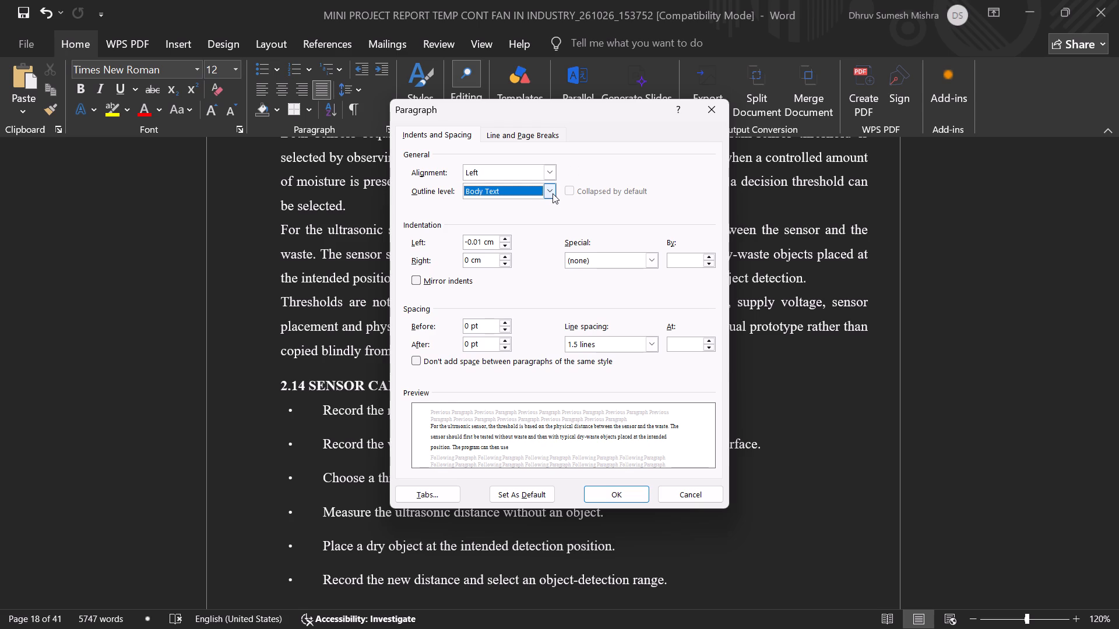
left_click(551, 194)
left_click(551, 194)
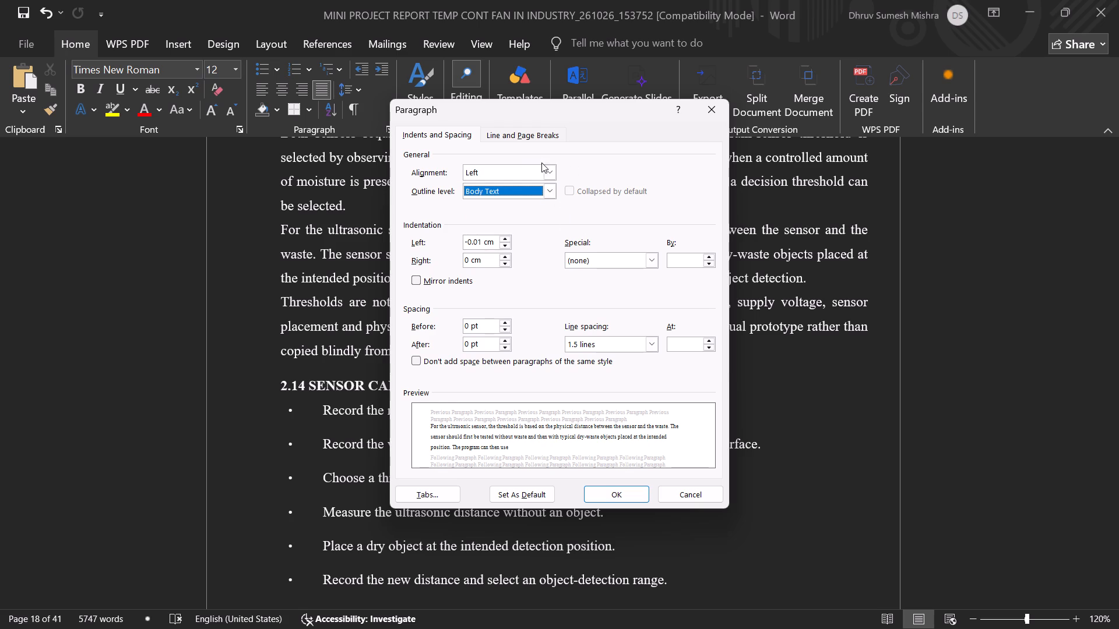
left_click(544, 165)
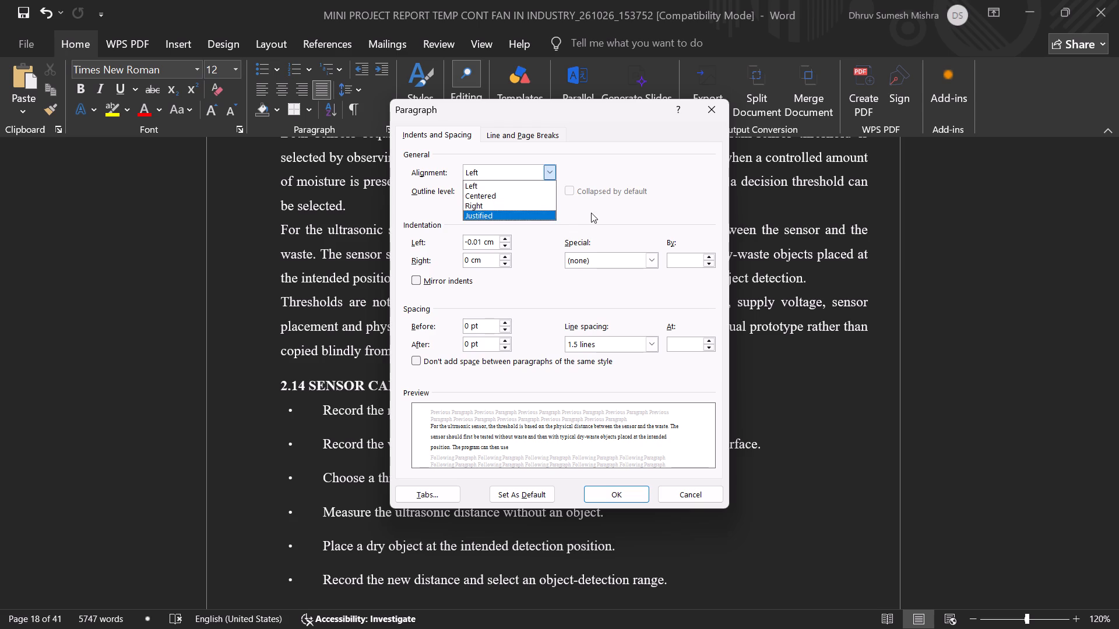
left_click(523, 185)
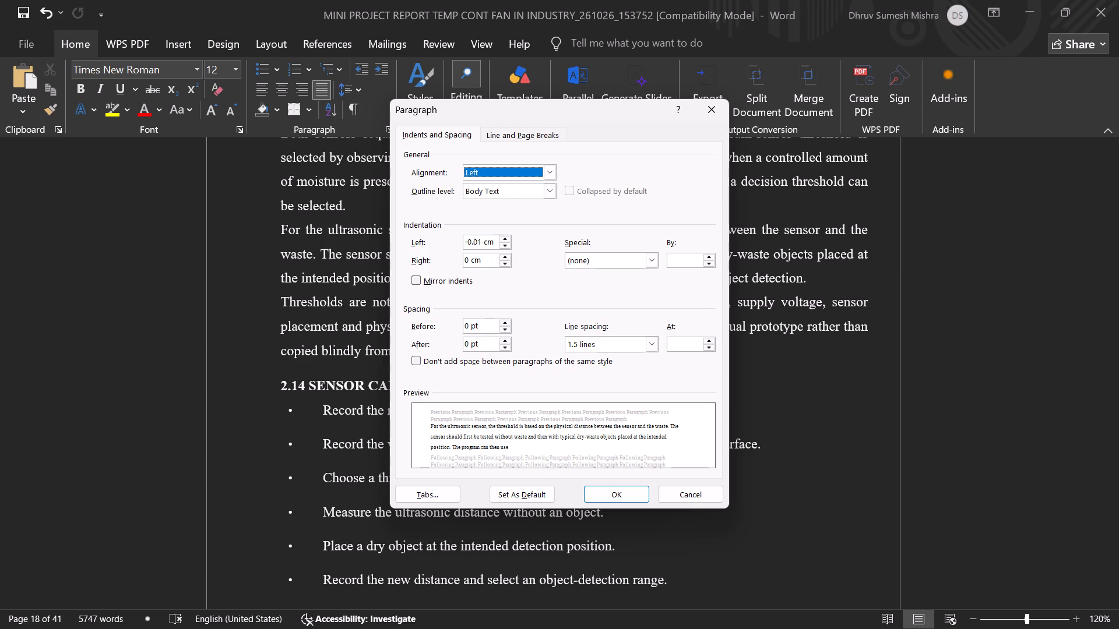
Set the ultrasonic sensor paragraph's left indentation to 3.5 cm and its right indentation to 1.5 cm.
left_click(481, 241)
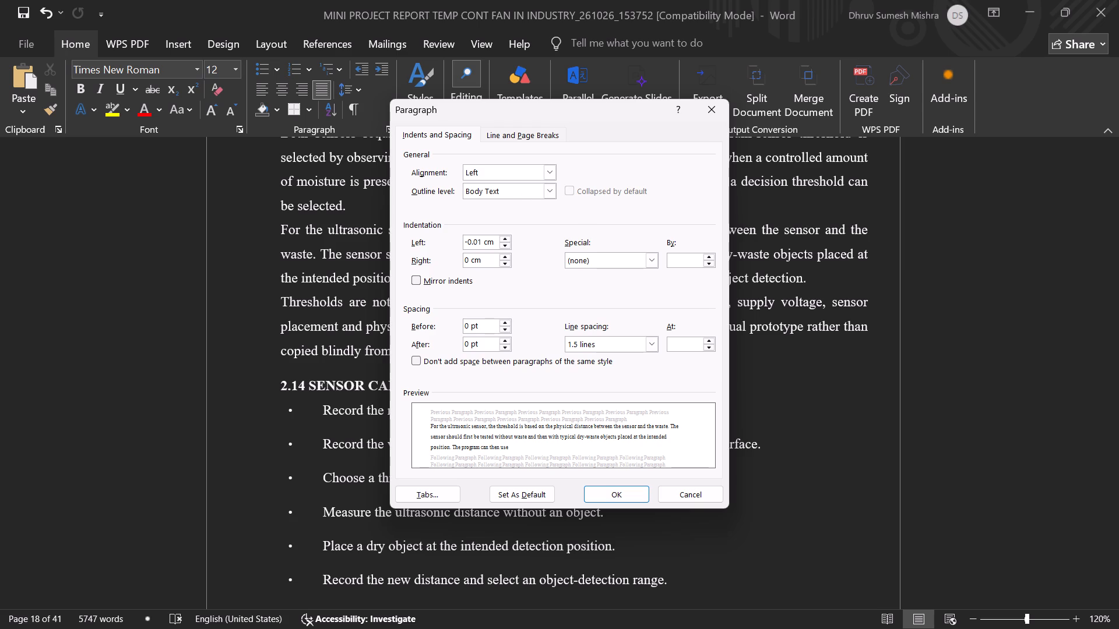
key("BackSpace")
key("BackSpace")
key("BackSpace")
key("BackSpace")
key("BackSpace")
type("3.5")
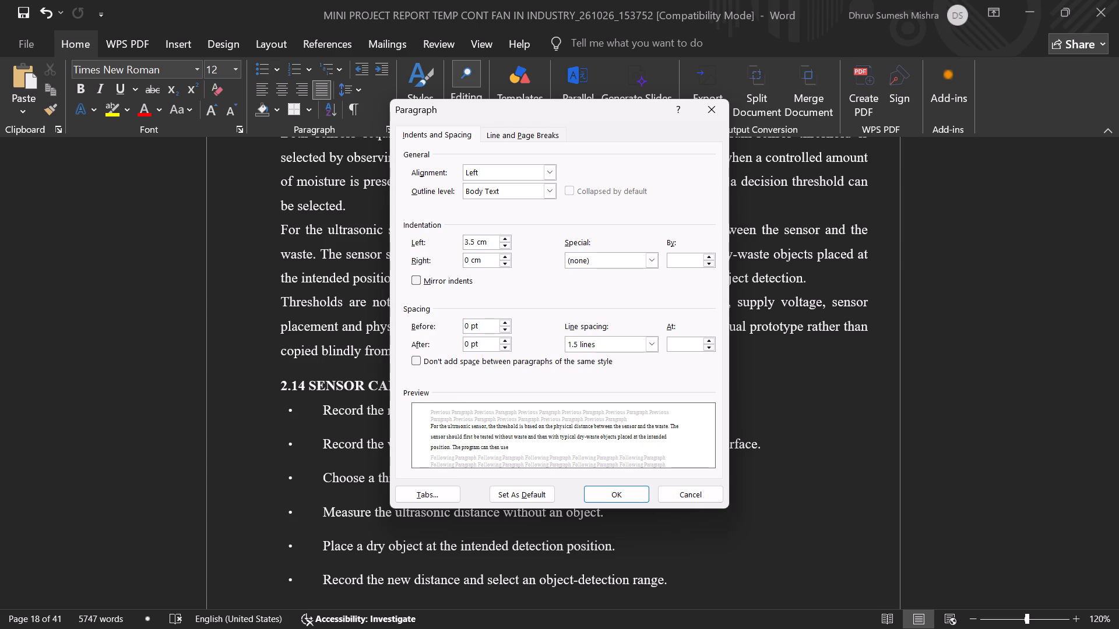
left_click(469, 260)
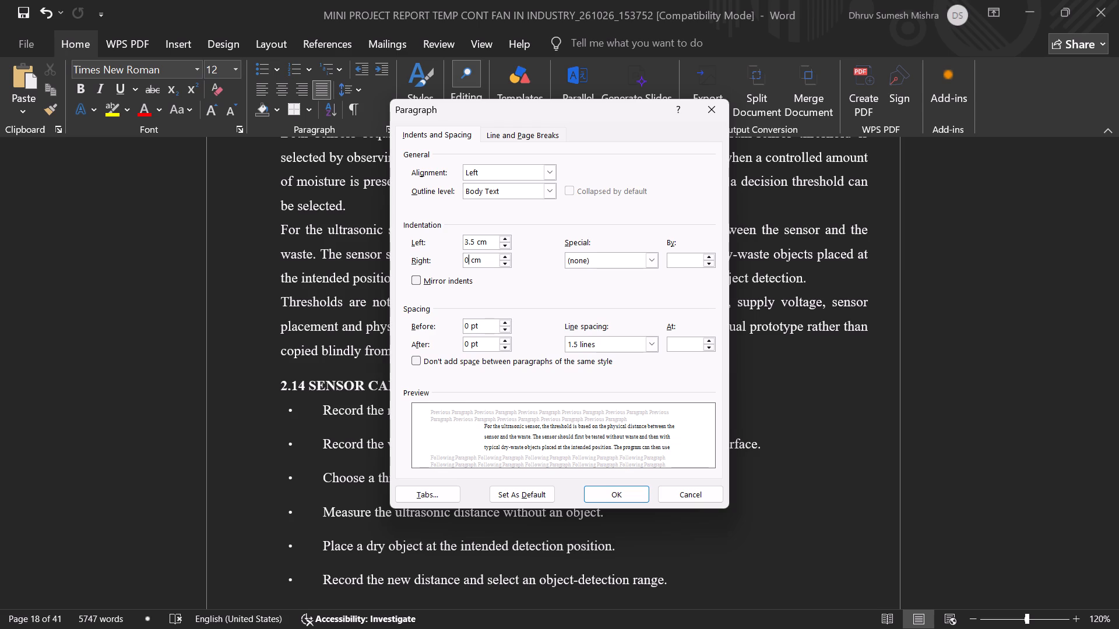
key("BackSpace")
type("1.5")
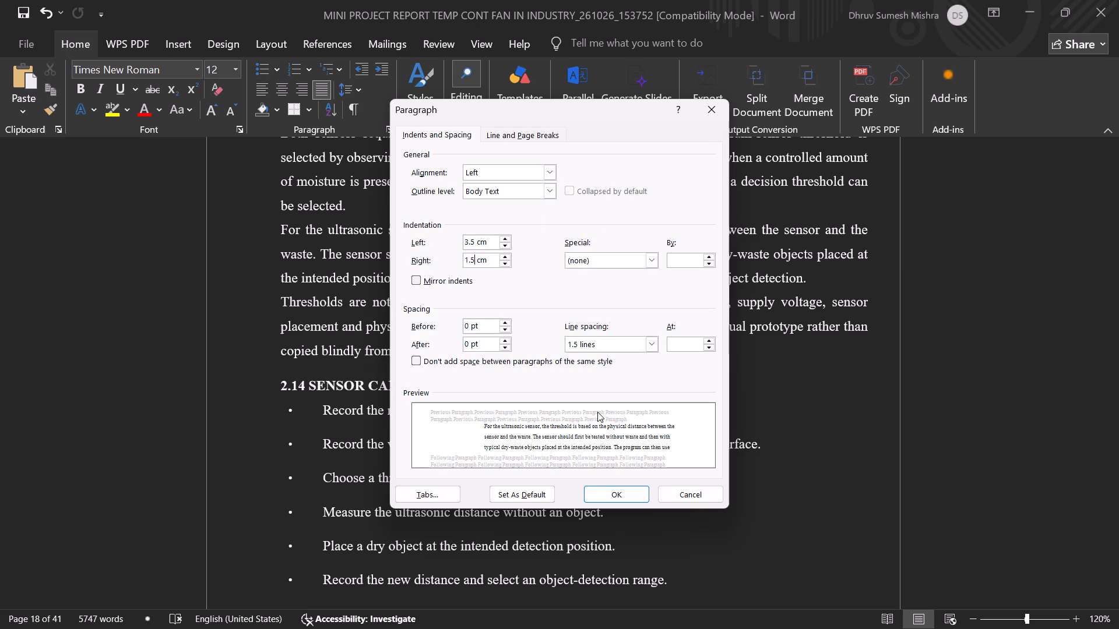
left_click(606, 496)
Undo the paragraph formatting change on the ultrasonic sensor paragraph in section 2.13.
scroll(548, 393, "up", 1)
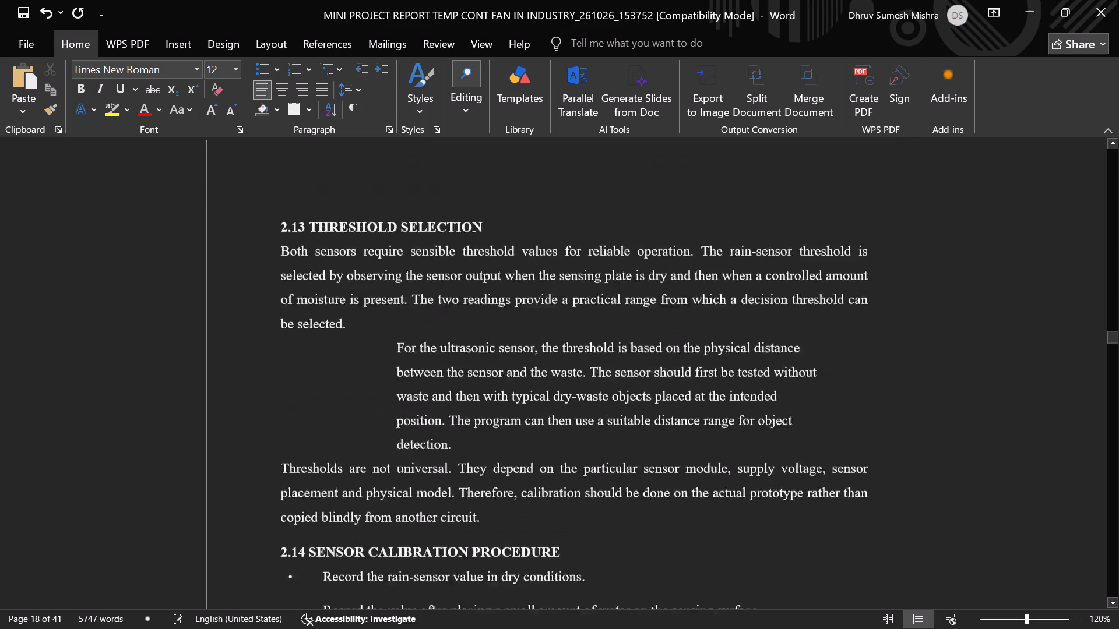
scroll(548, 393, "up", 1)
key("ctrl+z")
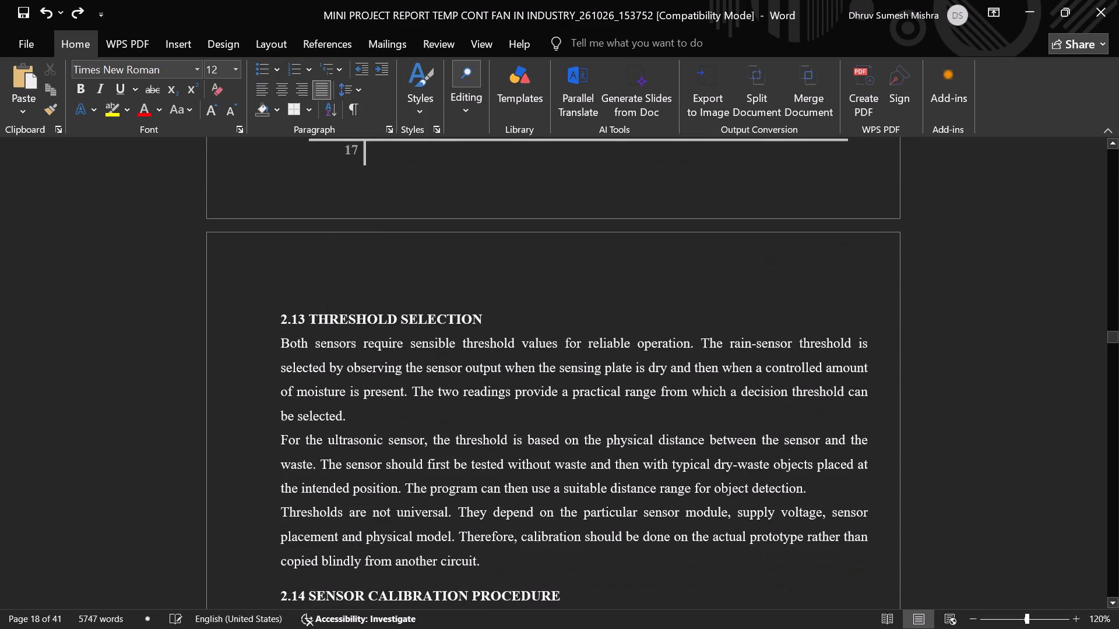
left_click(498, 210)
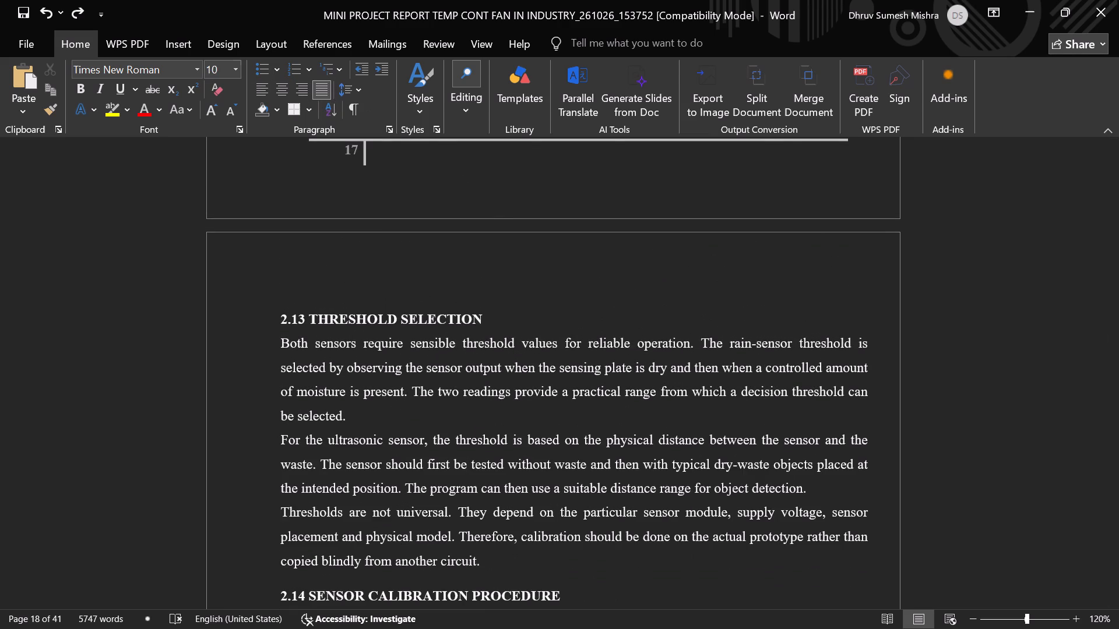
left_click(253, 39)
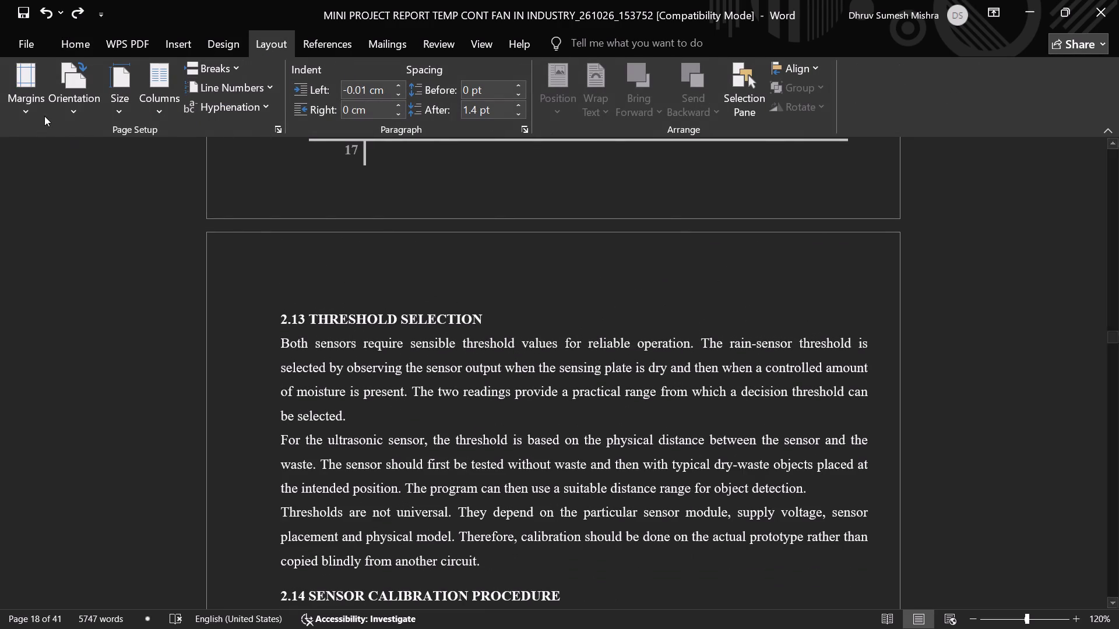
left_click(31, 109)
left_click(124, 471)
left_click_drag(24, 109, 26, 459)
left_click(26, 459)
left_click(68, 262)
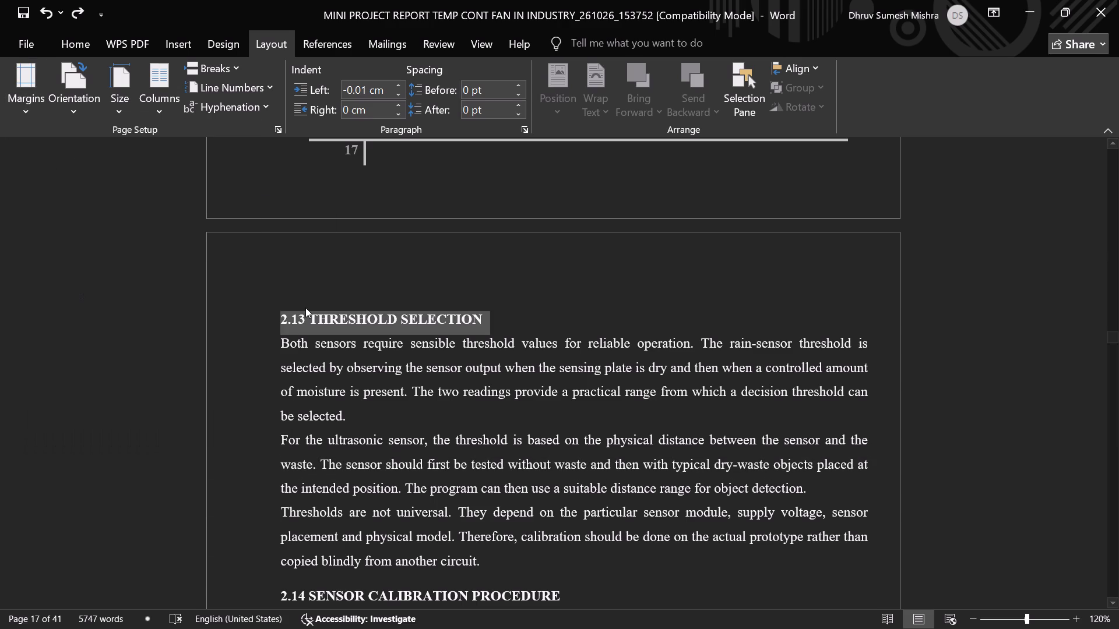
With the cursor in the first paragraph of section 2.13, open the custom page margins and set the top margin to 3.5 cm.
left_click(283, 376)
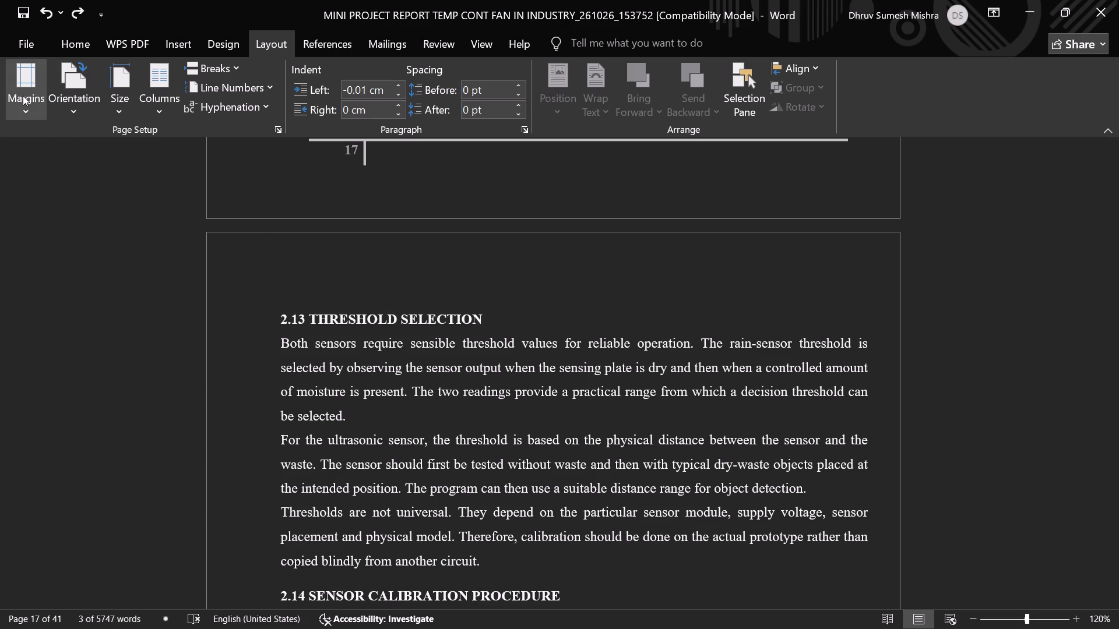
left_click(23, 96)
left_click(77, 497)
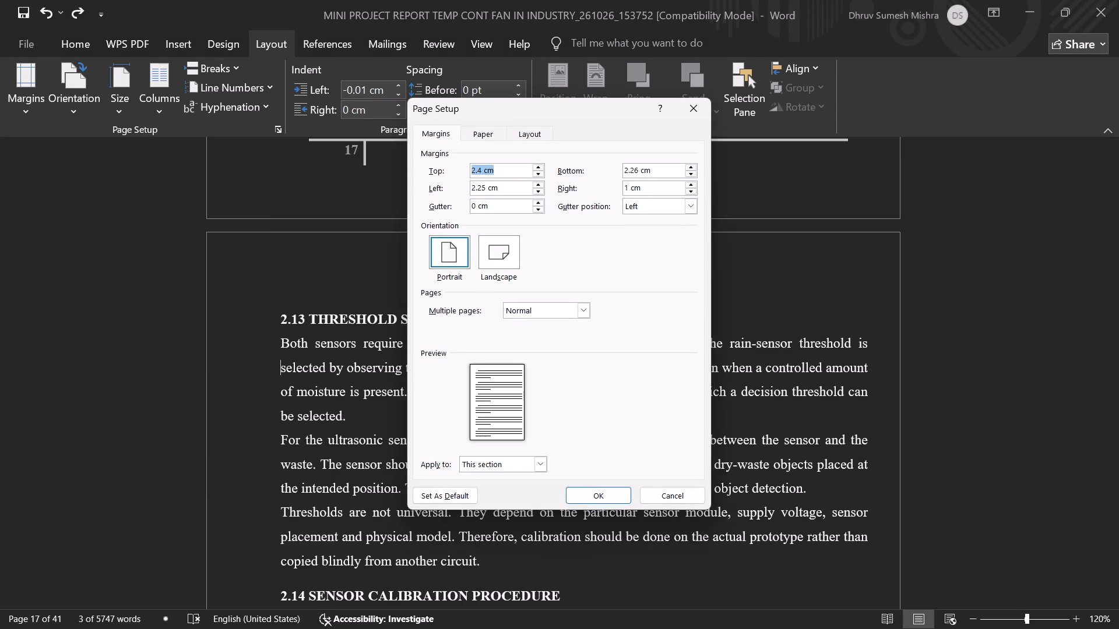
left_click(506, 174)
key("Left")
key("Left")
key("Left")
key("BackSpace")
key("BackSpace")
key("BackSpace")
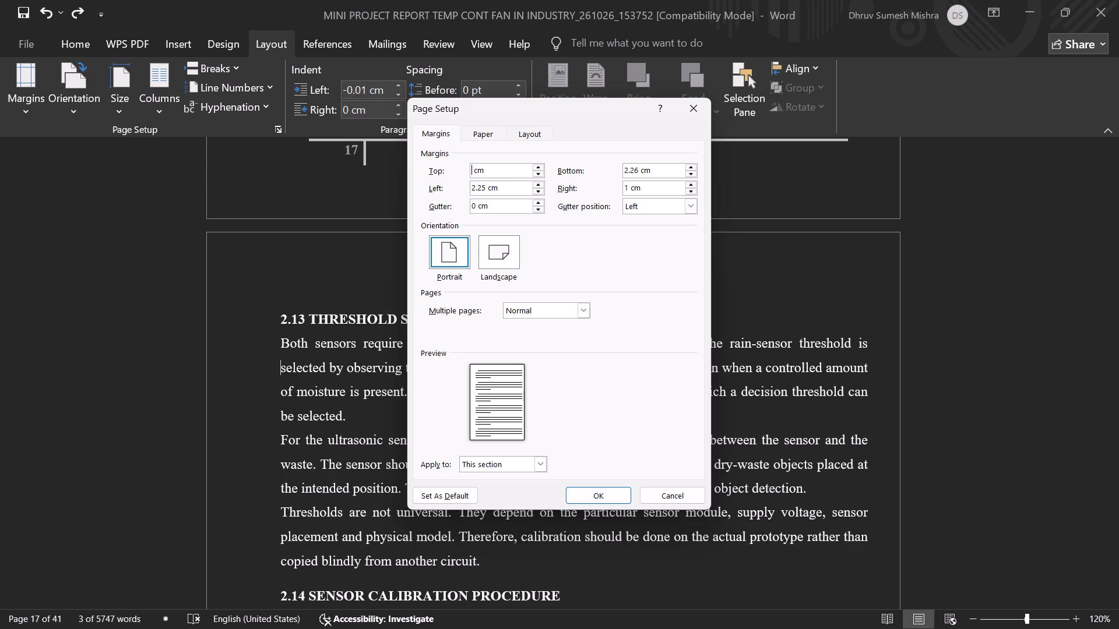
type("3.5")
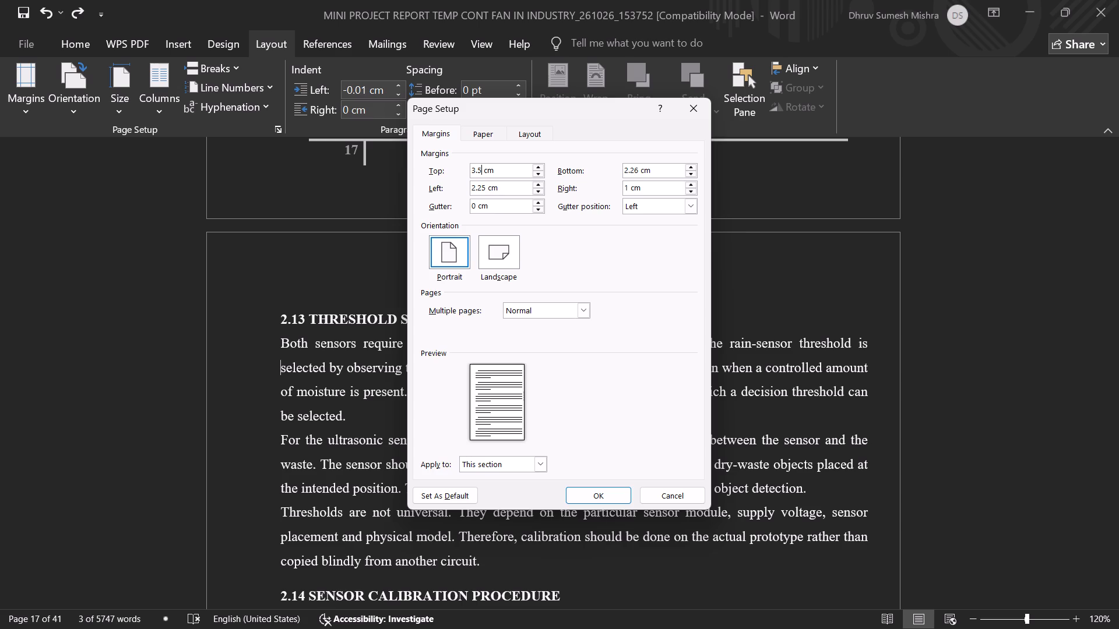
Set the left page margin to 3.5 cm.
left_click(484, 190)
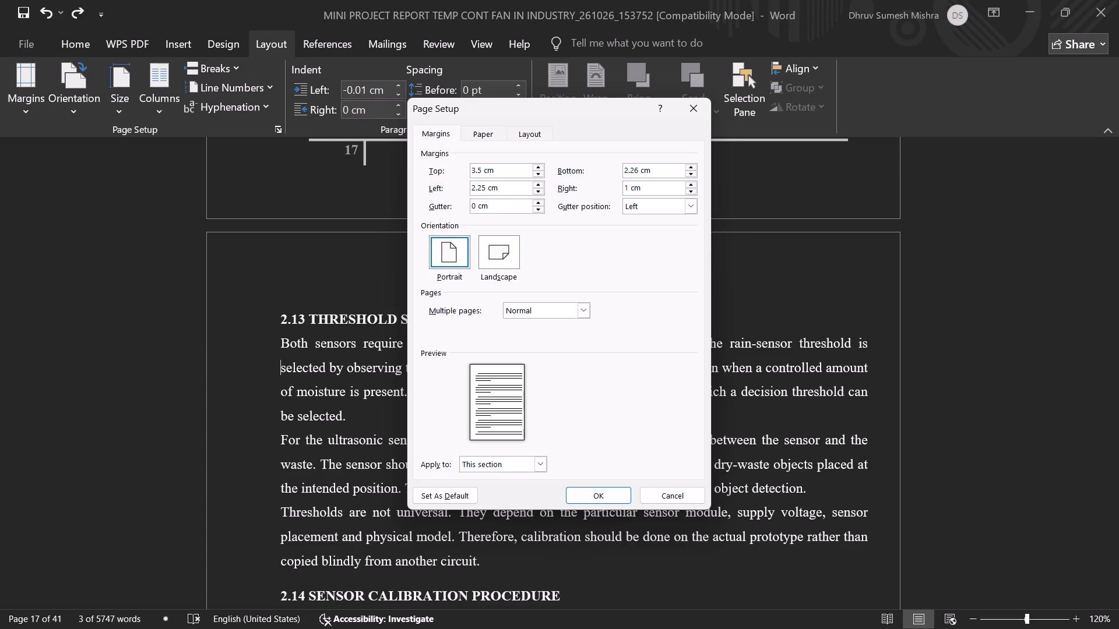
key("BackSpace")
key("BackSpace")
key("BackSpace")
key("BackSpace")
type("3.5")
key("Up")
key("Up")
key("Down")
key("Down")
Change the top page margin to 2.5 cm.
left_click(481, 169)
key("Left")
key("Left")
key("BackSpace")
key("2")
Set both the bottom and the right page margins to 1.5 cm.
left_click(637, 170)
key("BackSpace")
key("BackSpace")
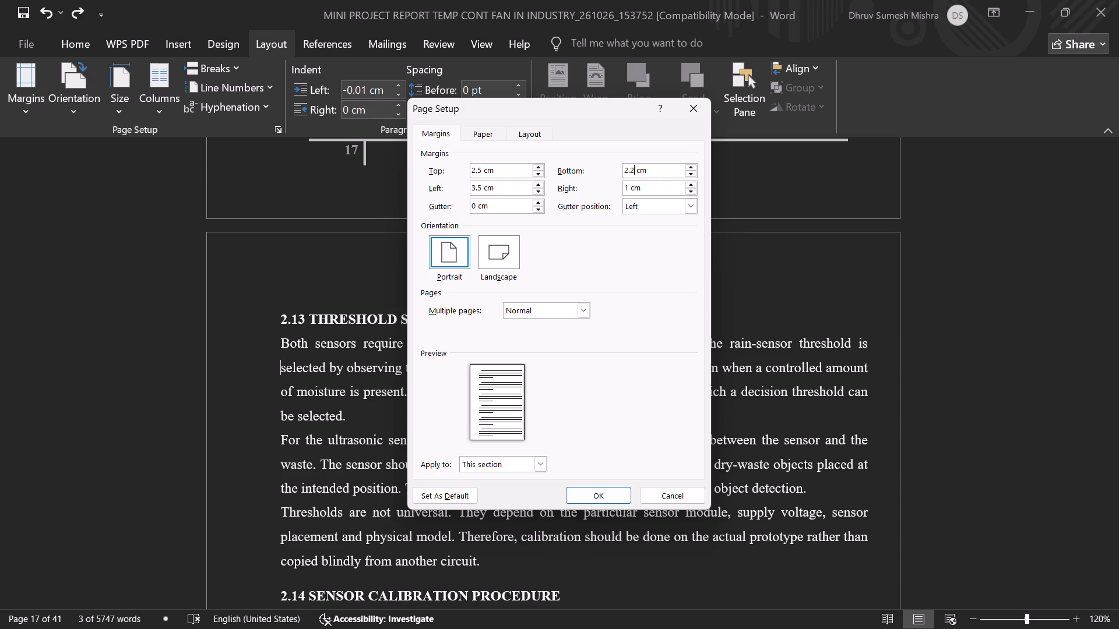
key("BackSpace")
key("BackSpace")
type("1.5")
left_click(627, 186)
key("comma")
key("BackSpace")
type(".5")
Apply the custom page margins to the whole document.
left_click(504, 460)
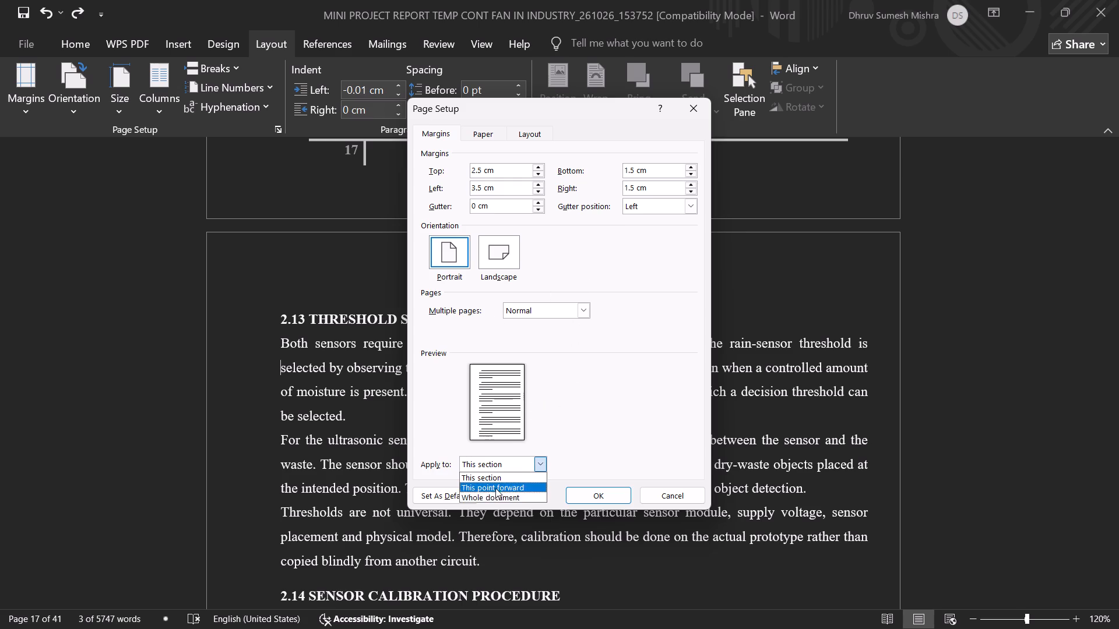
left_click(493, 497)
left_click(588, 497)
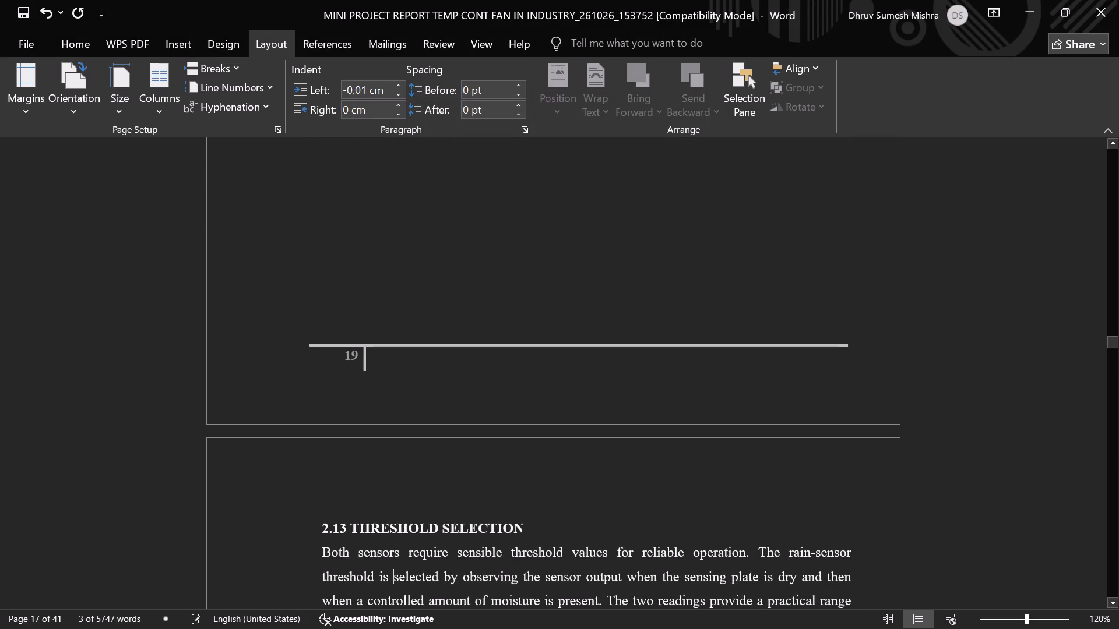
Check how the text and tables of chapter 2 are laid out across the pages with the new margins, using a multi-page view.
scroll(561, 381, "up", 5)
scroll(561, 381, "down", 4)
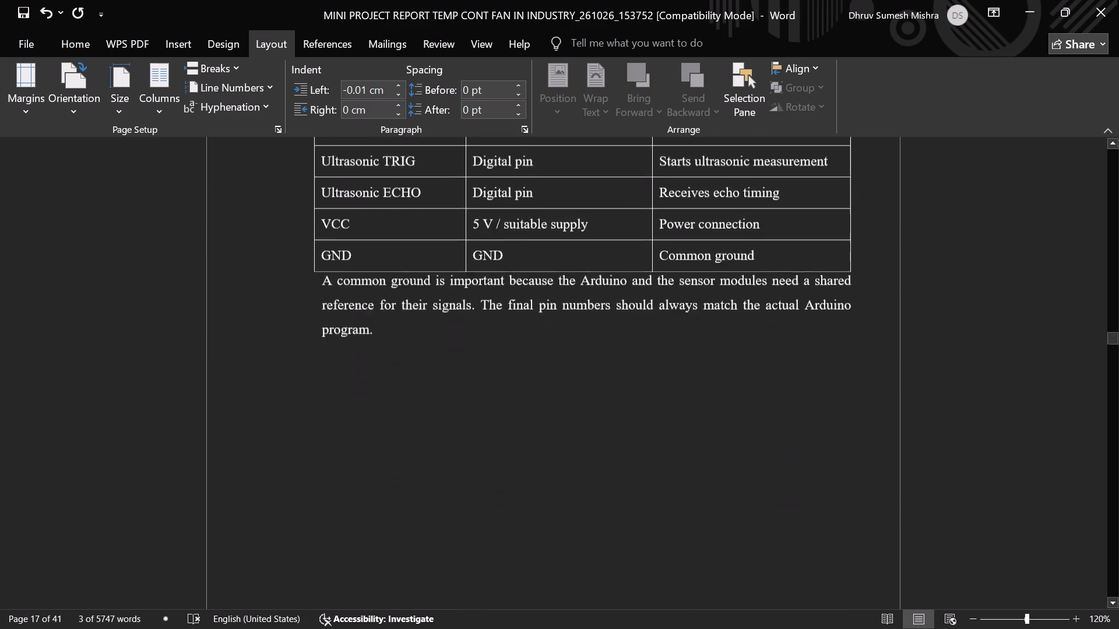
scroll(561, 381, "down", 8)
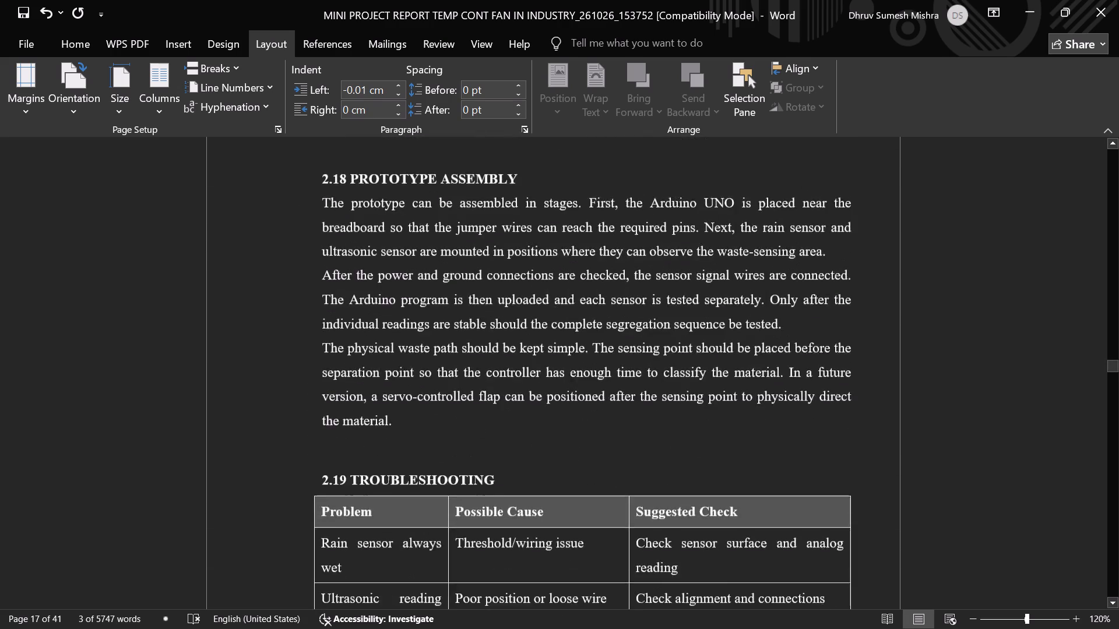
scroll(561, 381, "down", 7)
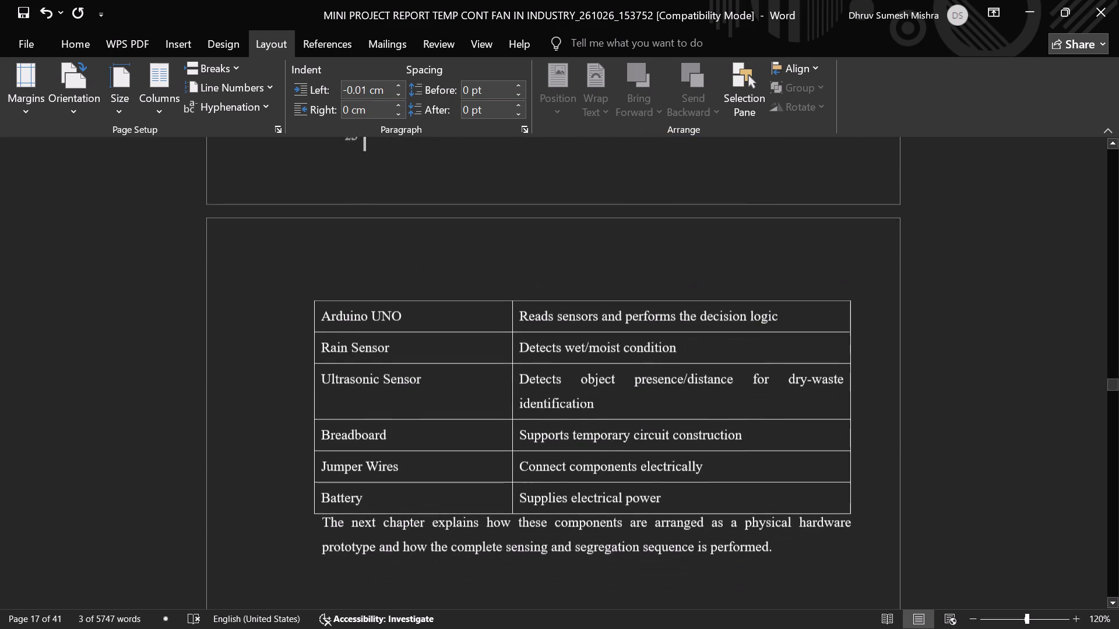
right_click(561, 381)
scroll(561, 381, "down", 5, "ctrl")
scroll(434, 386, "down", 3, "ctrl")
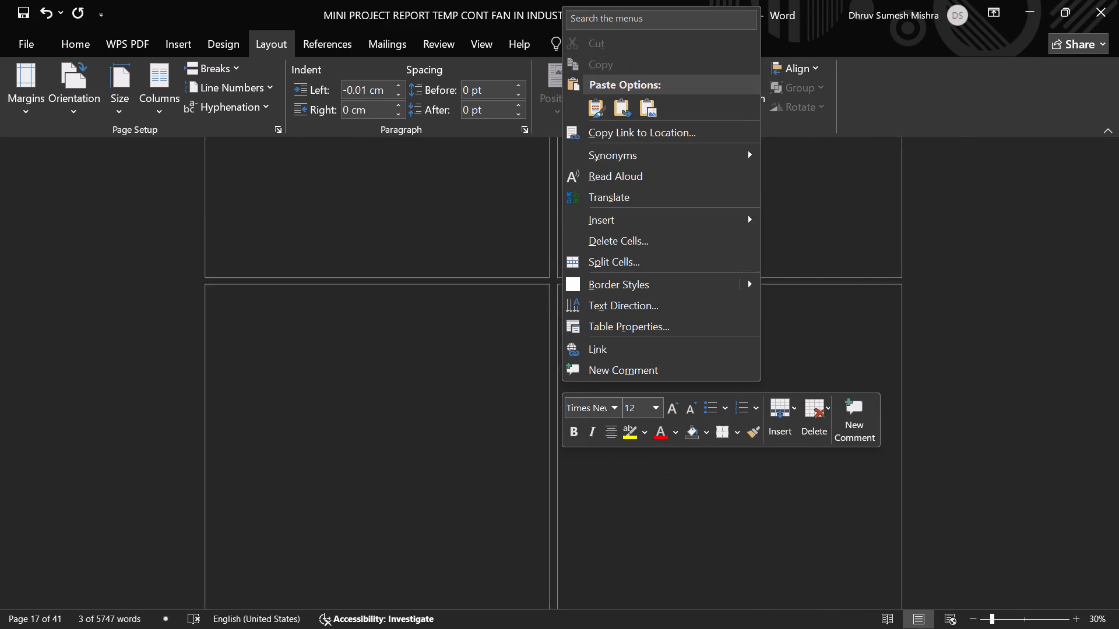
scroll(434, 386, "down", 3, "ctrl")
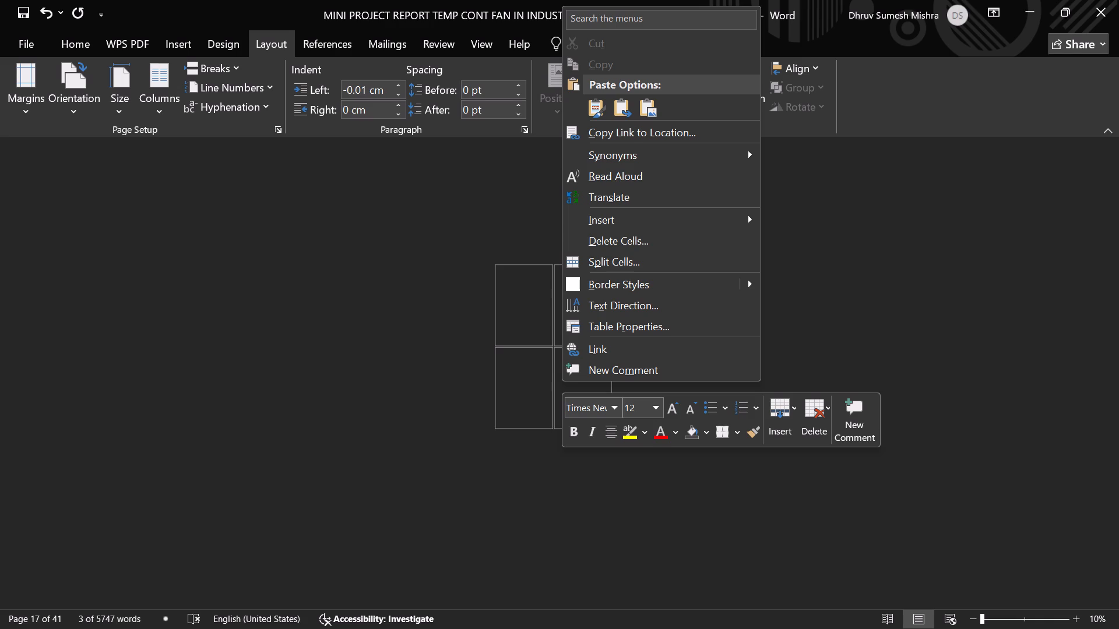
left_click(780, 327)
scroll(556, 383, "up", 7, "ctrl")
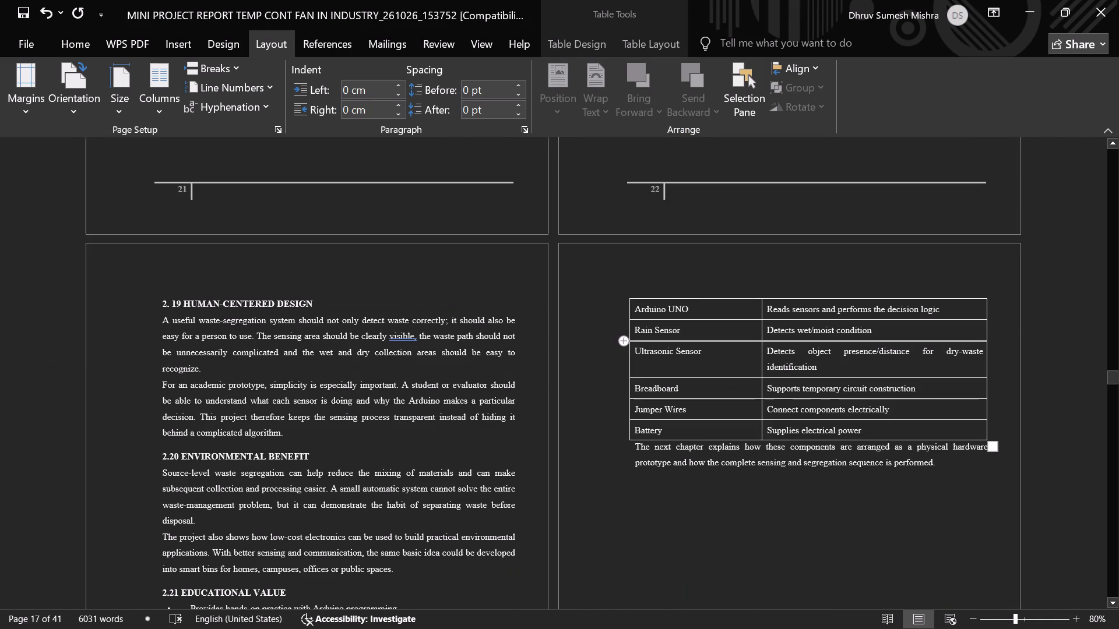
left_click(600, 338)
scroll(600, 338, "up", 1)
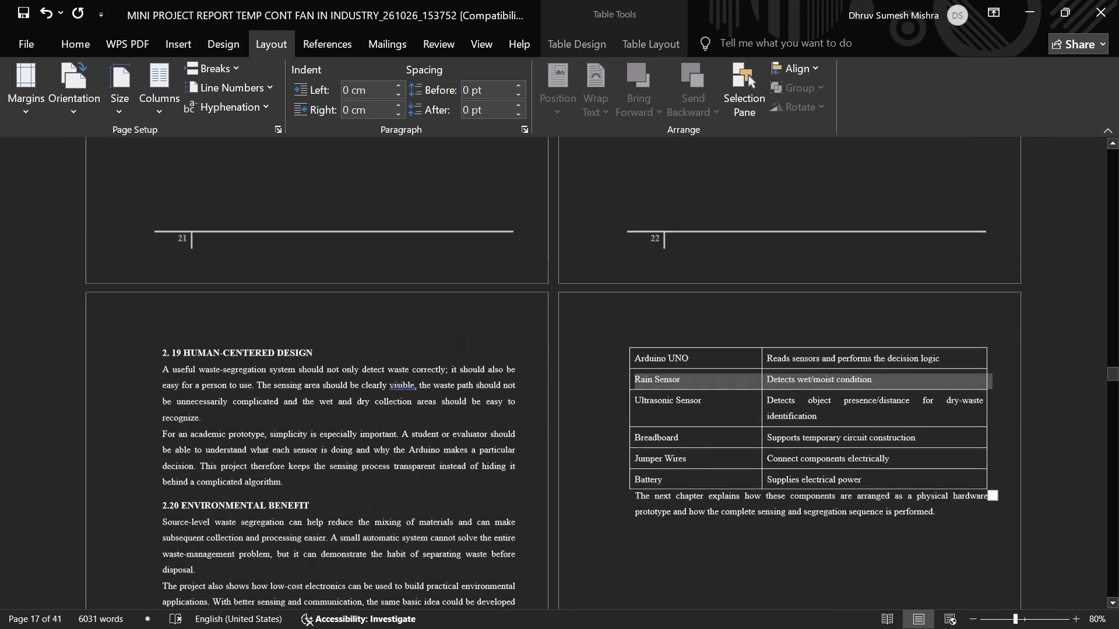
scroll(600, 338, "up", 7)
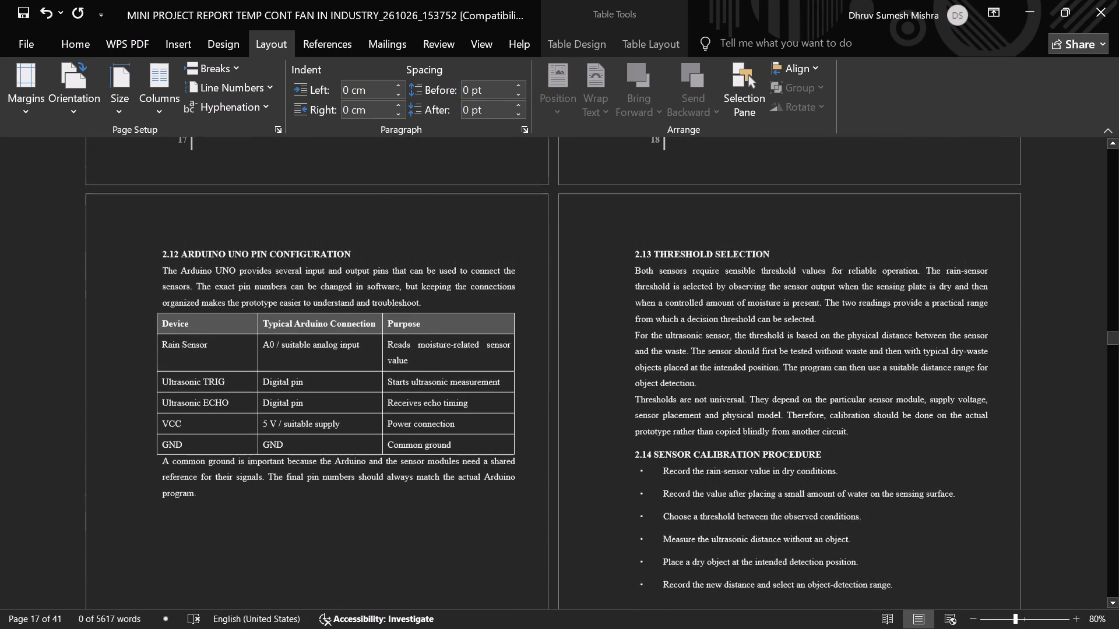
Insert a blank line below each of the headings 2.12 Arduino UNO Pin Configuration, 2.13 Threshold Selection and 2.14 Sensor Calibration Procedure.
scroll(600, 338, "up", 1)
left_click(369, 257)
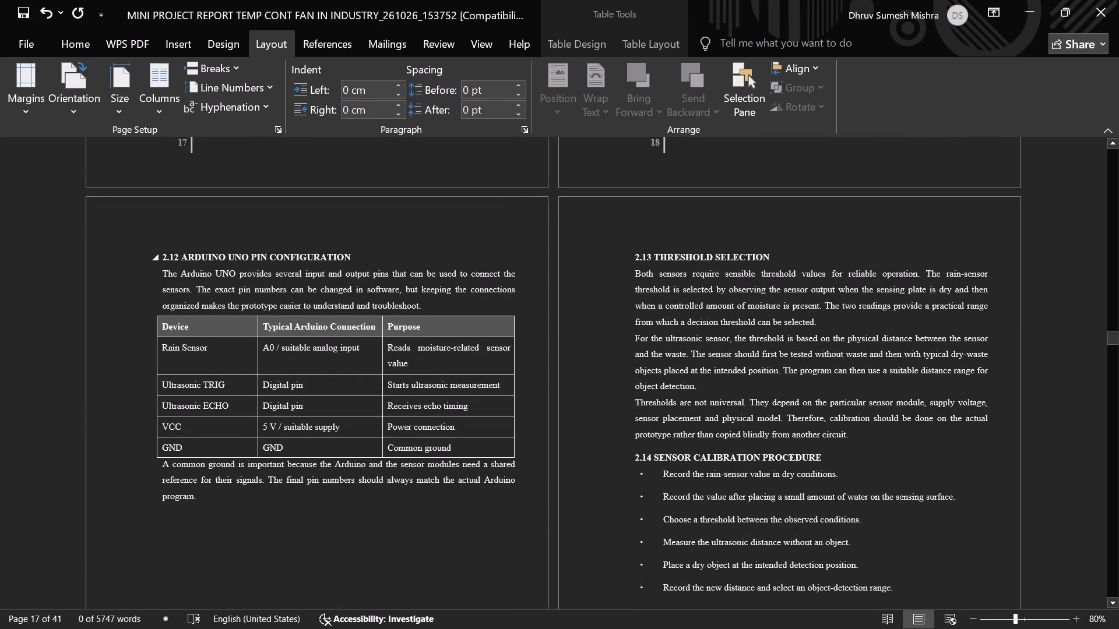
key("Return")
scroll(369, 257, "right", 1)
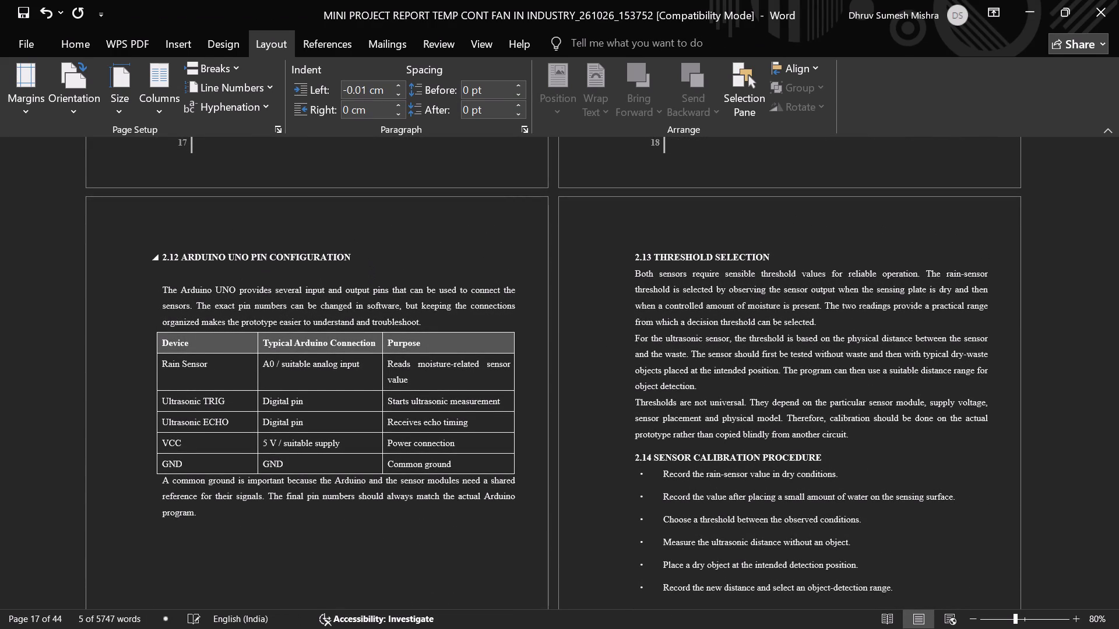
scroll(673, 301, "down", 1)
scroll(681, 338, "up", 1)
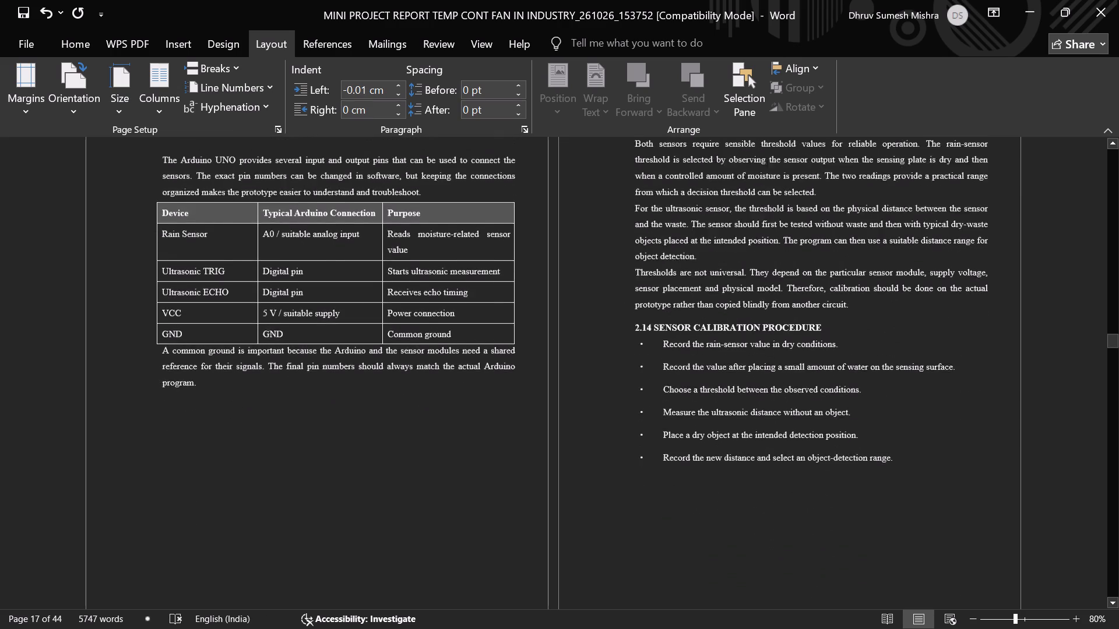
left_click(797, 166)
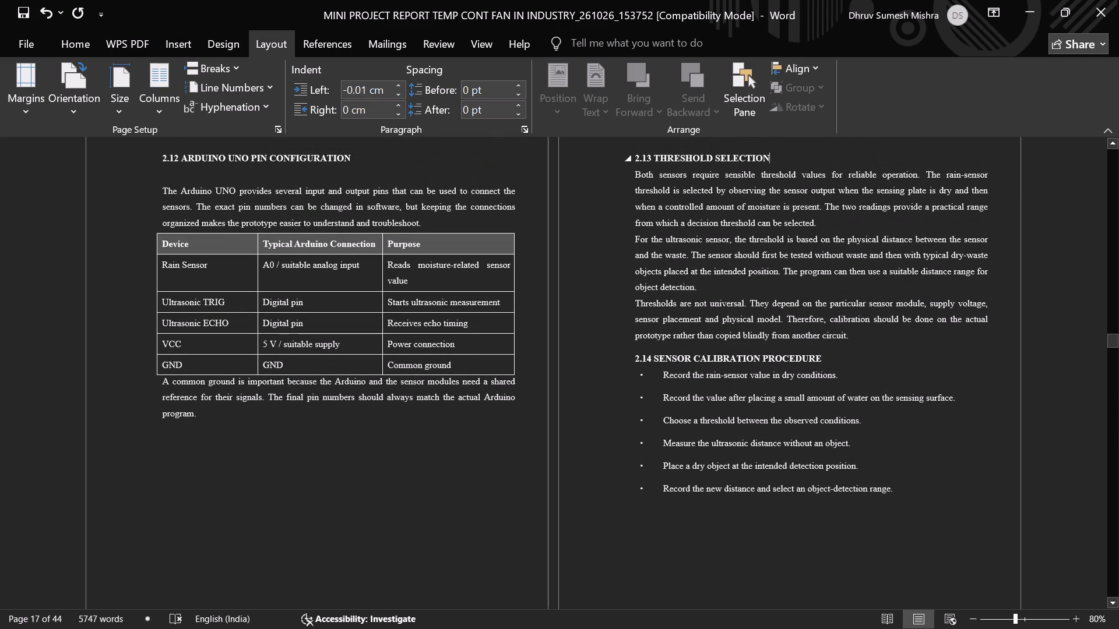
key("Return")
scroll(797, 166, "up", 1)
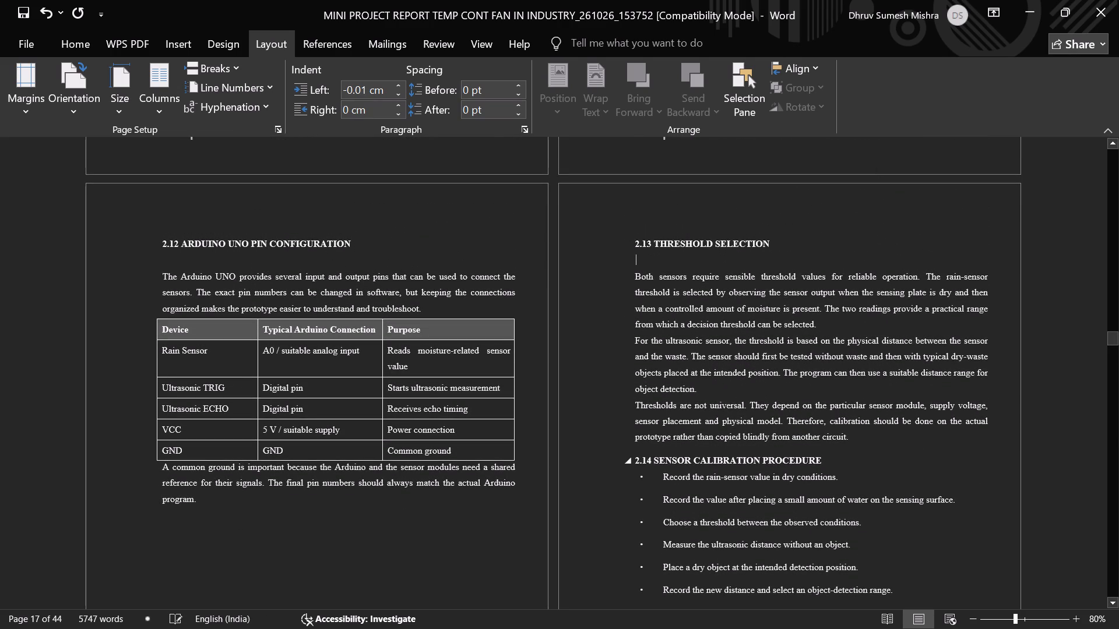
left_click(840, 461)
key("Return")
Review the heading spacing and page breaks of chapter 2, going backwards from section 2.14 to the chapter's first page.
scroll(840, 461, "up", 2)
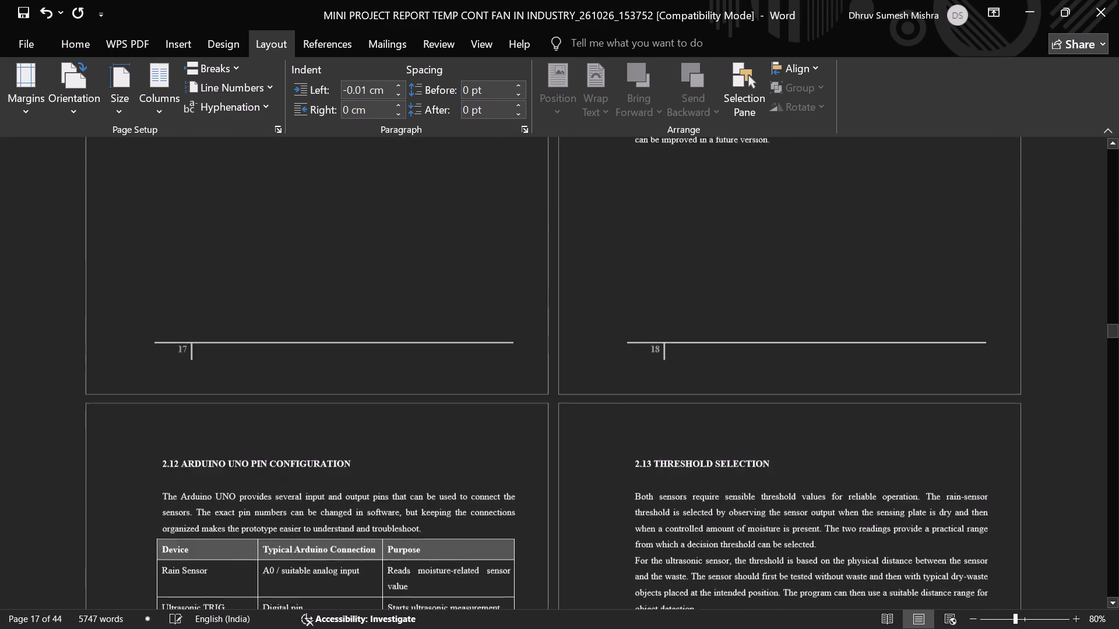
scroll(840, 461, "up", 4)
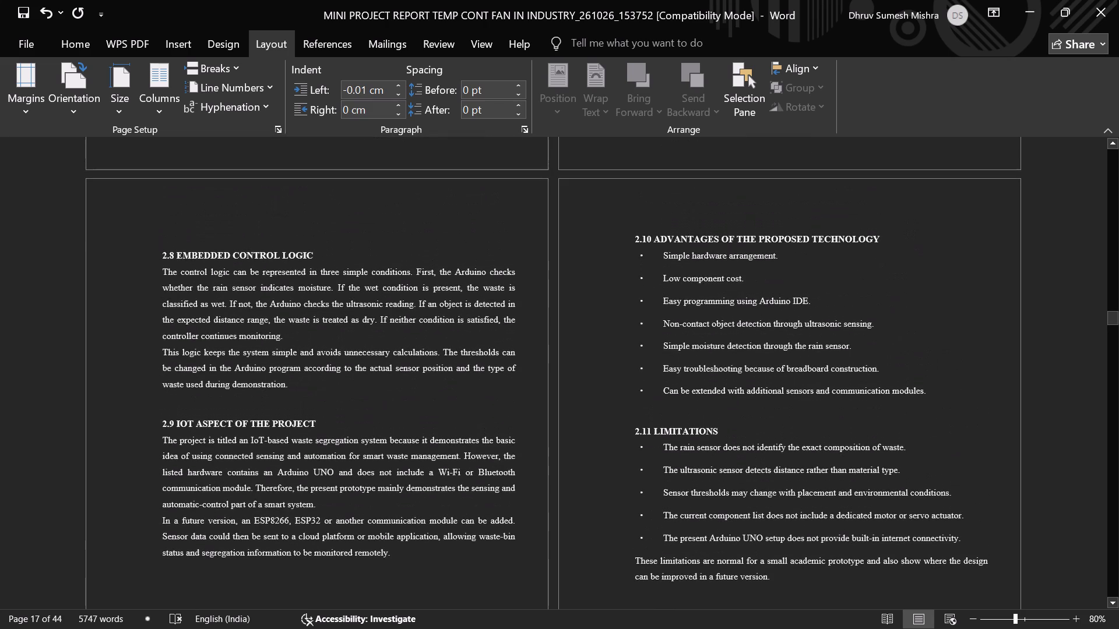
scroll(667, 407, "up", 2)
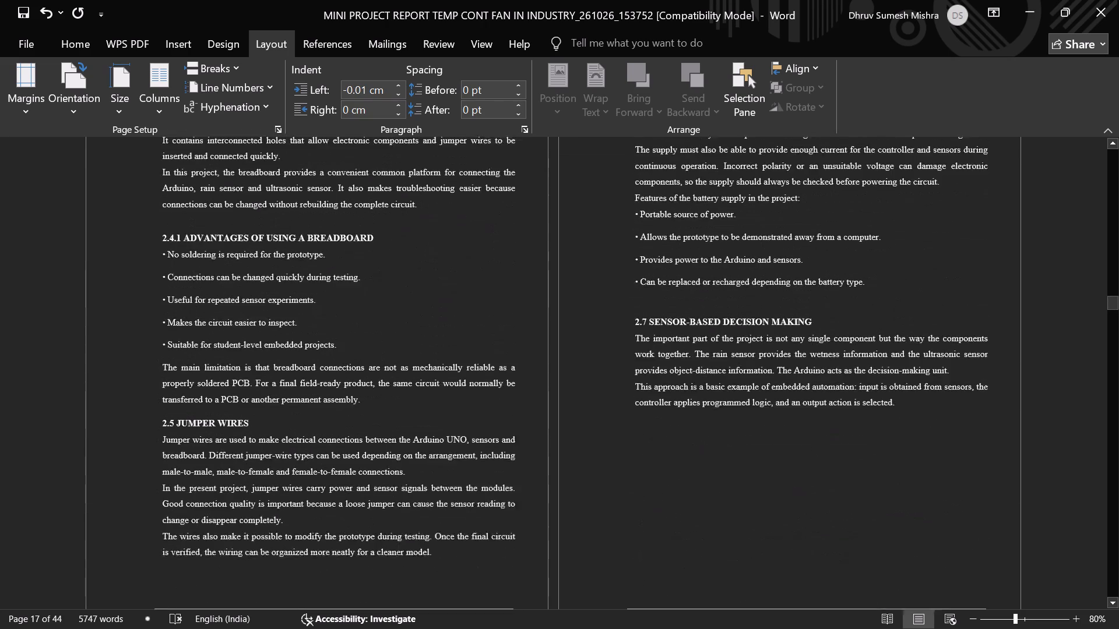
scroll(667, 407, "up", 6)
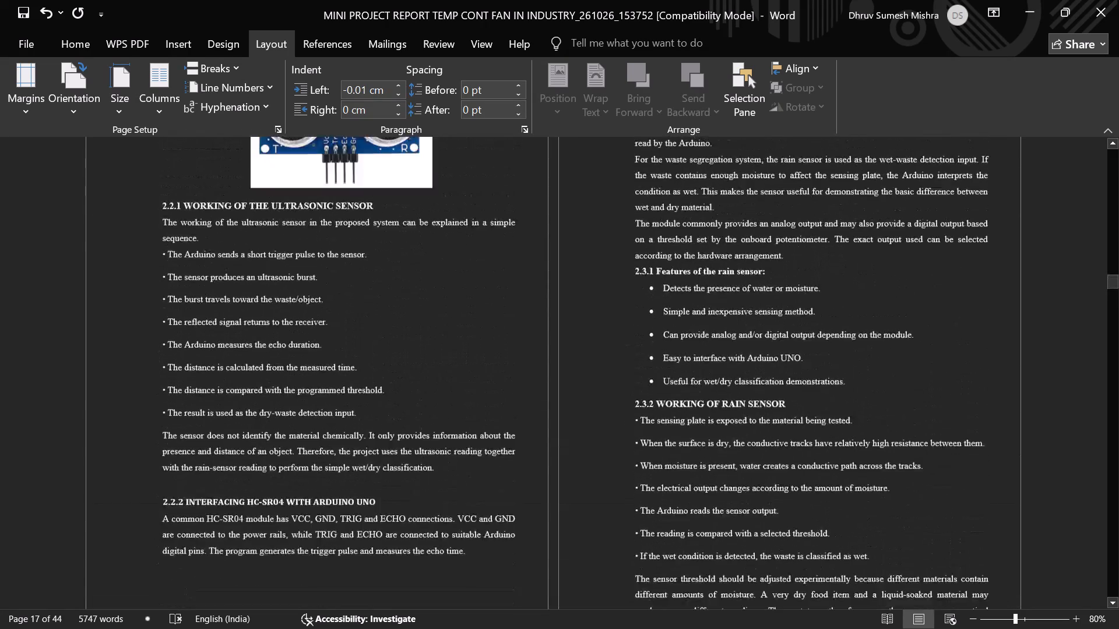
scroll(667, 407, "up", 7)
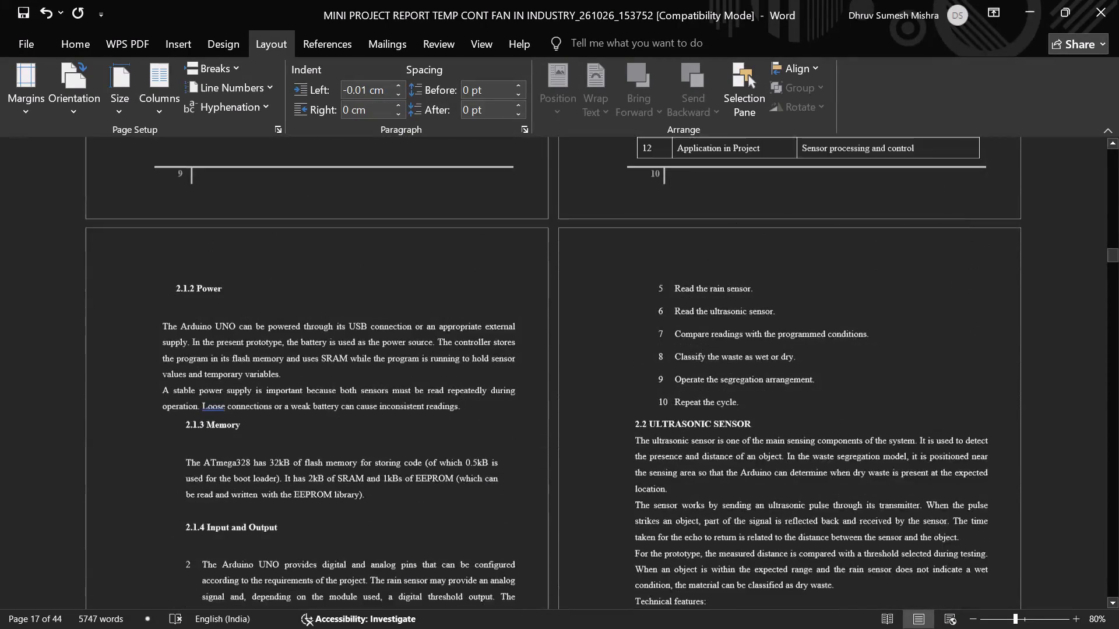
scroll(667, 407, "up", 6)
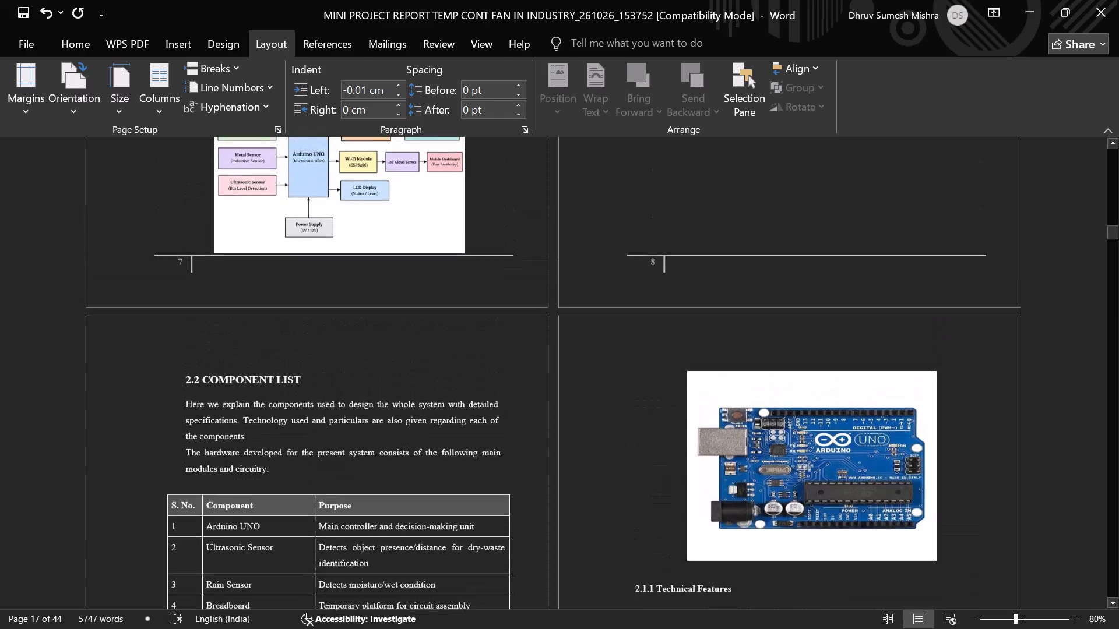
scroll(667, 407, "up", 6)
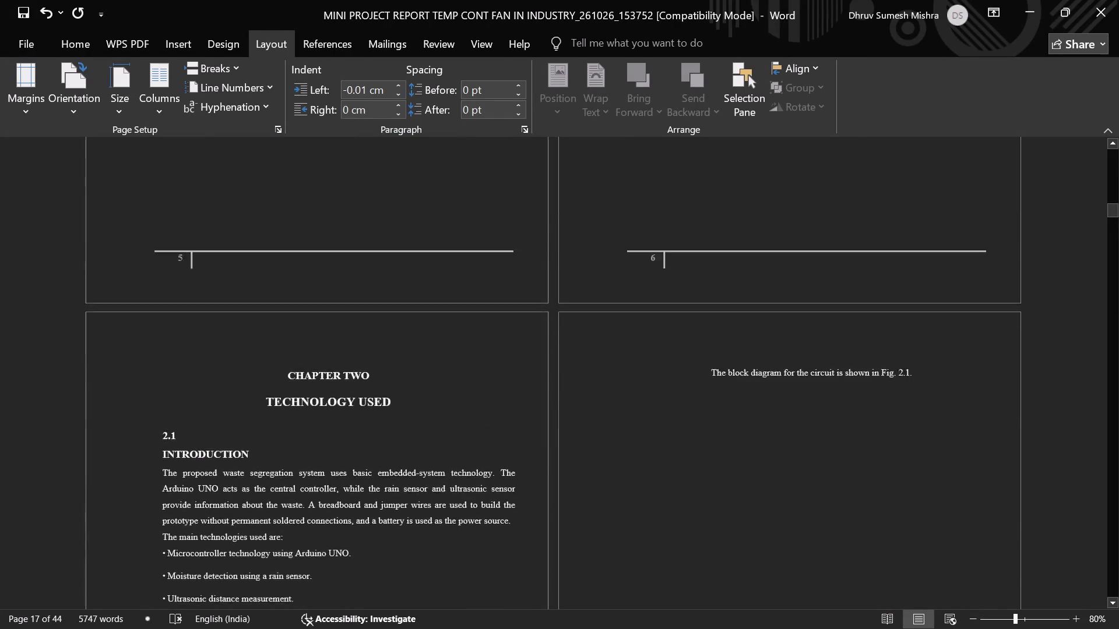
scroll(667, 407, "up", 1)
Shrink the block diagram picture in section 2.2 proportionally so the Fig. 2.1 caption line fits beneath it on the same page.
scroll(667, 407, "down", 5)
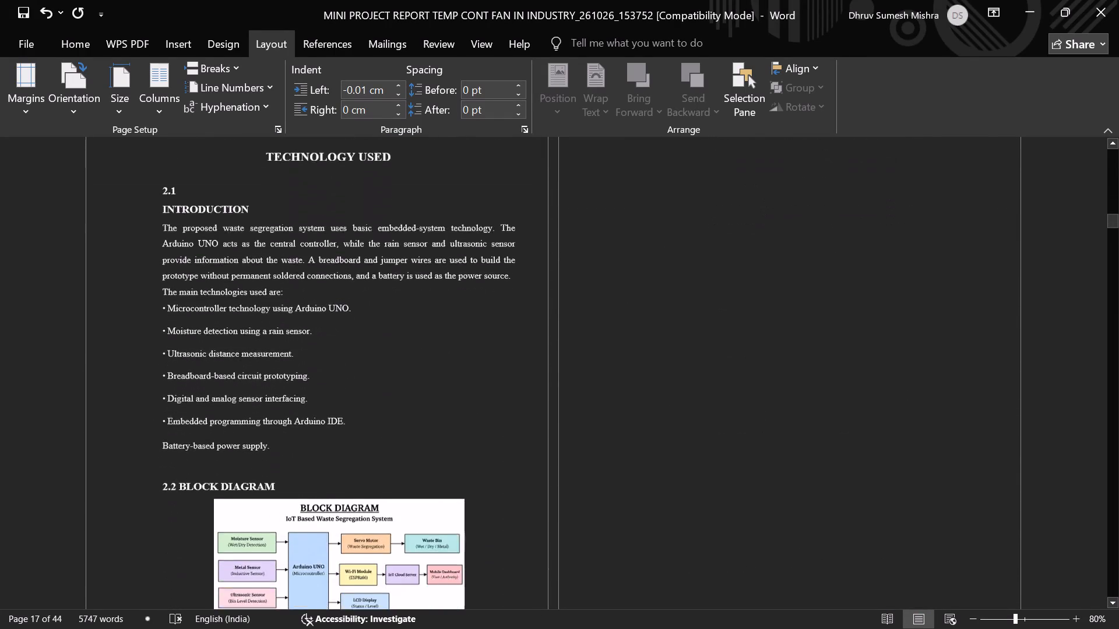
scroll(667, 407, "down", 2)
scroll(667, 407, "up", 1)
left_click(374, 318)
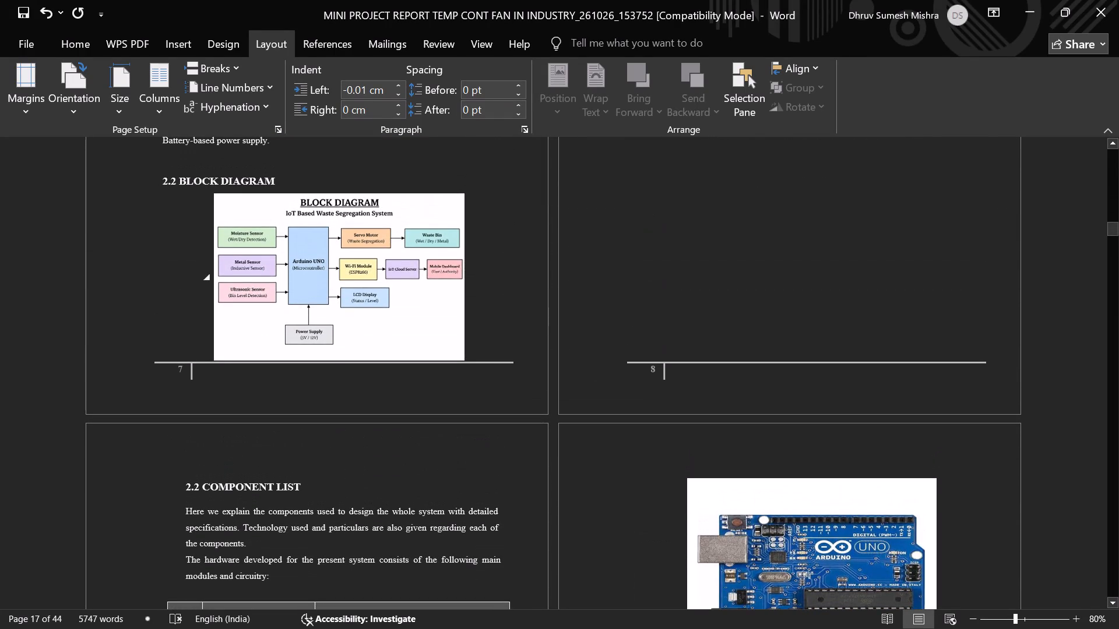
left_click_drag(465, 363, 433, 342)
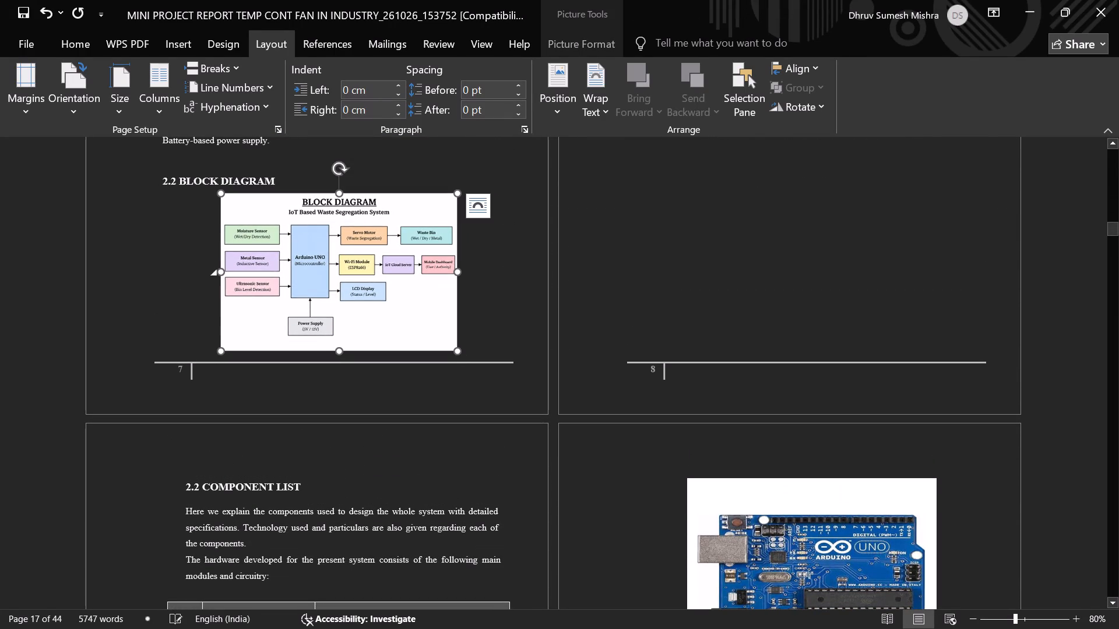
left_click_drag(457, 349, 444, 341)
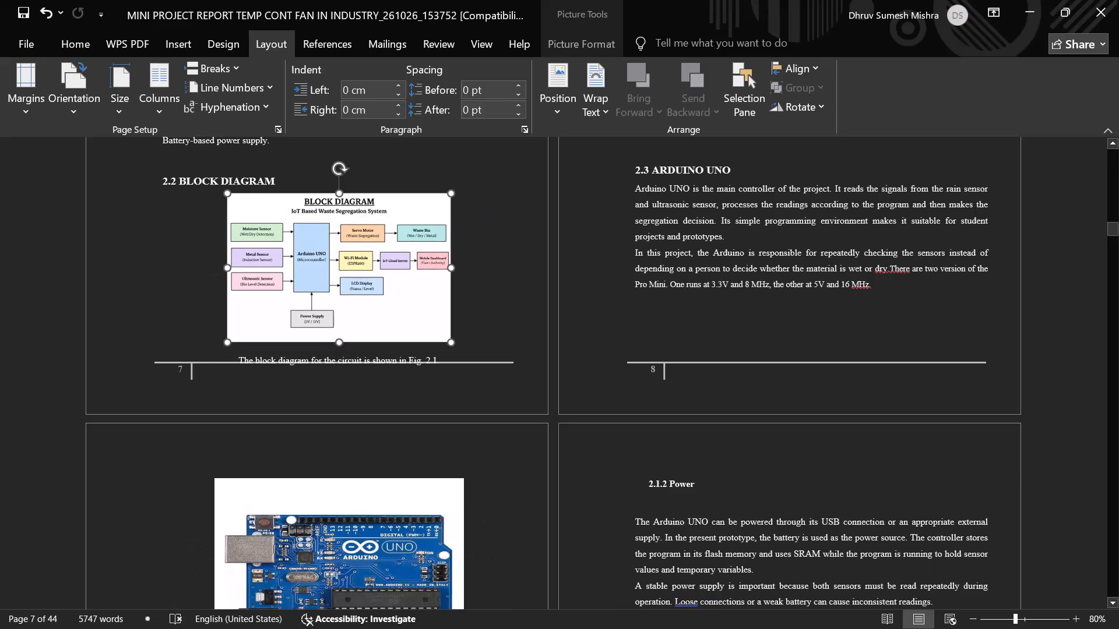
left_click_drag(451, 341, 438, 335)
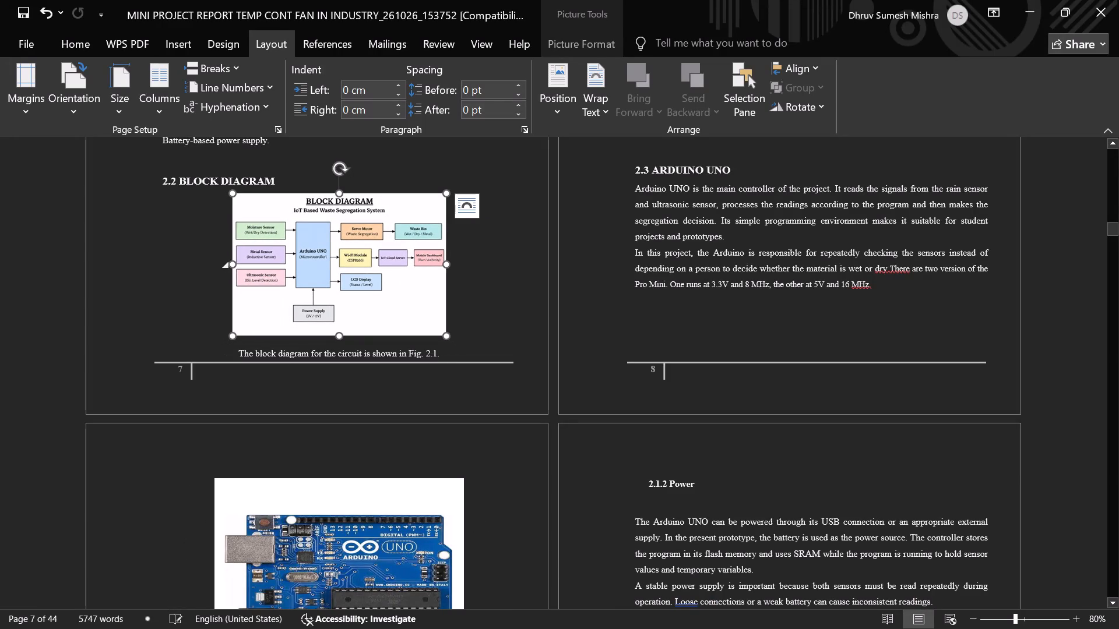
Replace "Pro Mini" with "UNO" in the closing lines of section 2.3 Arduino UNO.
left_click(607, 286)
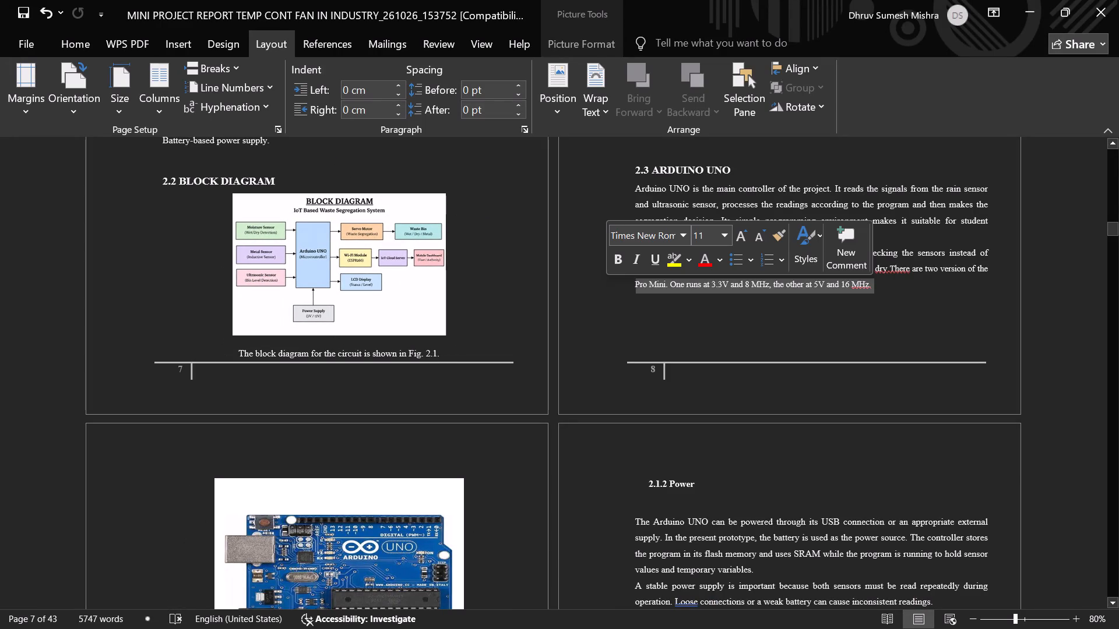
left_click(598, 322)
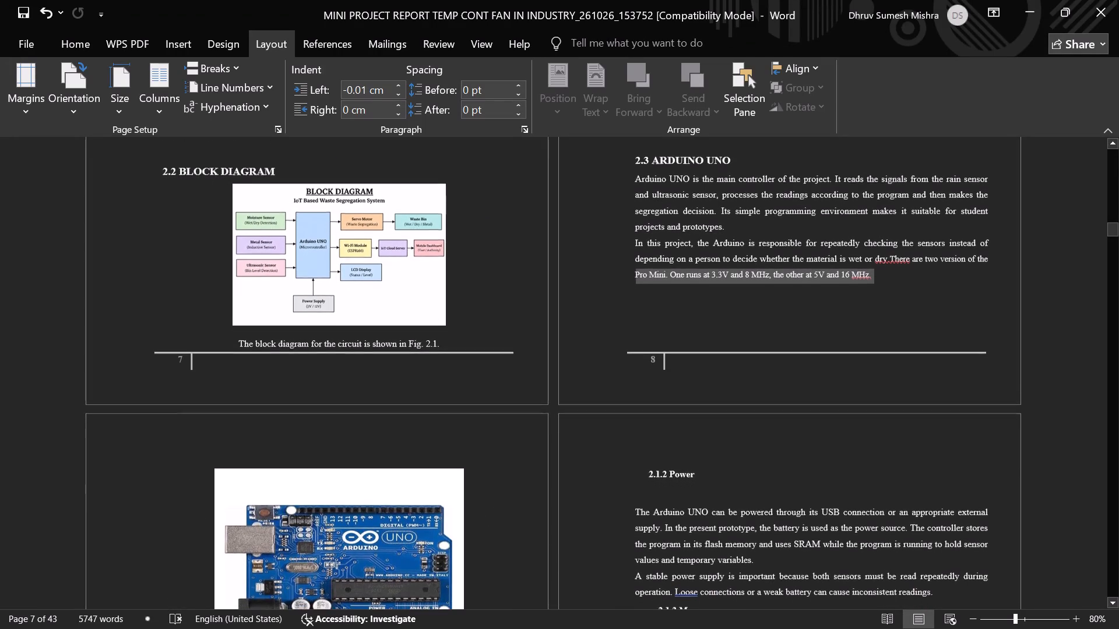
left_click(664, 275)
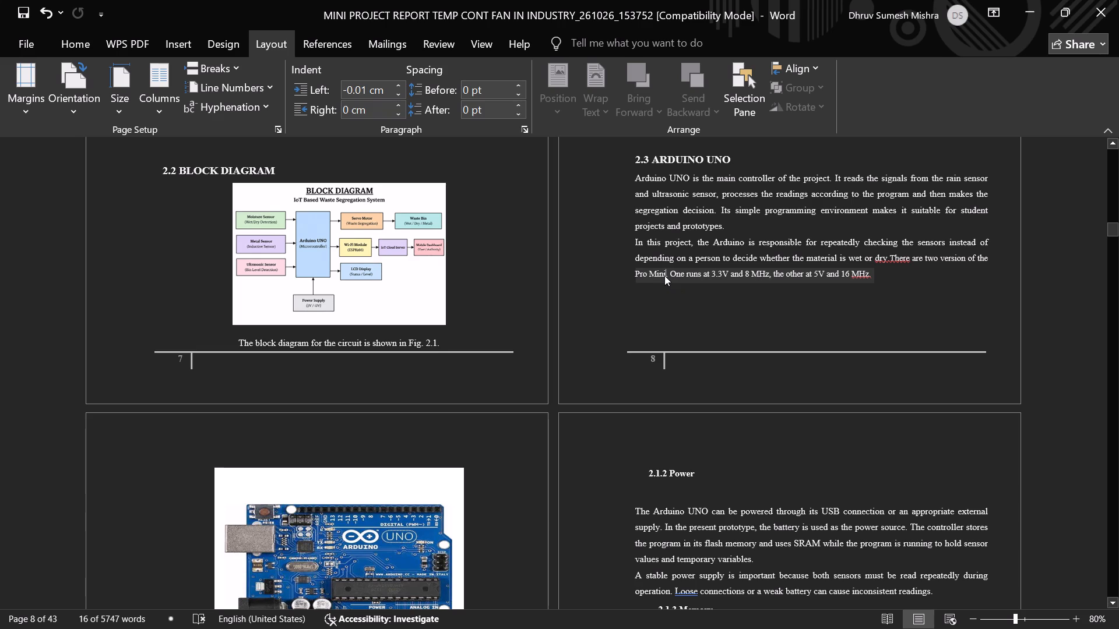
key("BackSpace")
key("BackSpace")
key("BackSpace")
key("BackSpace")
key("BackSpace")
key("BackSpace")
key("BackSpace")
key("BackSpace")
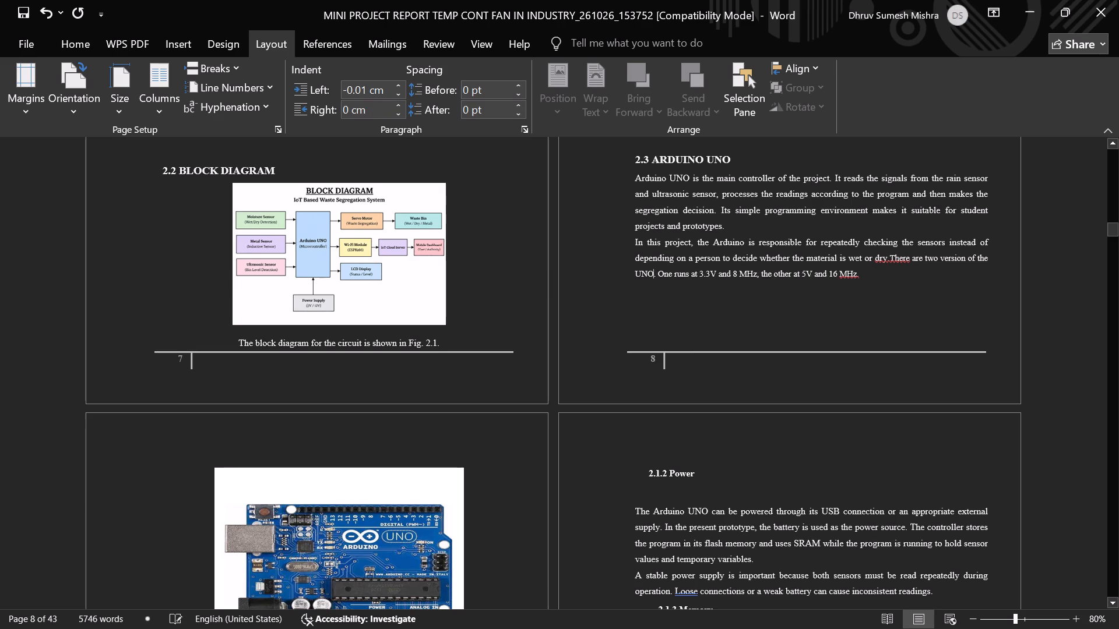
Remove the left indent of the 2.1.4 Input and Output heading and put seven spaces in front of it instead.
scroll(677, 303, "down", 5)
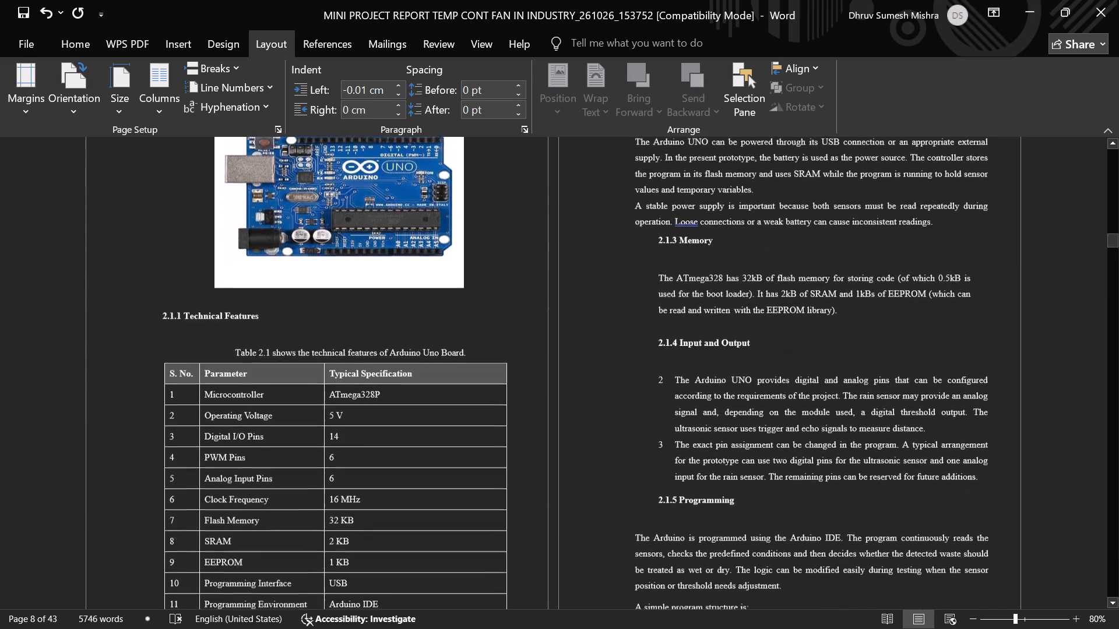
scroll(677, 303, "down", 2)
scroll(677, 303, "up", 2)
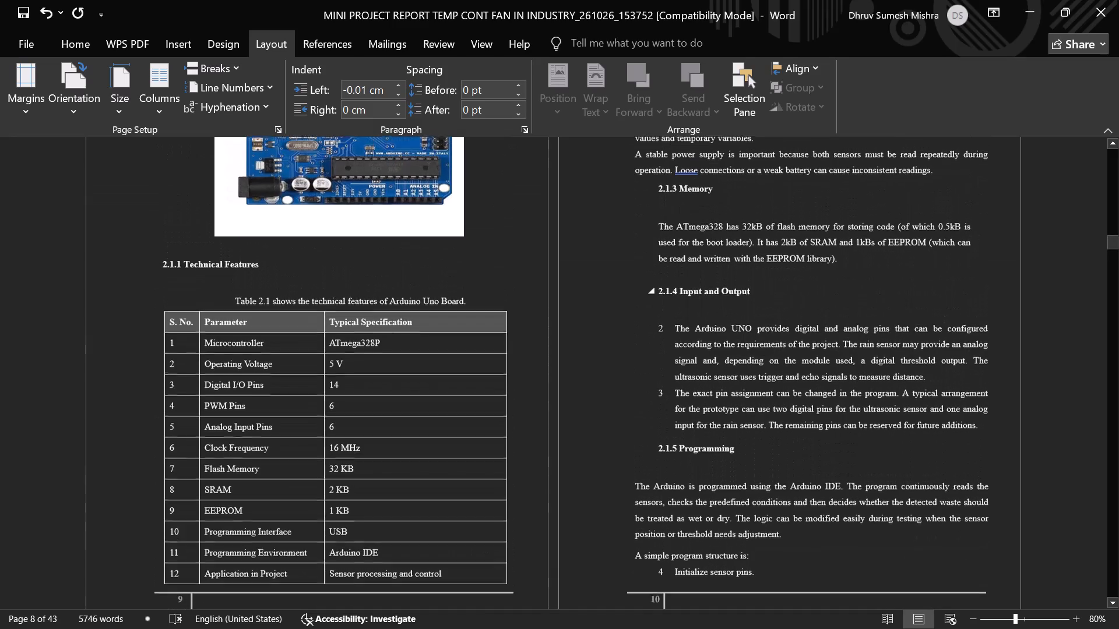
scroll(677, 303, "up", 2)
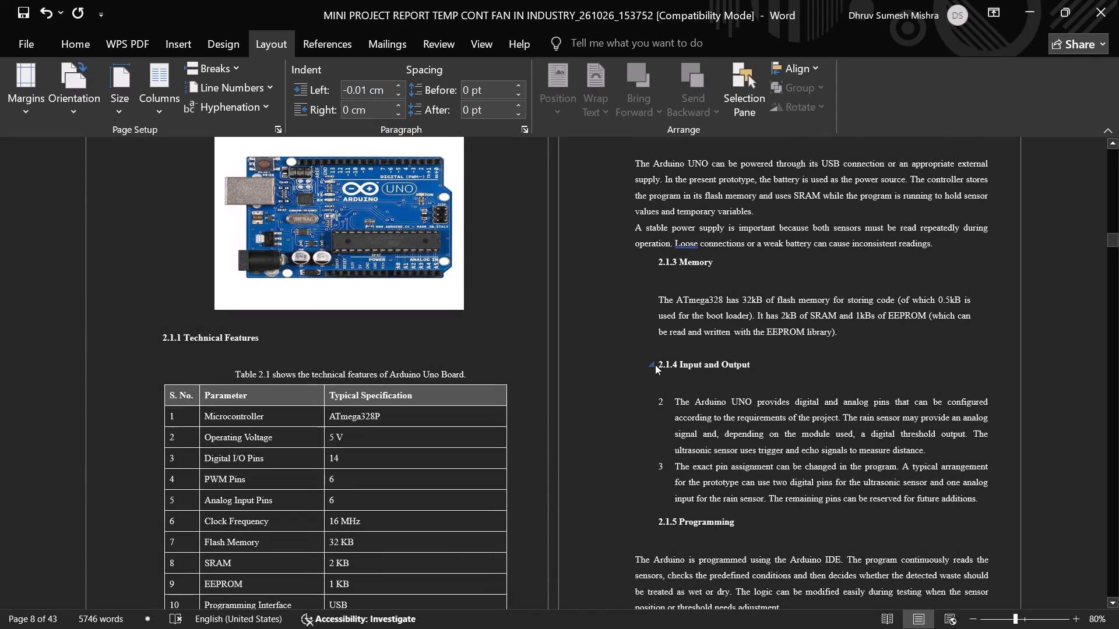
left_click(659, 367)
key("BackSpace")
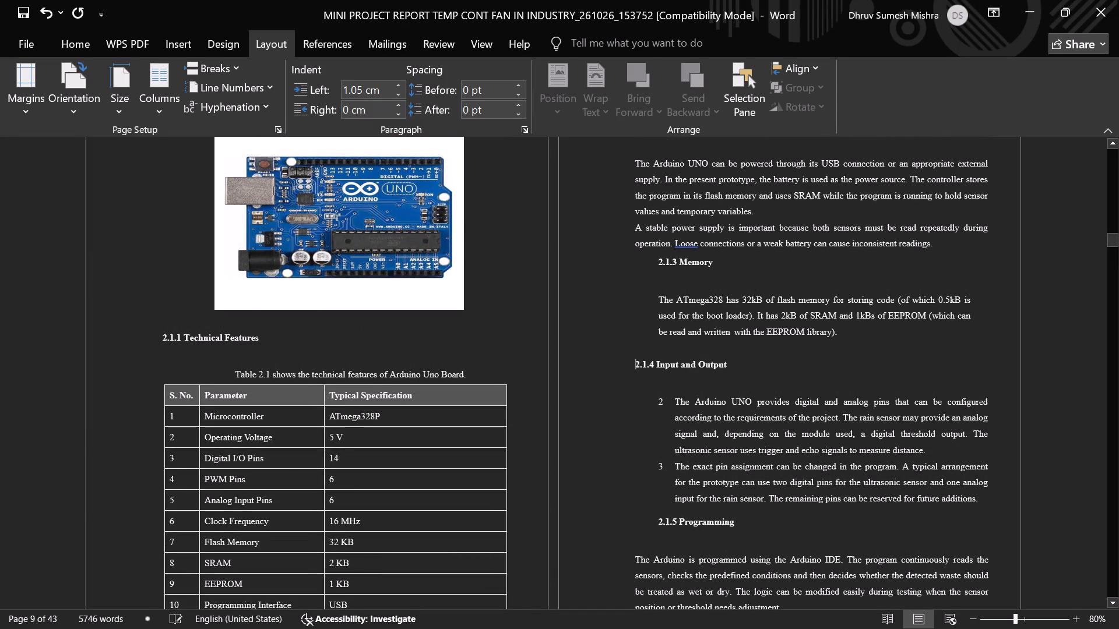
key("space")
key("space")
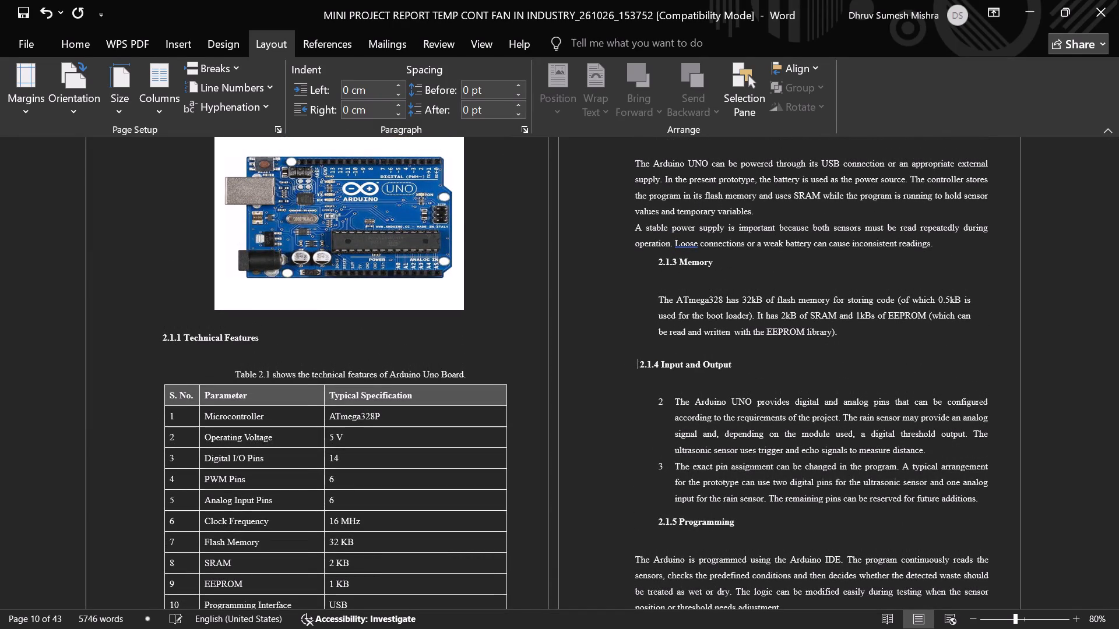
key("space")
key("space")
key("space")
key("space")
key("space")
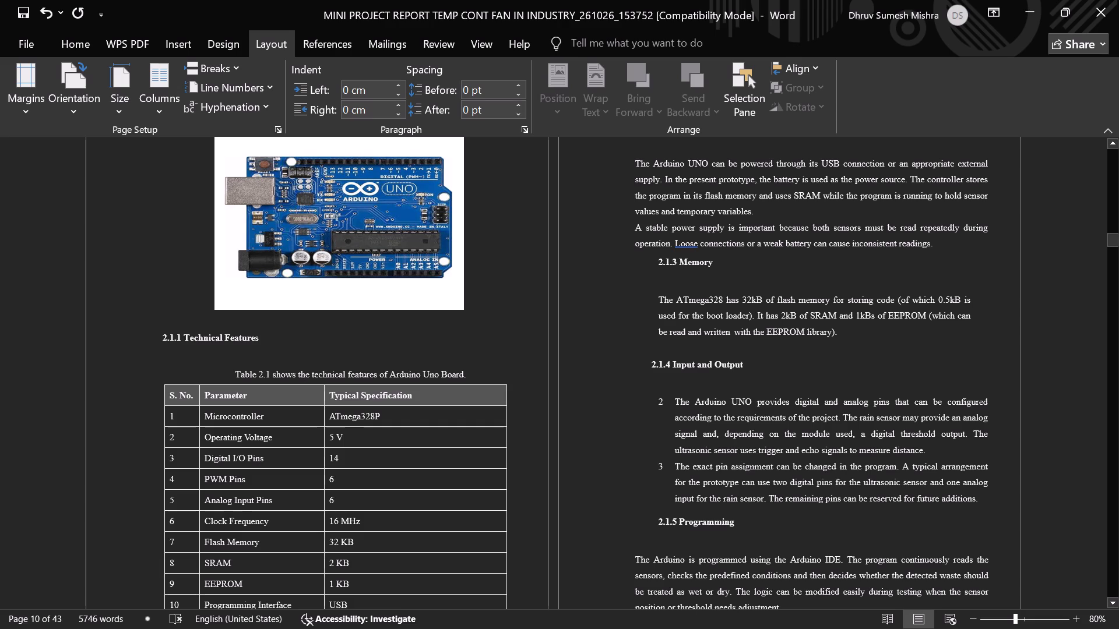
Remove the list numbers from the two paragraphs under 2.1.4 Input and Output, keeping their text indented.
left_click(666, 410)
key("BackSpace")
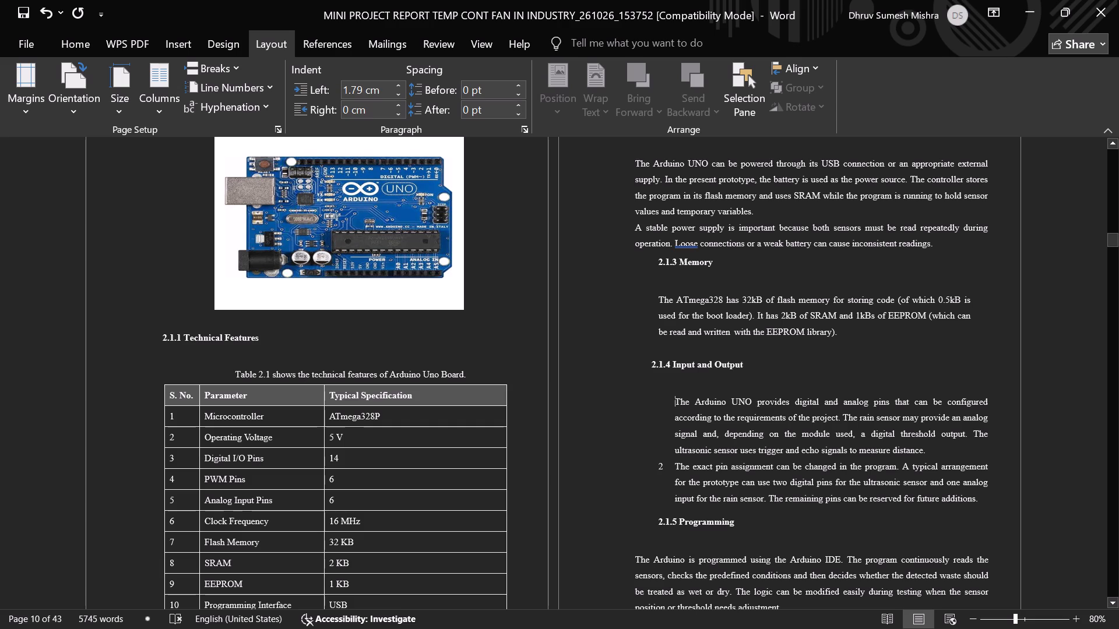
left_click(672, 463)
key("BackSpace")
Look through the rest of chapter 2, from the ultrasonic sensor section to 2.9 IoT Aspect of the Project, checking the layout.
scroll(684, 453, "down", 1)
scroll(664, 466, "up", 1)
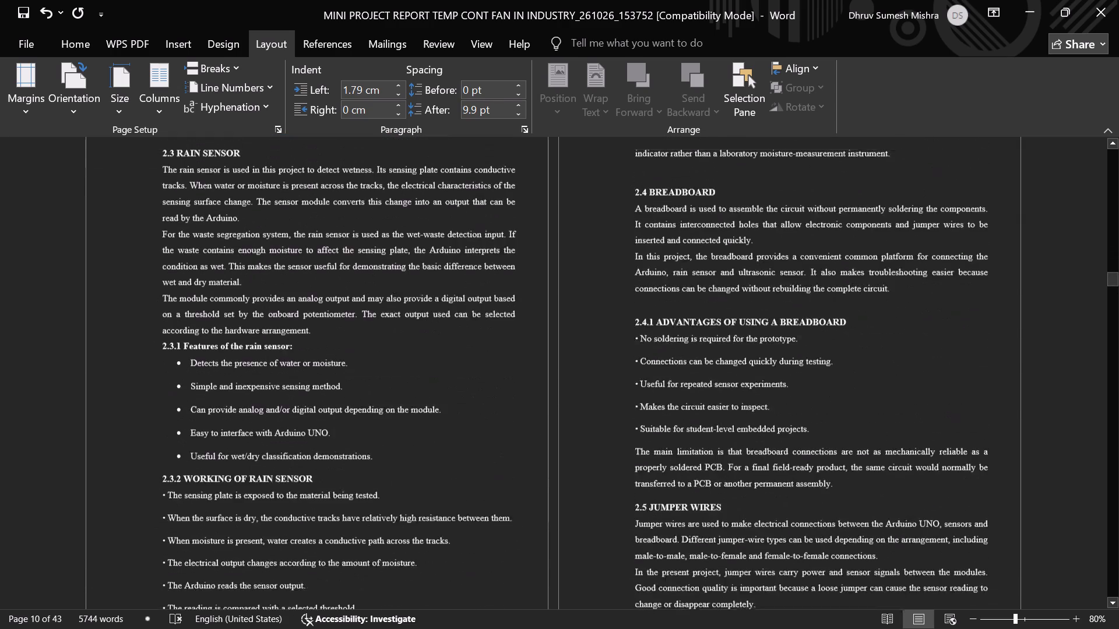
scroll(664, 466, "up", 3)
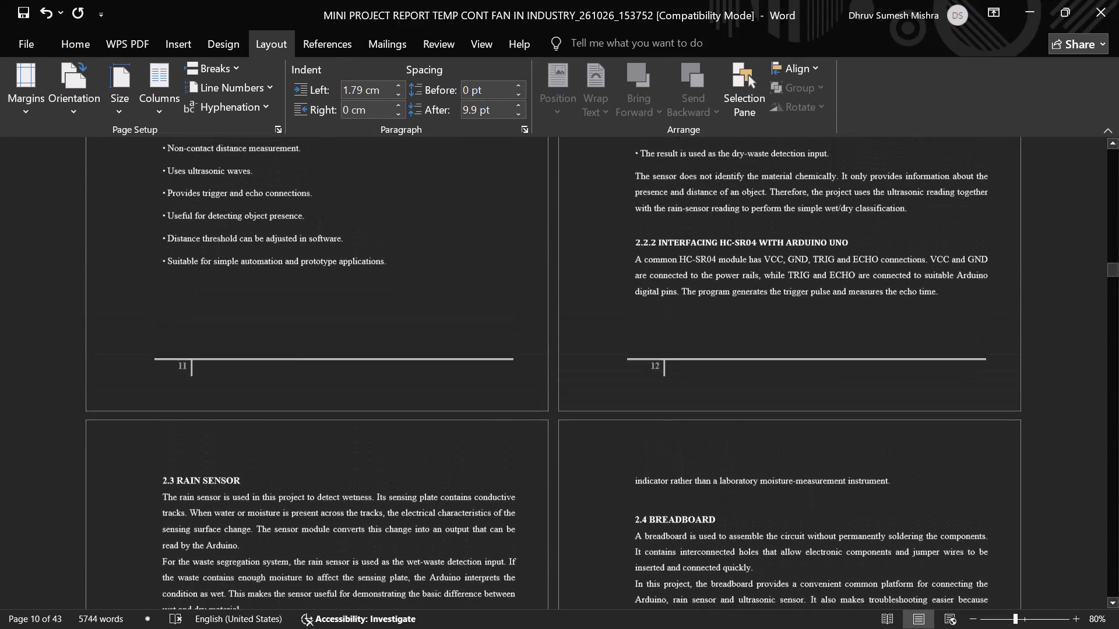
scroll(664, 466, "up", 6)
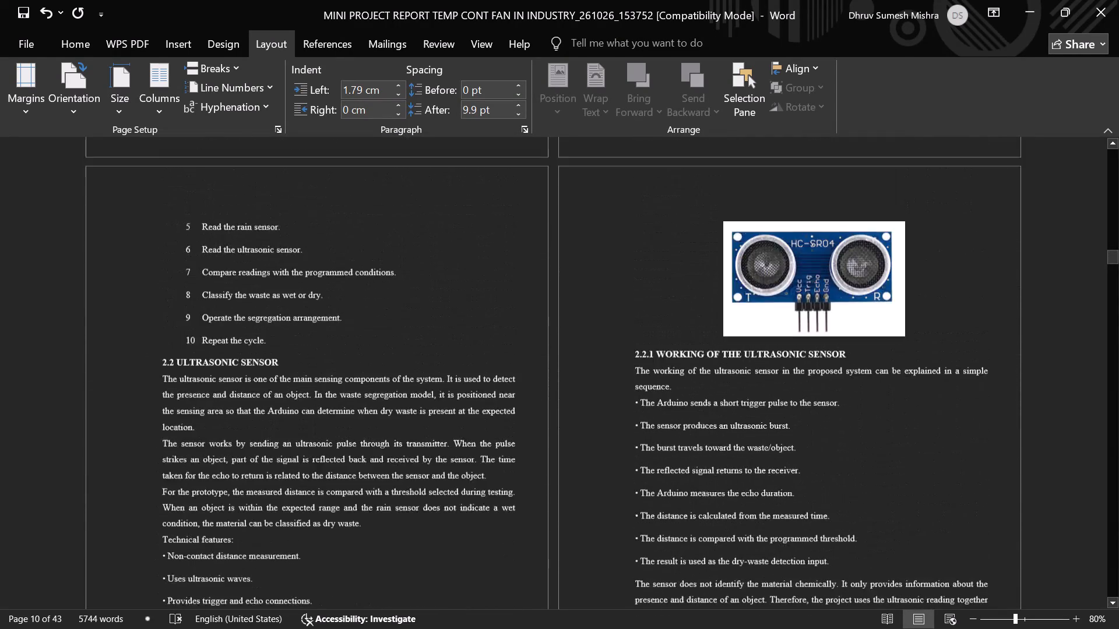
scroll(664, 466, "down", 6)
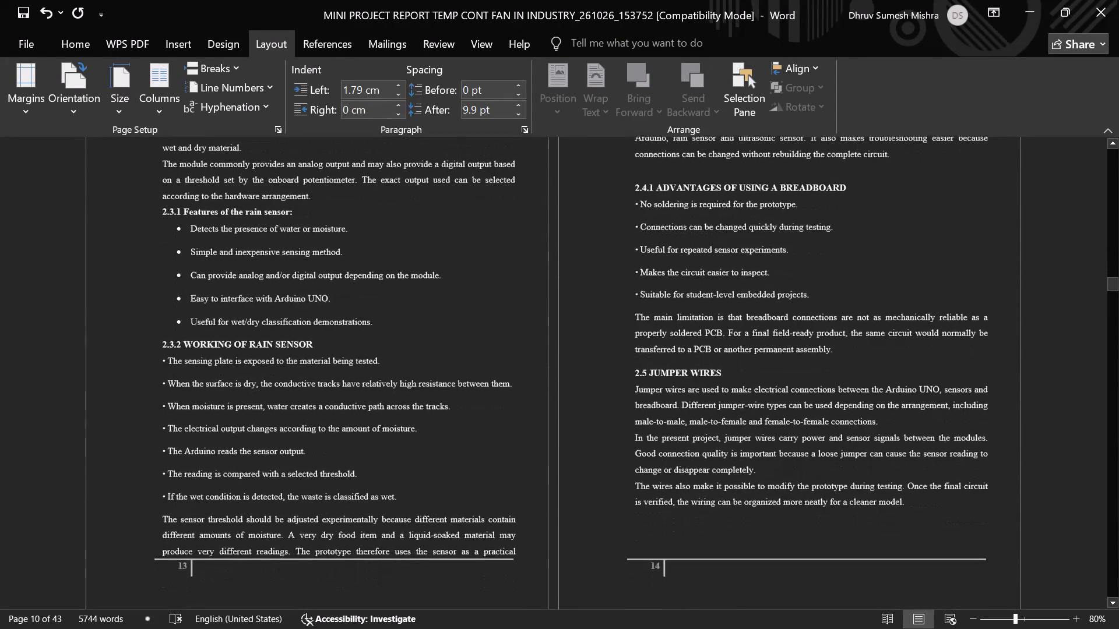
scroll(664, 466, "down", 5)
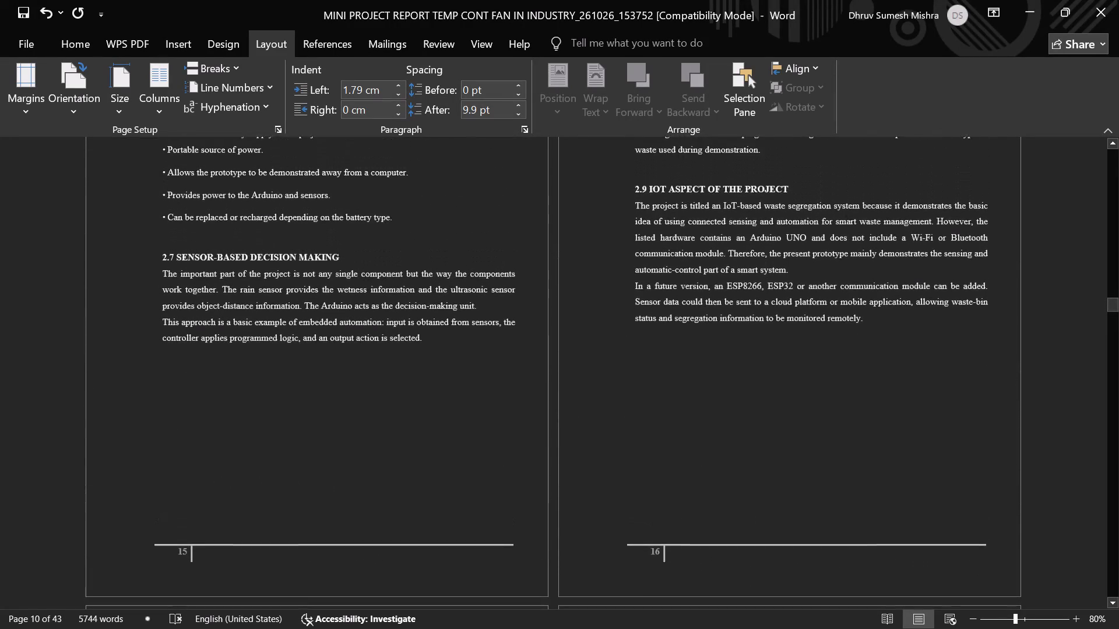
scroll(664, 466, "up", 1)
scroll(445, 500, "down", 1)
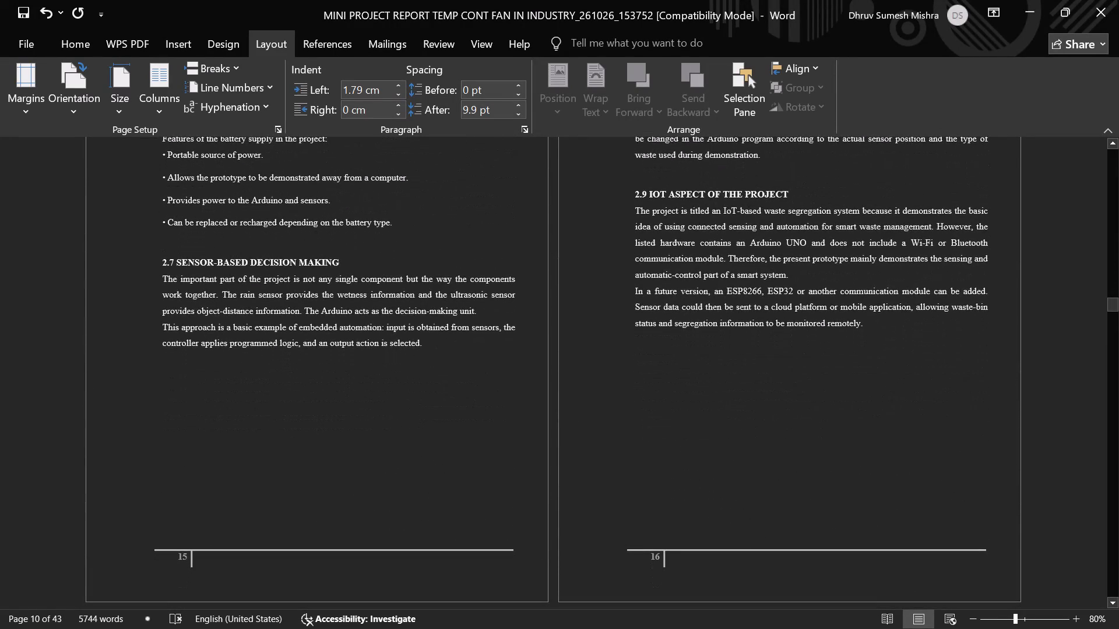
Delete the empty line above the 2.8 Embedded Control Logic heading at the start of its page.
left_click(427, 348)
left_click_drag(427, 348, 433, 397)
left_click_drag(433, 397, 423, 538)
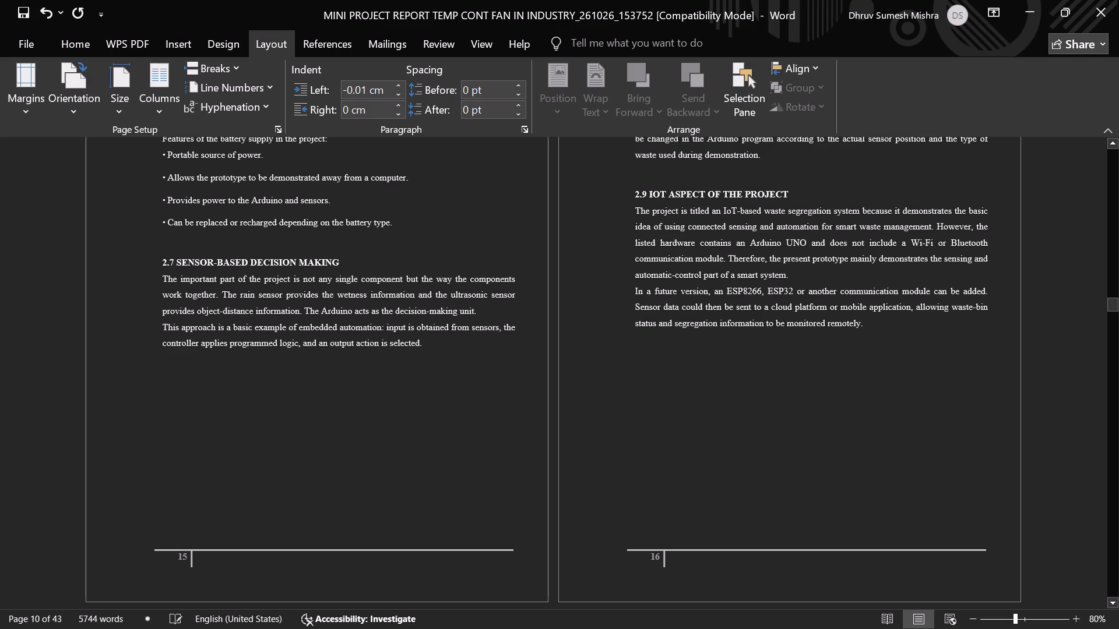
left_click_drag(423, 538, 530, 561)
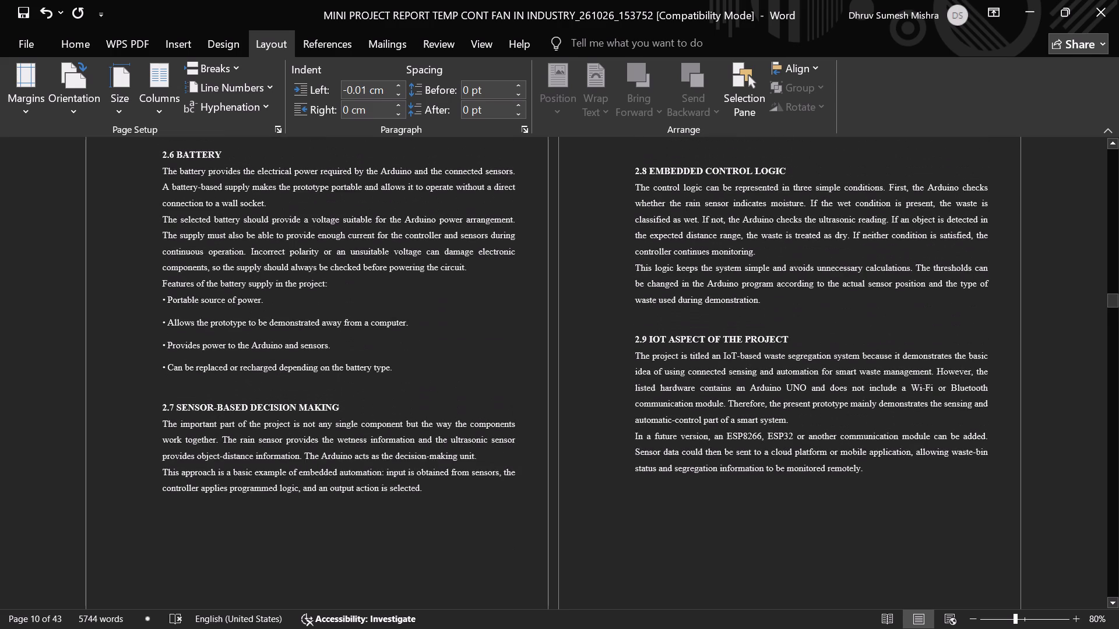
scroll(672, 458, "up", 1)
scroll(459, 381, "up", 5, "ctrl")
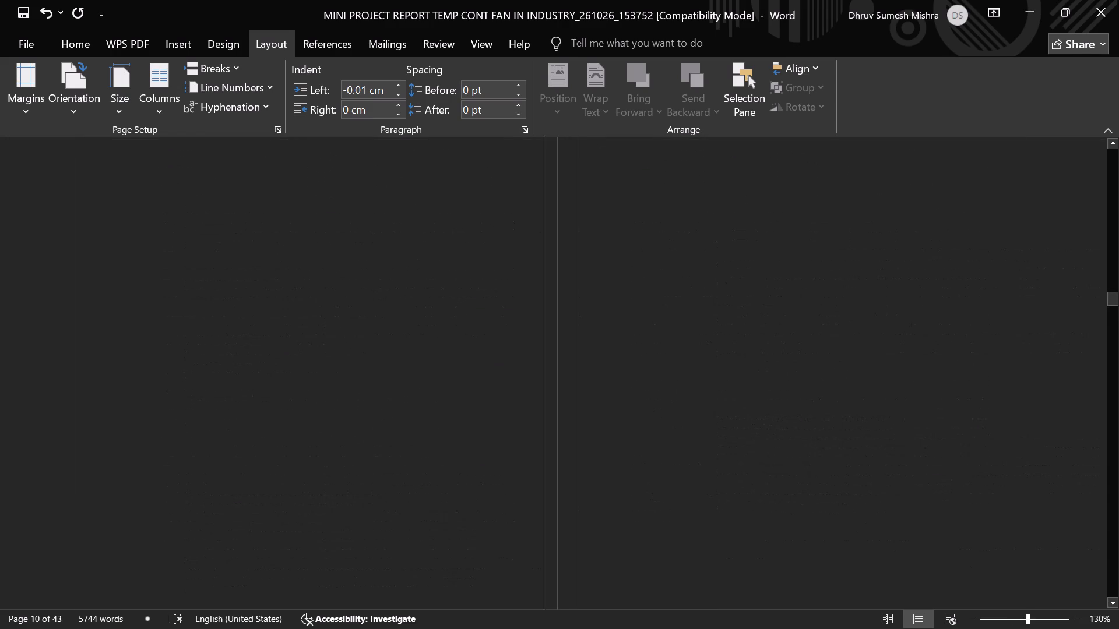
scroll(474, 374, "down", 3, "ctrl")
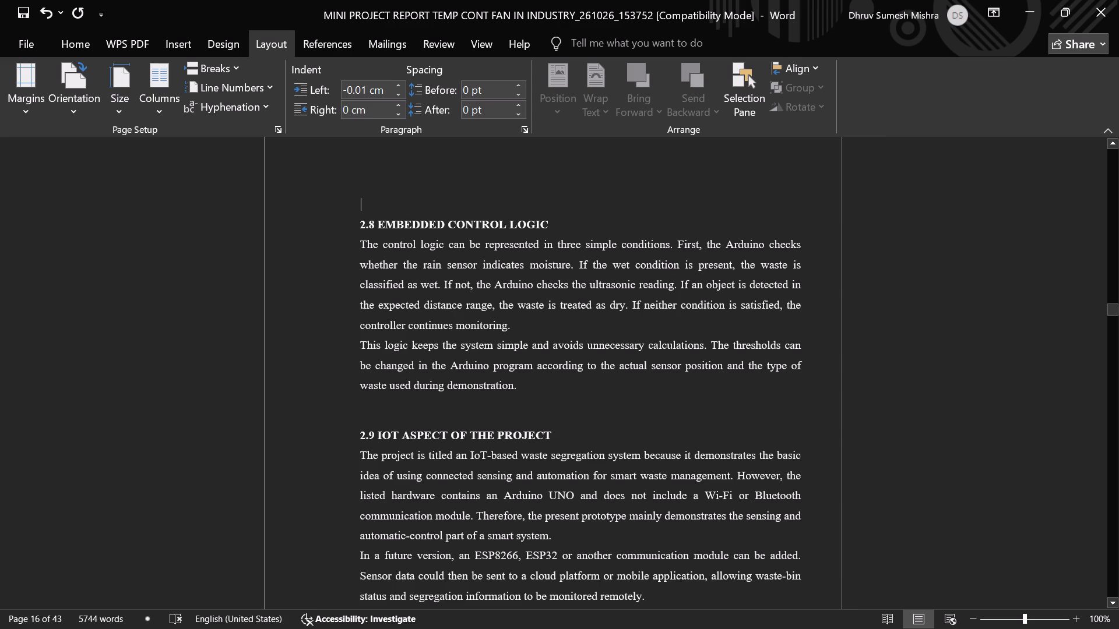
scroll(559, 333, "up", 4)
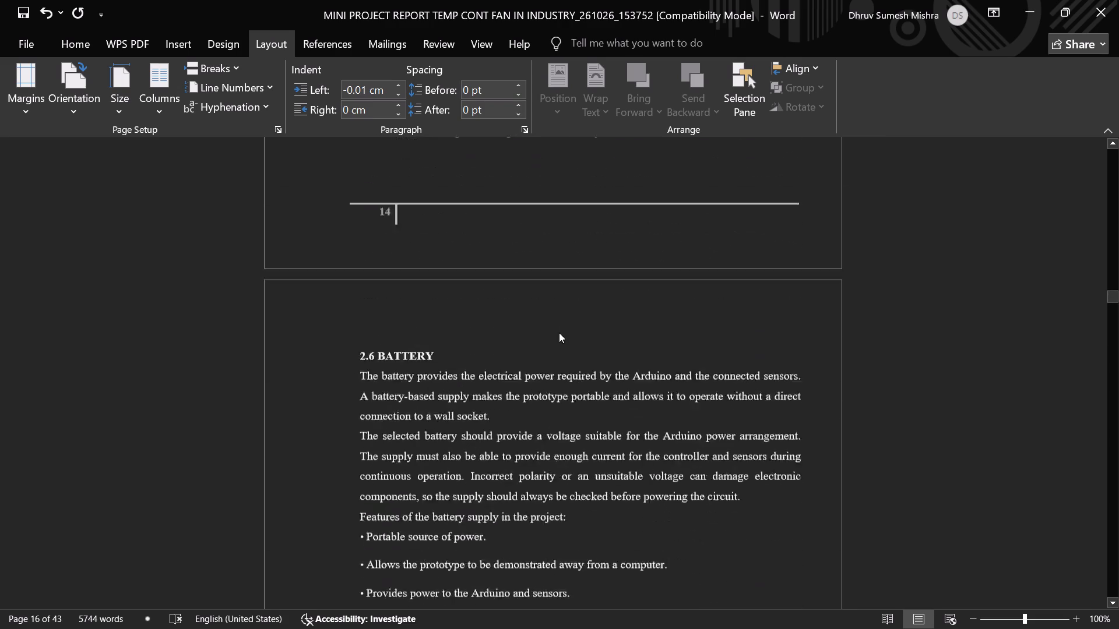
scroll(559, 333, "up", 1)
scroll(559, 333, "down", 3)
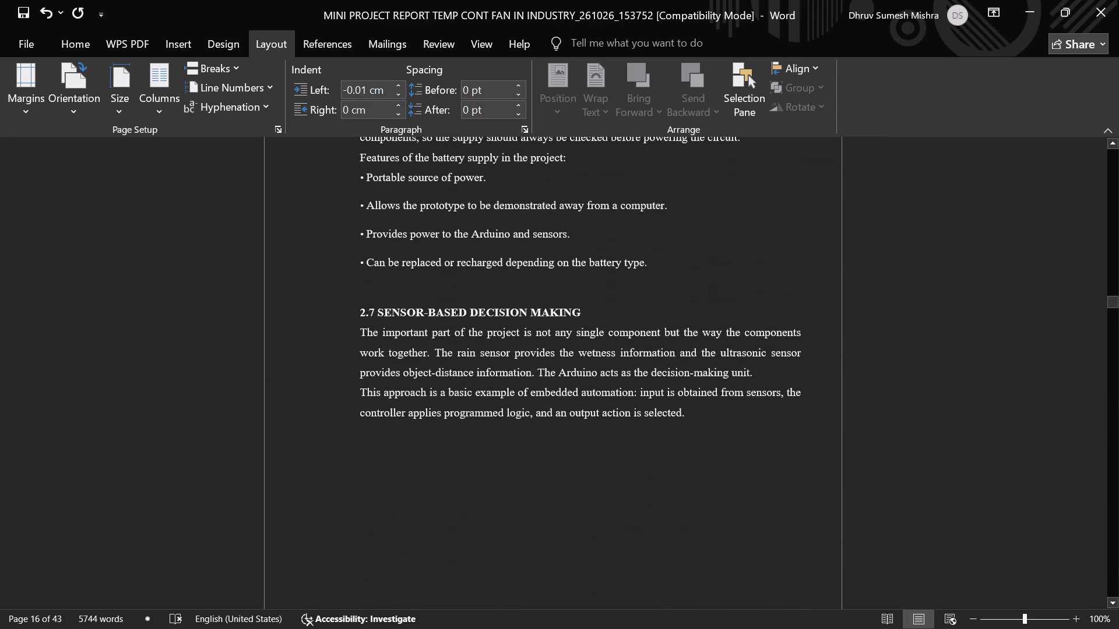
left_click(685, 411)
left_click_drag(685, 411, 701, 511)
left_click_drag(701, 511, 392, 441)
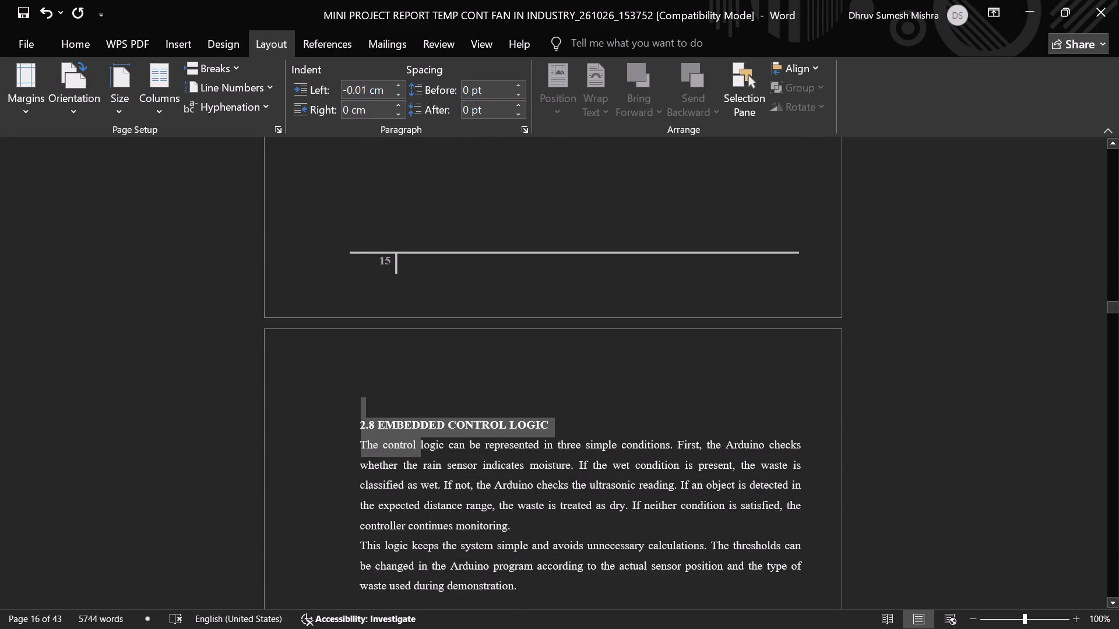
left_click_drag(392, 441, 364, 412)
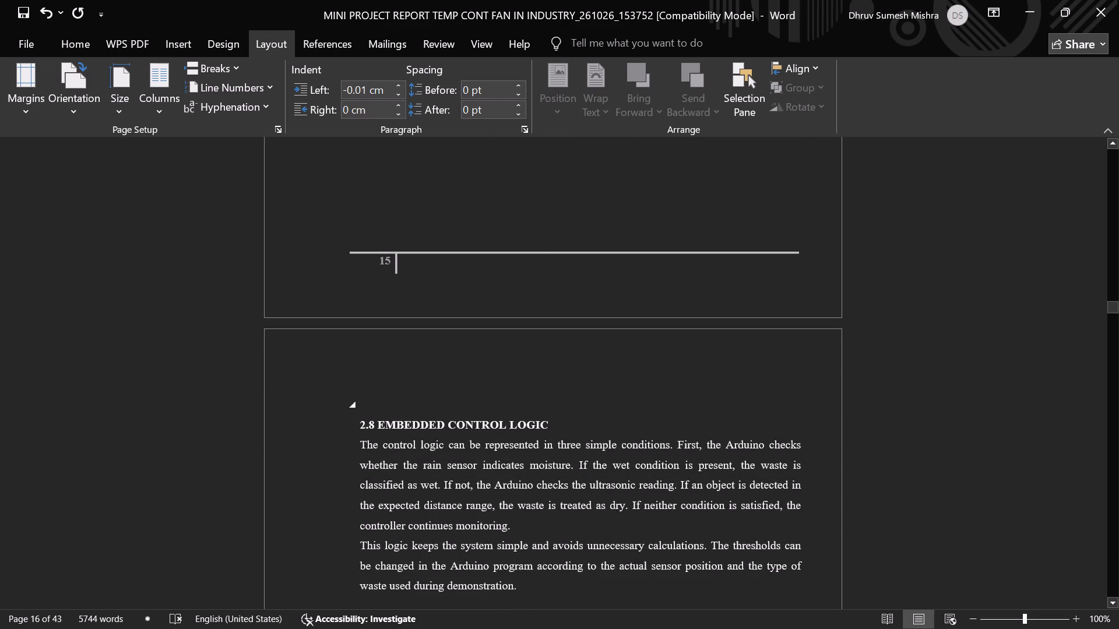
left_click_drag(364, 412, 367, 409)
key("BackSpace")
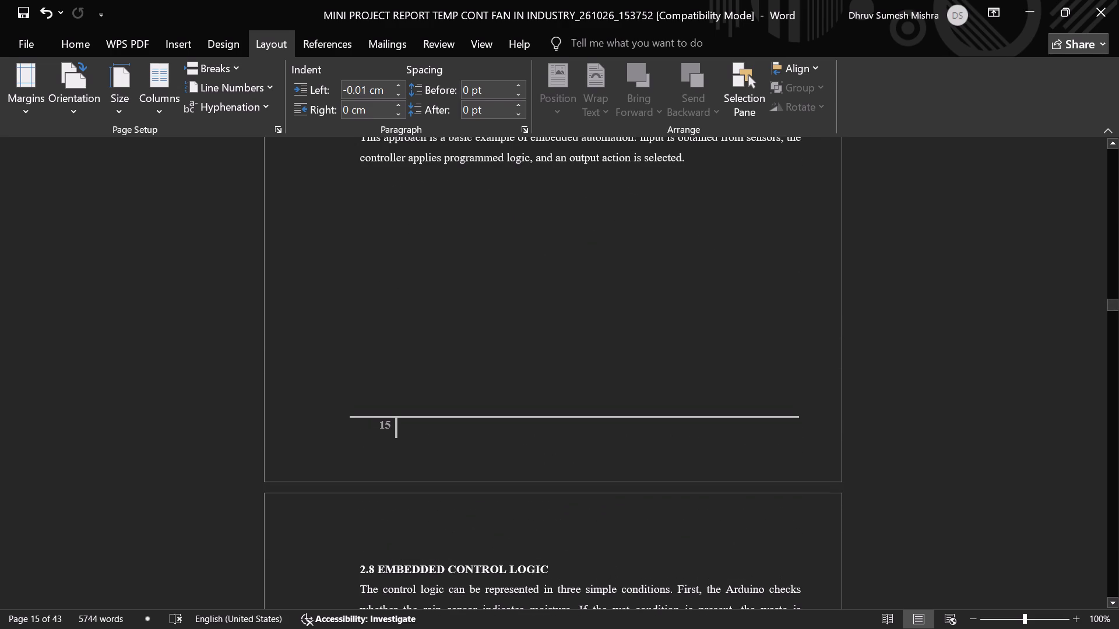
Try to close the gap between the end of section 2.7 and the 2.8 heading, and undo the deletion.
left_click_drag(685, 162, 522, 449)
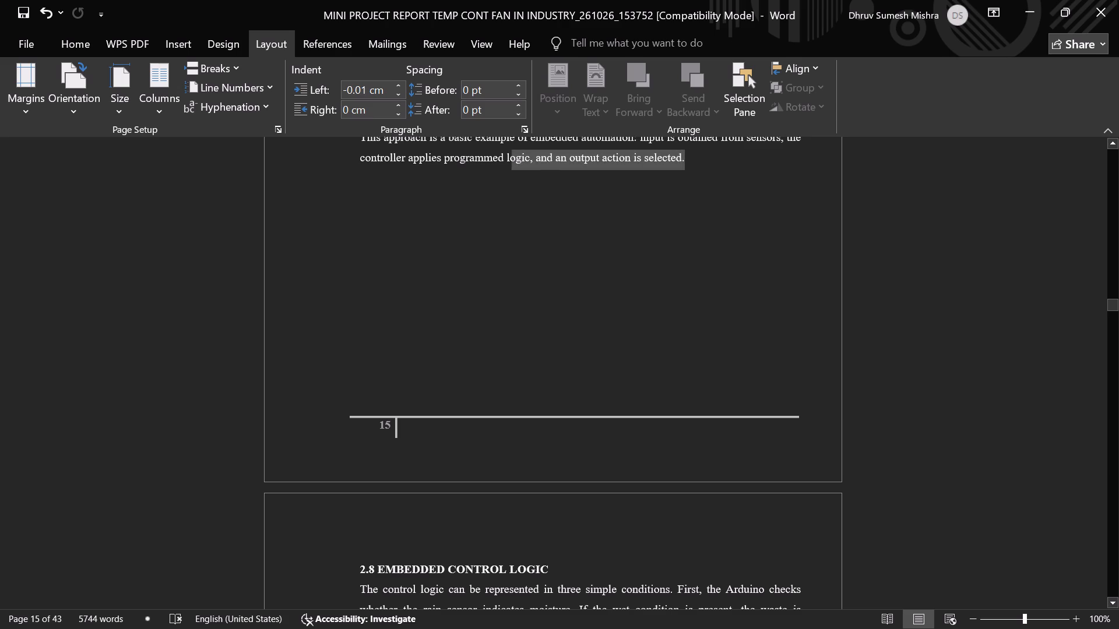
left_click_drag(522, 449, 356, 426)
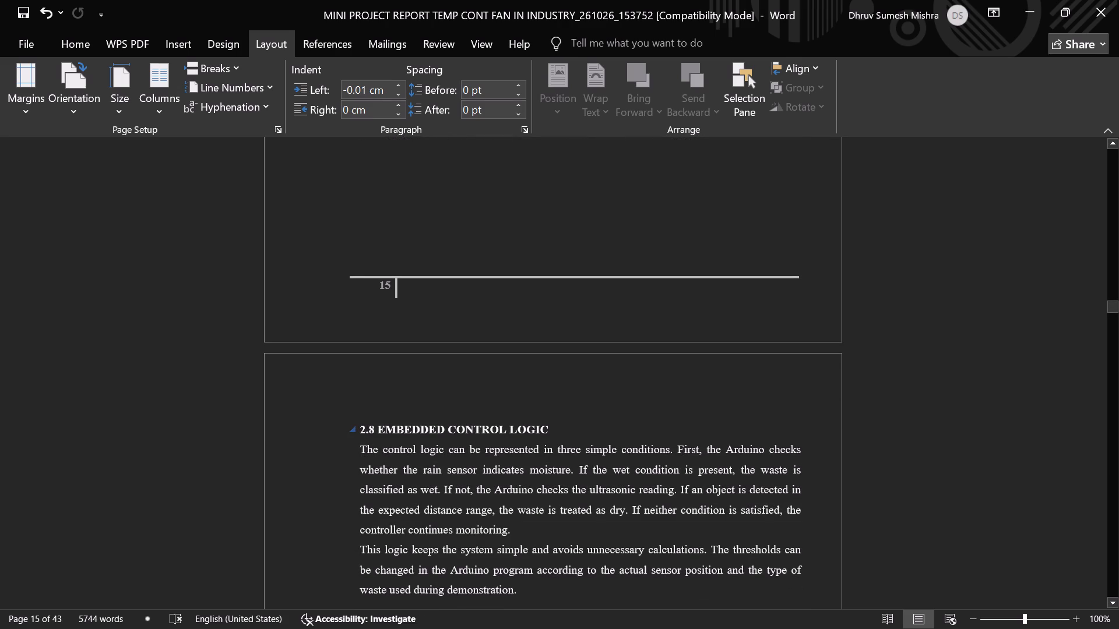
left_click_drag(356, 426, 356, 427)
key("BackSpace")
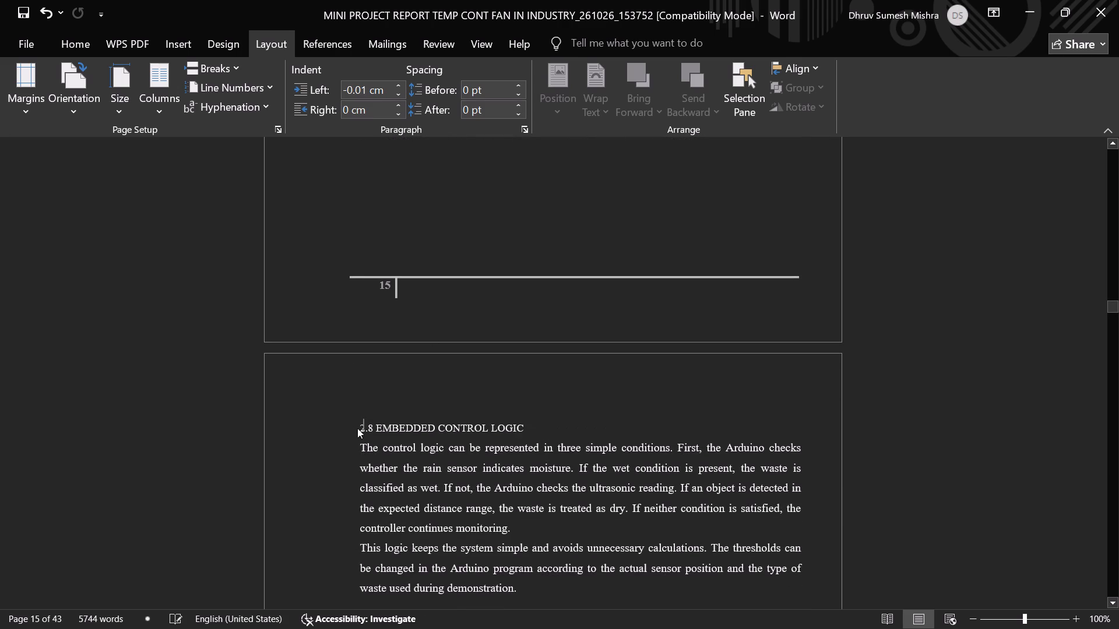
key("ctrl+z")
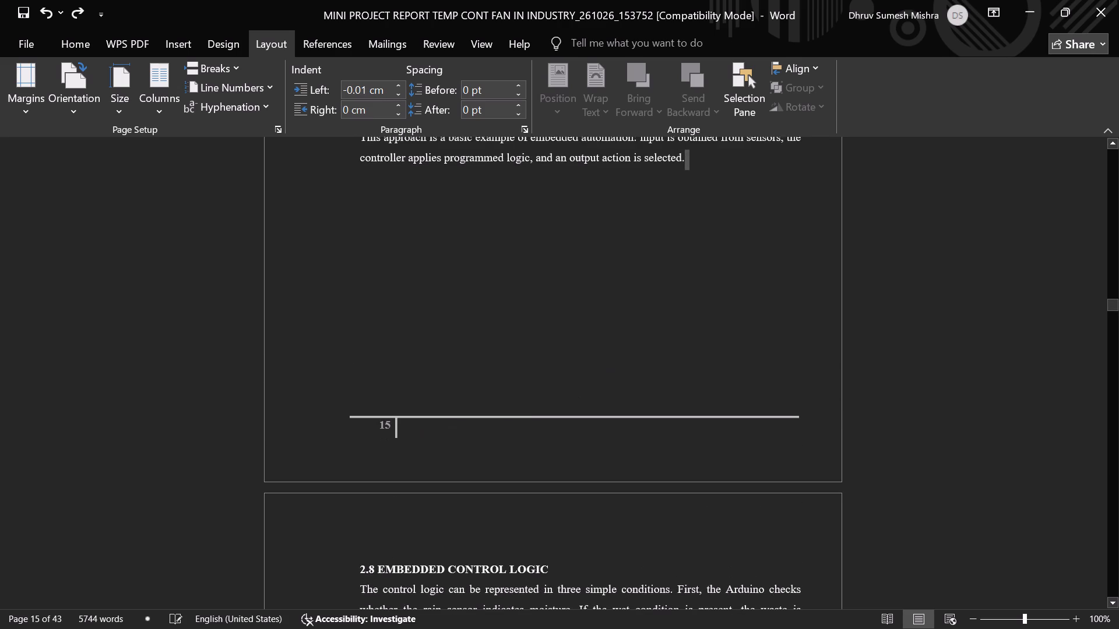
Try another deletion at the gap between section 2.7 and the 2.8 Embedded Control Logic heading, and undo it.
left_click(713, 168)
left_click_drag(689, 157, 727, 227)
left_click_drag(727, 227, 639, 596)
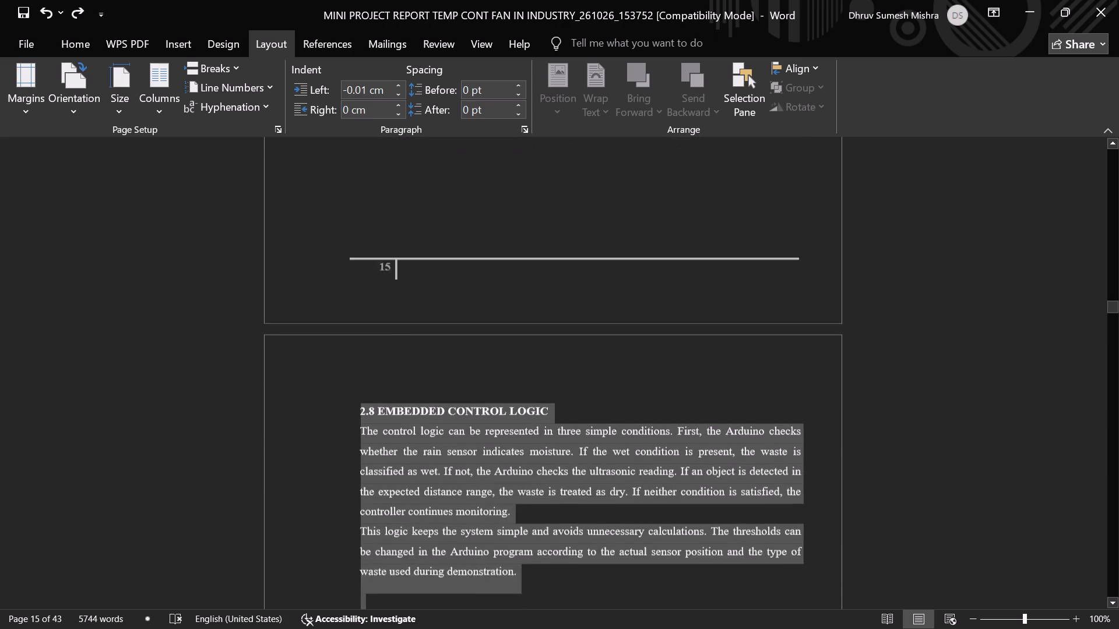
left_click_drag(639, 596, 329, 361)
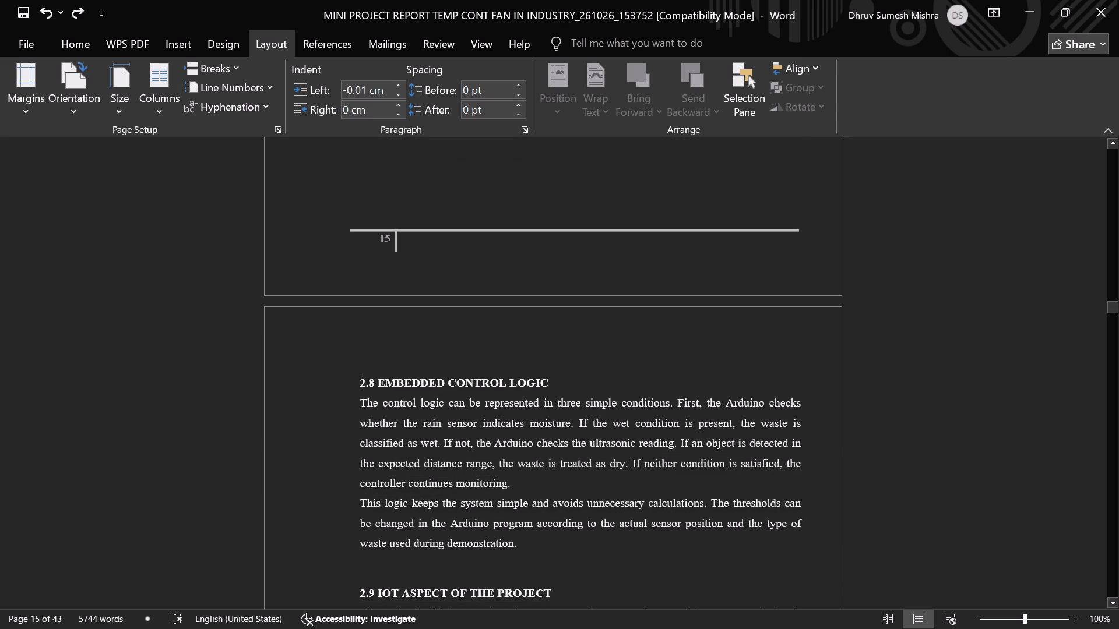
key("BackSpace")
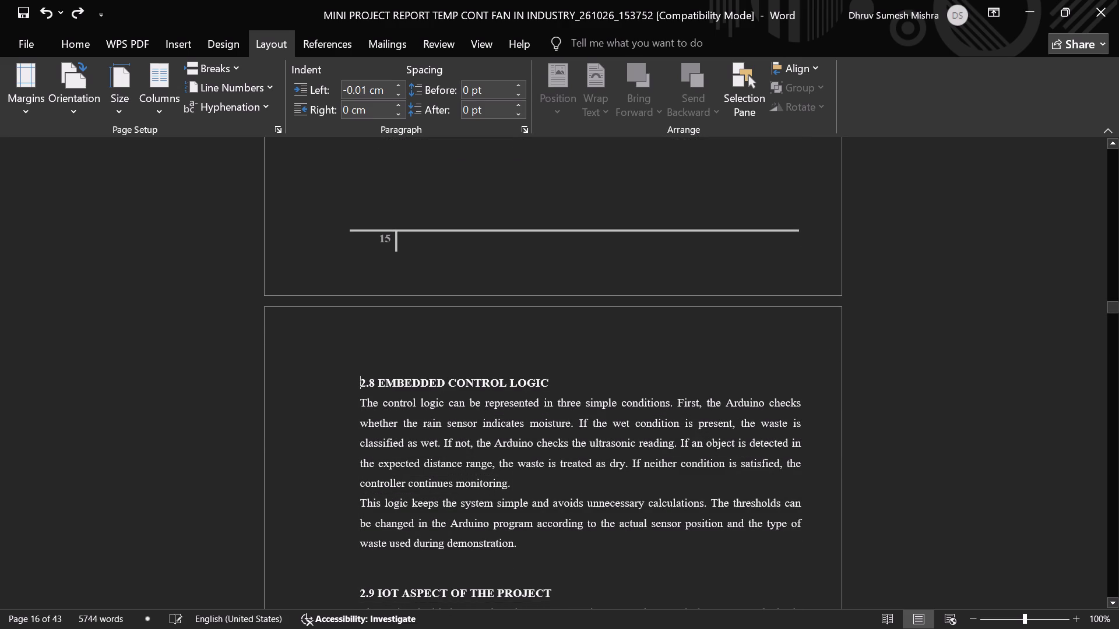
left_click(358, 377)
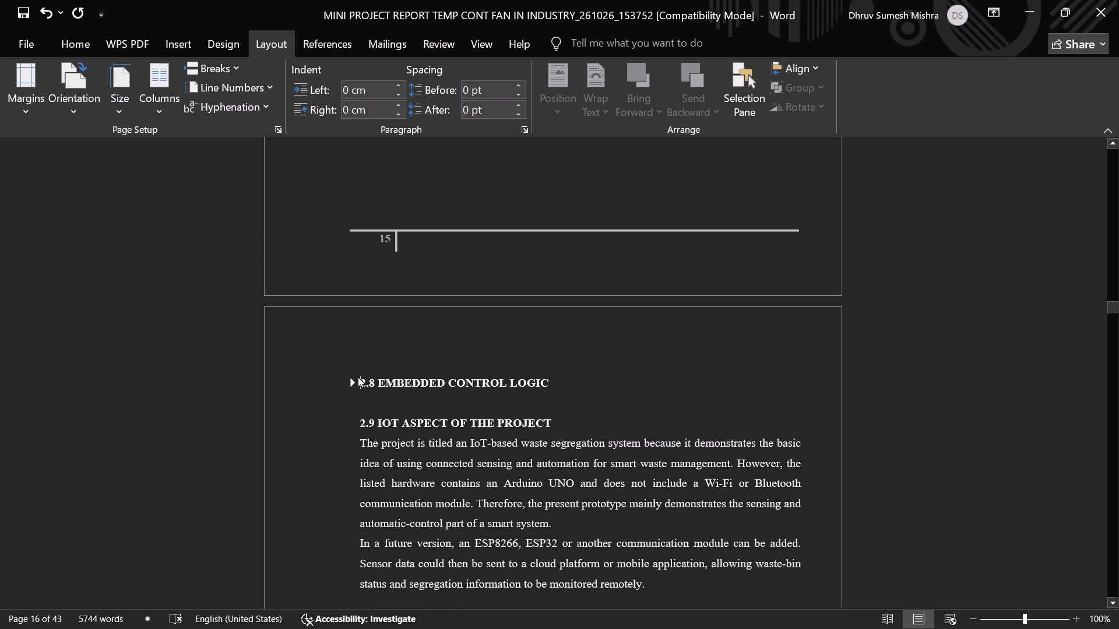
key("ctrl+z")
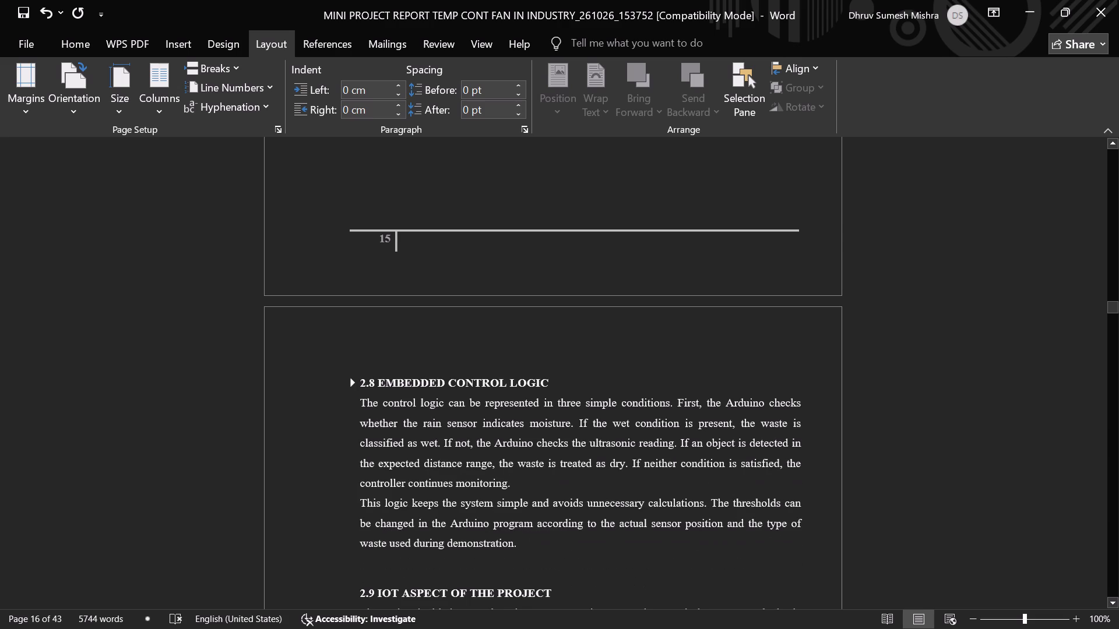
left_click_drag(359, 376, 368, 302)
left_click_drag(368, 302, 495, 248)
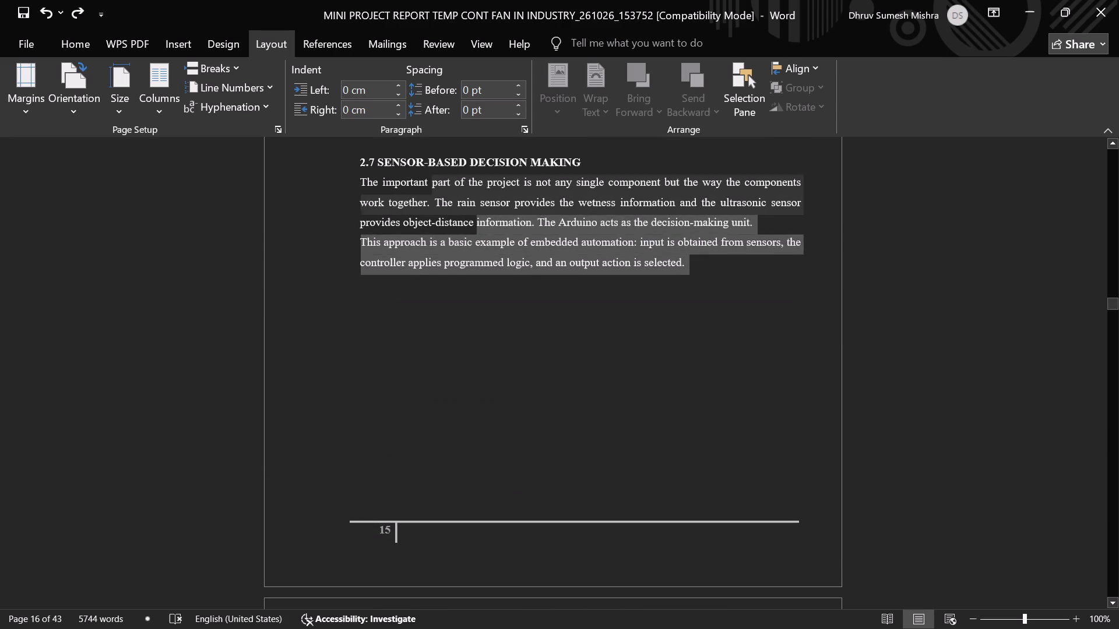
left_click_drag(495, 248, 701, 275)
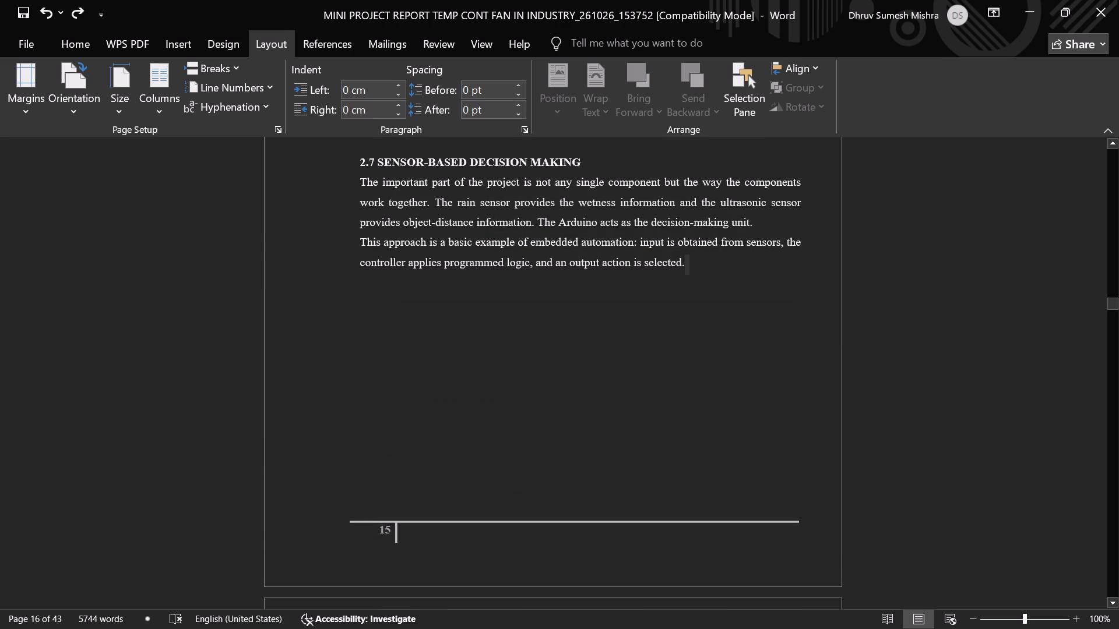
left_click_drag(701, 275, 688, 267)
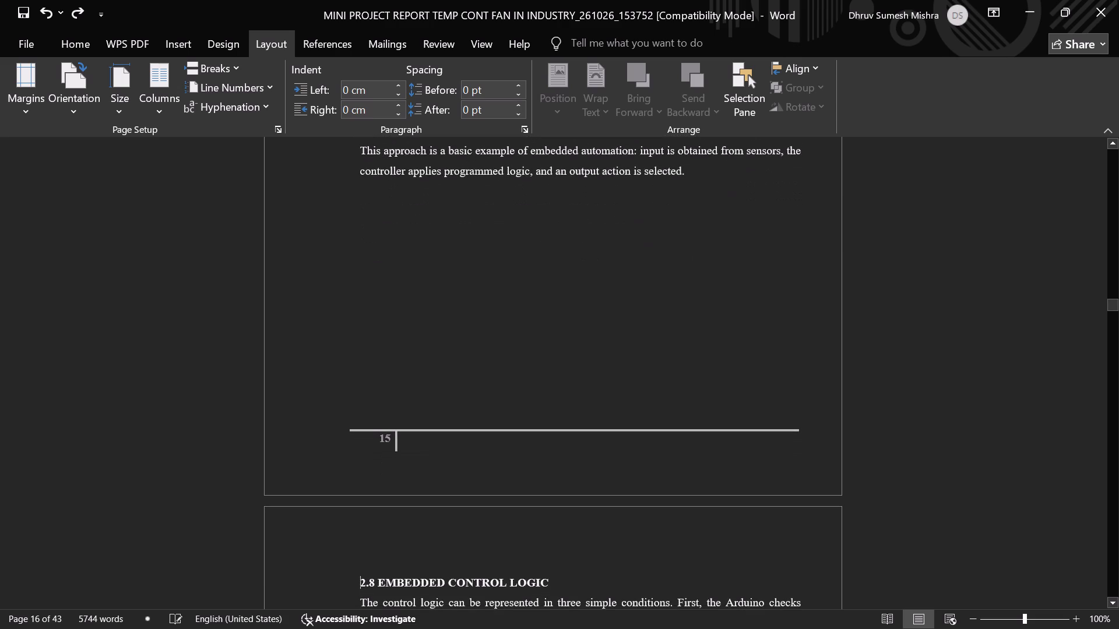
Examine the page layout and blank space of sections 2.6 Battery through 2.9 IoT Aspect of the Project.
scroll(551, 333, "down", 2)
scroll(551, 333, "up", 1)
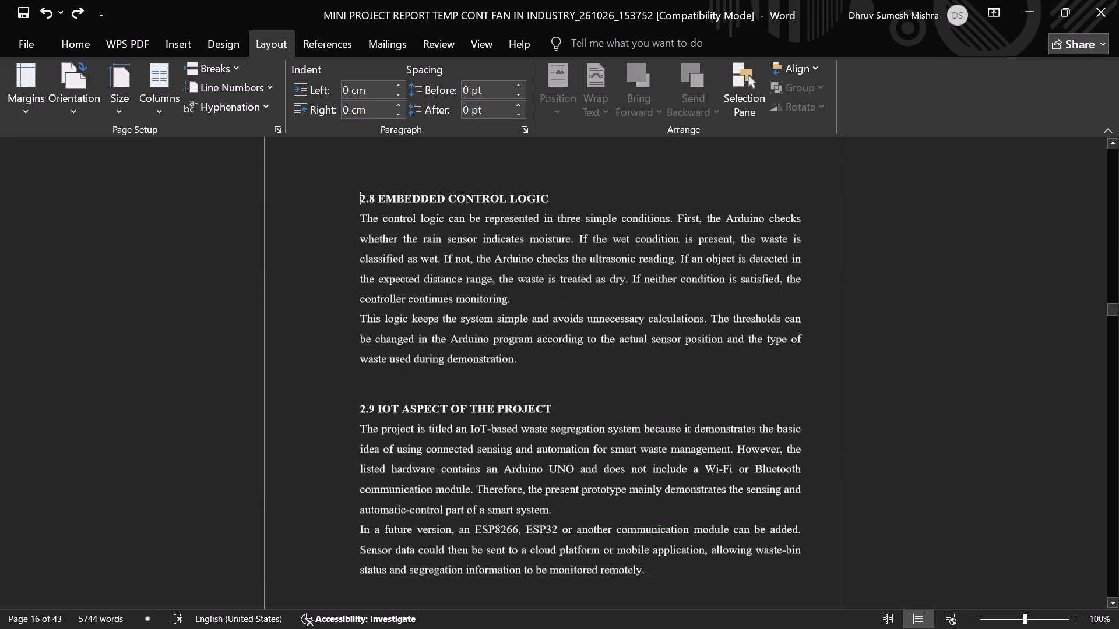
scroll(551, 333, "up", 5)
scroll(551, 333, "down", 3)
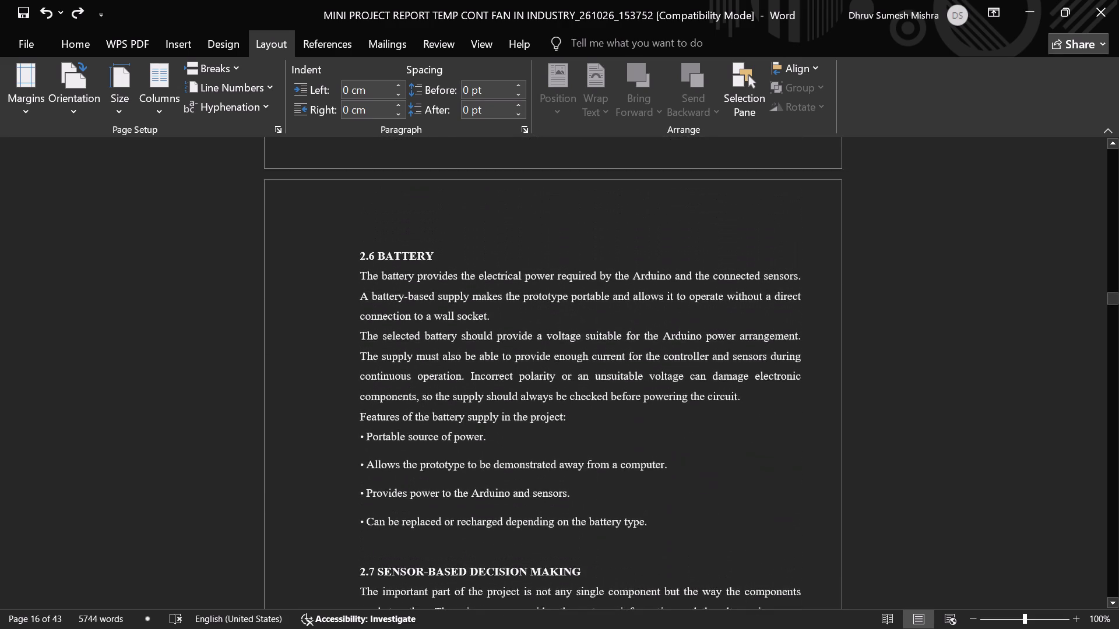
scroll(551, 333, "down", 4)
scroll(551, 333, "up", 1)
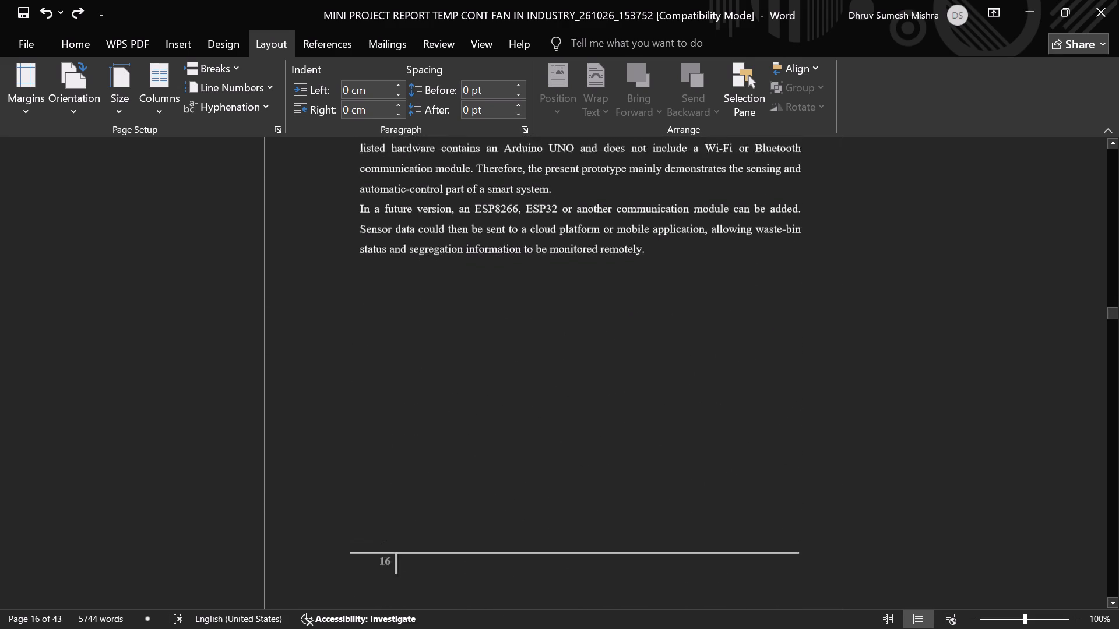
scroll(551, 333, "up", 1)
scroll(551, 333, "down", 3)
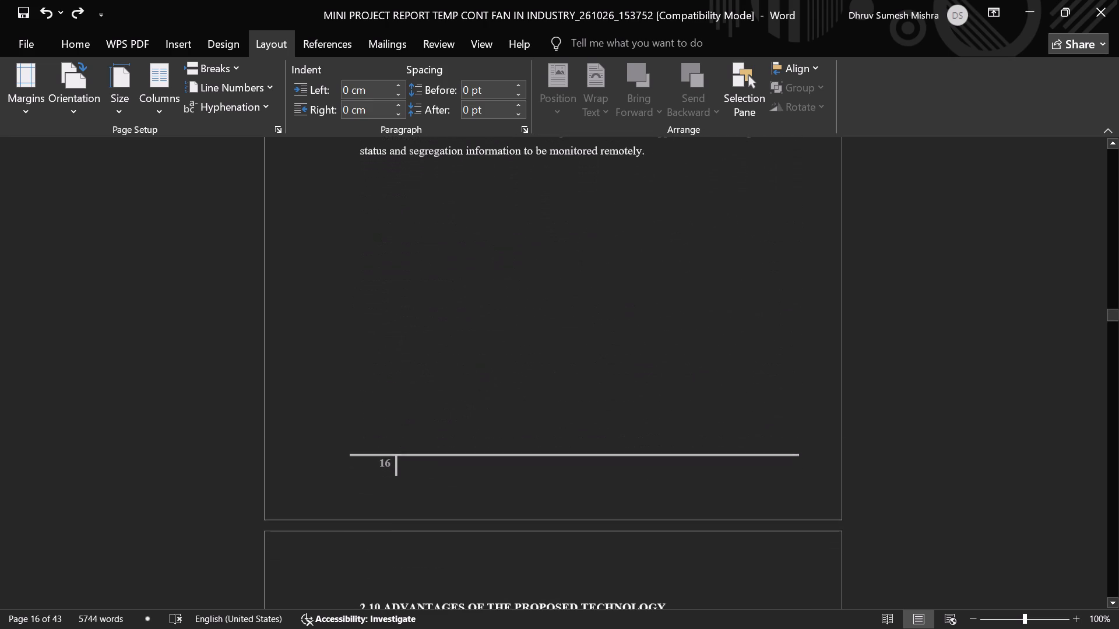
Examine the page endings and blank space of sections 2.9 through 2.12 Arduino UNO Pin Configuration.
scroll(551, 333, "down", 4)
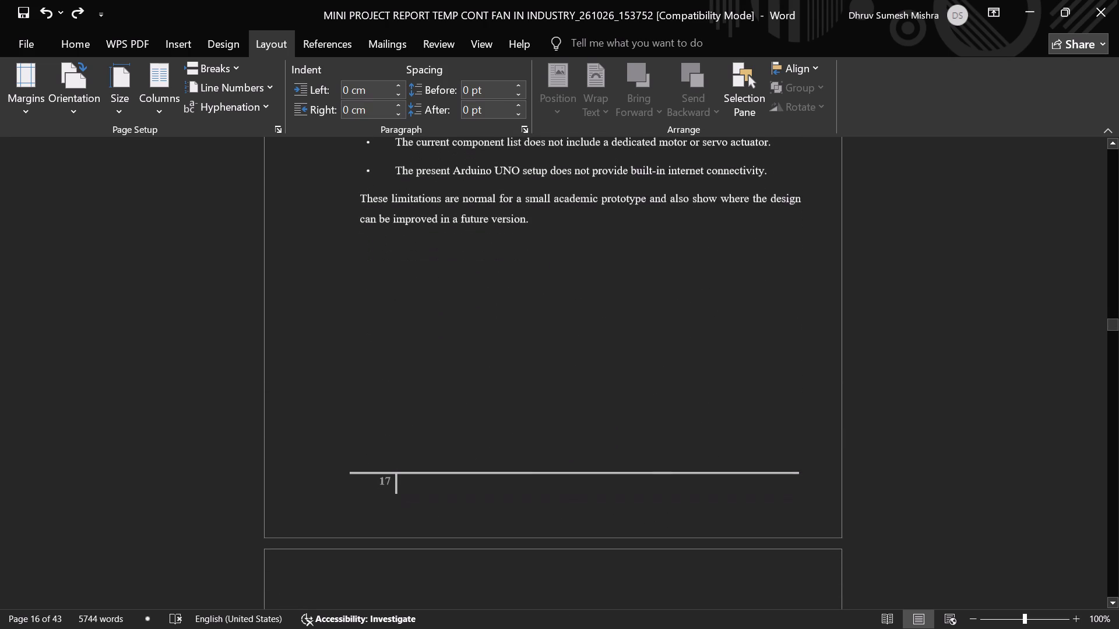
left_click(543, 218)
scroll(491, 317, "down", 1)
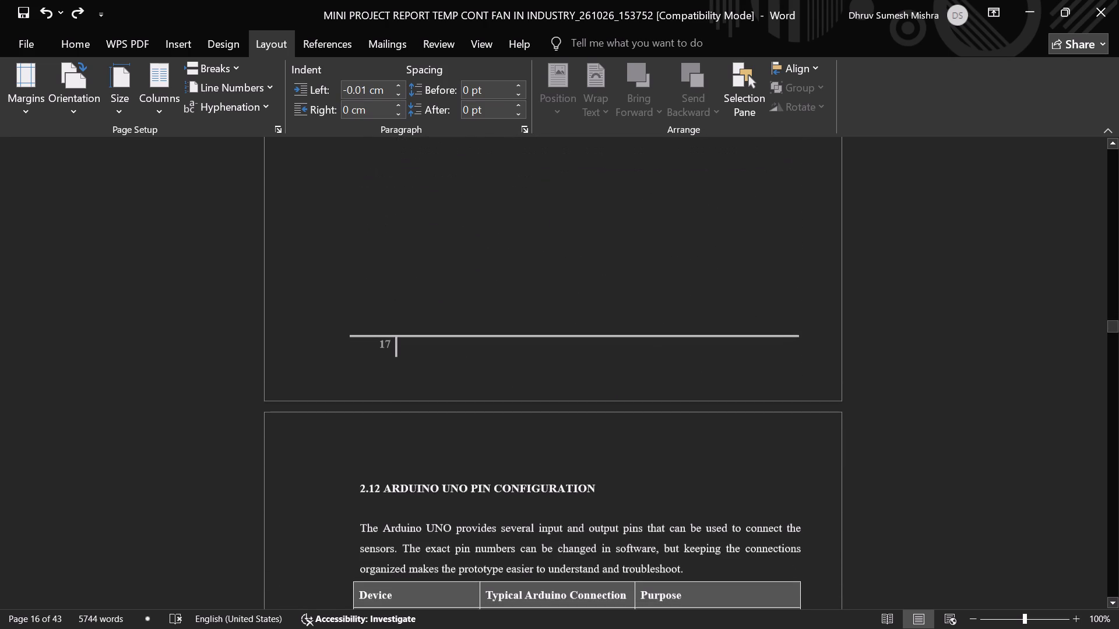
scroll(438, 397, "down", 5)
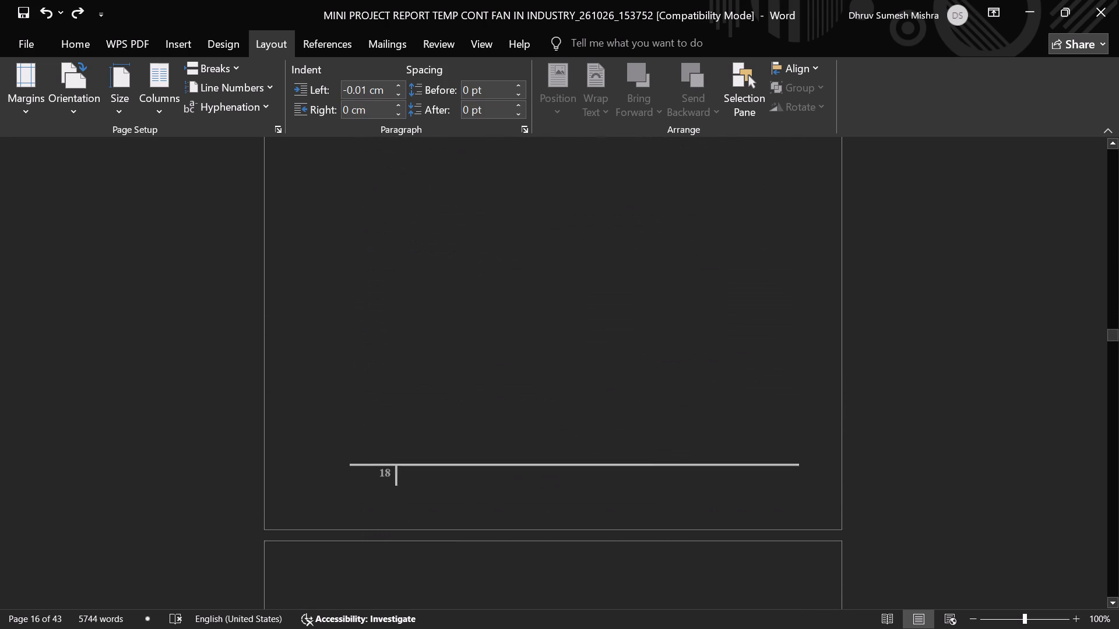
scroll(438, 397, "down", 2)
scroll(438, 397, "up", 4)
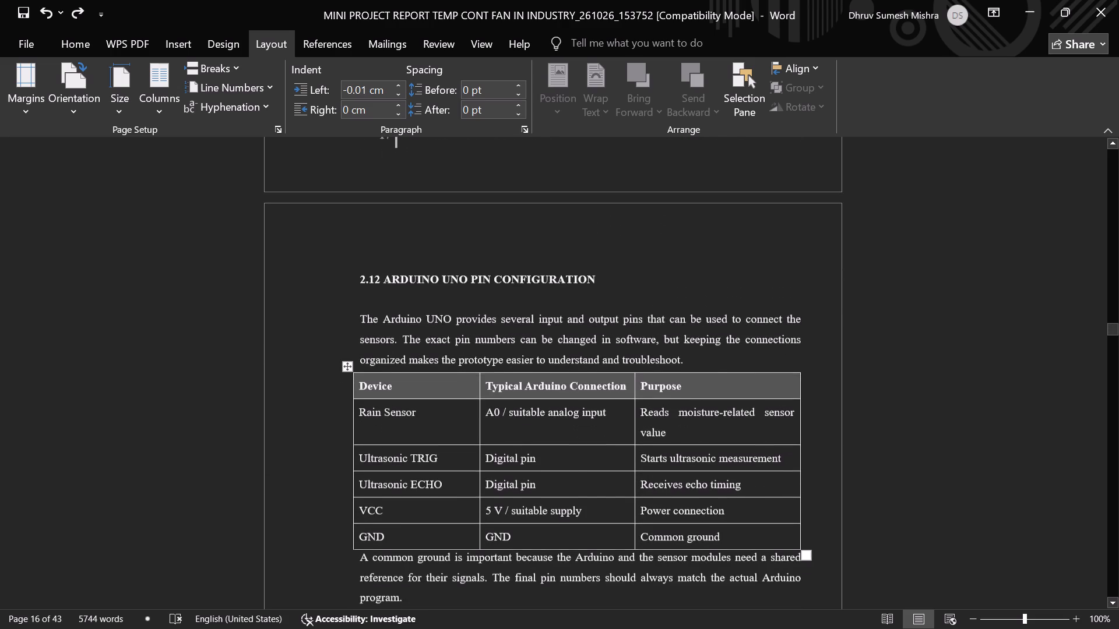
scroll(438, 397, "up", 1)
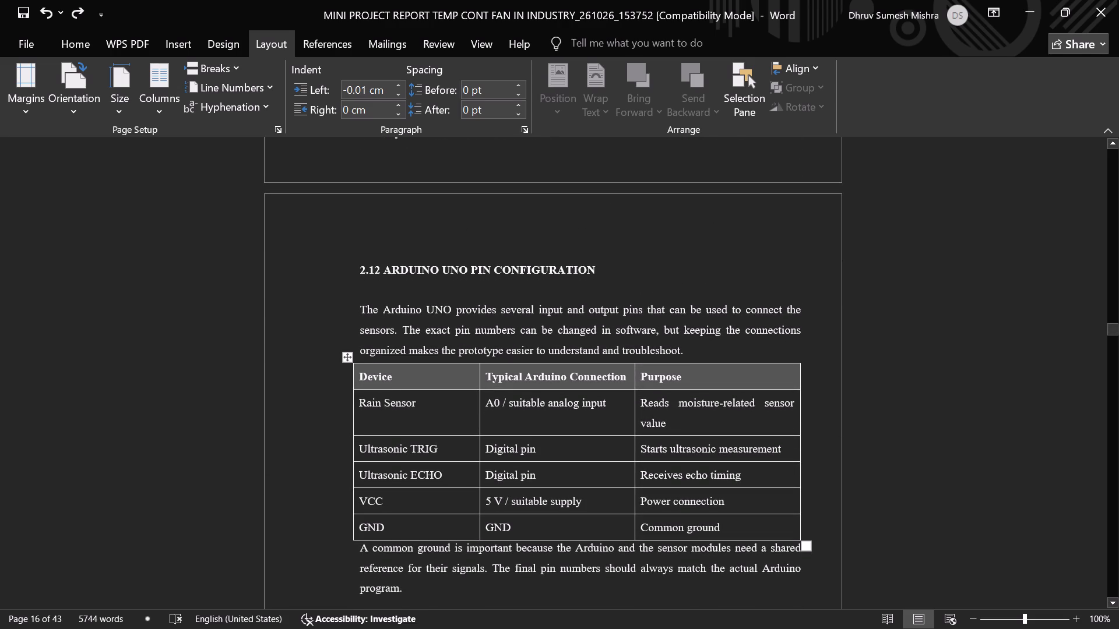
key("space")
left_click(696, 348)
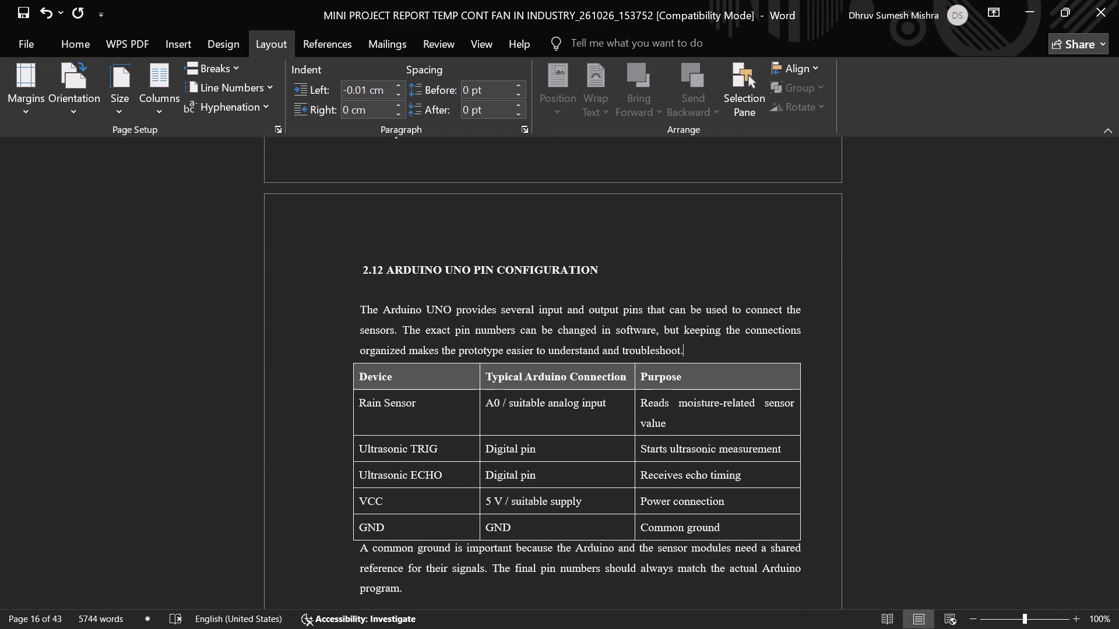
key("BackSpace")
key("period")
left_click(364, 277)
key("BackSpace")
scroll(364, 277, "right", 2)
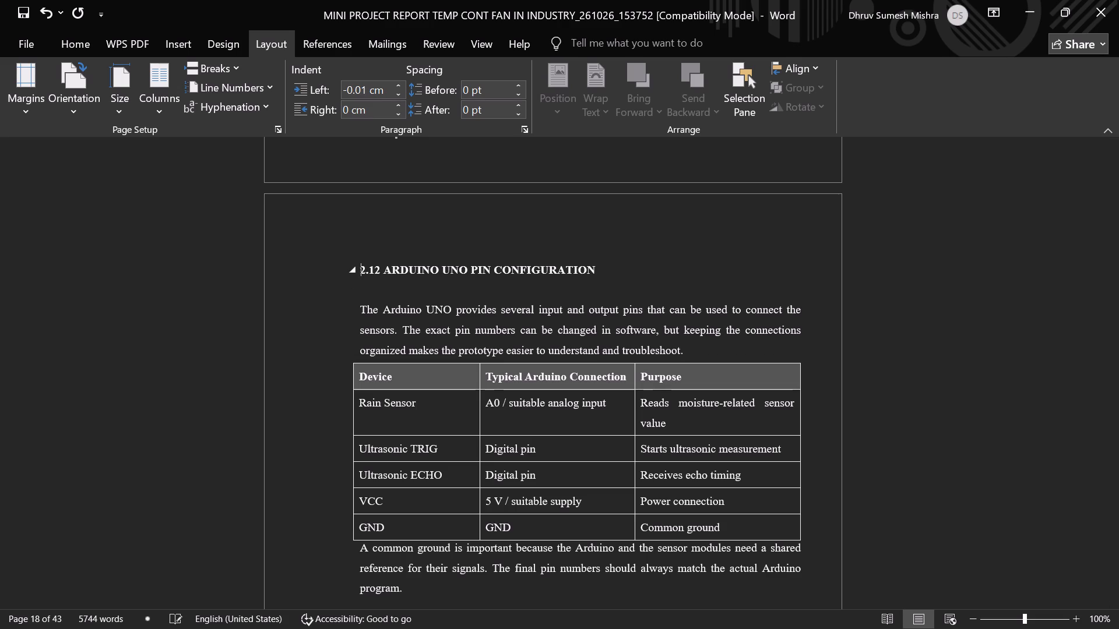
Insert an empty line between the introductory paragraph of section 2.12 and its Arduino pin table.
left_click(715, 349)
key("Return")
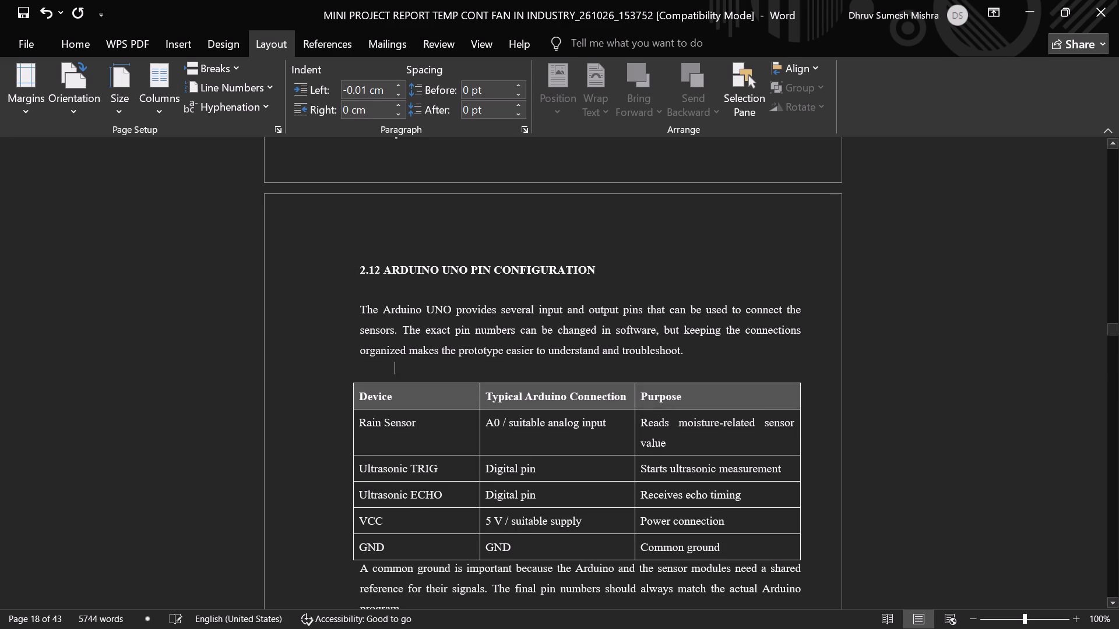
Insert an empty line between the section 2.12 pin table and the paragraph starting "A common ground is important".
scroll(715, 349, "down", 1)
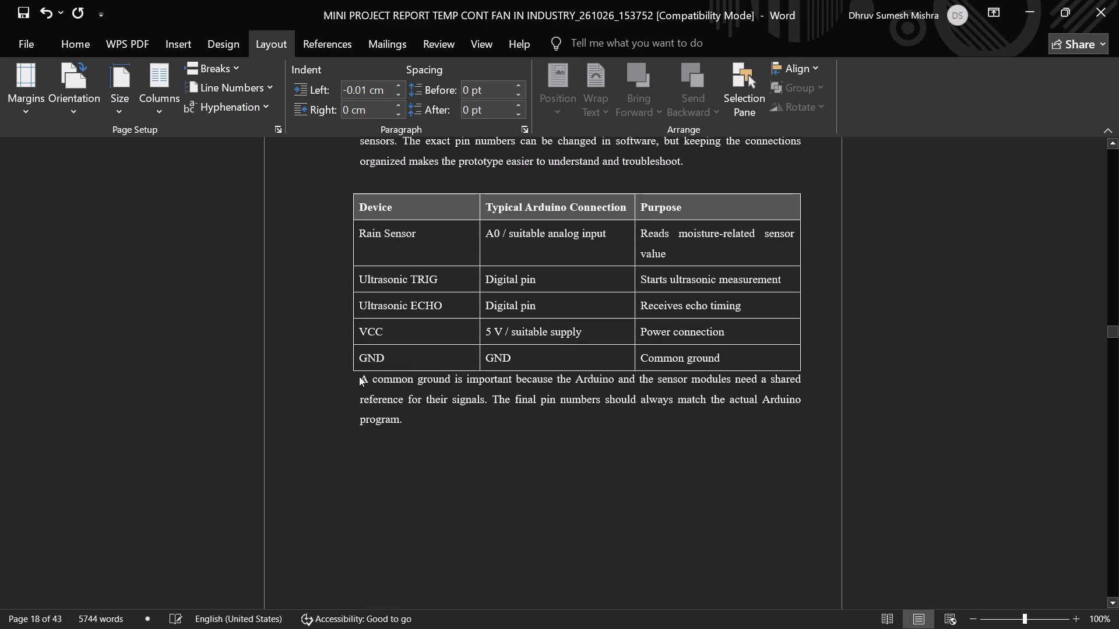
left_click(359, 376)
key("space")
key("BackSpace")
key("Return")
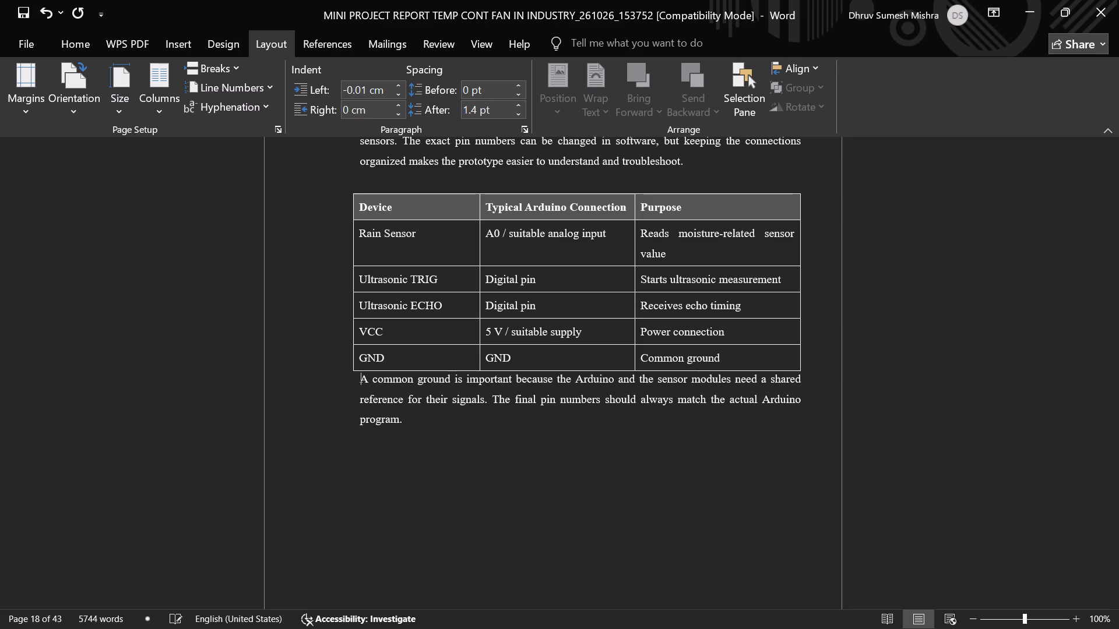
Insert an empty line above the 2.17 Why Two Sensors Are Used heading.
scroll(359, 376, "down", 5)
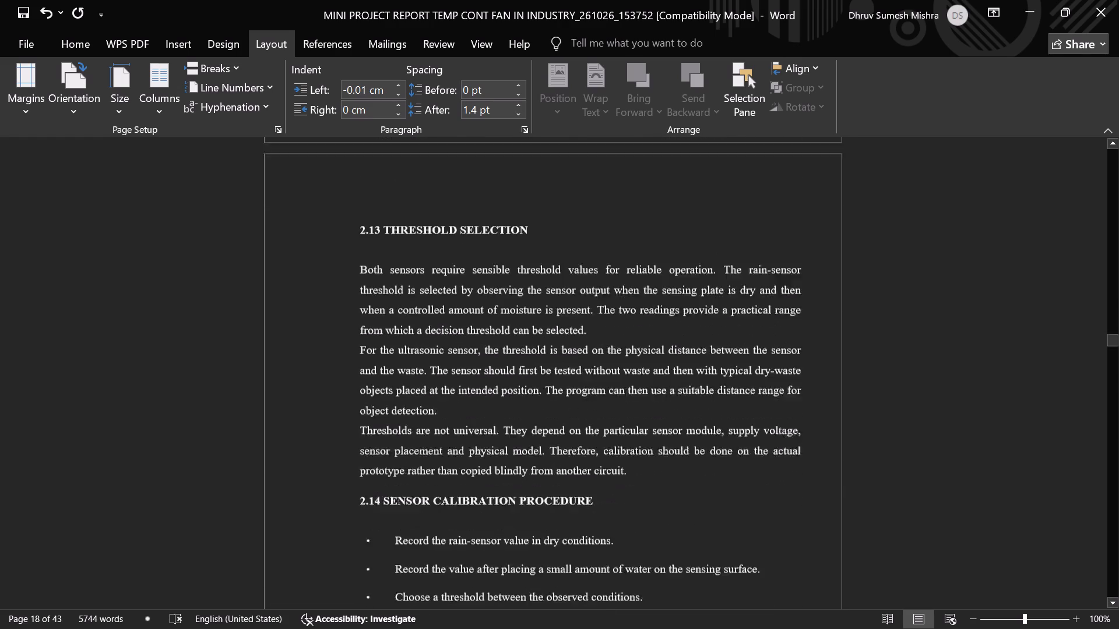
scroll(359, 376, "down", 6)
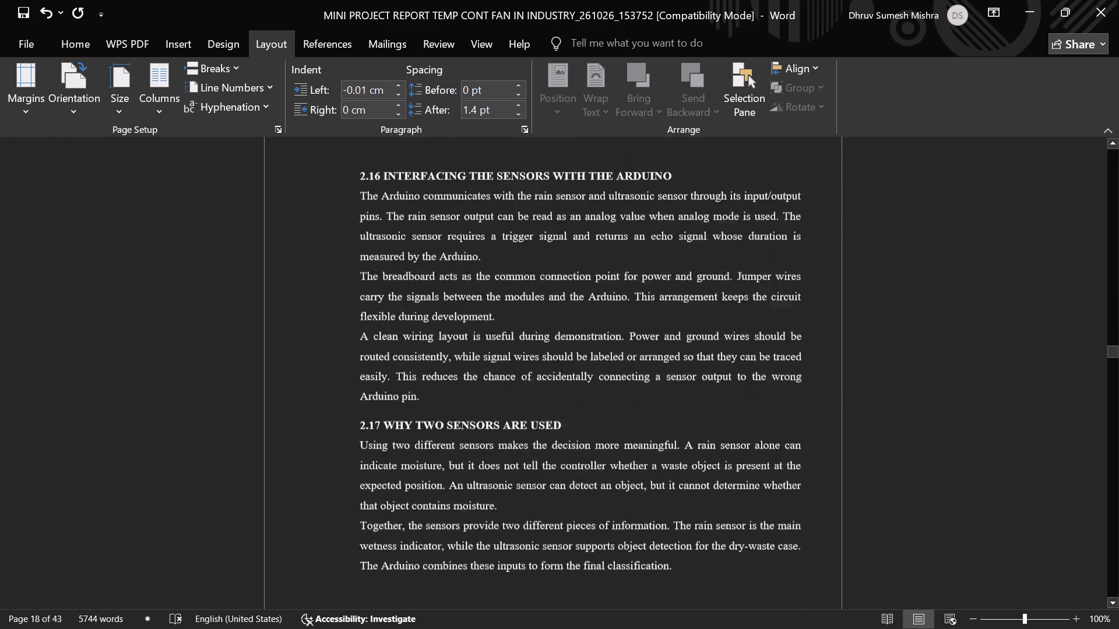
scroll(359, 376, "down", 2)
scroll(359, 376, "up", 1)
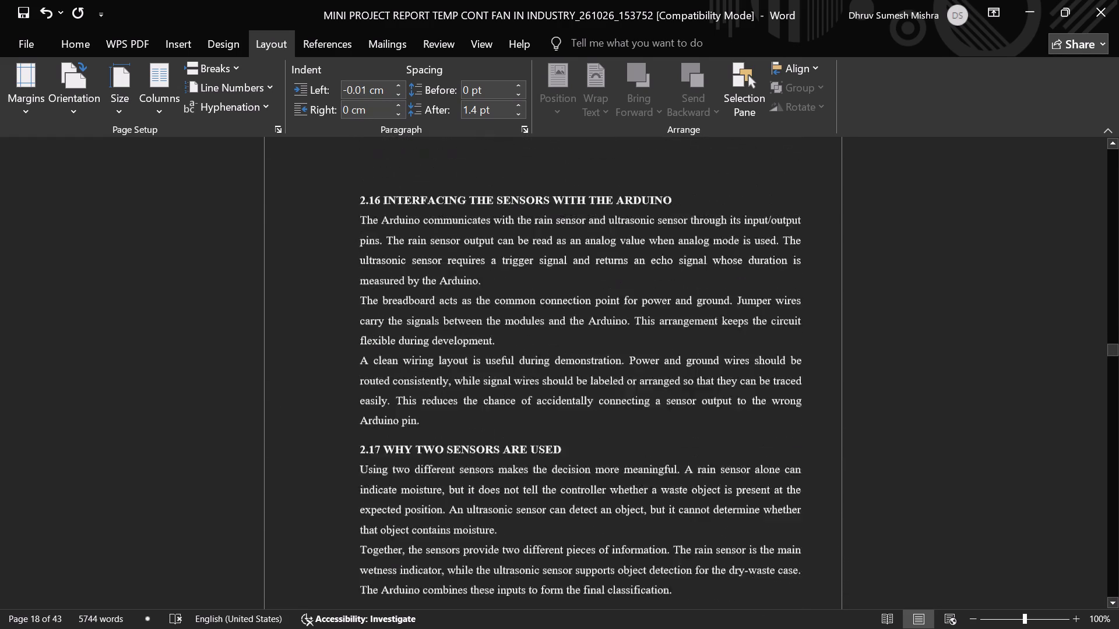
scroll(359, 376, "up", 1)
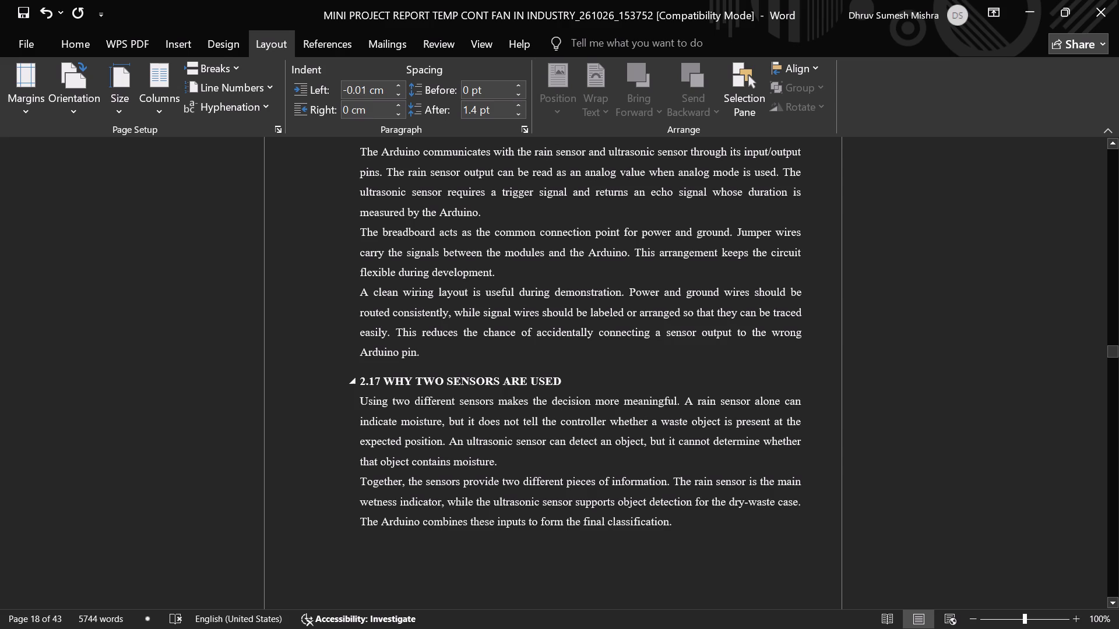
left_click(361, 388)
key("space")
key("BackSpace")
key("backslash")
key("Return")
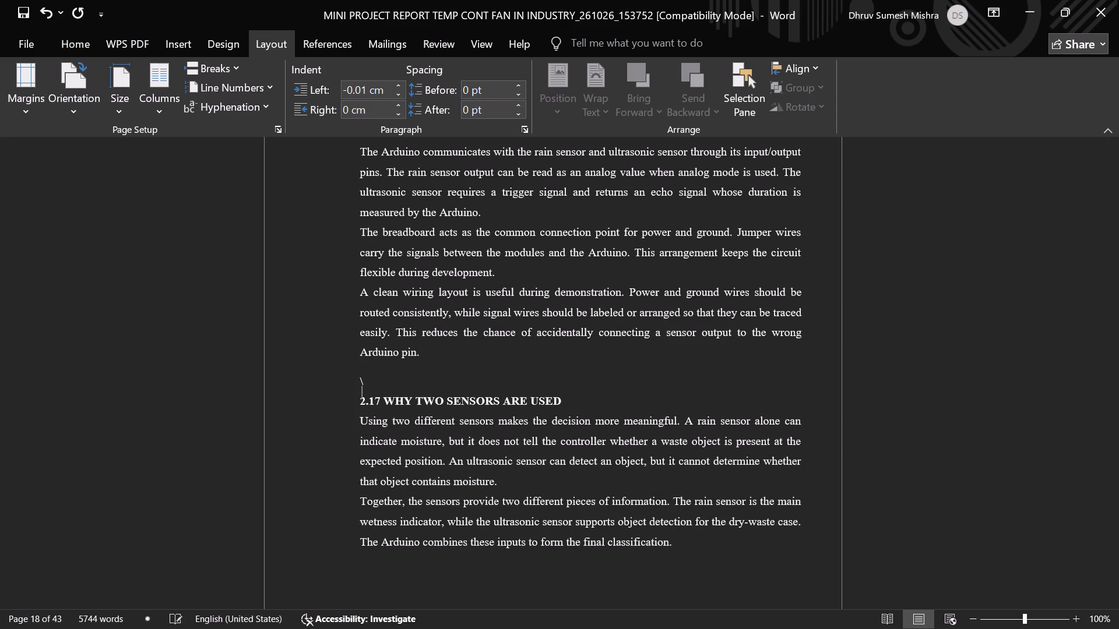
scroll(361, 388, "down", 1)
key("BackSpace")
key("BackSpace")
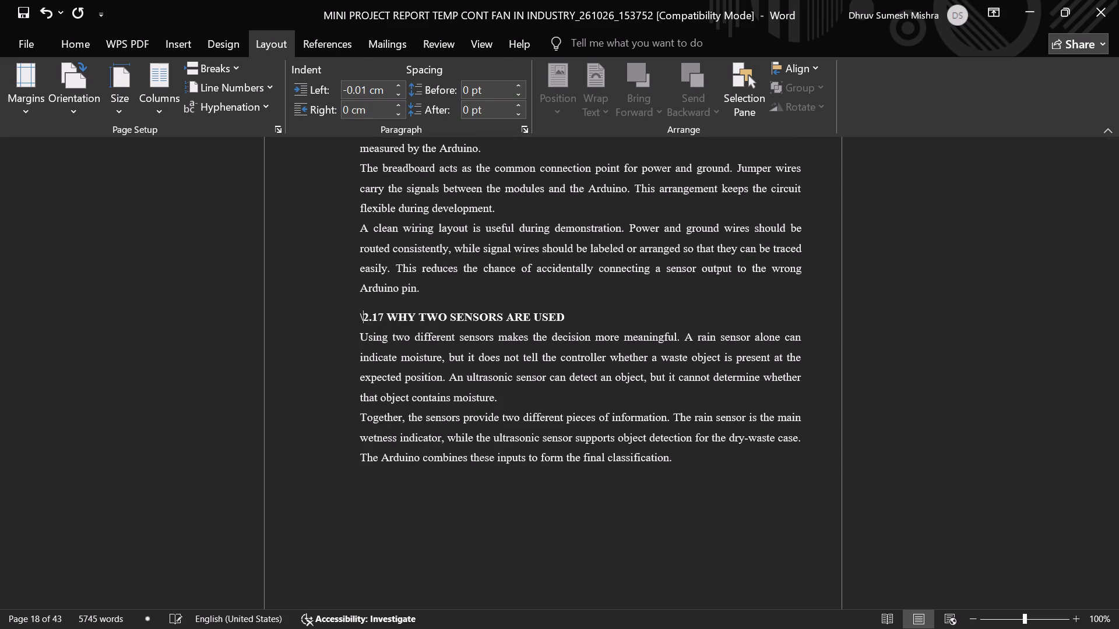
key("BackSpace")
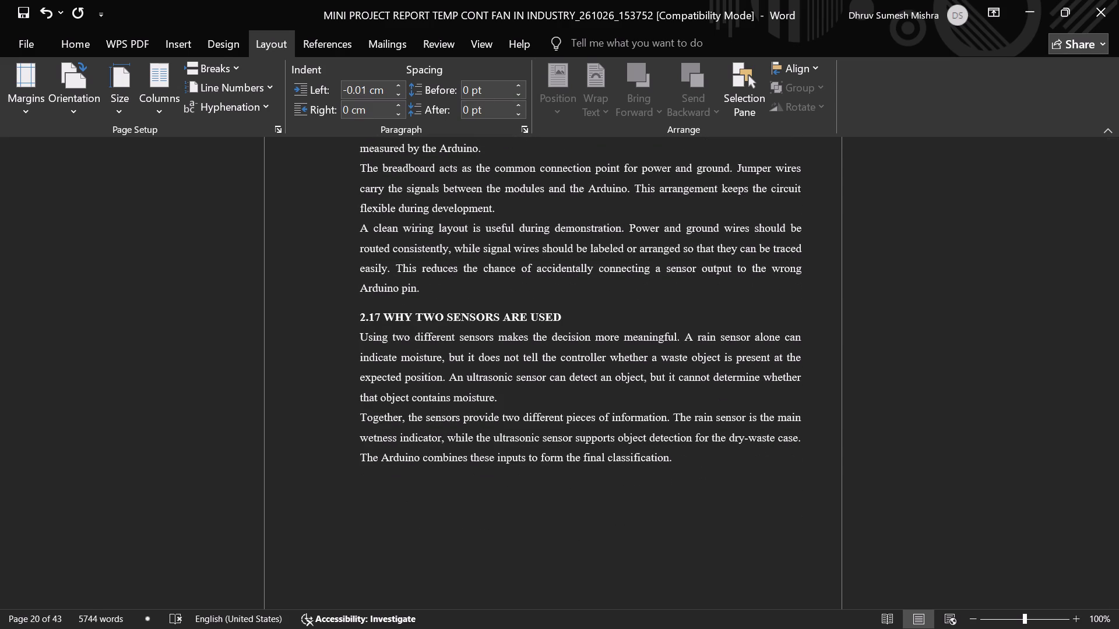
key("Return")
Examine the page layout and table breaks of sections 2.18 Prototype Assembly through 2.22 Summary of Technology Used.
scroll(361, 388, "down", 3)
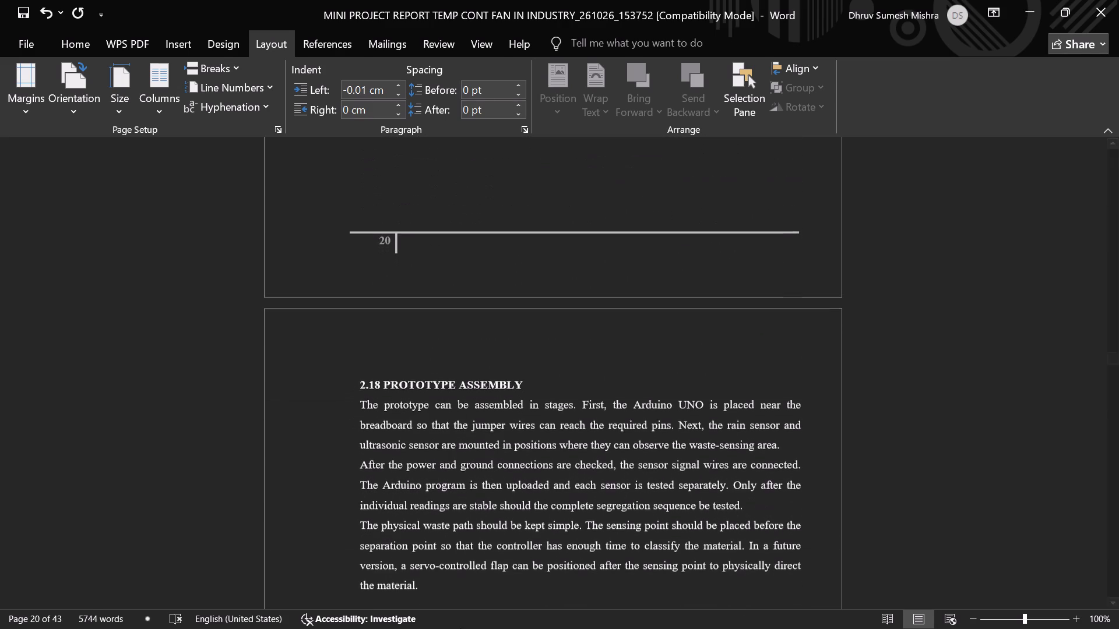
scroll(386, 473, "down", 2)
scroll(386, 473, "up", 3)
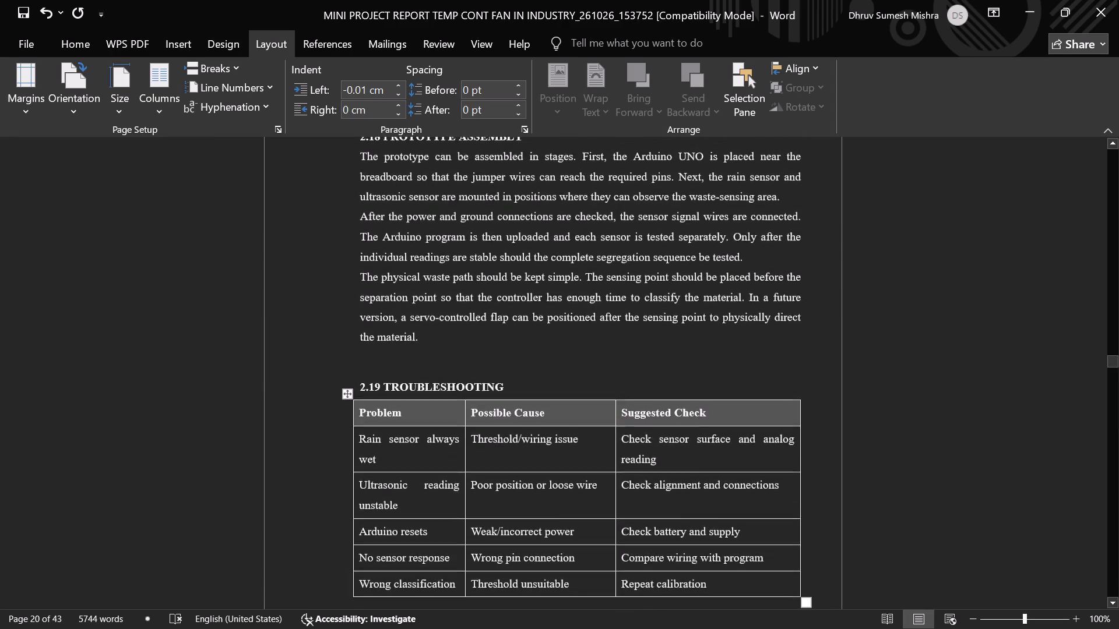
scroll(386, 473, "up", 2)
scroll(386, 473, "down", 7)
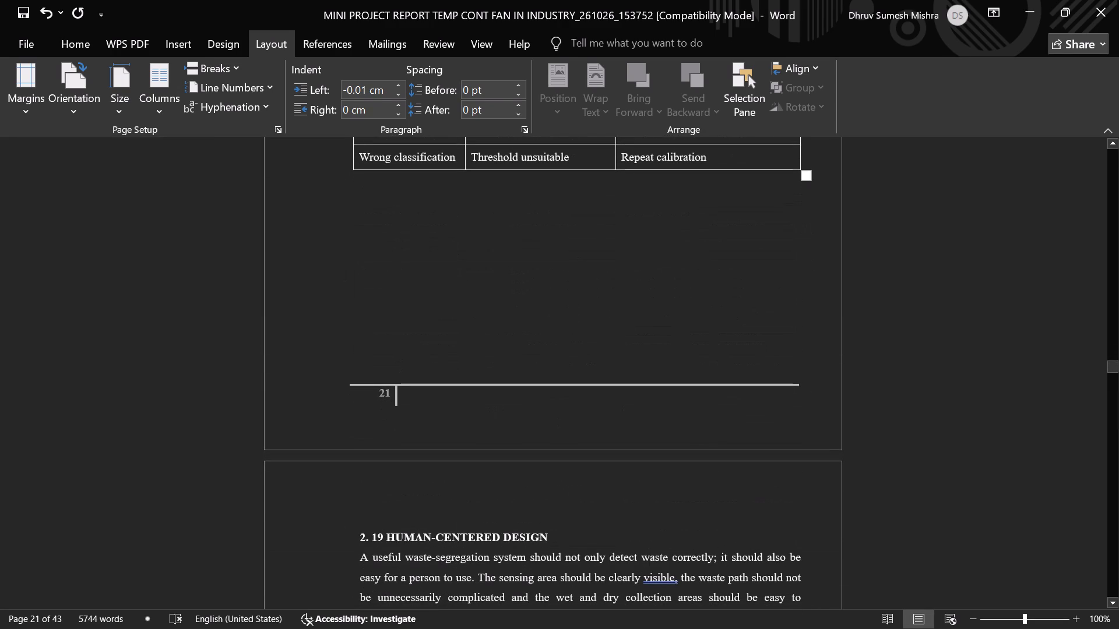
scroll(386, 473, "down", 4)
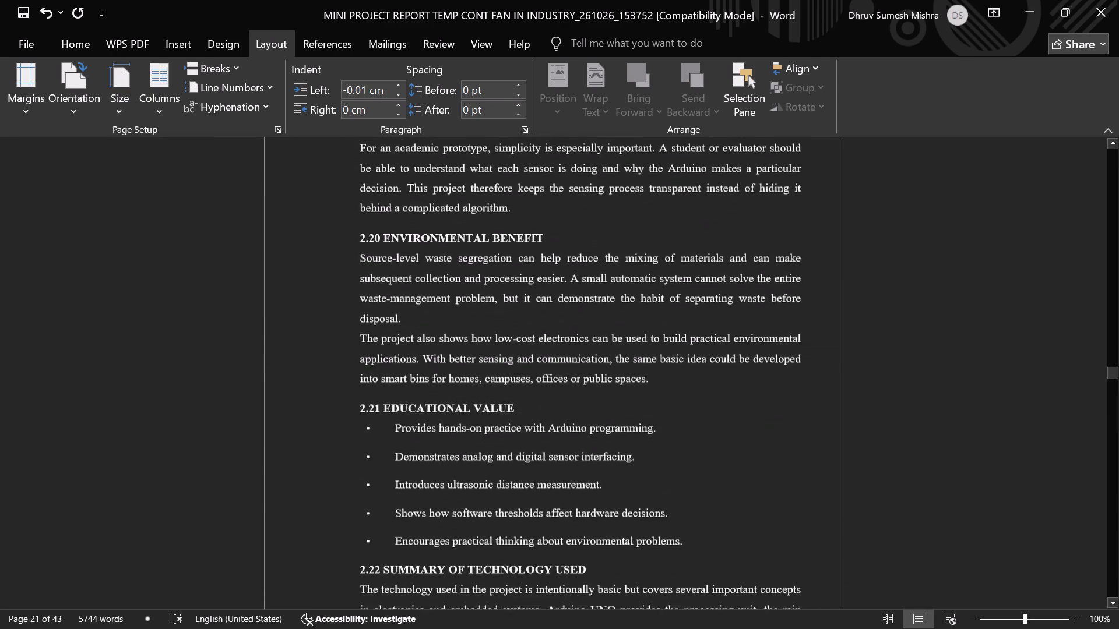
scroll(386, 473, "down", 4)
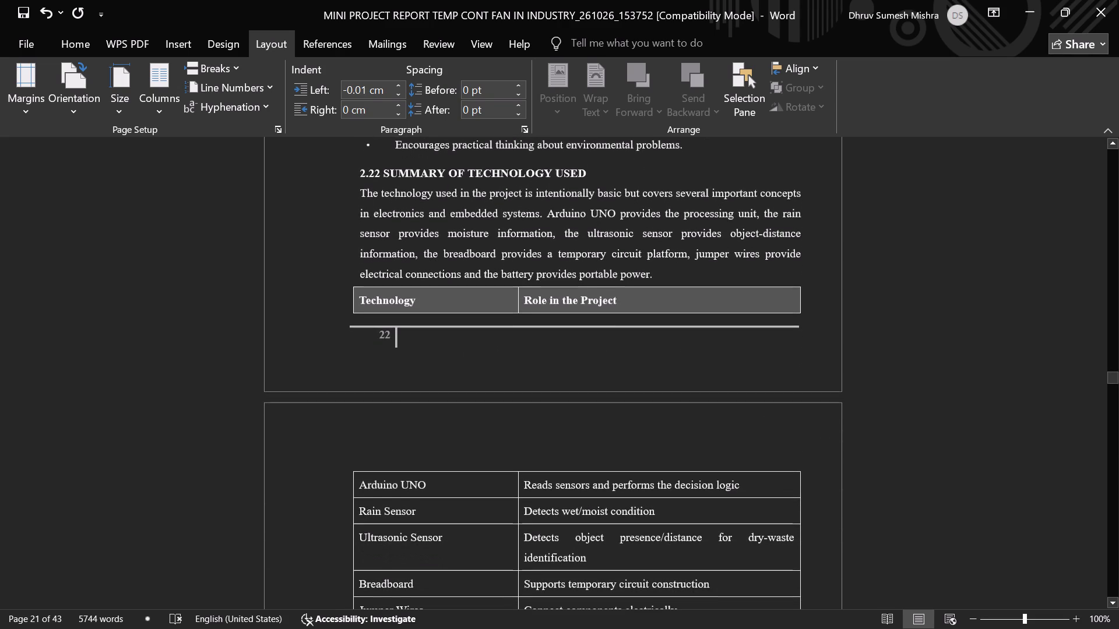
scroll(386, 473, "down", 1)
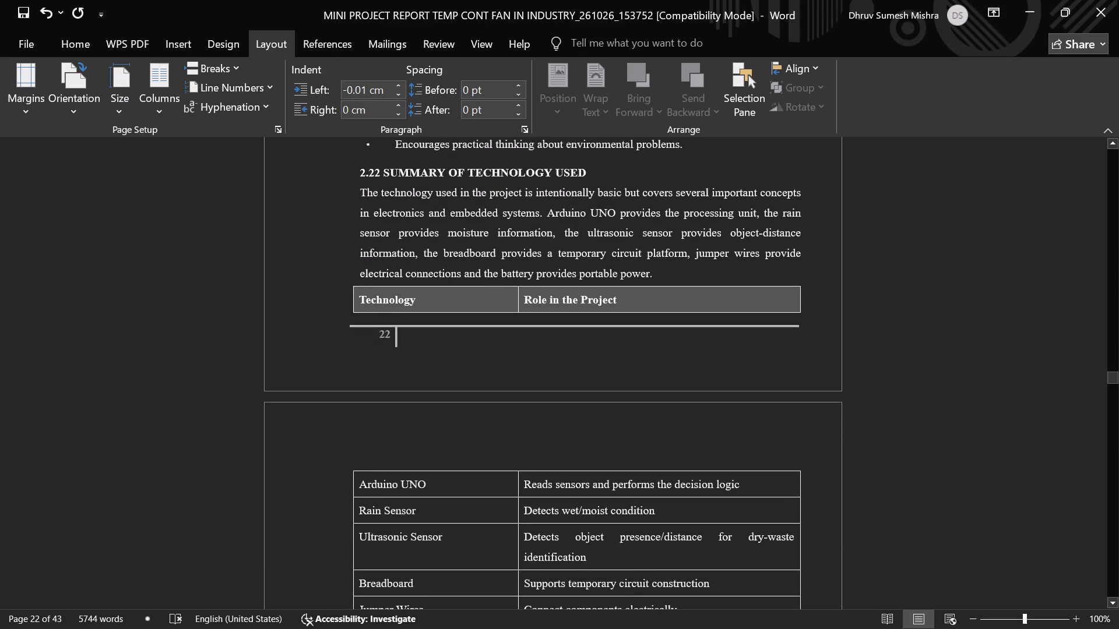
scroll(461, 276, "down", 3)
scroll(461, 276, "up", 3)
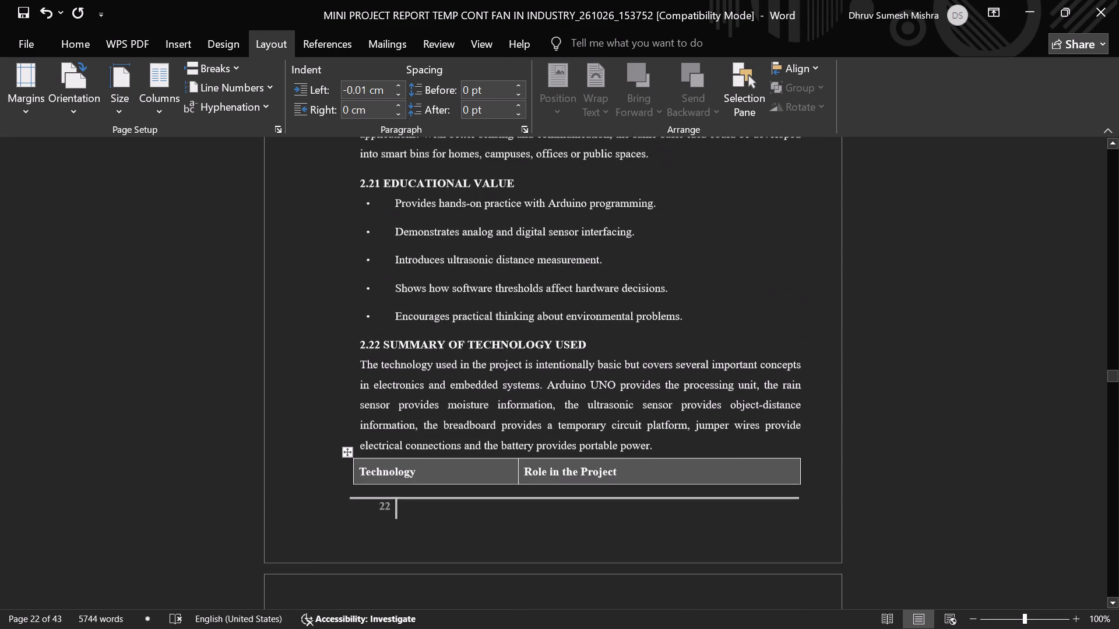
Push the 2.22 Summary of Technology Used heading onto the next page by adding nine empty lines above it.
left_click(359, 343)
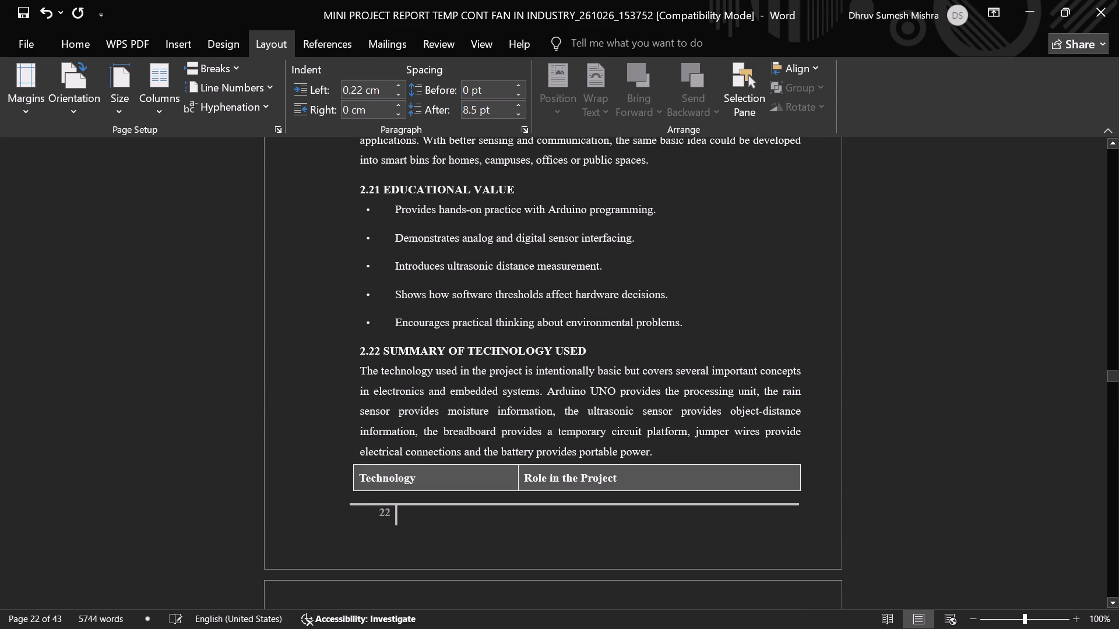
left_click(360, 349)
key("Return")
key("Return")
key("Return")
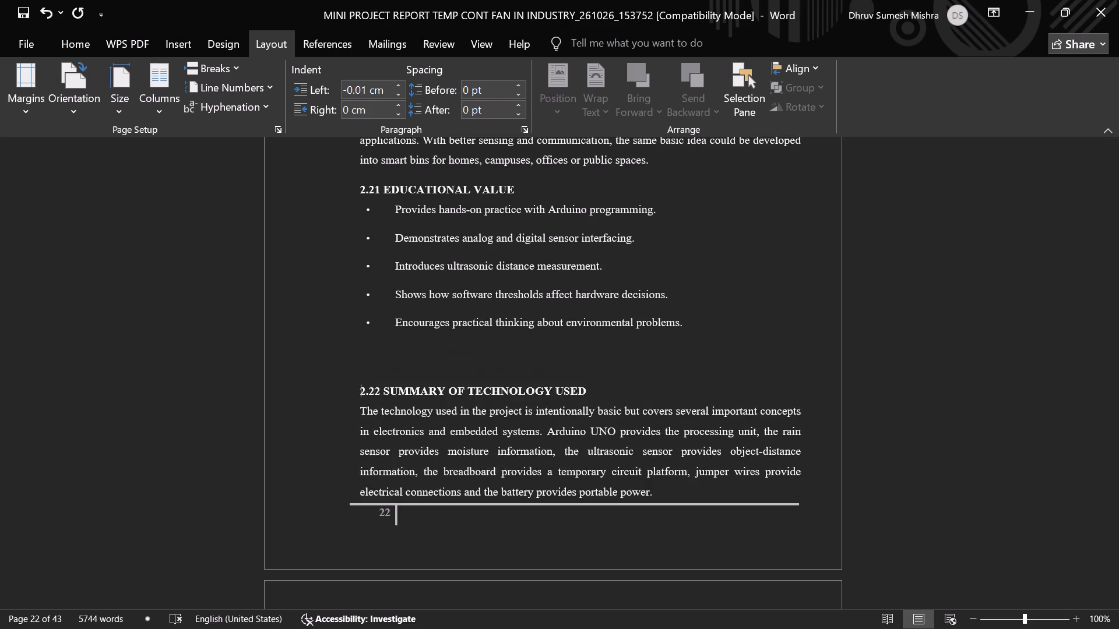
key("Return")
key("Return")
key("Return")
key("Return")
key("Return")
key("Return")
key("Return")
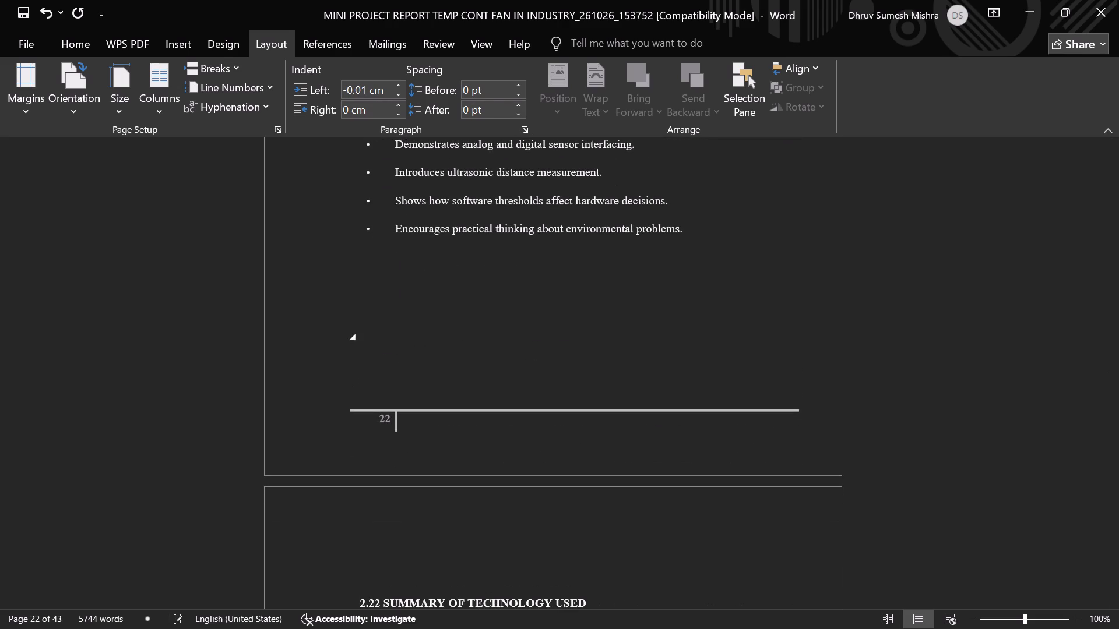
key("BackSpace")
Center the CHAPTER 3 label and the title "Execution of the Project Hardware" on the chapter's title page.
scroll(360, 349, "down", 3)
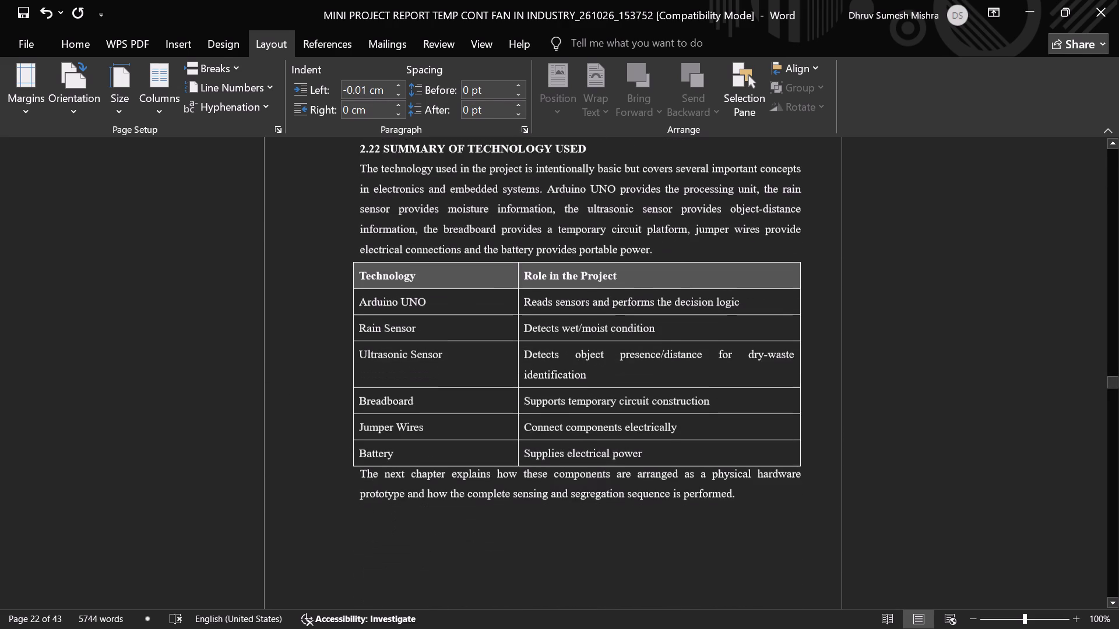
scroll(360, 349, "down", 1)
scroll(467, 197, "down", 3)
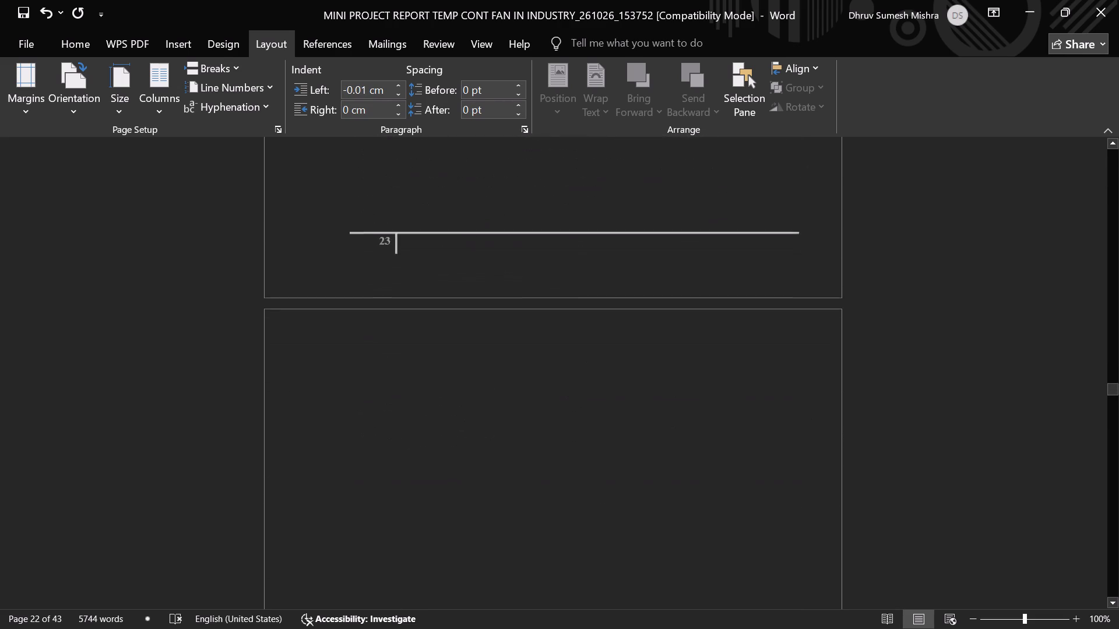
scroll(467, 197, "down", 3)
scroll(467, 197, "right", 1)
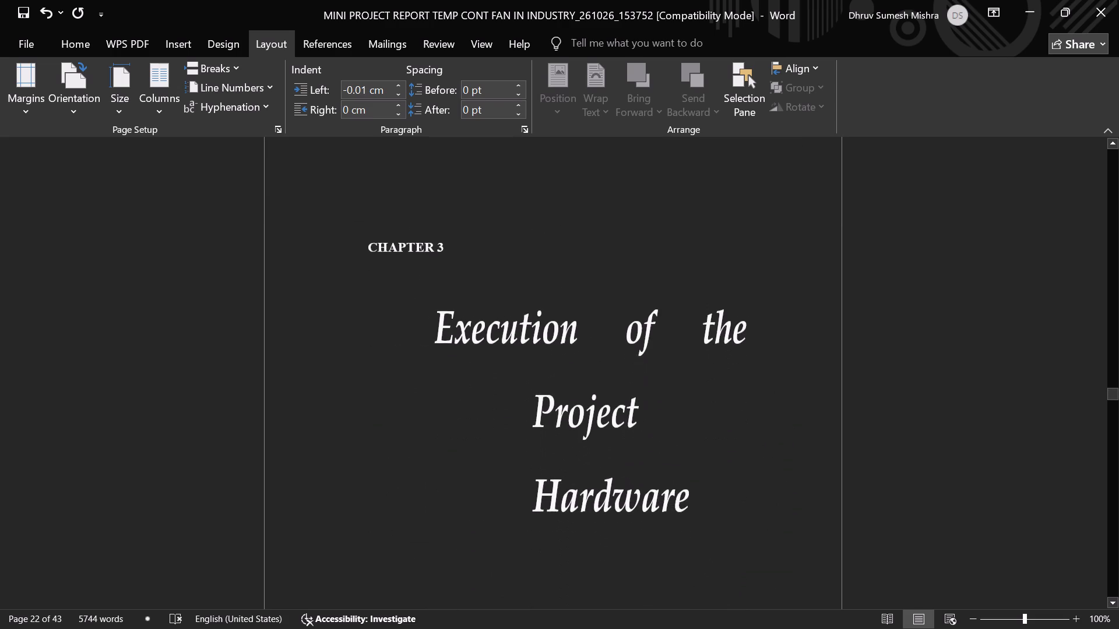
scroll(467, 197, "right", 1)
left_click_drag(370, 238, 717, 420)
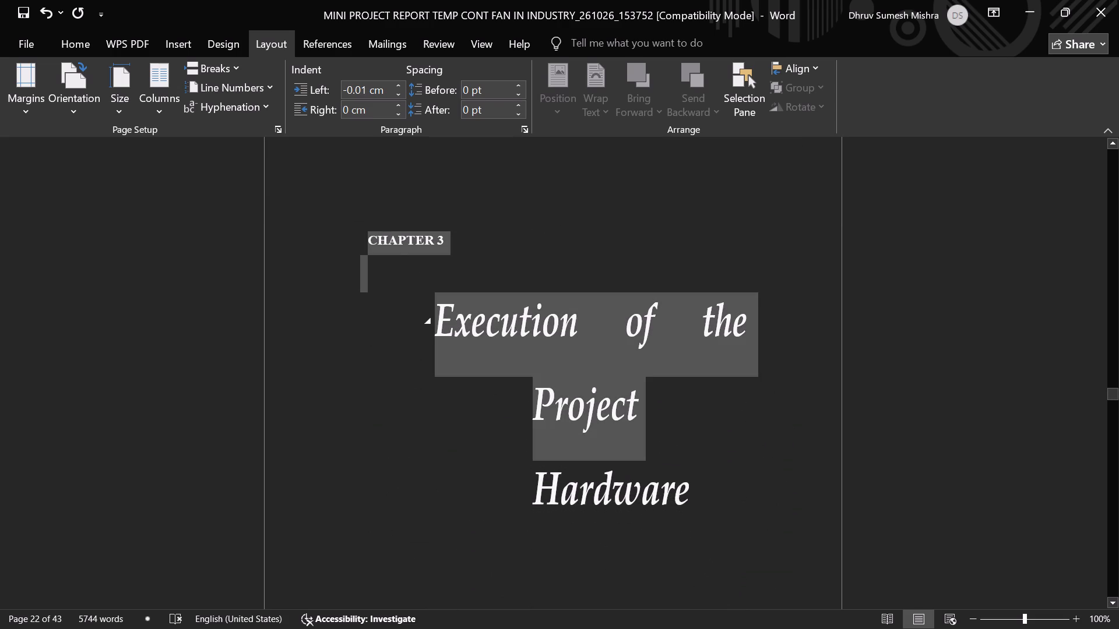
left_click_drag(717, 420, 774, 471)
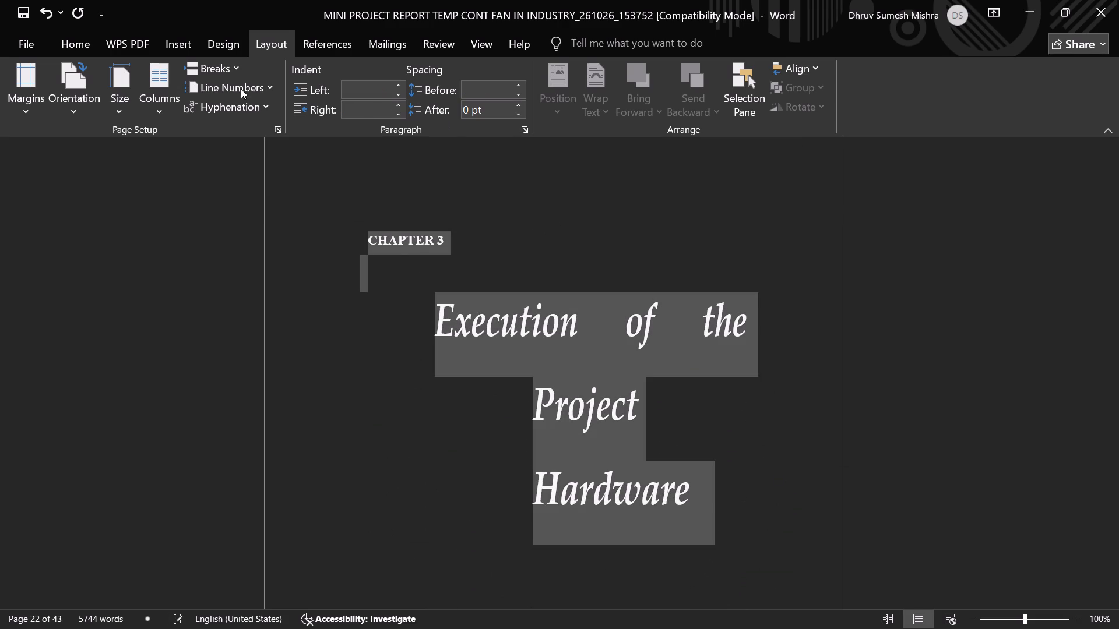
left_click(90, 47)
left_click(287, 84)
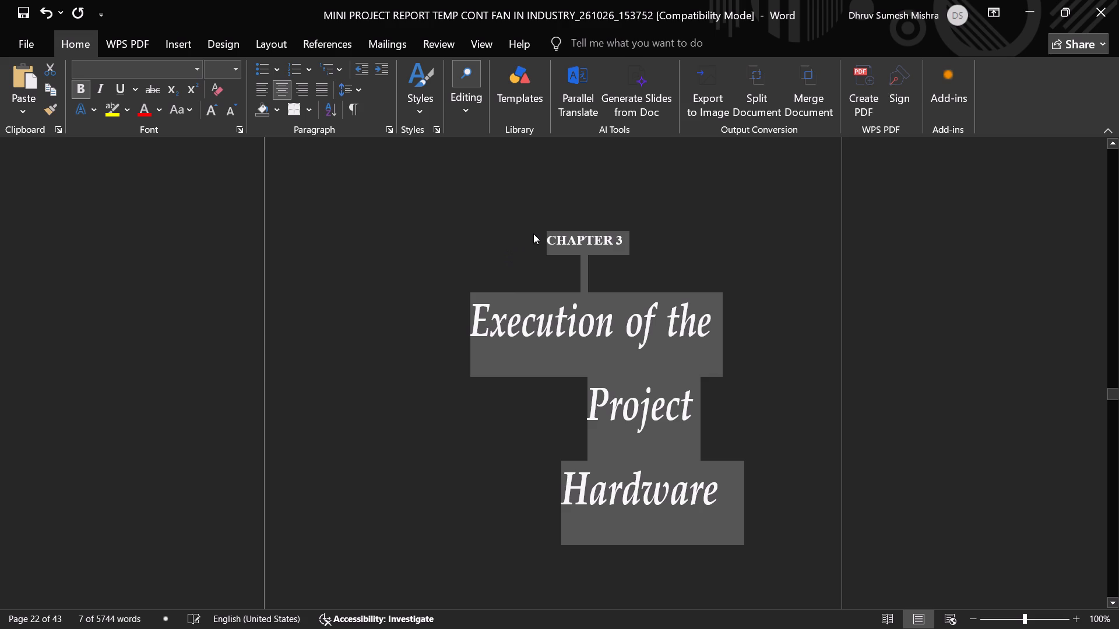
Left-align the title "Execution of the Project Hardware" on the chapter 3 title page.
left_click(533, 234)
left_click_drag(473, 331, 652, 490)
left_click(280, 92)
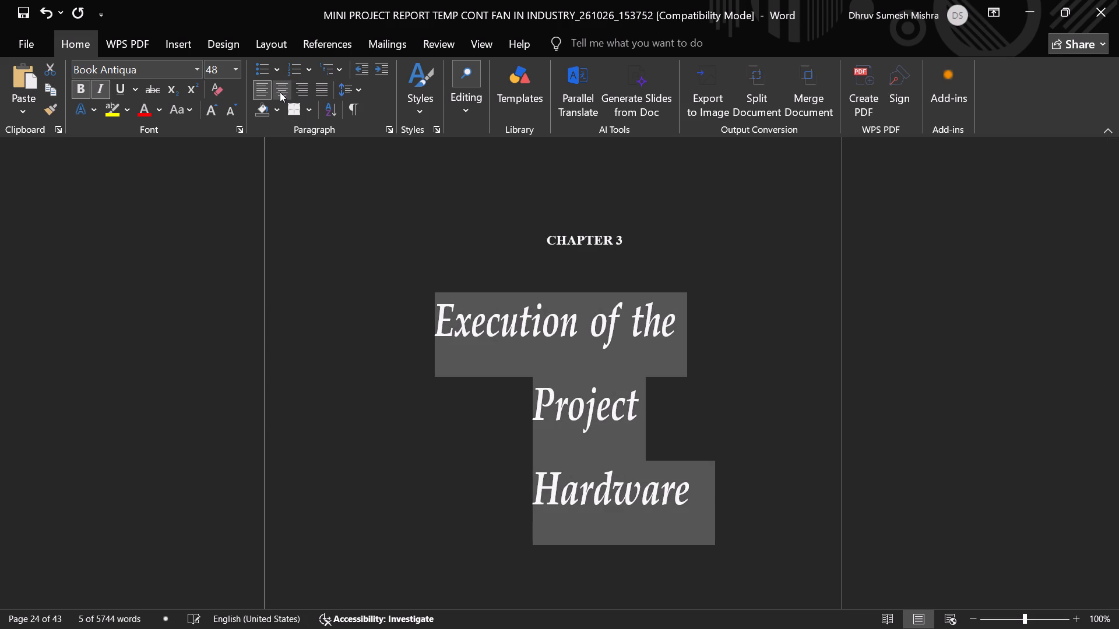
left_click(258, 91)
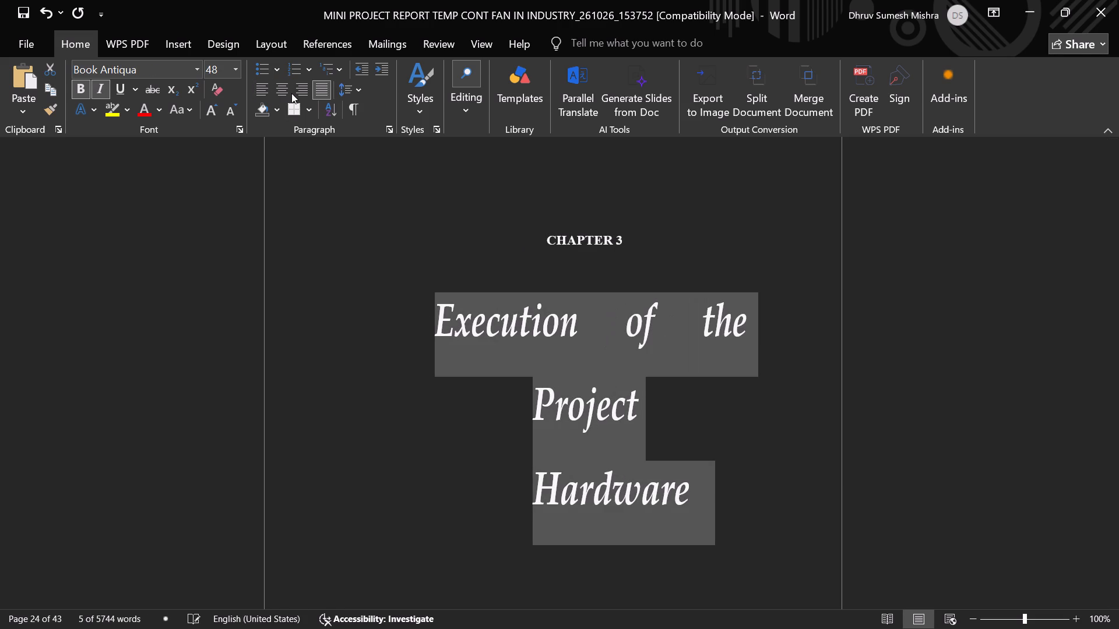
left_click(300, 92)
left_click(262, 97)
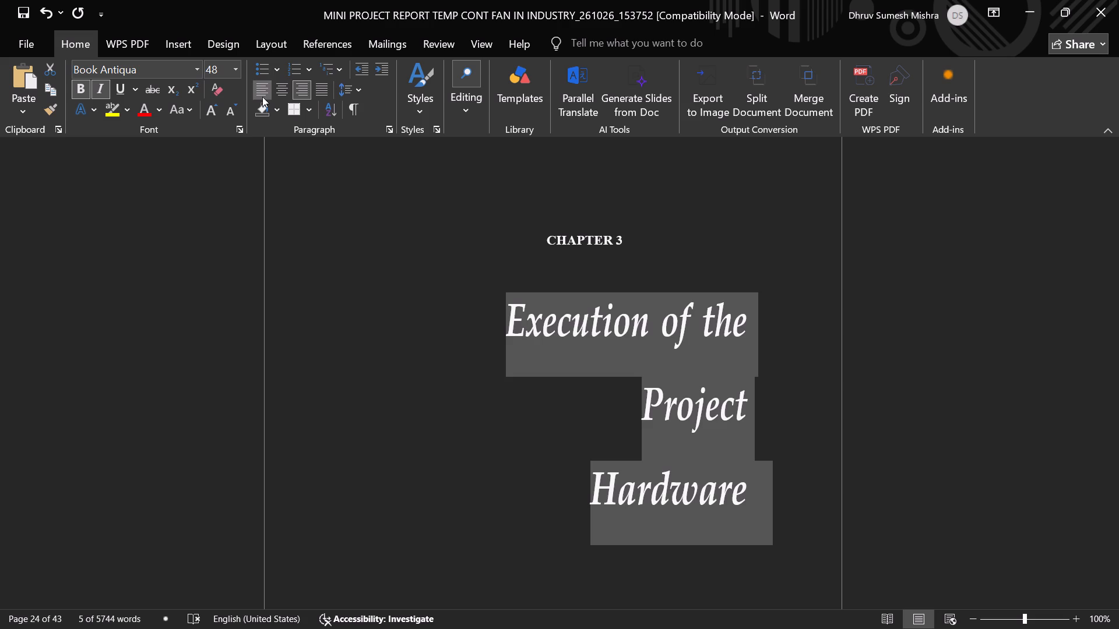
left_click(461, 440)
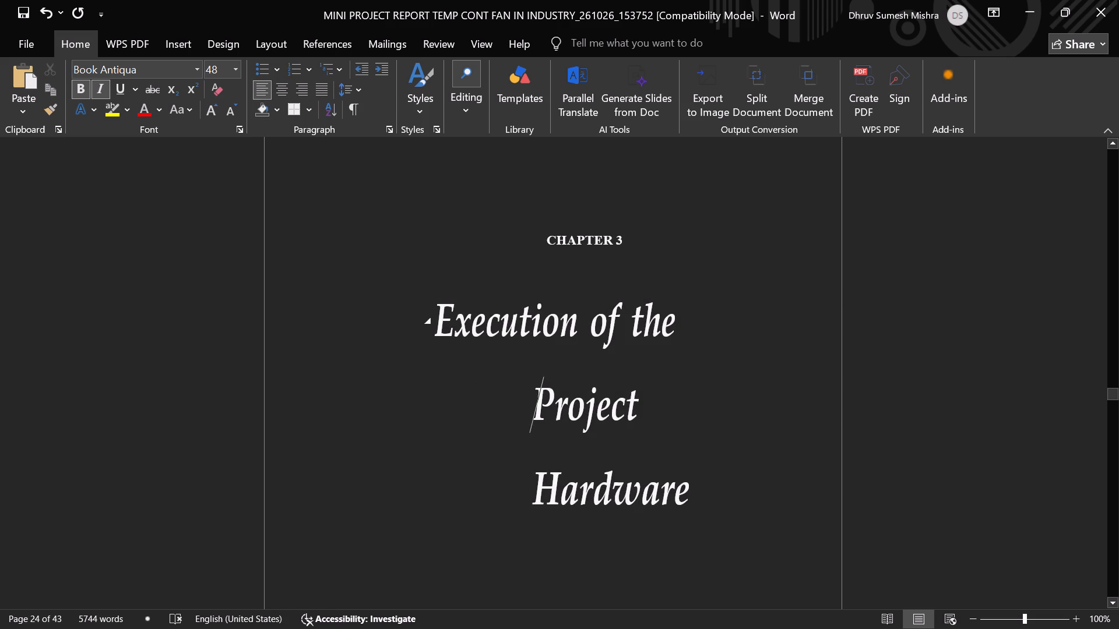
Shrink the circuit diagram picture in section 3.2 so that its Fig. 3.1 caption fits on the same page.
scroll(513, 422, "down", 5)
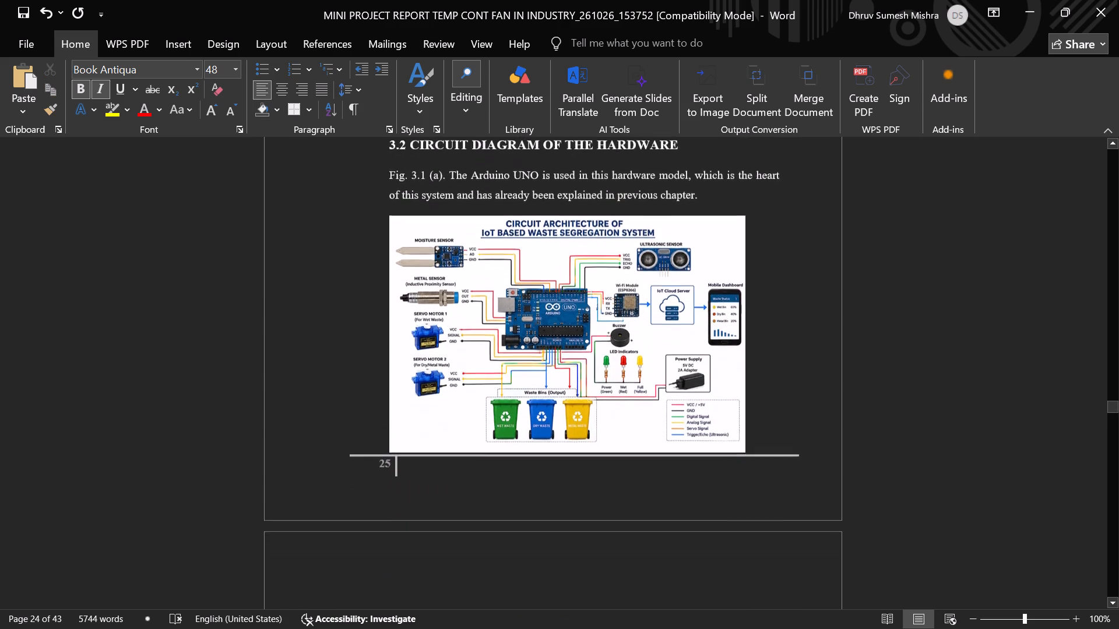
scroll(513, 422, "down", 3)
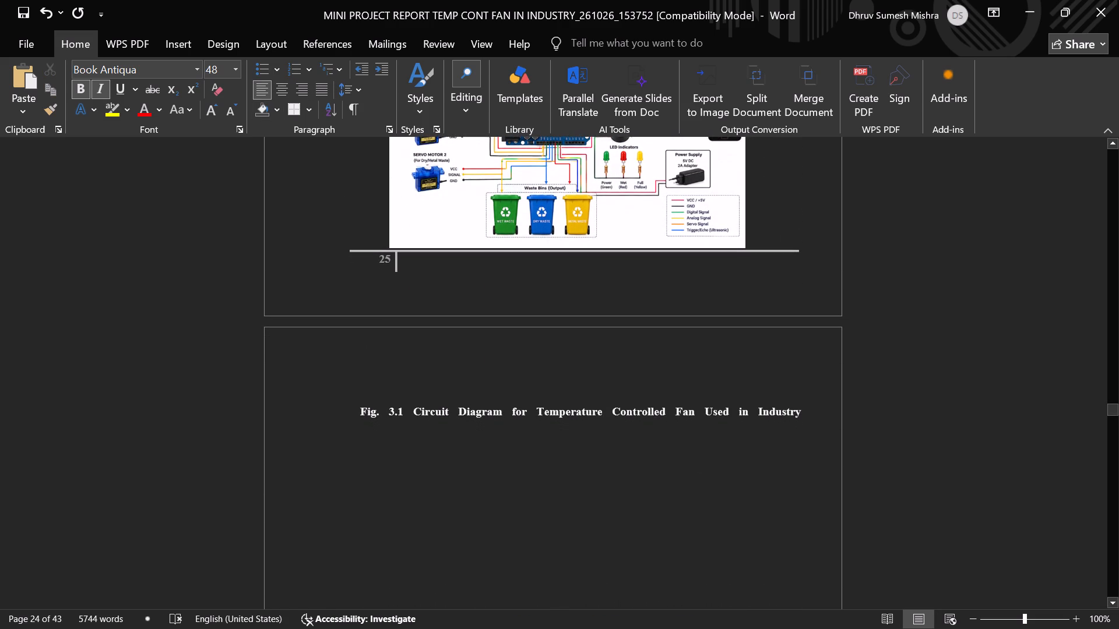
left_click(580, 208)
left_click_drag(746, 248, 744, 245)
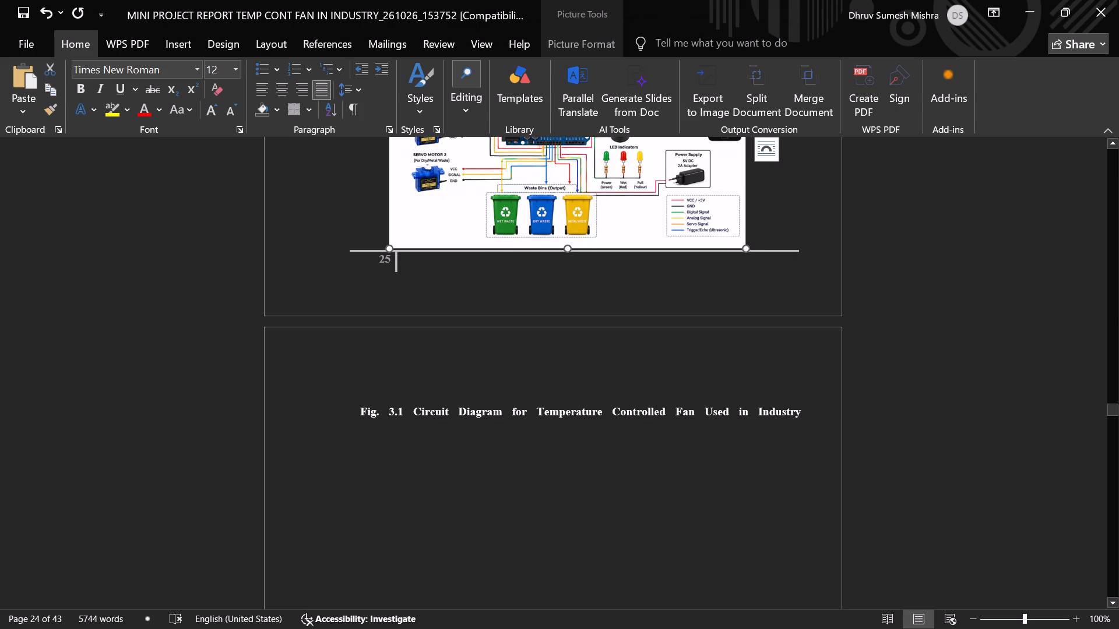
left_click_drag(744, 245, 719, 225)
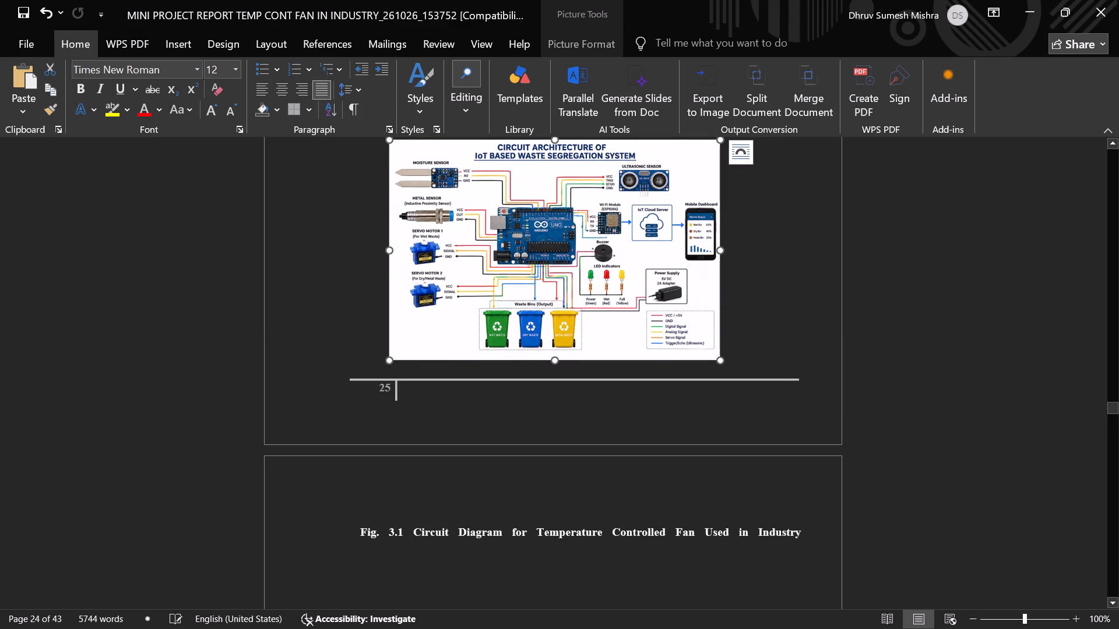
left_click_drag(393, 358, 414, 339)
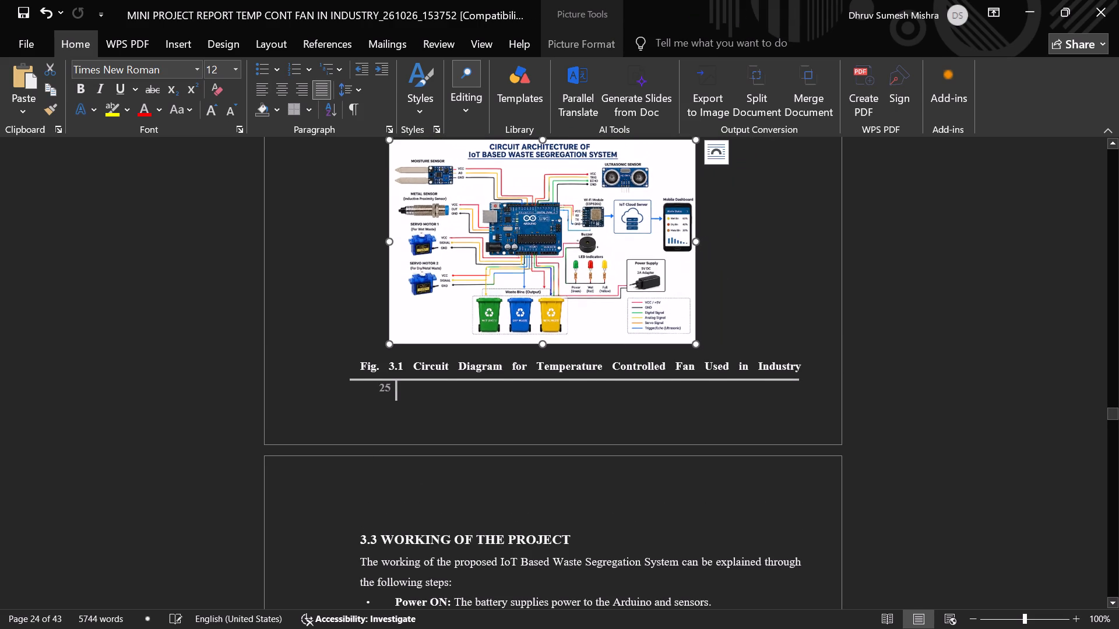
Center the CHAPTER 4 label on the chapter's title page.
scroll(423, 390, "down", 9)
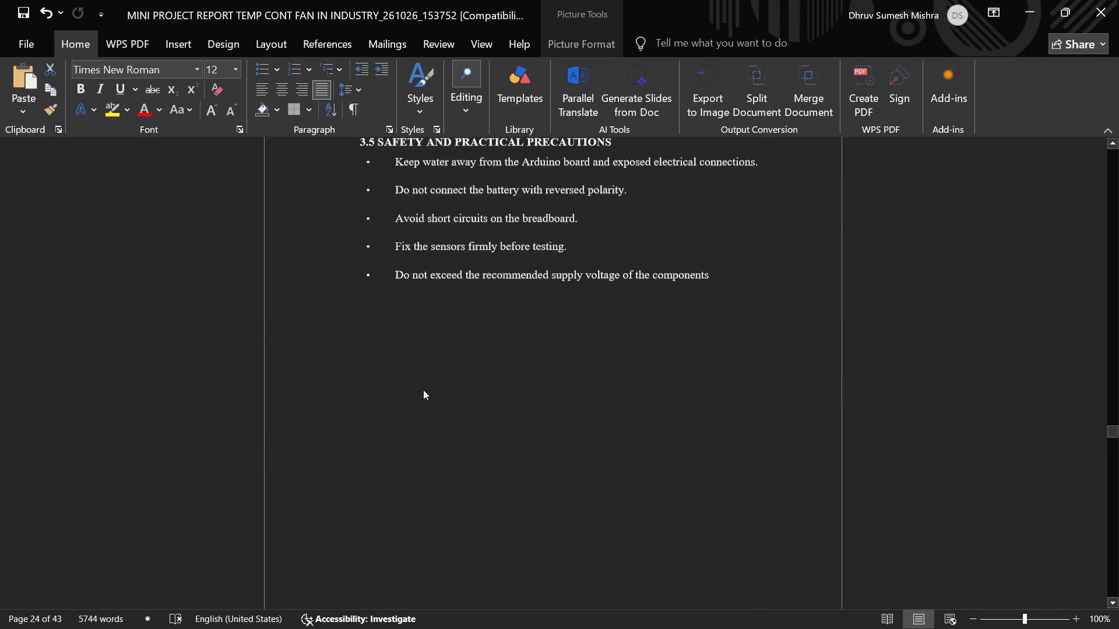
scroll(423, 390, "up", 1)
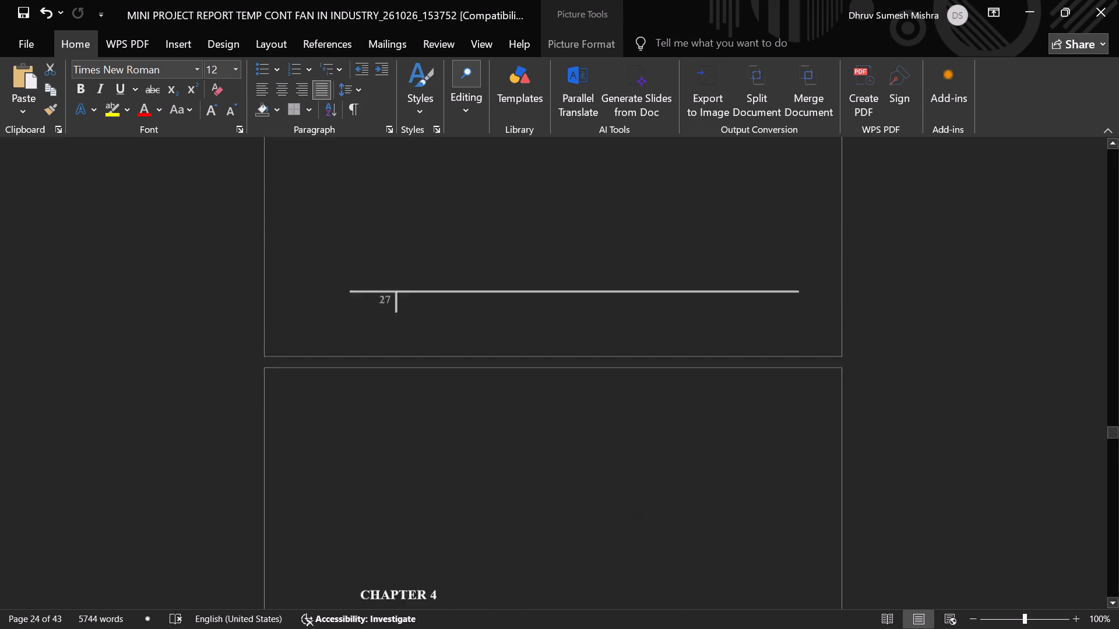
scroll(423, 390, "up", 1)
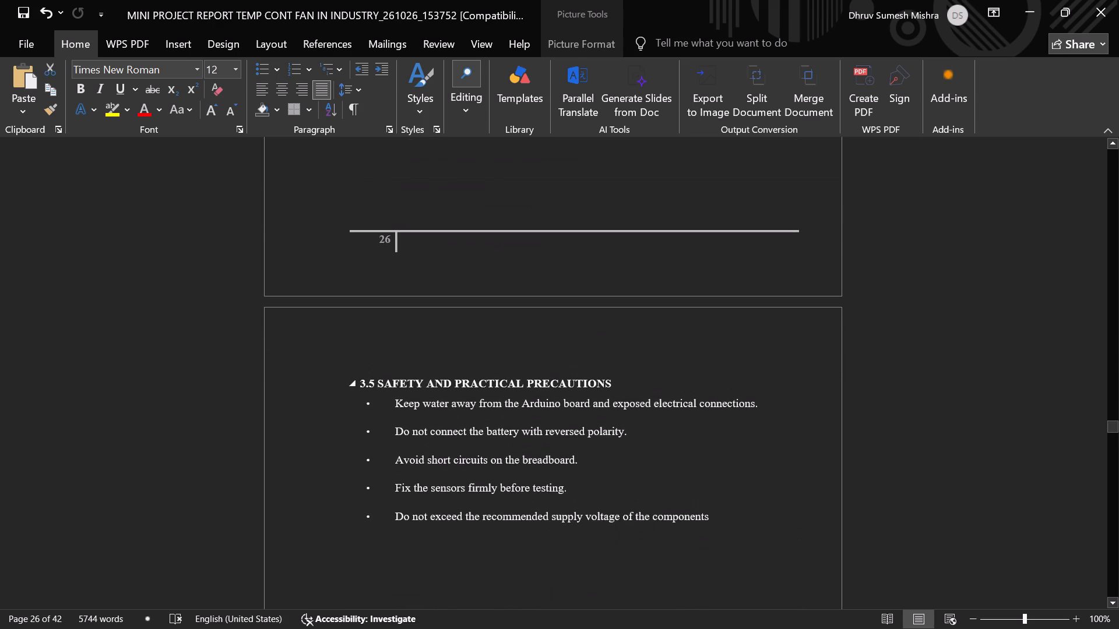
scroll(431, 420, "down", 3)
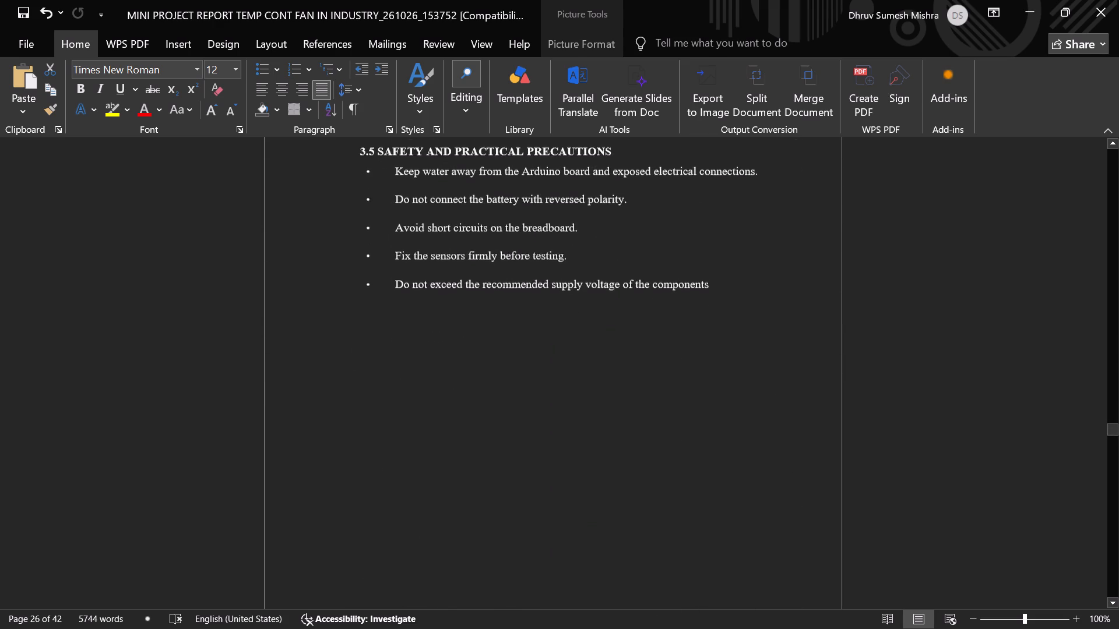
scroll(431, 420, "down", 7)
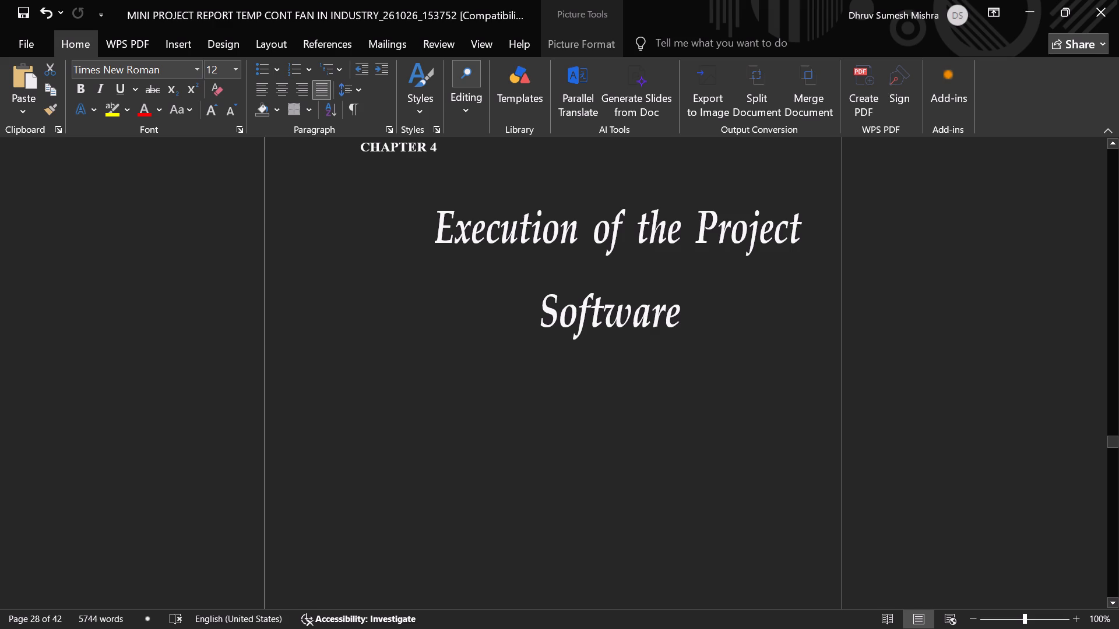
left_click_drag(363, 146, 434, 150)
left_click(284, 86)
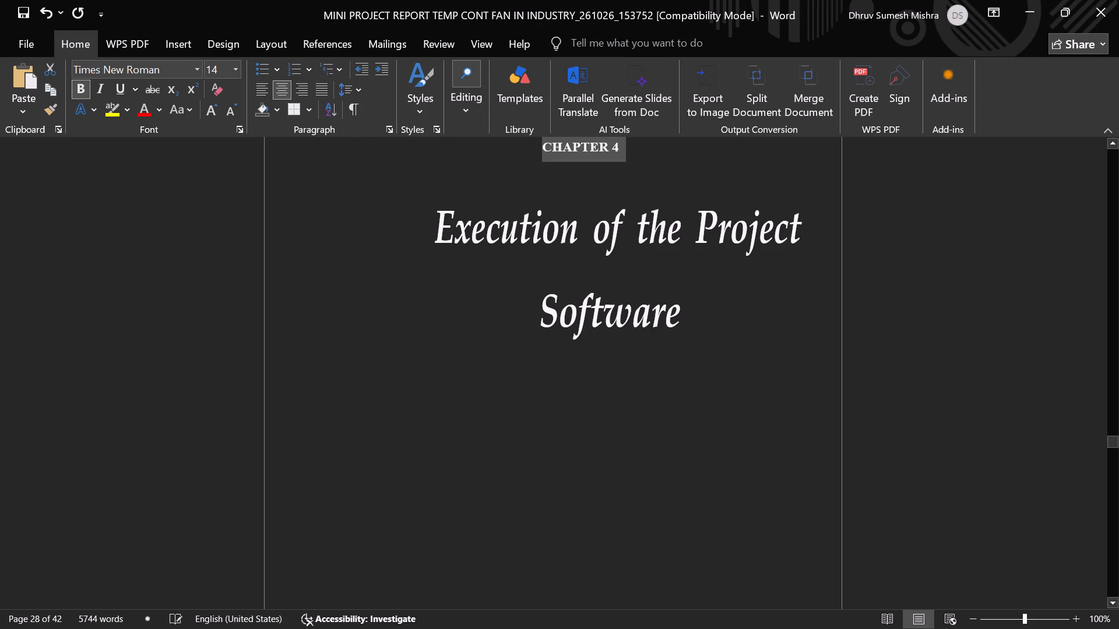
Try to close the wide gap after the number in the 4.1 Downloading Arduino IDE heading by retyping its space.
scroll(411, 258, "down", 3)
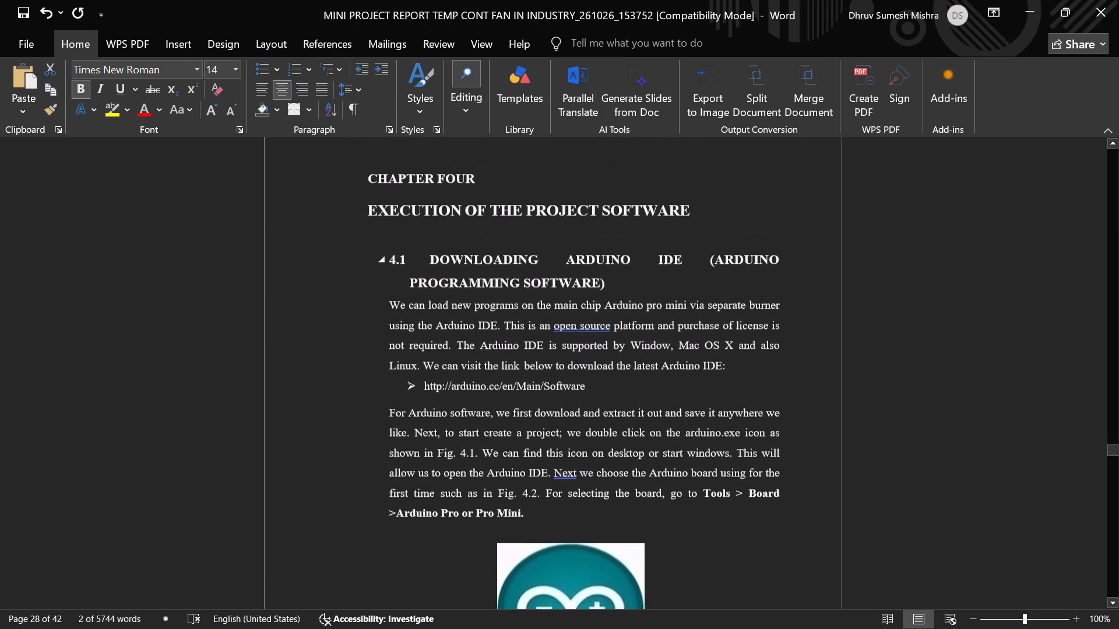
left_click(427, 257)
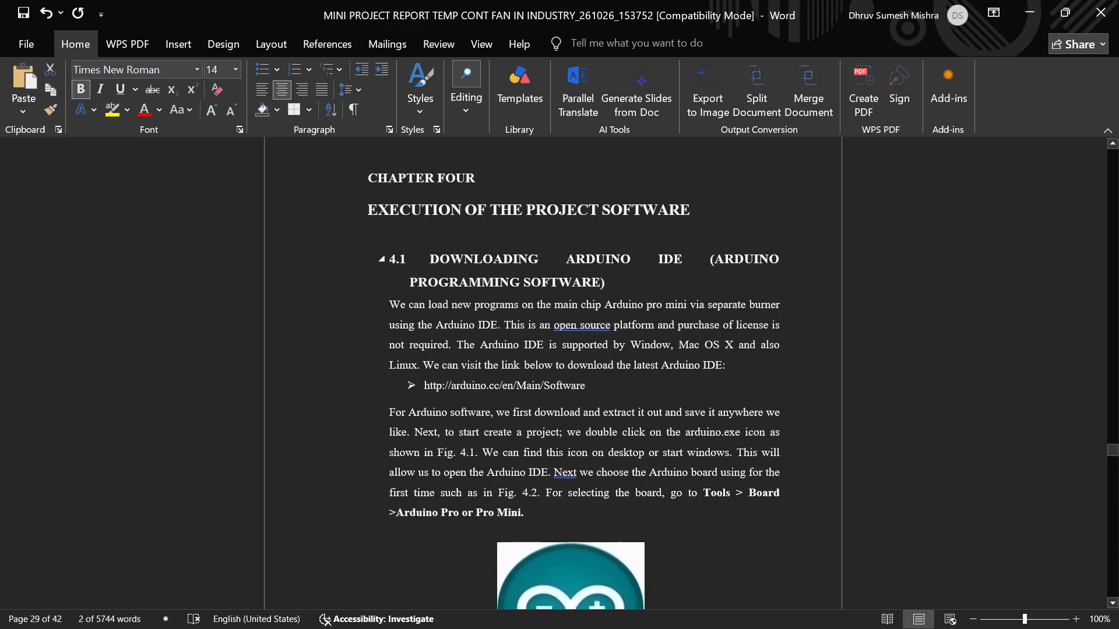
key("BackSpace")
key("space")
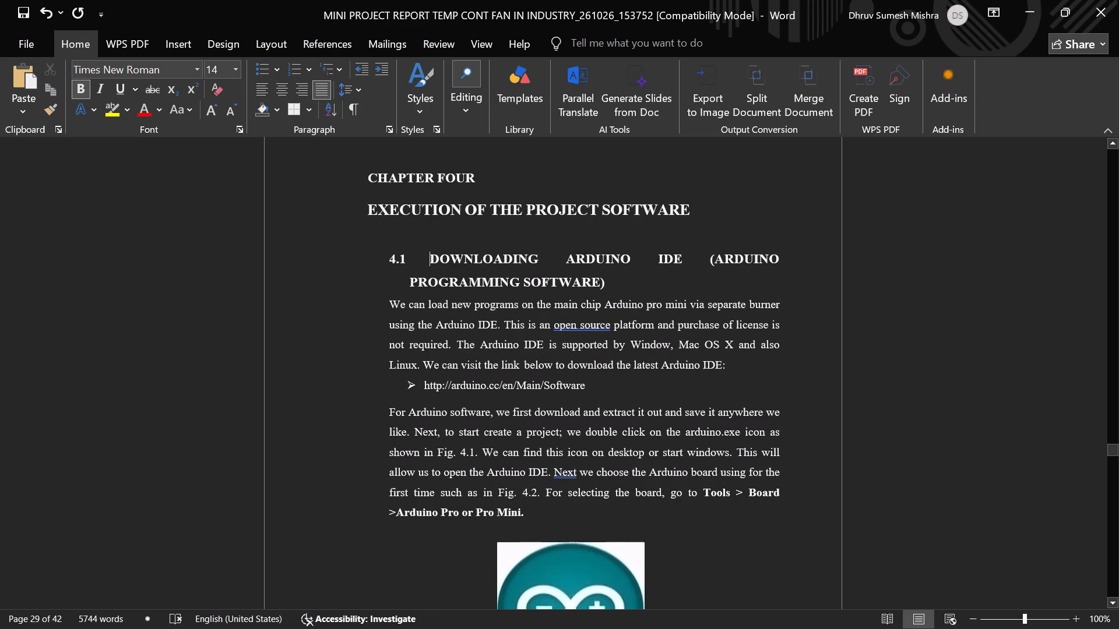
Center the CHAPTER FOUR and EXECUTION OF THE PROJECT SOFTWARE headings above section 4.1.
scroll(424, 299, "up", 1)
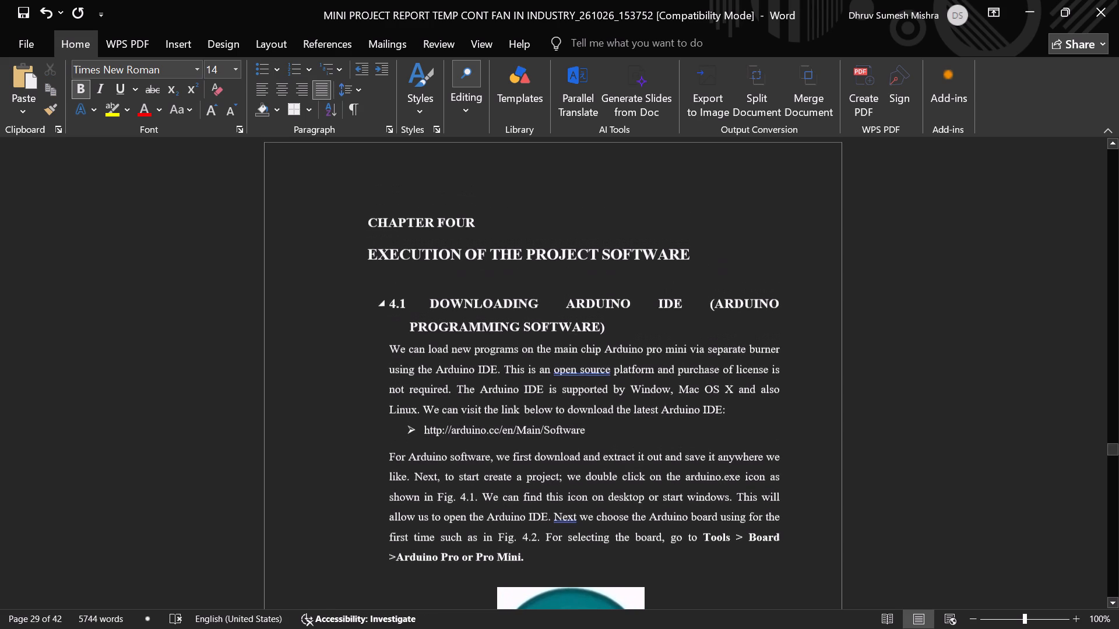
left_click_drag(373, 221, 656, 278)
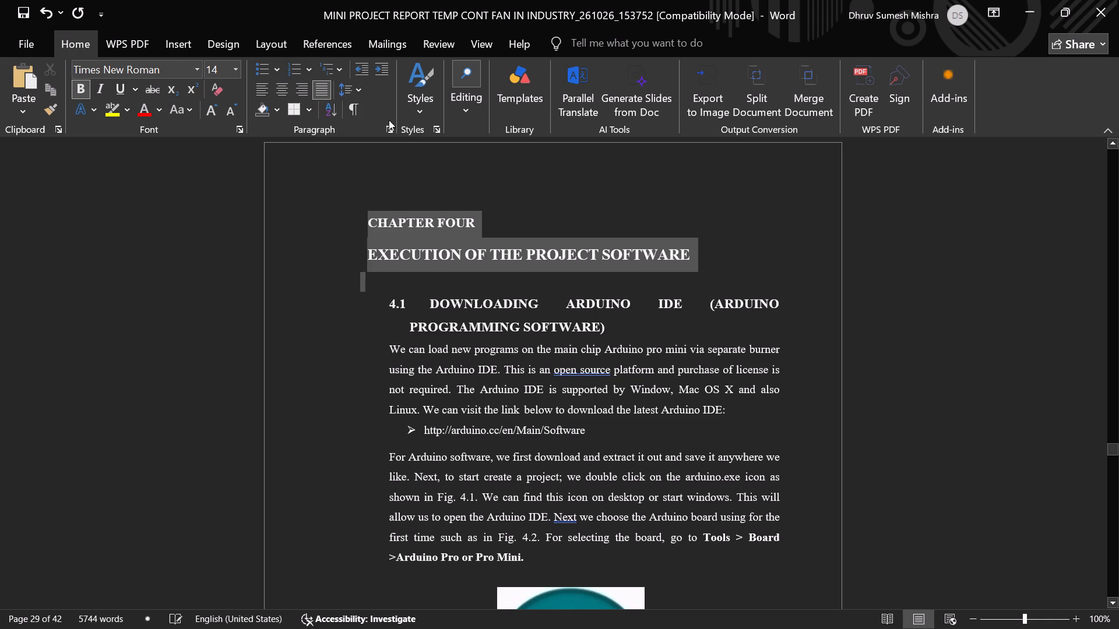
left_click(287, 84)
Center the caption "Fig. 4.3 Selection of COM Port" below its screenshot.
scroll(427, 345, "down", 2)
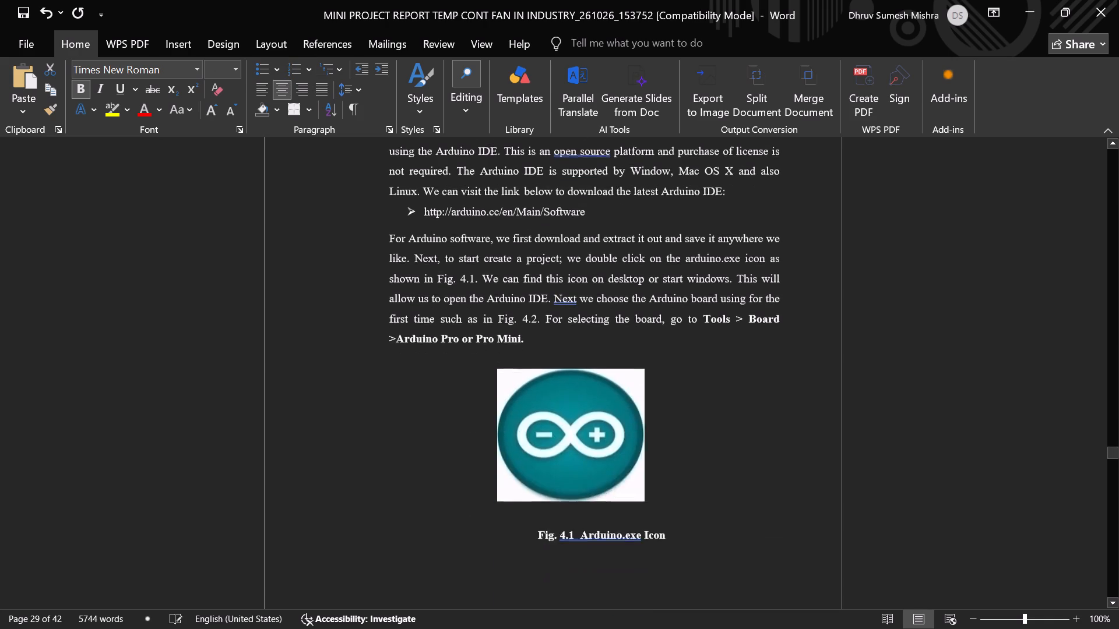
scroll(427, 345, "down", 8)
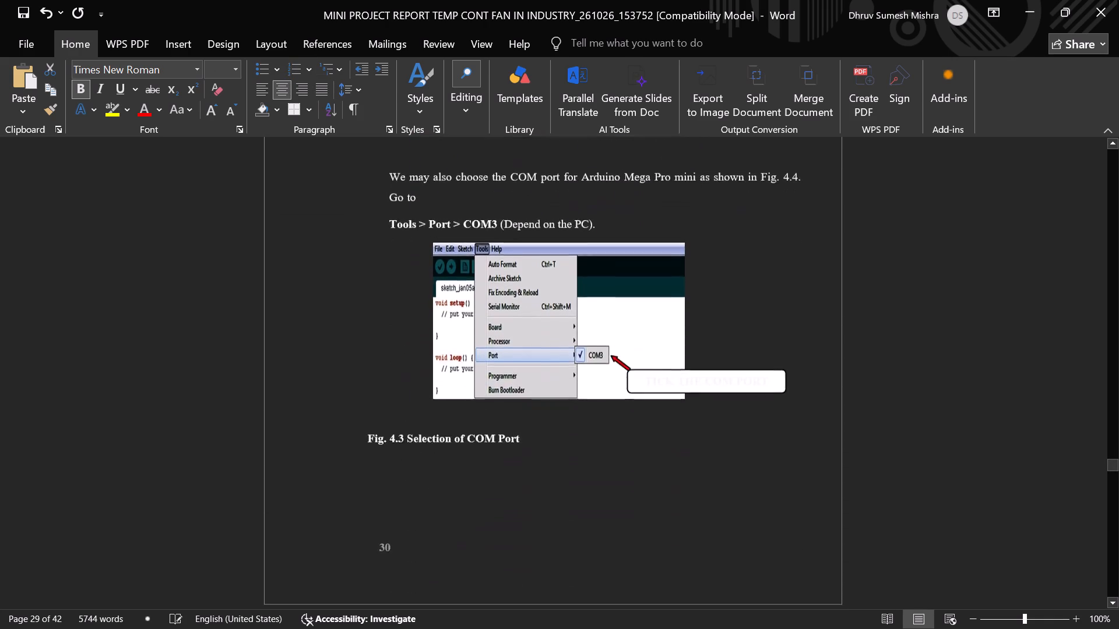
scroll(427, 345, "down", 2)
scroll(427, 345, "up", 5)
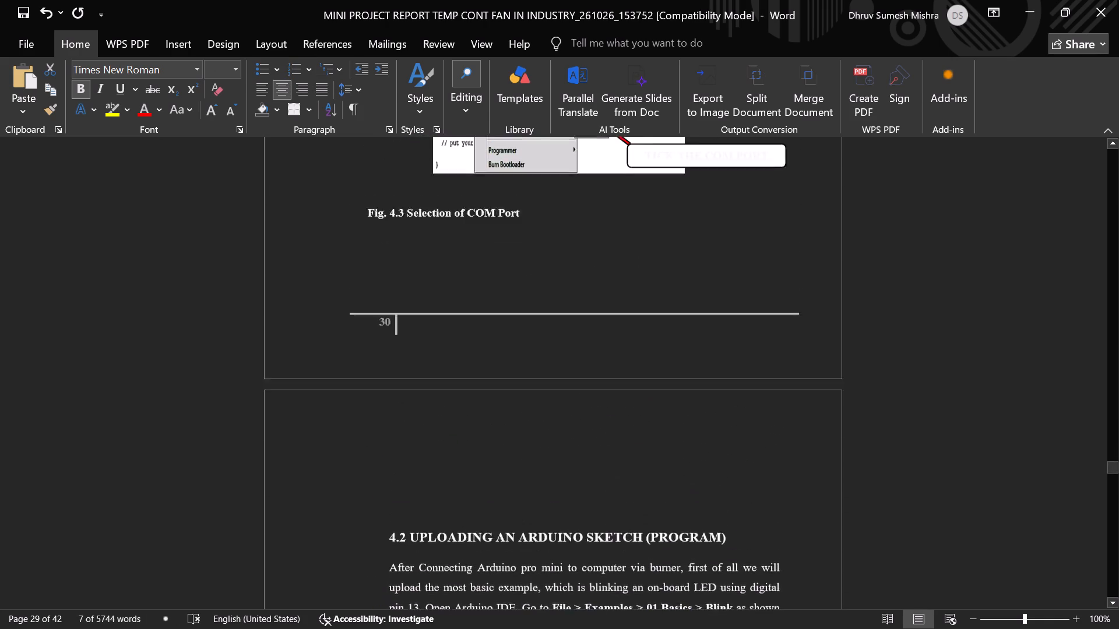
scroll(427, 345, "right", 1)
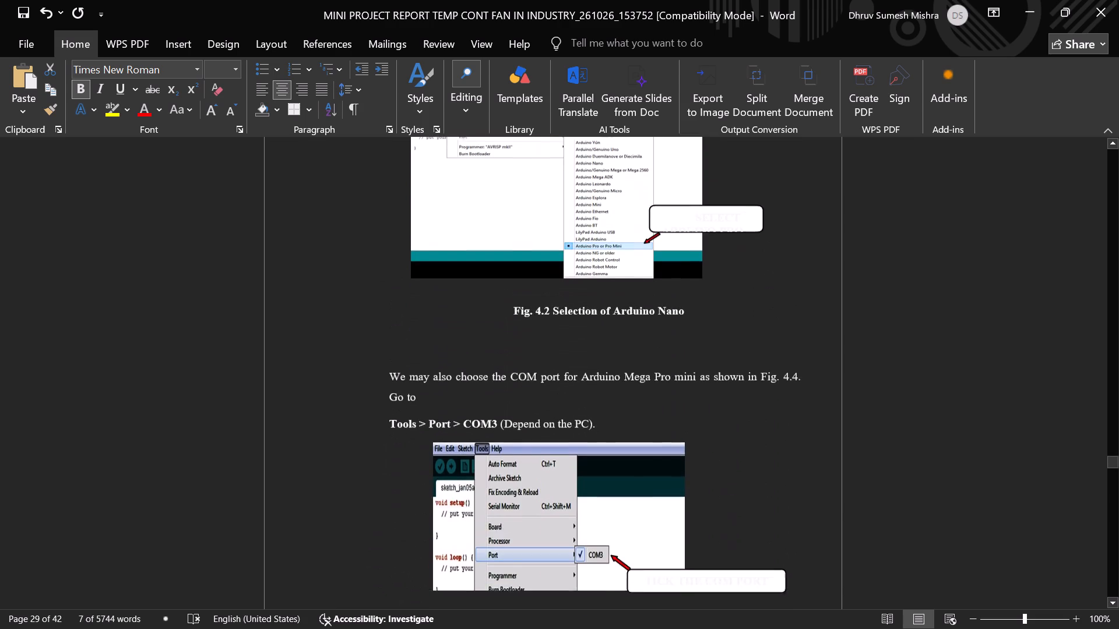
scroll(427, 345, "right", 1)
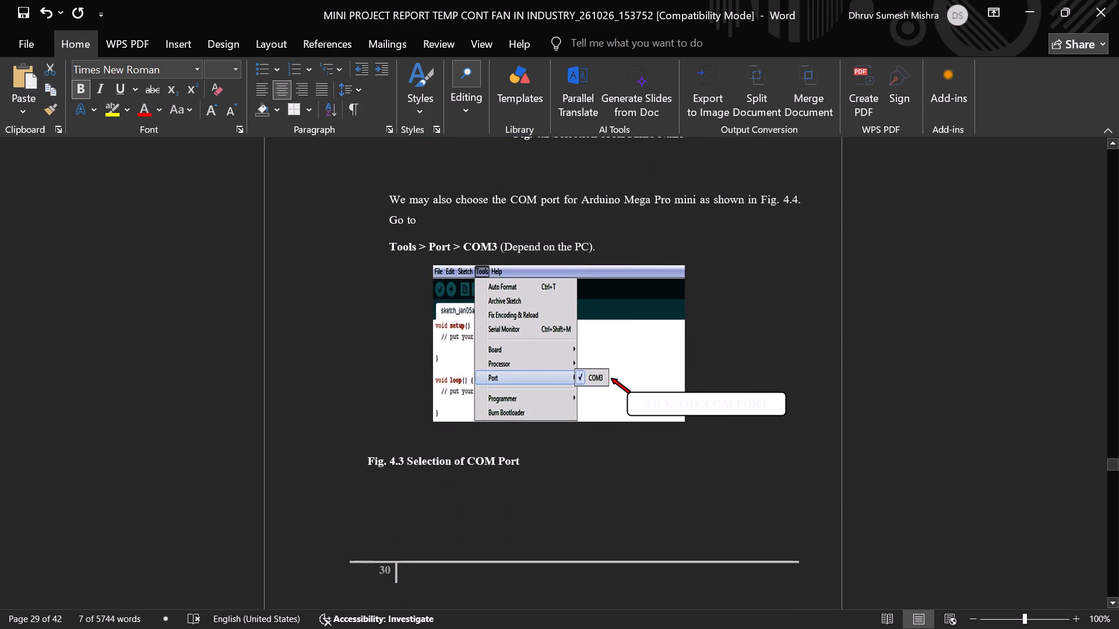
left_click_drag(370, 461, 530, 461)
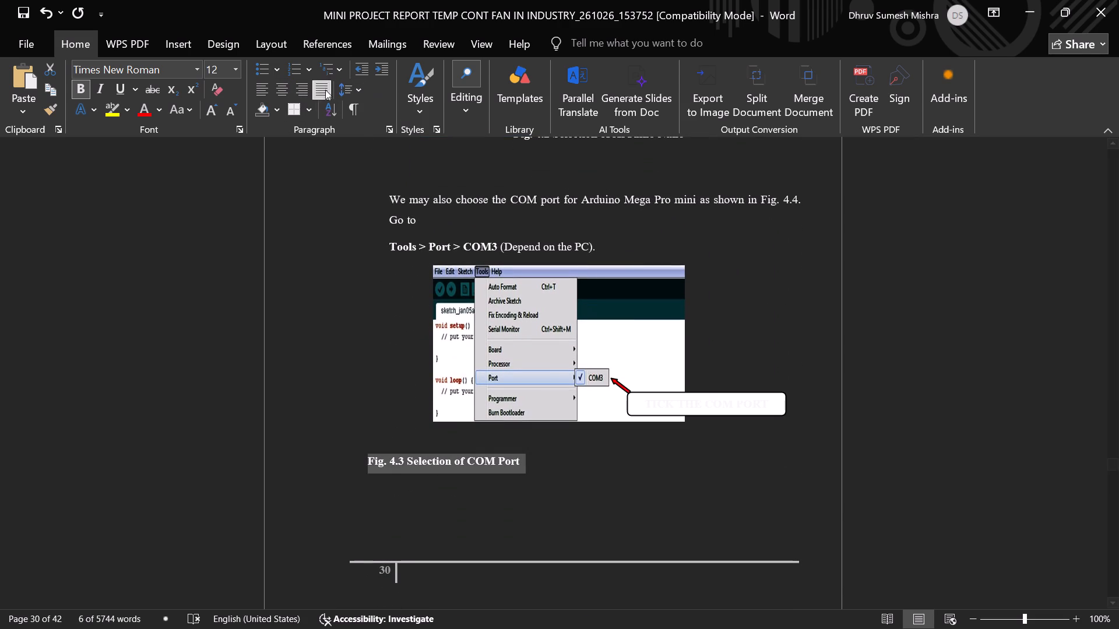
left_click(284, 88)
Center the caption "Fig. 4.4 Selection of LED Blink Program on Digital Pin 13" together with the empty line above it.
scroll(484, 405, "down", 2)
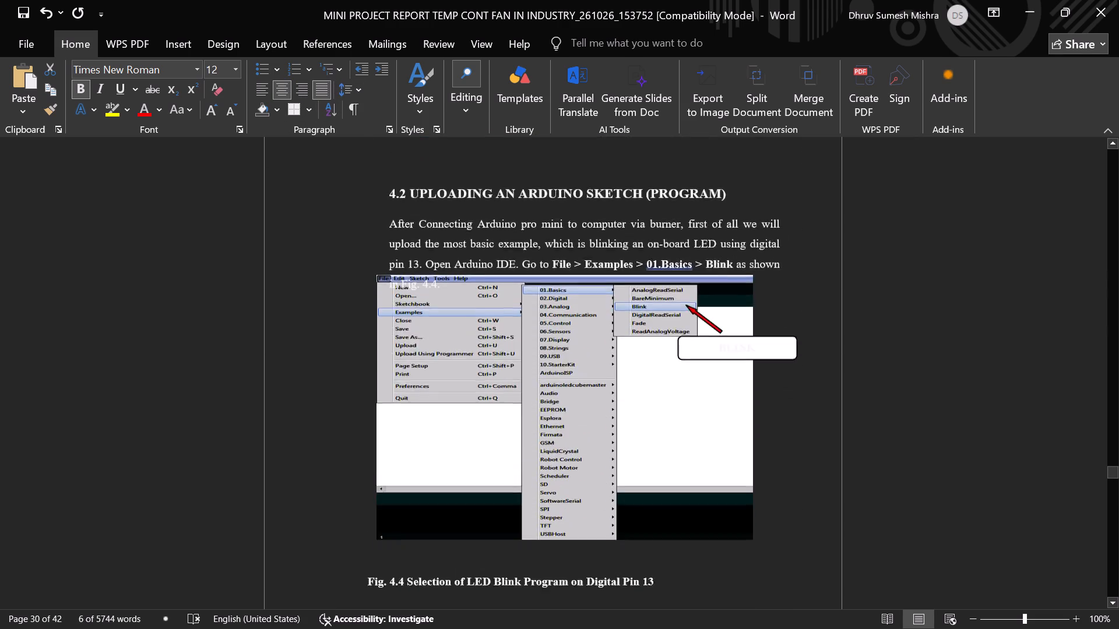
scroll(484, 405, "down", 4)
left_click_drag(357, 467, 662, 471)
left_click_drag(662, 471, 376, 446)
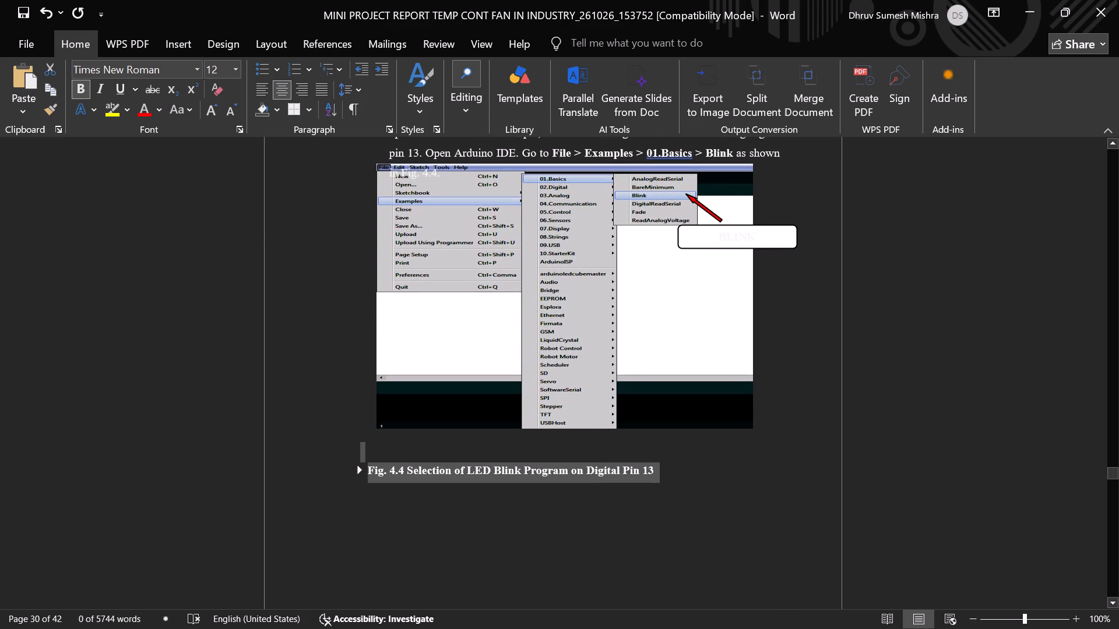
left_click_drag(376, 446, 371, 447)
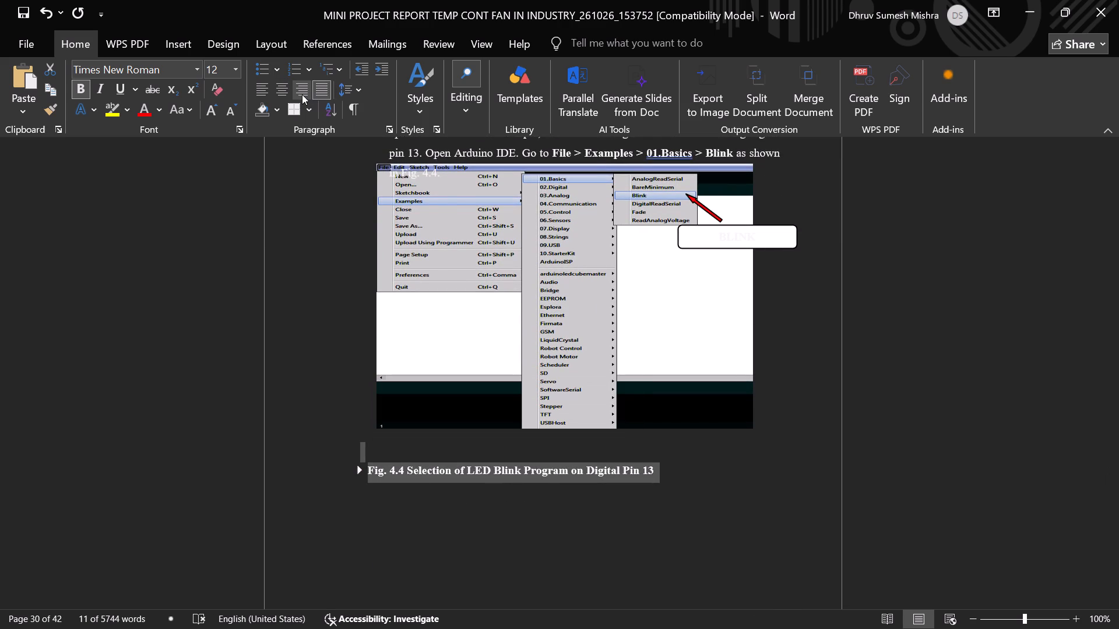
left_click(289, 91)
Center the LED-blinking photo and its caption "Fig. 4.7 Blinking of On-Board LED for the Arduino Pro Mini".
scroll(398, 398, "down", 1)
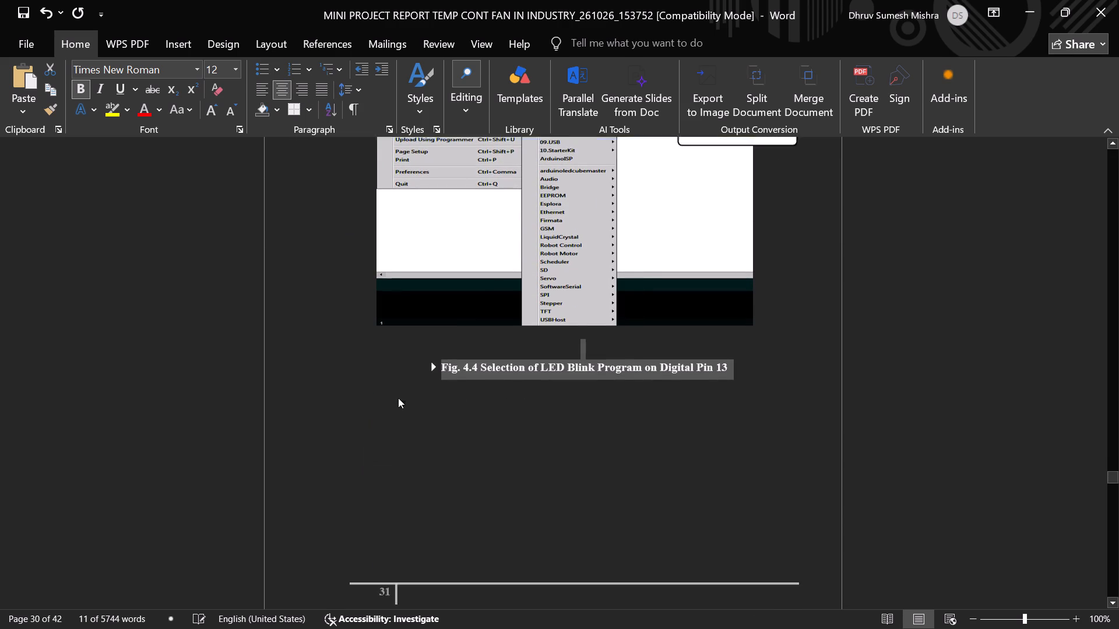
scroll(398, 398, "down", 4)
scroll(489, 355, "down", 1)
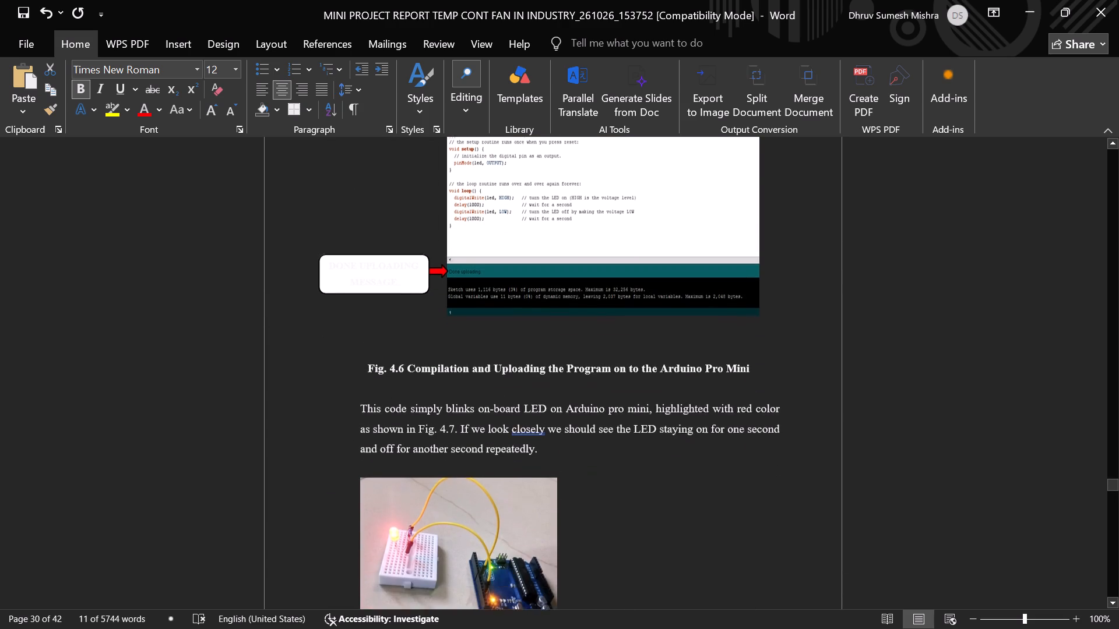
scroll(489, 355, "down", 1)
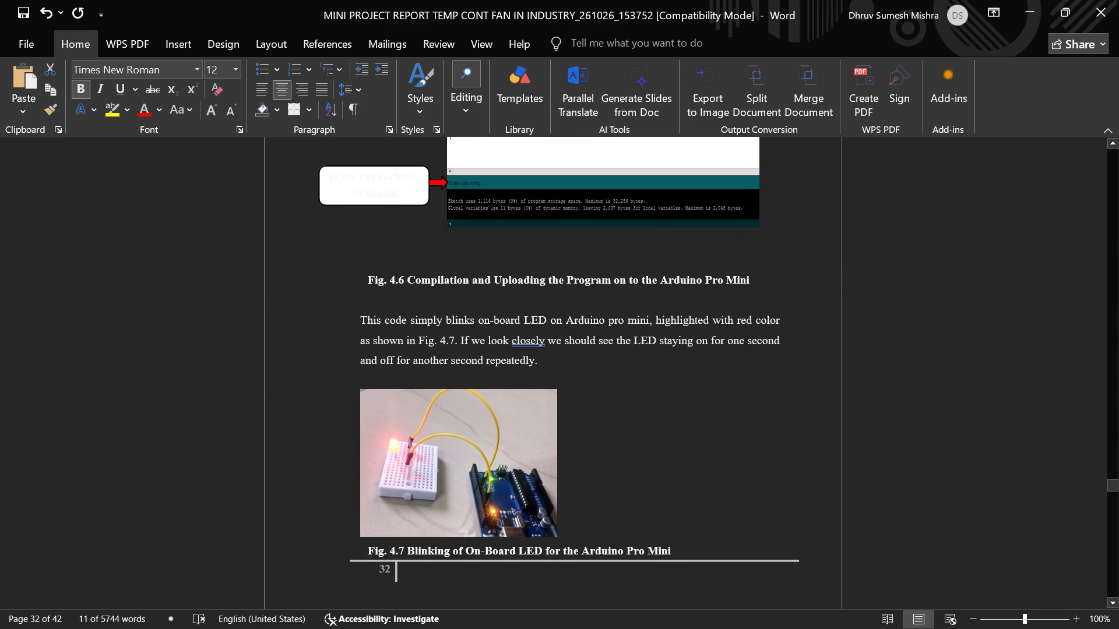
left_click(466, 443)
left_click(285, 93)
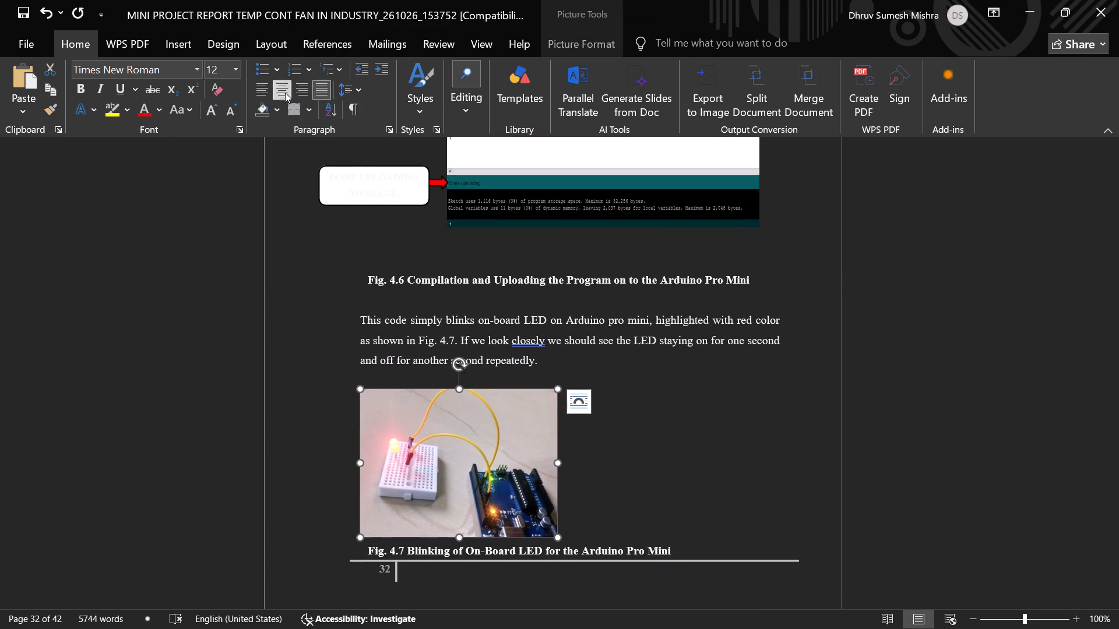
scroll(402, 227, "down", 1)
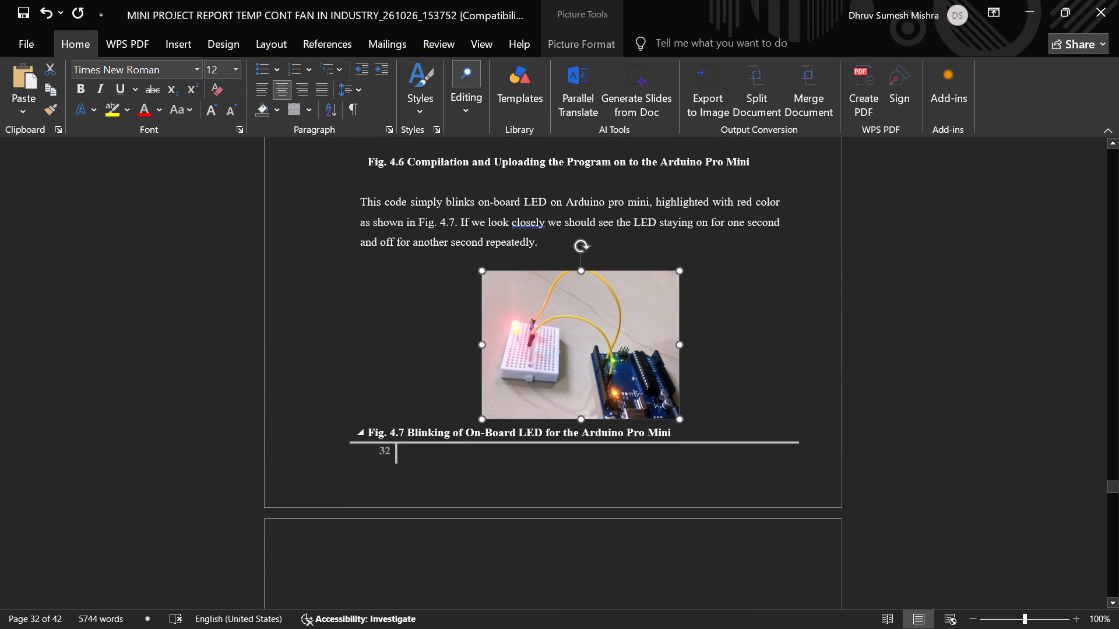
left_click(445, 432)
left_click(282, 94)
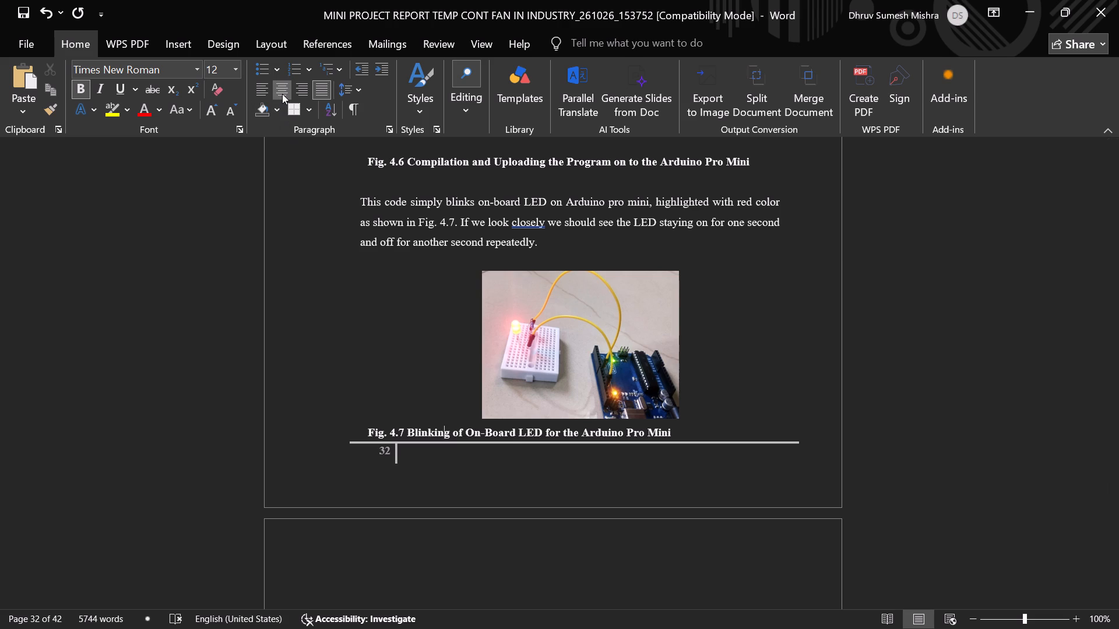
Center the title "Results, Discussion and Analysis" and the CHAPTER 5 line above it on the chapter's title page.
scroll(432, 274, "down", 5)
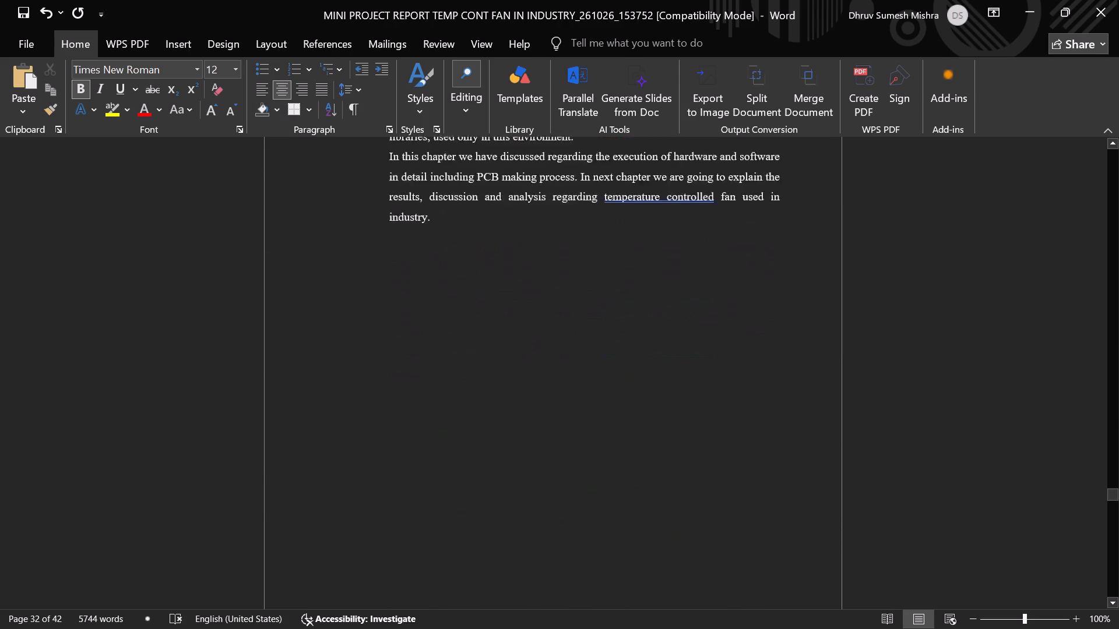
scroll(432, 274, "down", 5)
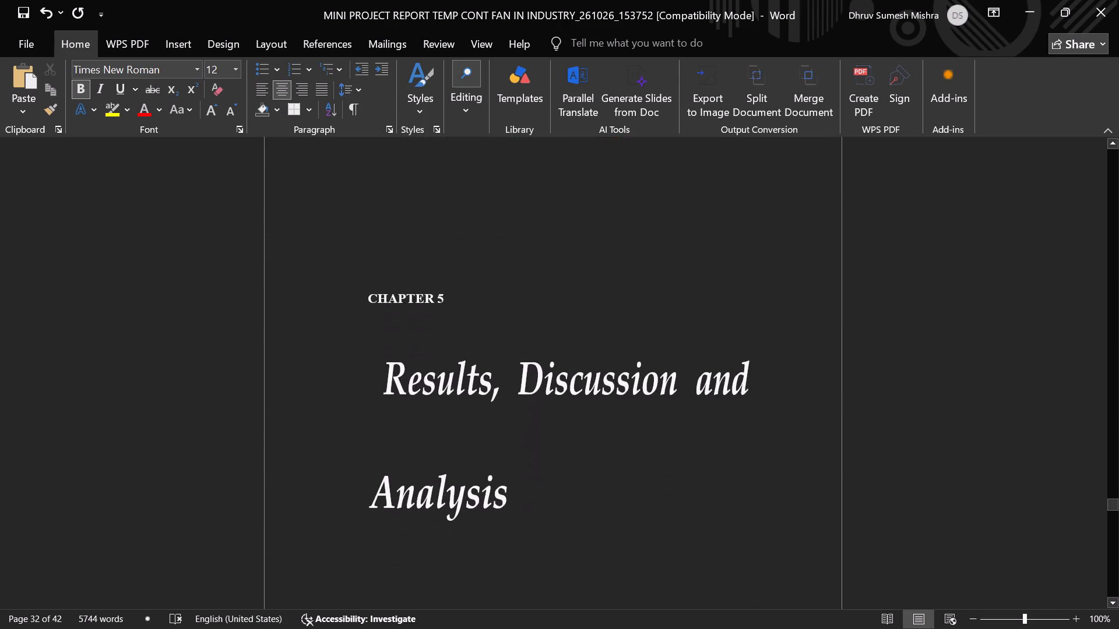
left_click_drag(384, 381, 536, 498)
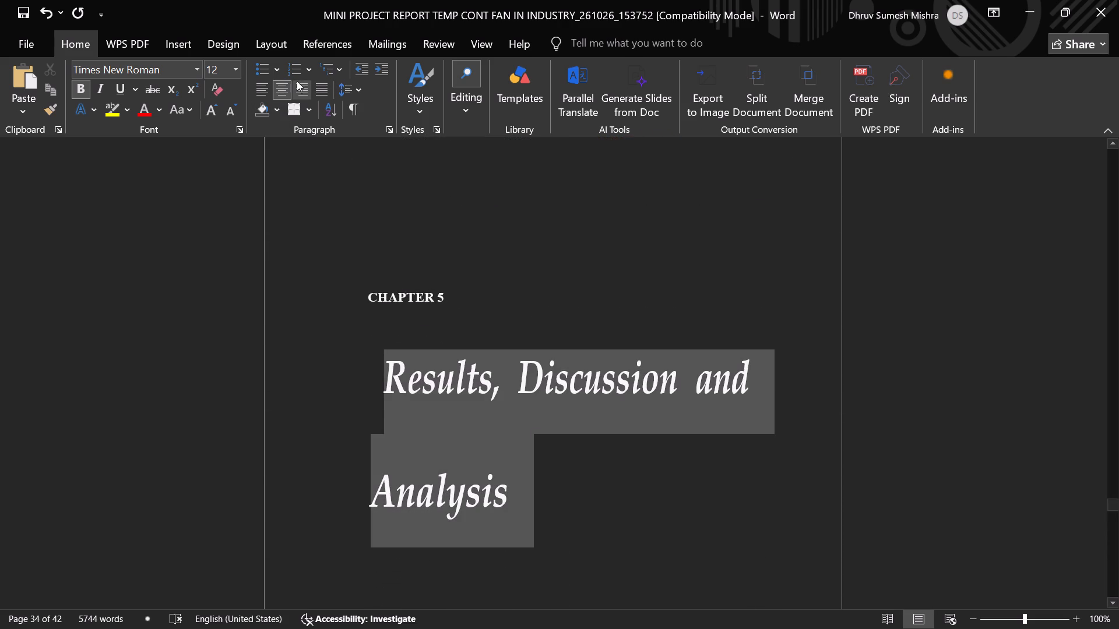
left_click(287, 89)
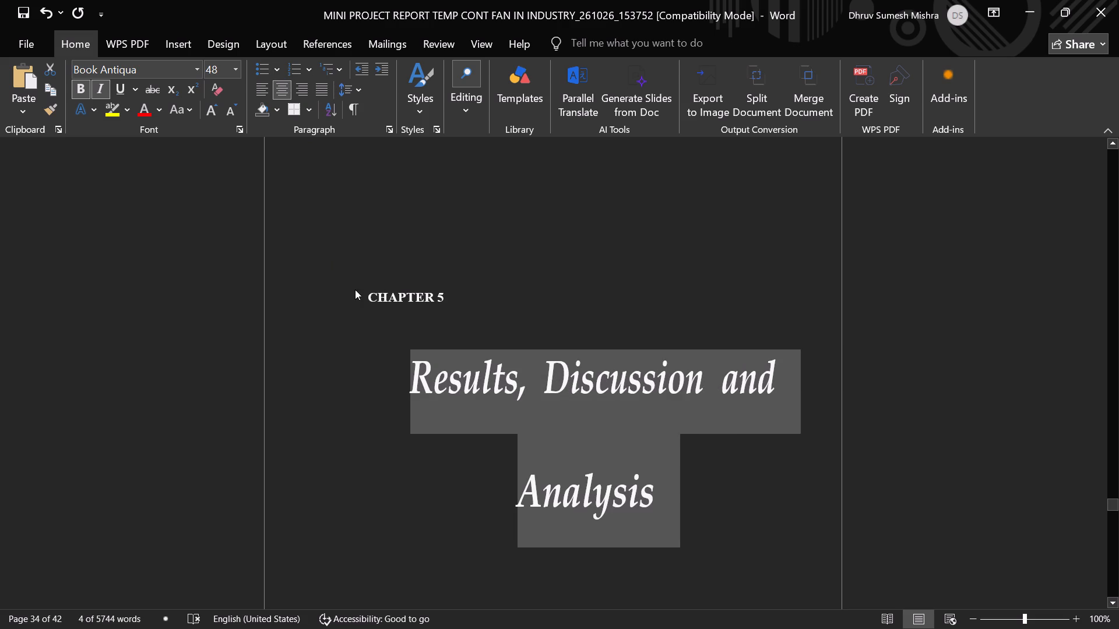
left_click_drag(365, 292, 438, 292)
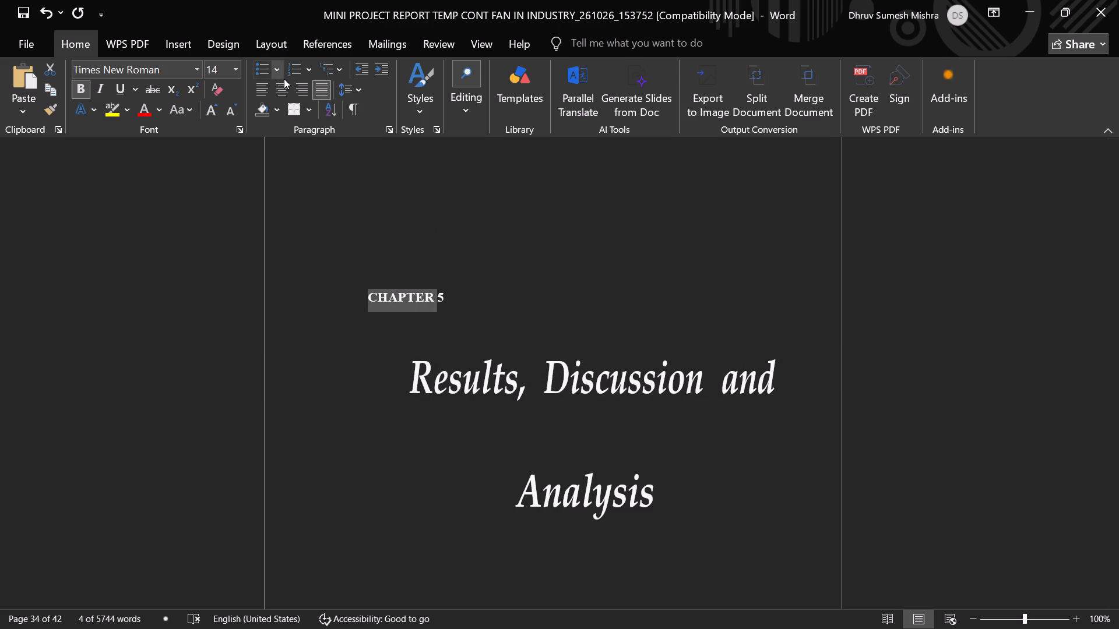
left_click(286, 93)
Center the CHAPTER FIVE and RESULTS, DISCUSSION AND ANALYSIS headings above section 5.1.
scroll(416, 344, "down", 2)
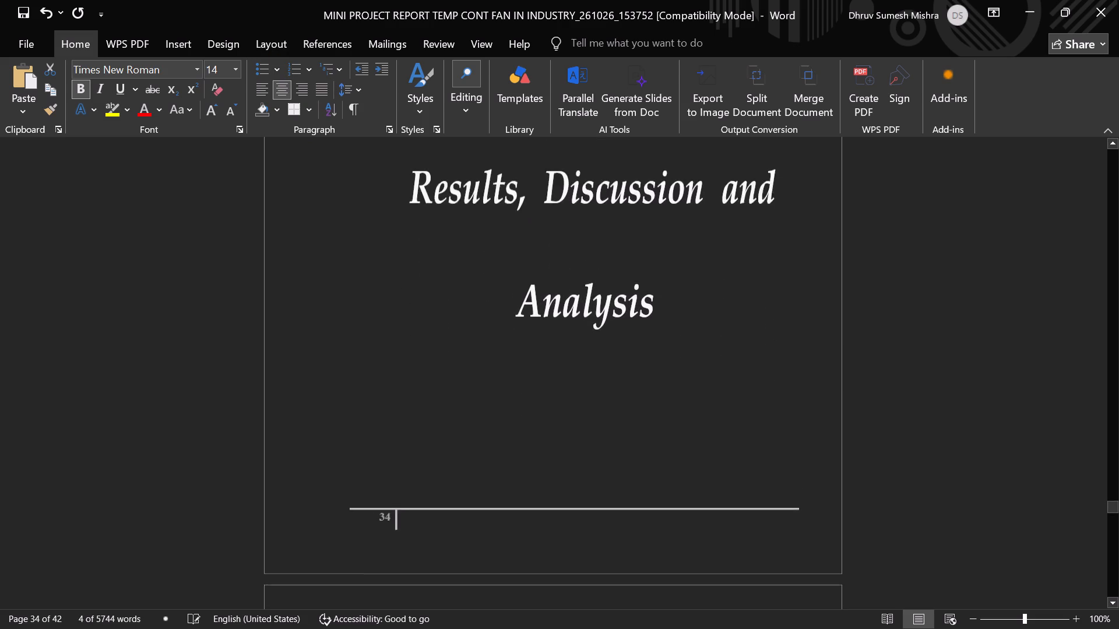
scroll(416, 344, "down", 2)
left_click_drag(370, 225, 463, 264)
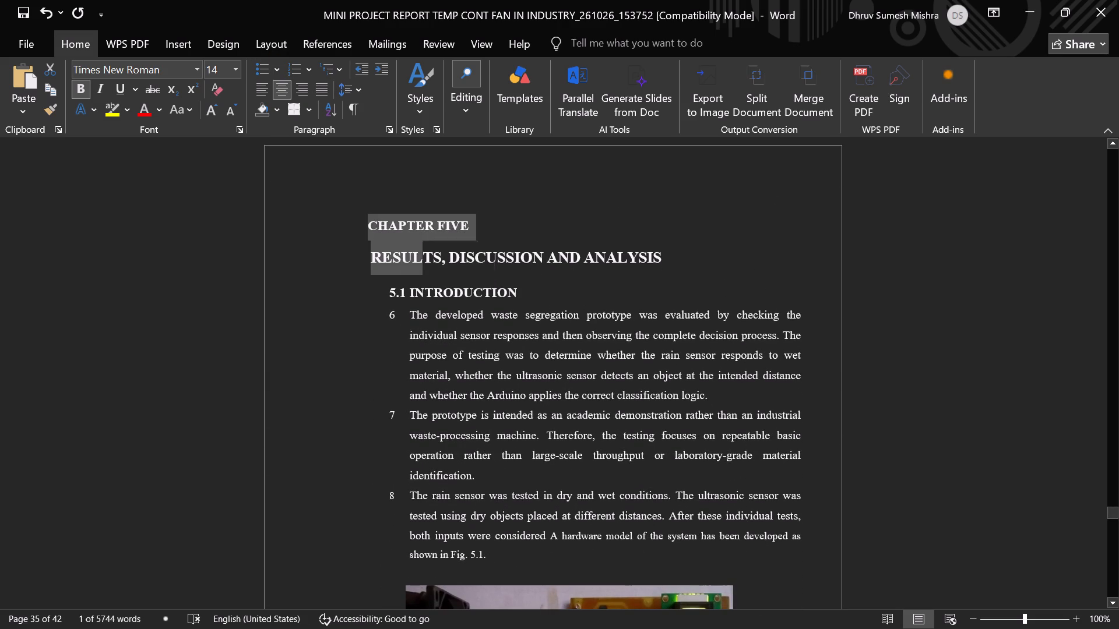
left_click_drag(463, 264, 721, 268)
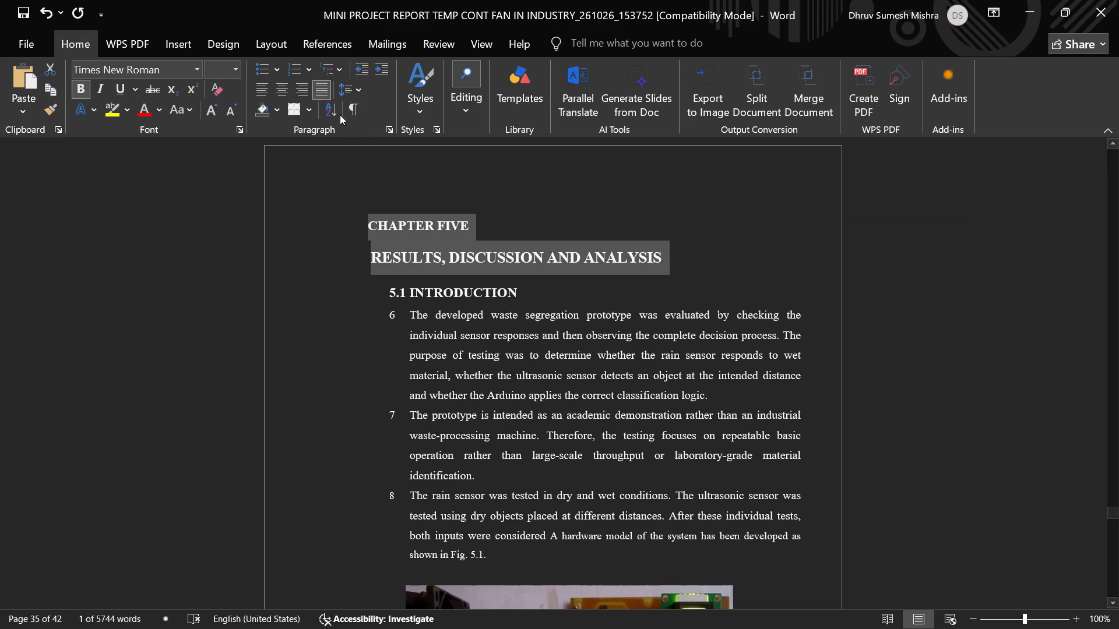
left_click(286, 93)
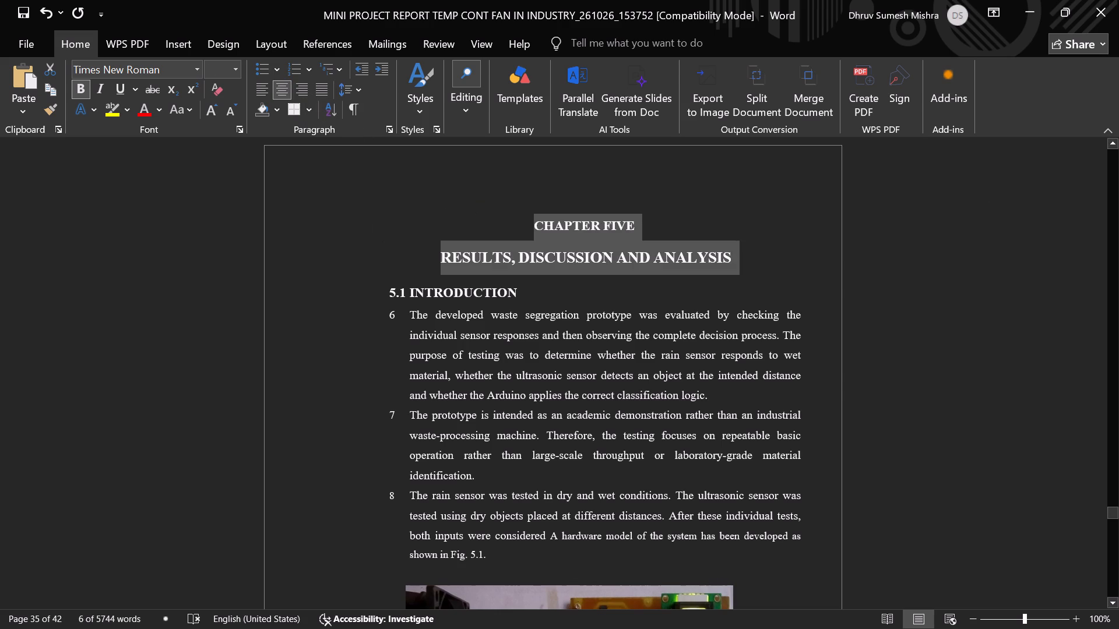
Remove the stray list numbers from the three paragraphs under 5.1 INTRODUCTION.
left_click(410, 314)
key("BackSpace")
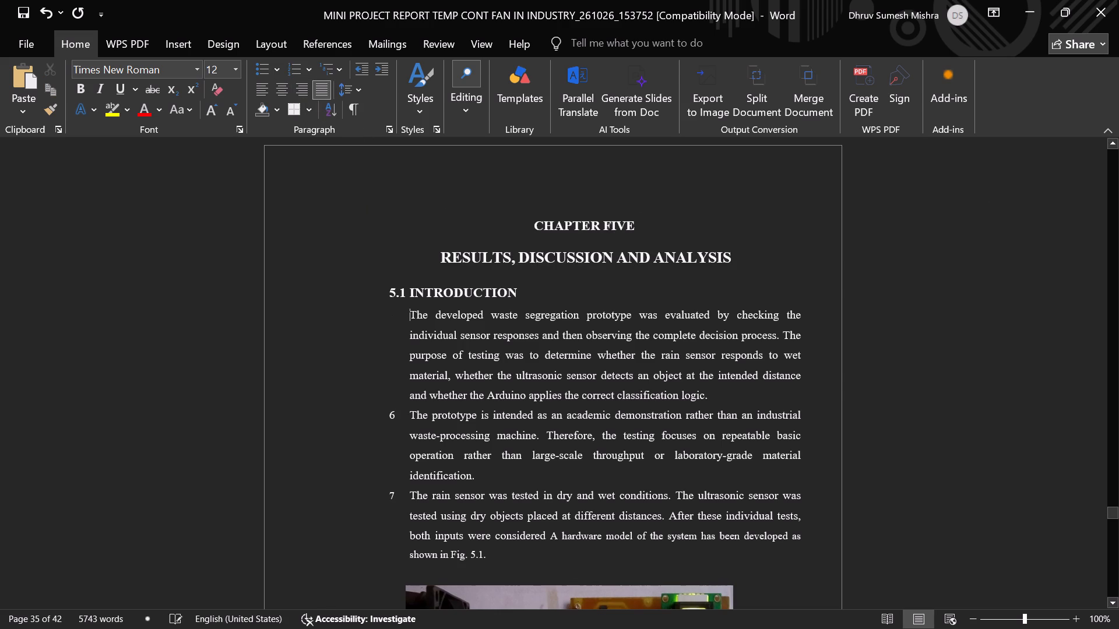
left_click(407, 412)
key("BackSpace")
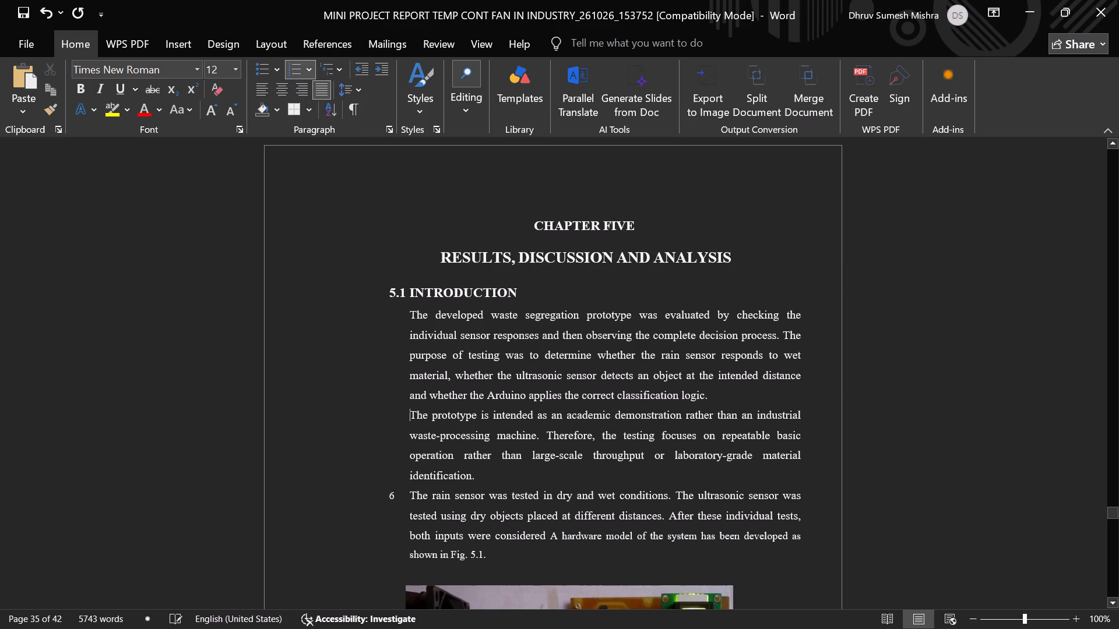
key("Down")
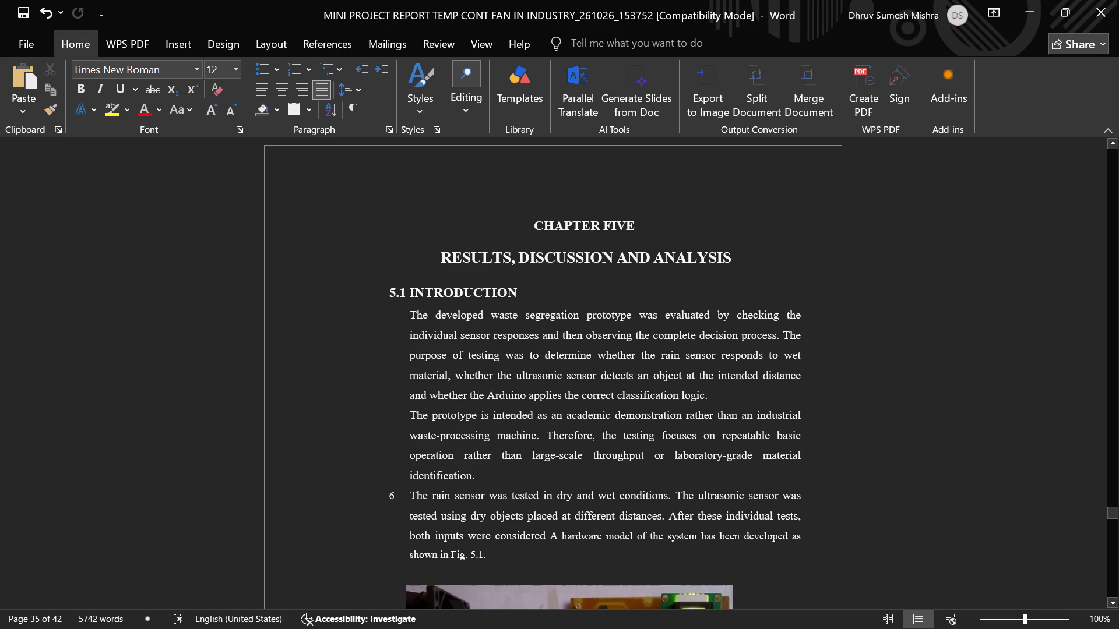
left_click(408, 504)
key("BackSpace")
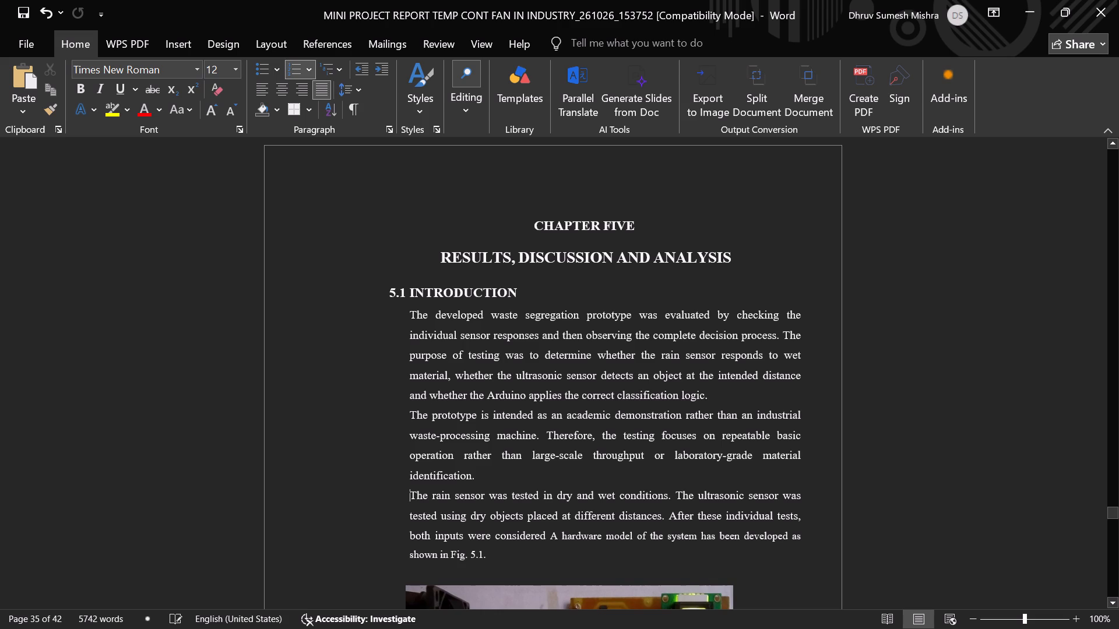
Center the caption "Fig. 5.1 (a) Original Pictures of Hardware Model" below its photo.
scroll(408, 504, "down", 3)
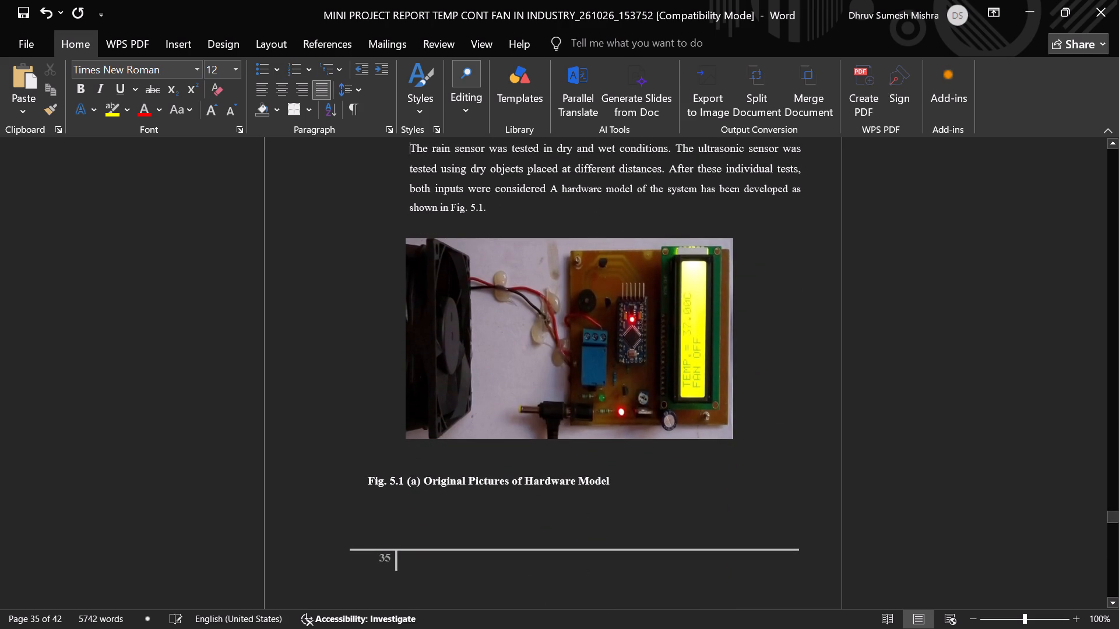
left_click(366, 480)
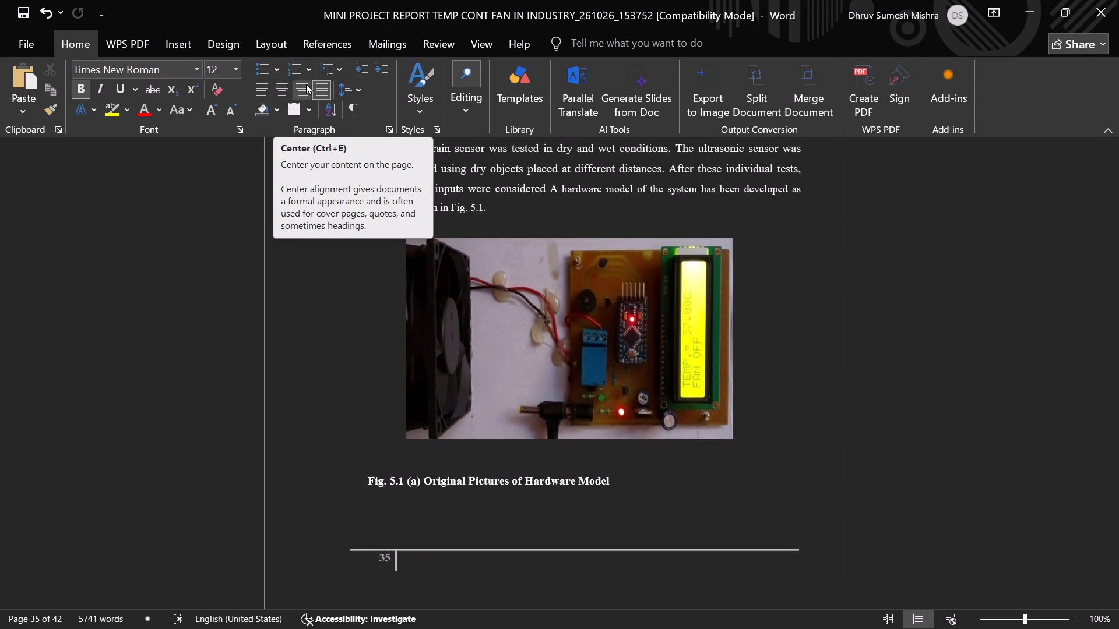
left_click(286, 88)
Delete the annotated hardware photo with its arrows and label boxes on page 36, before the Fig. 5.1 (b) caption.
scroll(400, 360, "down", 2)
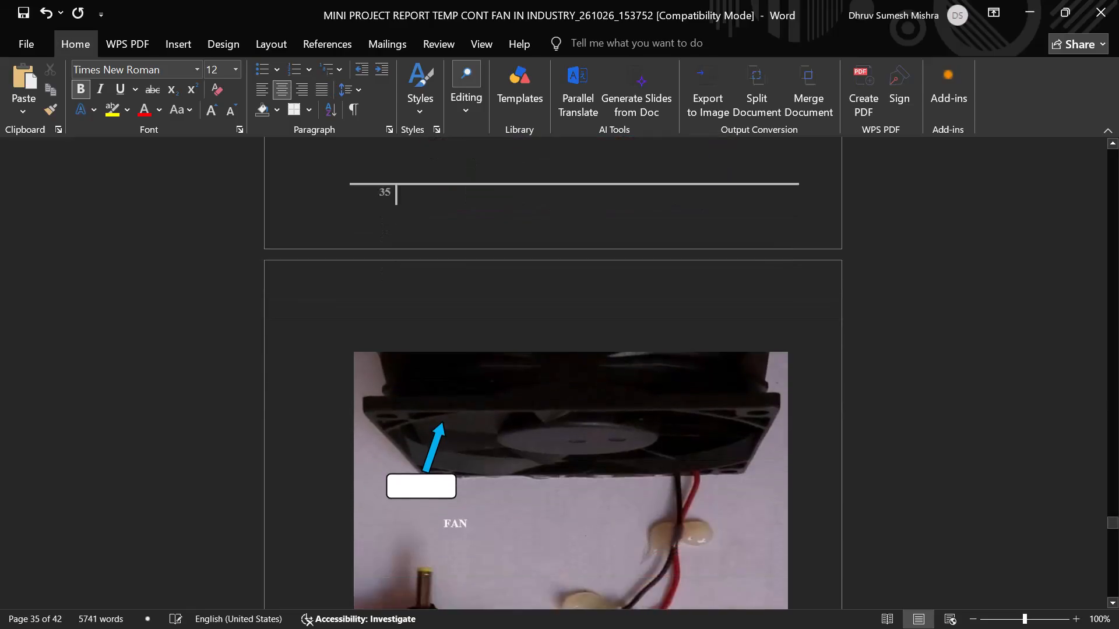
scroll(400, 360, "down", 4)
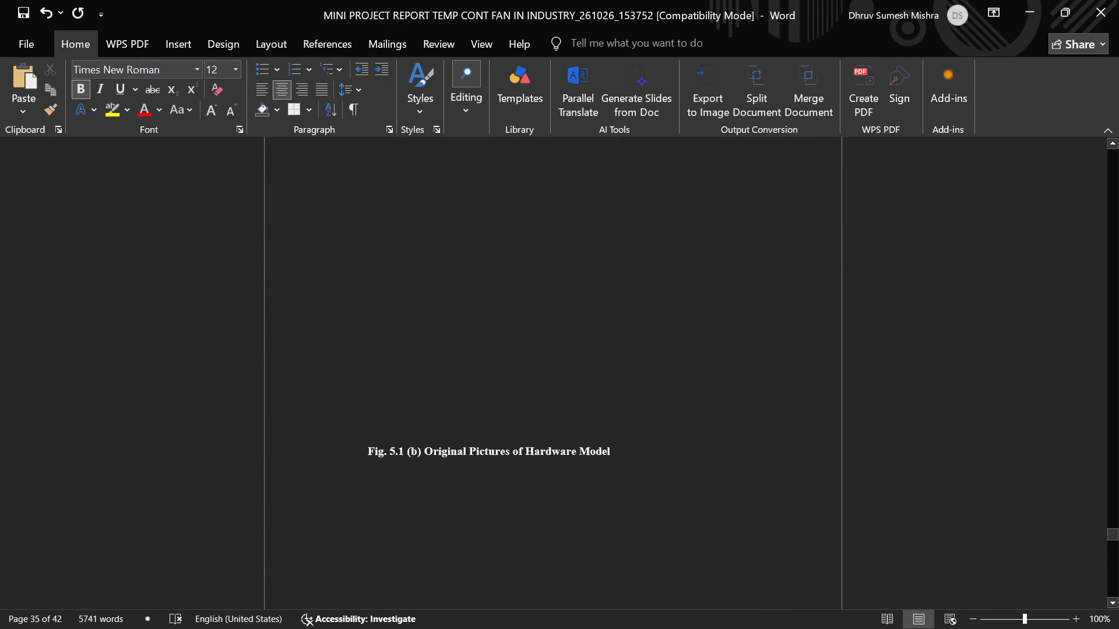
scroll(400, 360, "down", 2)
scroll(501, 366, "up", 4)
left_click(501, 366)
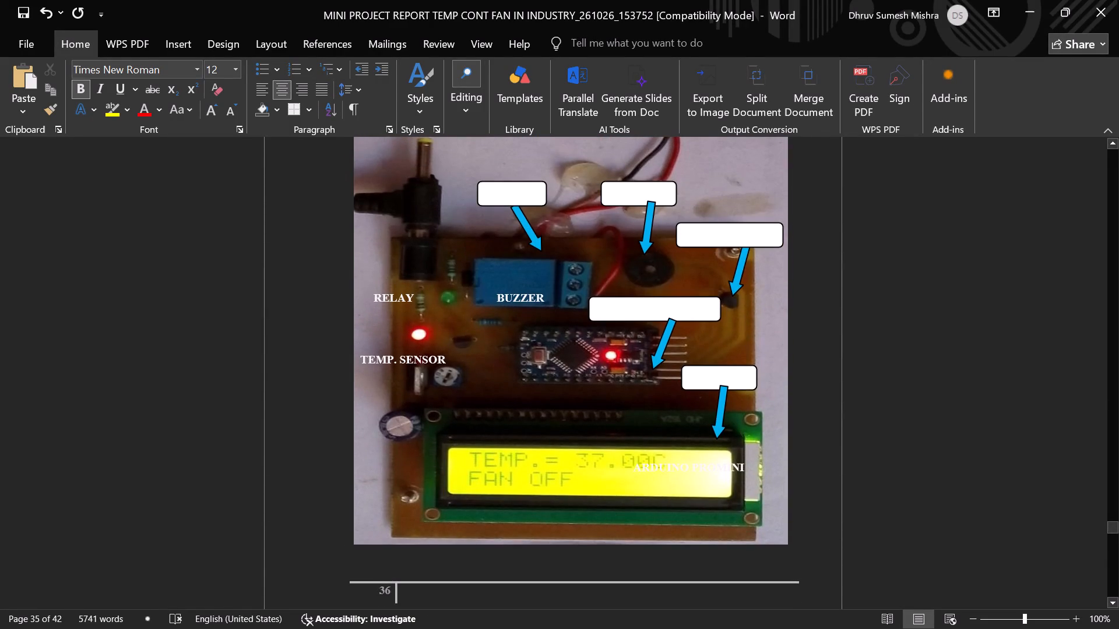
key("Delete")
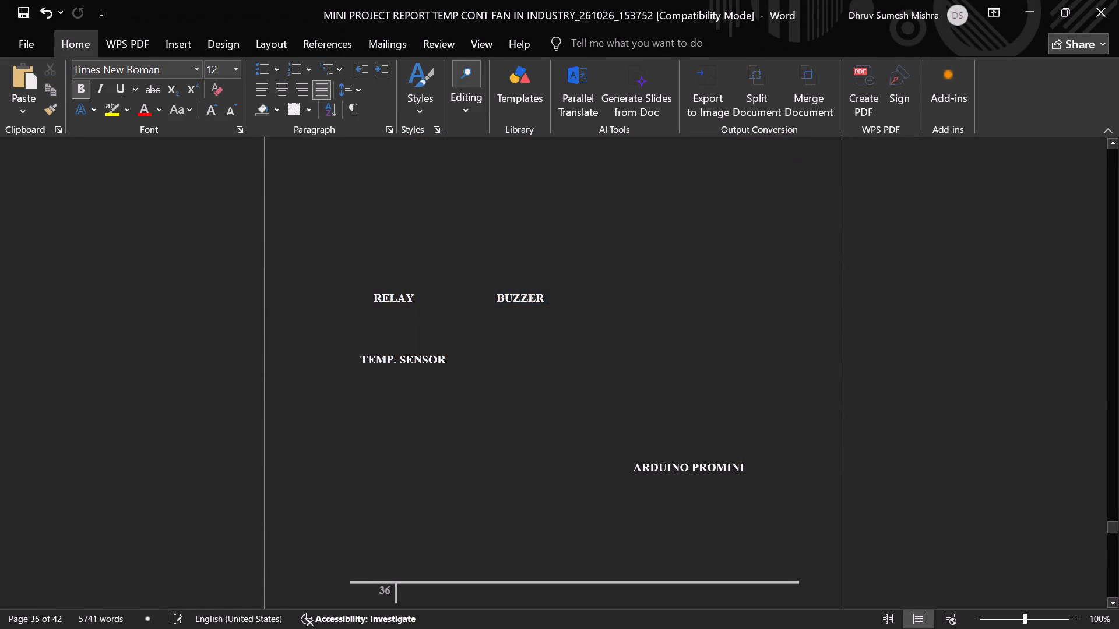
Delete the leftover BUZZER, TEMP. SENSOR, ARDUINO PROMINI and RELAY labels on page 36.
left_click(416, 306)
key("Delete")
key("Delete")
key("Delete")
key("Delete")
key("Delete")
key("Delete")
key("Delete")
key("Delete")
key("Delete")
key("Delete")
key("Delete")
key("Delete")
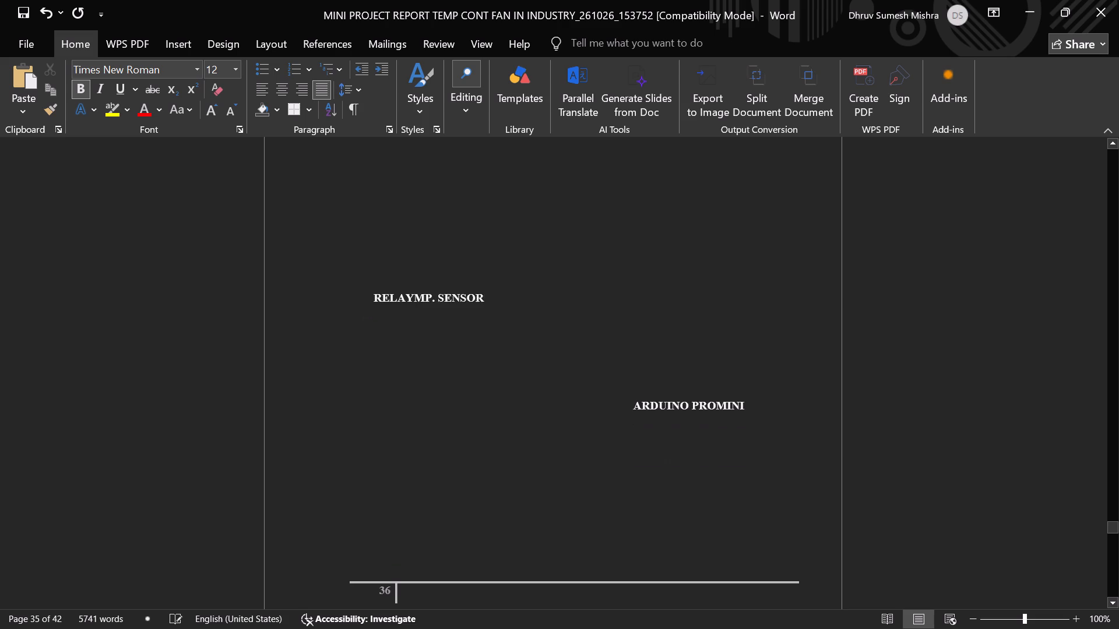
key("Delete")
key("Delete")
key("Delete")
key("Delete")
key("Delete")
key("Delete")
key("Delete")
key("Delete")
key("Delete")
key("Delete")
key("Delete")
key("Delete")
key("Delete")
key("Delete")
key("Delete")
key("Delete")
key("Delete")
key("Delete")
key("Delete")
key("Delete")
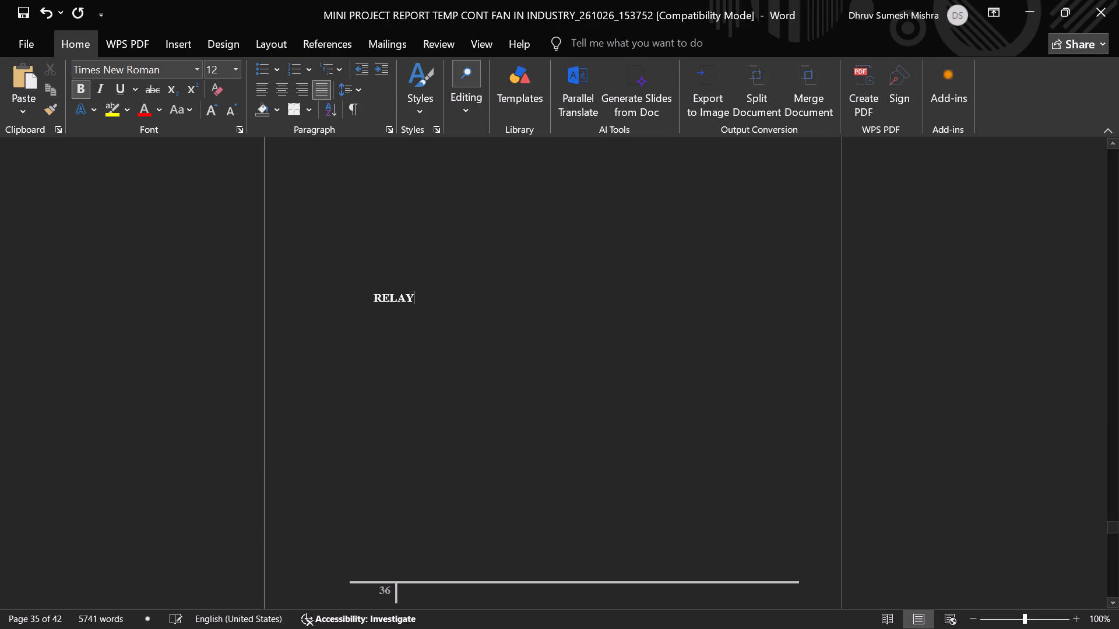
key("Delete")
key("Delete")
key("shift+Left")
key("shift+Left")
key("shift+Left")
key("shift+Left")
key("shift+Left")
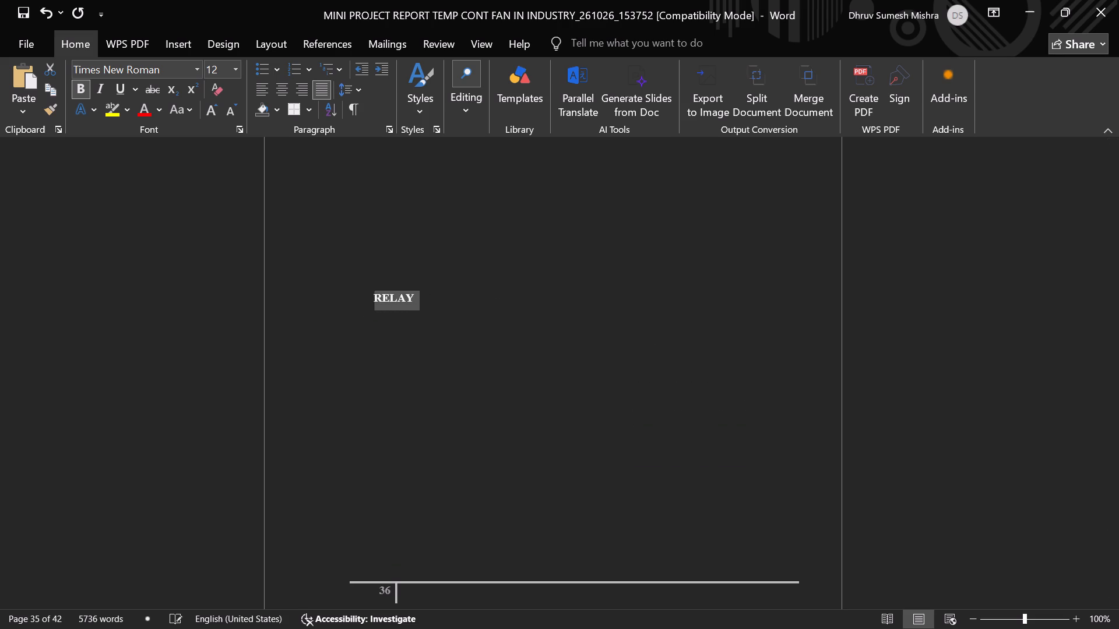
key("shift+Left")
key("Delete")
scroll(416, 306, "up", 1)
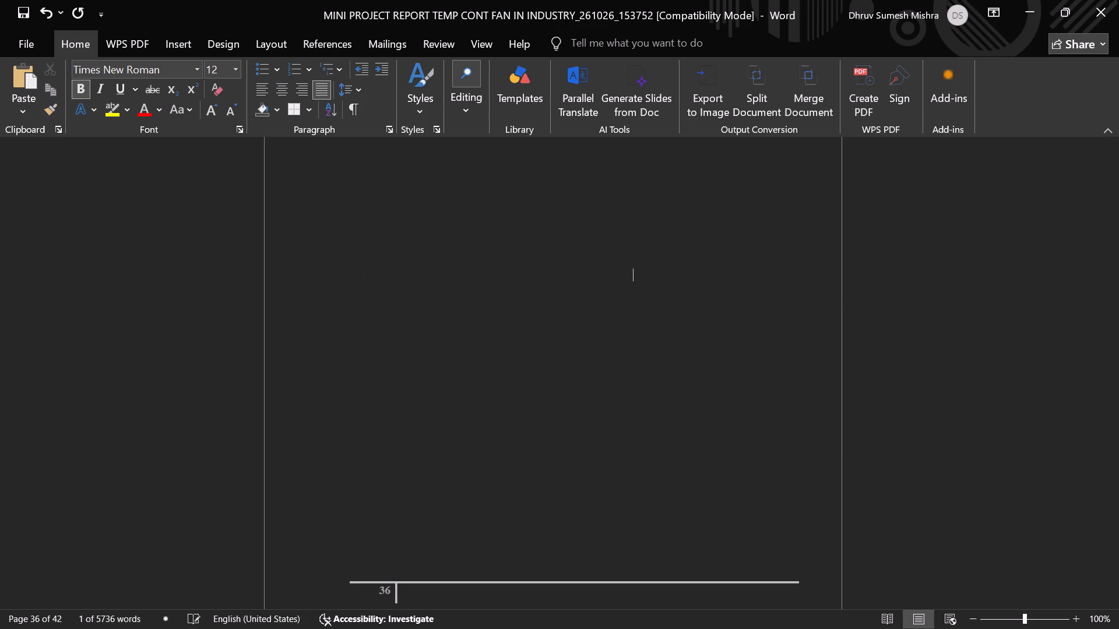
Delete the leftover FAN label on page 36.
scroll(416, 306, "up", 3)
left_click_drag(472, 493, 456, 497)
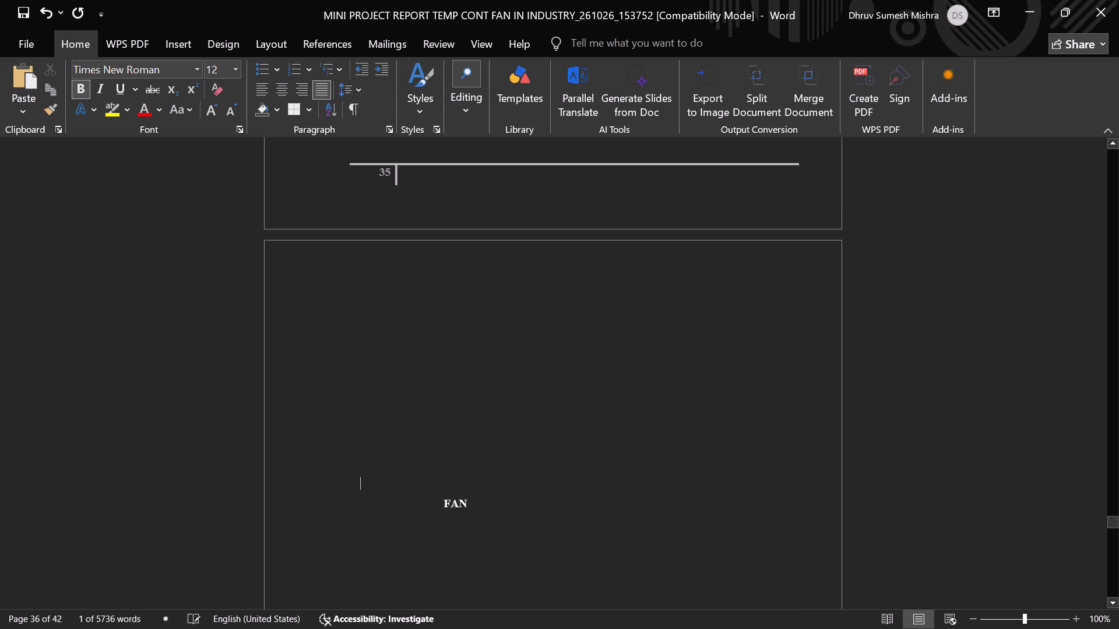
left_click_drag(456, 497, 445, 499)
left_click_drag(473, 503, 430, 508)
left_click_drag(430, 508, 430, 510)
key("Delete")
Remove the extra leading space before the "Fig. 5.1 (b) Original Pictures of Hardware Model" caption.
scroll(430, 510, "up", 1)
scroll(430, 510, "down", 1)
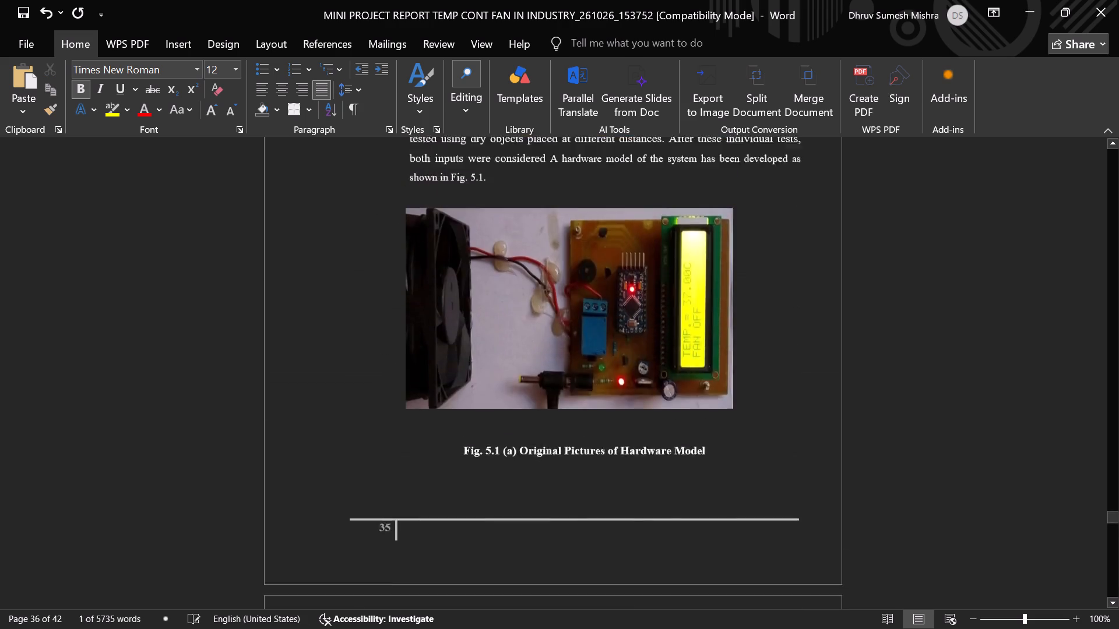
scroll(430, 510, "down", 1)
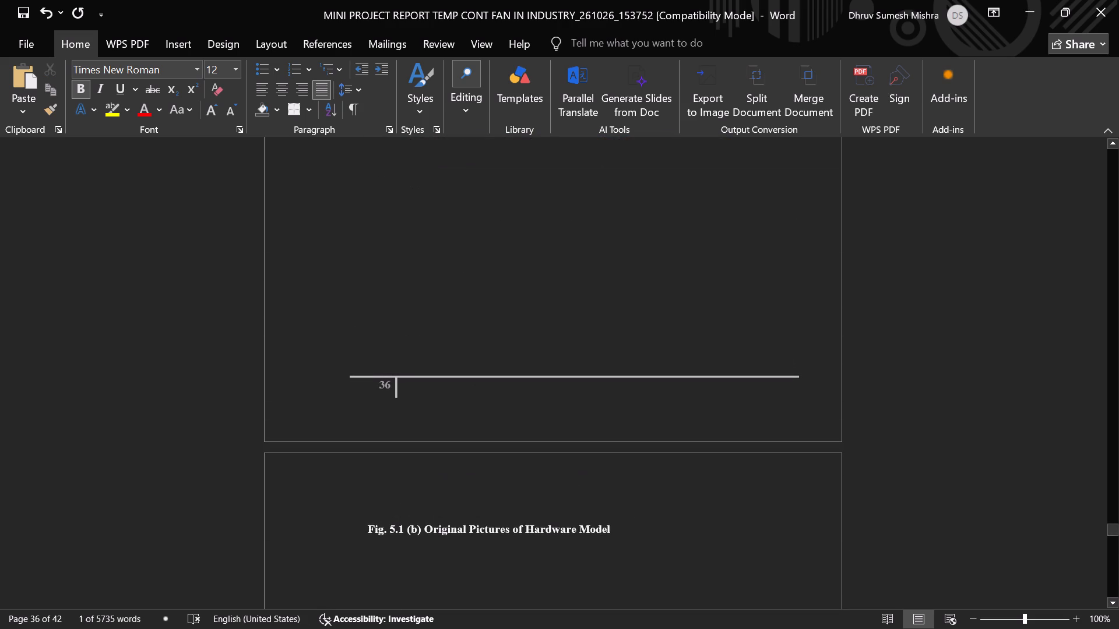
left_click(368, 531)
key("BackSpace")
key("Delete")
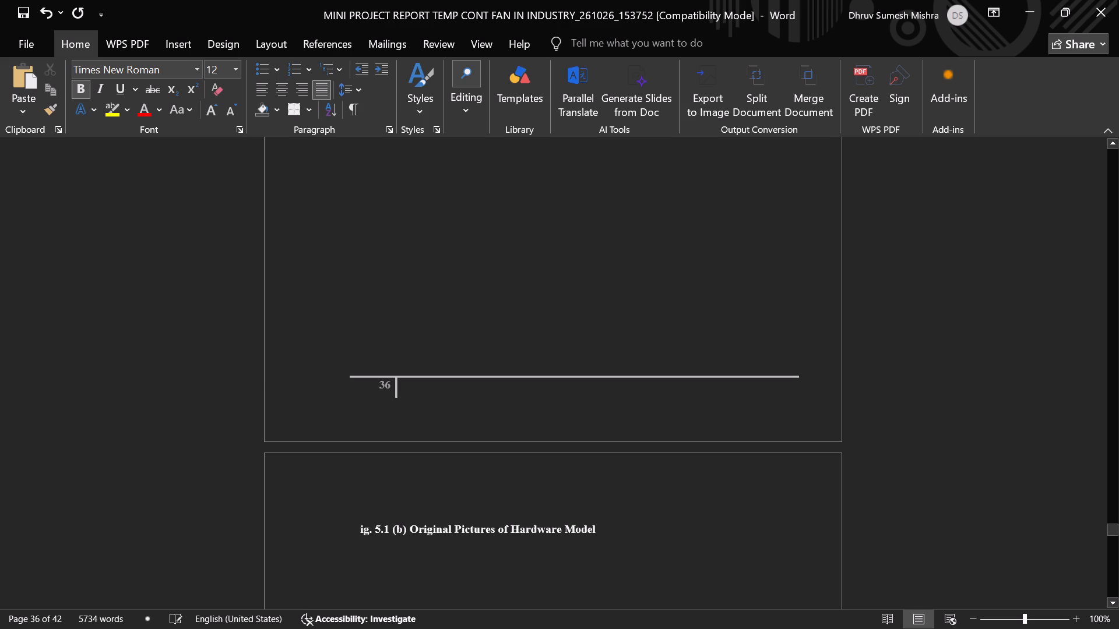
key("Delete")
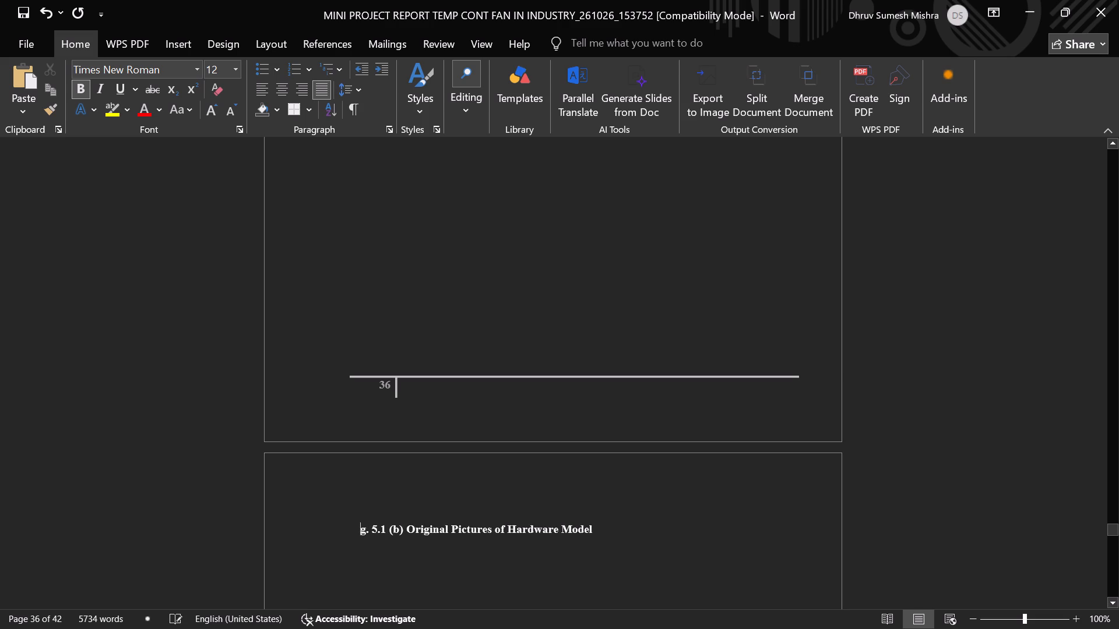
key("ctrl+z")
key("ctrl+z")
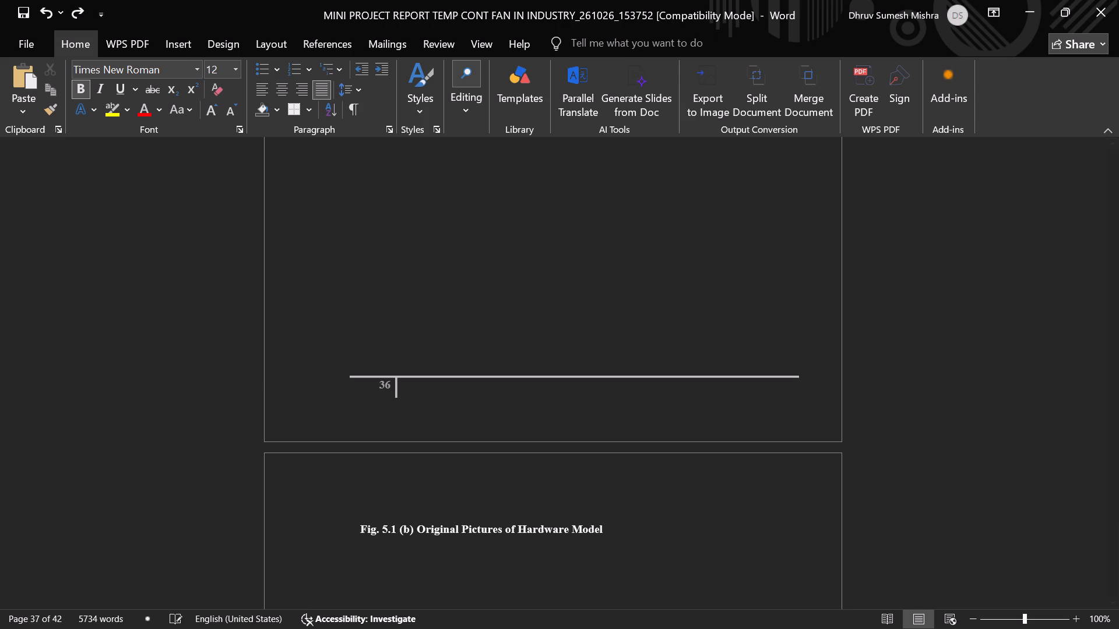
Remove the empty lines above the Fig. 5.1 (b) caption to pull it up onto page 36.
key("Left")
key("Down")
key("BackSpace")
key("BackSpace")
key("BackSpace")
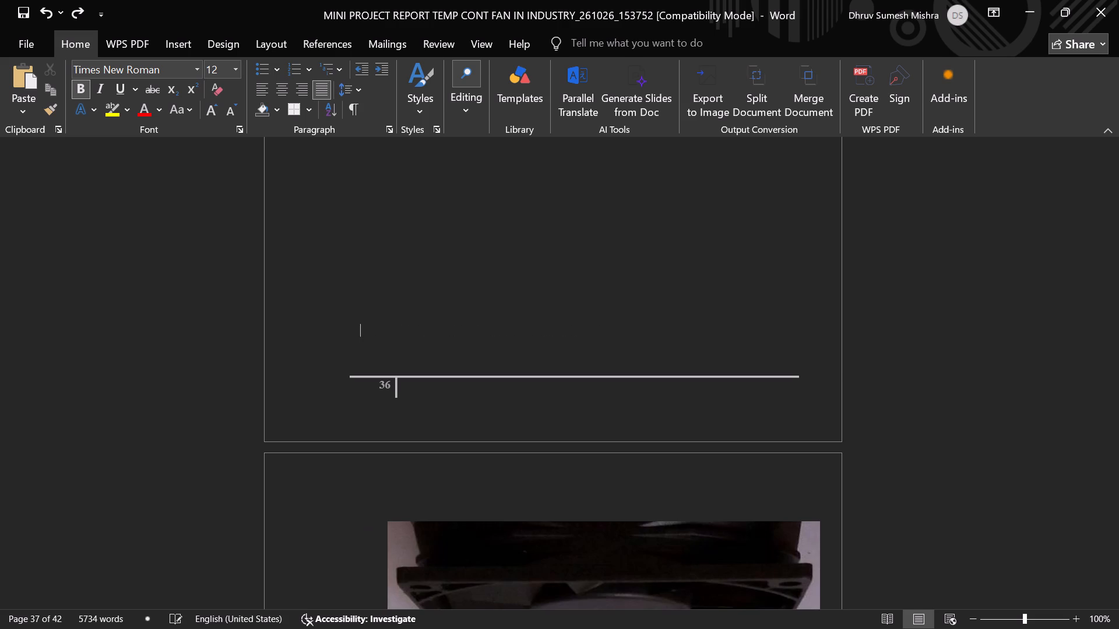
key("BackSpace")
key("BackSpace")
key("BackSpace")
key("BackSpace")
key("BackSpace")
key("BackSpace")
key("BackSpace")
key("BackSpace")
key("BackSpace")
scroll(368, 531, "up", 2)
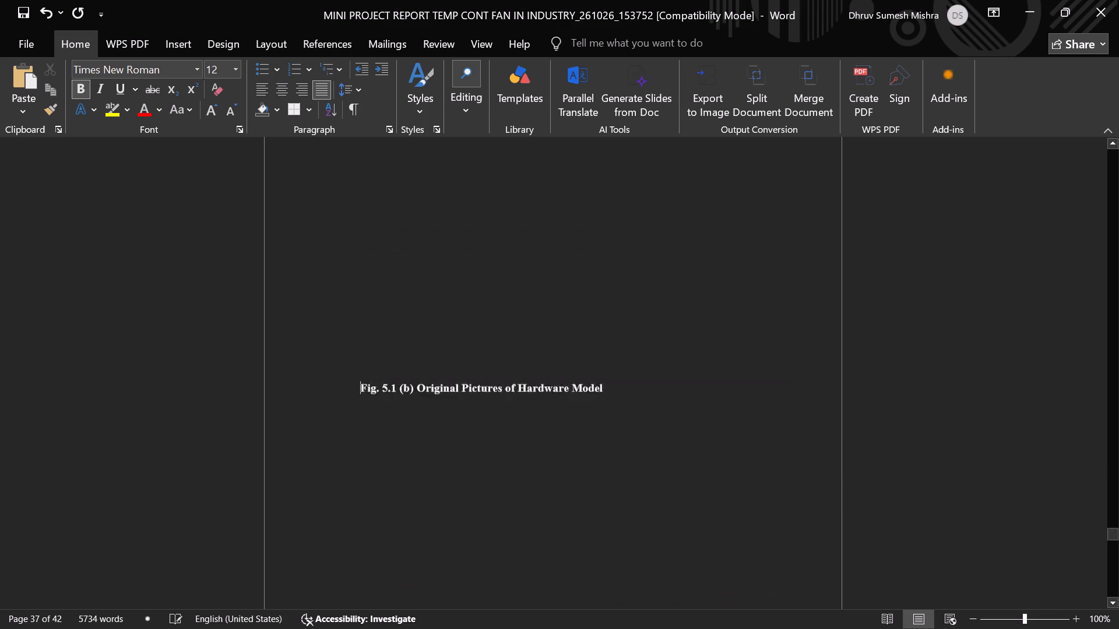
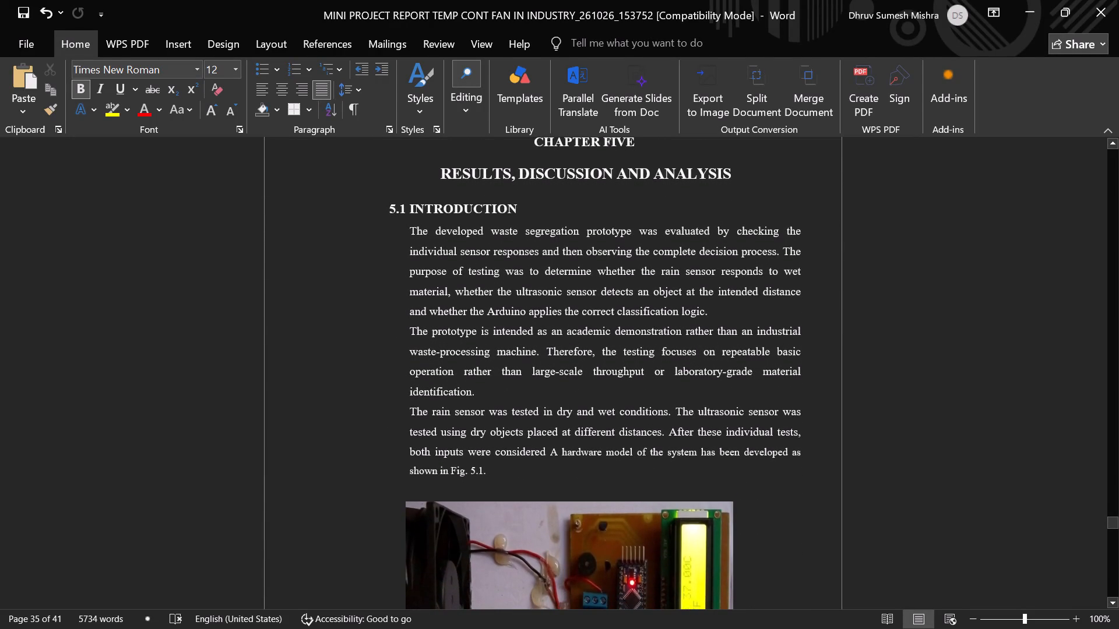
Select the entire cost table, Table 5.1, under 5.2 COST CALCULATION OF THE HARDWARE MODEL.
scroll(488, 387, "down", 7)
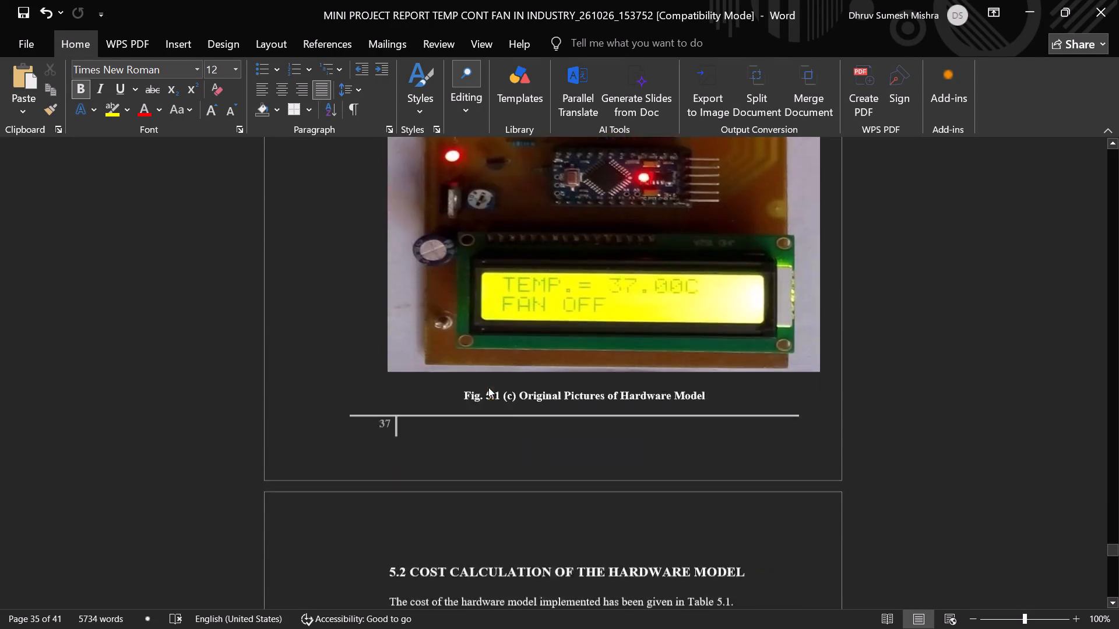
scroll(488, 387, "up", 5)
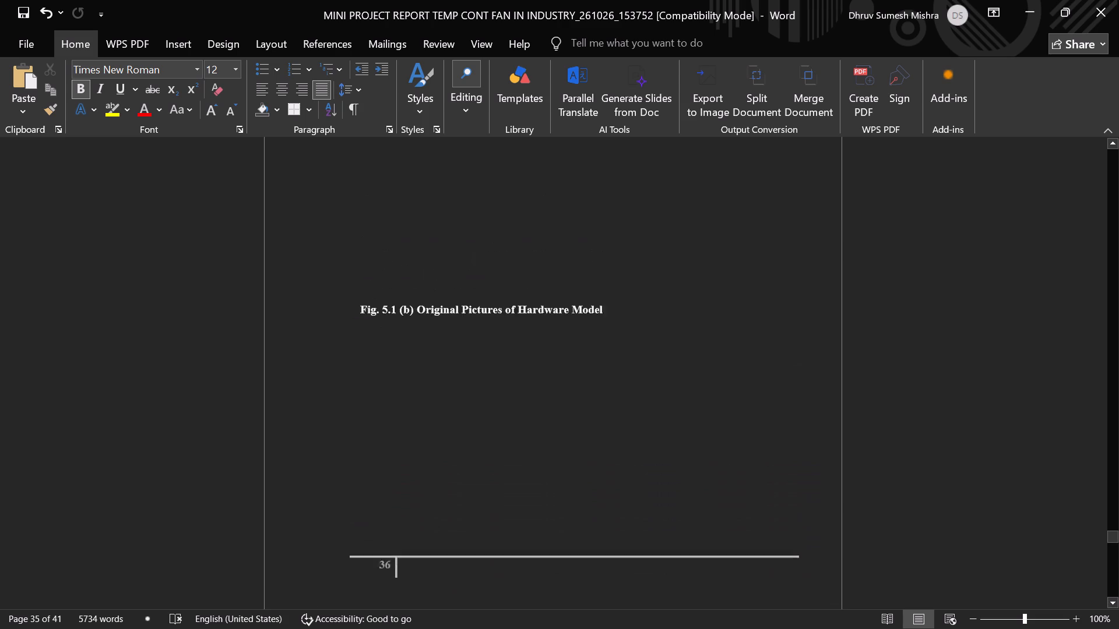
scroll(445, 422, "down", 4)
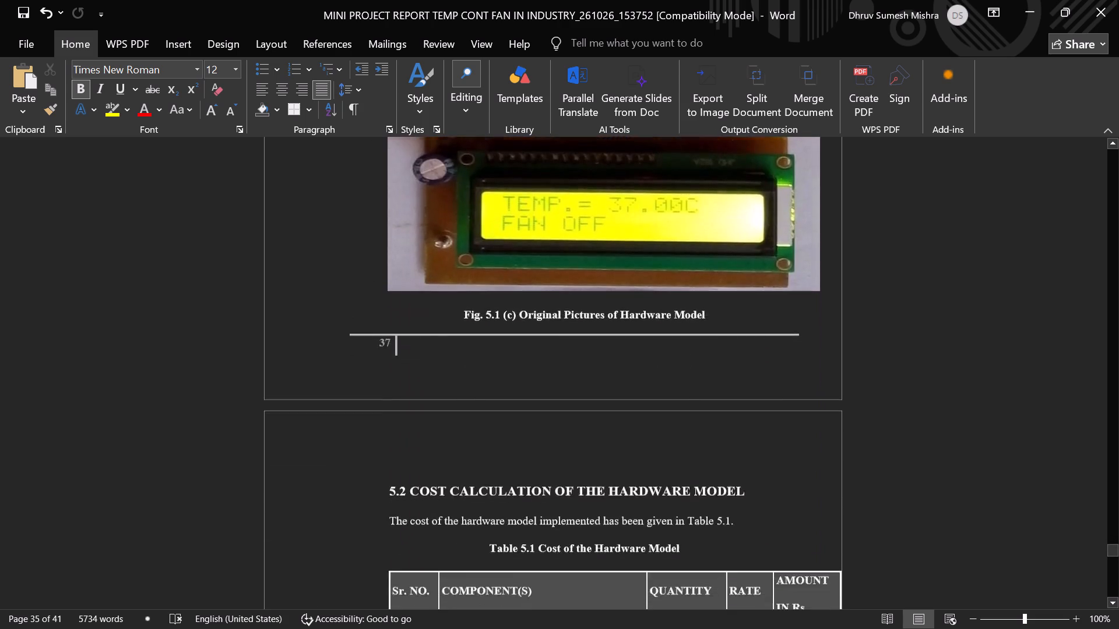
scroll(445, 422, "down", 5)
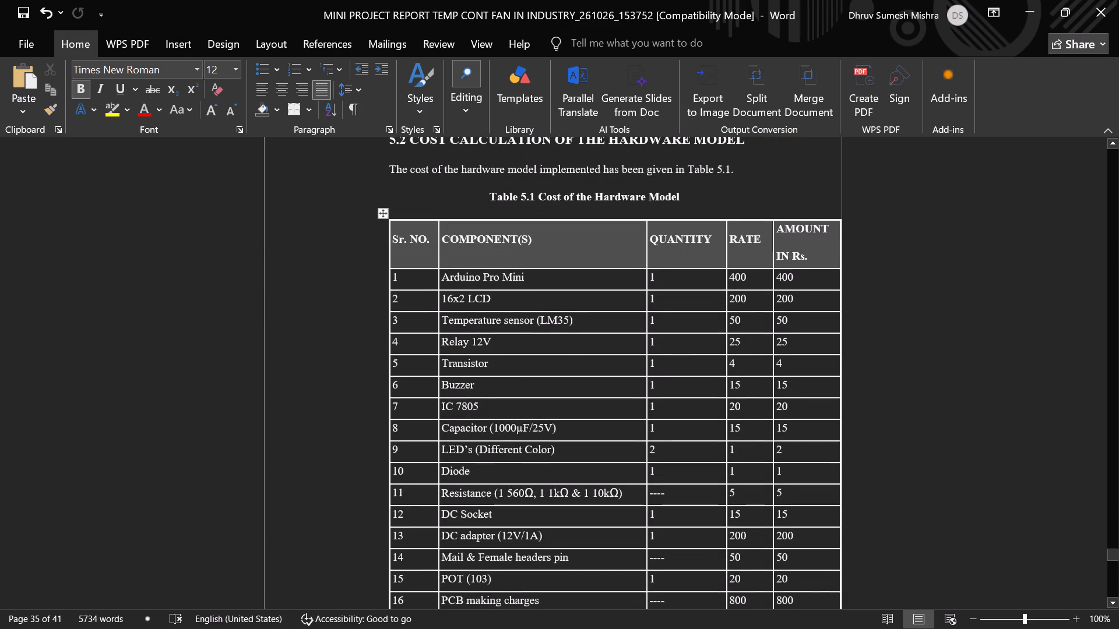
scroll(603, 367, "down", 1)
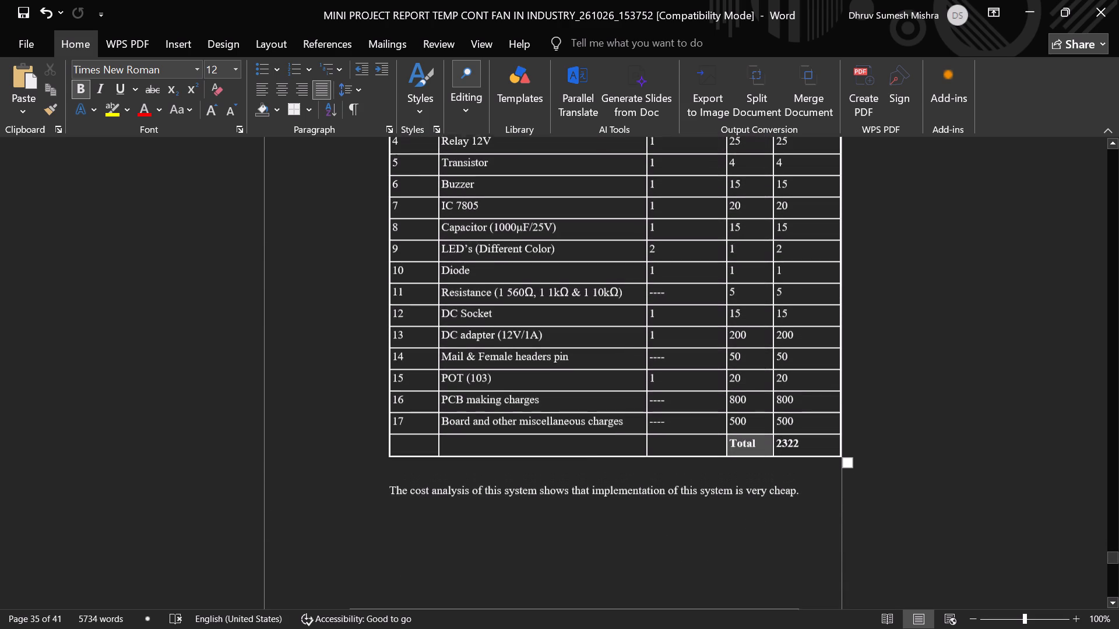
left_click(847, 467)
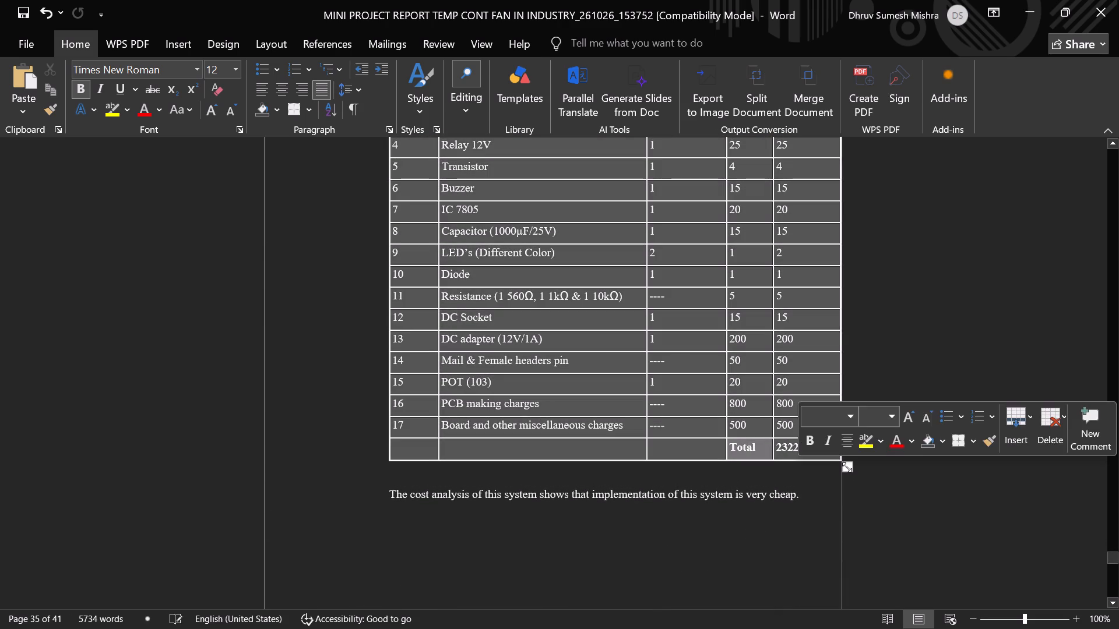
Center the Table 5.1 hardware cost table horizontally on the page.
left_click(283, 82)
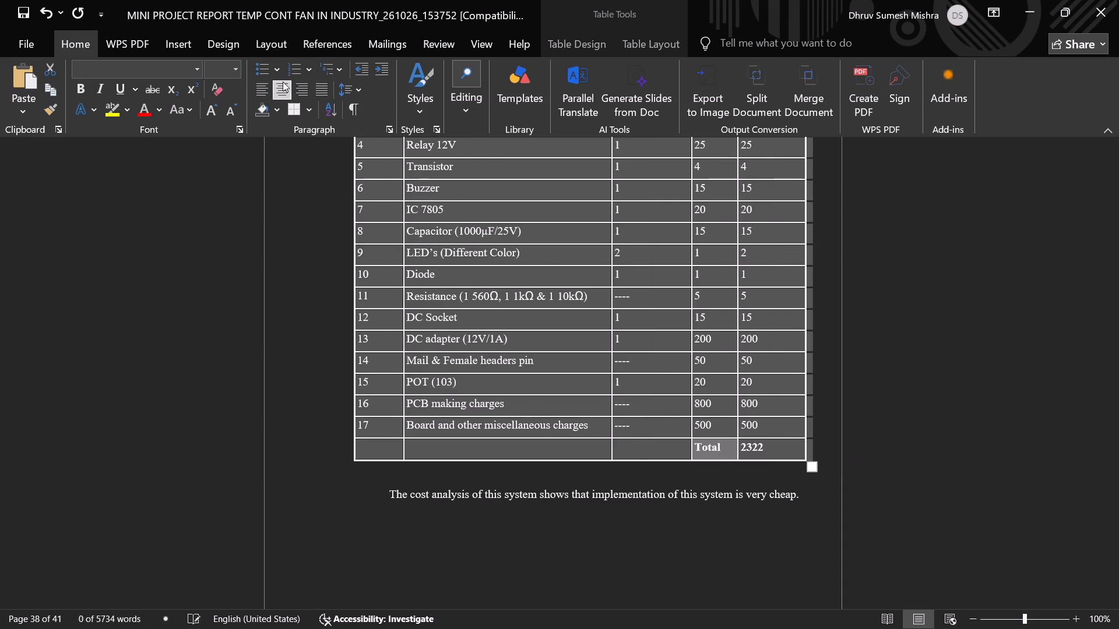
left_click(333, 236)
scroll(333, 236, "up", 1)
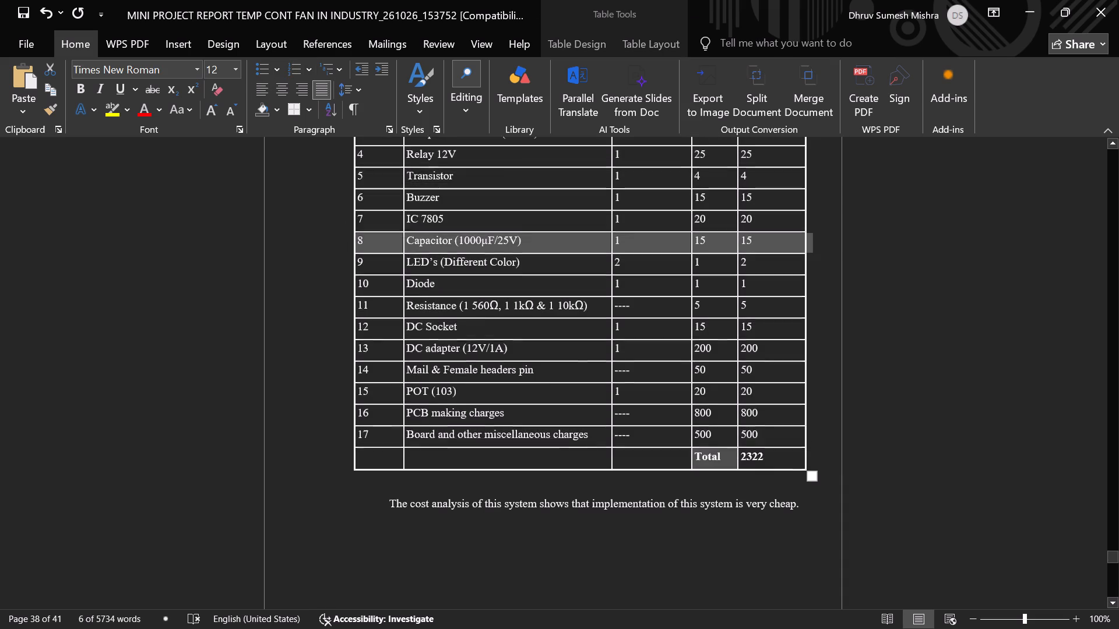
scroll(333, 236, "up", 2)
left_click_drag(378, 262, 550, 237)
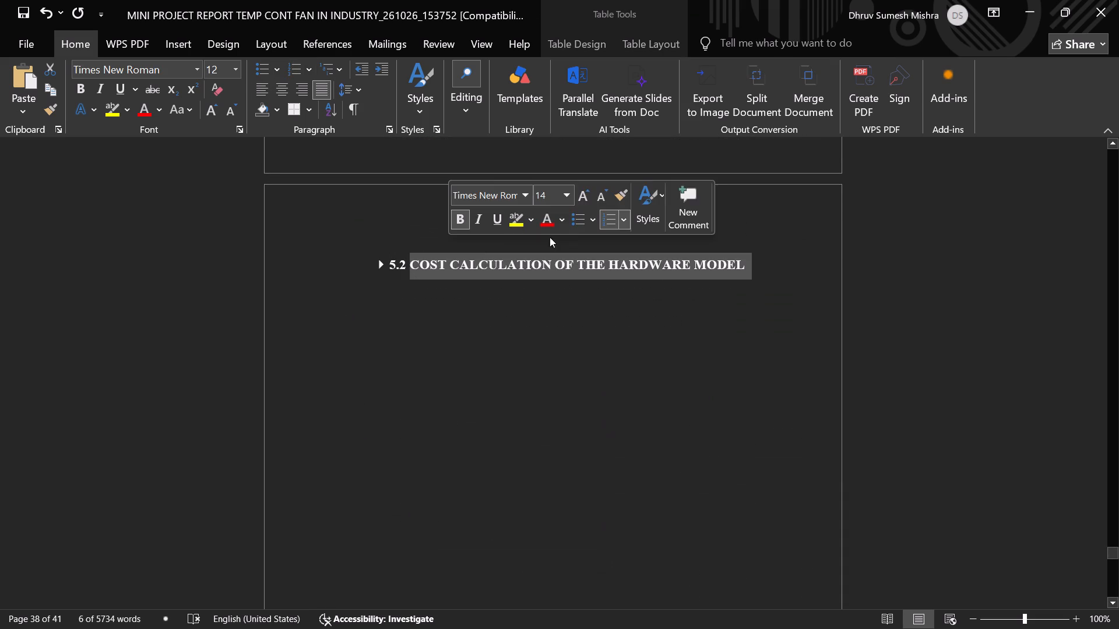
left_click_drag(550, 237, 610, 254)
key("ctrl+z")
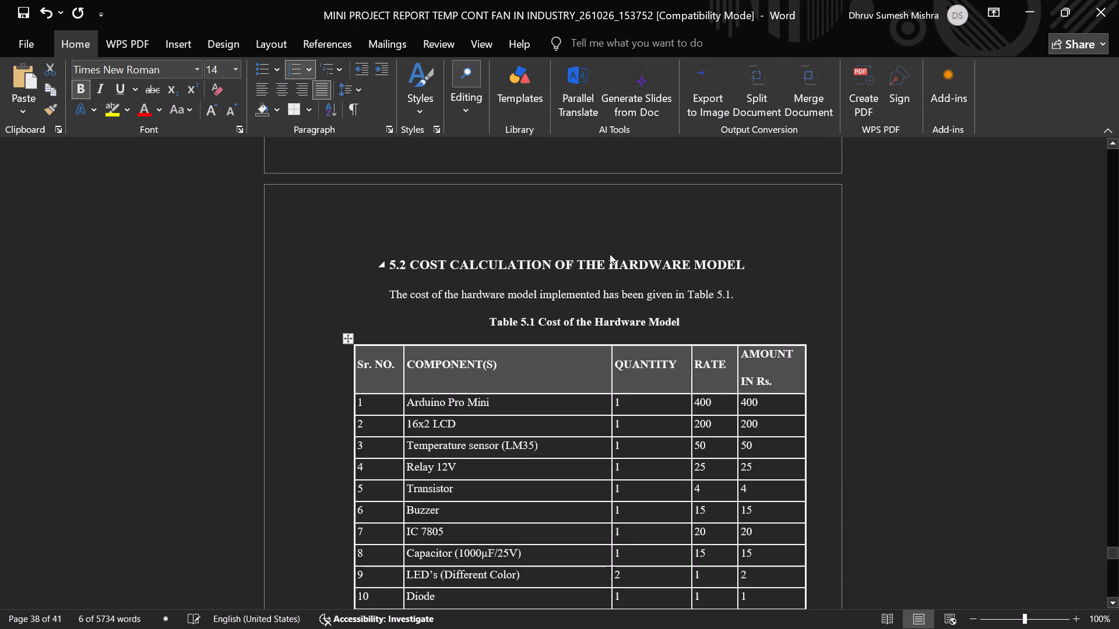
Replace the automatic list number of the COST CALCULATION OF THE HARDWARE MODEL heading with the plain text "5.2" and a space.
left_click_drag(747, 267, 494, 264)
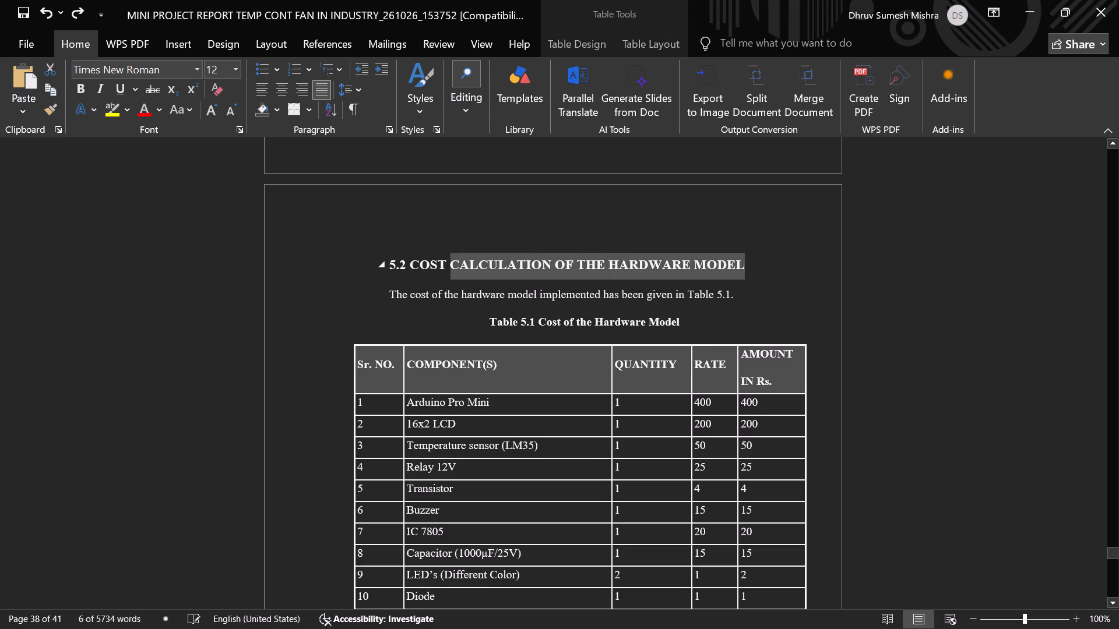
left_click_drag(494, 264, 371, 260)
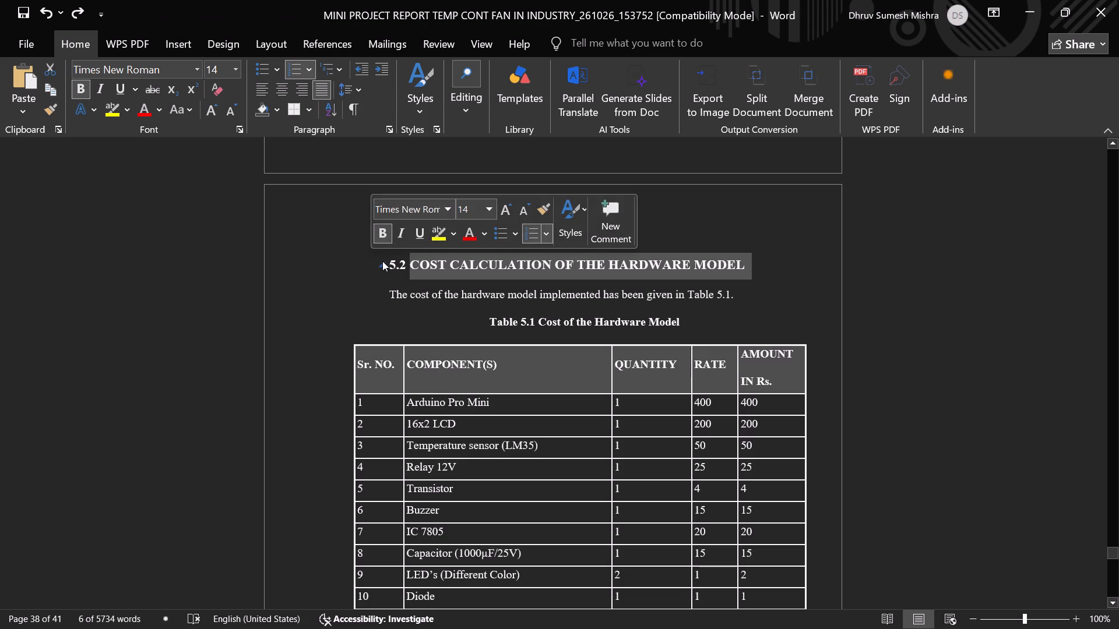
left_click(392, 265)
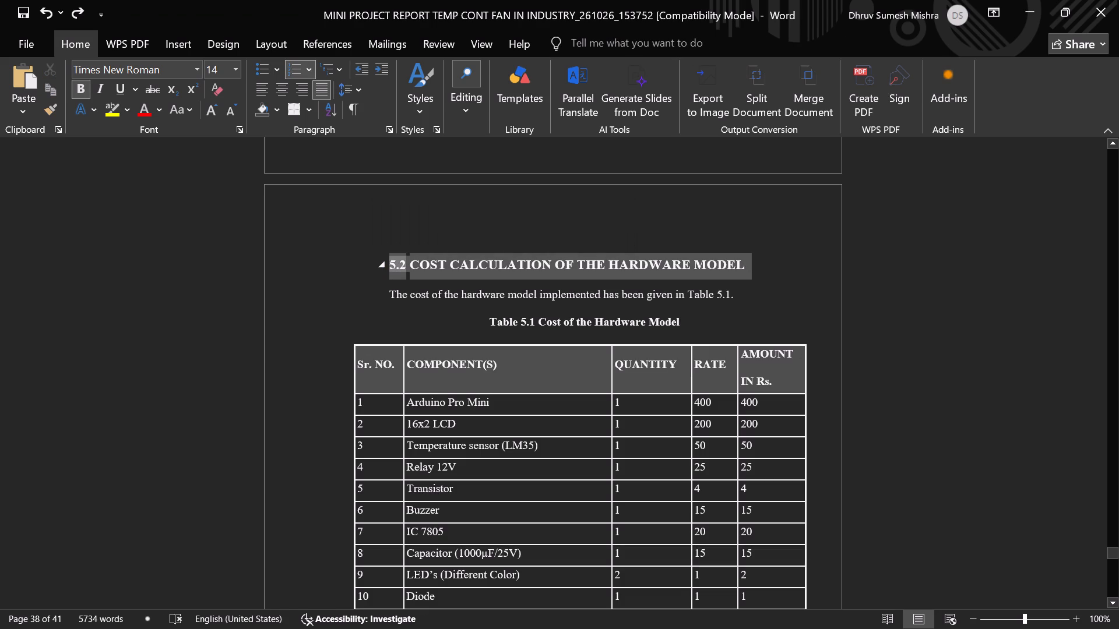
left_click(306, 70)
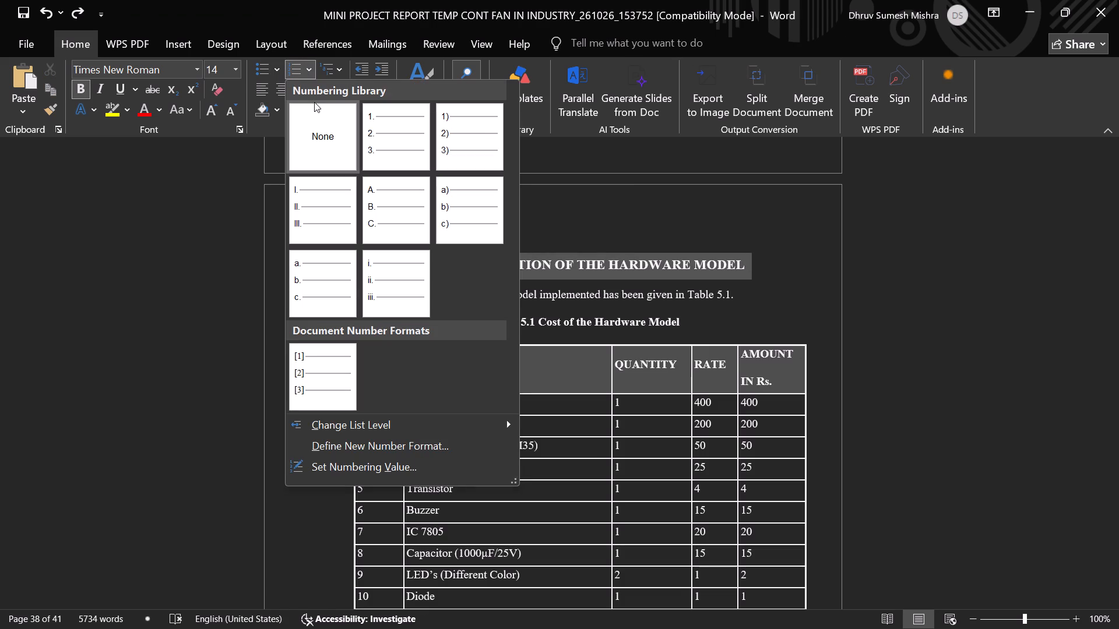
left_click(318, 114)
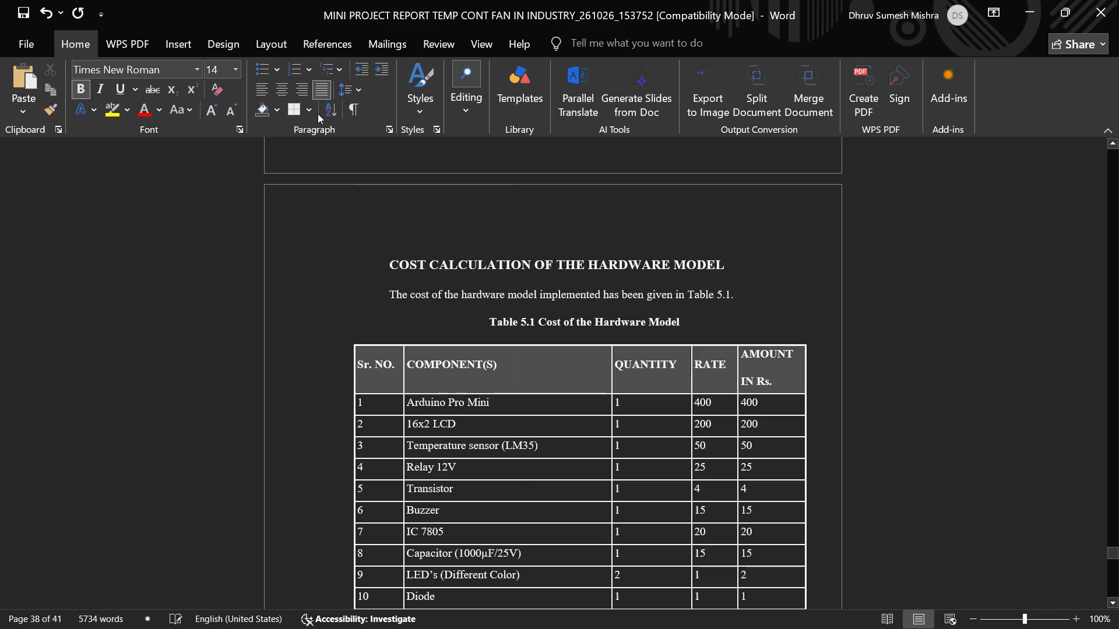
type("5.3")
key("BackSpace")
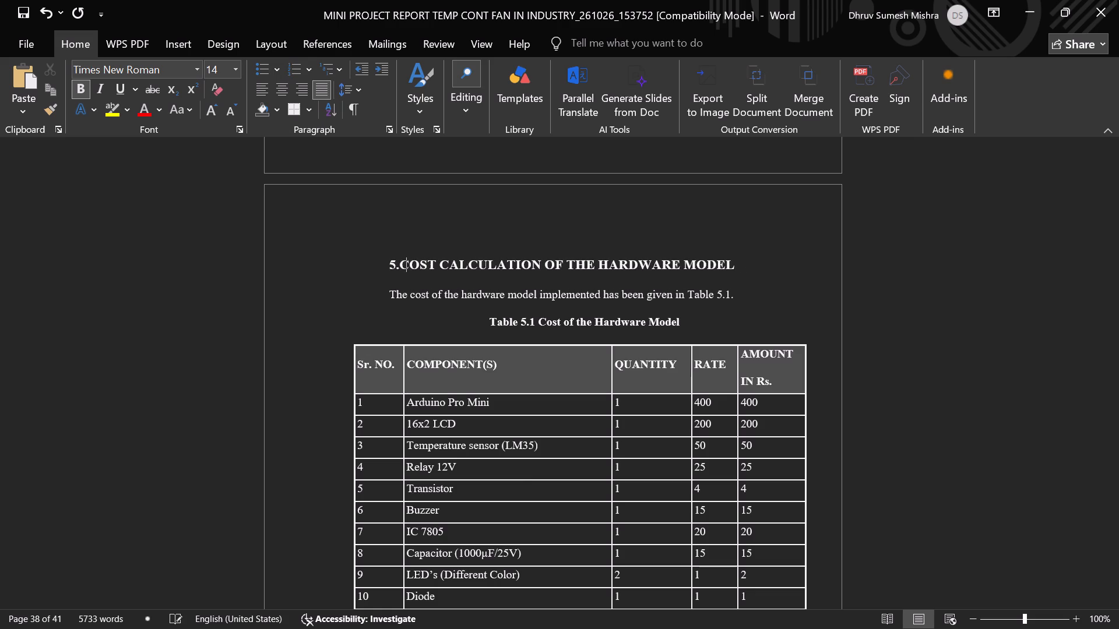
type("2")
key("space")
Remove the left indent from the 5.2 COST CALCULATION OF THE HARDWARE MODEL heading so it starts at the page margin.
key("Left")
key("Left")
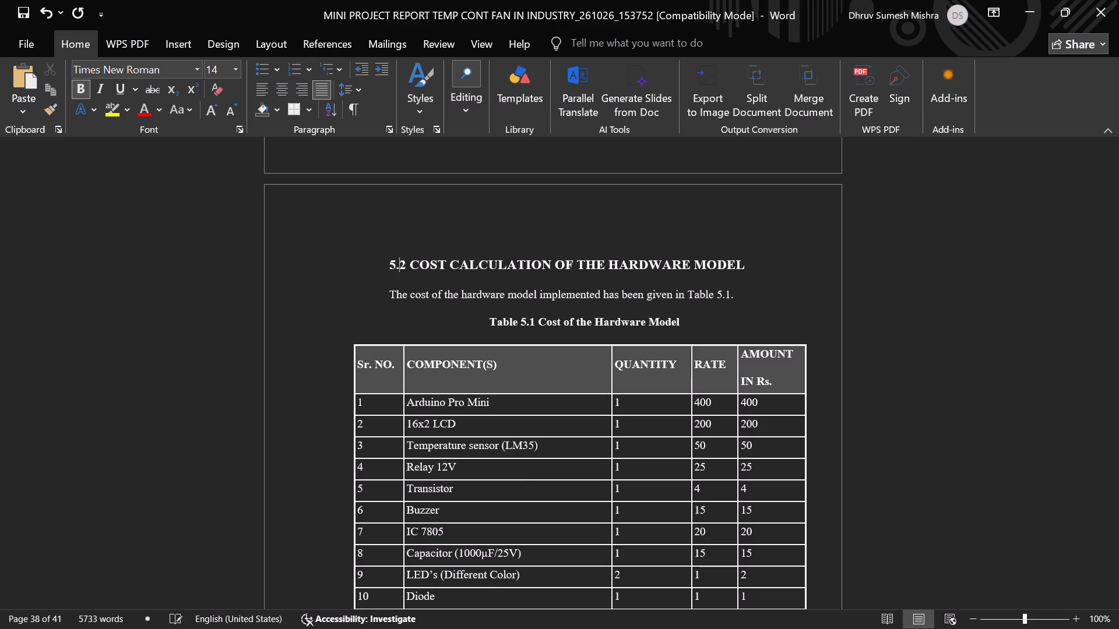
key("Left")
key("Left")
key("BackSpace")
key("BackSpace")
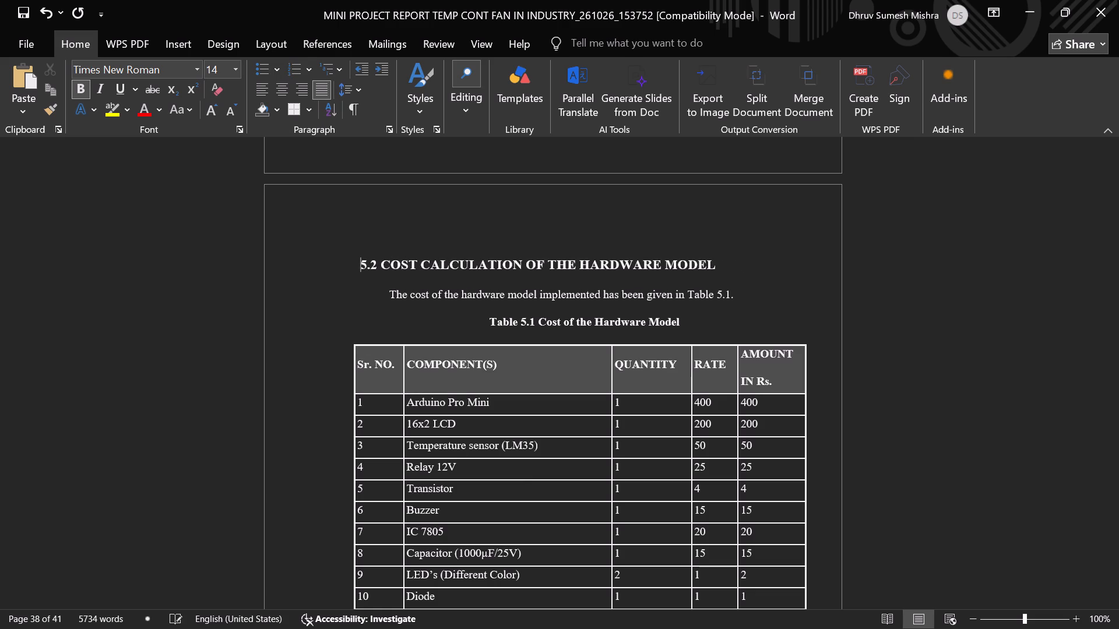
Review the layout of the chapter 6 and REFERENCES pages, and go back over the chapter 5 and chapter 4 figure pages.
scroll(318, 114, "down", 2)
scroll(446, 319, "down", 1)
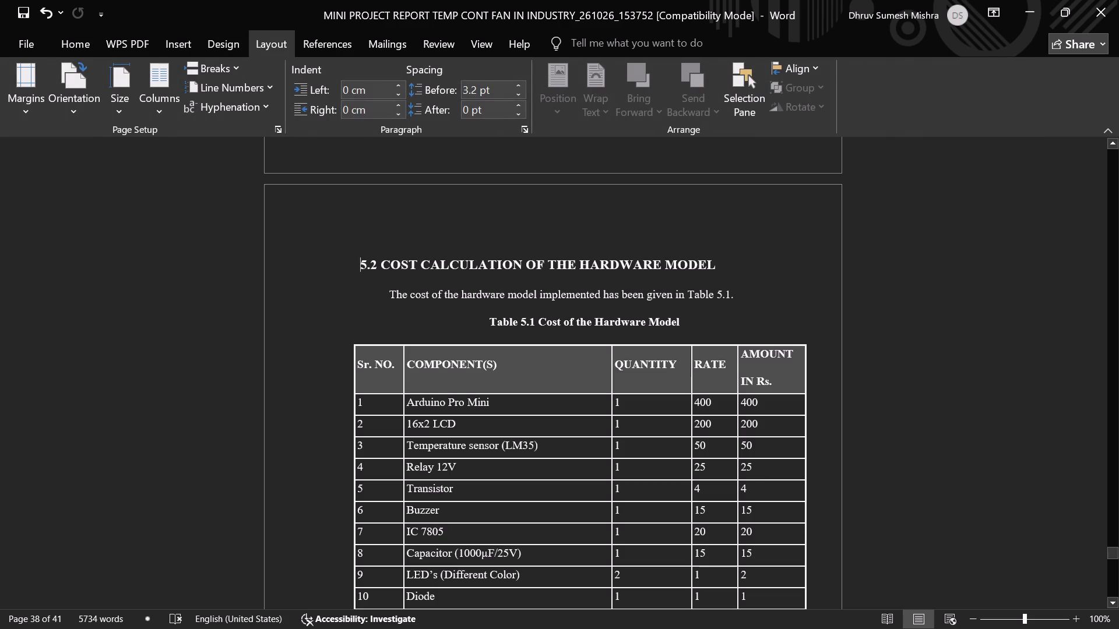
scroll(446, 319, "down", 7)
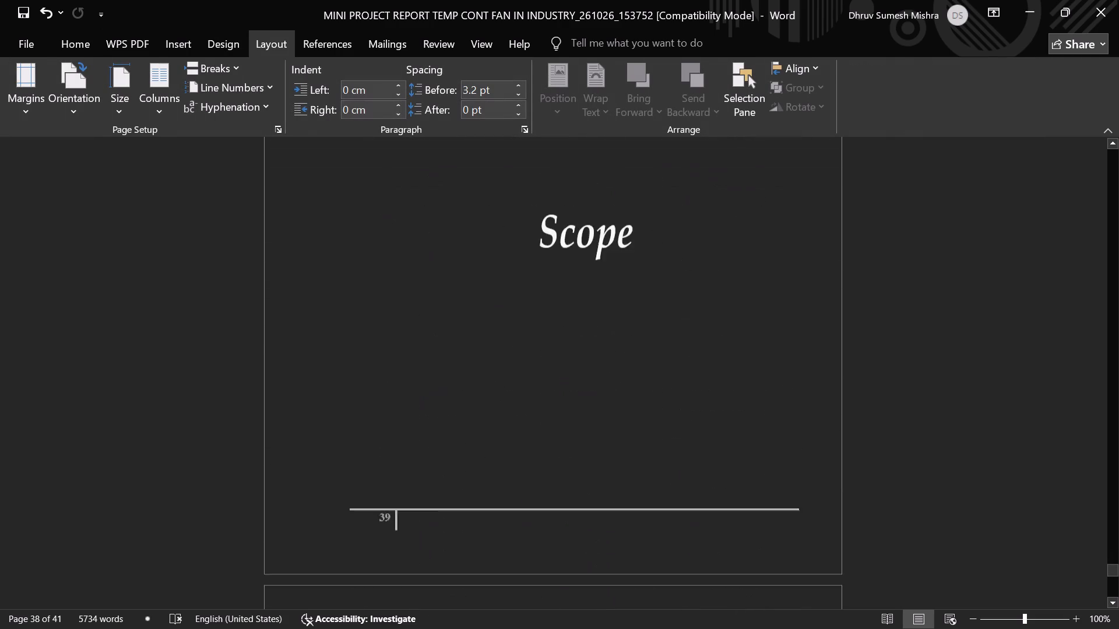
scroll(446, 319, "down", 7)
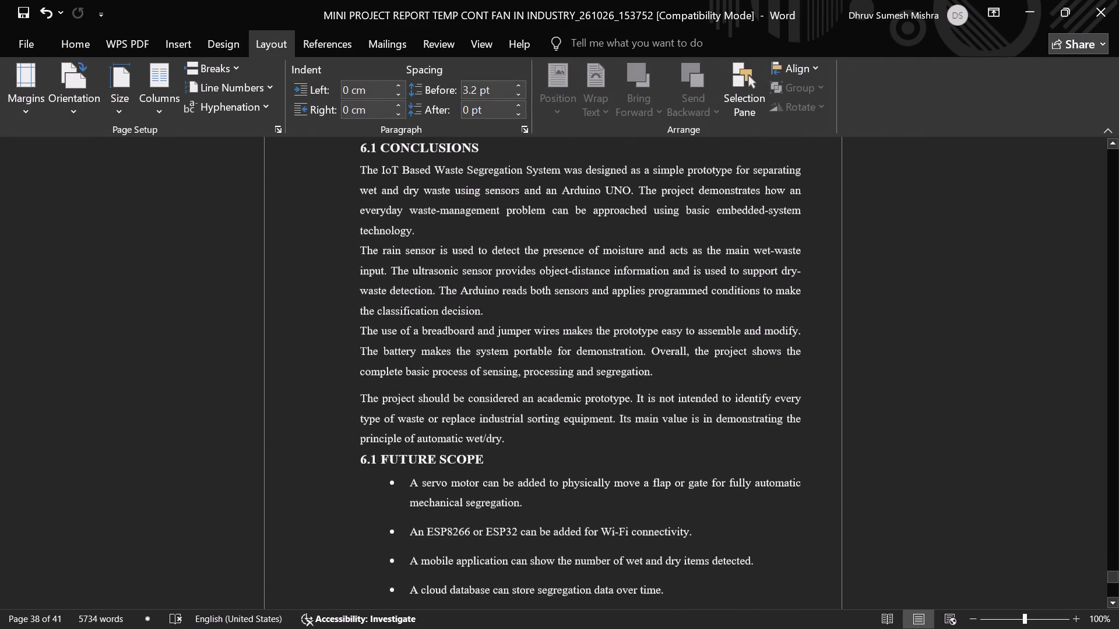
scroll(446, 319, "down", 3)
scroll(446, 319, "up", 7)
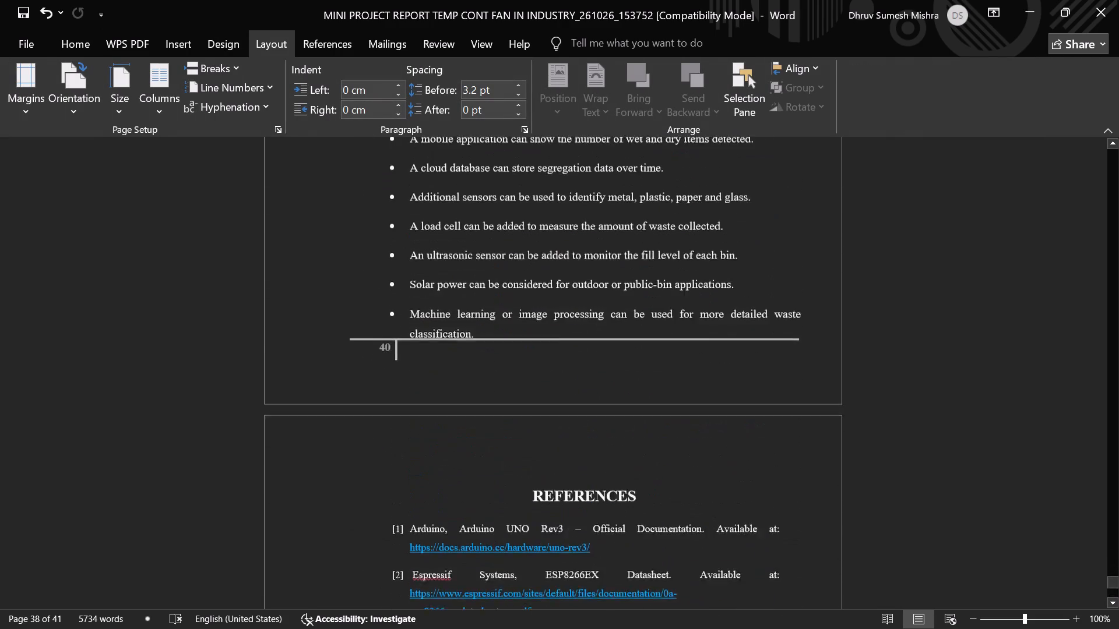
scroll(446, 319, "up", 10)
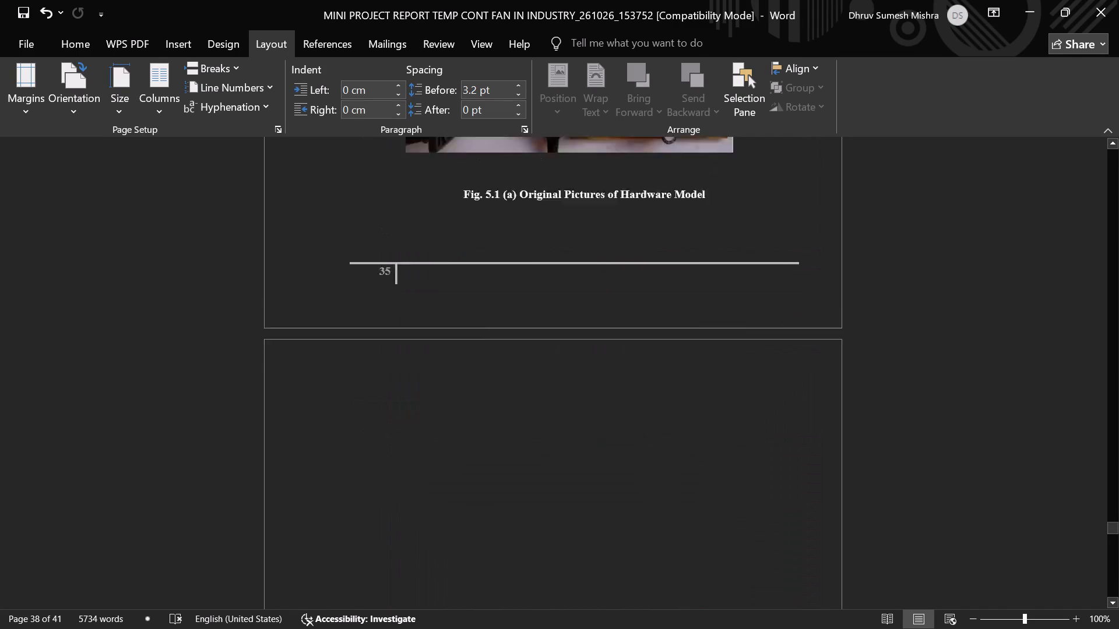
scroll(446, 319, "up", 2)
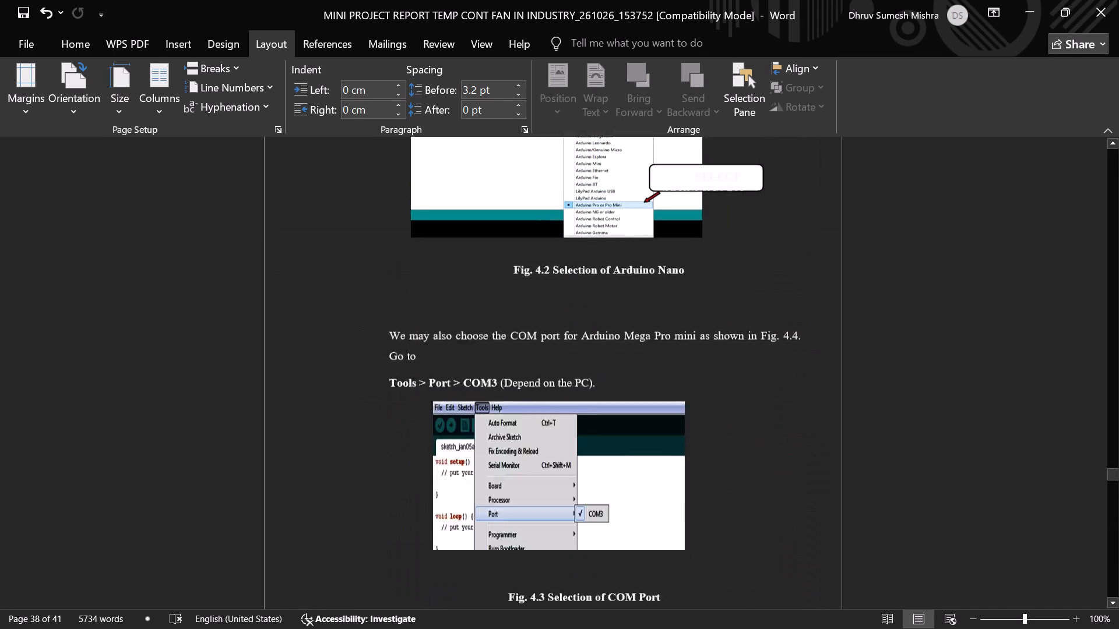
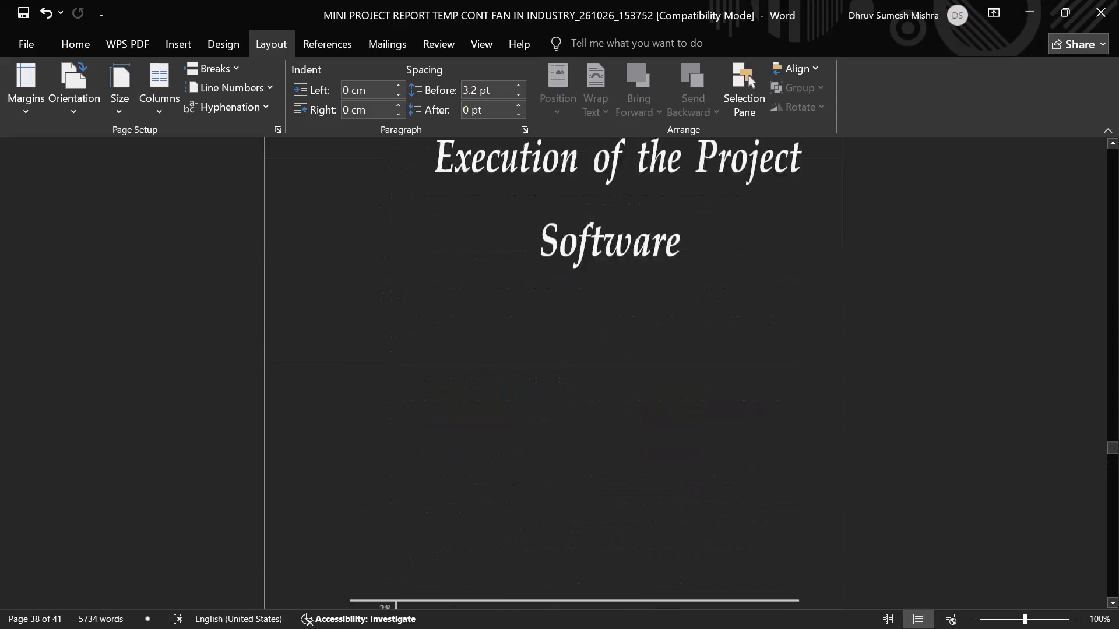
Apply justified alignment to the large "Execution of the Project Software" title on the CHAPTER 4 title page.
scroll(596, 183, "down", 1)
scroll(596, 183, "up", 2)
scroll(596, 183, "down", 2)
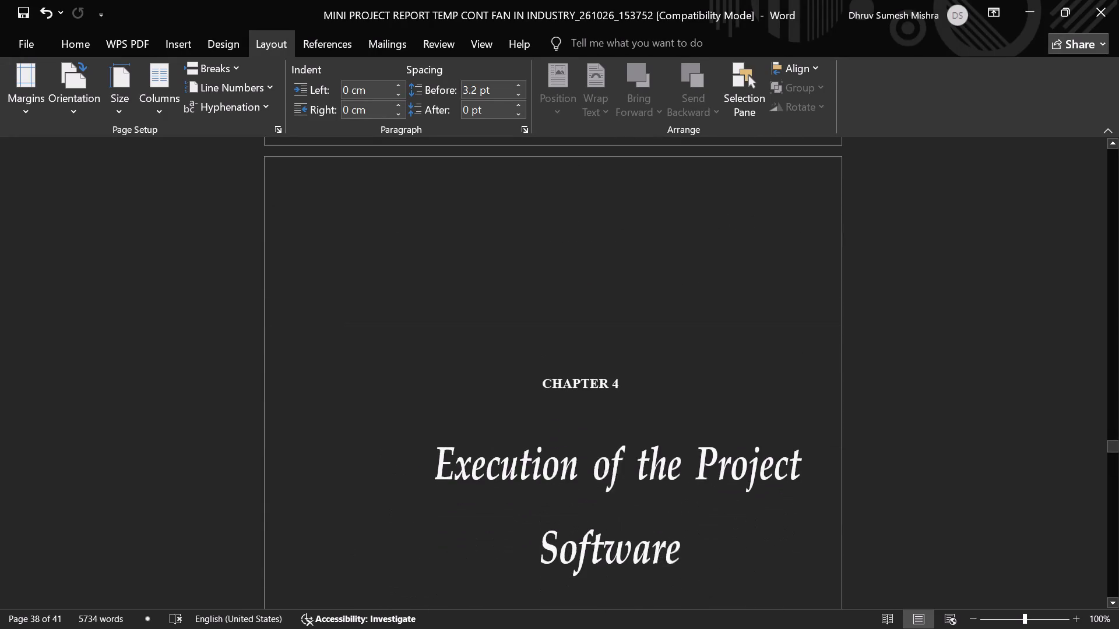
scroll(596, 183, "down", 4)
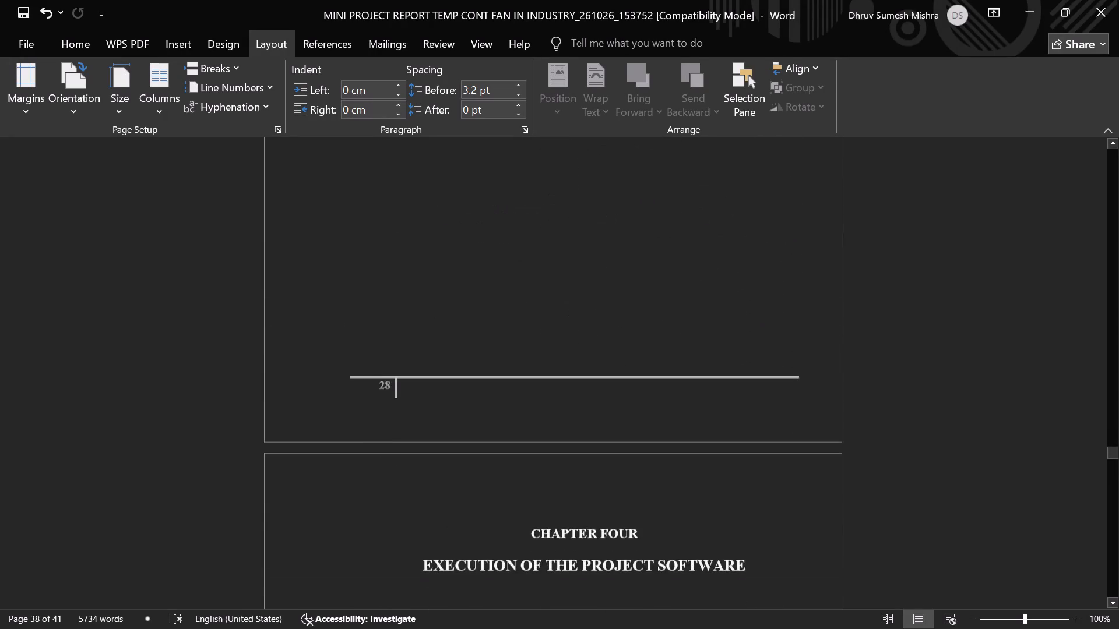
scroll(596, 183, "up", 2)
scroll(528, 217, "up", 1)
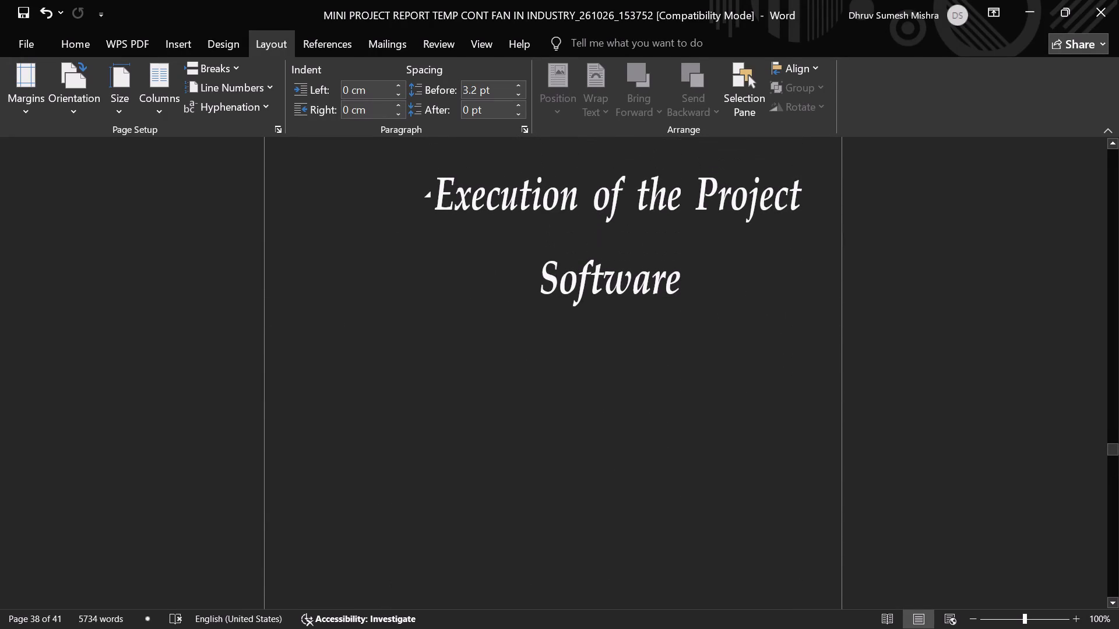
left_click_drag(439, 189, 694, 310)
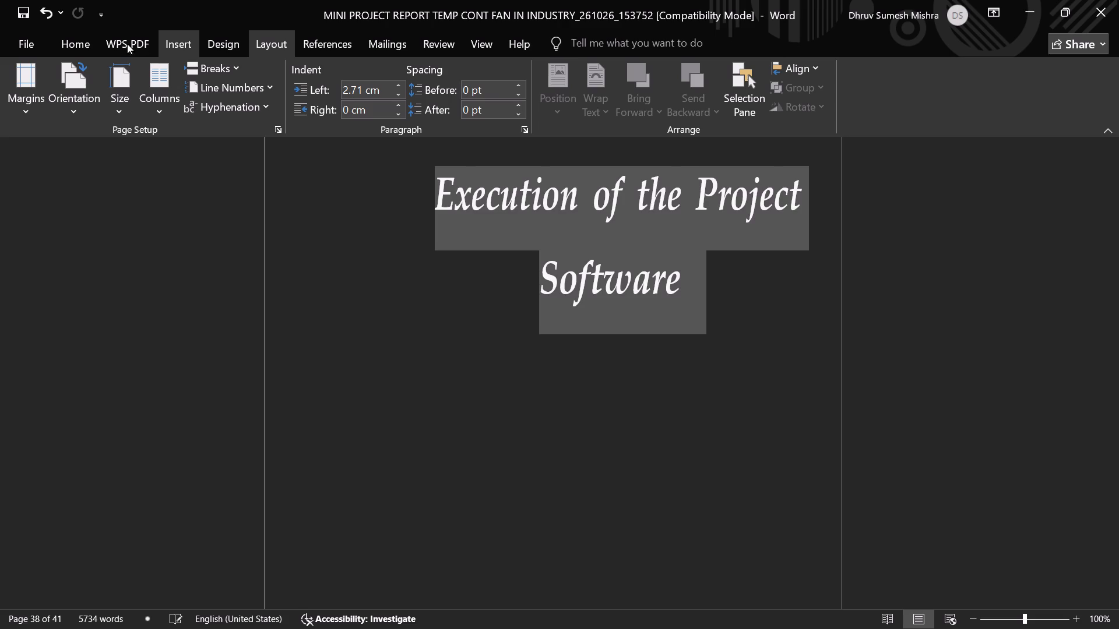
left_click_drag(79, 45, 286, 91)
left_click(286, 91)
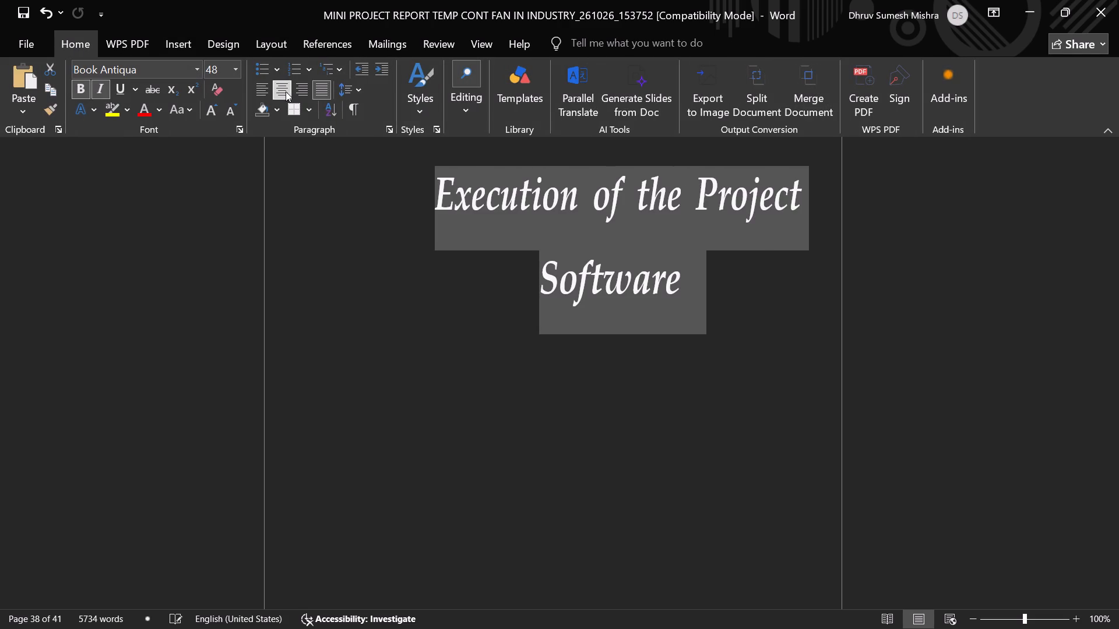
left_click(326, 92)
left_click(422, 332)
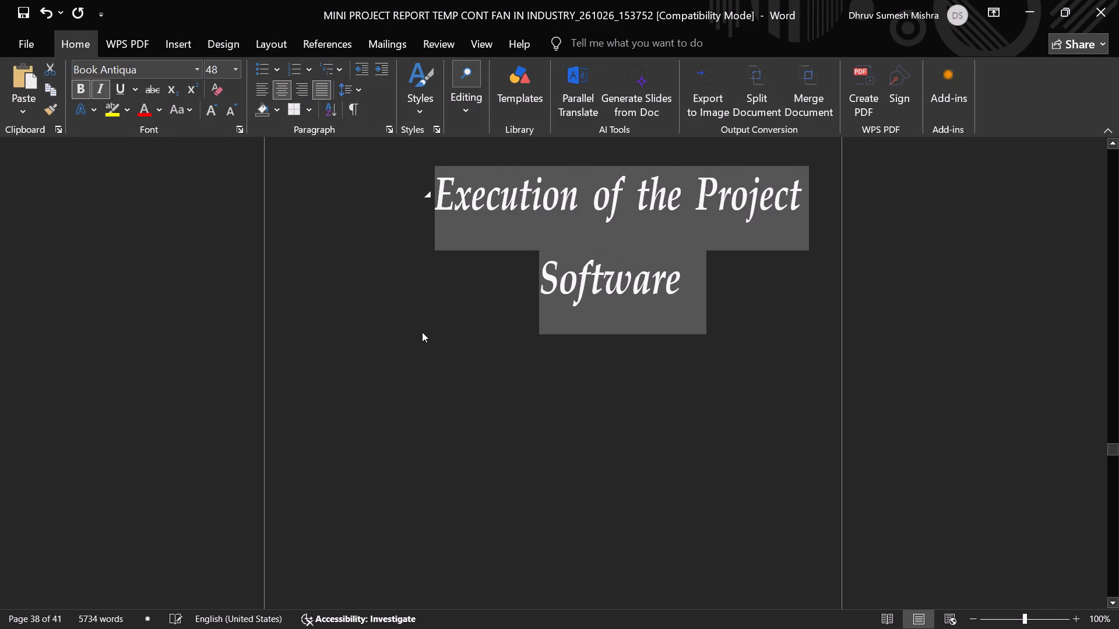
Delete one empty line above the CHAPTER 5 heading on the "Results, Discussion and Analysis" title page.
scroll(422, 332, "down", 7)
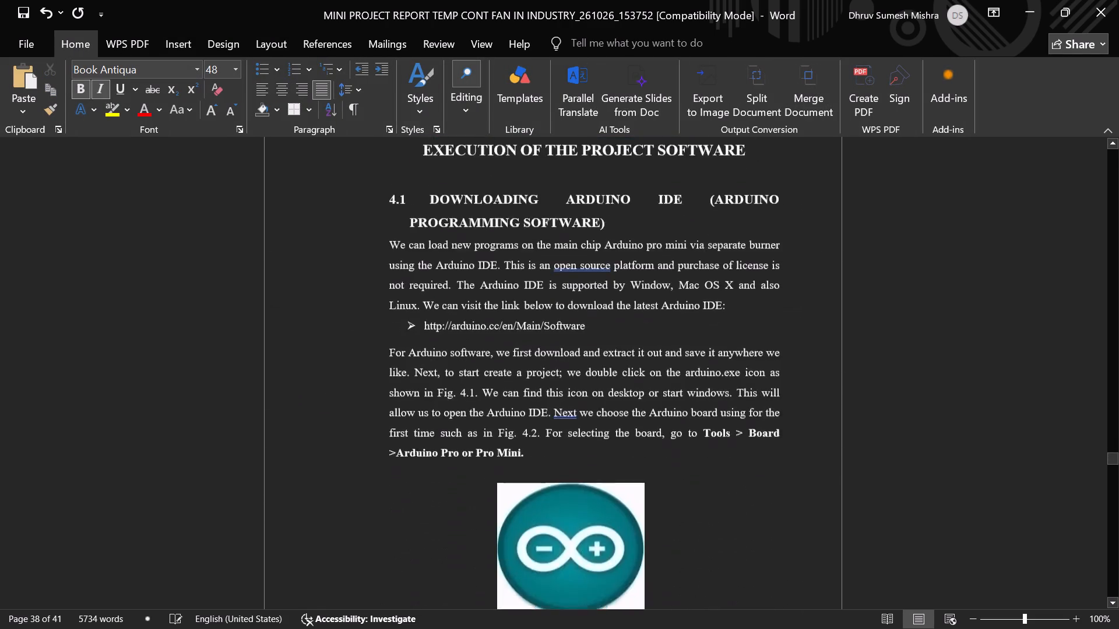
scroll(422, 332, "down", 5)
scroll(422, 332, "up", 1)
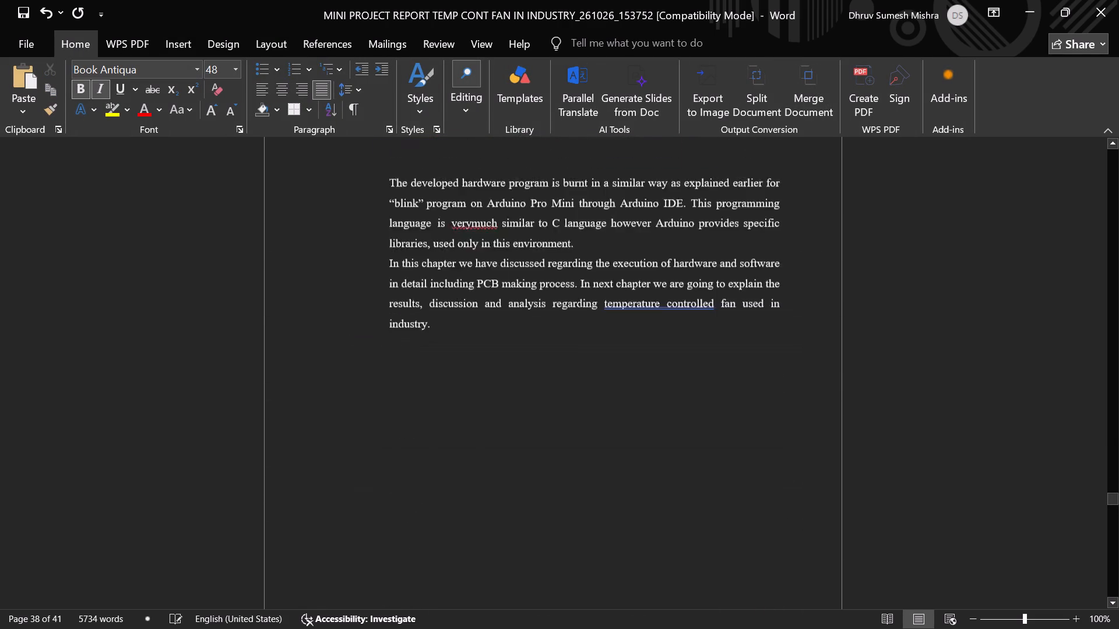
scroll(422, 332, "up", 1)
scroll(422, 332, "down", 3)
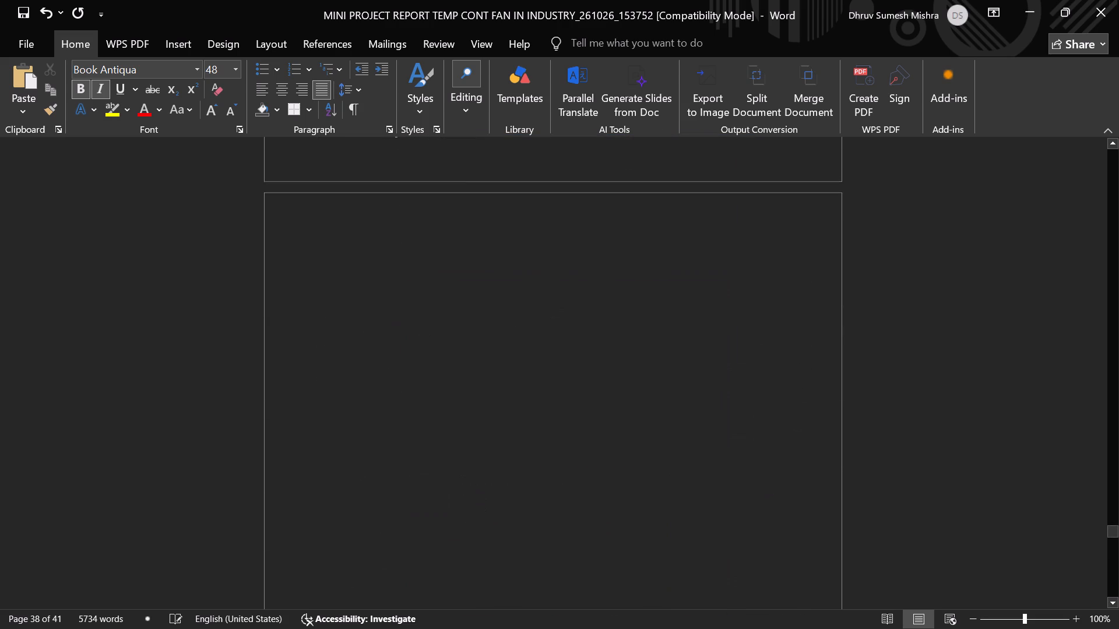
scroll(422, 332, "up", 6)
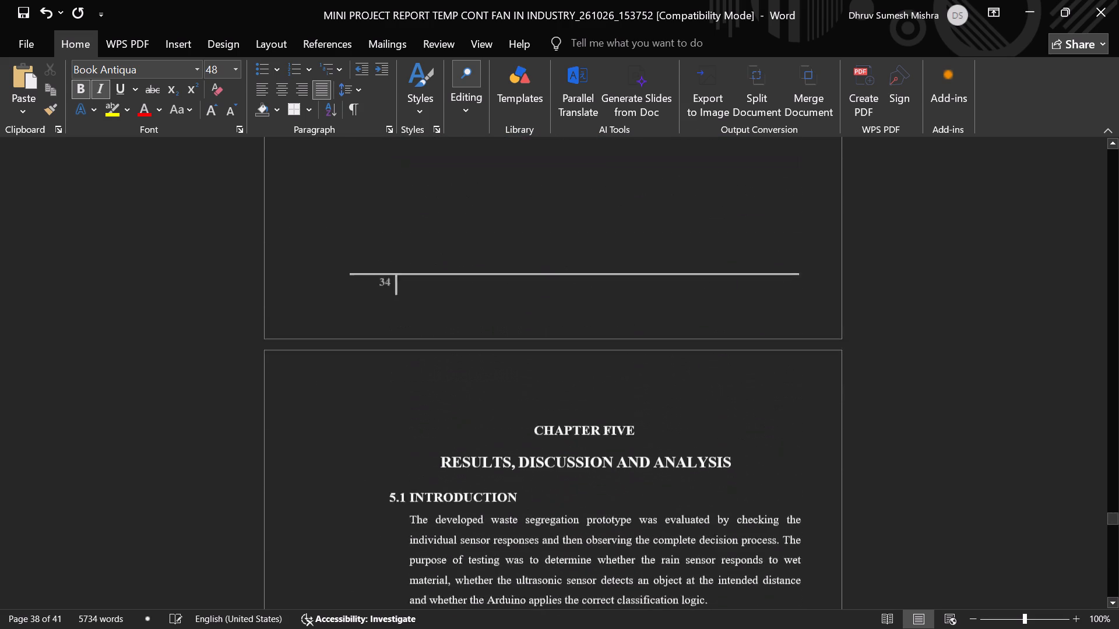
scroll(422, 332, "up", 1)
scroll(422, 332, "right", 1)
scroll(422, 332, "up", 1)
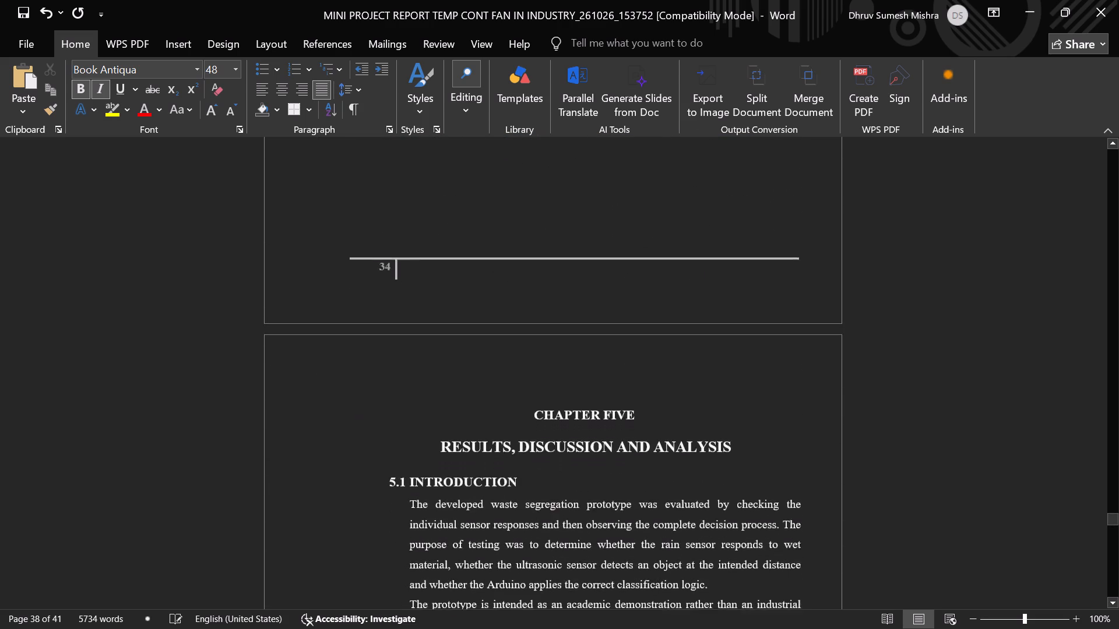
scroll(422, 332, "up", 1)
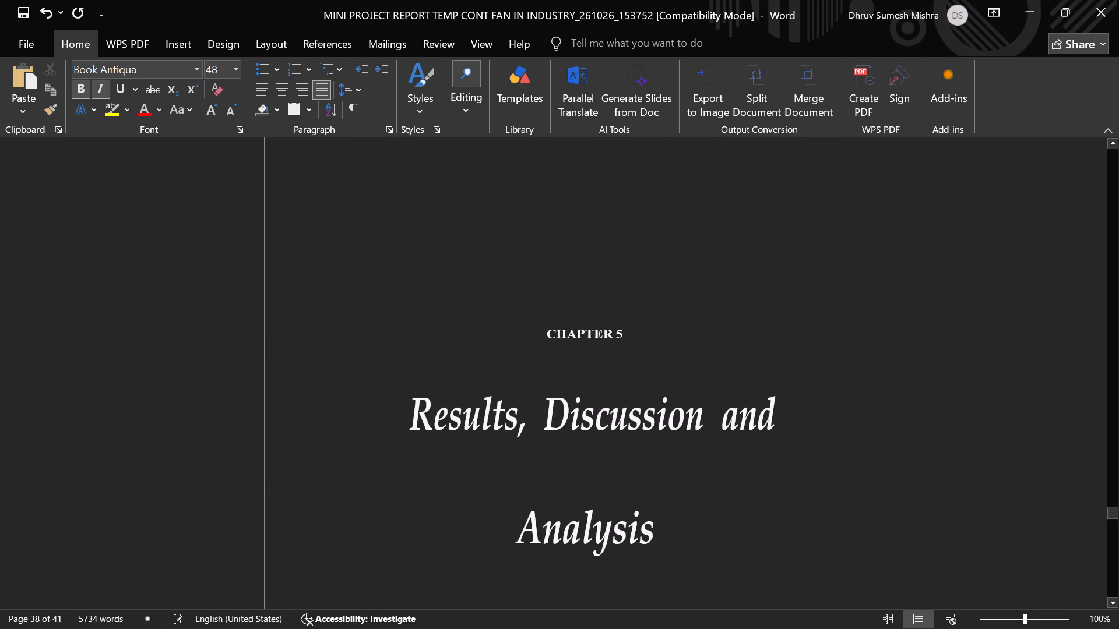
left_click(569, 314)
key("BackSpace")
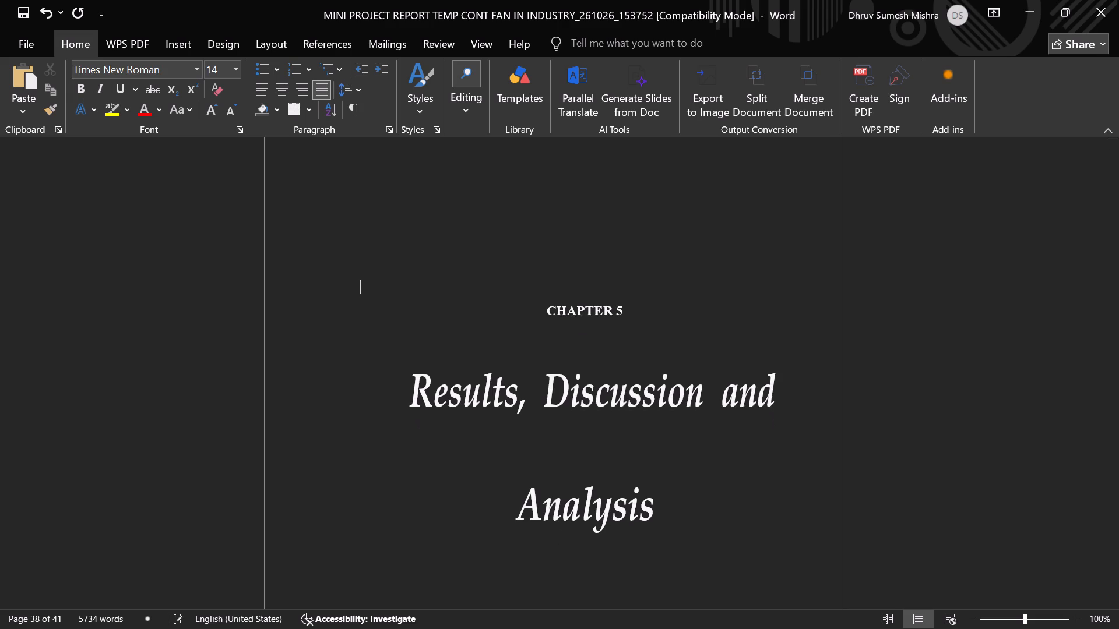
Delete the fan and circuit board picture above the Fig. 5.1 (a) Original Pictures of Hardware Model caption.
scroll(569, 314, "down", 3)
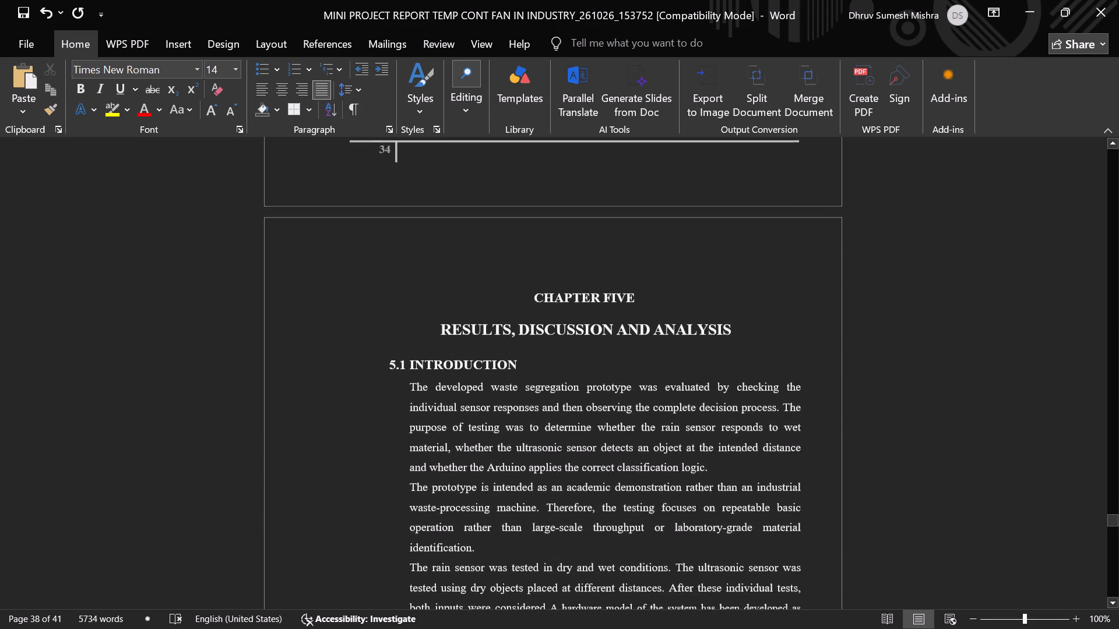
scroll(569, 314, "down", 2)
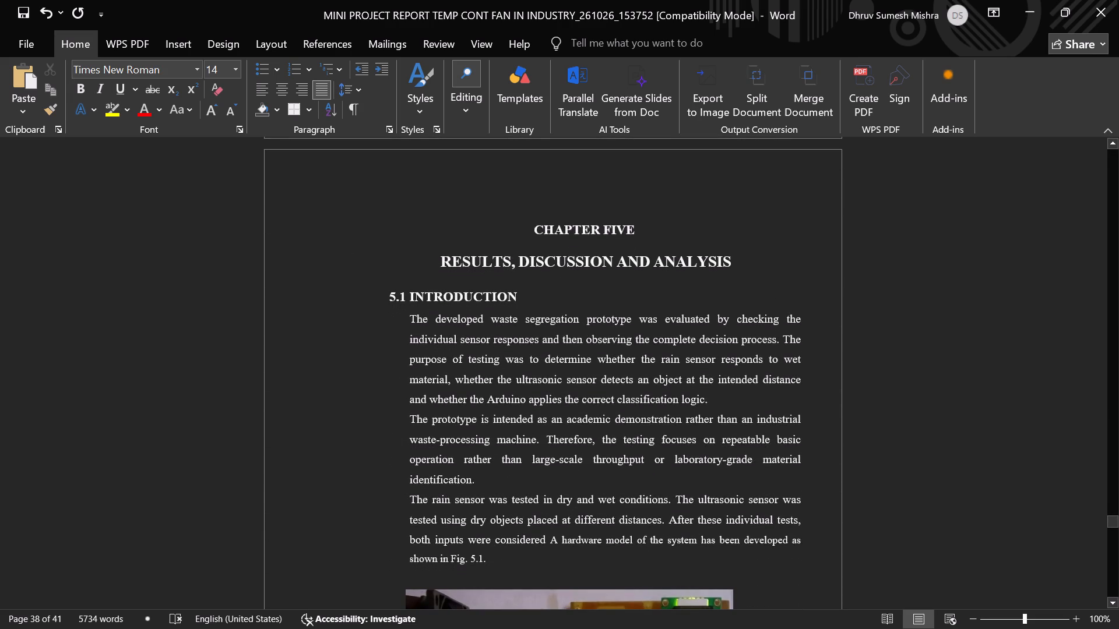
scroll(677, 393, "down", 2)
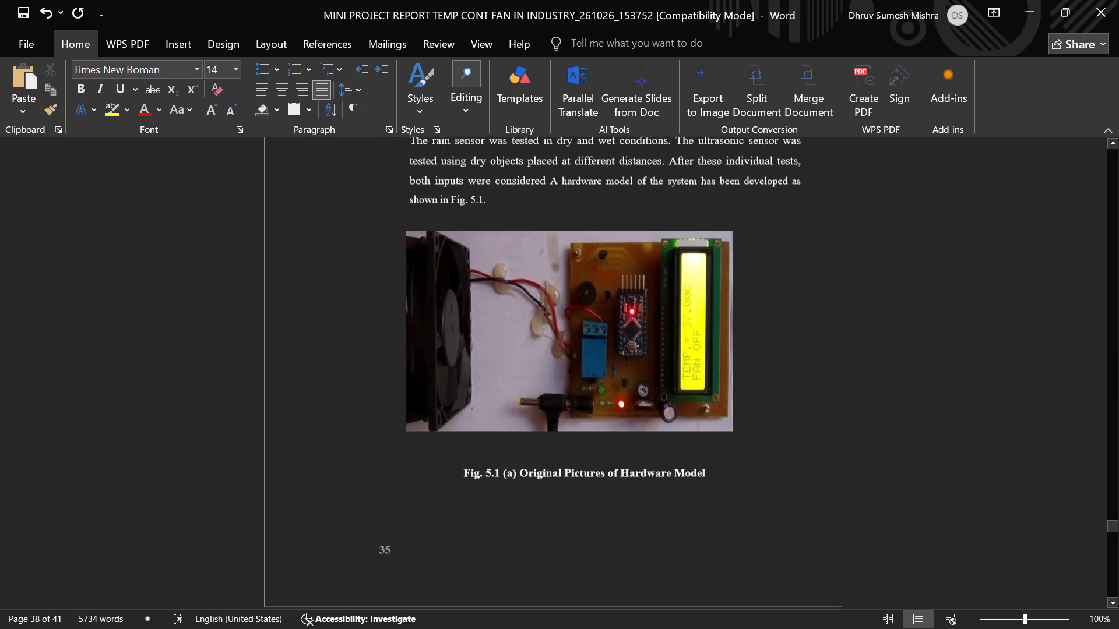
left_click(652, 384)
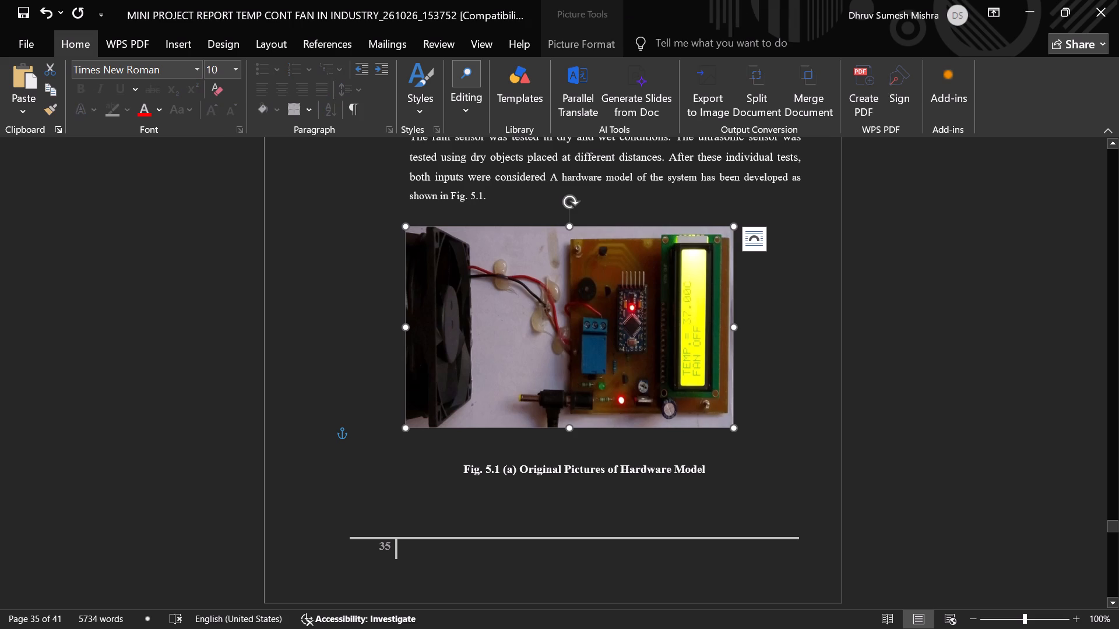
key("Delete")
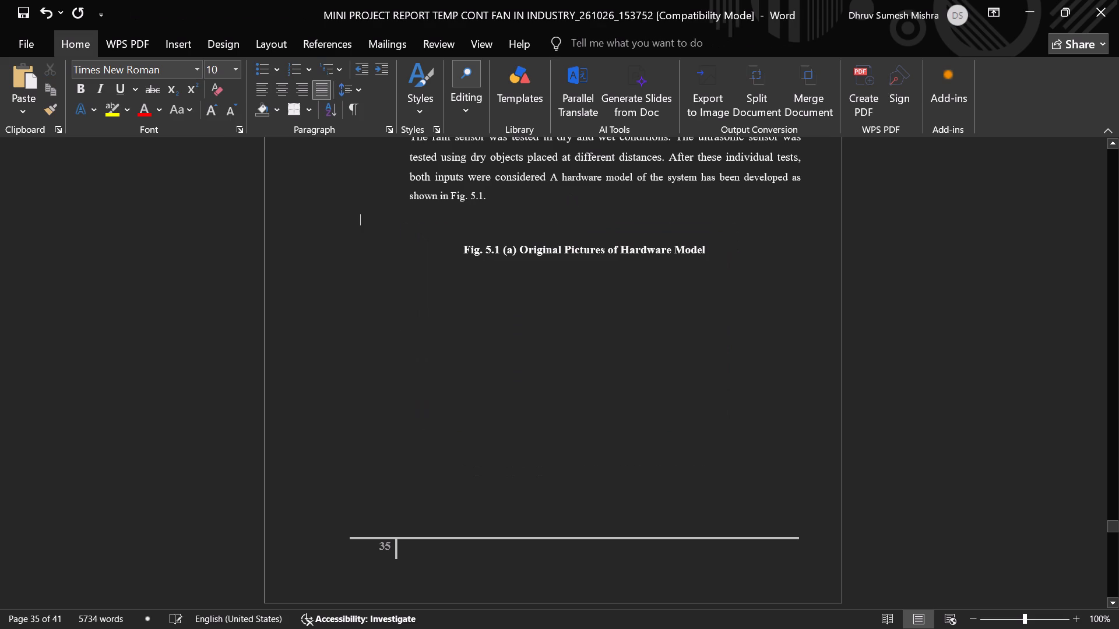
Insert the first WhatsApp Image photo in Downloads, dated 2026-10-26, above the Fig. 5.1 (a) caption.
scroll(620, 366, "up", 1)
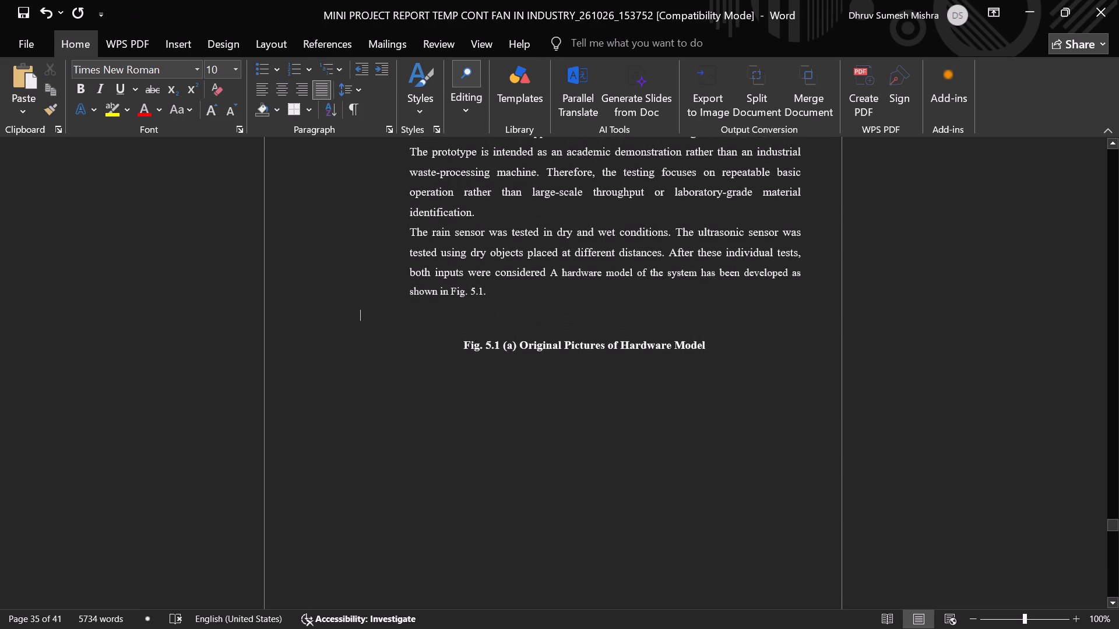
left_click(176, 43)
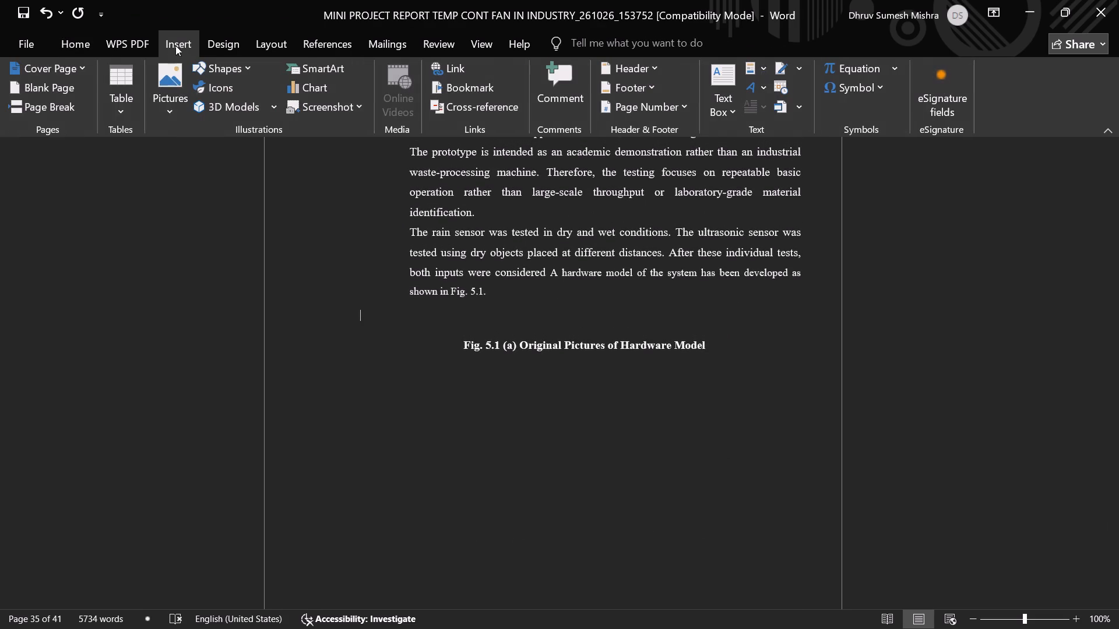
left_click(174, 80)
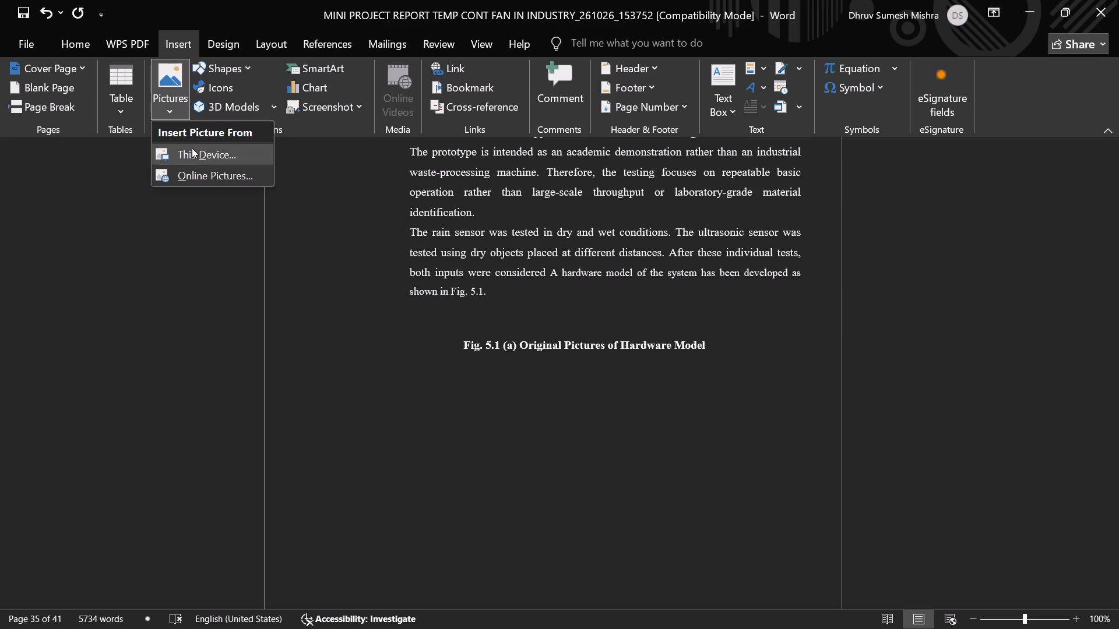
left_click(192, 148)
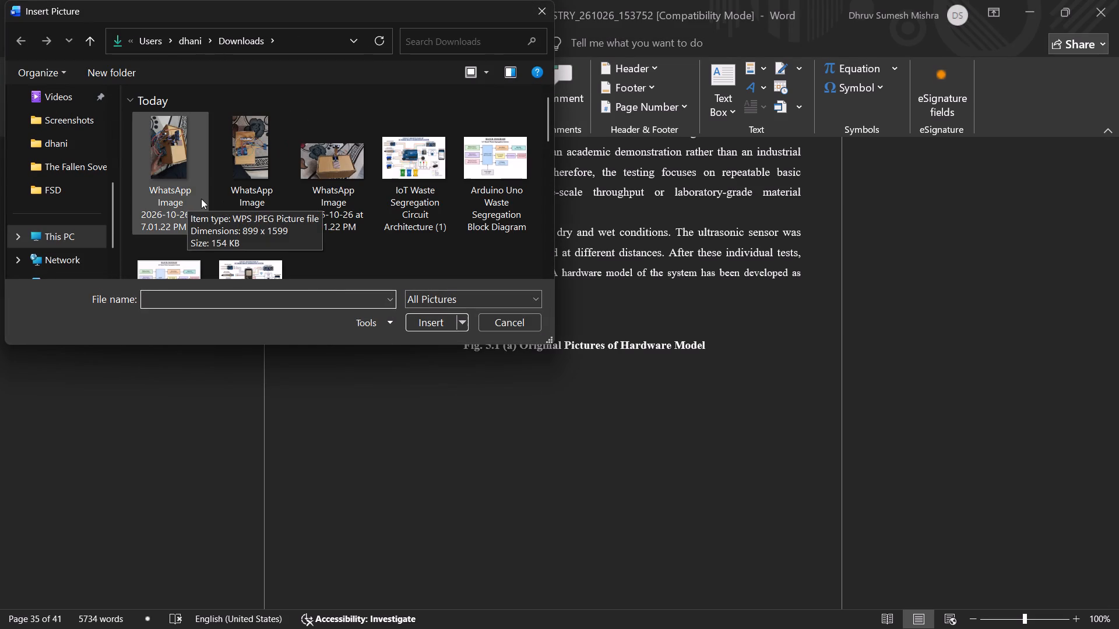
double_click(180, 202)
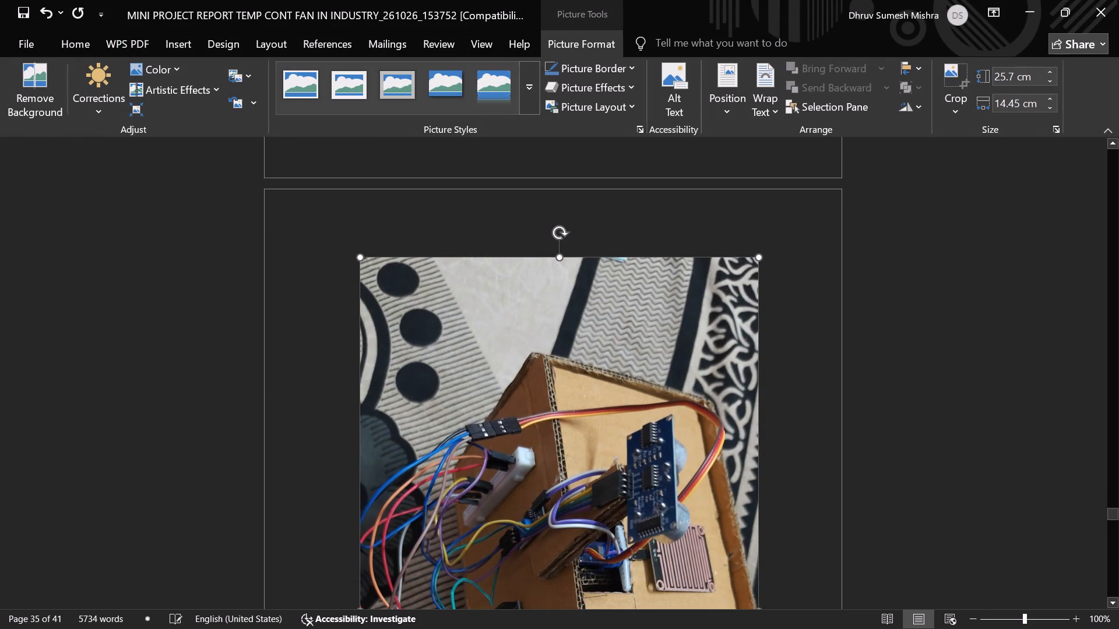
Shrink the inserted hardware photo proportionally to about 20.21 cm high and 11.36 cm wide.
scroll(645, 514, "down", 1)
scroll(757, 559, "down", 1)
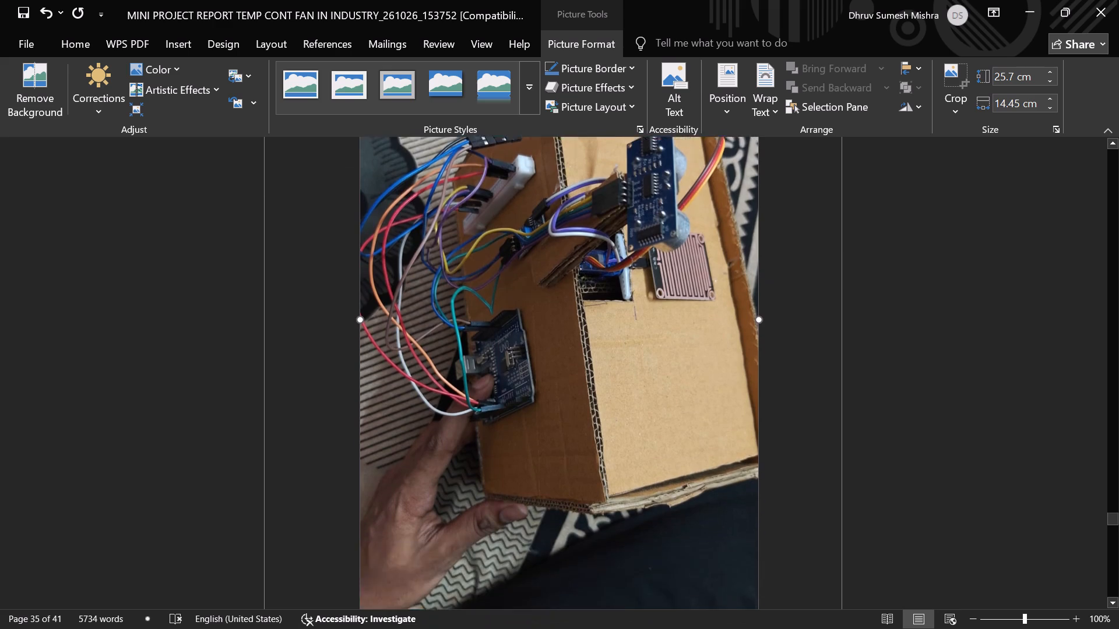
scroll(757, 559, "down", 1)
left_click_drag(758, 515, 648, 316)
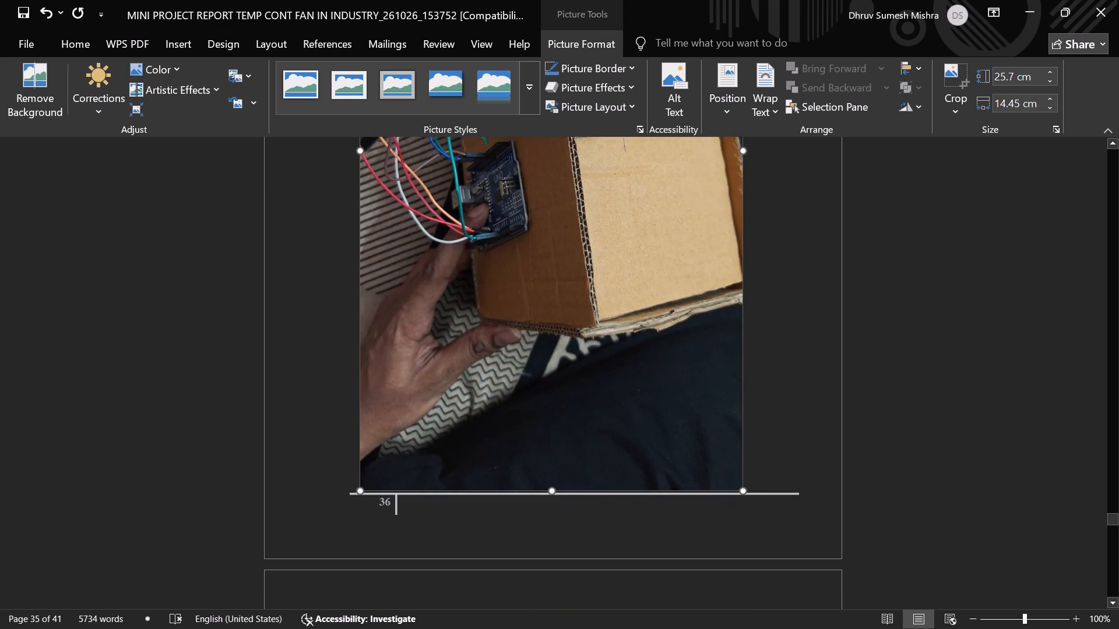
left_click_drag(361, 487, 508, 273)
Crop the top and bottom of the hardware photo so it is about 11.66 cm high.
scroll(500, 393, "down", 1)
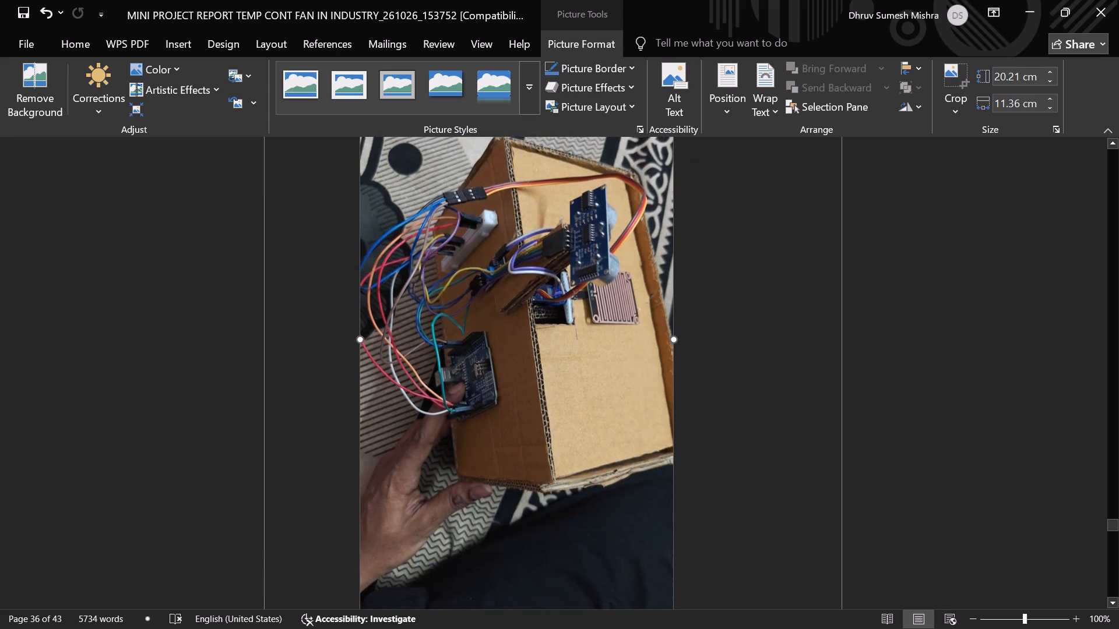
scroll(500, 393, "down", 1)
left_click(947, 82)
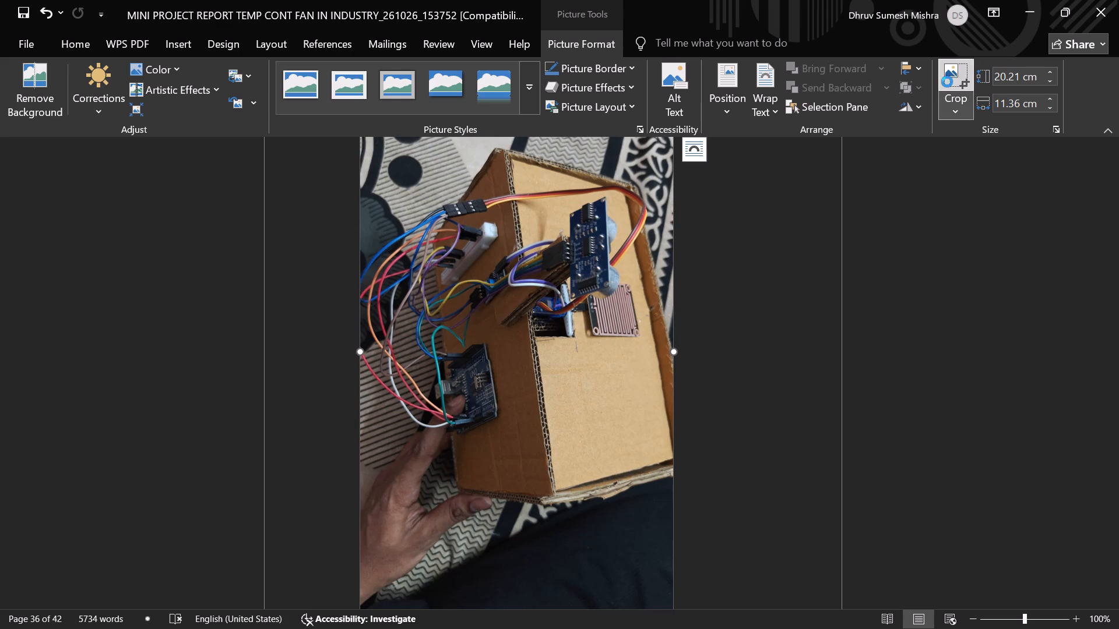
scroll(599, 194, "up", 1)
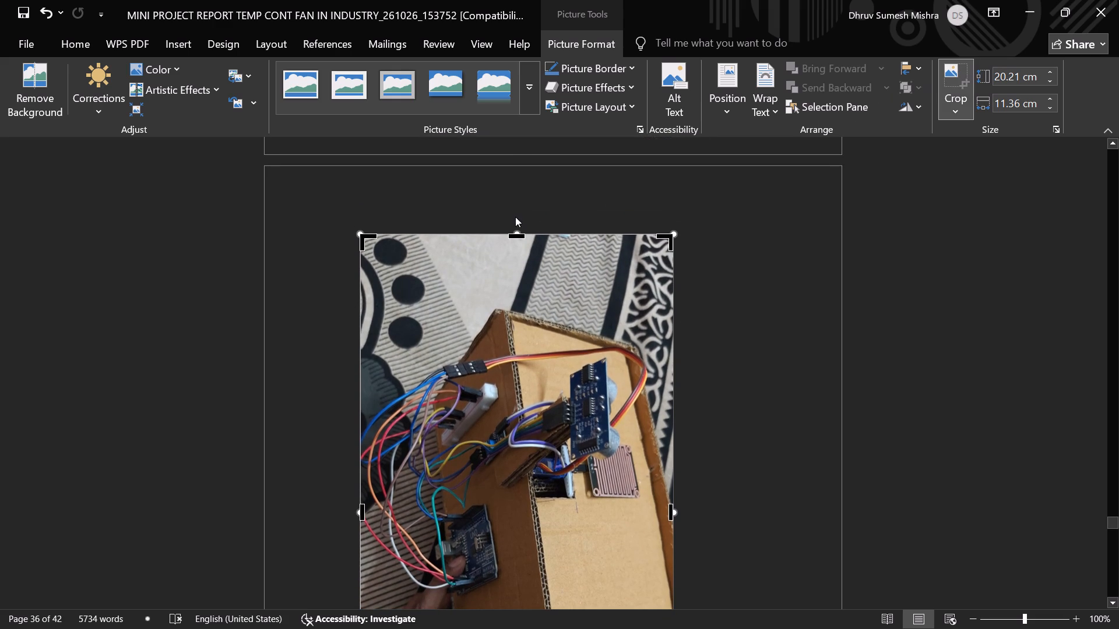
left_click_drag(516, 234, 524, 299)
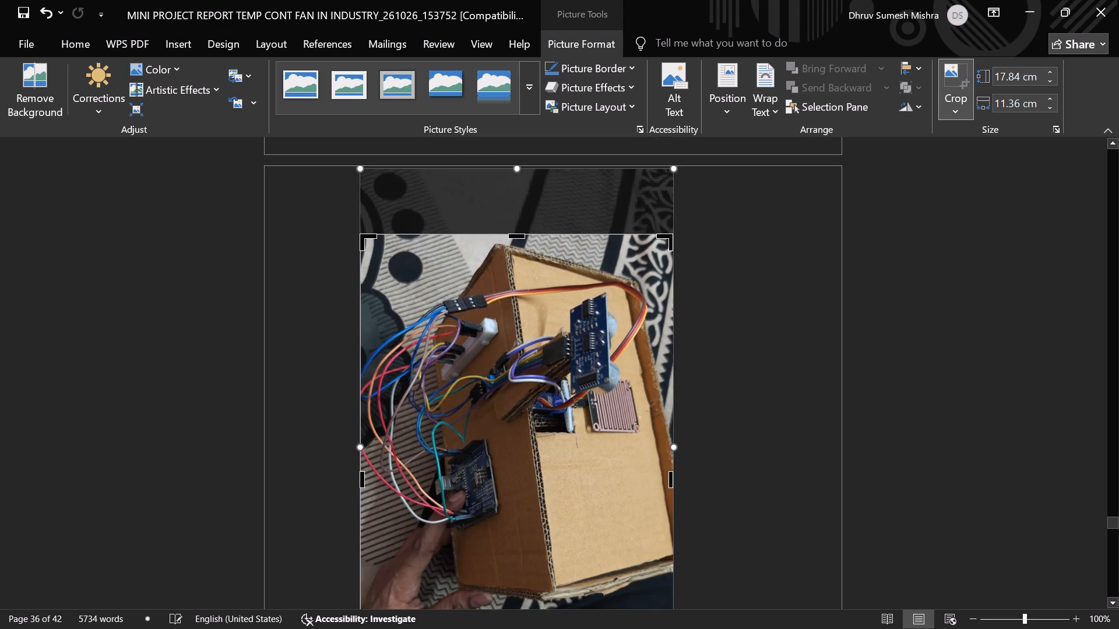
scroll(525, 368, "down", 1)
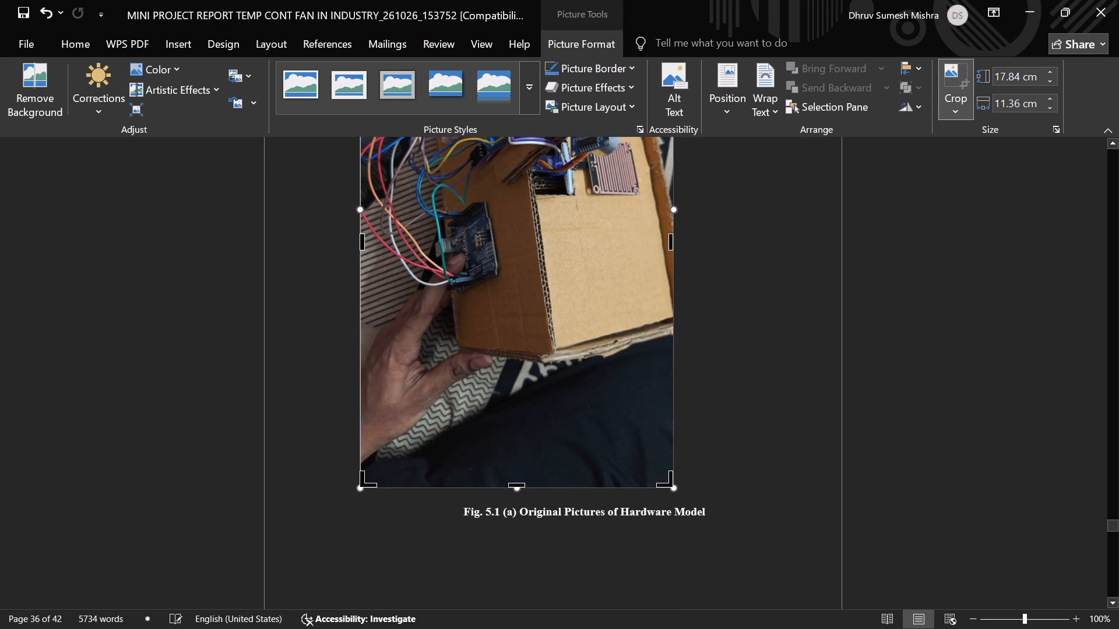
left_click(522, 489)
left_click_drag(519, 487, 509, 334)
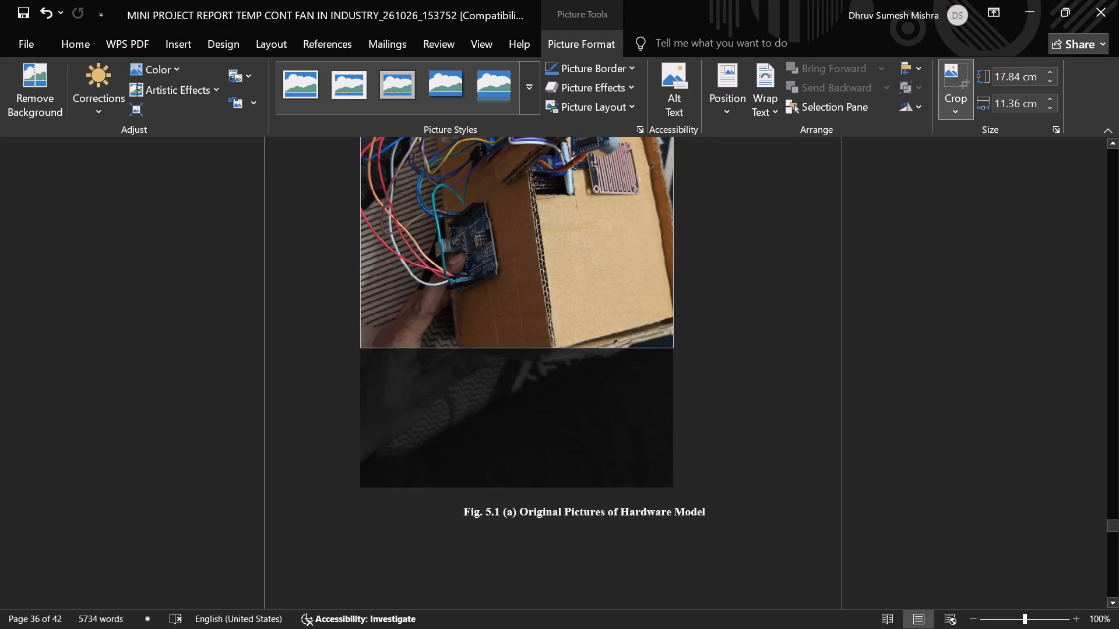
left_click_drag(509, 334, 515, 317)
scroll(574, 327, "up", 2)
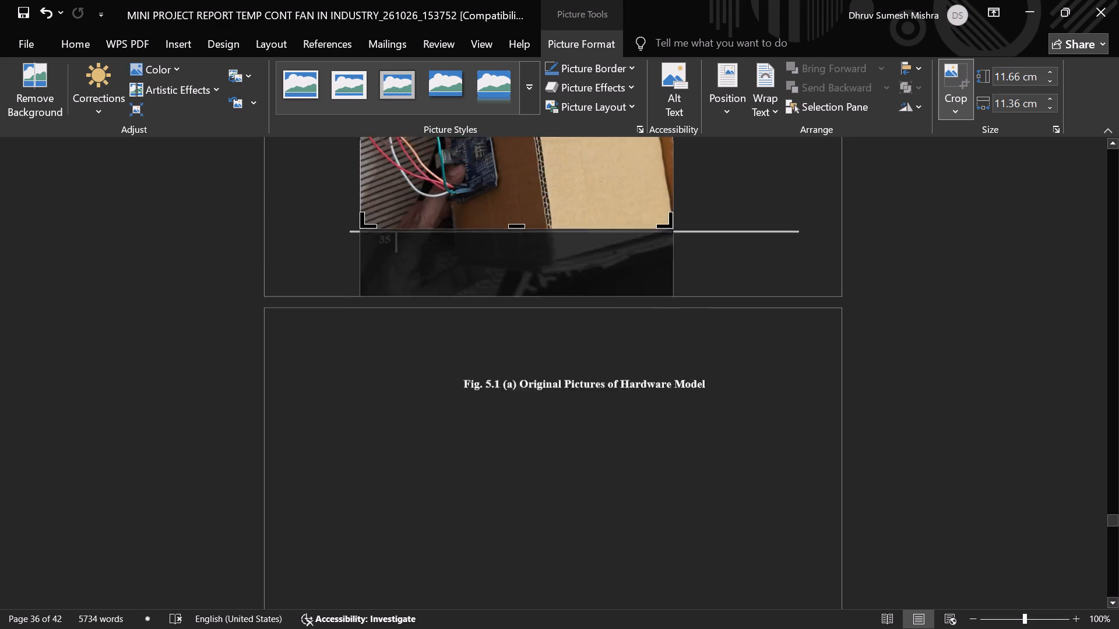
scroll(574, 327, "up", 1)
left_click(712, 329)
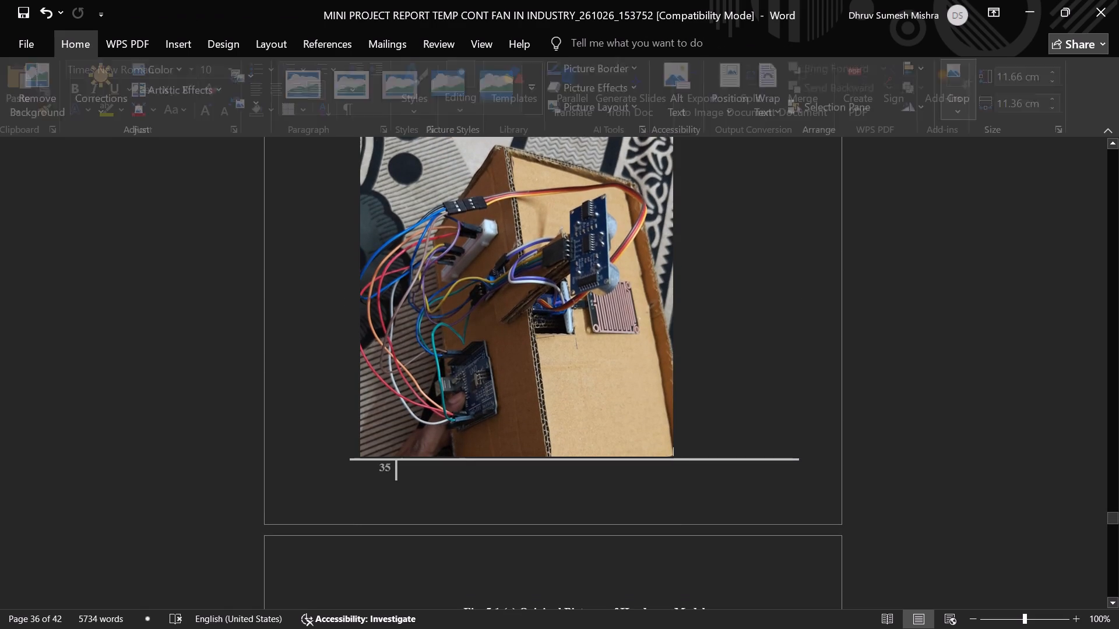
scroll(561, 349, "up", 1)
scroll(565, 338, "down", 1)
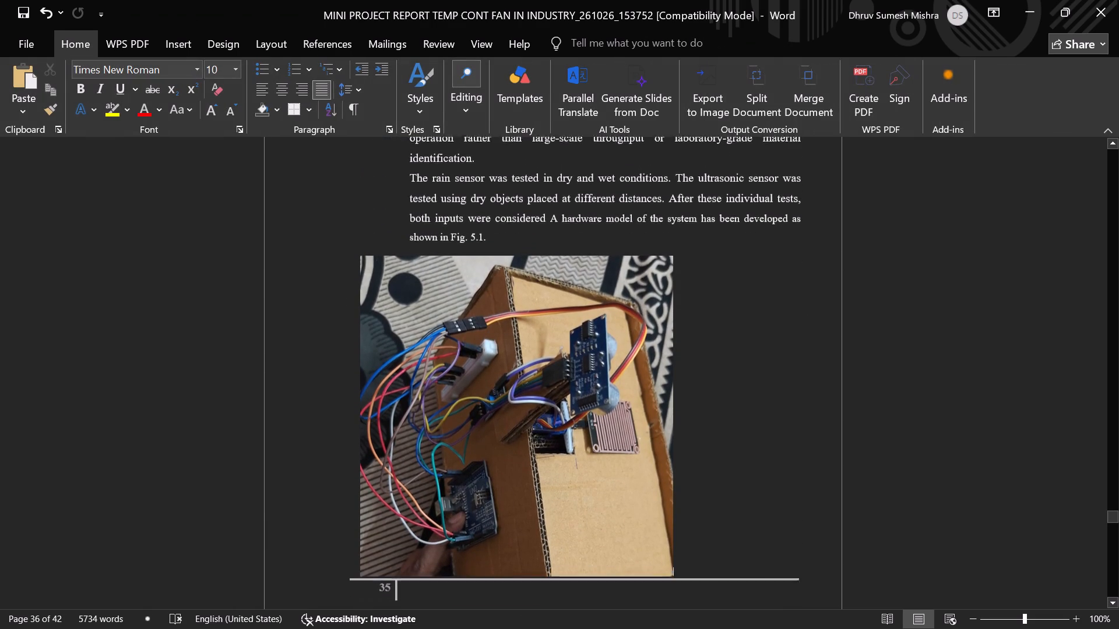
scroll(565, 338, "down", 1)
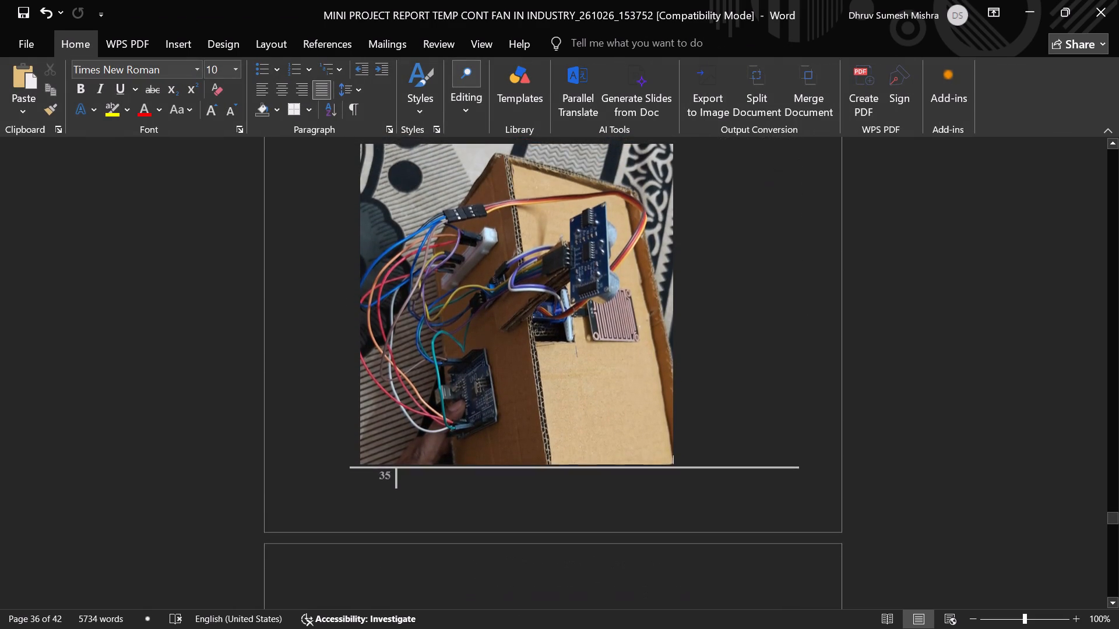
Shrink the hardware photo proportionally so the Fig. 5.1 (a) caption fits beneath it on page 35, and center the photo.
scroll(525, 344, "up", 4)
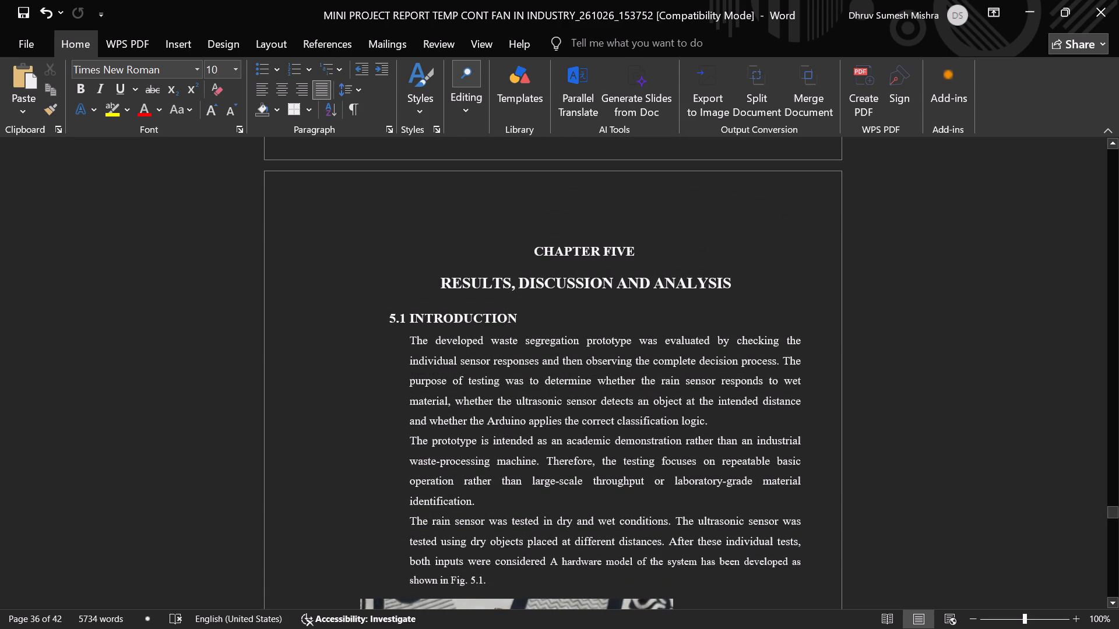
scroll(405, 343, "down", 1)
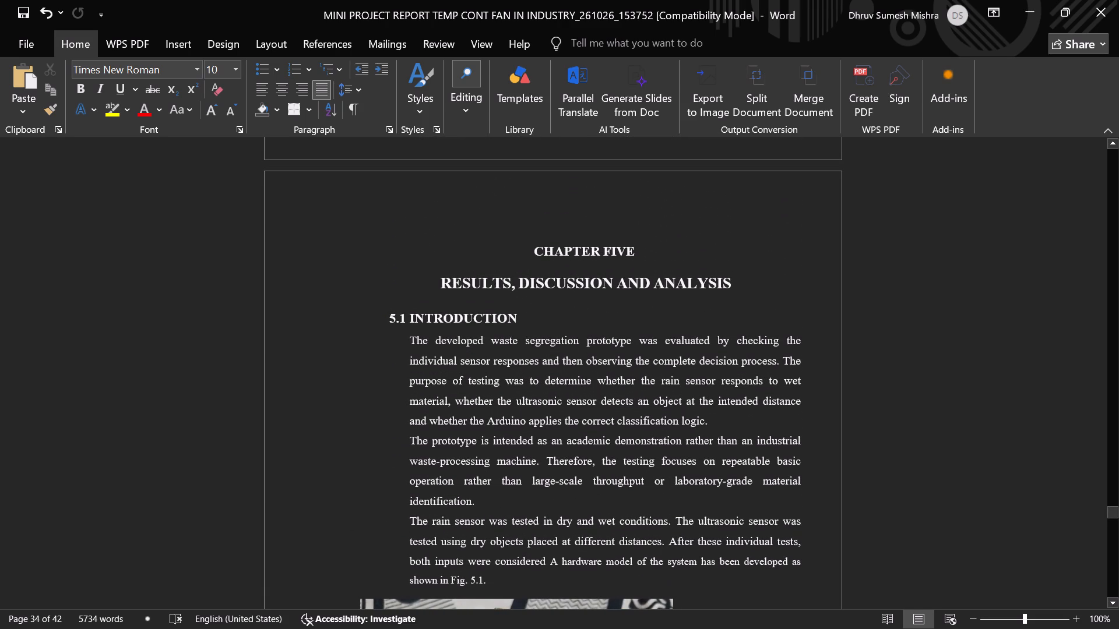
scroll(405, 343, "down", 4)
left_click(405, 343)
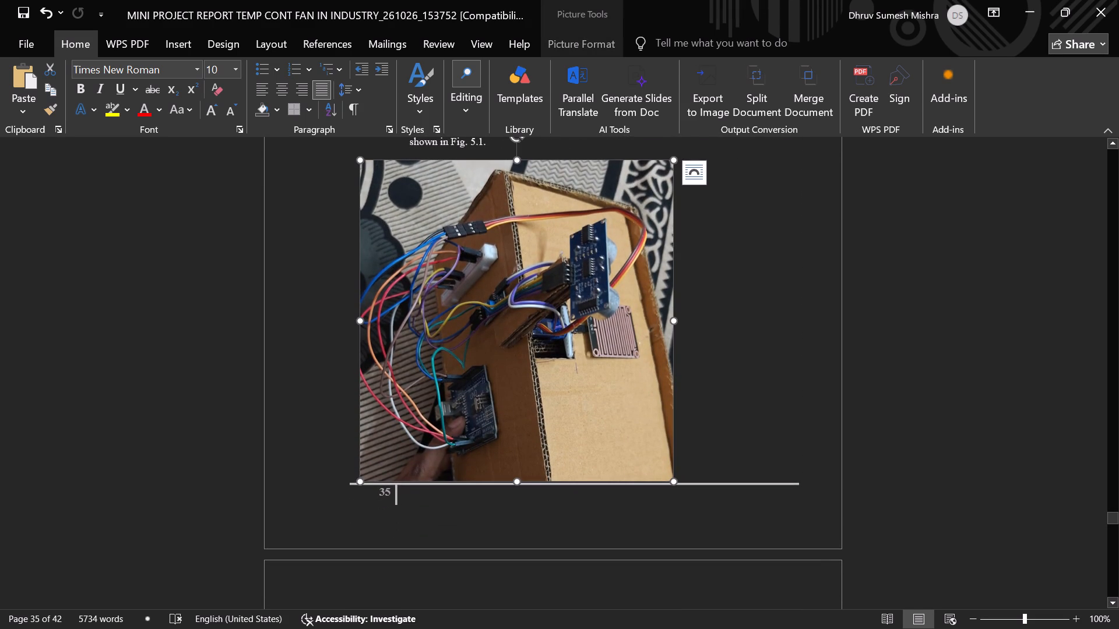
left_click_drag(362, 481, 421, 416)
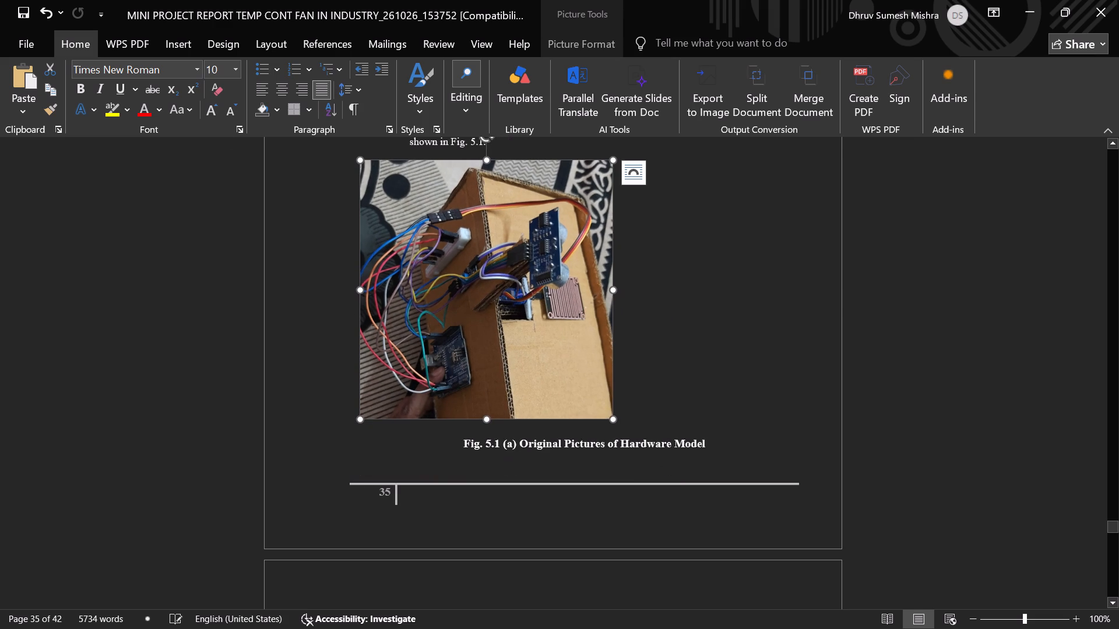
left_click(281, 98)
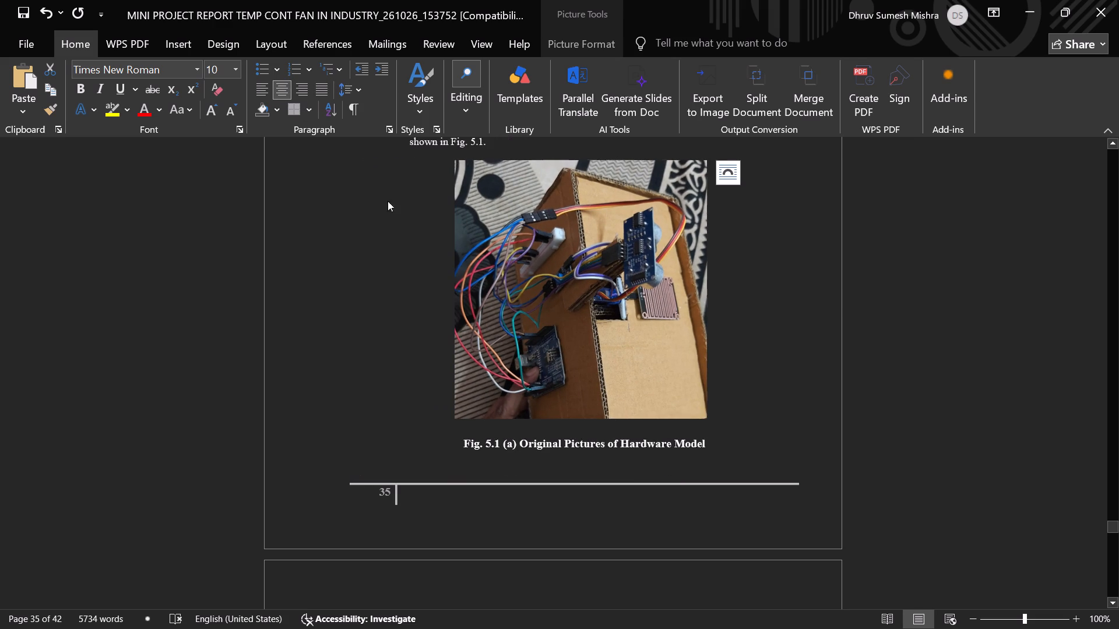
Delete the fan and circuit board picture above the Fig. 5.1 (c) caption.
scroll(399, 247, "down", 6)
scroll(399, 247, "up", 2)
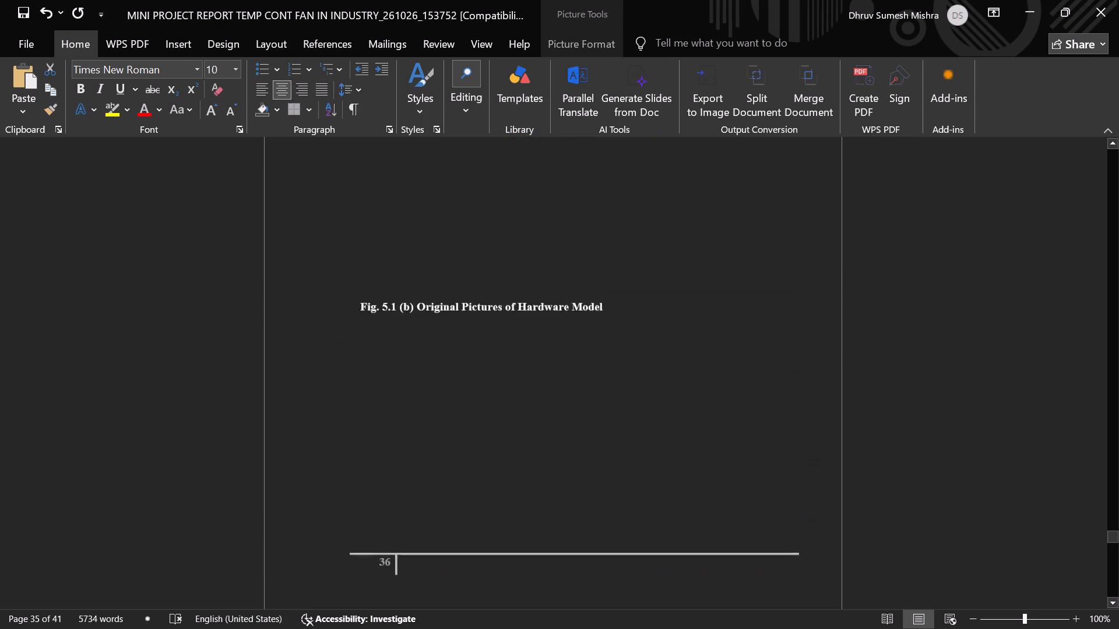
scroll(399, 247, "up", 1)
left_click(399, 247)
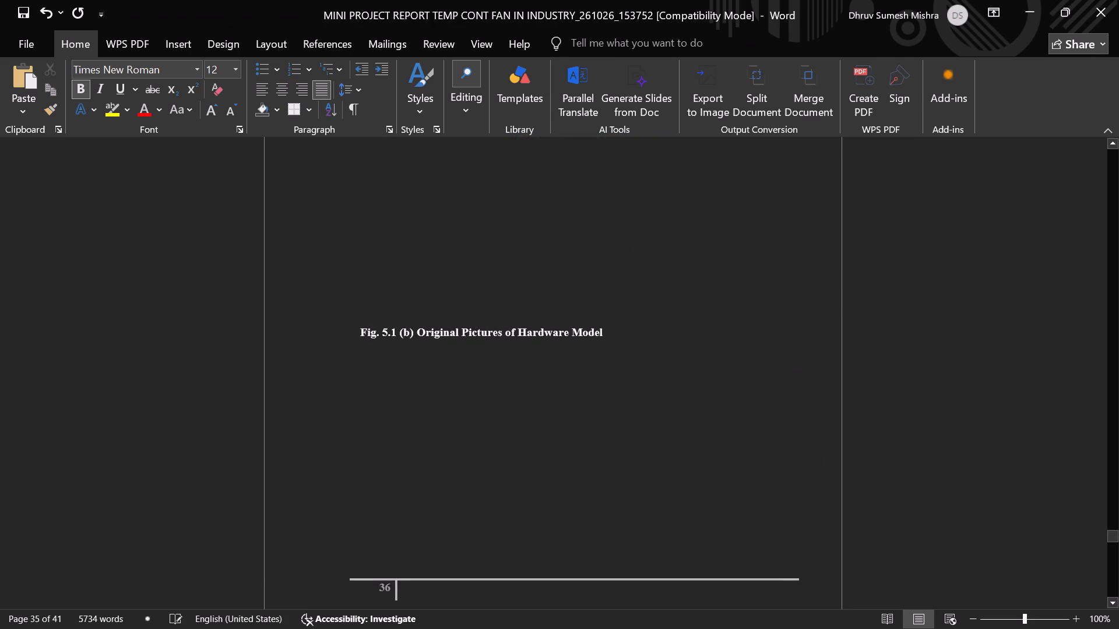
left_click(496, 239)
scroll(529, 249, "up", 2)
scroll(529, 249, "right", 1)
scroll(529, 249, "up", 1)
scroll(529, 249, "down", 1)
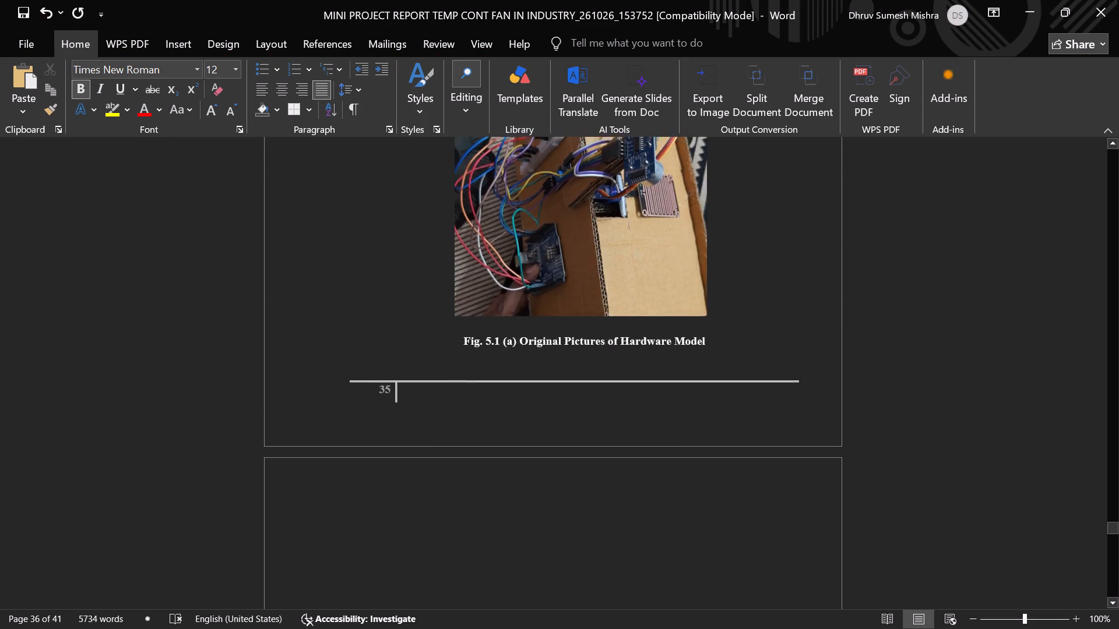
scroll(529, 249, "down", 2)
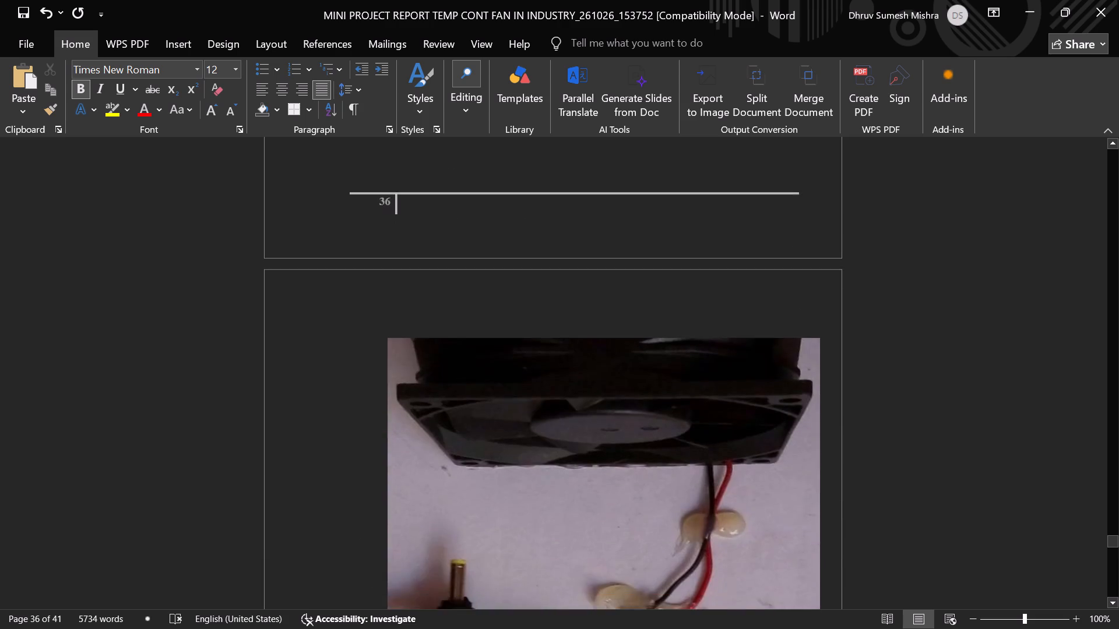
scroll(529, 249, "down", 2)
left_click(529, 249)
left_click(544, 266)
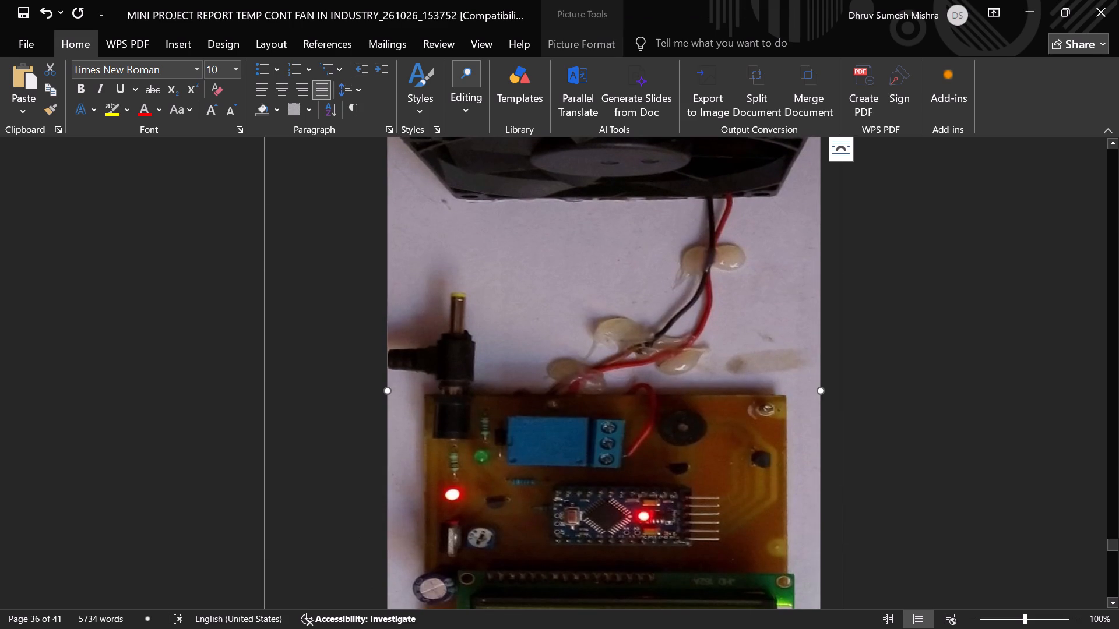
left_click(553, 340)
key("Delete")
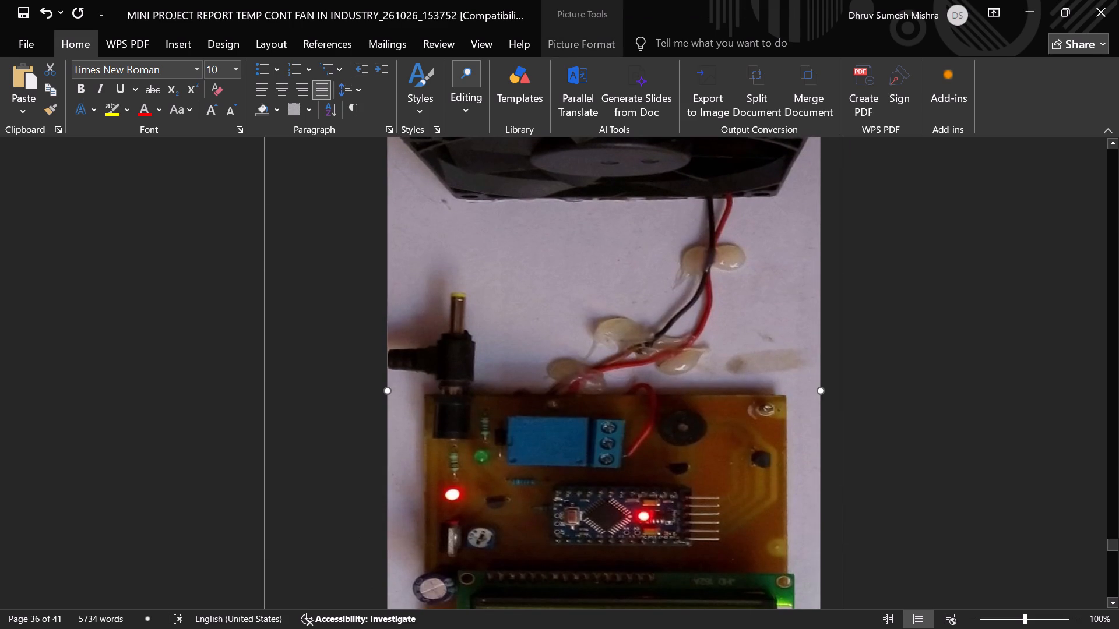
Insert the picture WhatsApp Image 2026-10-26 at 7.01.22 PM from Downloads above the Fig. 5.1 (b) caption.
scroll(553, 340, "up", 6)
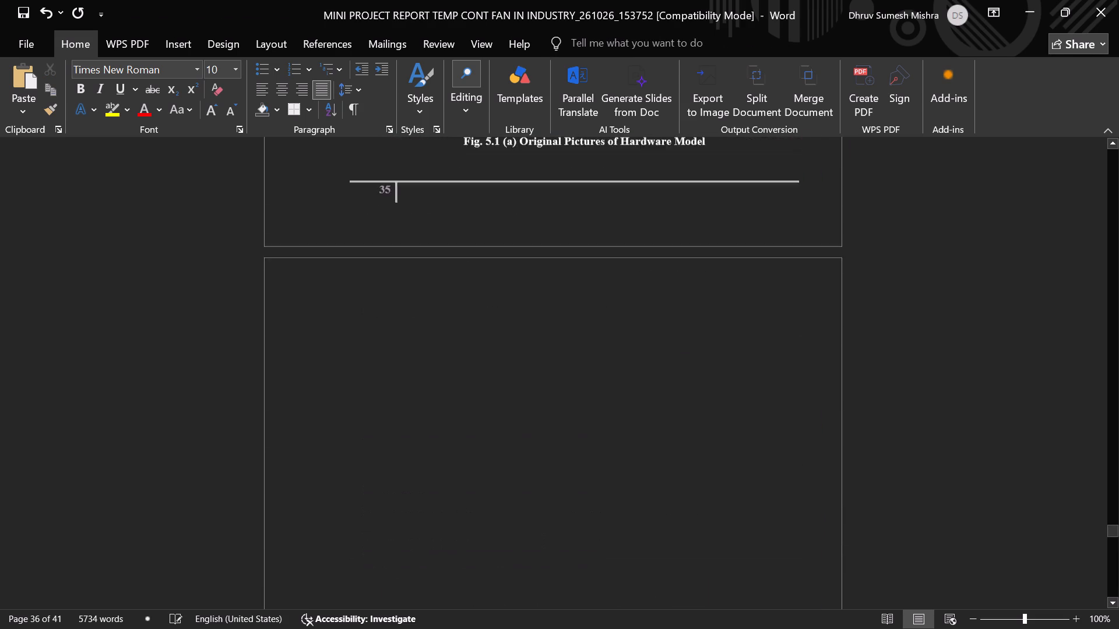
scroll(553, 340, "down", 2)
left_click(553, 340)
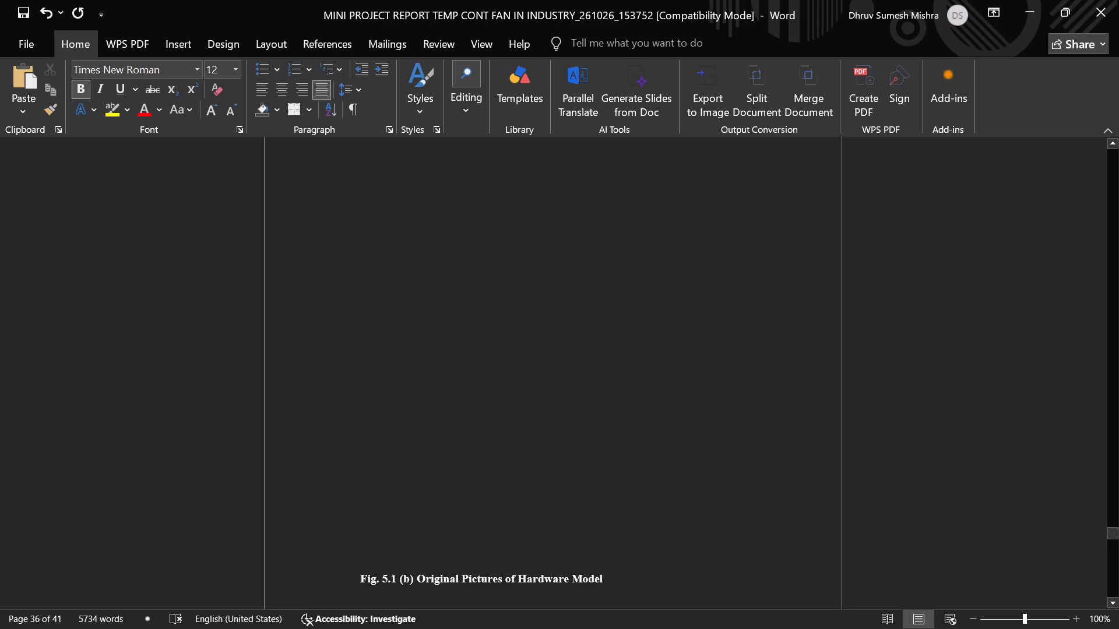
left_click(179, 46)
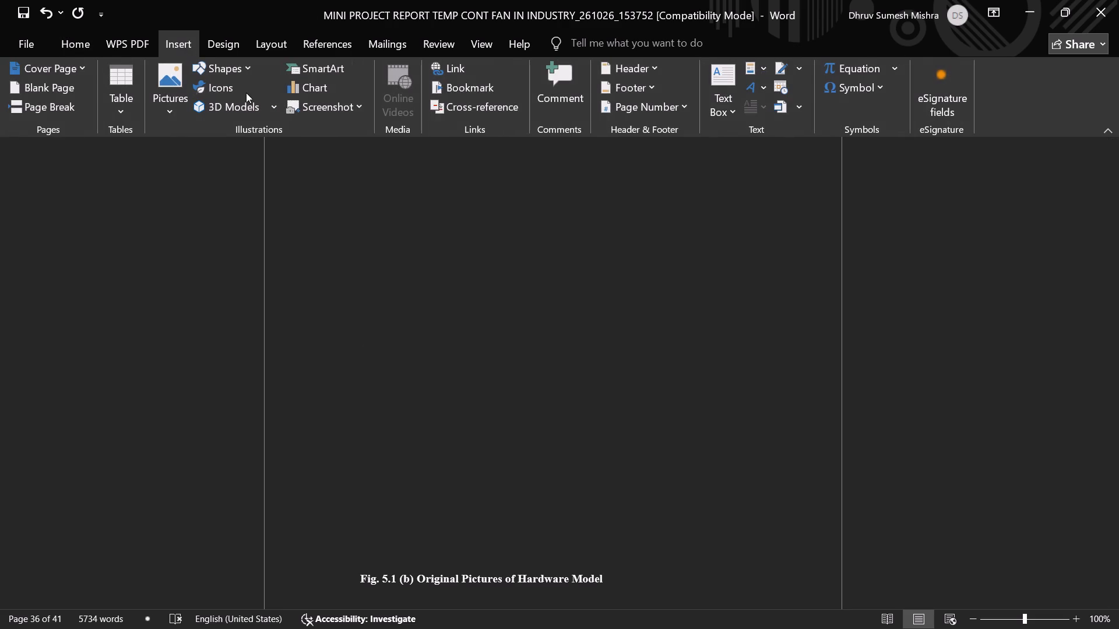
left_click(180, 90)
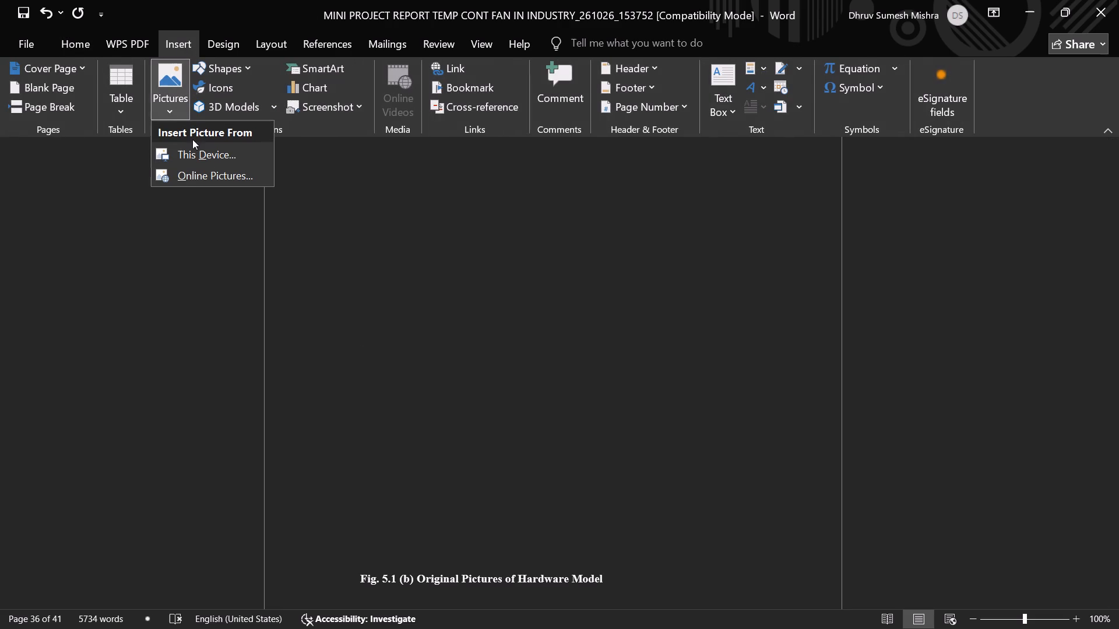
left_click(195, 157)
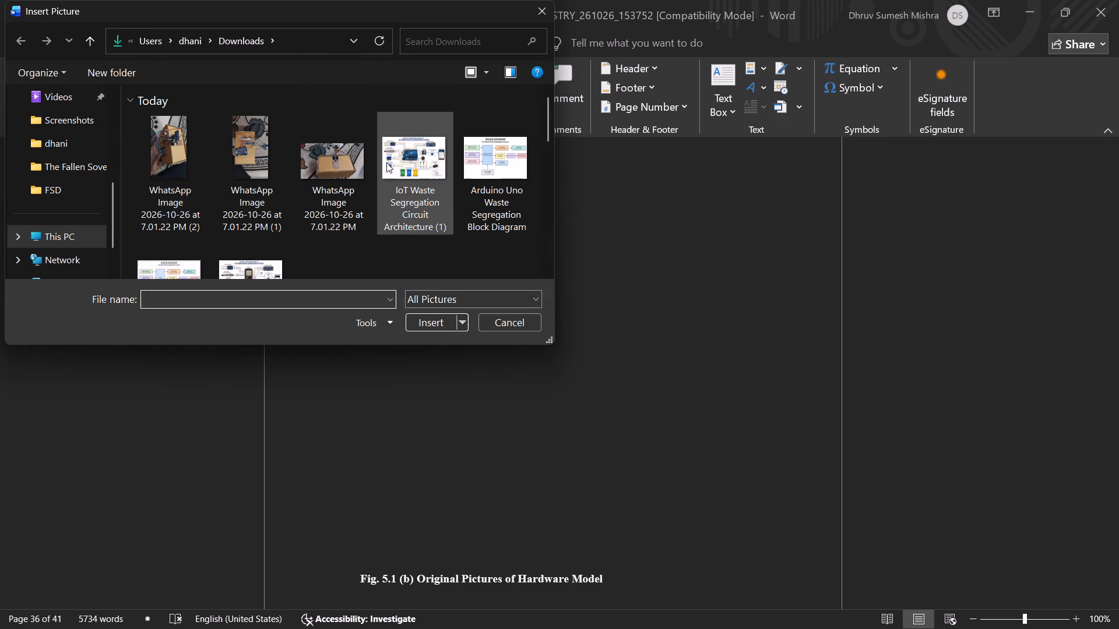
double_click(303, 196)
right_click_drag(546, 410, 495, 233)
Remove the empty lines between the Fig. 5.1 (a) caption and the newly inserted cardboard box photo.
left_click(462, 310)
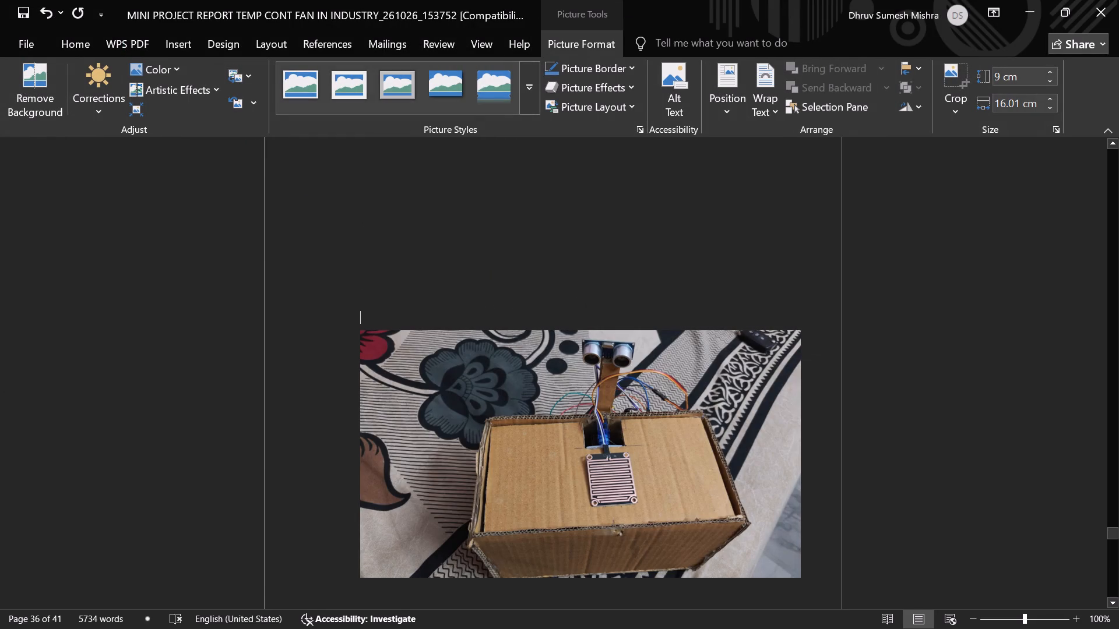
key("BackSpace")
key("BackSpace")
key("BackSpace")
key("BackSpace")
key("BackSpace")
key("BackSpace")
key("BackSpace")
key("BackSpace")
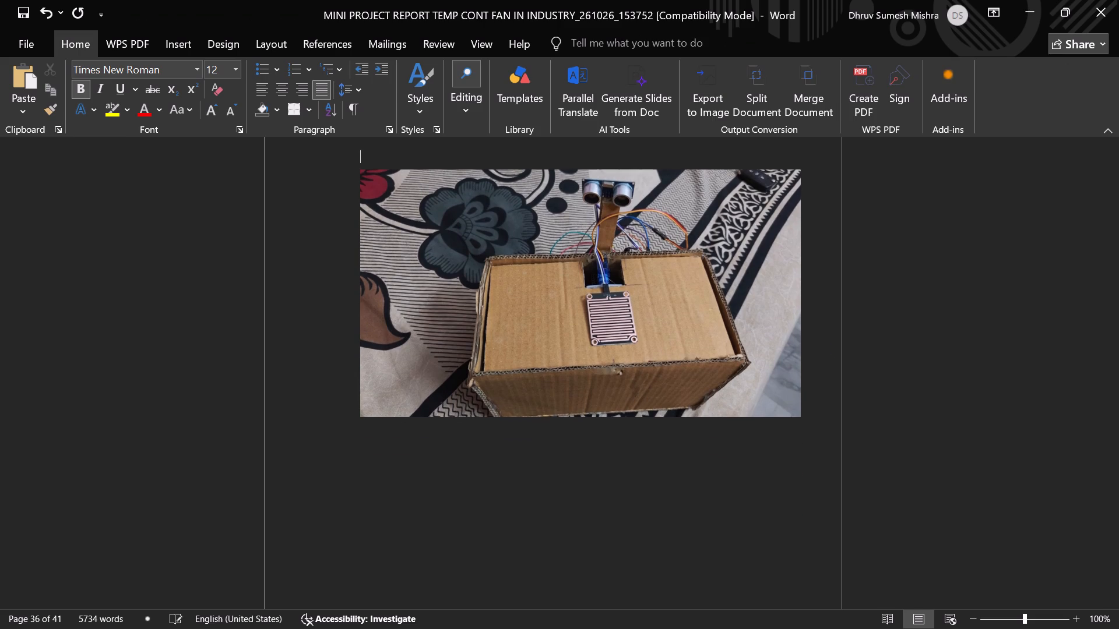
scroll(462, 310, "up", 3)
key("BackSpace")
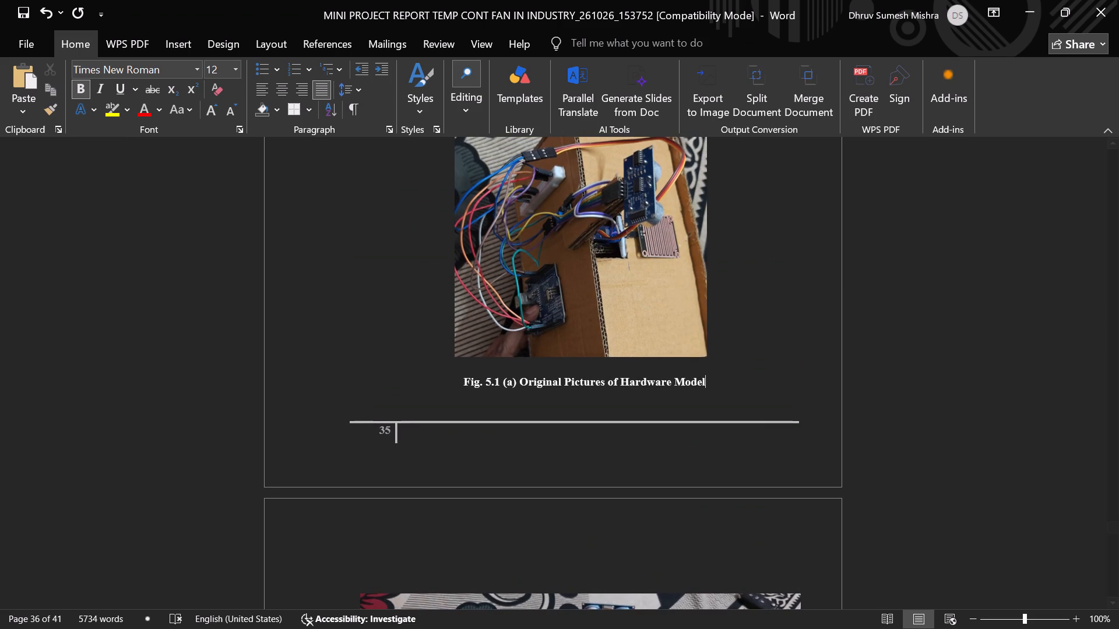
Remove the extra empty lines between the cardboard box photo and the Fig. 5.1 (b) caption, and center the caption.
scroll(514, 268, "down", 4)
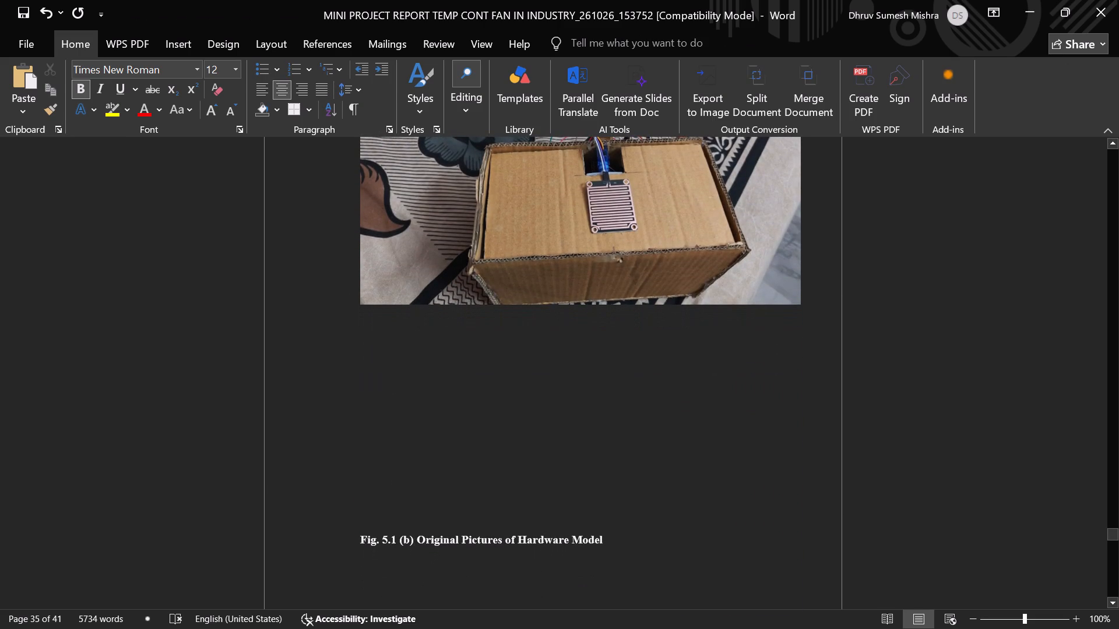
left_click(362, 536)
key("BackSpace")
key("BackSpace")
key("BackSpace")
key("BackSpace")
key("BackSpace")
key("BackSpace")
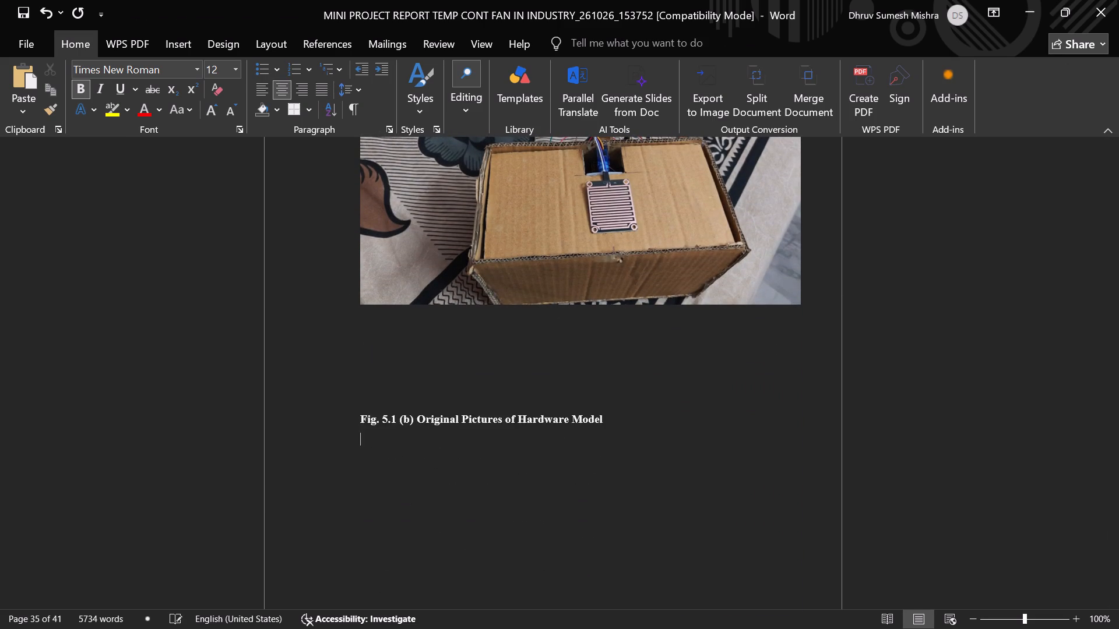
key("BackSpace")
key("BackSpace")
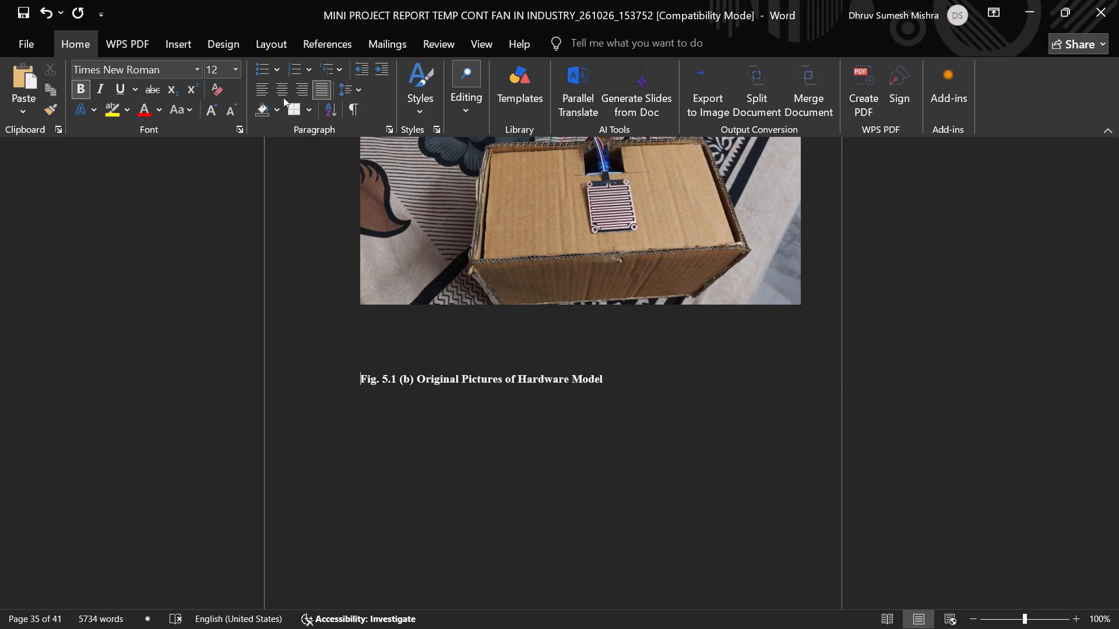
left_click(279, 93)
Delete the Fig. 5.1 (c) caption and the empty lines before it, keeping the Fig. 5.1 (b) caption text complete.
scroll(427, 422, "down", 2)
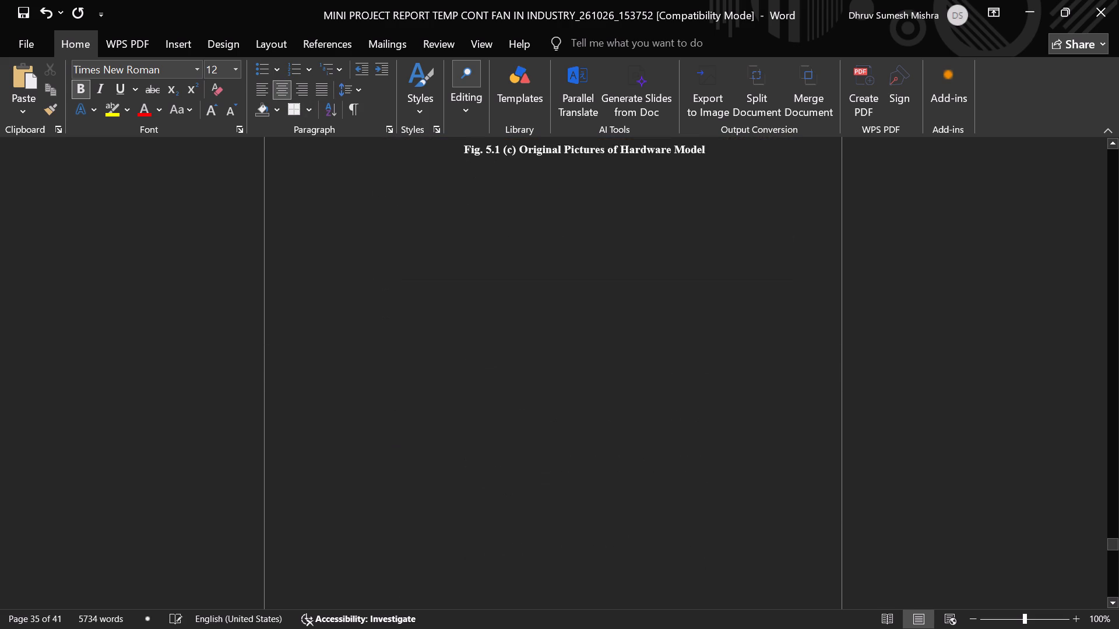
scroll(427, 422, "down", 2)
scroll(716, 460, "down", 6)
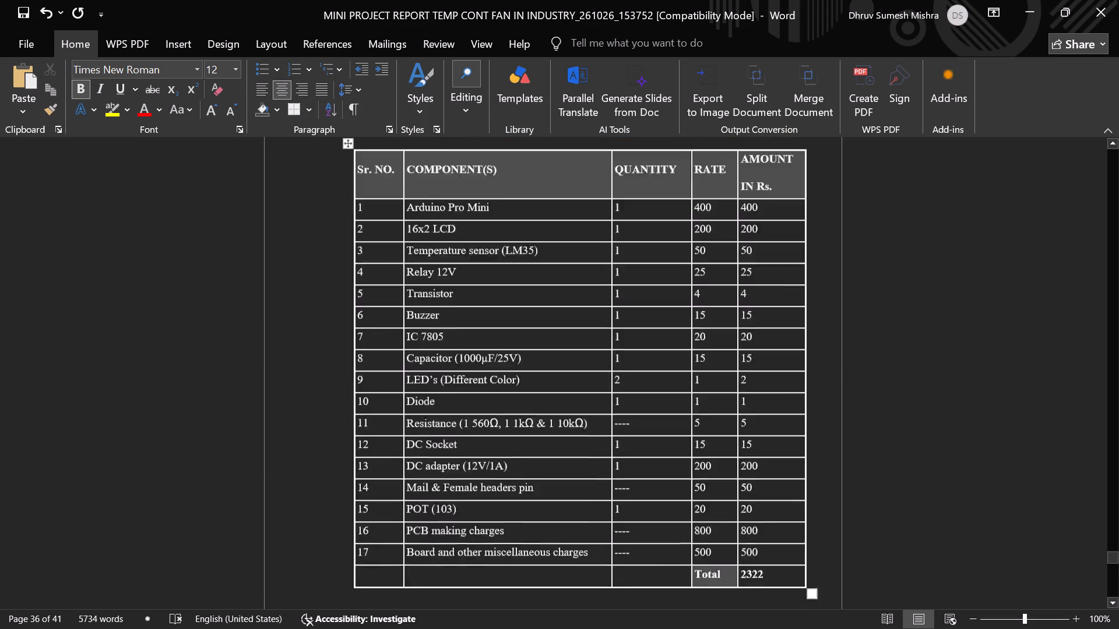
scroll(716, 460, "up", 4)
left_click(666, 518)
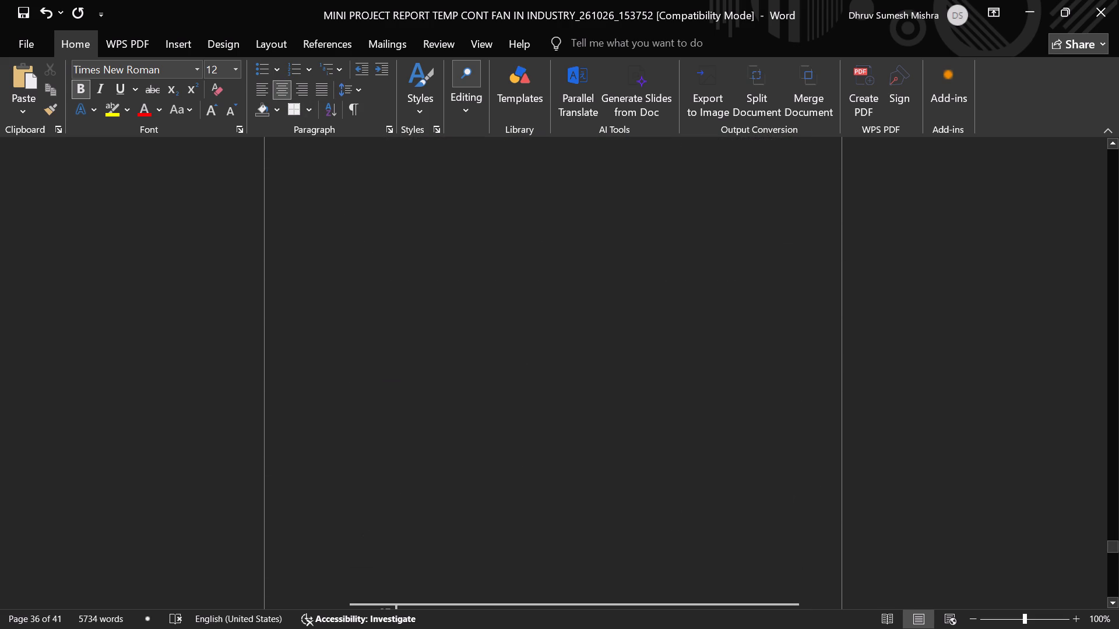
scroll(615, 520, "down", 1)
scroll(615, 520, "up", 2)
scroll(615, 520, "right", 1)
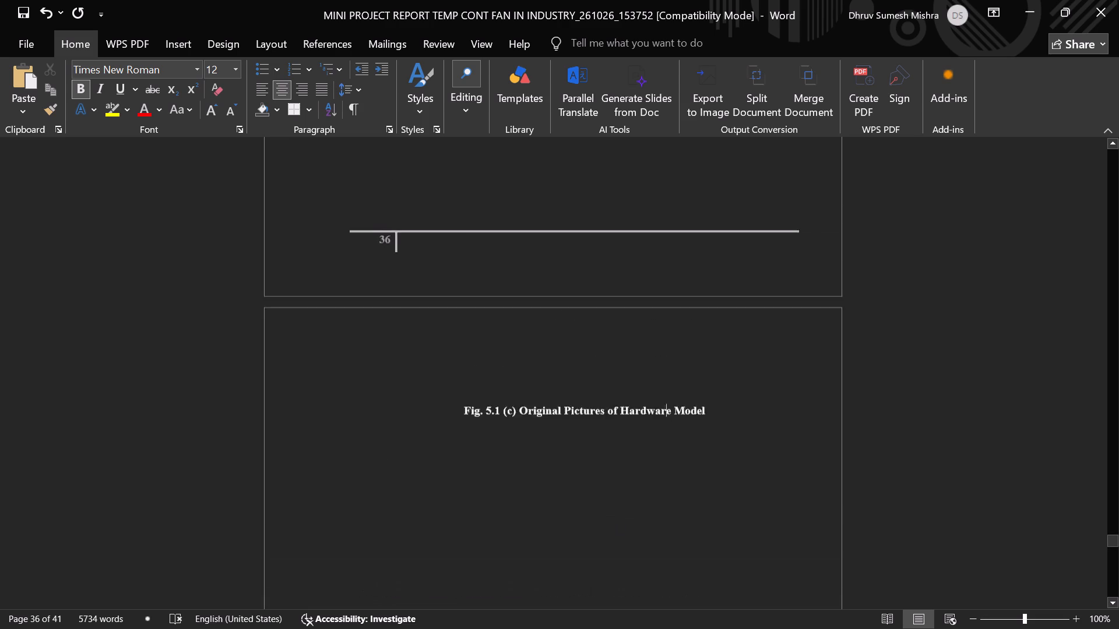
scroll(615, 520, "right", 1)
left_click(731, 378)
key("BackSpace")
key("BackSpace")
key("BackSpace")
key("BackSpace")
key("BackSpace")
key("BackSpace")
key("BackSpace")
key("BackSpace")
key("BackSpace")
key("BackSpace")
key("BackSpace")
key("BackSpace")
key("BackSpace")
key("BackSpace")
key("BackSpace")
key("BackSpace")
key("BackSpace")
key("BackSpace")
key("BackSpace")
key("BackSpace")
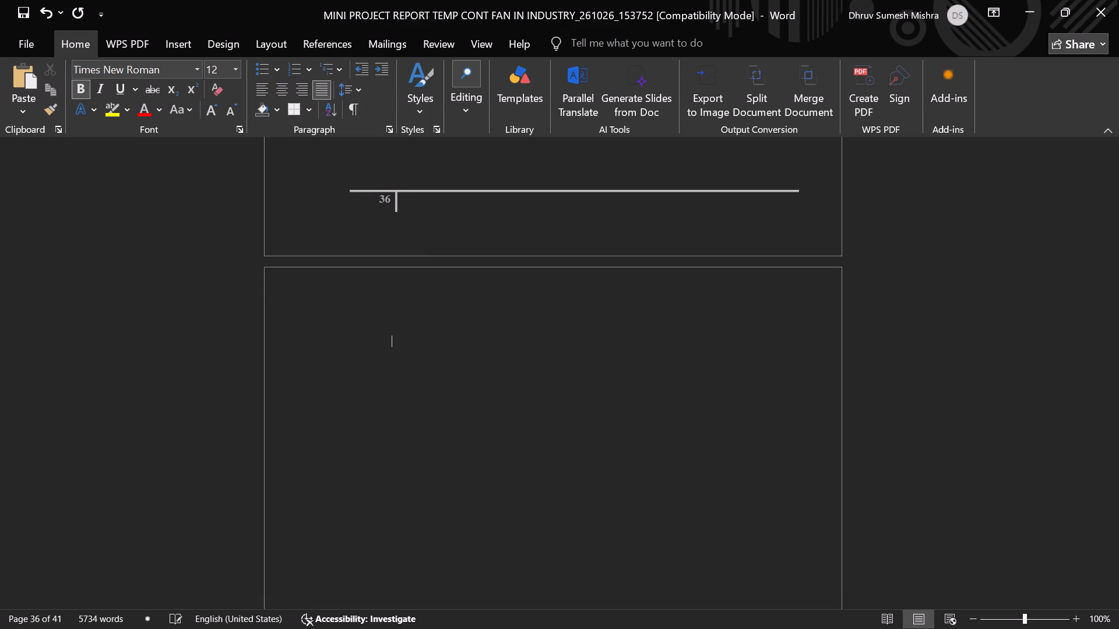
key("BackSpace")
key("BackSpace")
key("BackSpace")
key("BackSpace")
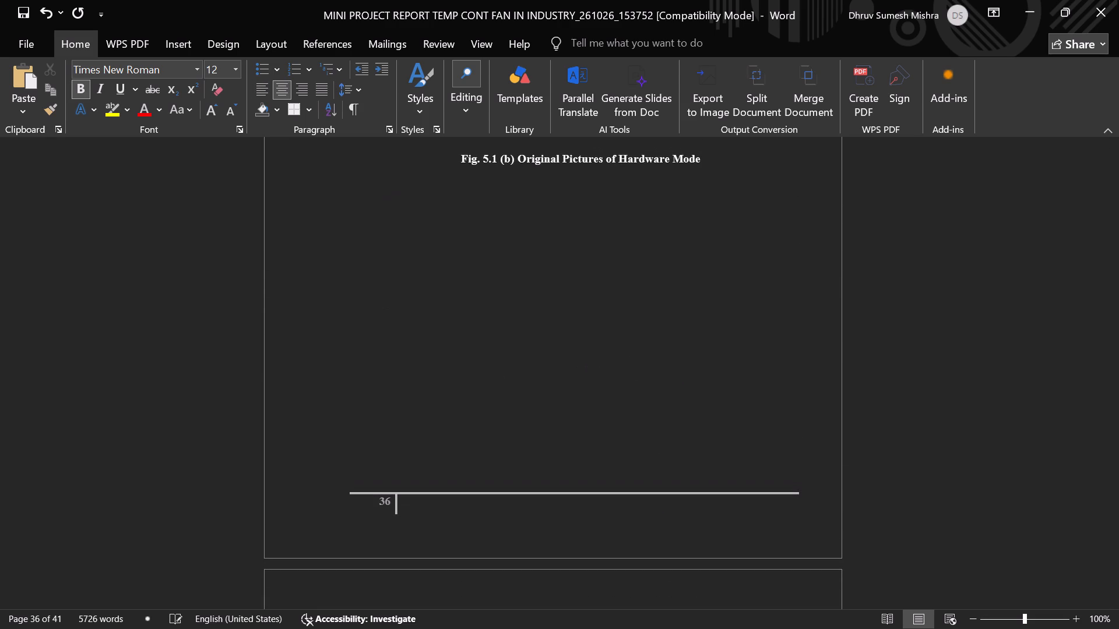
key("l")
Delete the blank space and empty page between the Fig. 5.1 (b) caption and the 5.2 Cost Calculation of the Hardware Model heading.
scroll(731, 378, "down", 3)
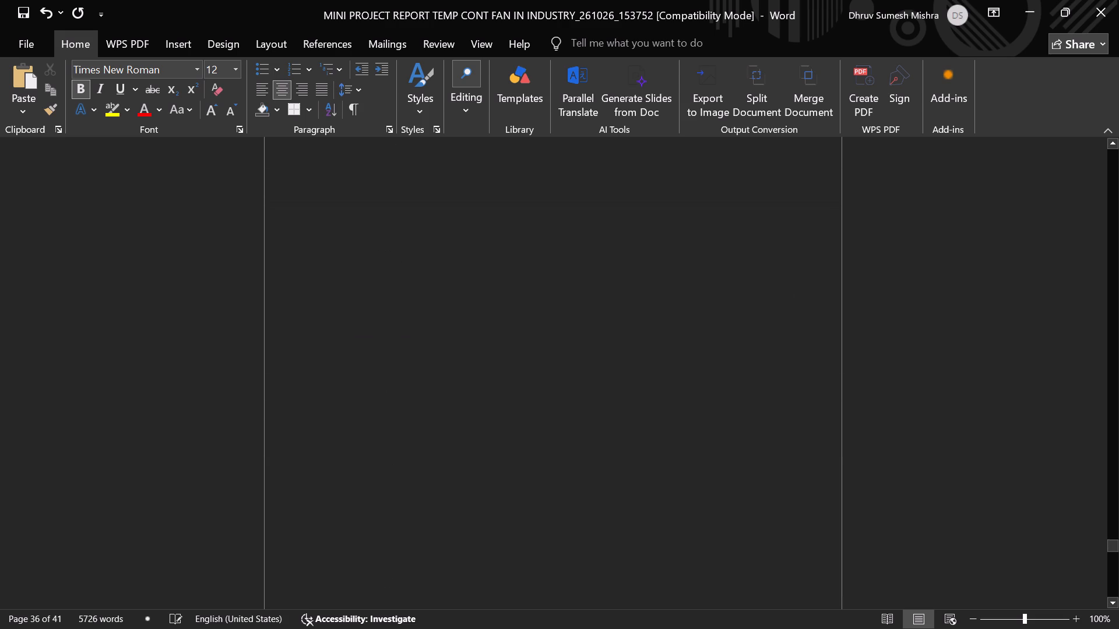
scroll(731, 378, "down", 4)
scroll(663, 331, "up", 2)
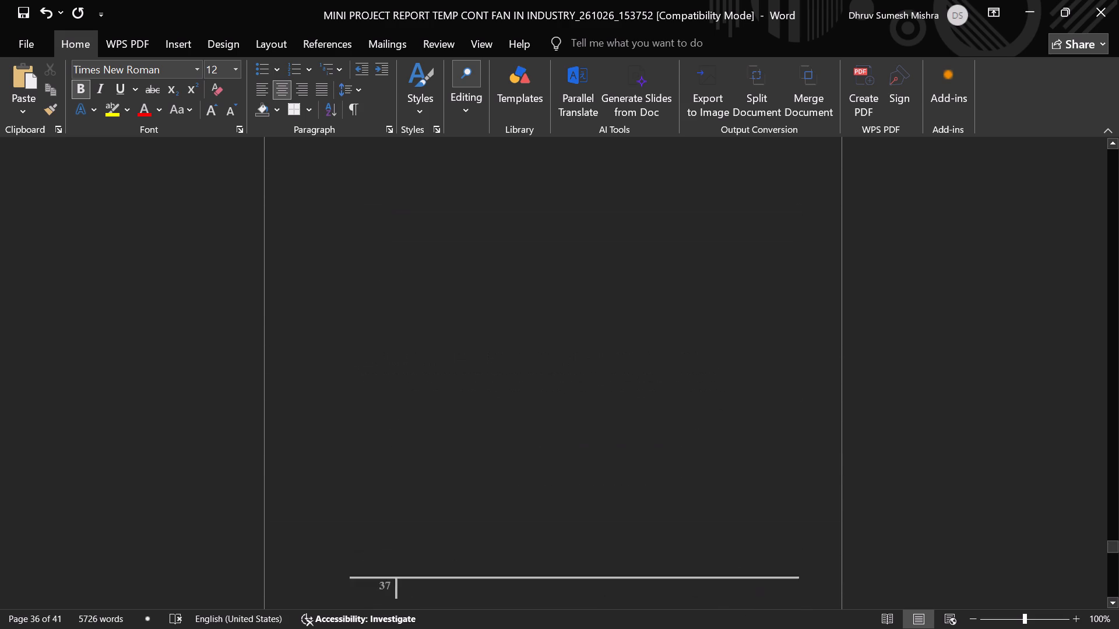
scroll(663, 331, "up", 6)
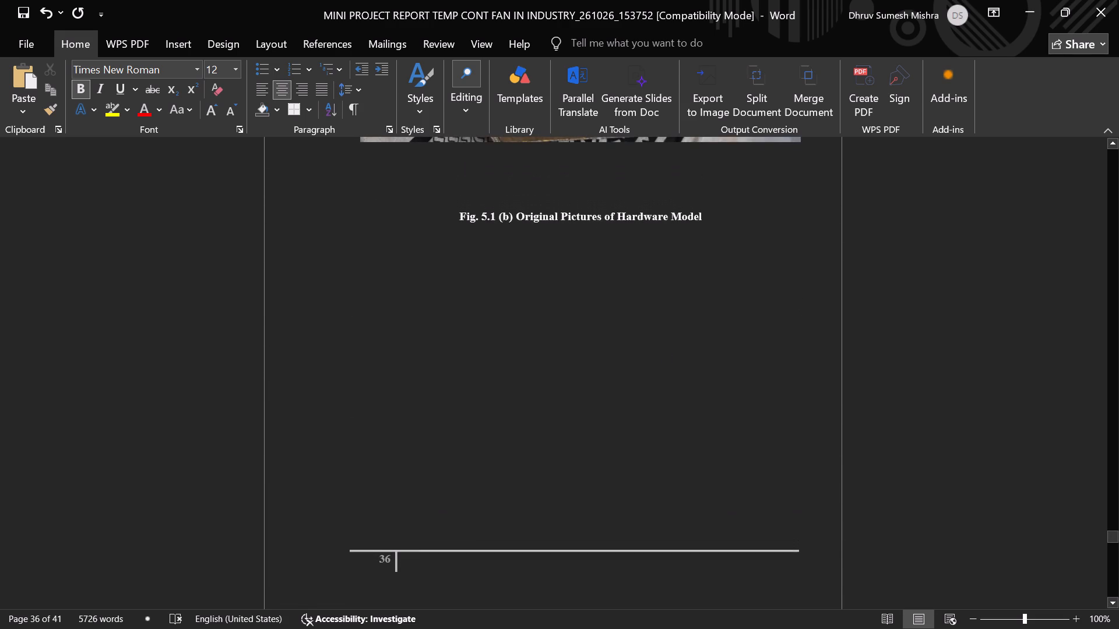
left_click_drag(704, 215, 622, 518)
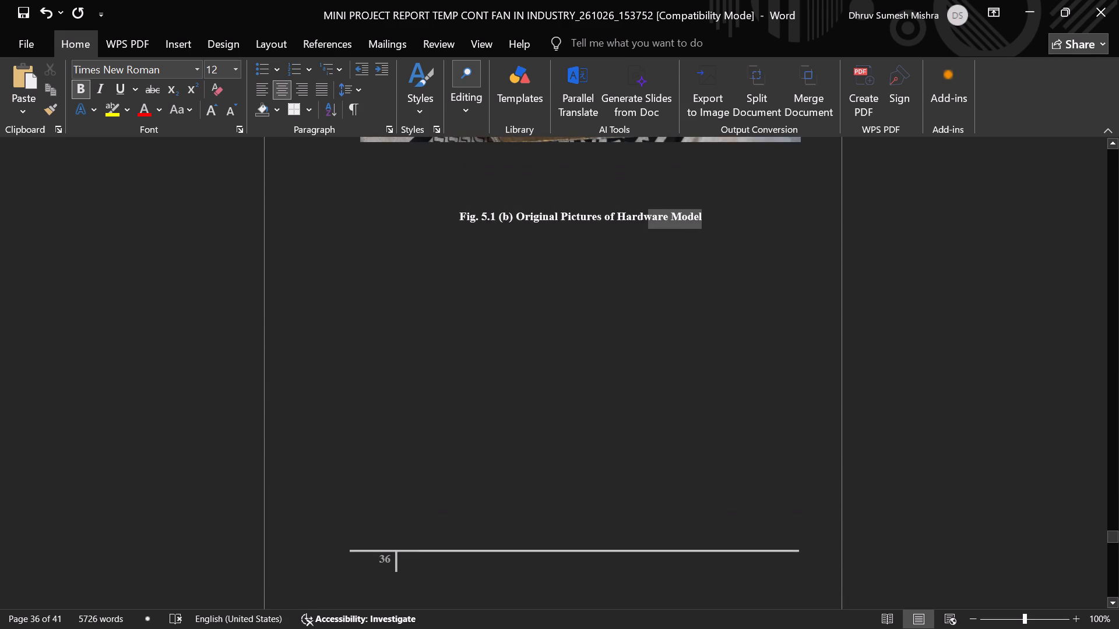
left_click_drag(622, 518, 736, 628)
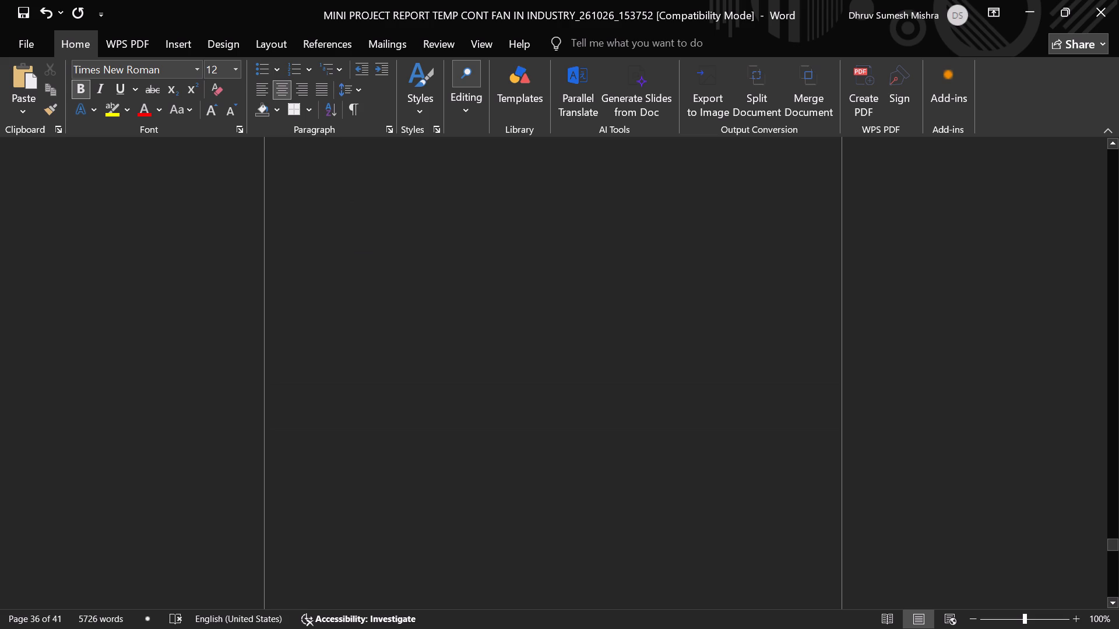
left_click_drag(736, 628, 330, 464)
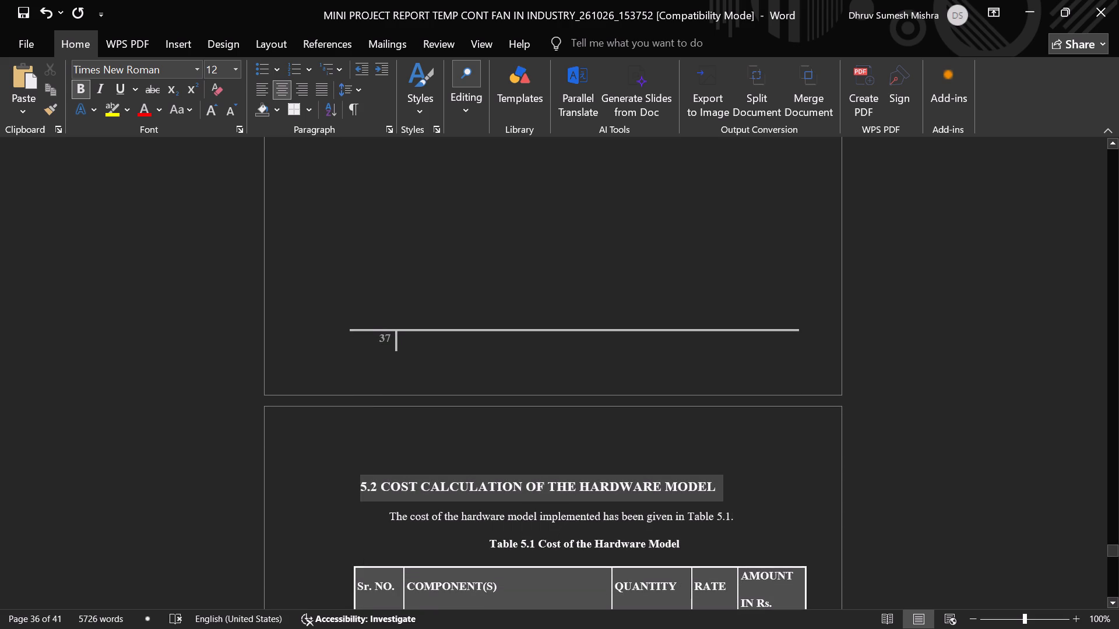
left_click_drag(330, 464, 323, 482)
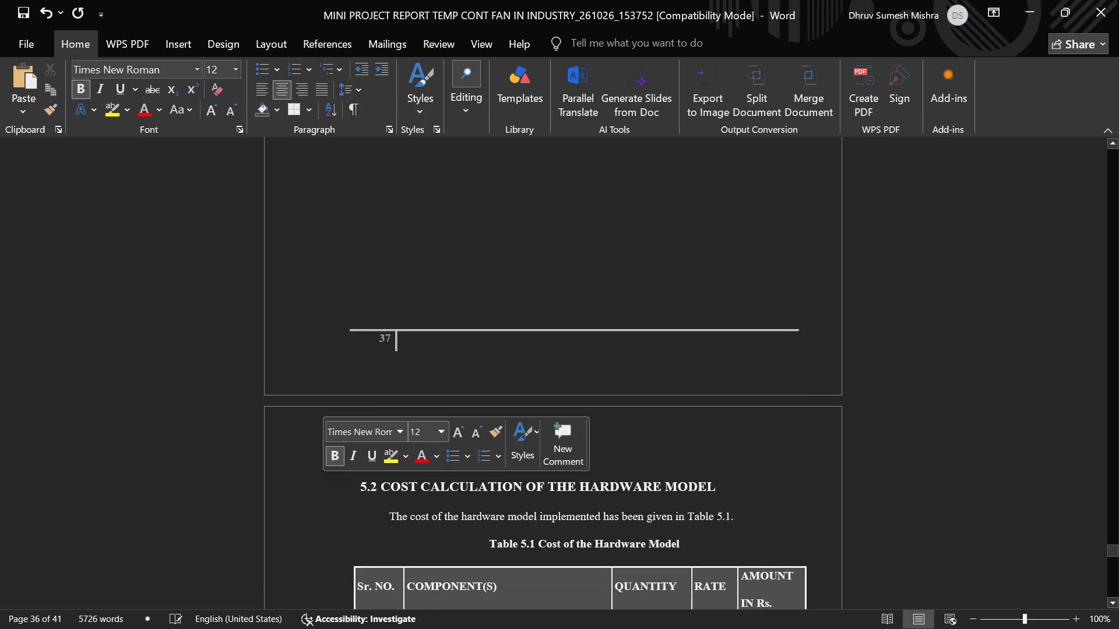
key("BackSpace")
scroll(478, 454, "down", 1)
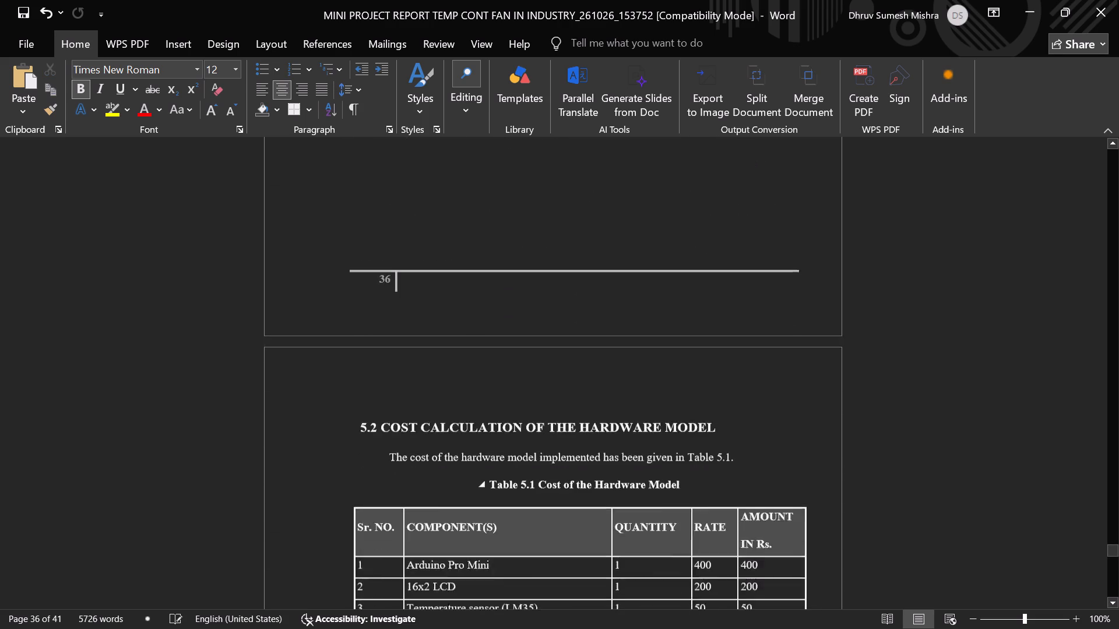
scroll(478, 454, "down", 1)
scroll(478, 454, "up", 2)
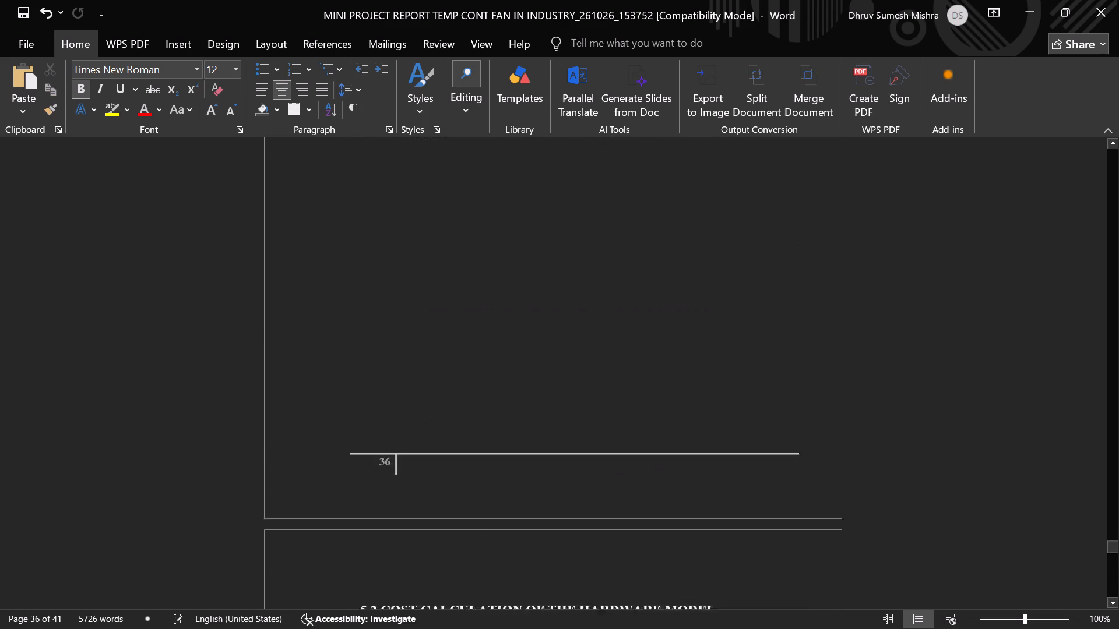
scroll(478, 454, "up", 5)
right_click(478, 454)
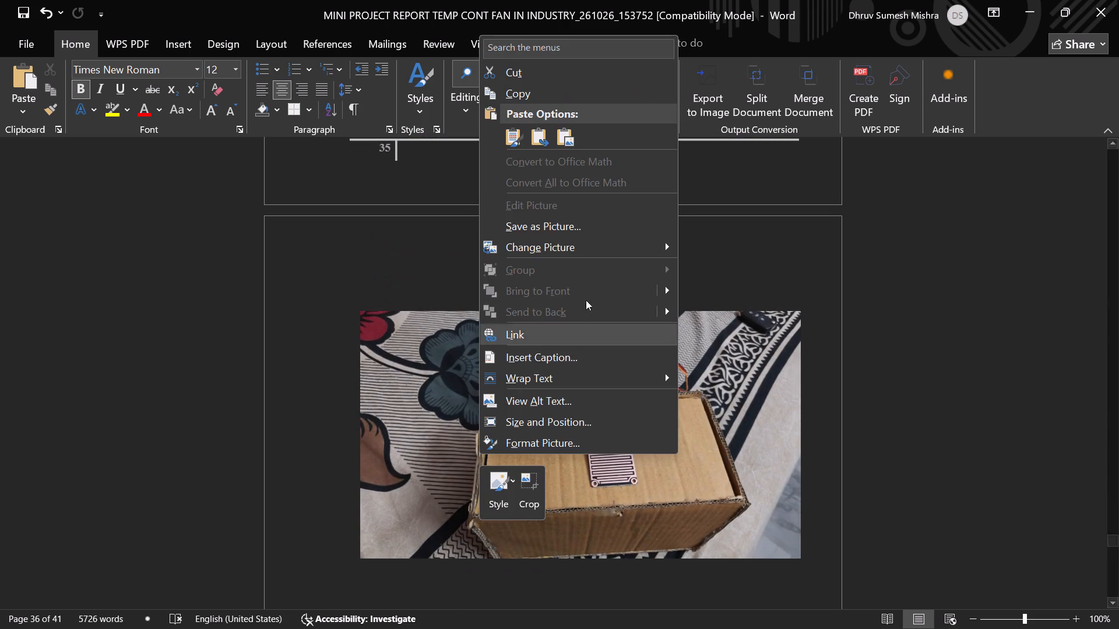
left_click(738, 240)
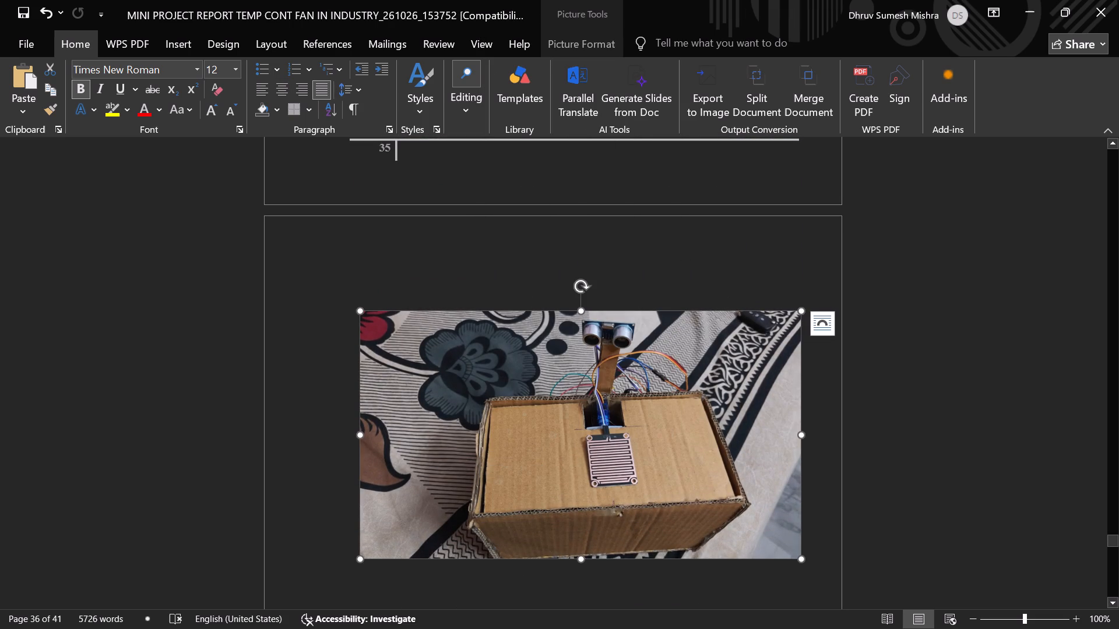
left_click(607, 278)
Add empty lines directly below the Fig. 5.1 (b) caption.
scroll(607, 278, "down", 3)
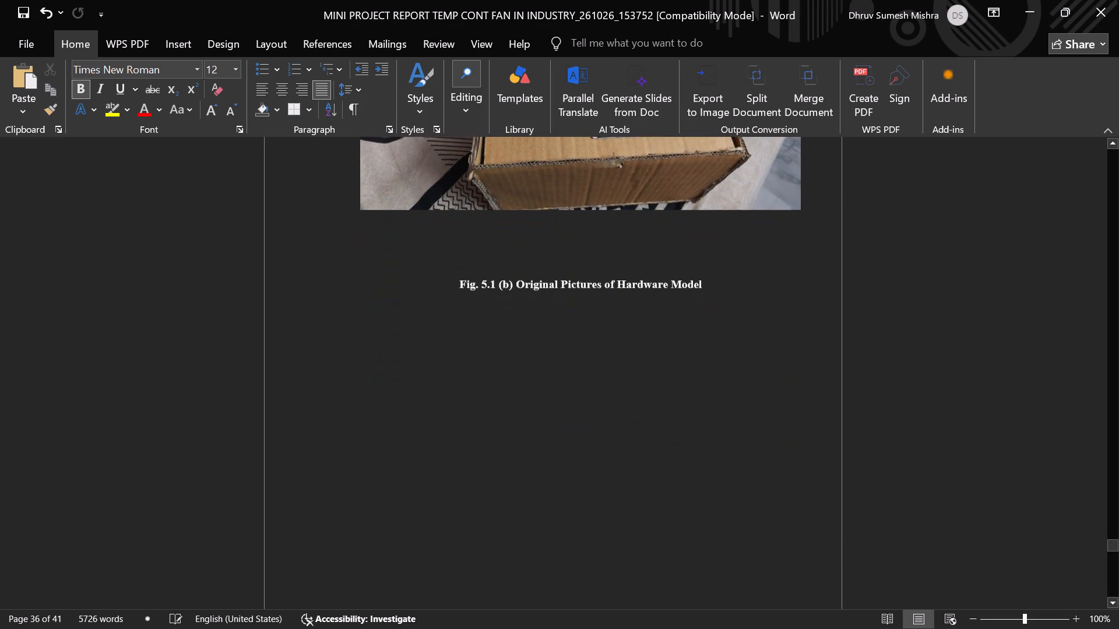
left_click(594, 374)
left_click(731, 271)
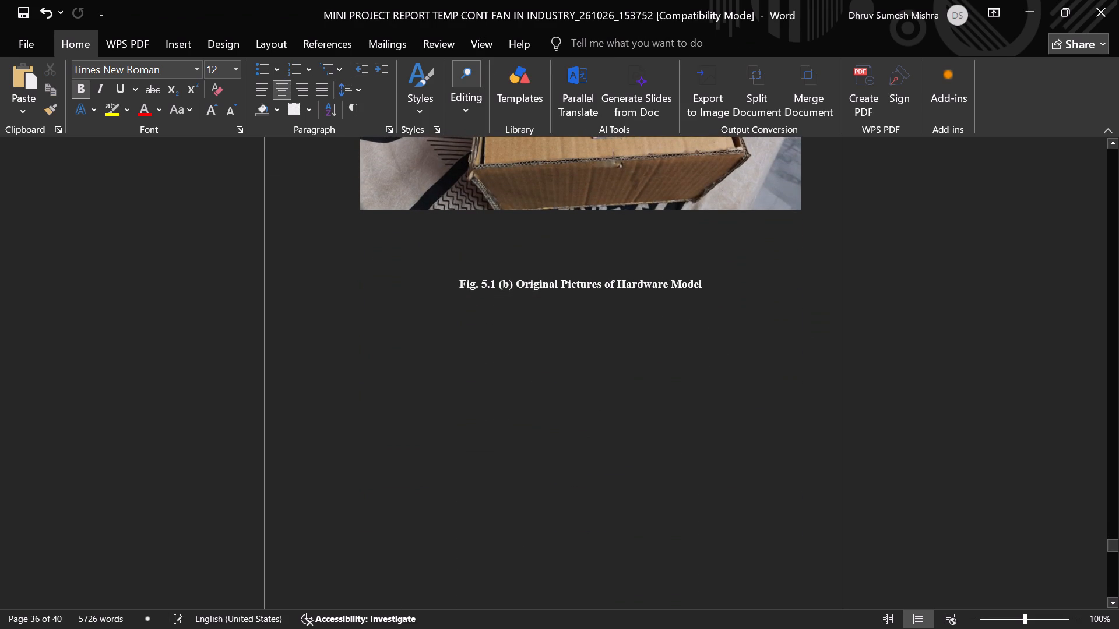
left_click(726, 282)
key("Return")
key("Return")
Remove two empty lines between the cardboard box photo and the Fig. 5.1 (b) caption.
left_click(596, 264)
key("BackSpace")
key("BackSpace")
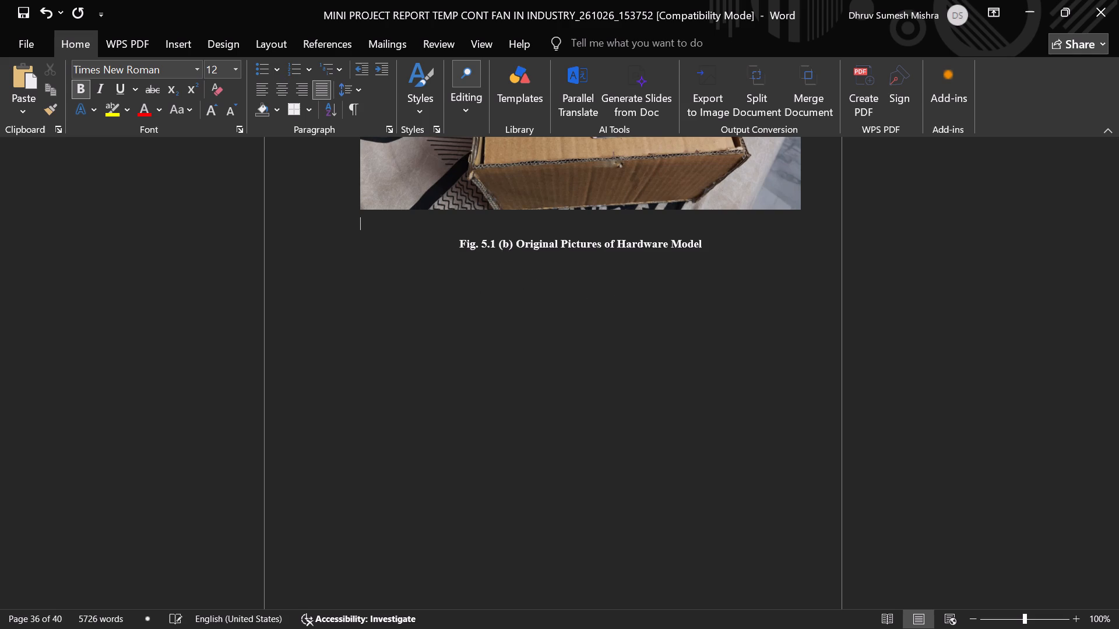
Add two more empty lines directly below the Fig. 5.1 (b) caption.
left_click(729, 237)
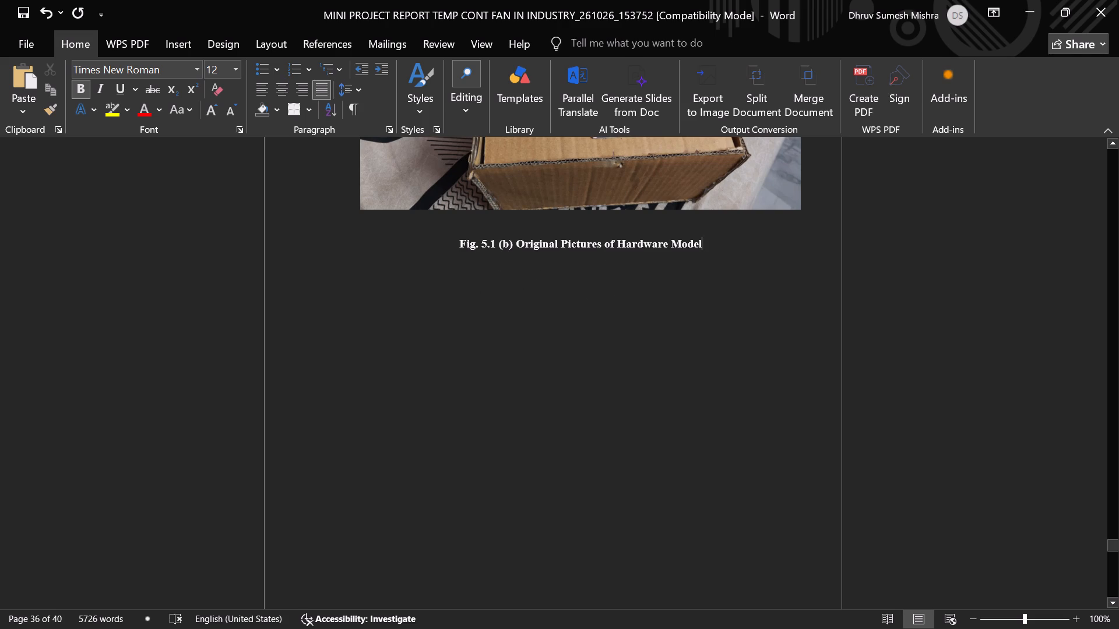
key("Return")
key("Return")
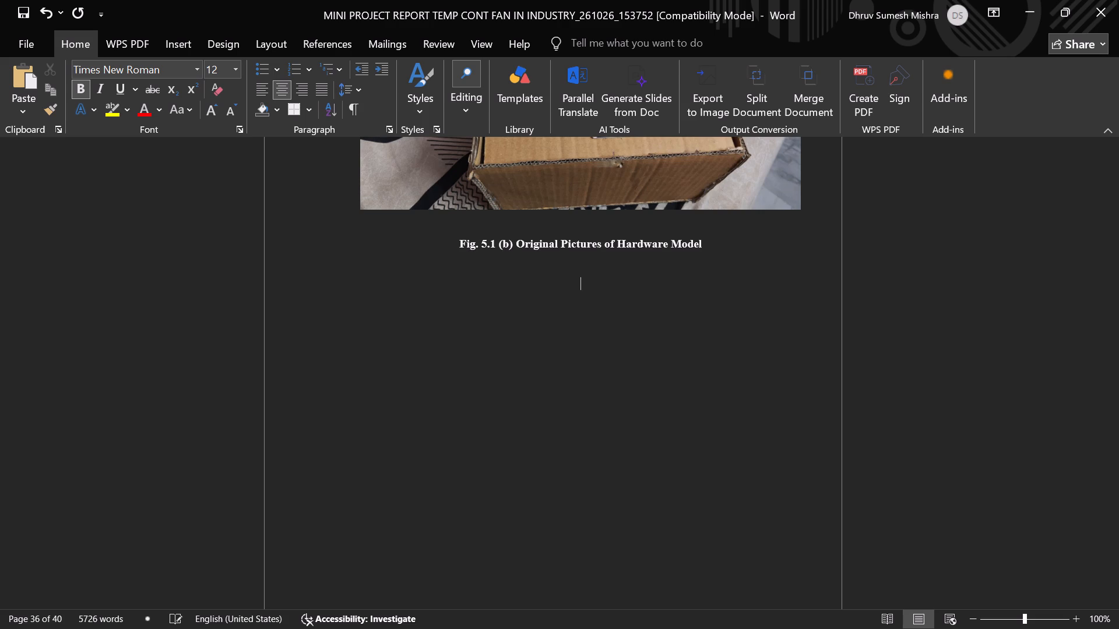
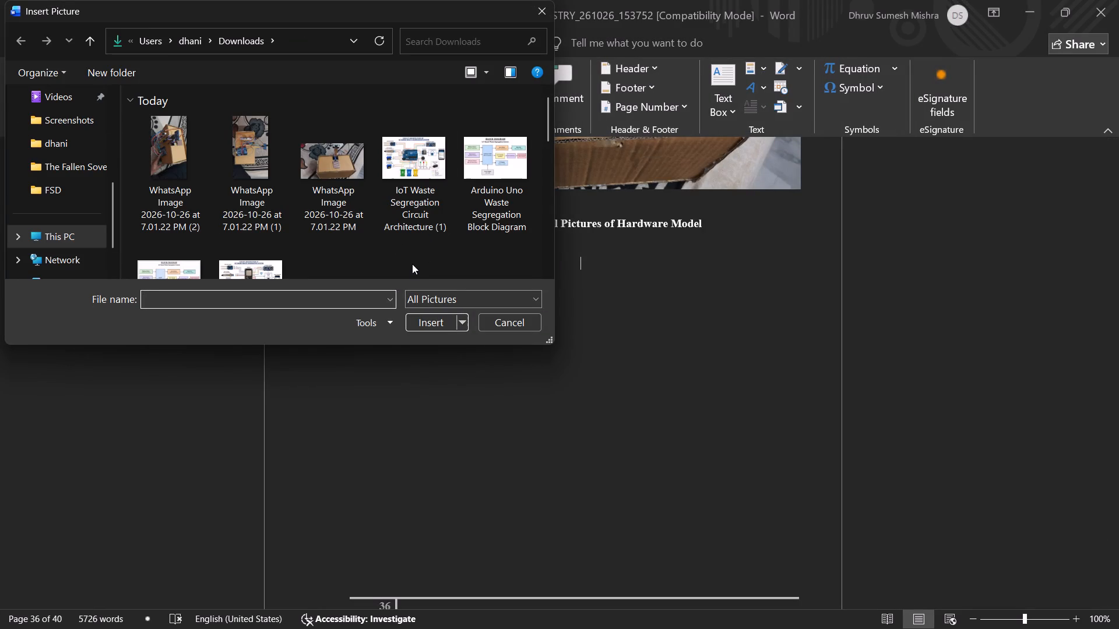
Insert the picture WhatsApp Image 2026-10-26 at 7.01.22 PM (1) below the Fig. 5.1 (b) caption and shrink it to about 20.19 by 11.35 cm.
double_click(255, 176)
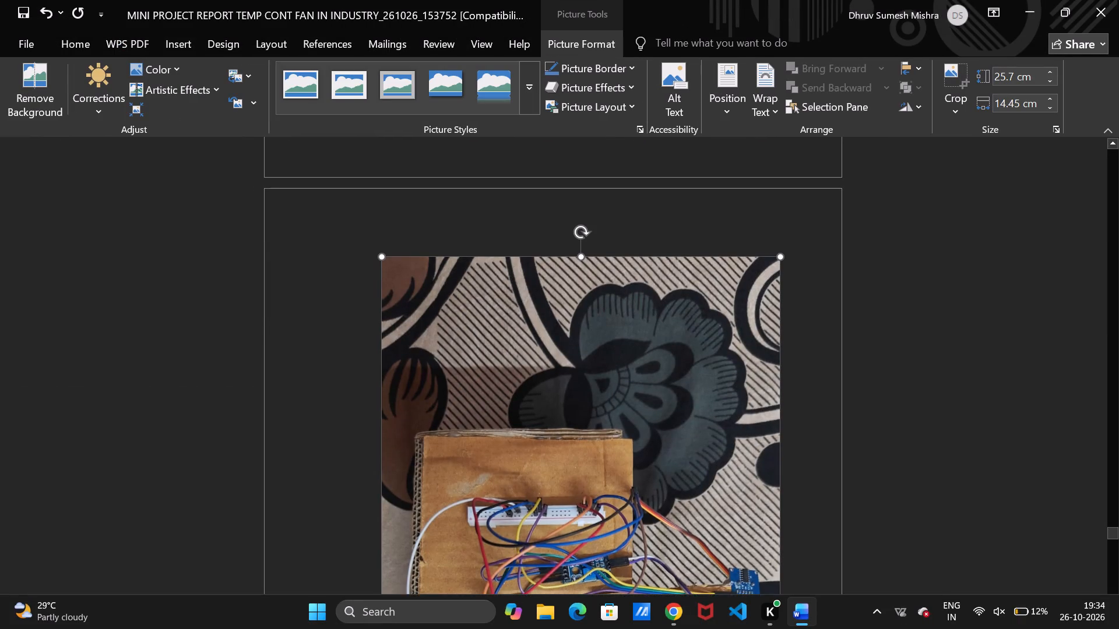
scroll(729, 585, "down", 2)
scroll(759, 546, "down", 1)
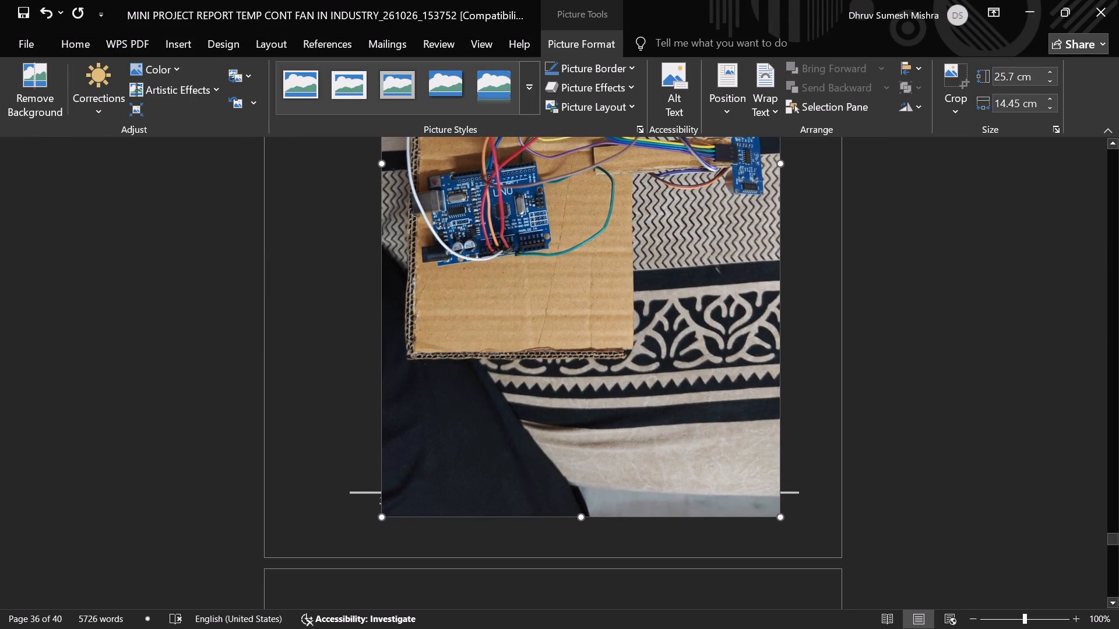
left_click_drag(782, 520, 609, 362)
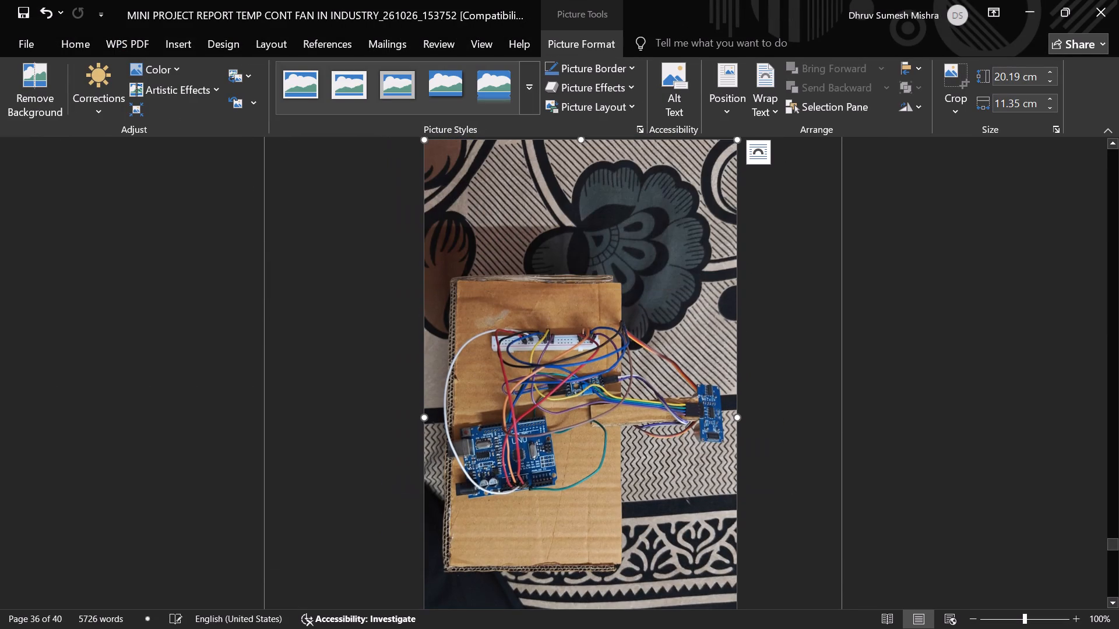
Crop the inserted circuit photo, starting with the patterned cloth above the cardboard base.
left_click(948, 76)
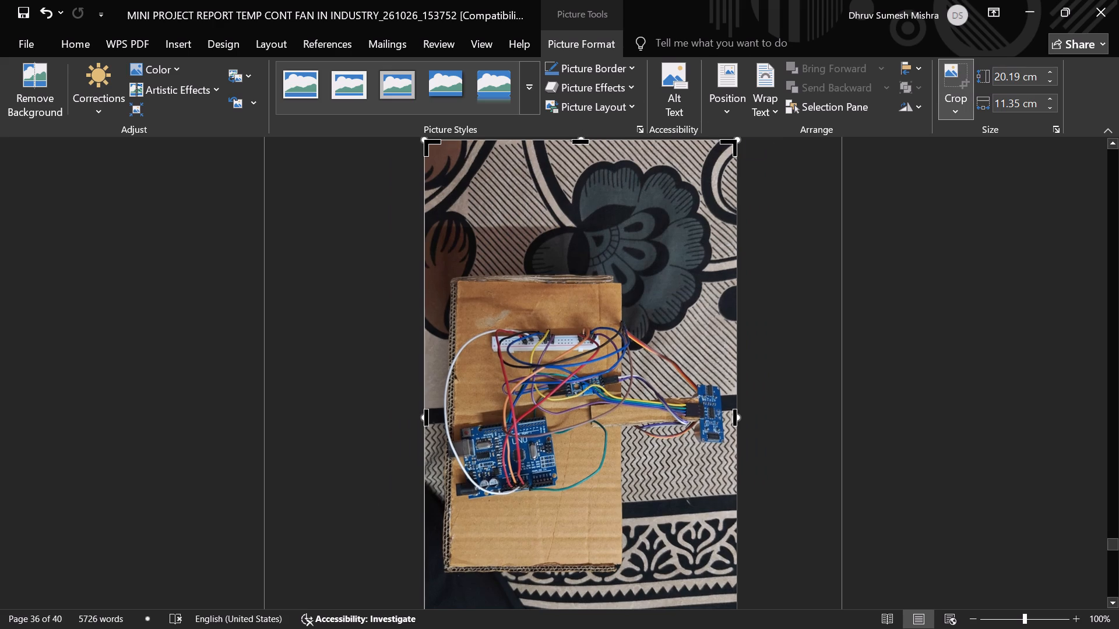
left_click_drag(584, 144, 566, 174)
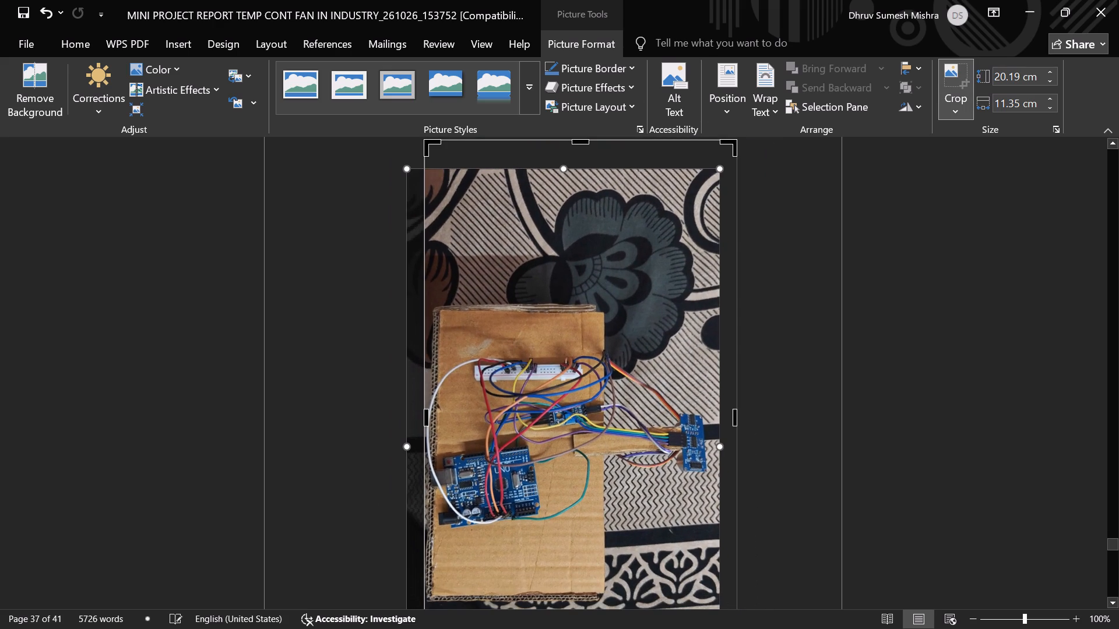
Crop the cardboard circuit photo on page 36 at its top and bottom to about 11.83 cm high.
left_click_drag(567, 212, 583, 187)
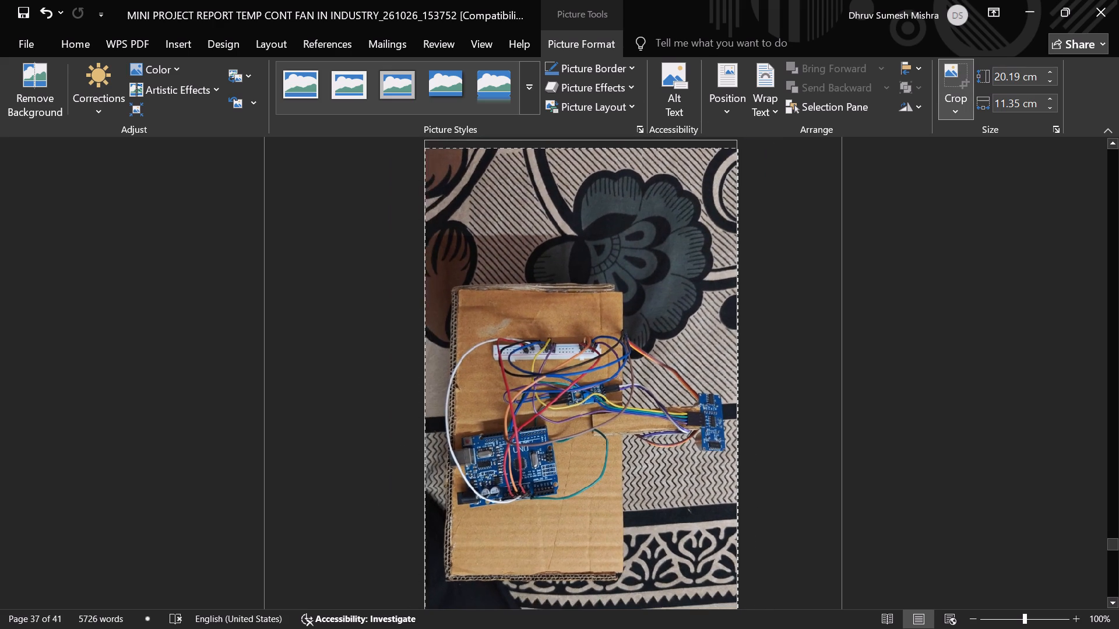
left_click_drag(583, 187, 580, 185)
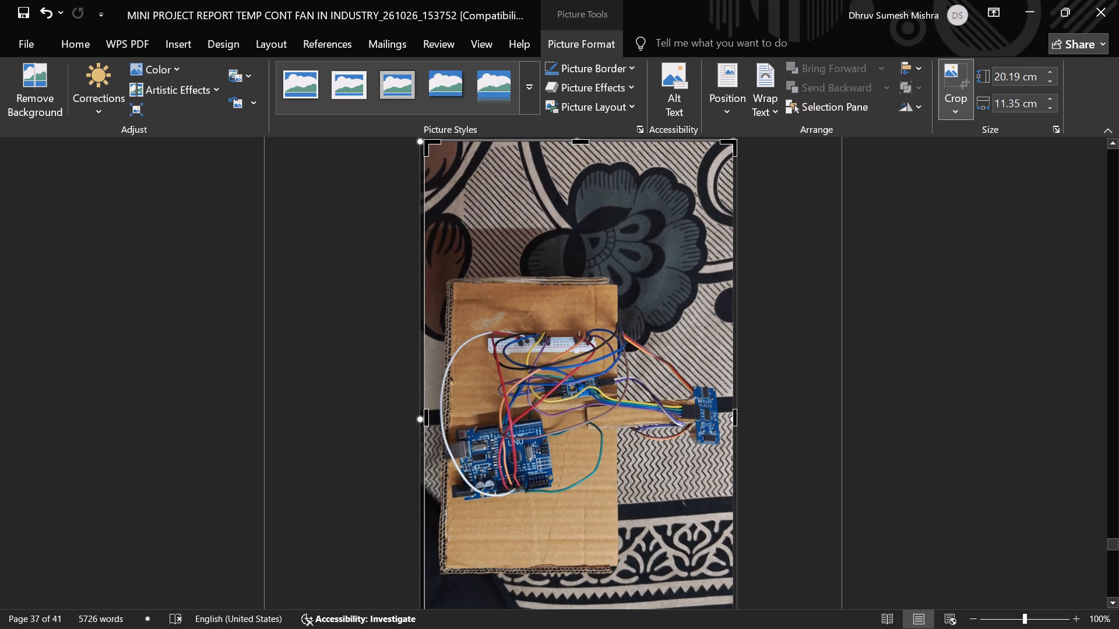
left_click_drag(579, 144, 608, 267)
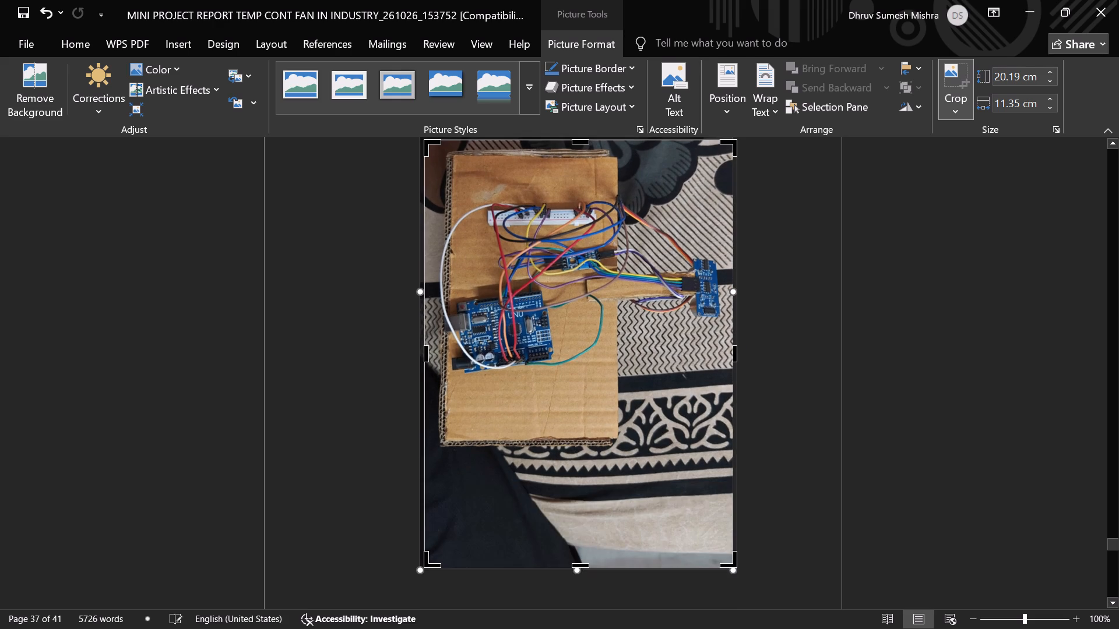
scroll(599, 345, "down", 1)
left_click_drag(580, 479, 594, 380)
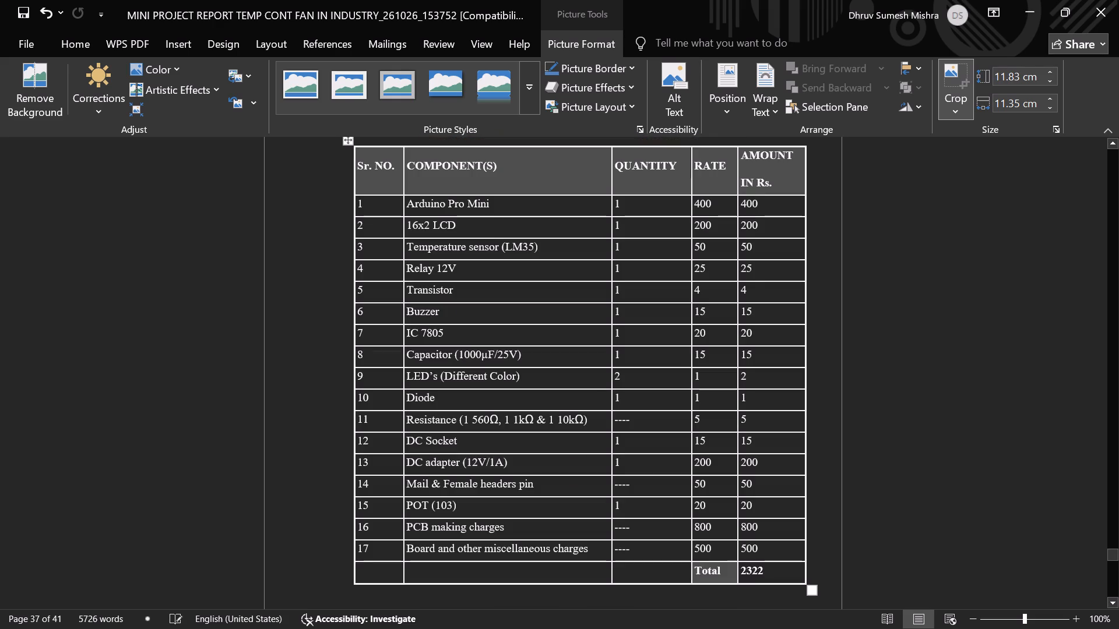
scroll(571, 349, "up", 3)
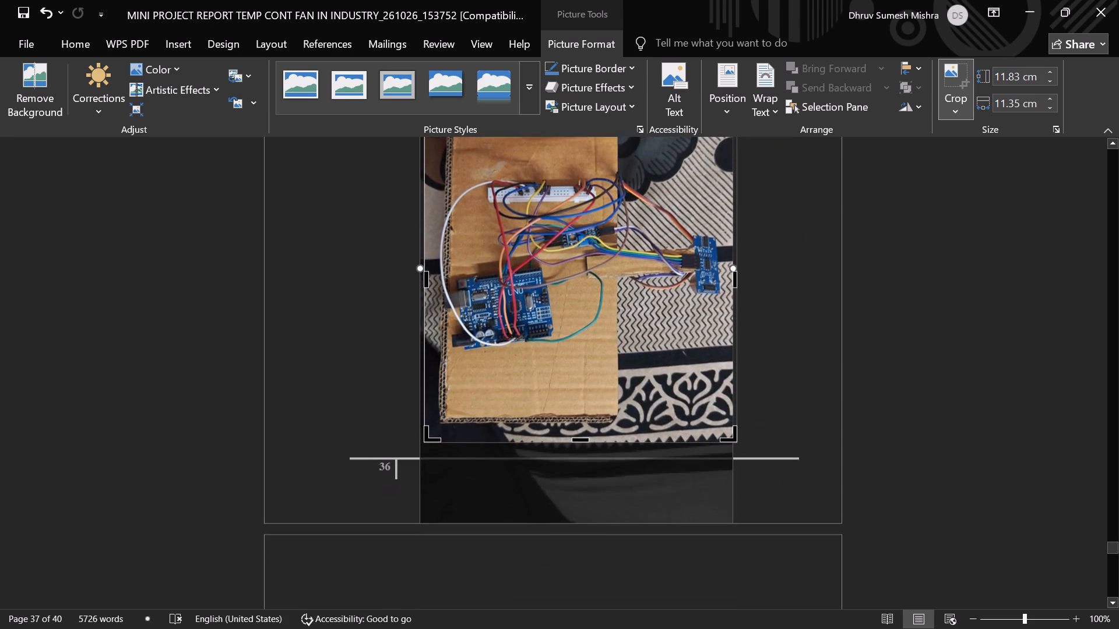
left_click(571, 349)
left_click(769, 335)
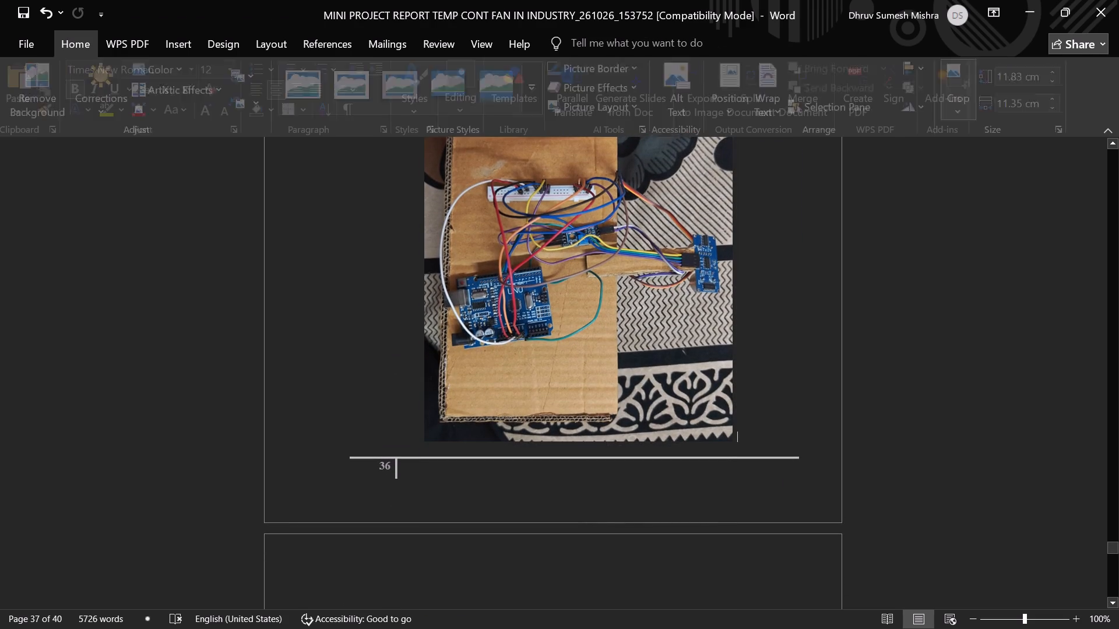
Increase the font size of all ten entries in the References list to 12.
scroll(668, 411, "down", 4)
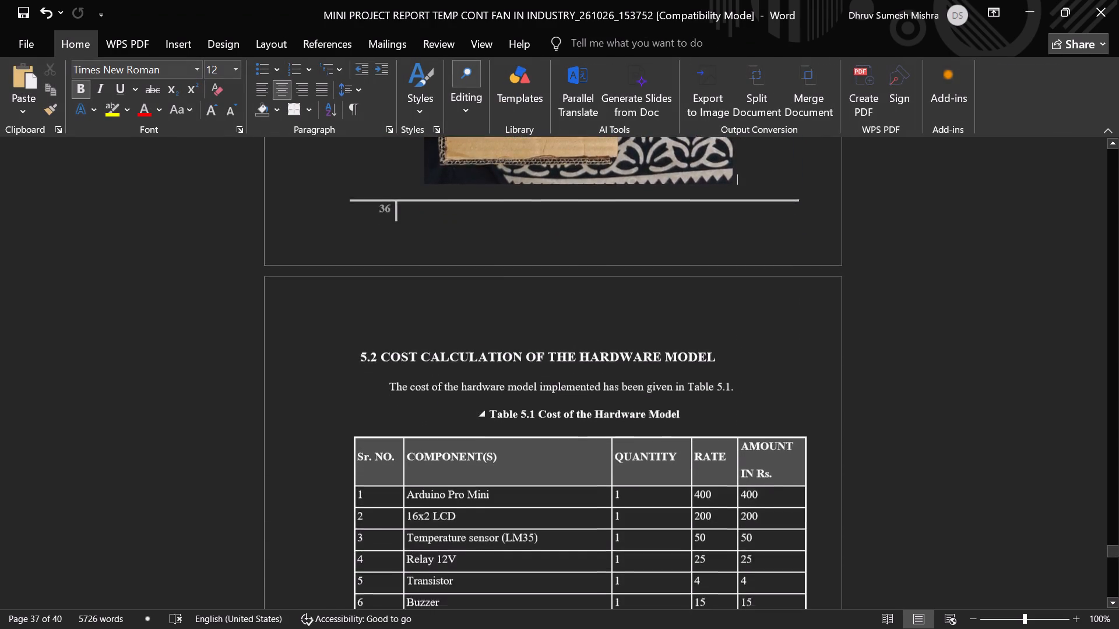
scroll(668, 411, "down", 6)
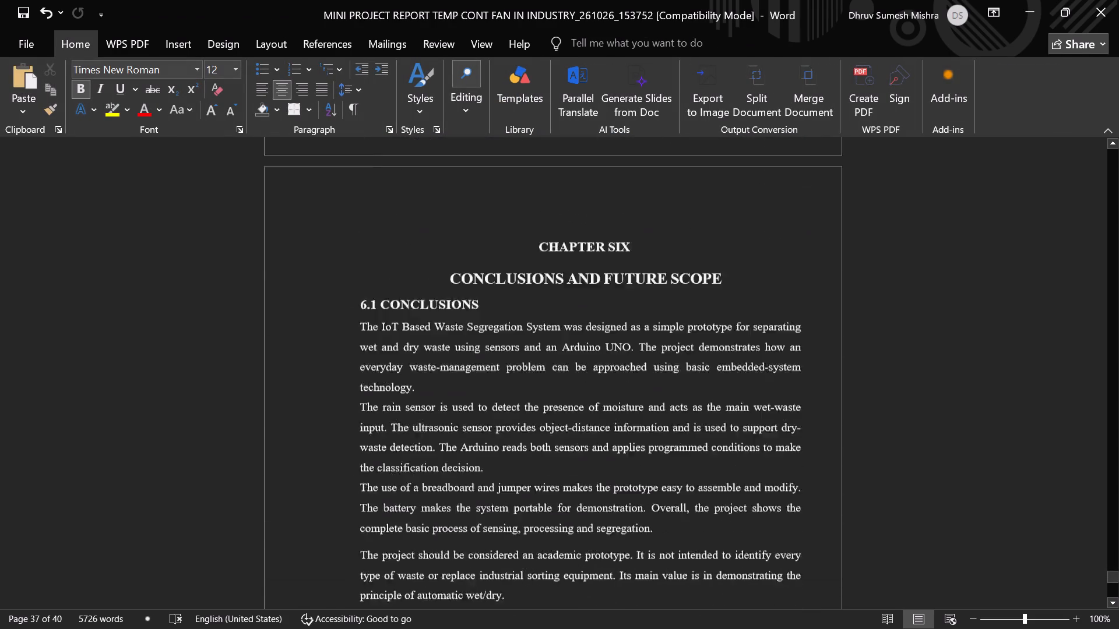
scroll(668, 411, "down", 4)
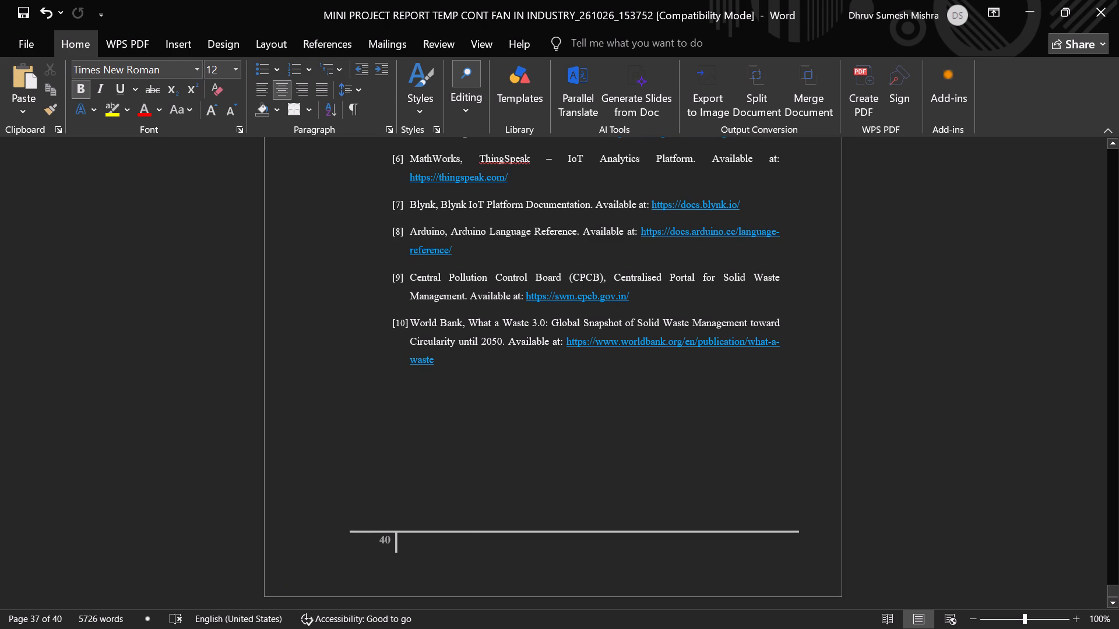
scroll(423, 384, "up", 1)
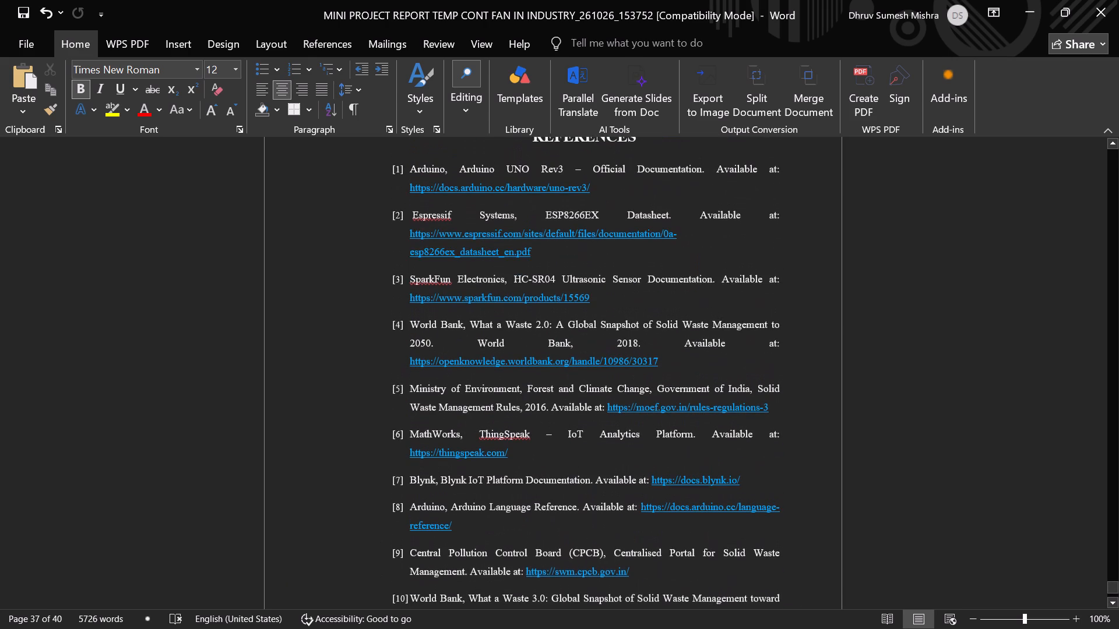
scroll(423, 384, "up", 1)
left_click(497, 318)
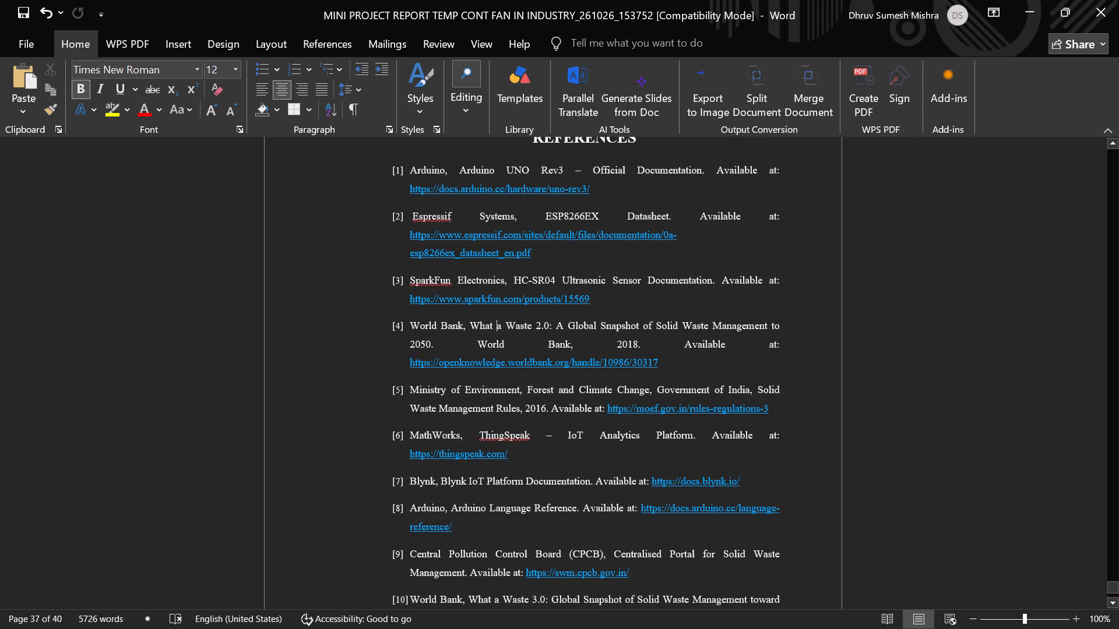
left_click(329, 178)
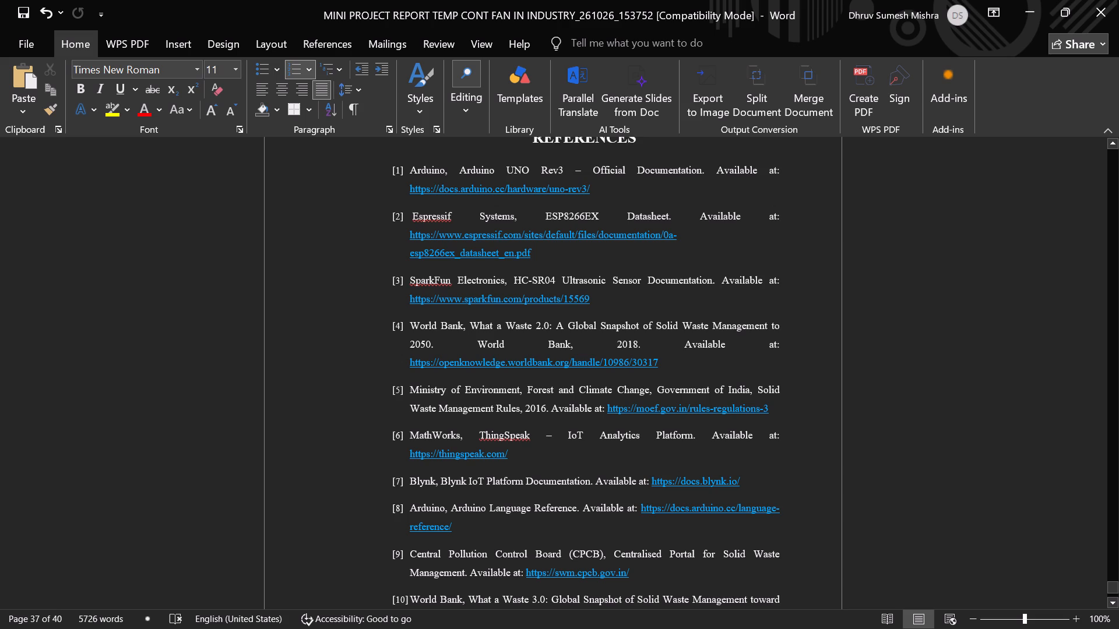
scroll(352, 232, "up", 1)
left_click_drag(376, 242, 403, 235)
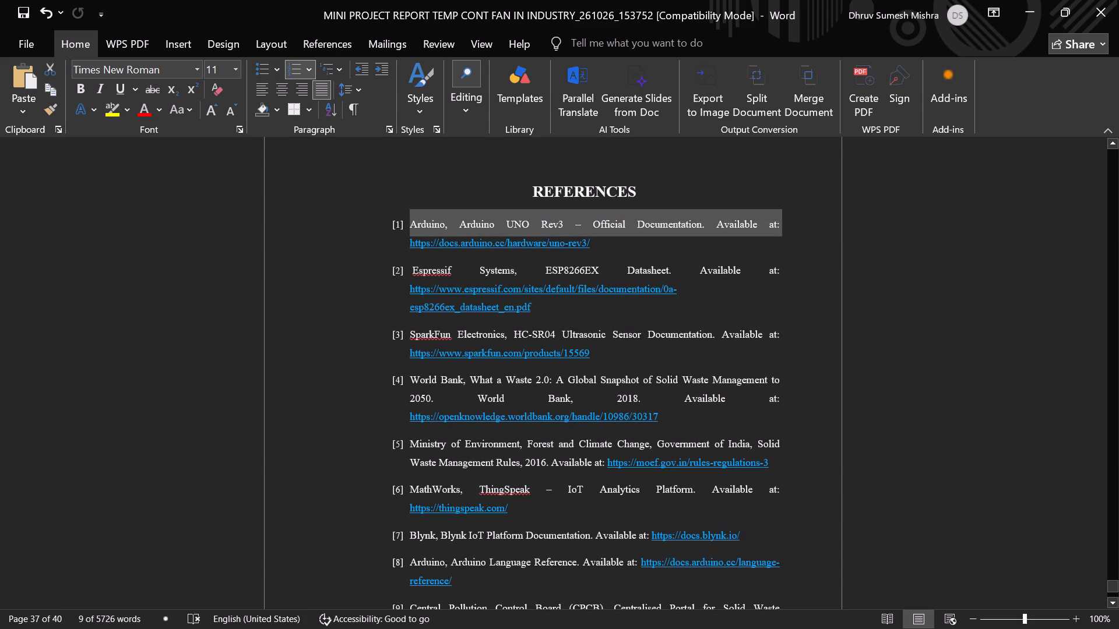
left_click_drag(403, 235, 347, 274)
left_click(347, 274)
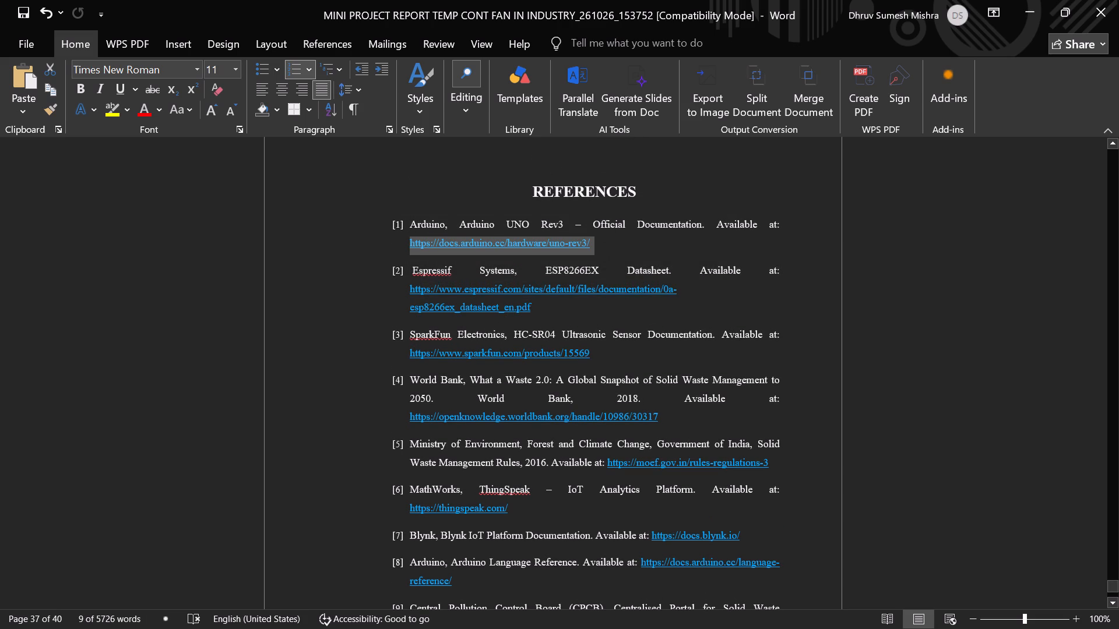
left_click(369, 298)
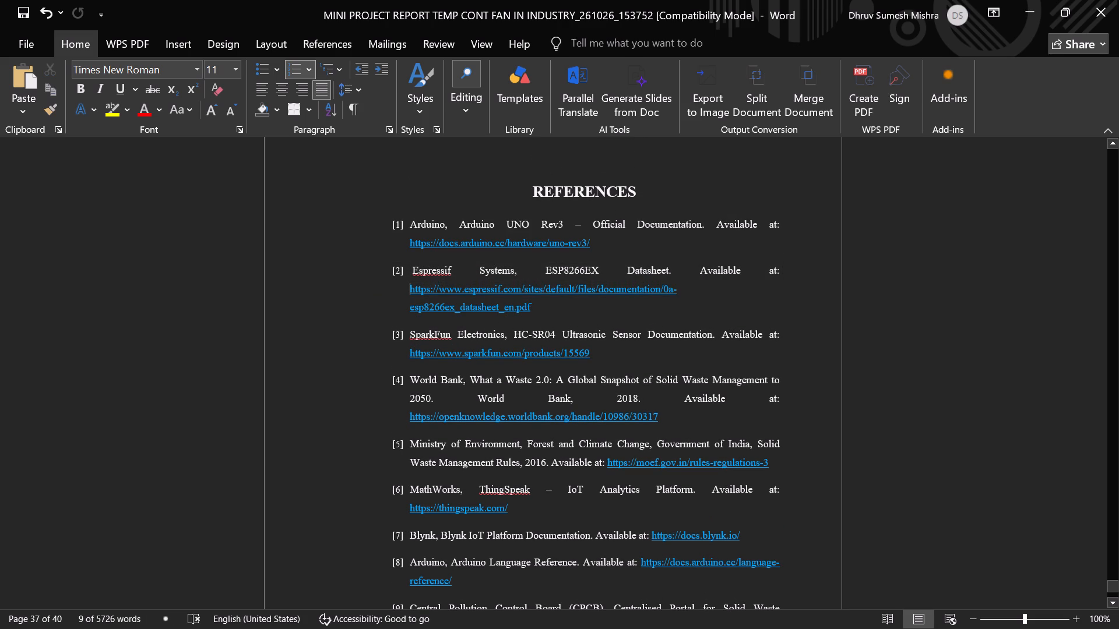
left_click_drag(409, 228, 680, 628)
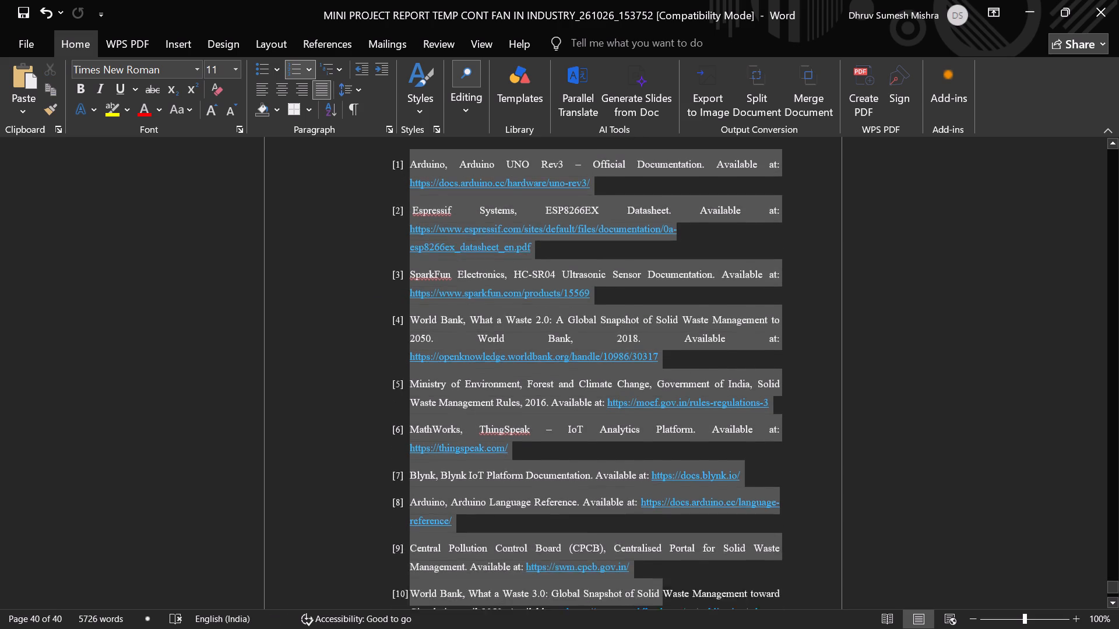
left_click_drag(680, 628, 457, 434)
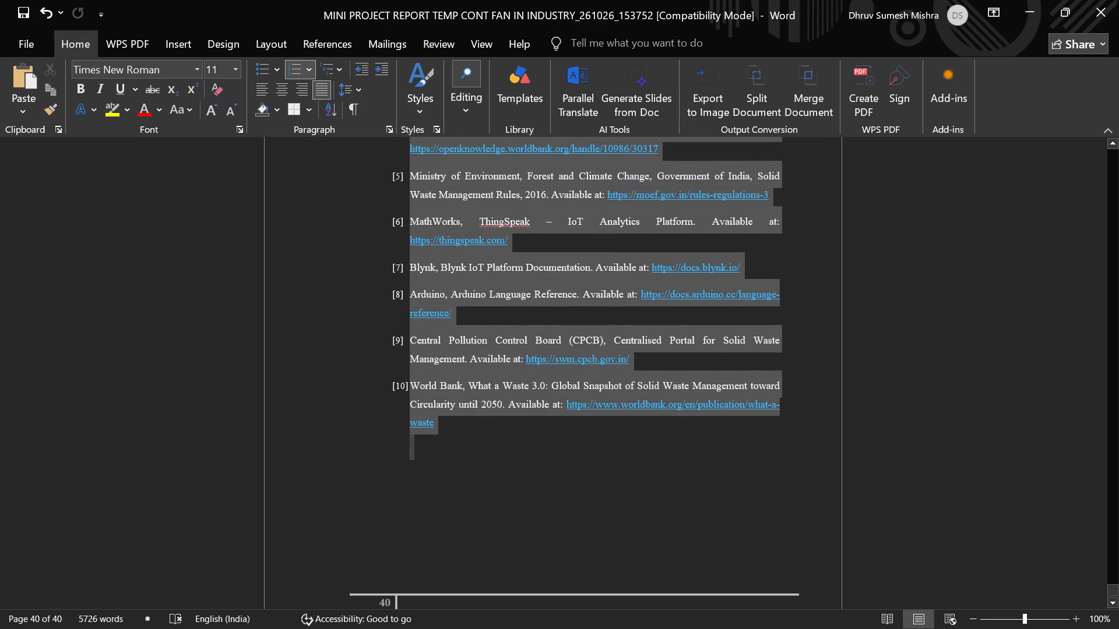
left_click_drag(457, 434, 430, 435)
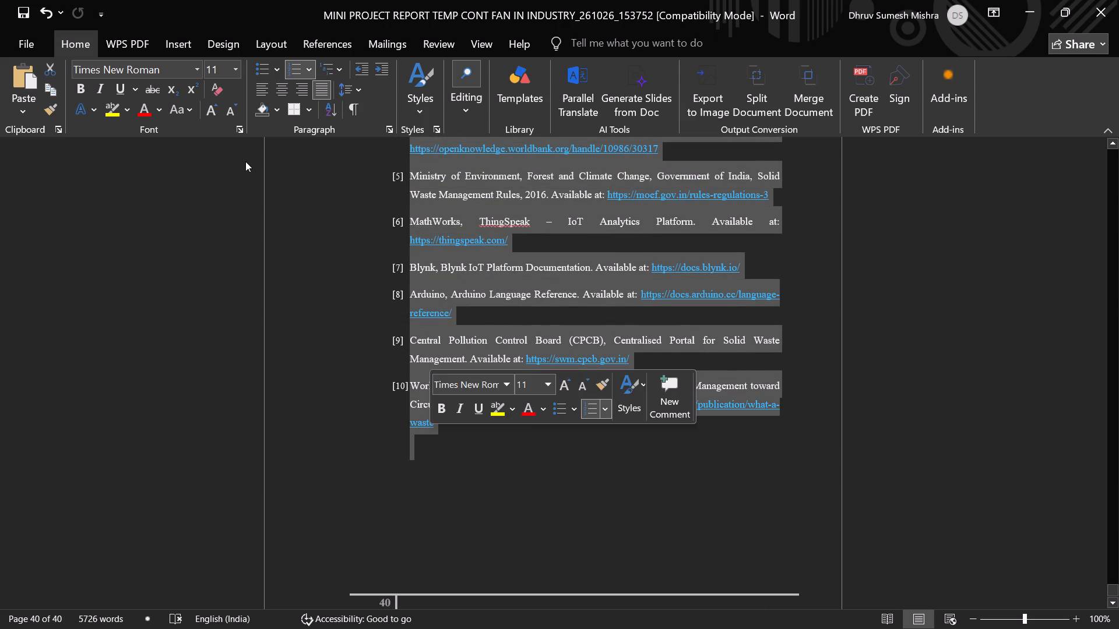
left_click(214, 105)
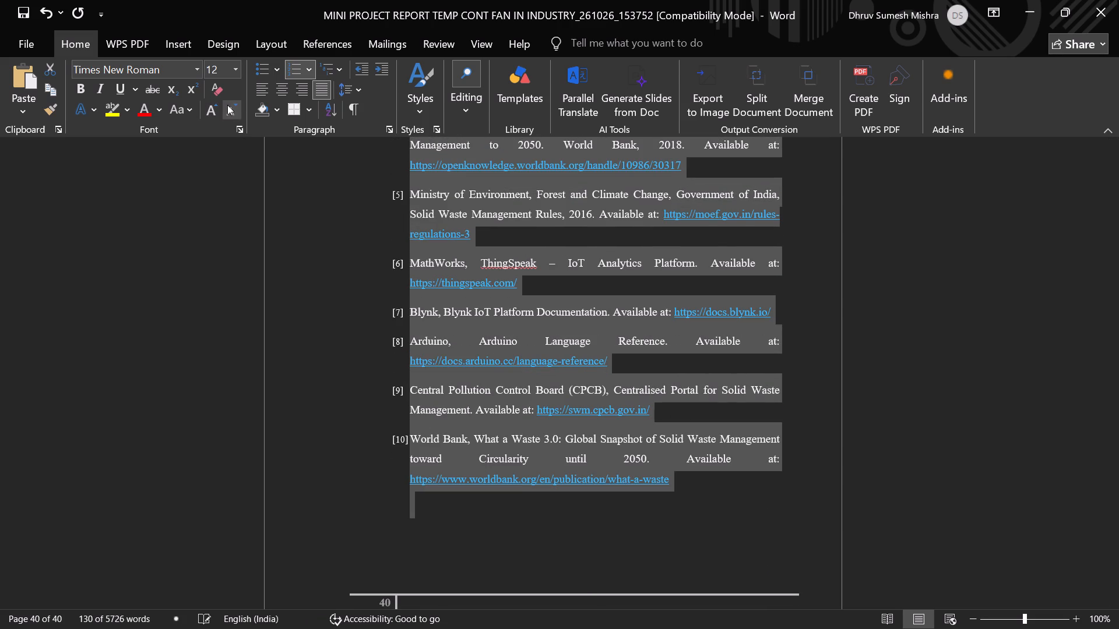
left_click(326, 316)
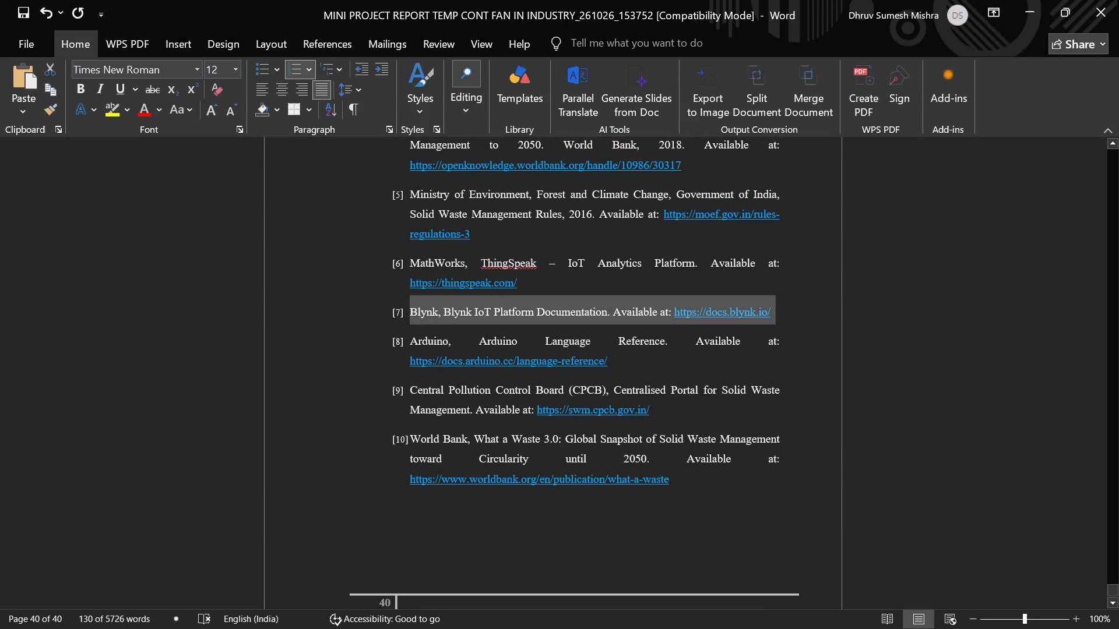
left_click(382, 534)
Centre-align the large Chapter 3 cover title "Execution of the Project Hardware".
scroll(475, 380, "up", 5)
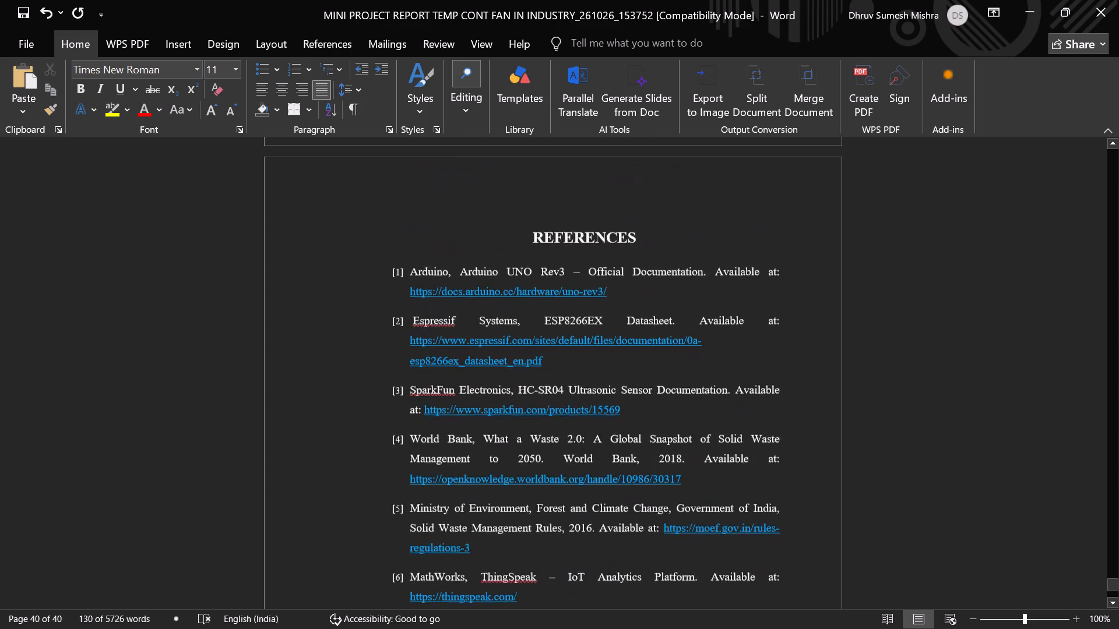
scroll(475, 380, "up", 15)
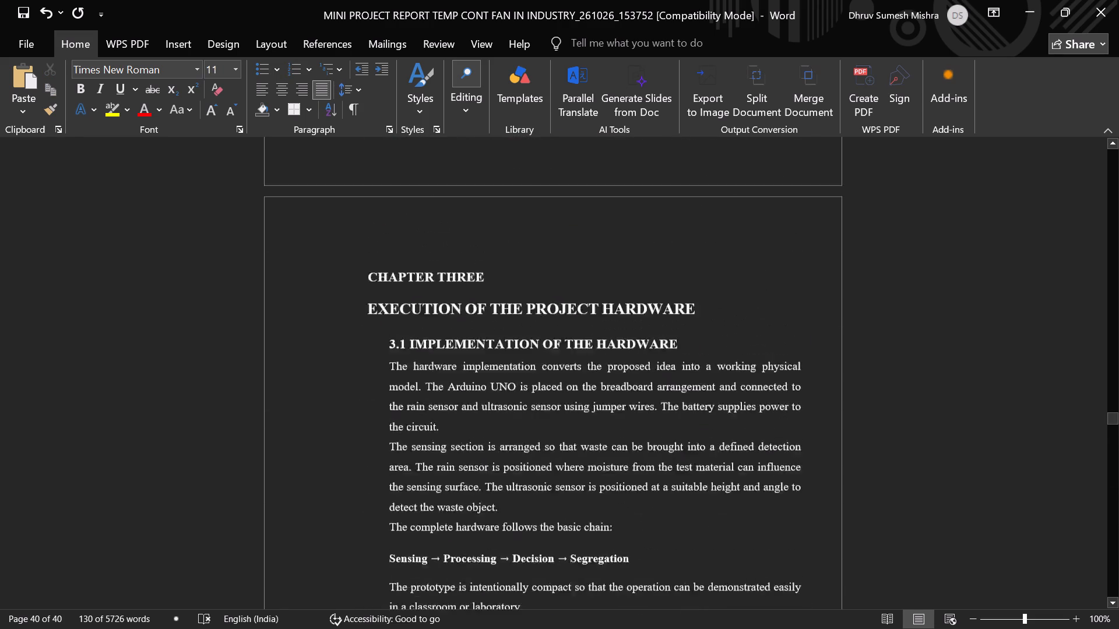
scroll(475, 380, "up", 4)
scroll(475, 380, "down", 4)
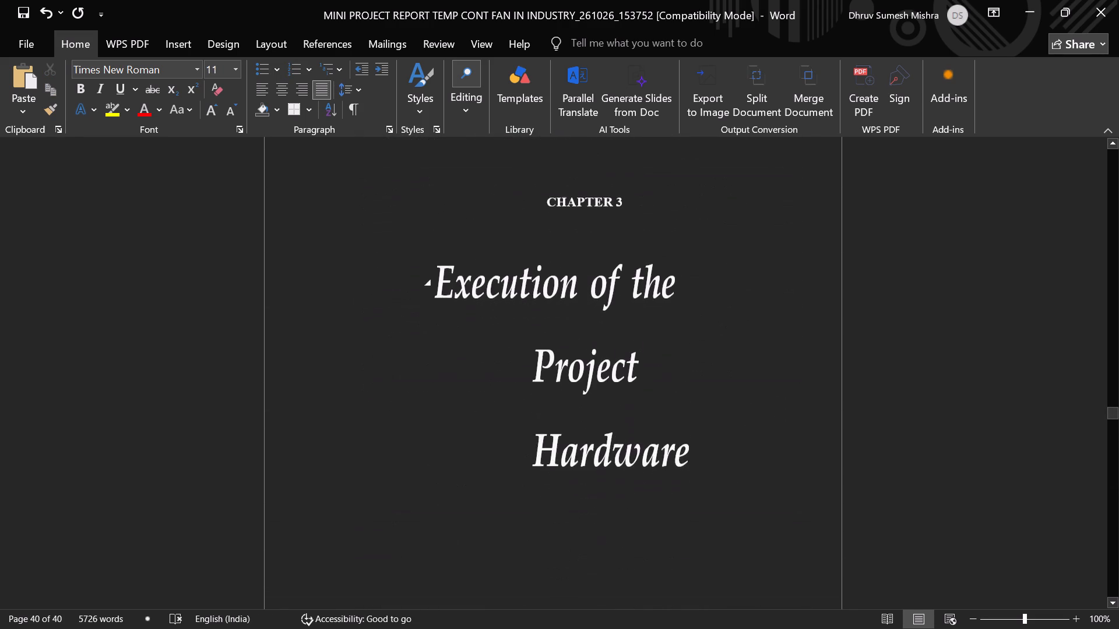
left_click_drag(438, 285, 622, 430)
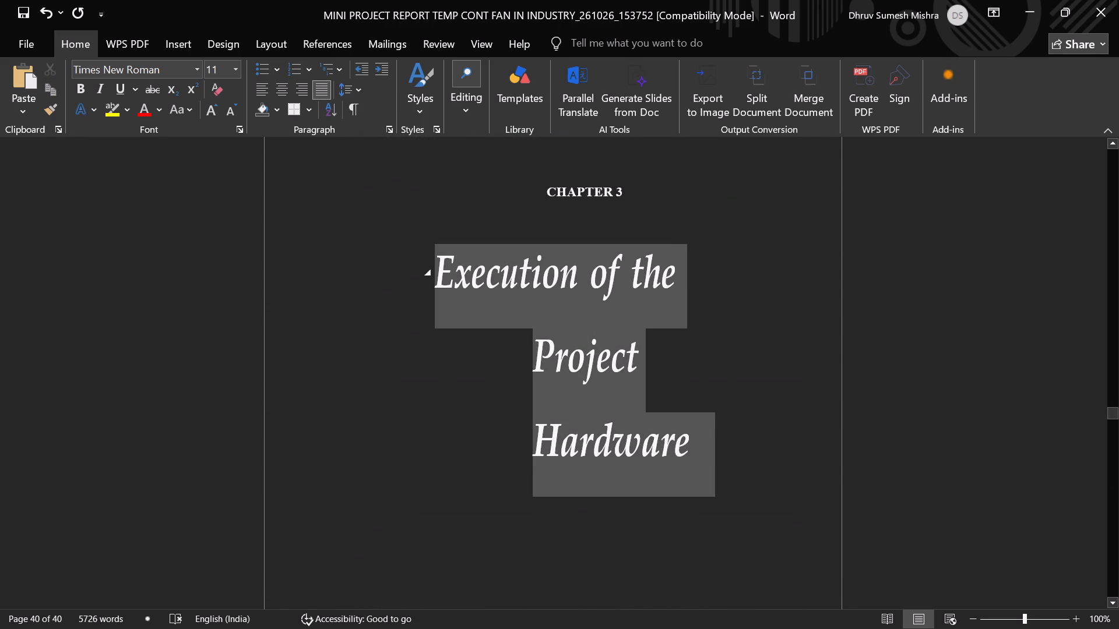
left_click_drag(622, 430, 624, 433)
left_click(280, 96)
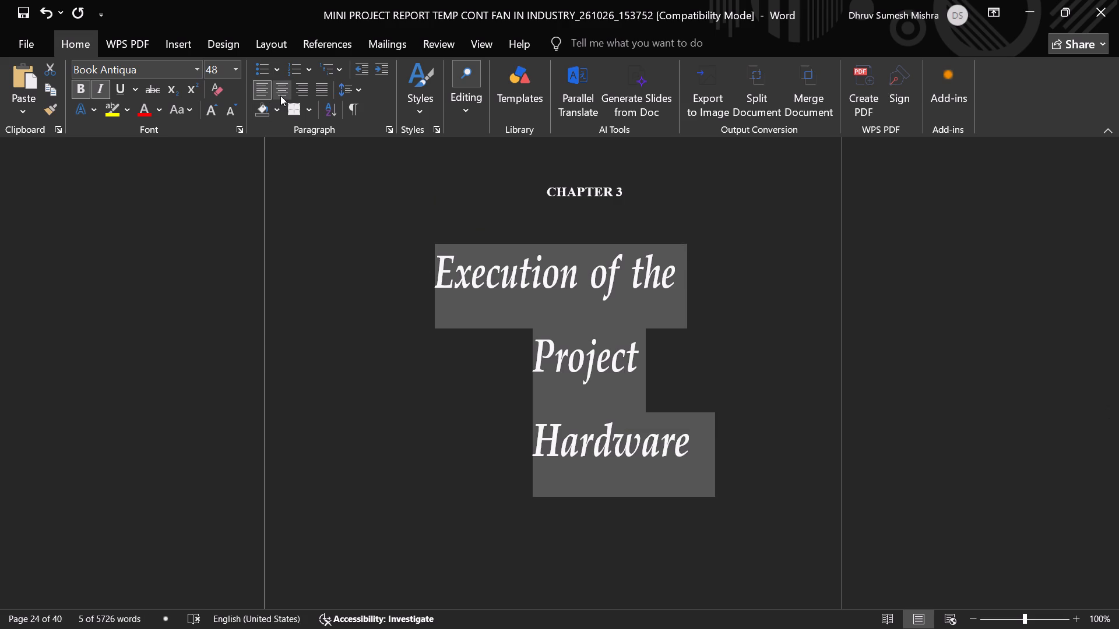
left_click(315, 89)
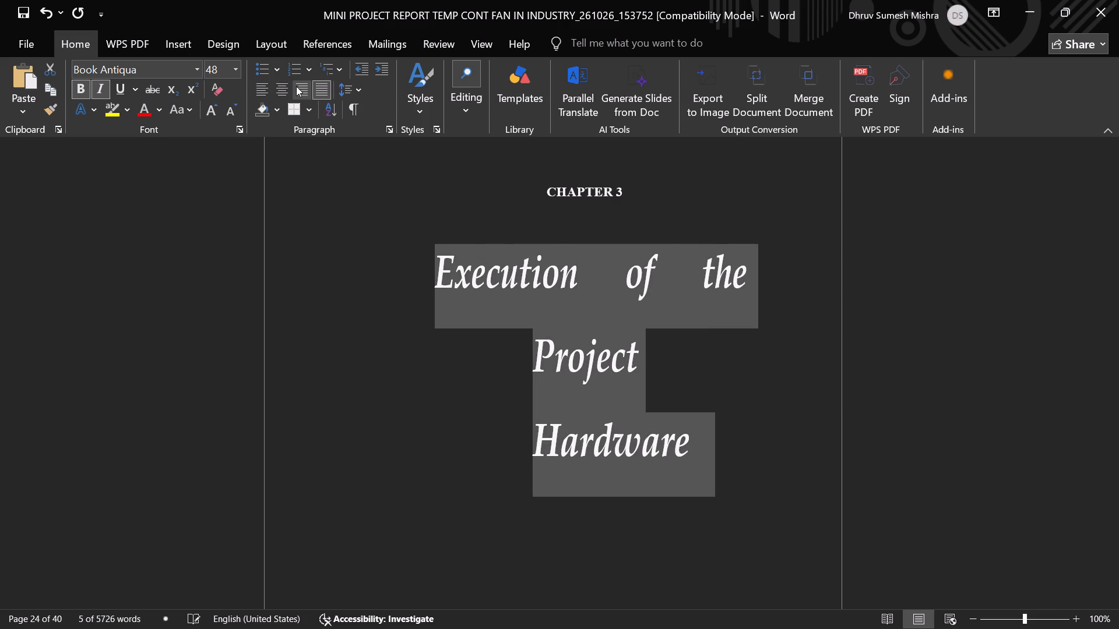
left_click(296, 86)
left_click(262, 93)
left_click(280, 89)
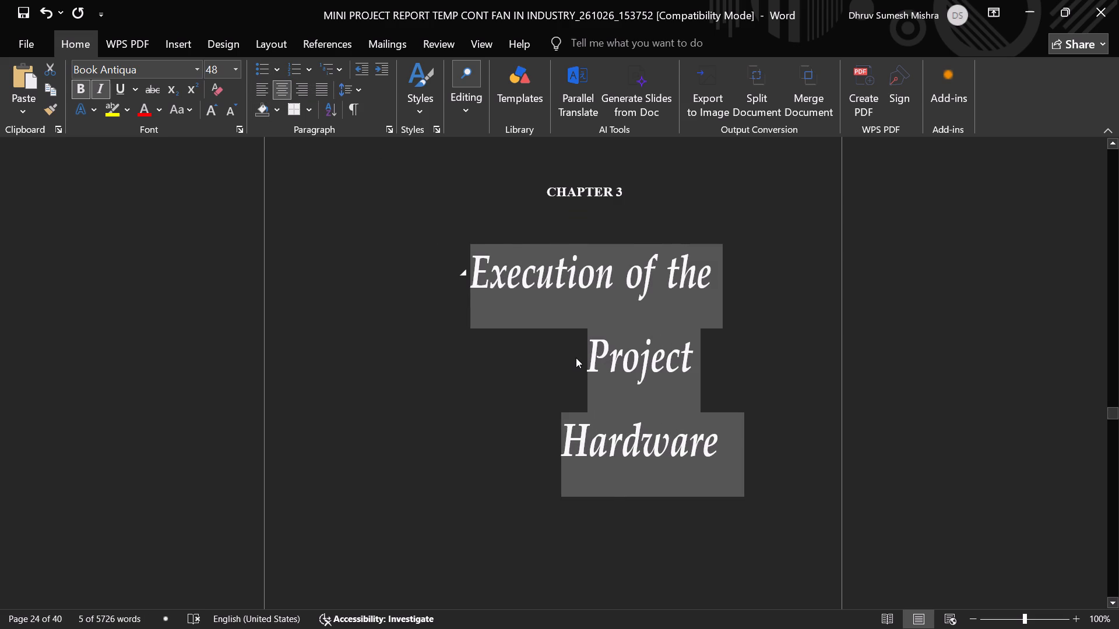
left_click(572, 359)
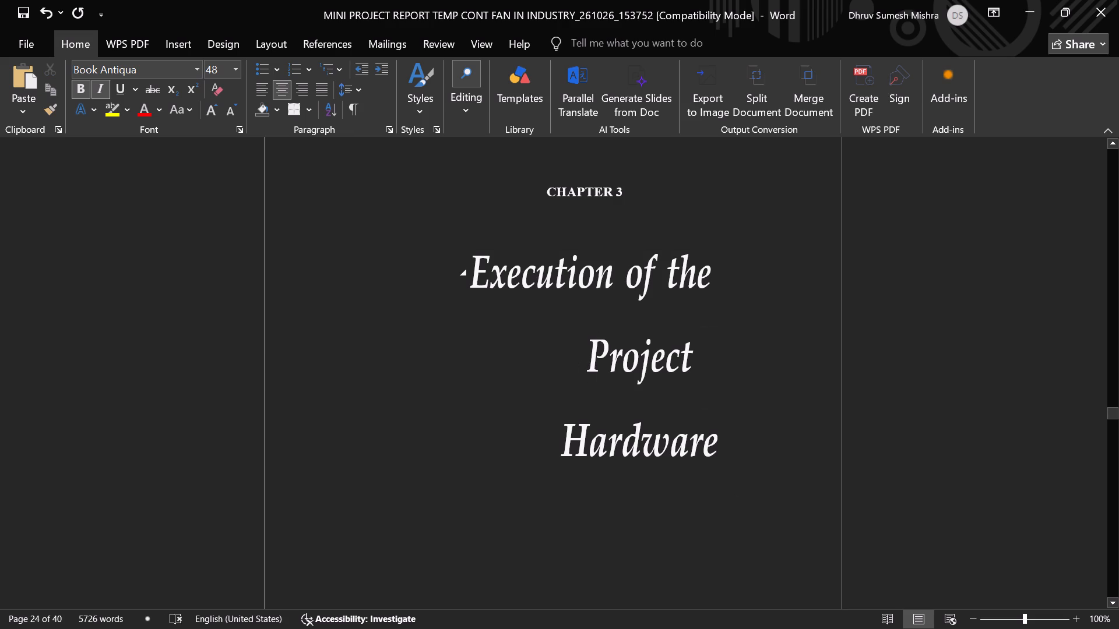
Delete the words "Project Hardware" from the Chapter 3 cover title and retype them after "Execution of the".
left_click(716, 447)
key("BackSpace")
key("BackSpace")
key("BackSpace")
key("BackSpace")
key("BackSpace")
key("BackSpace")
key("BackSpace")
key("BackSpace")
key("BackSpace")
key("BackSpace")
key("BackSpace")
key("BackSpace")
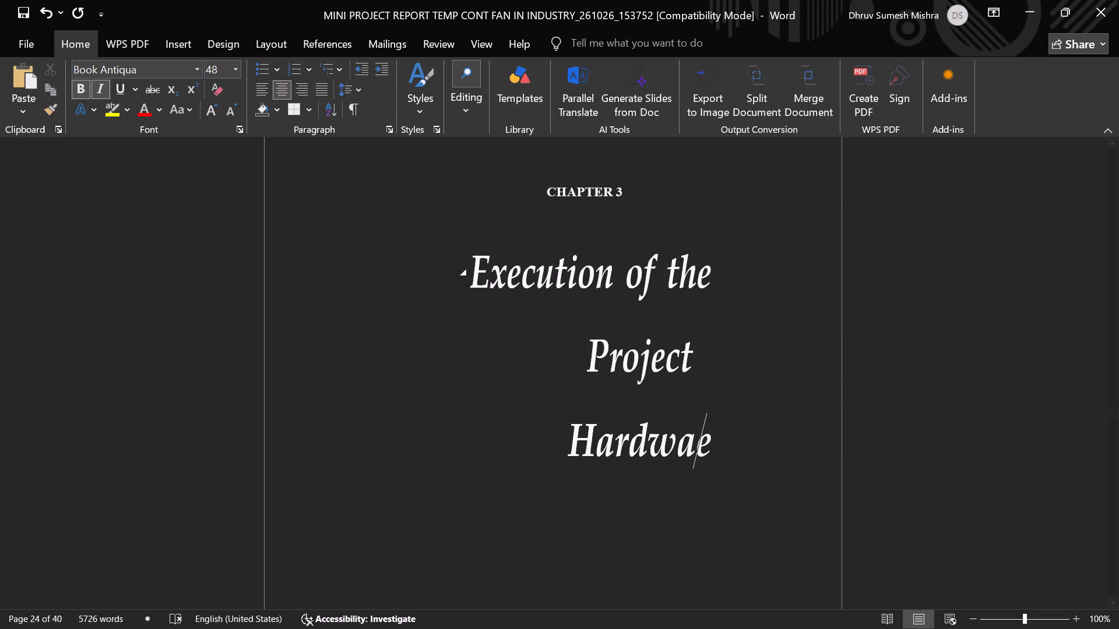
key("BackSpace")
key("BackSpace")
key("BackSpace")
key("BackSpace")
key("BackSpace")
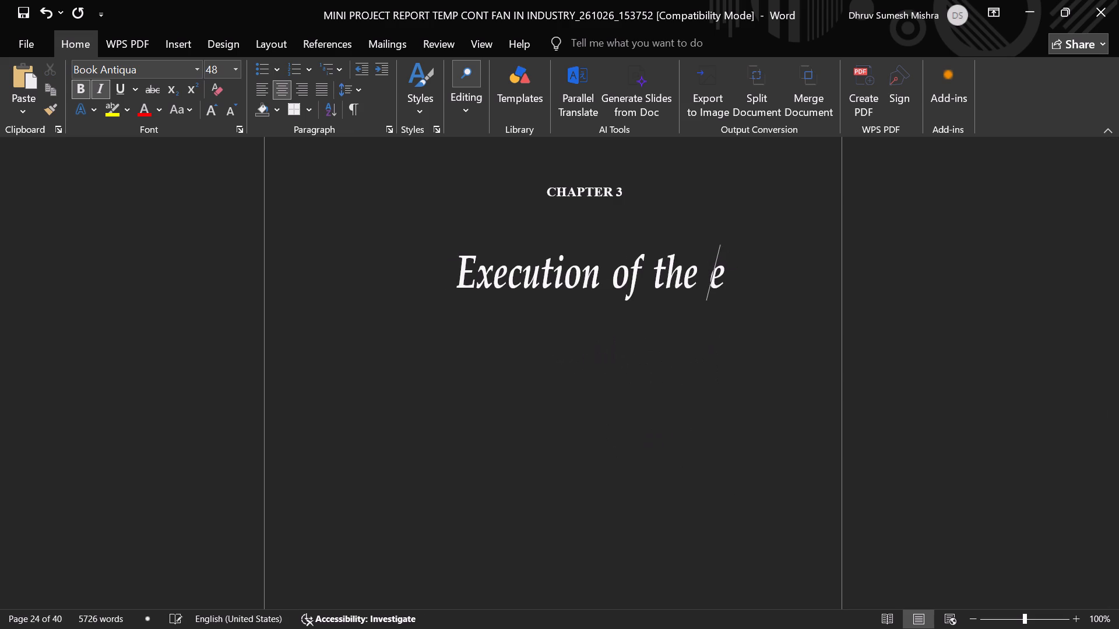
key("BackSpace")
key("Right")
key("BackSpace")
key("space")
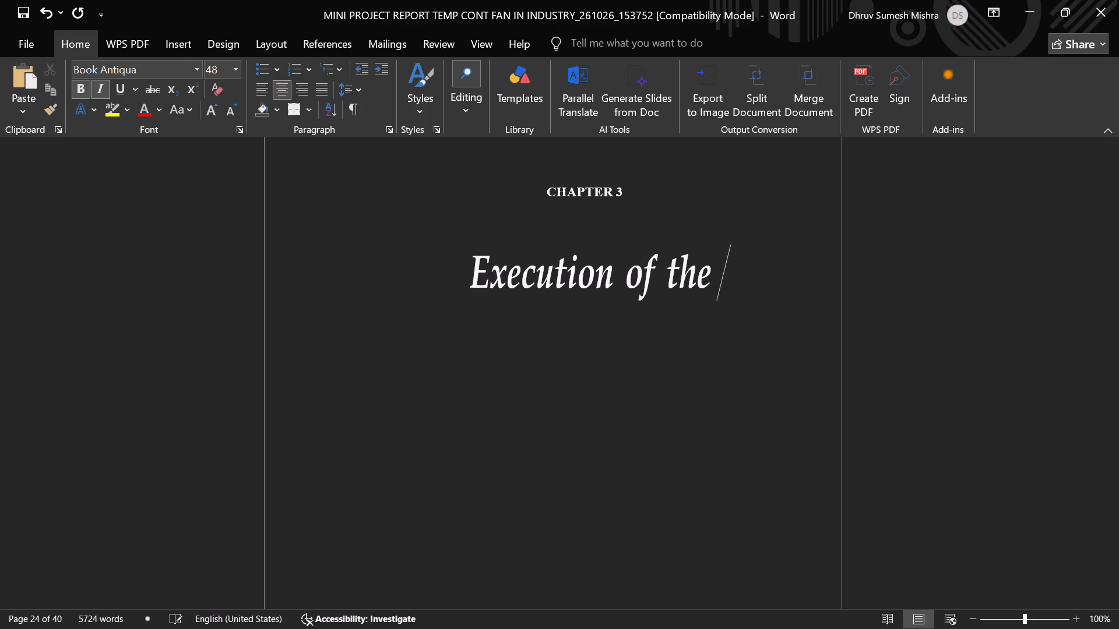
key("p")
type("roject")
key("space")
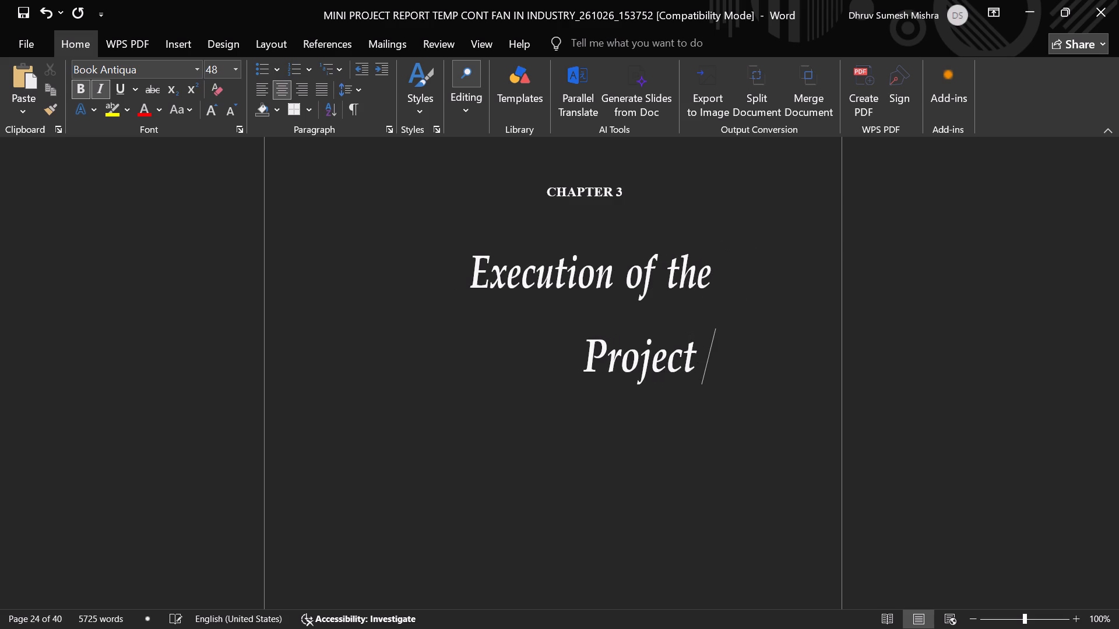
type("ar")
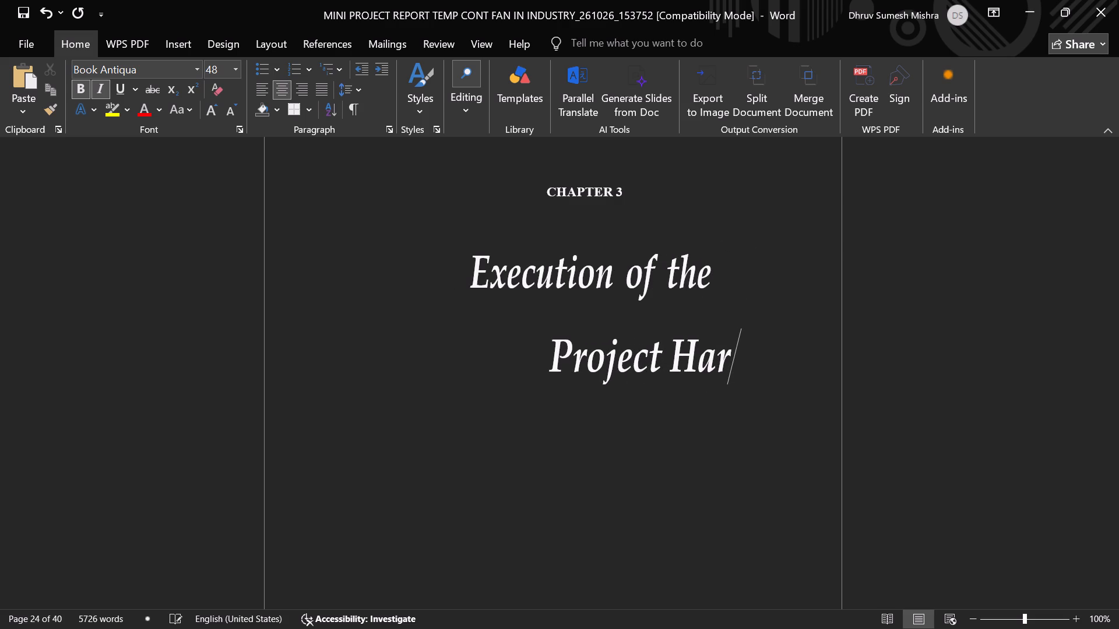
type("dware")
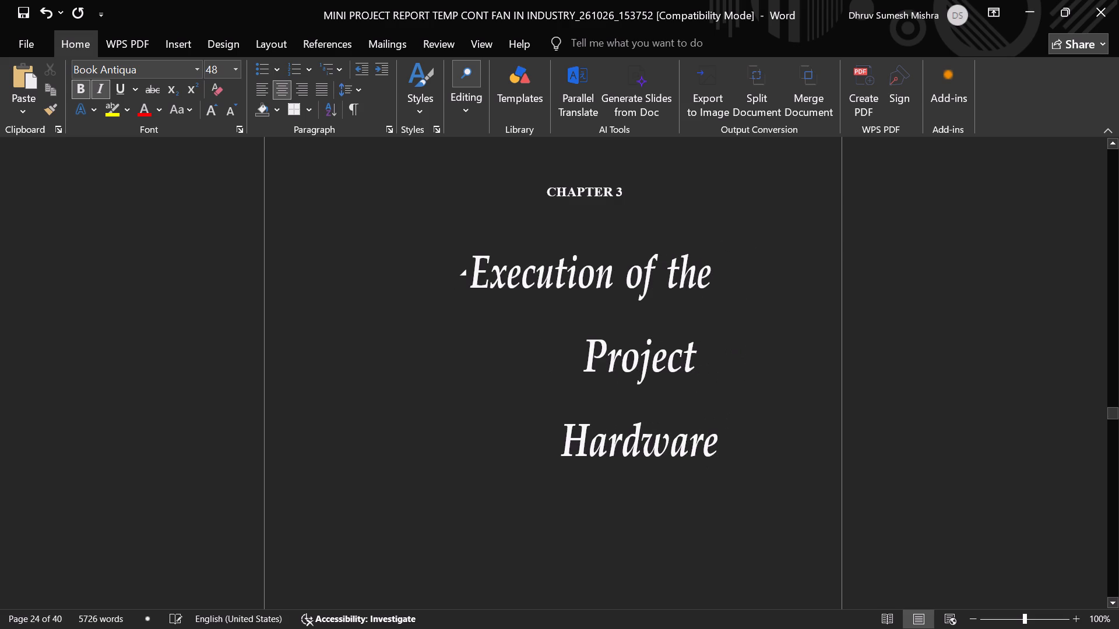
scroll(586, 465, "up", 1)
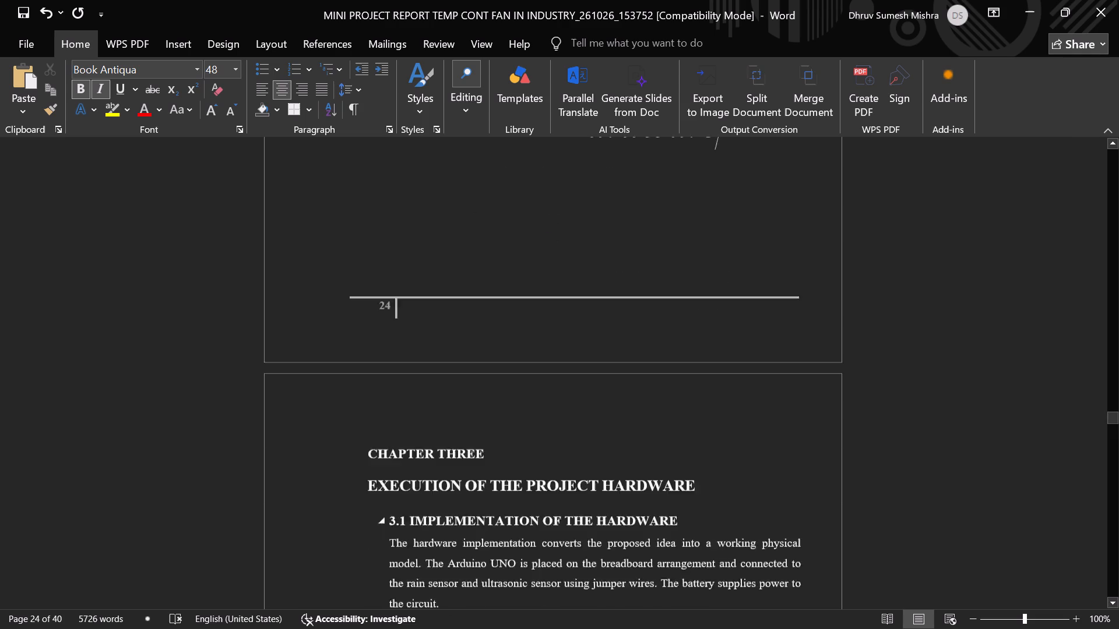
Remove two blank lines above the "CHAPTER 3" label on the Chapter 3 cover page.
scroll(586, 465, "up", 1)
left_click(605, 316)
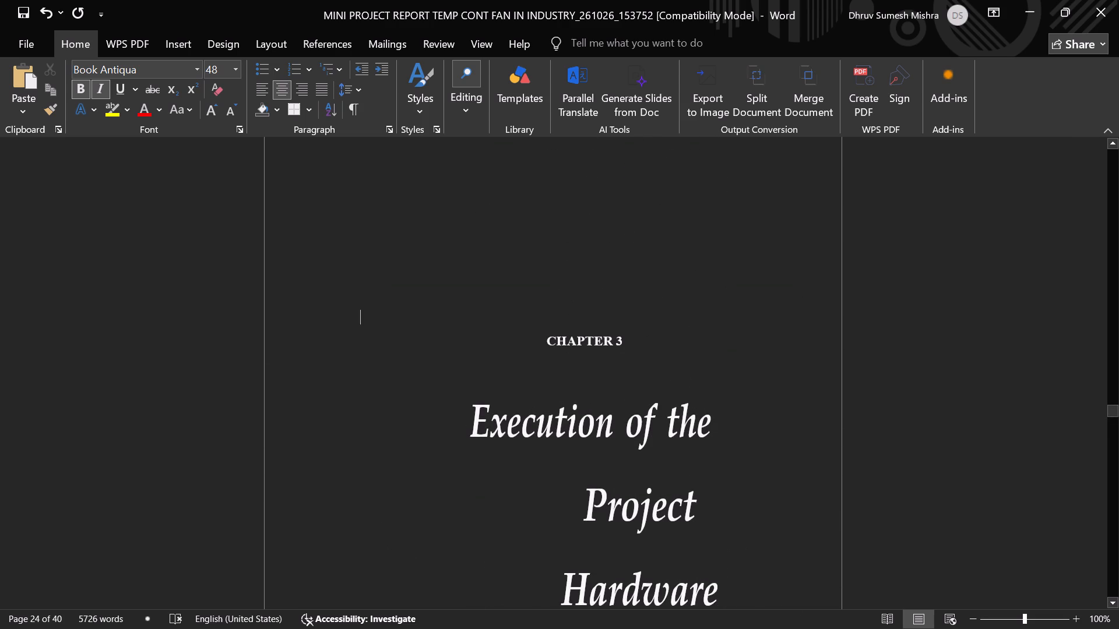
key("BackSpace")
key("BackSpace")
Insert a blank line above the "CHAPTER 1" label on the Chapter 1 cover page.
scroll(605, 316, "up", 5)
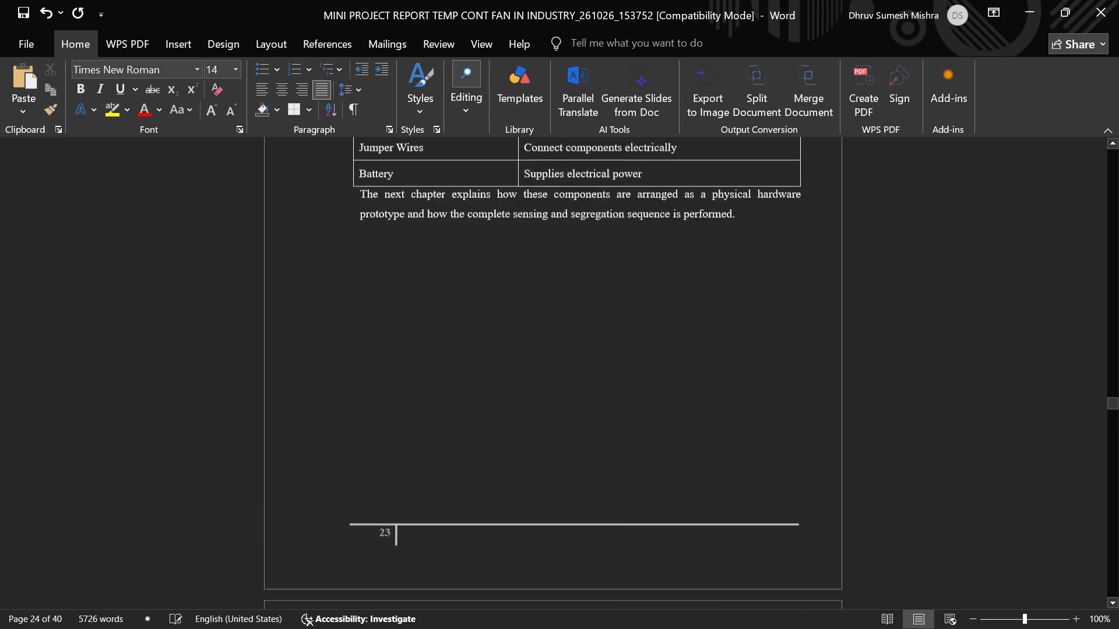
scroll(605, 316, "up", 15)
scroll(605, 316, "up", 16)
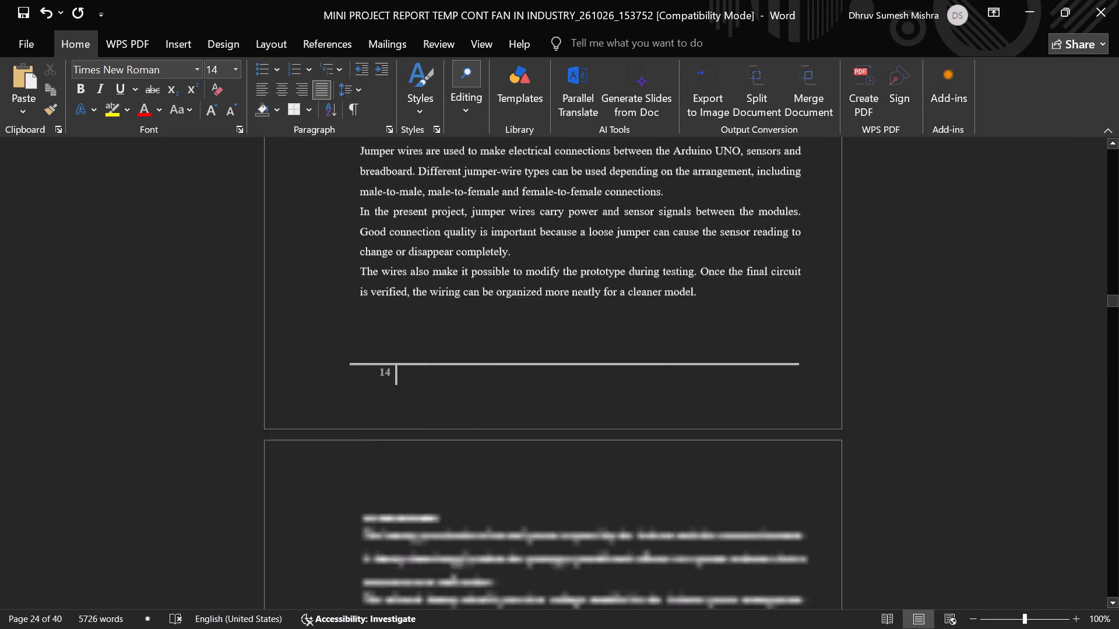
scroll(605, 316, "up", 20)
scroll(605, 316, "up", 20)
scroll(605, 316, "up", 20)
scroll(605, 316, "up", 1)
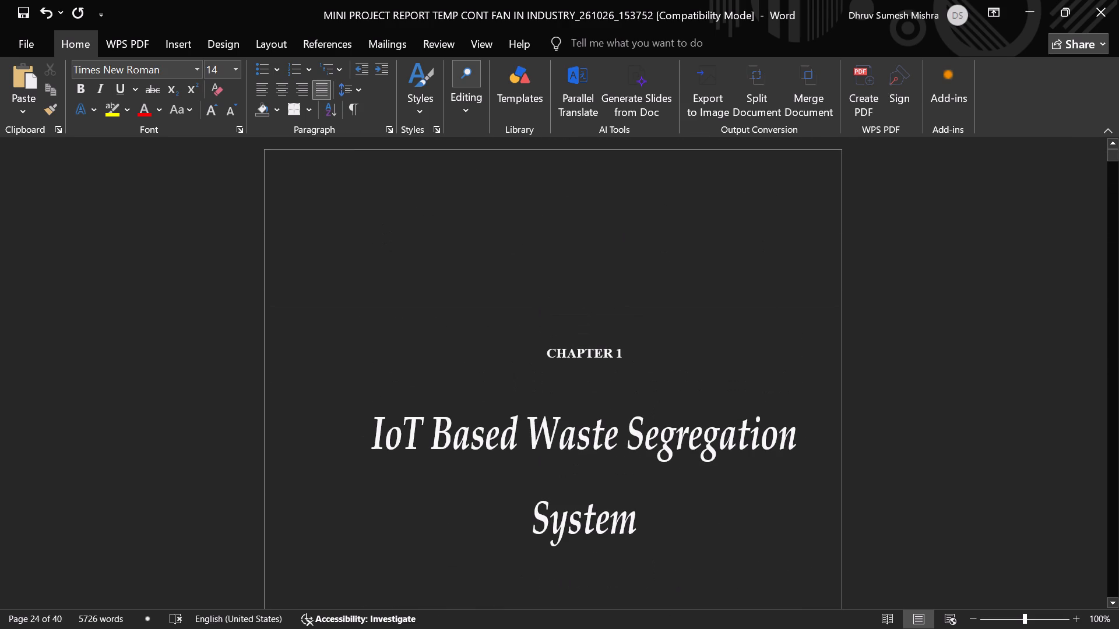
left_click(594, 321)
key("Return")
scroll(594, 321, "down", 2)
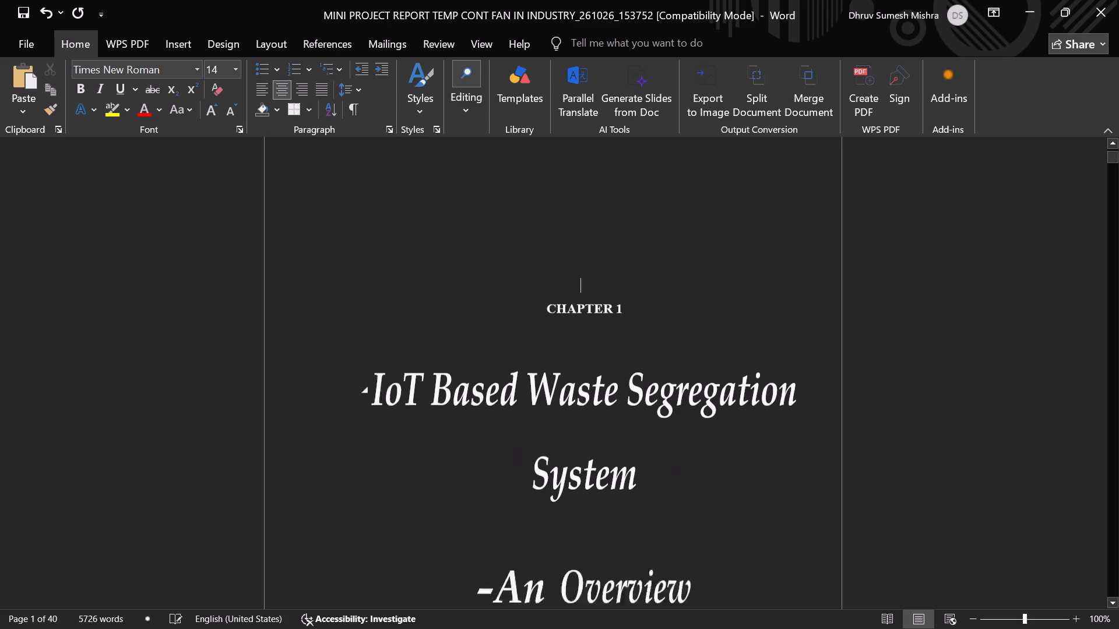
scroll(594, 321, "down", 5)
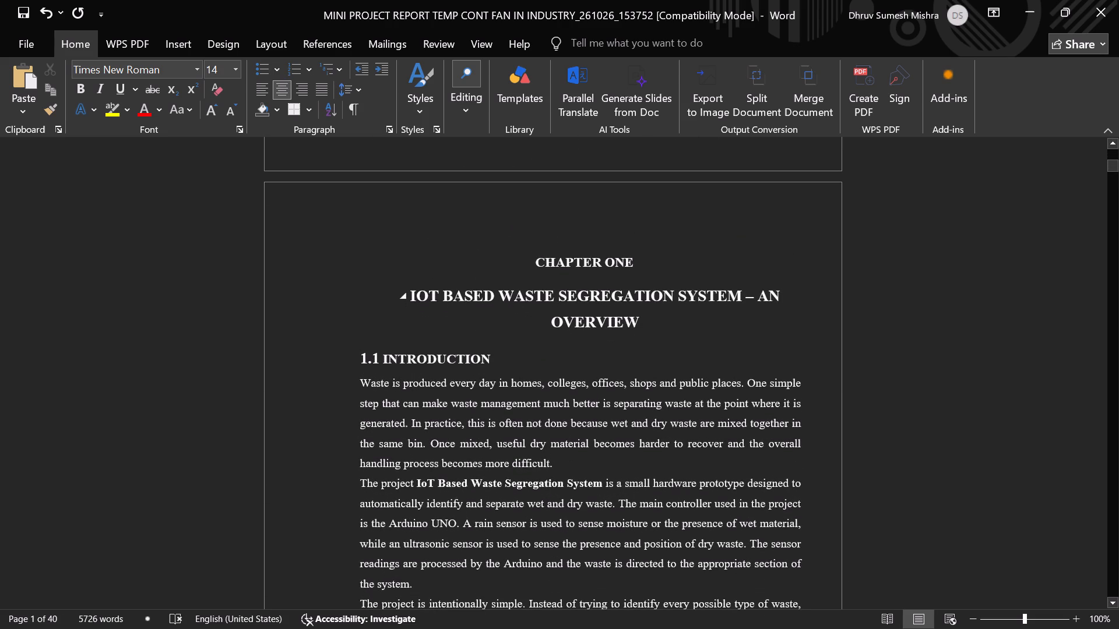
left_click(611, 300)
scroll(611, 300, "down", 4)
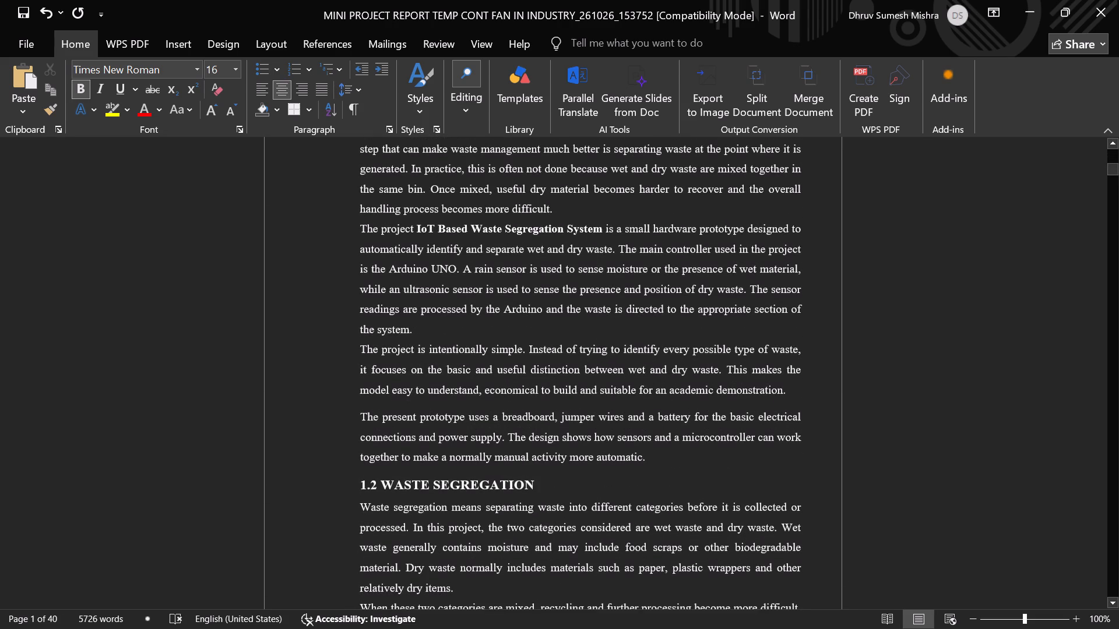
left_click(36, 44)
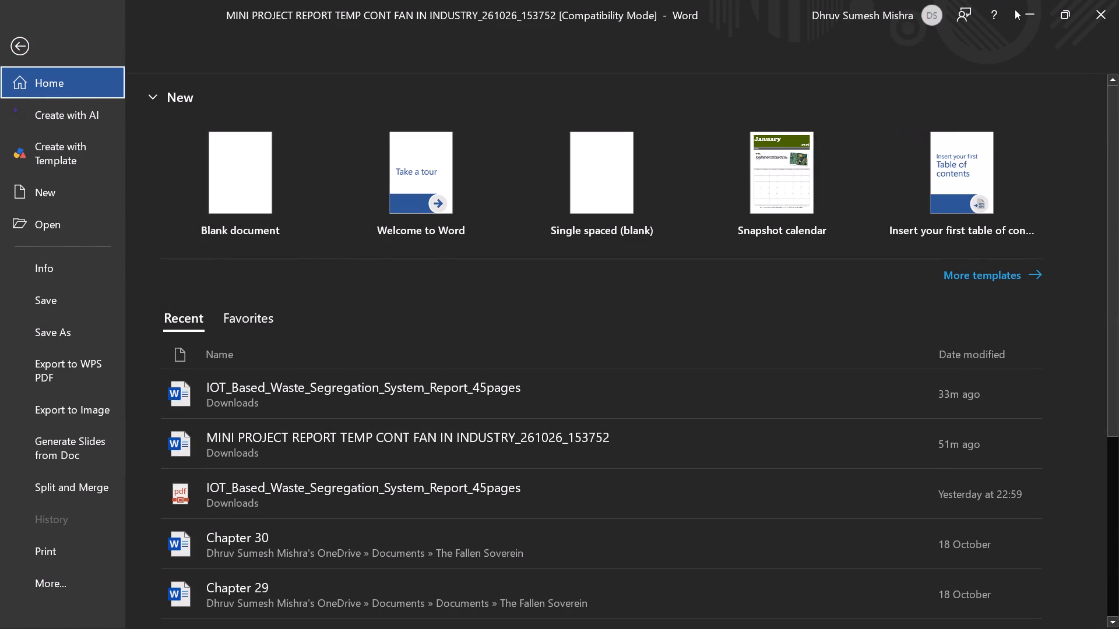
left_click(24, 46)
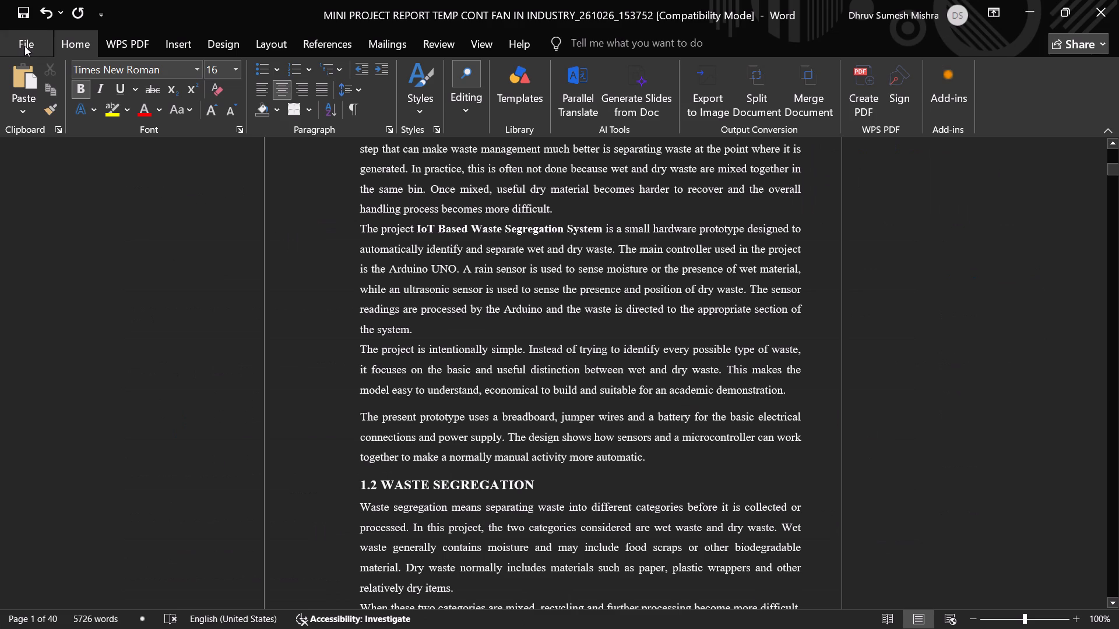
Save the report under its current file name.
key("ctrl+s")
key("ctrl+s")
key("ctrl+s")
key("ctrl+s")
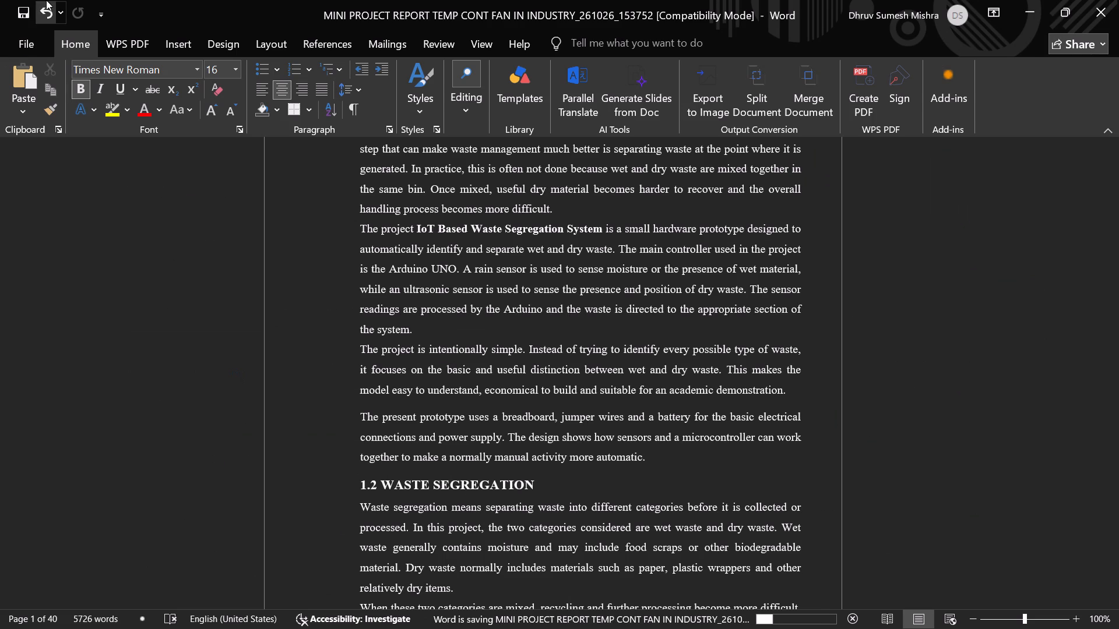
Start saving a copy of the report with Save As, choosing This PC as the location.
left_click(40, 48)
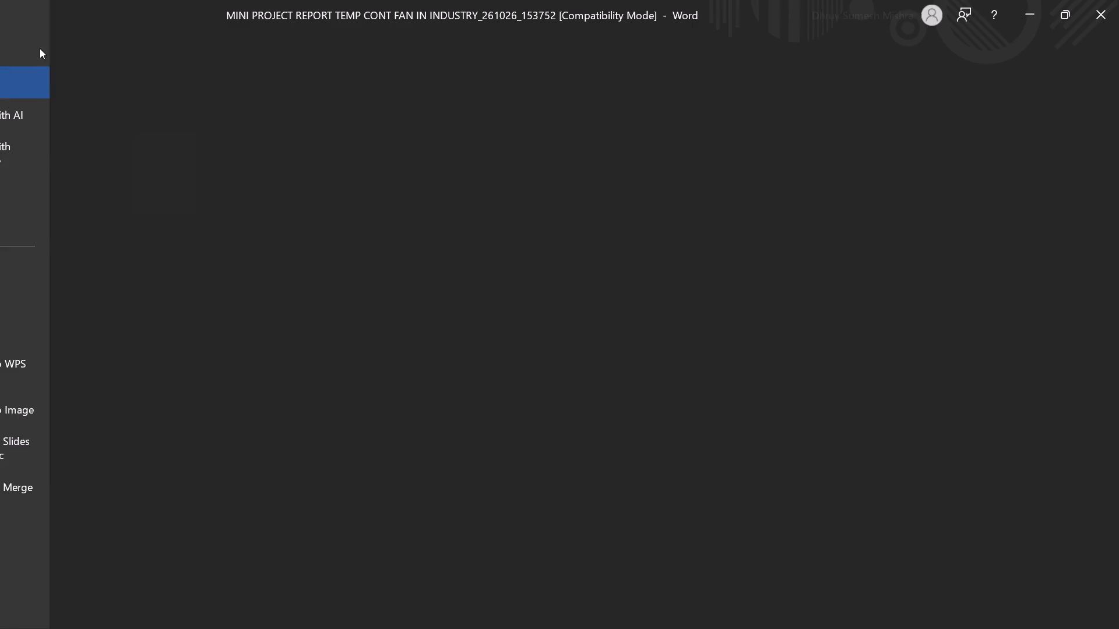
left_click(97, 327)
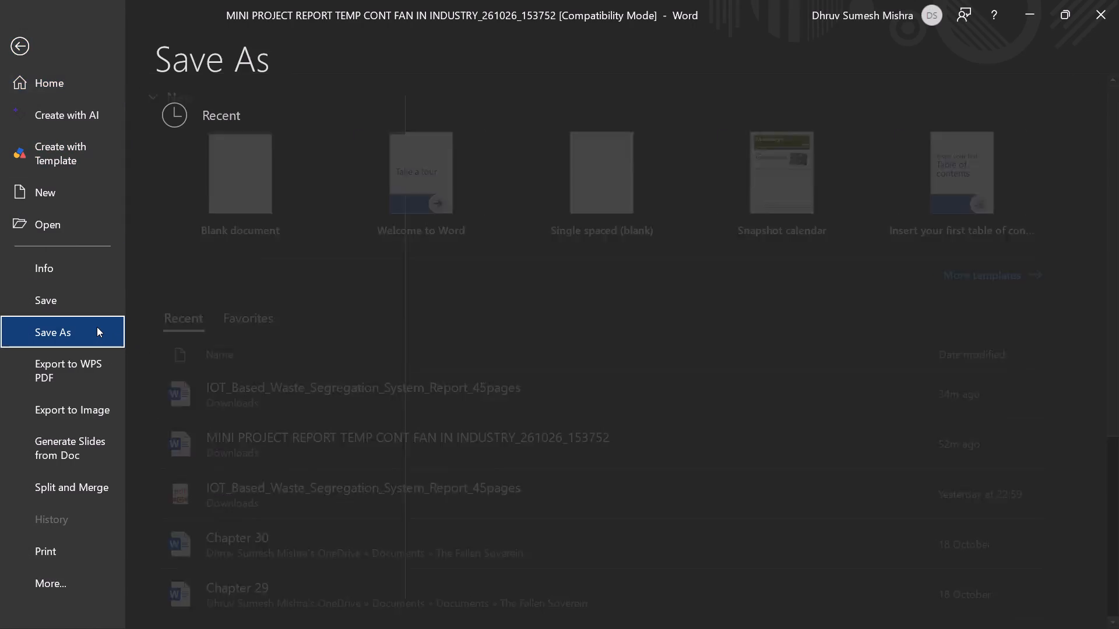
left_click(238, 357)
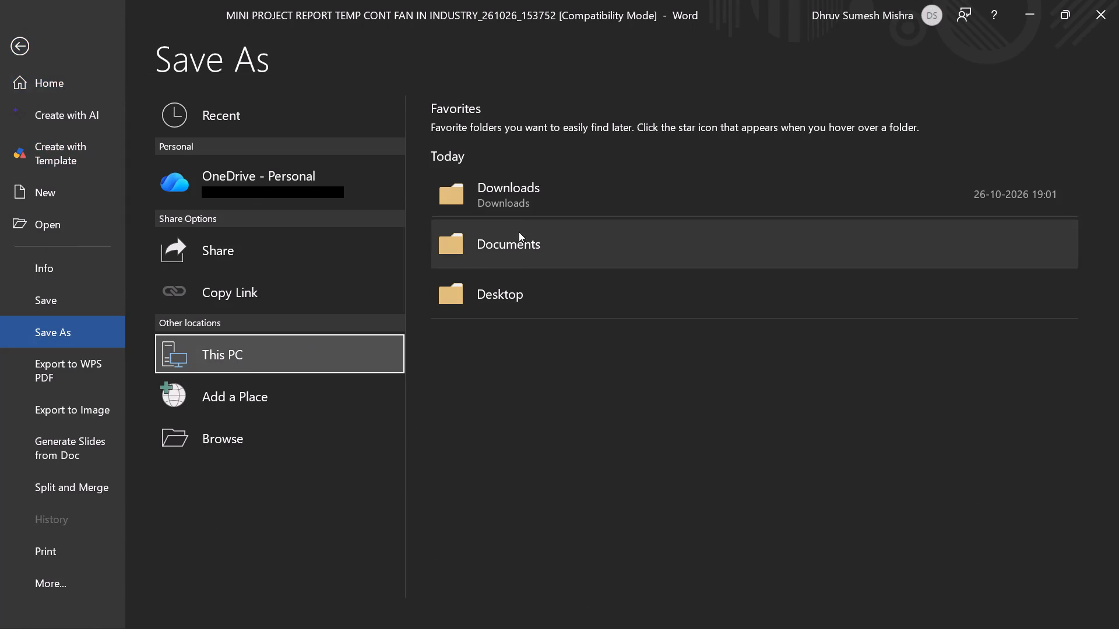
Choose the Downloads folder for the copy and name the file "new project ready done".
left_click(526, 214)
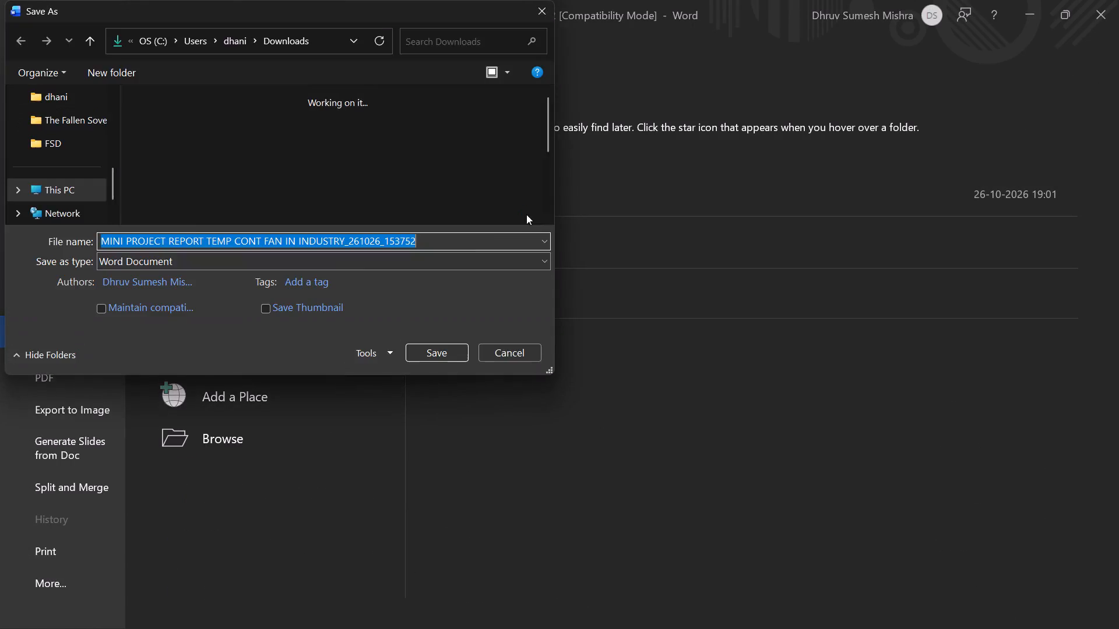
left_click(430, 241)
key("BackSpace")
key("BackSpace")
key("BackSpace")
key("BackSpace")
key("BackSpace")
key("BackSpace")
key("BackSpace")
key("BackSpace")
key("BackSpace")
key("BackSpace")
key("BackSpace")
key("BackSpace")
key("BackSpace")
key("BackSpace")
key("BackSpace")
key("BackSpace")
key("BackSpace")
key("BackSpace")
key("BackSpace")
key("BackSpace")
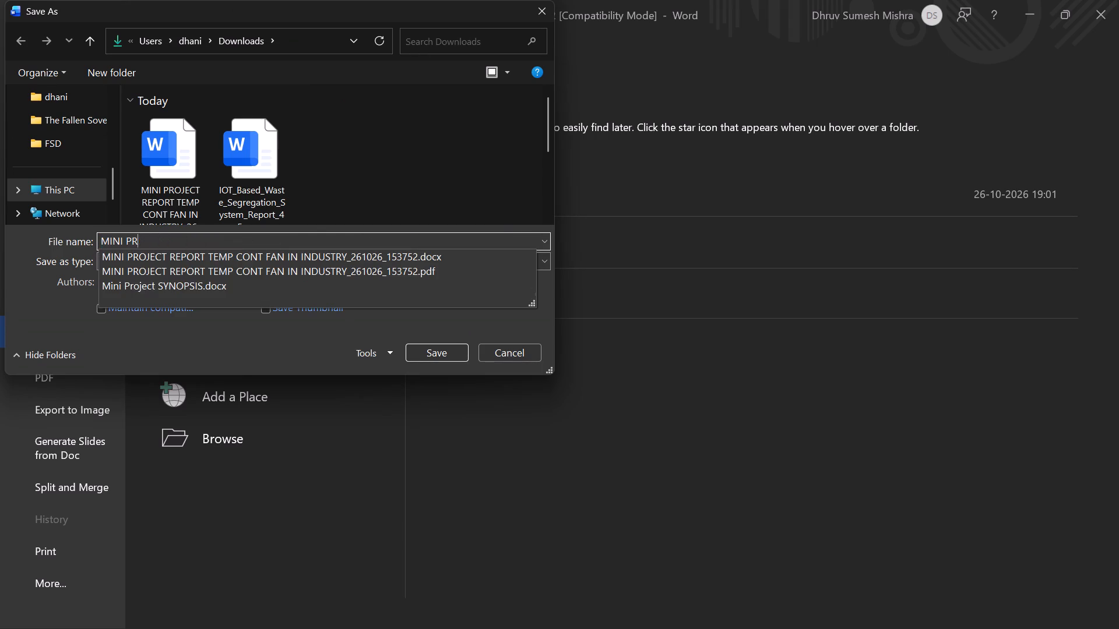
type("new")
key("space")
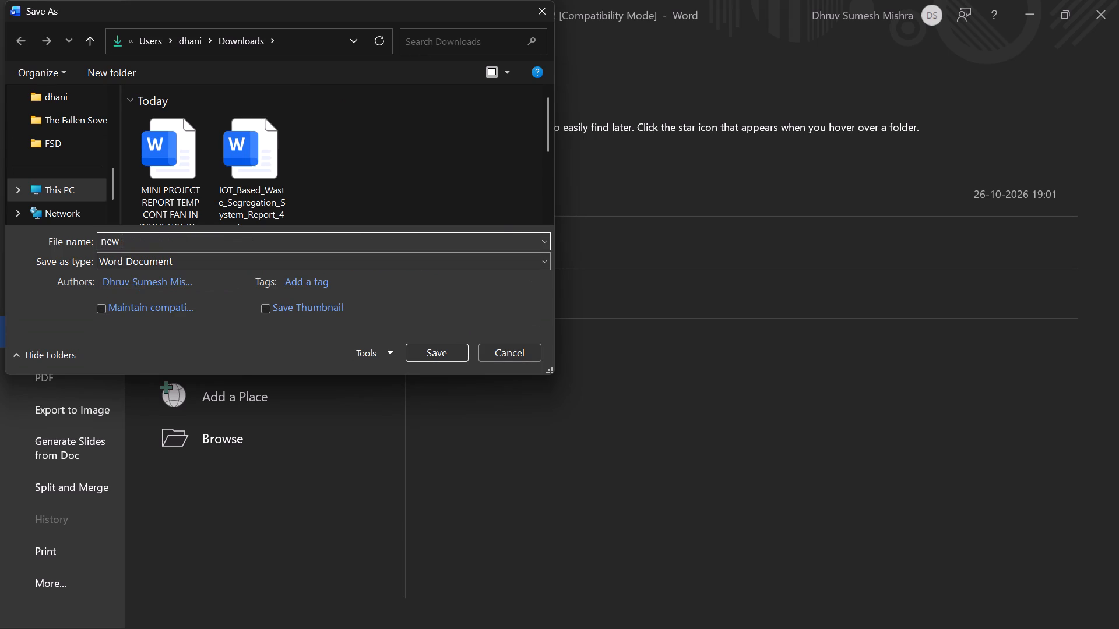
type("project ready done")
Set the copy's file type to PDF and save it.
left_click(454, 254)
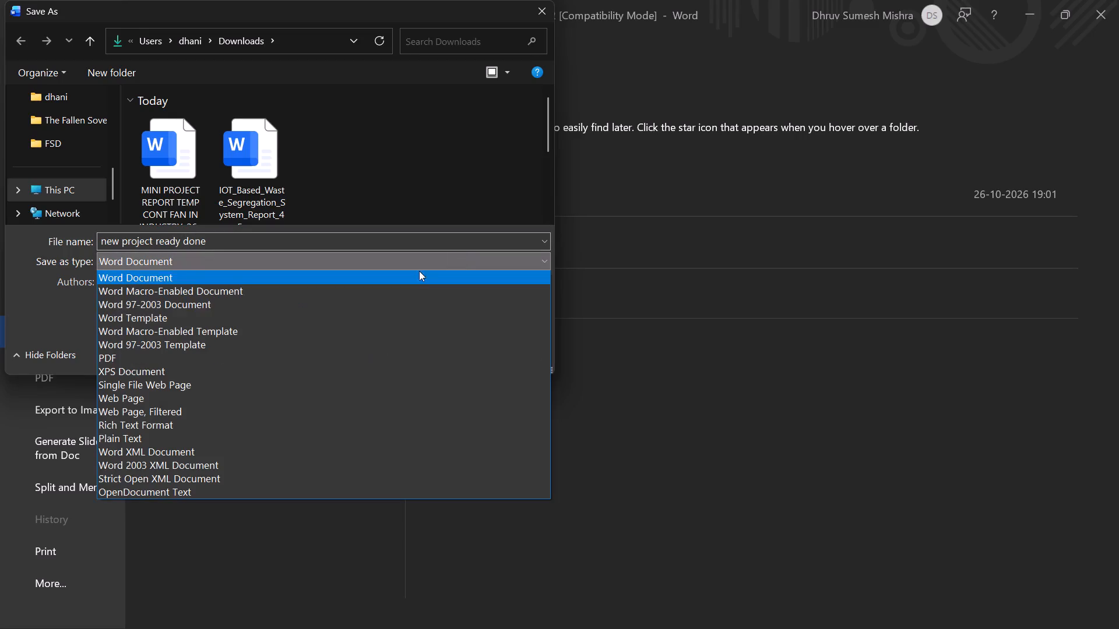
left_click(260, 360)
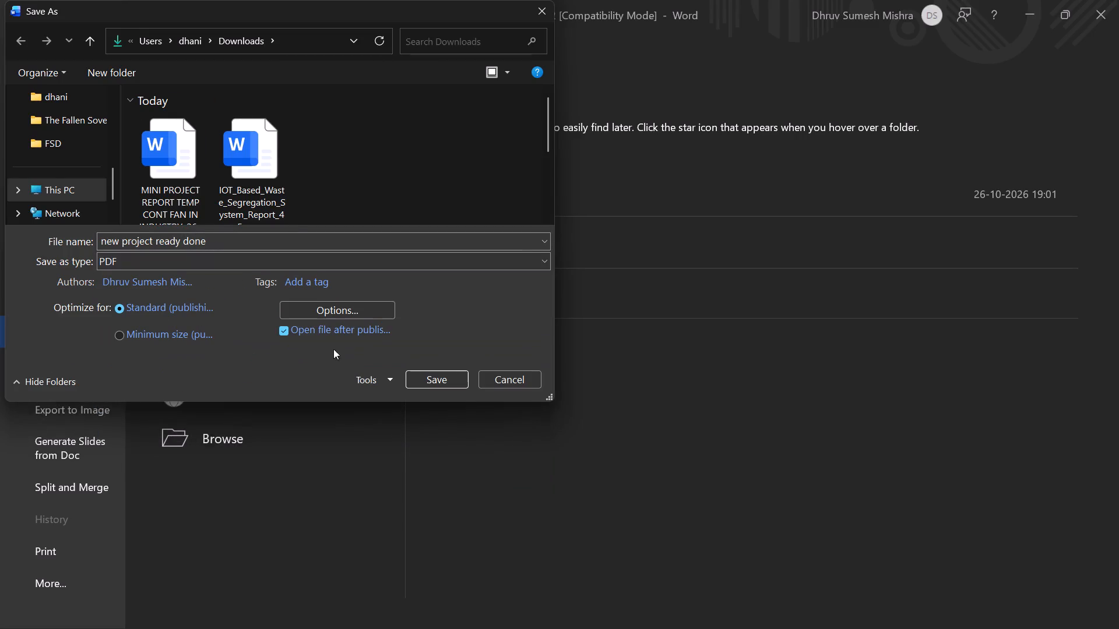
left_click(423, 383)
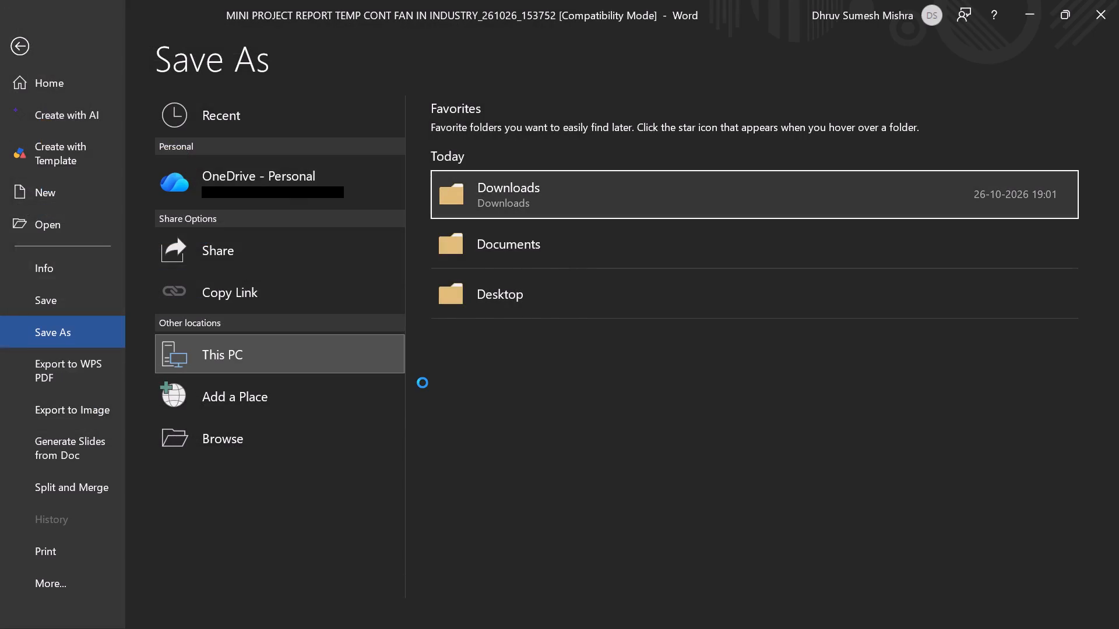